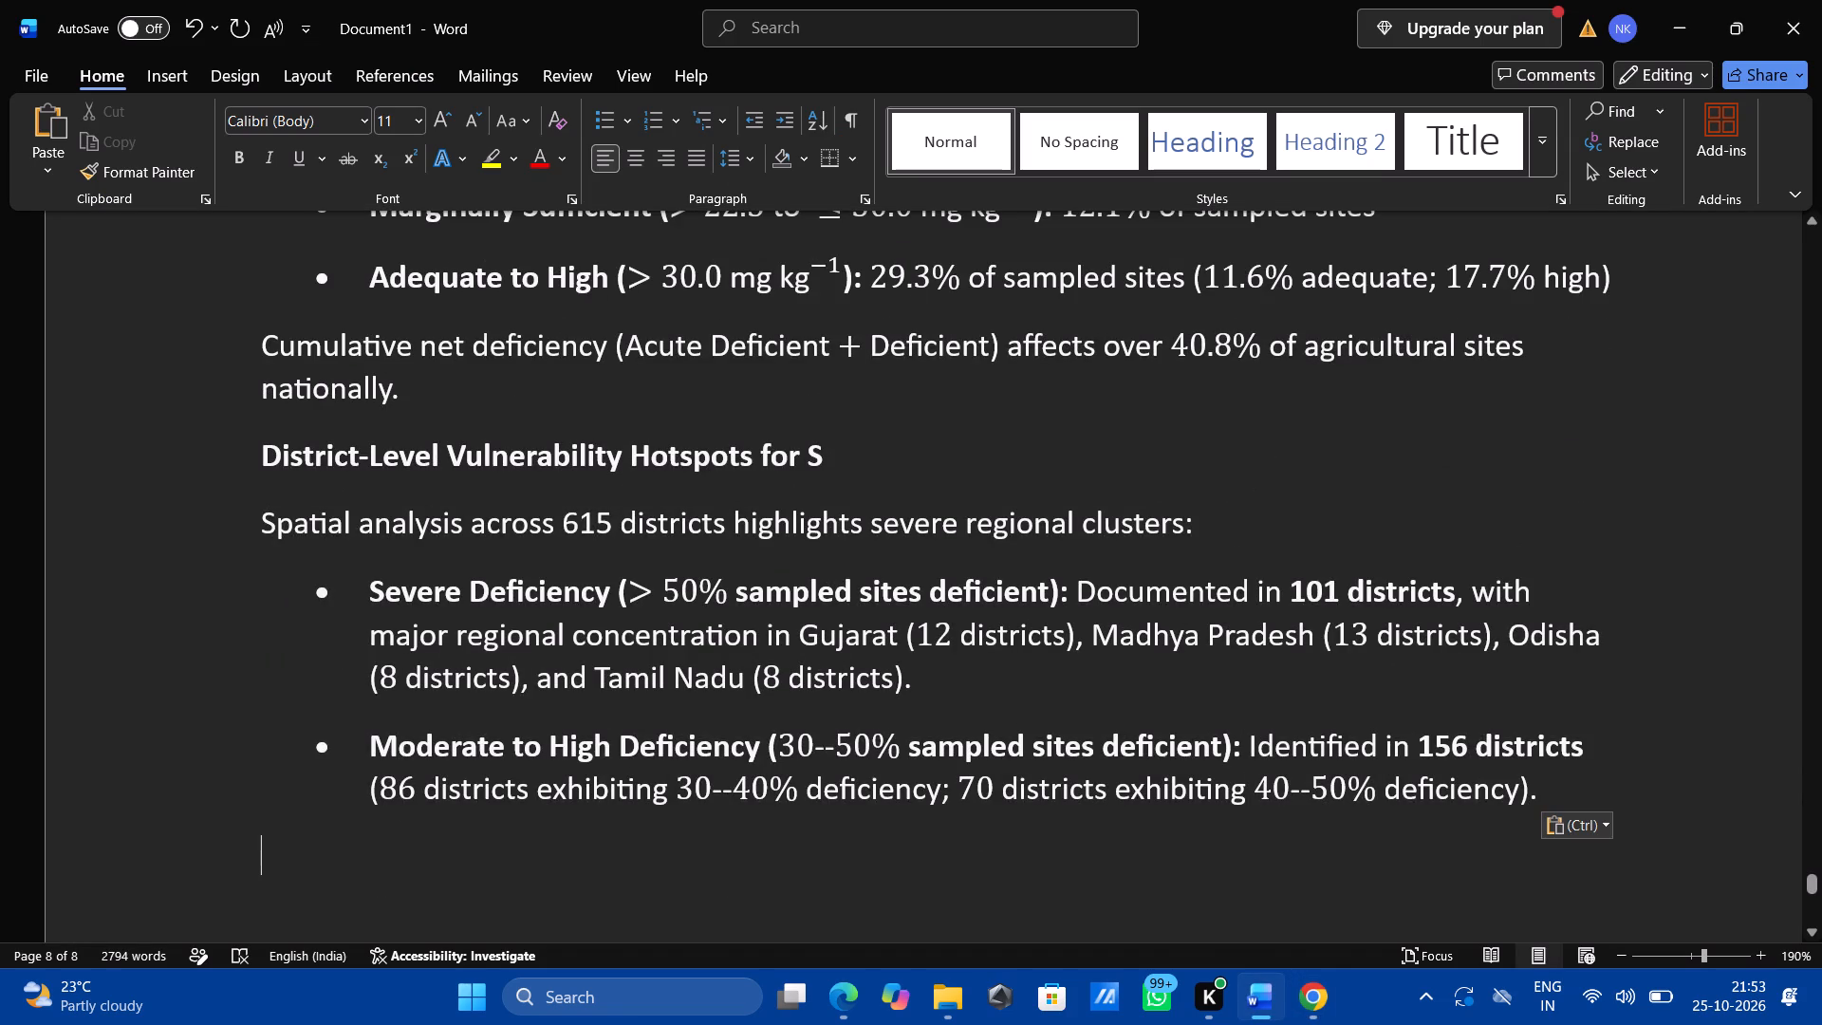
# Switch to the source PDF in Edge and try to capture the Figure 1 bar chart of mean nutrient concentrations on page 6.
pyautogui.click(860, 1002)
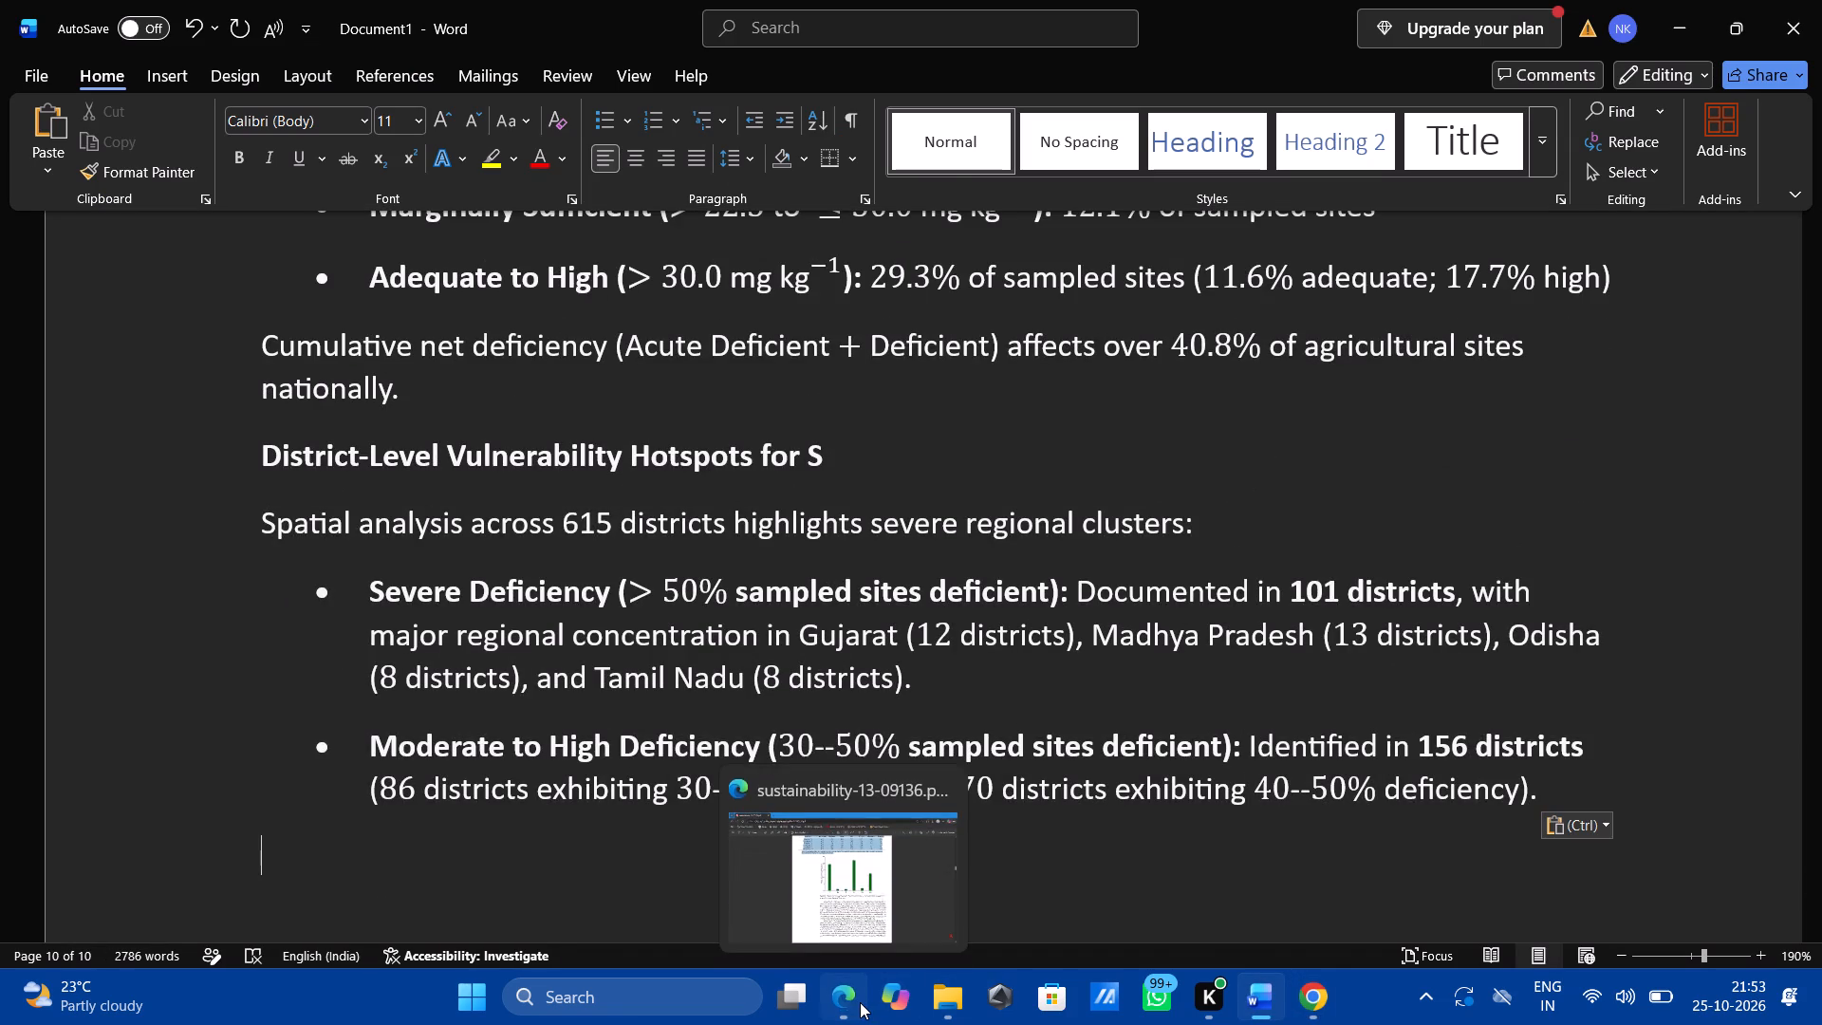
pyautogui.click(871, 472)
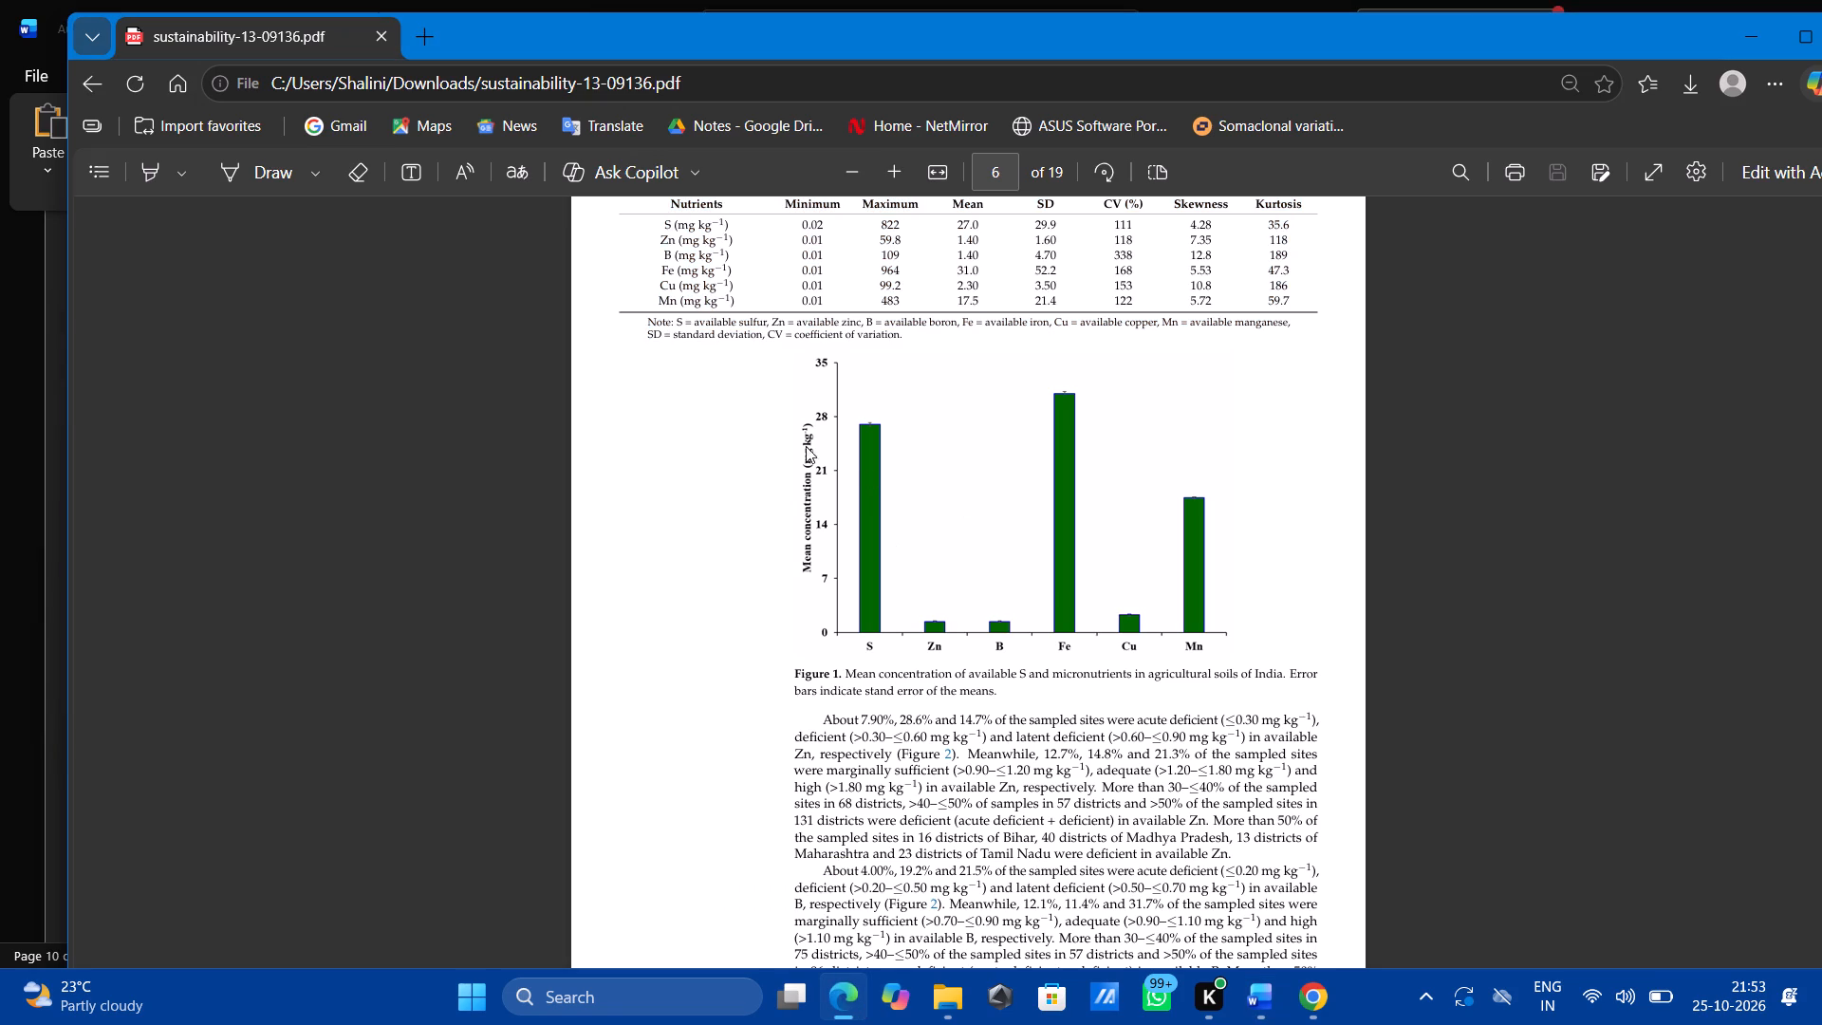
pyautogui.moveTo(795, 370); pyautogui.dragTo(981, 549)
pyautogui.rightClick(981, 549)
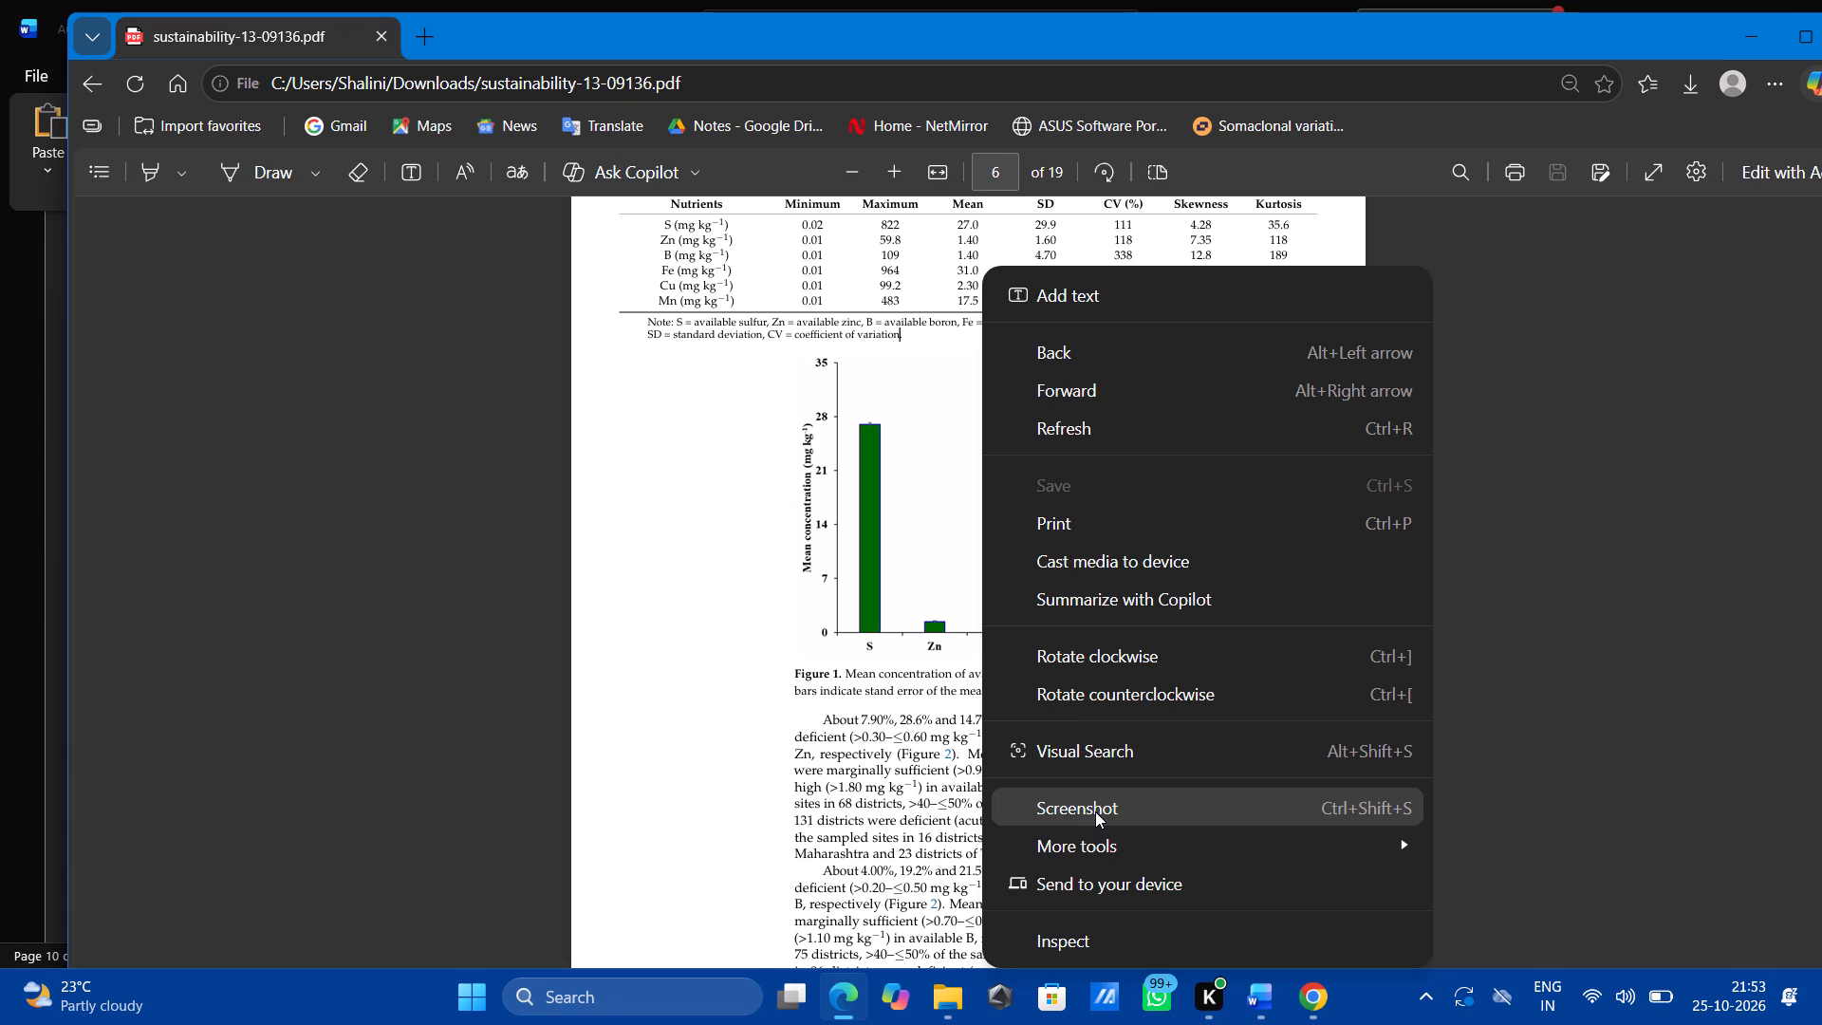
pyautogui.click(853, 565)
pyautogui.doubleClick(966, 570)
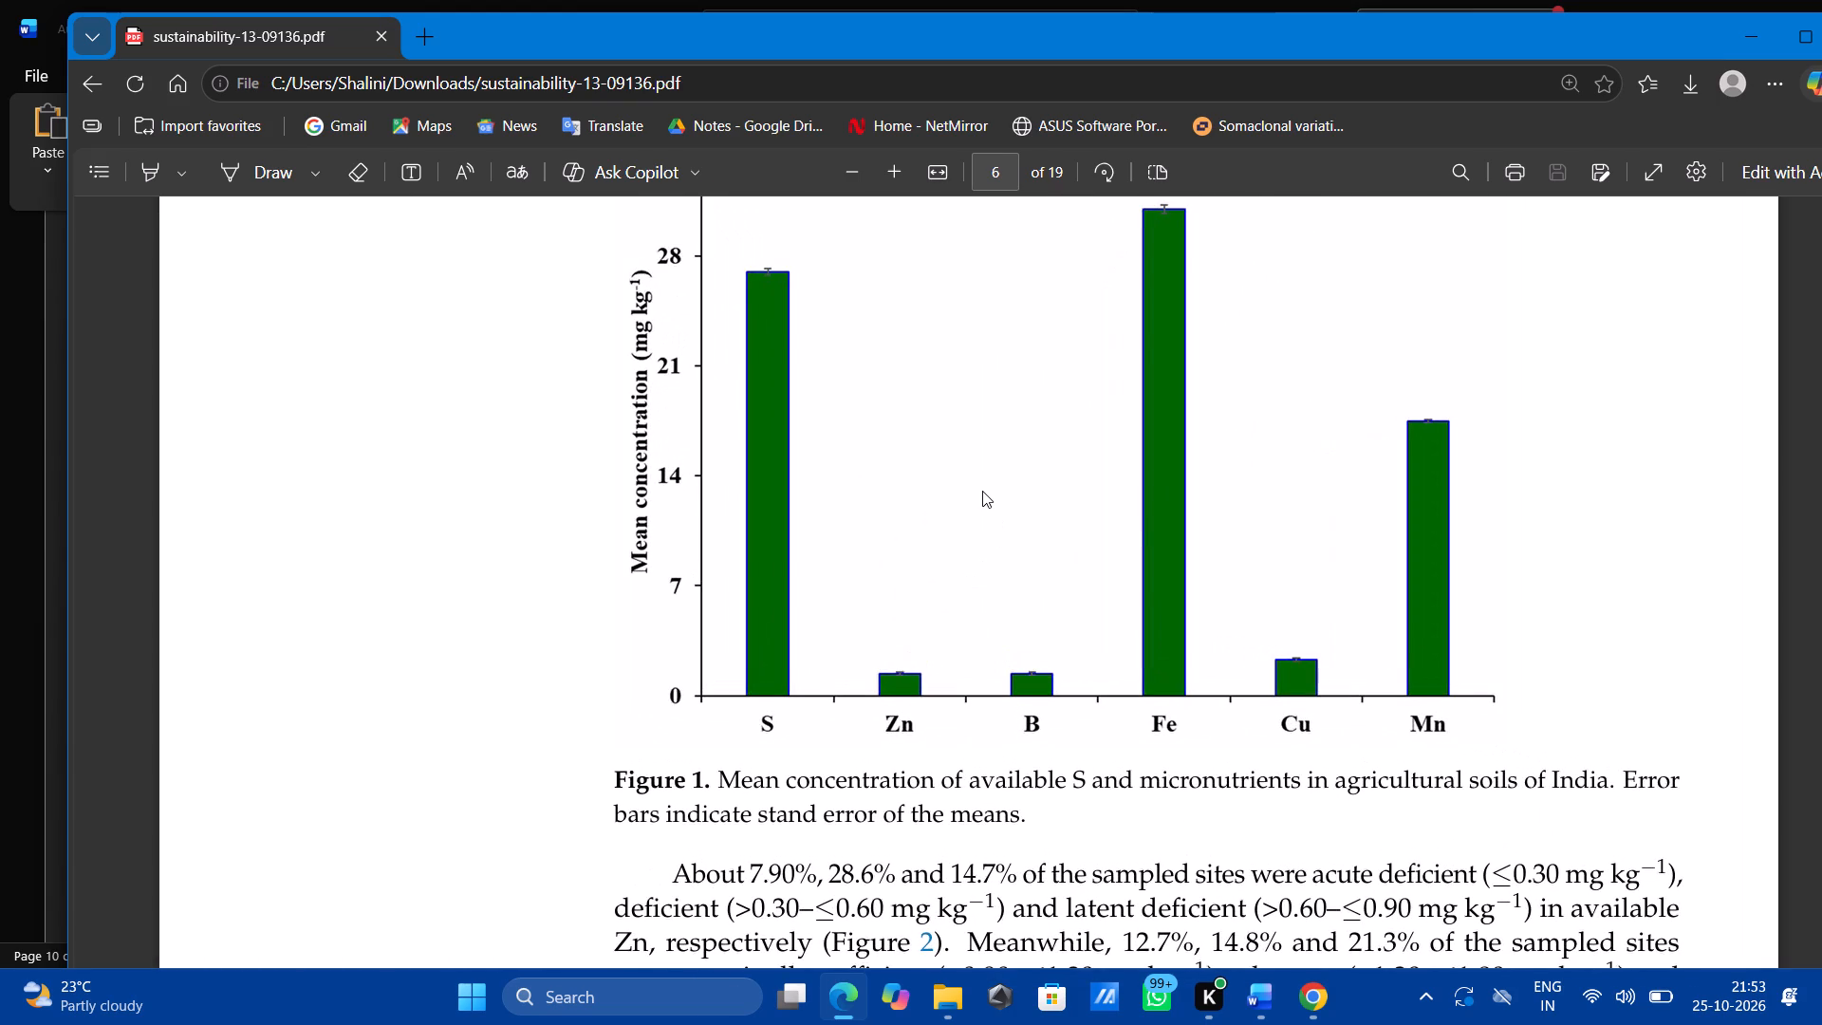
# Maximize the PDF window with the whole Figure 1 bar chart on page 6 in view.
pyautogui.scroll(3, 982, 491)
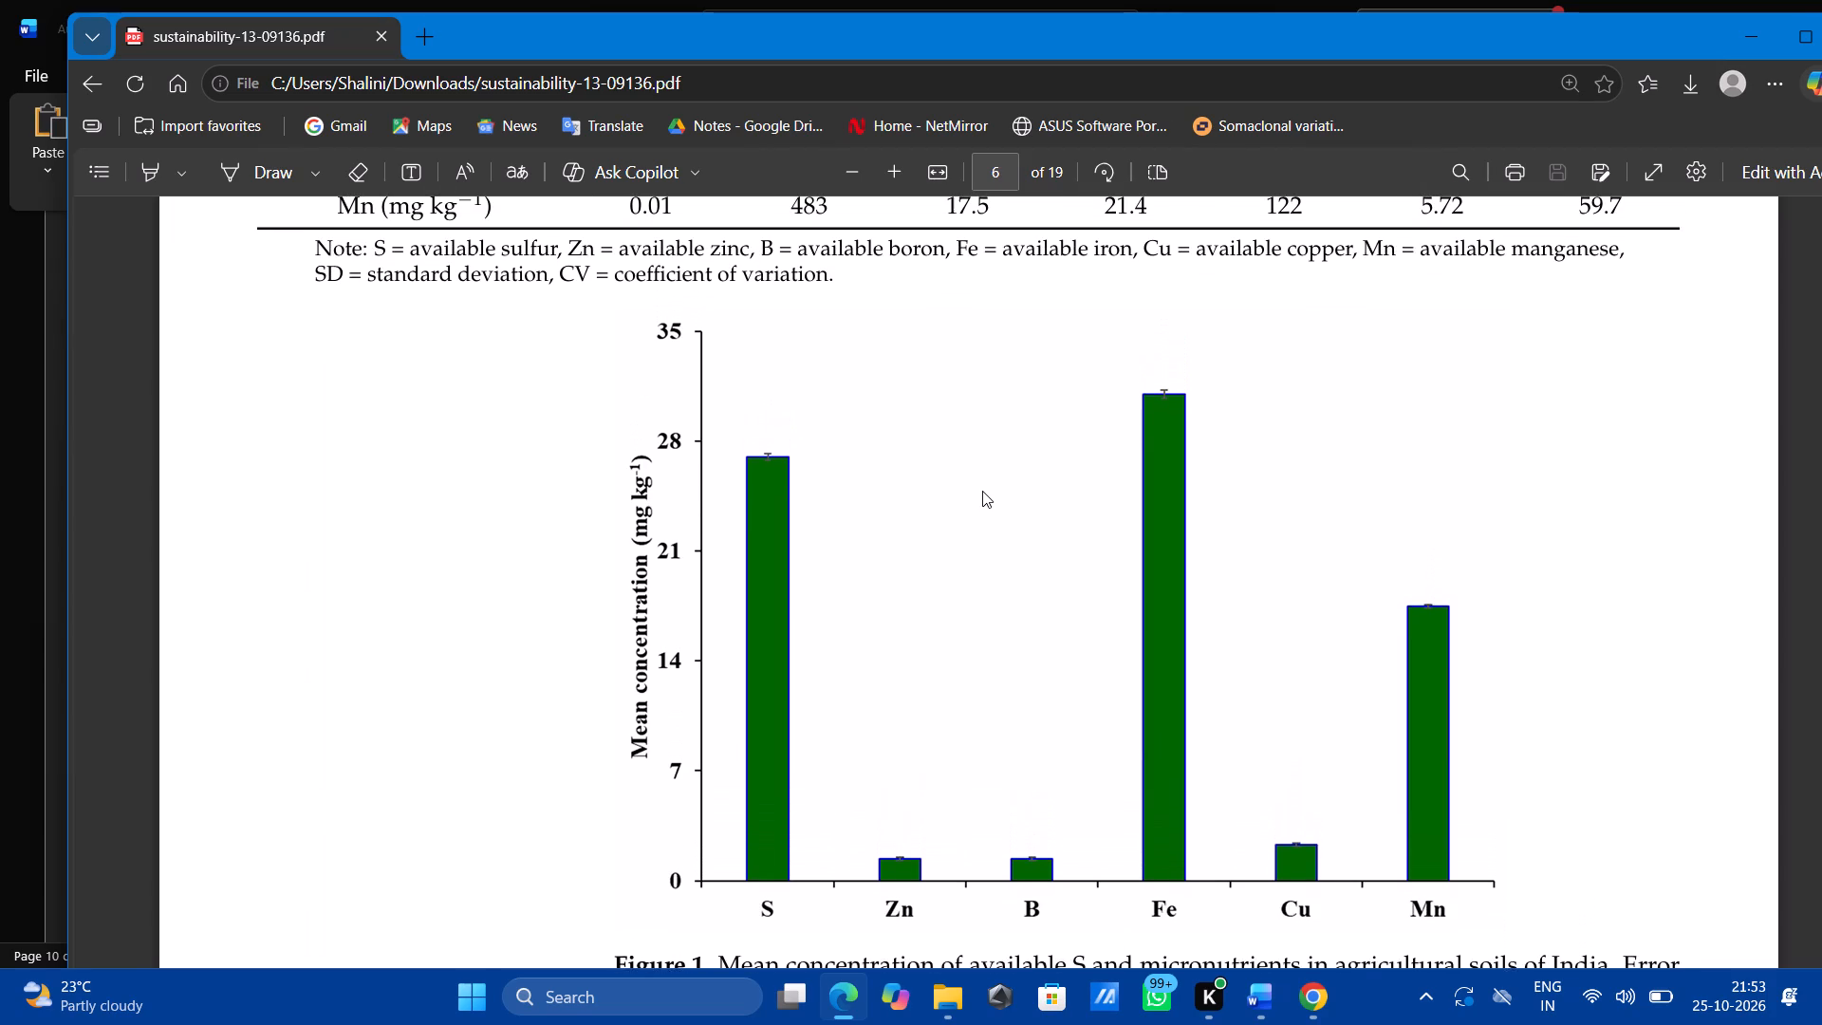
pyautogui.scroll(1, 982, 491)
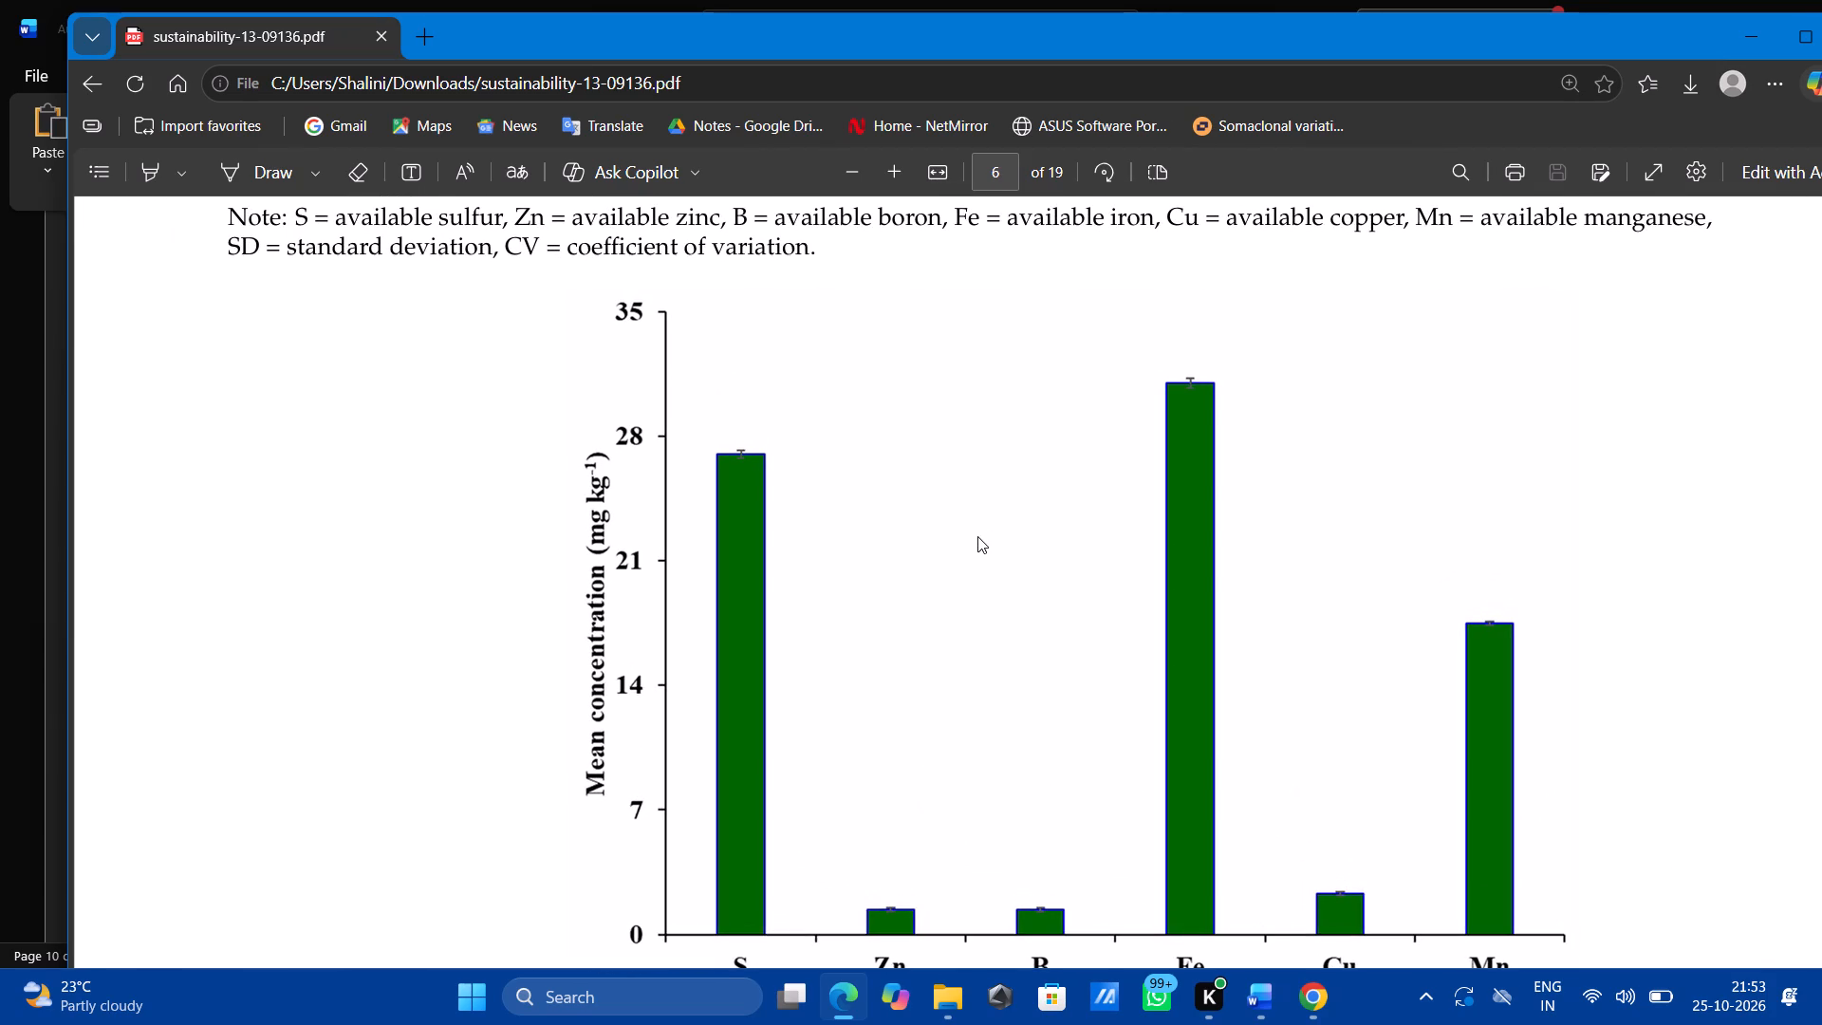
pyautogui.hscroll(-1, 980, 533)
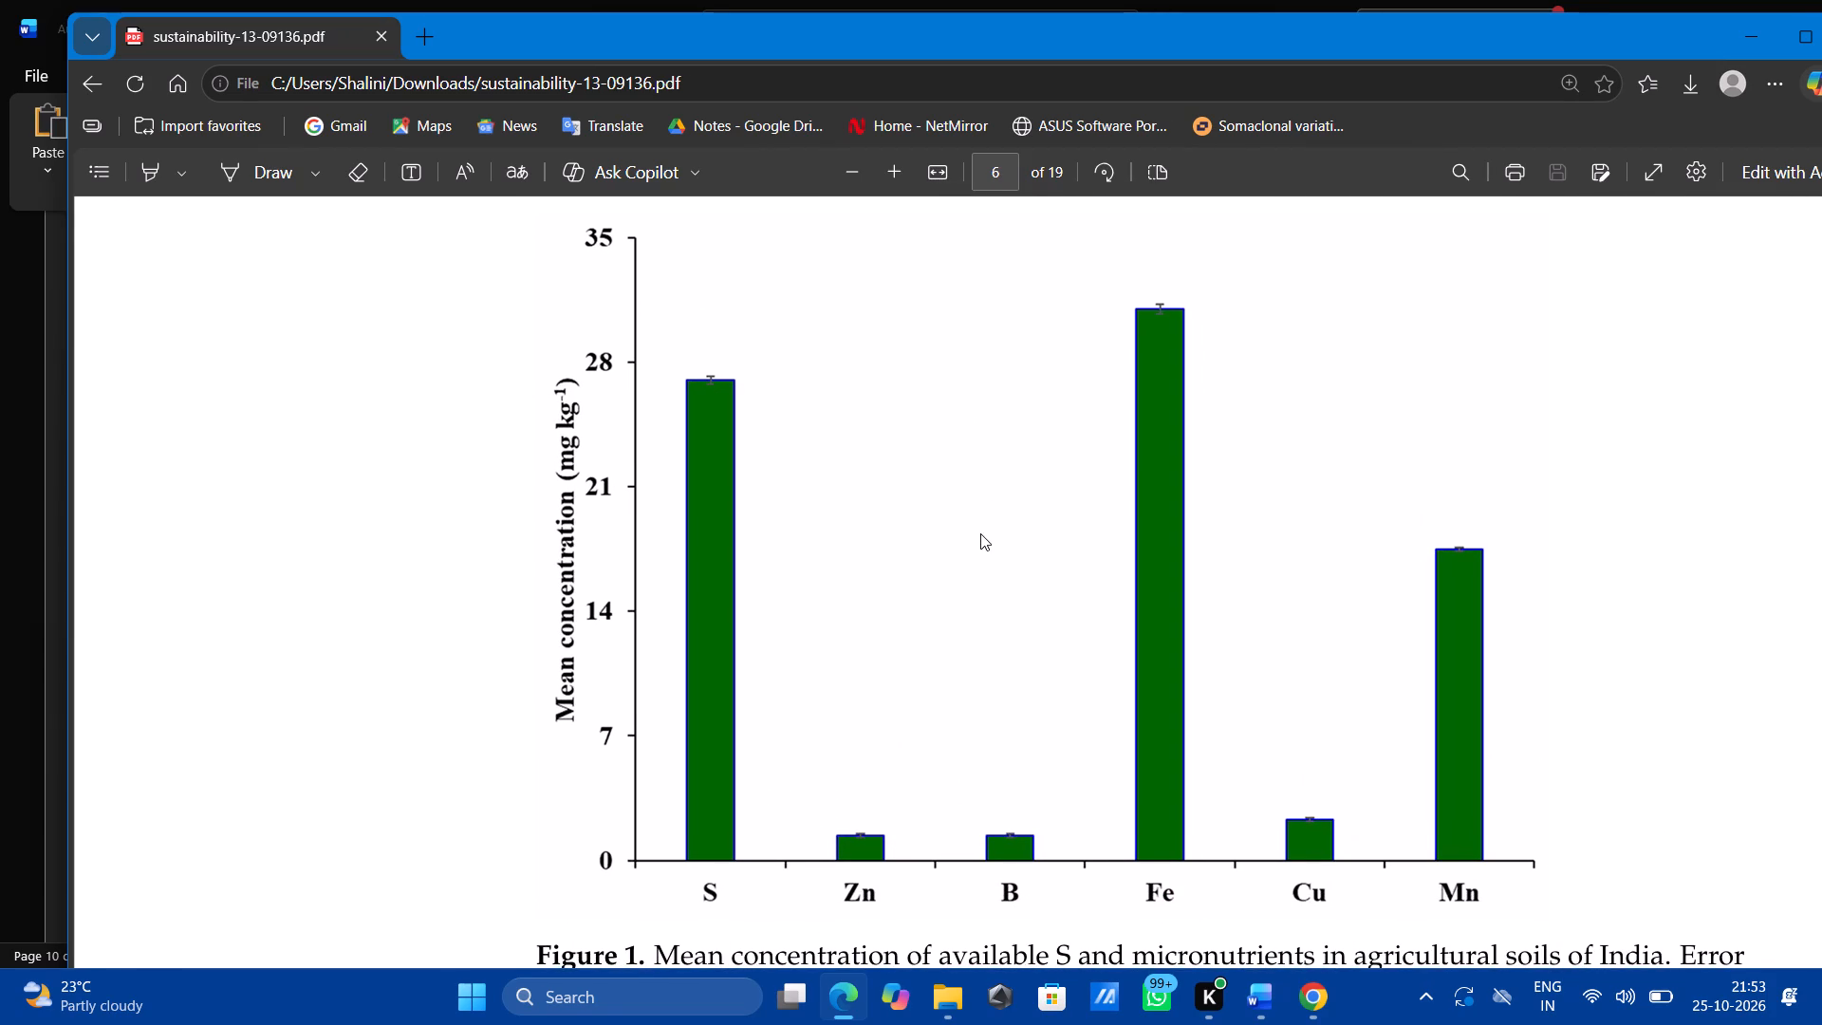
pyautogui.hscroll(-1, 980, 533)
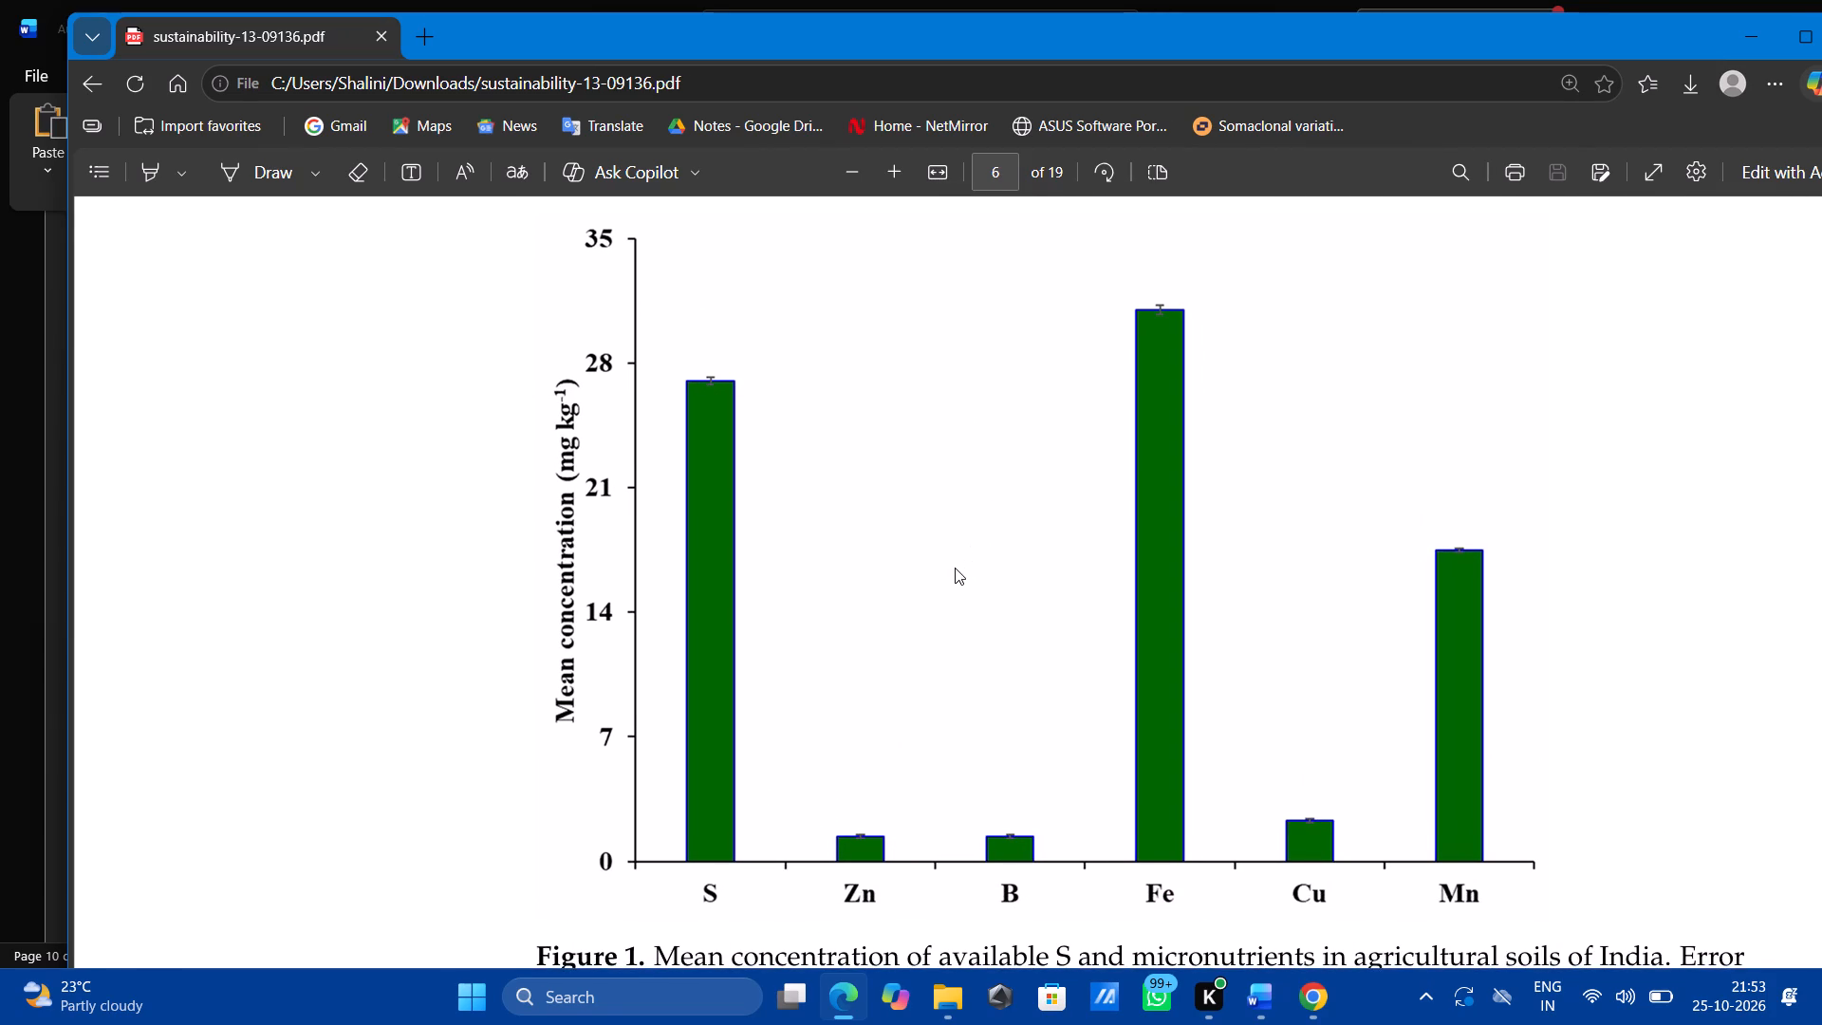
pyautogui.click(1794, 37)
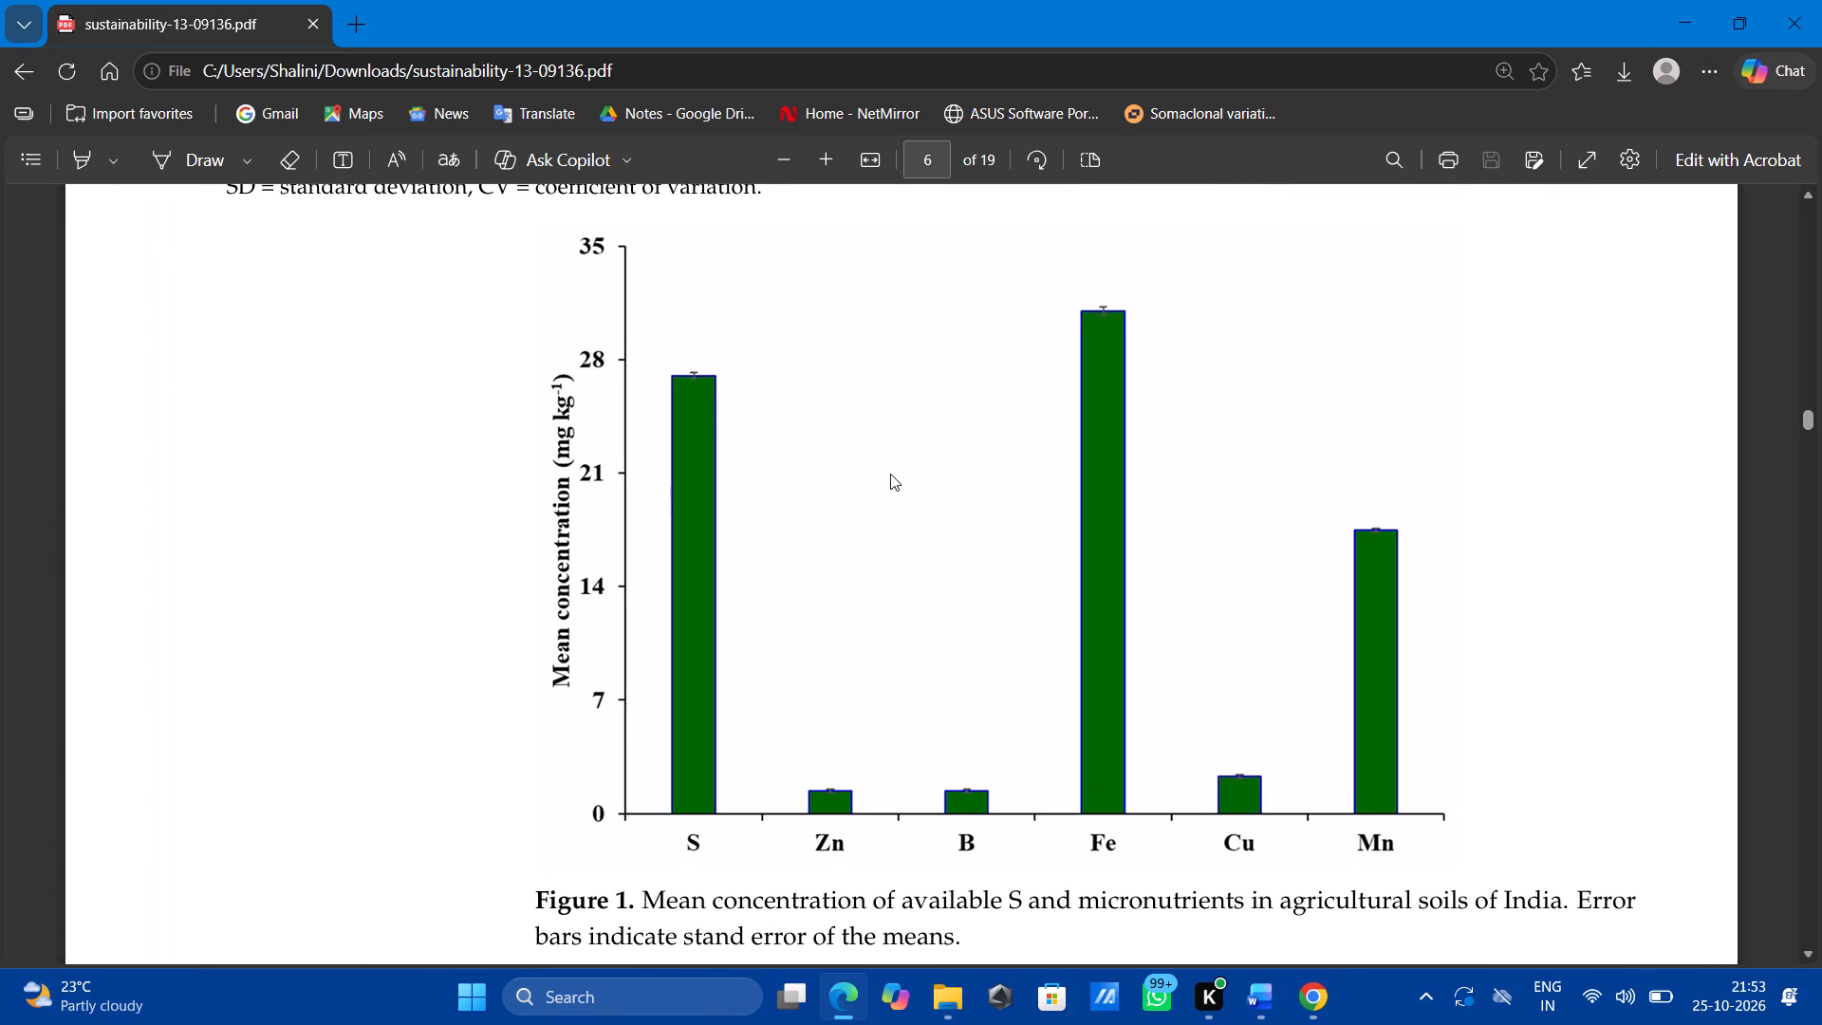
pyautogui.hscroll(-1, 891, 475)
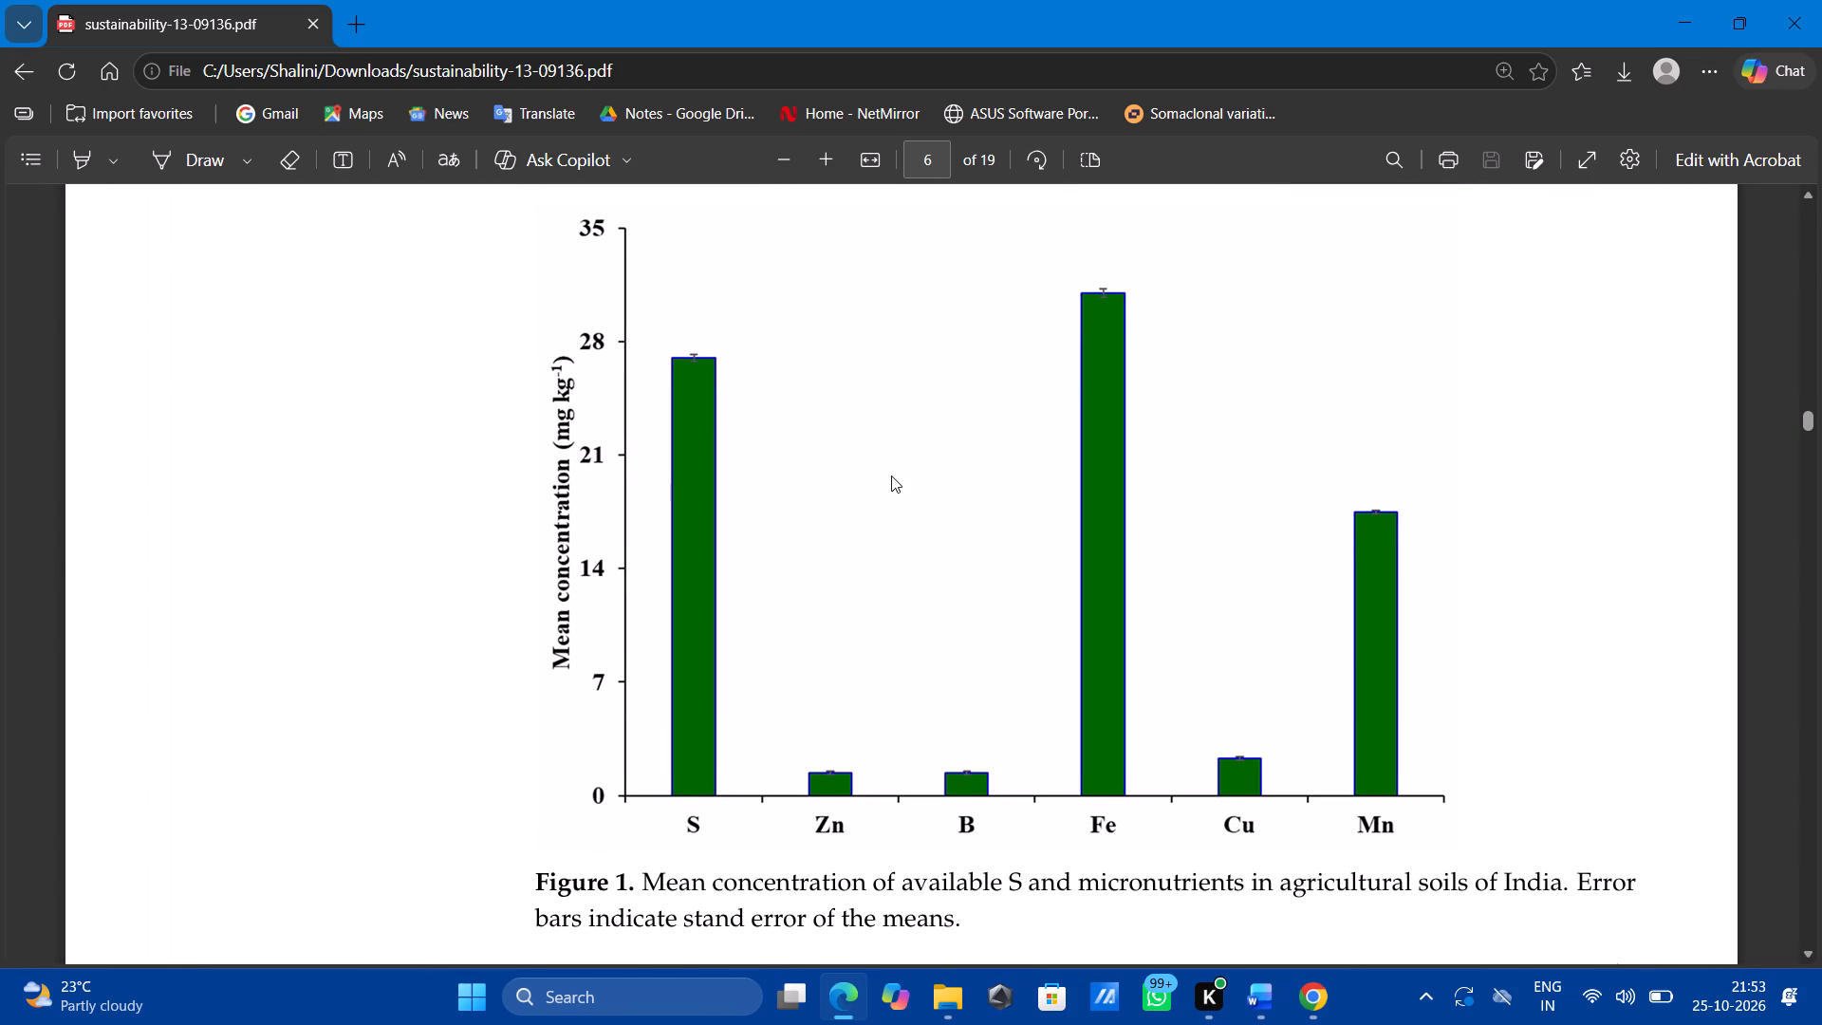
pyautogui.hscroll(-1, 891, 475)
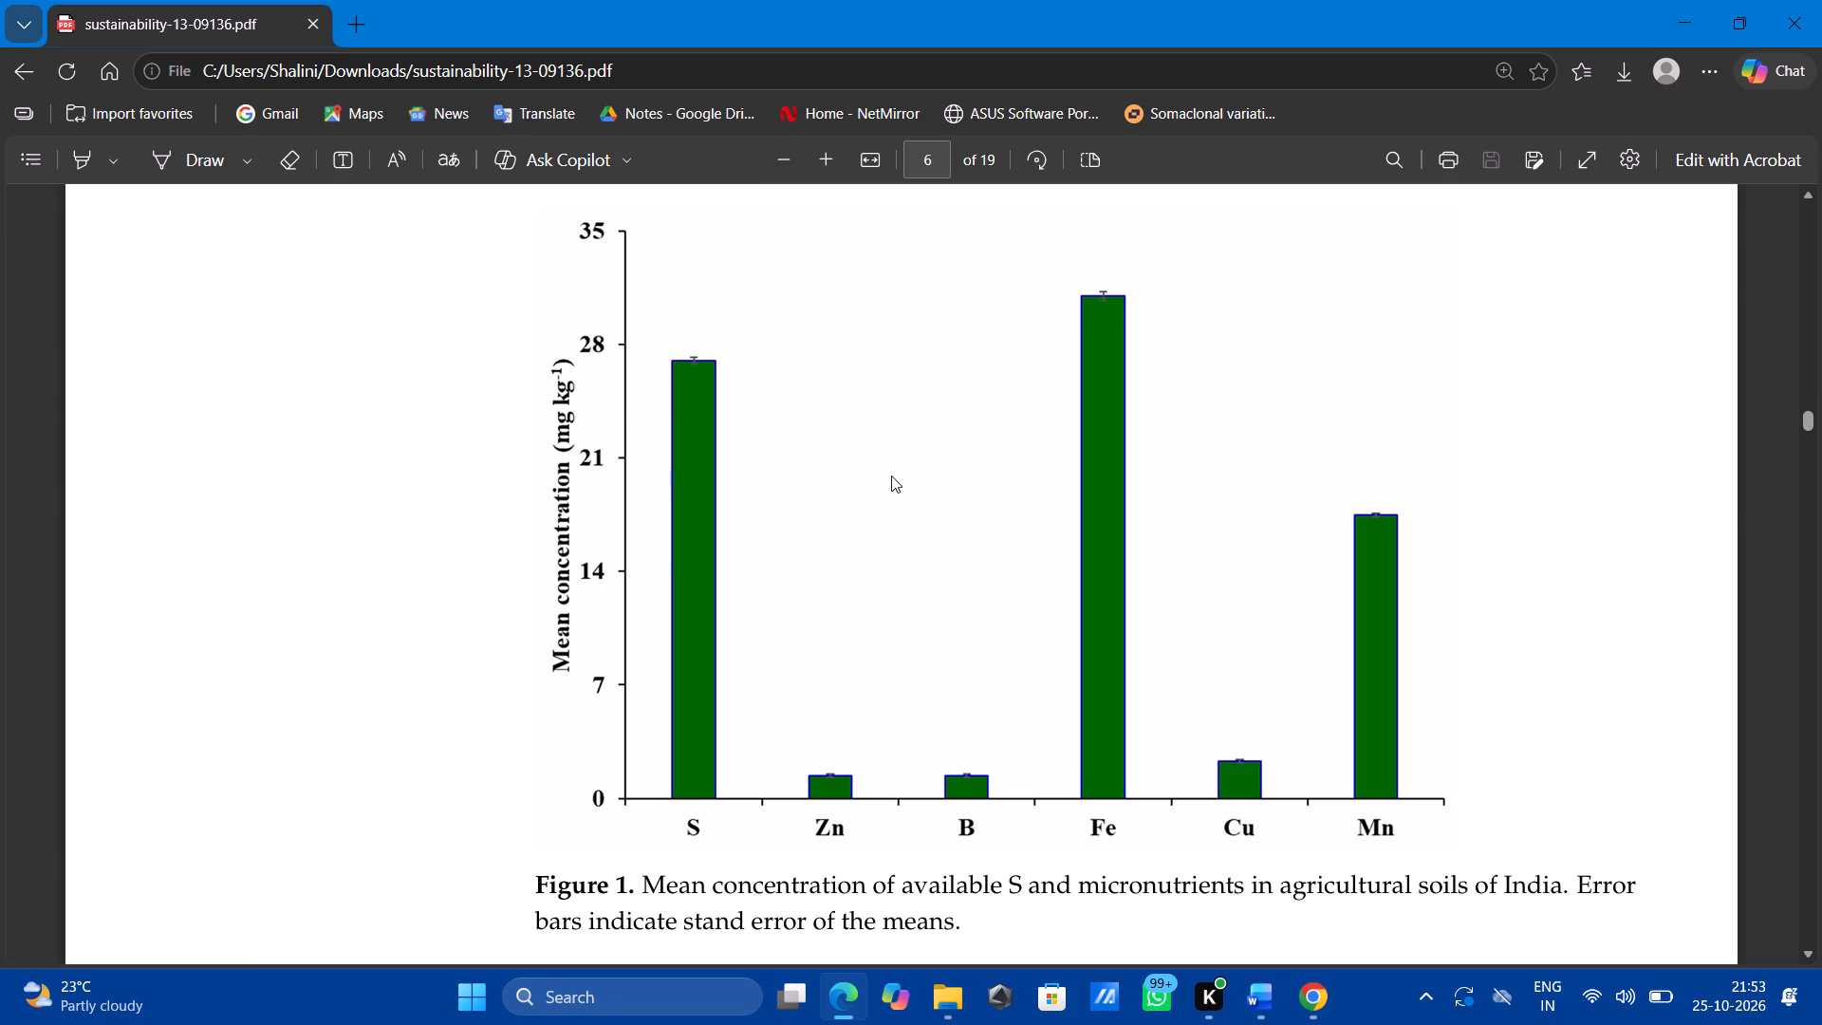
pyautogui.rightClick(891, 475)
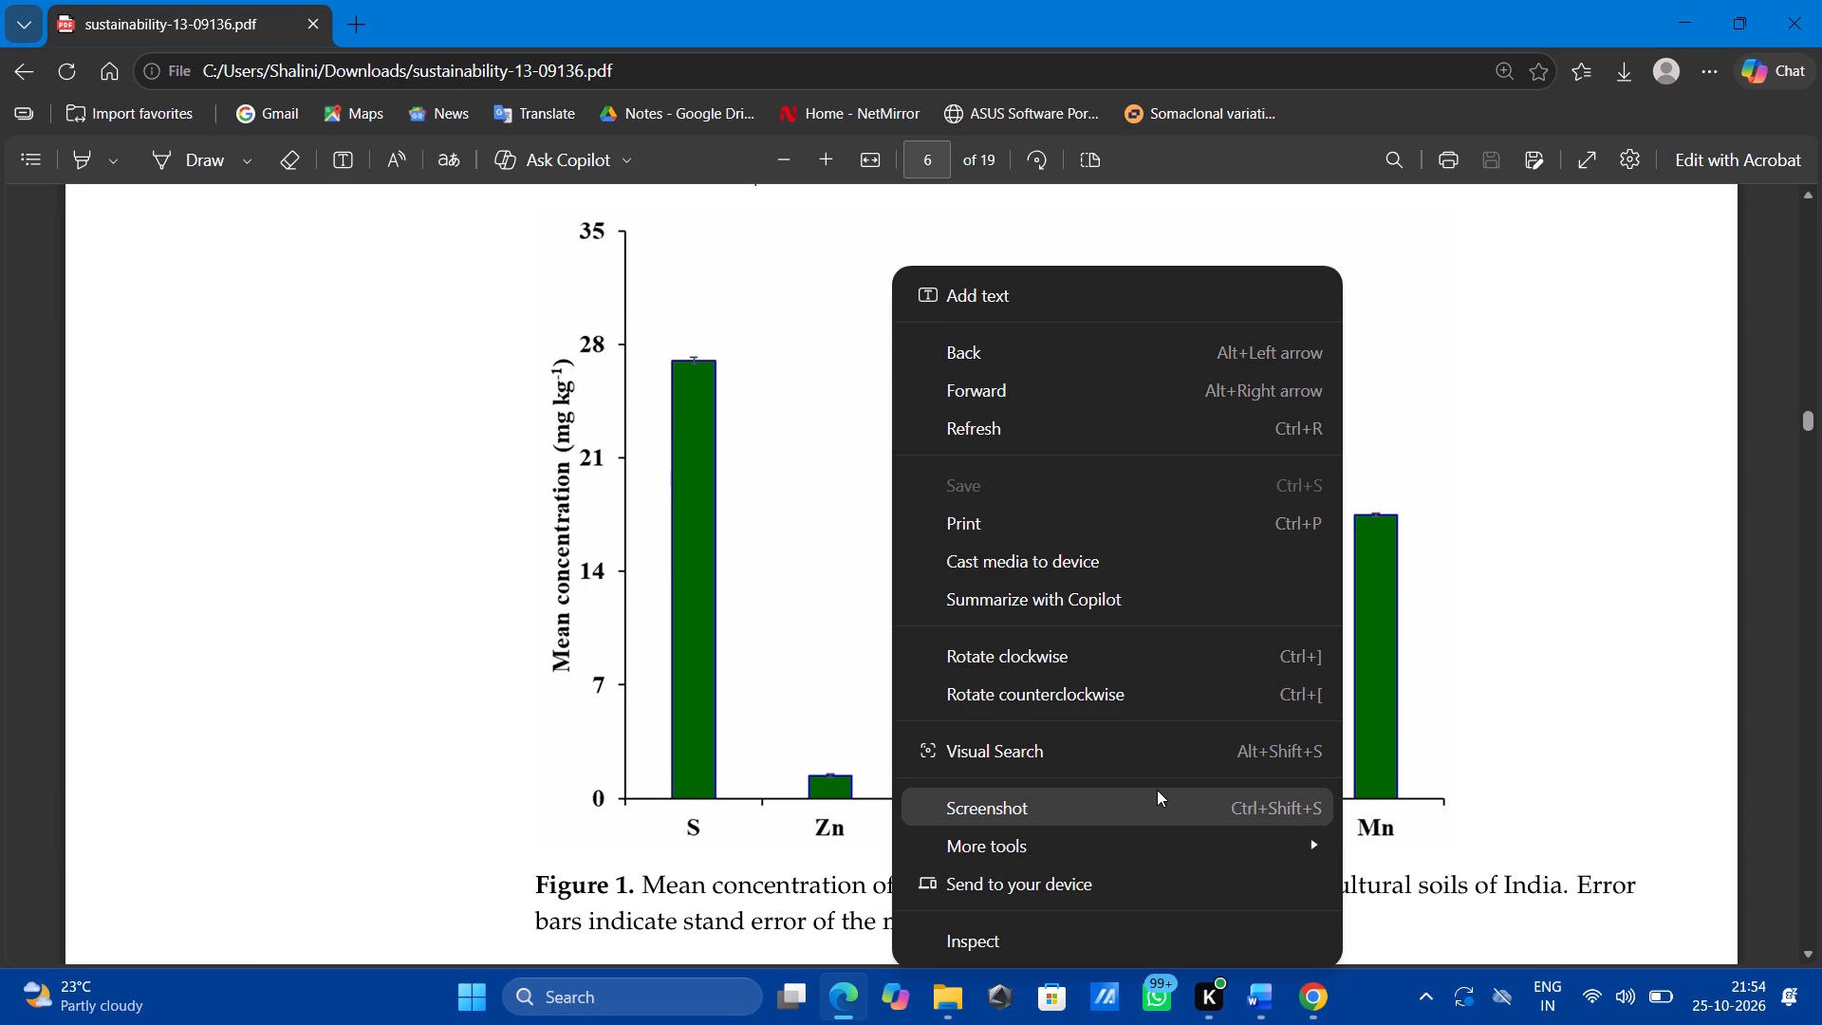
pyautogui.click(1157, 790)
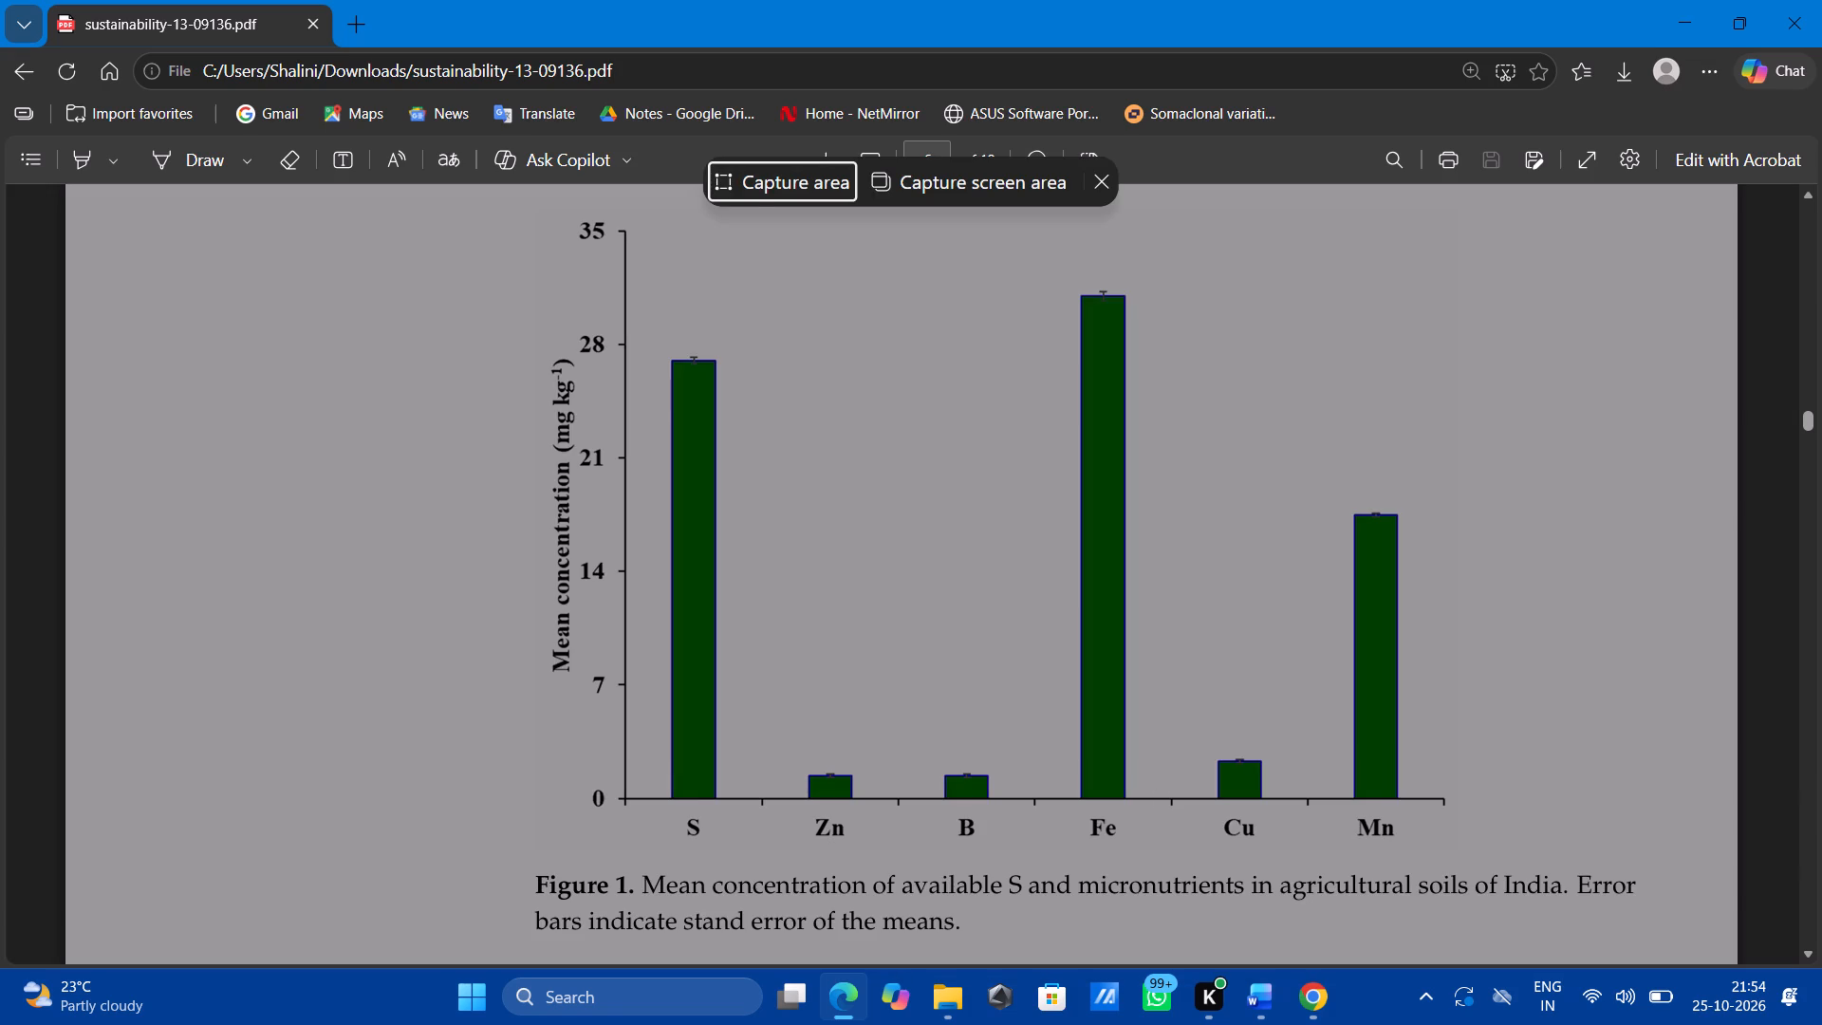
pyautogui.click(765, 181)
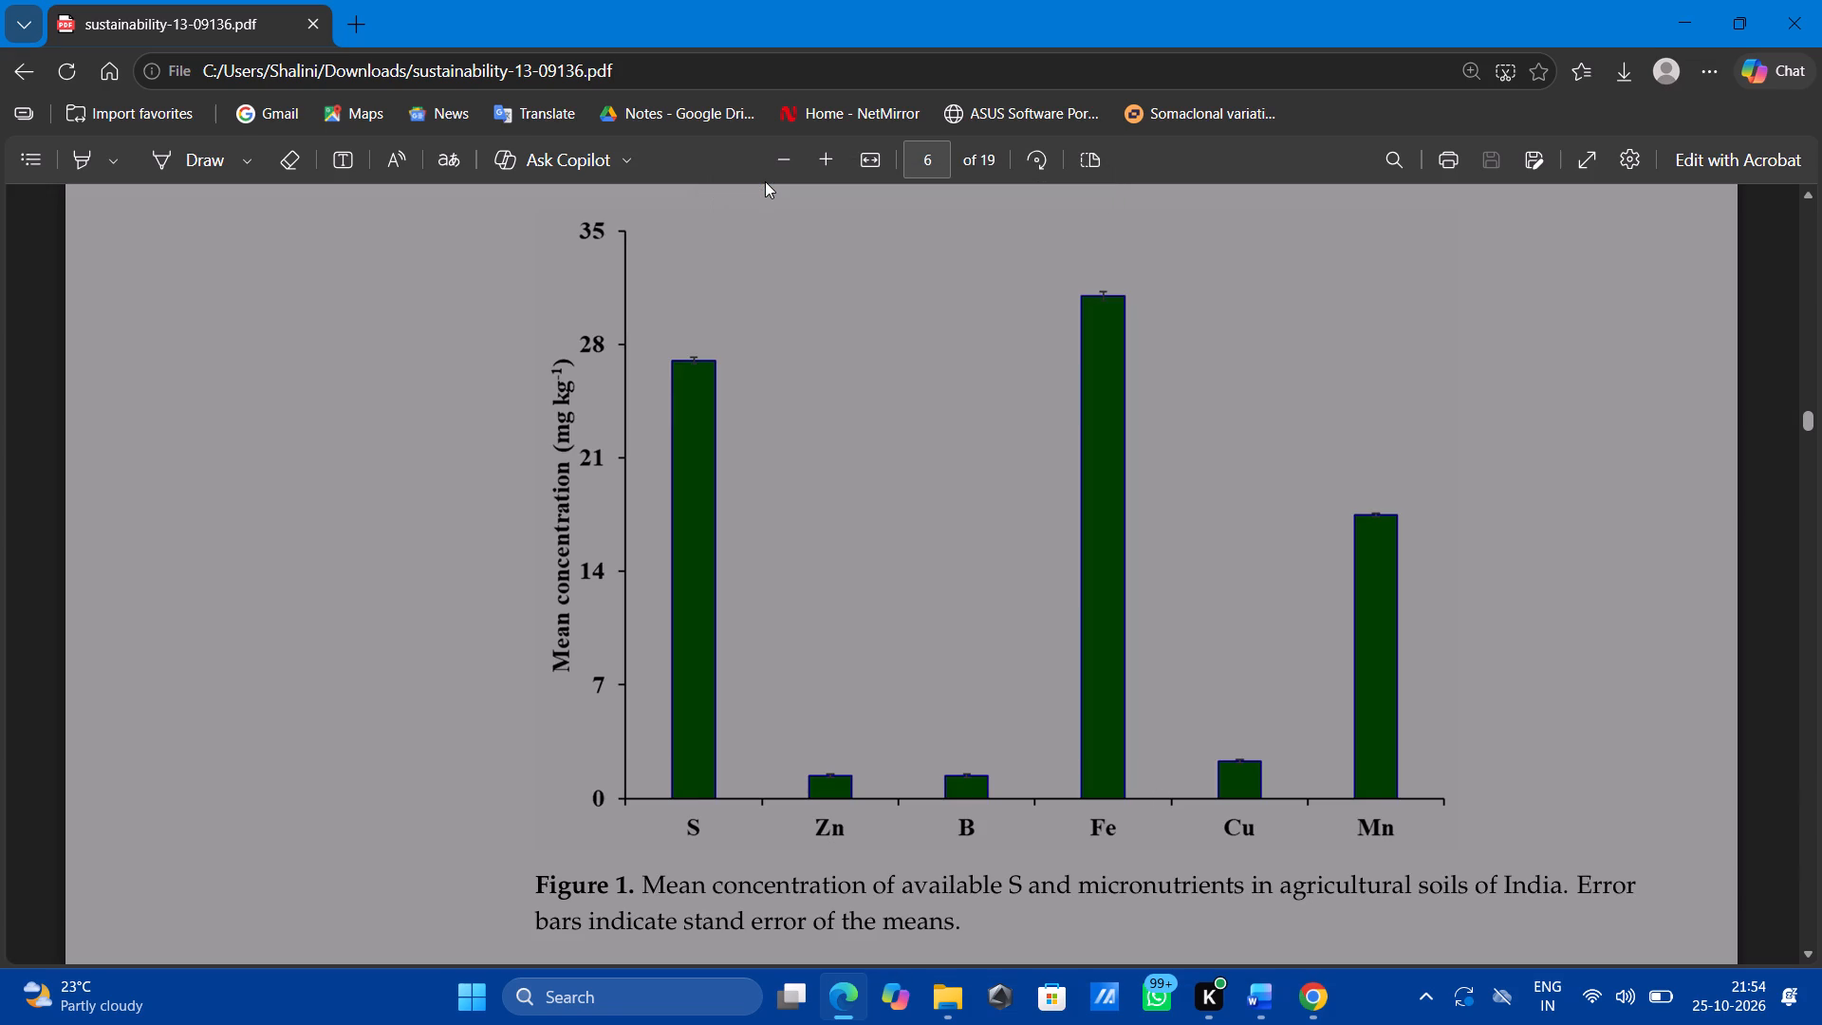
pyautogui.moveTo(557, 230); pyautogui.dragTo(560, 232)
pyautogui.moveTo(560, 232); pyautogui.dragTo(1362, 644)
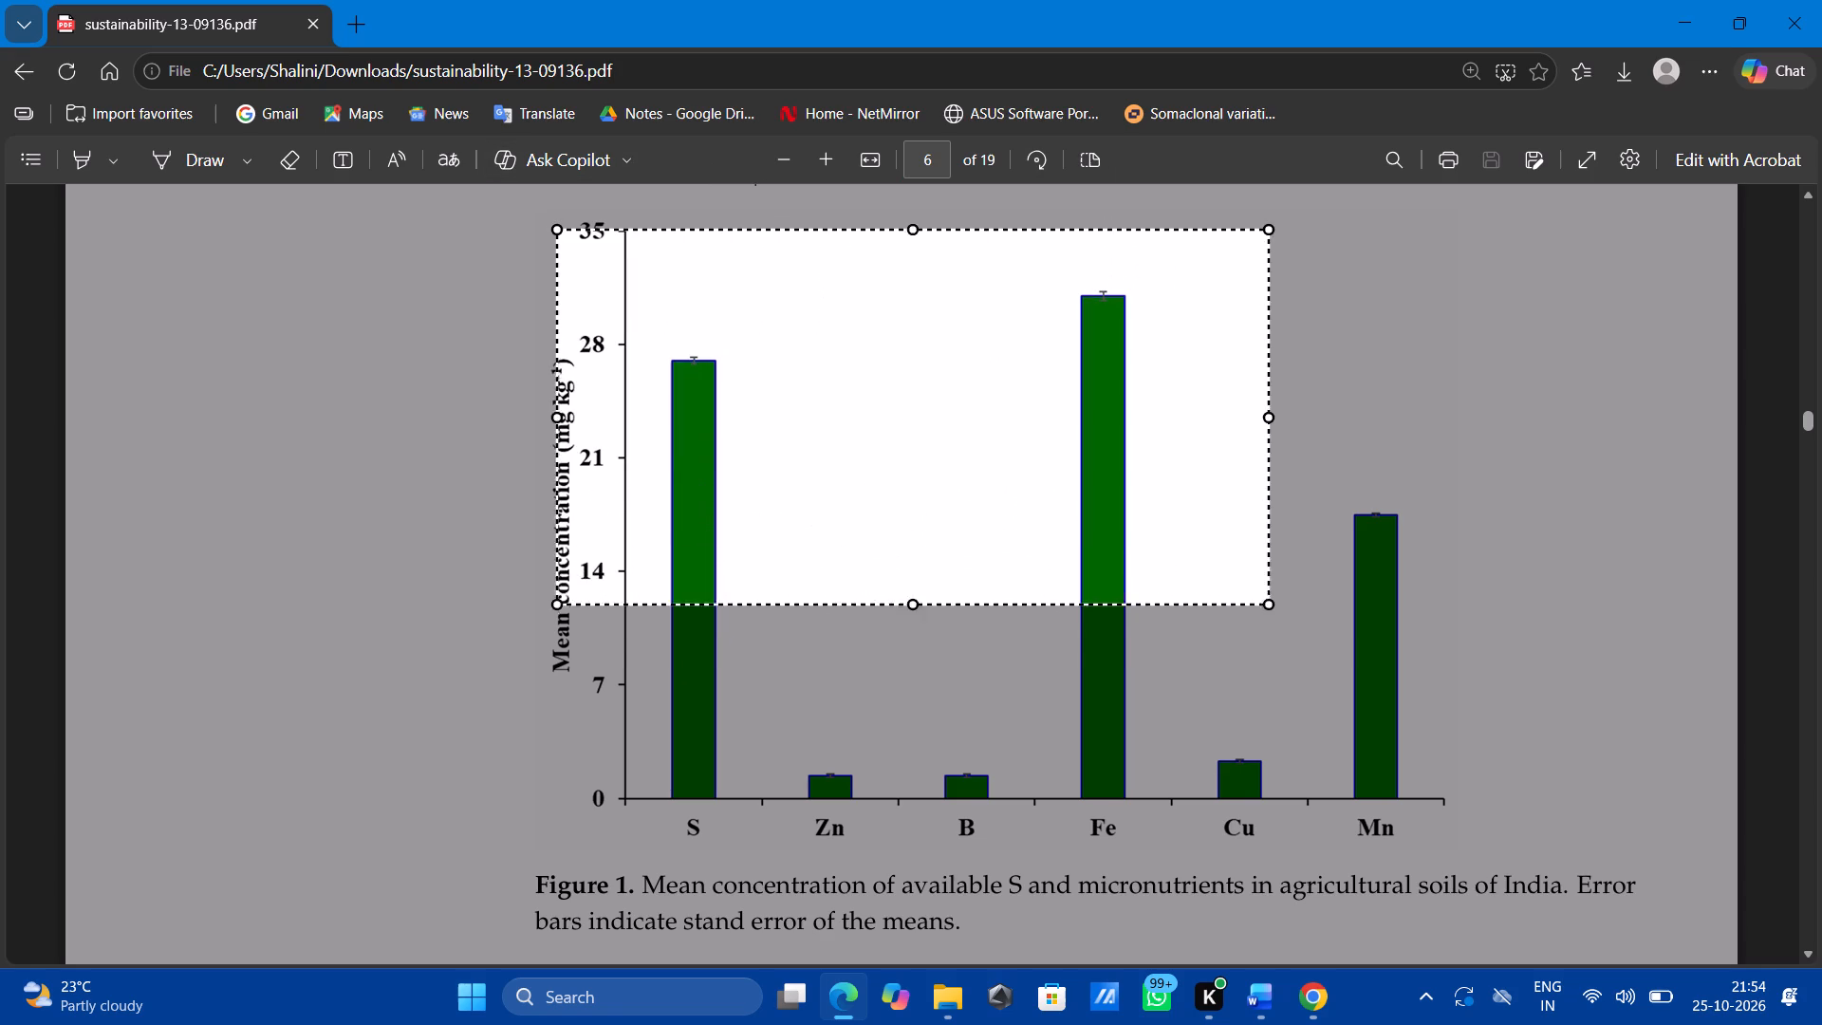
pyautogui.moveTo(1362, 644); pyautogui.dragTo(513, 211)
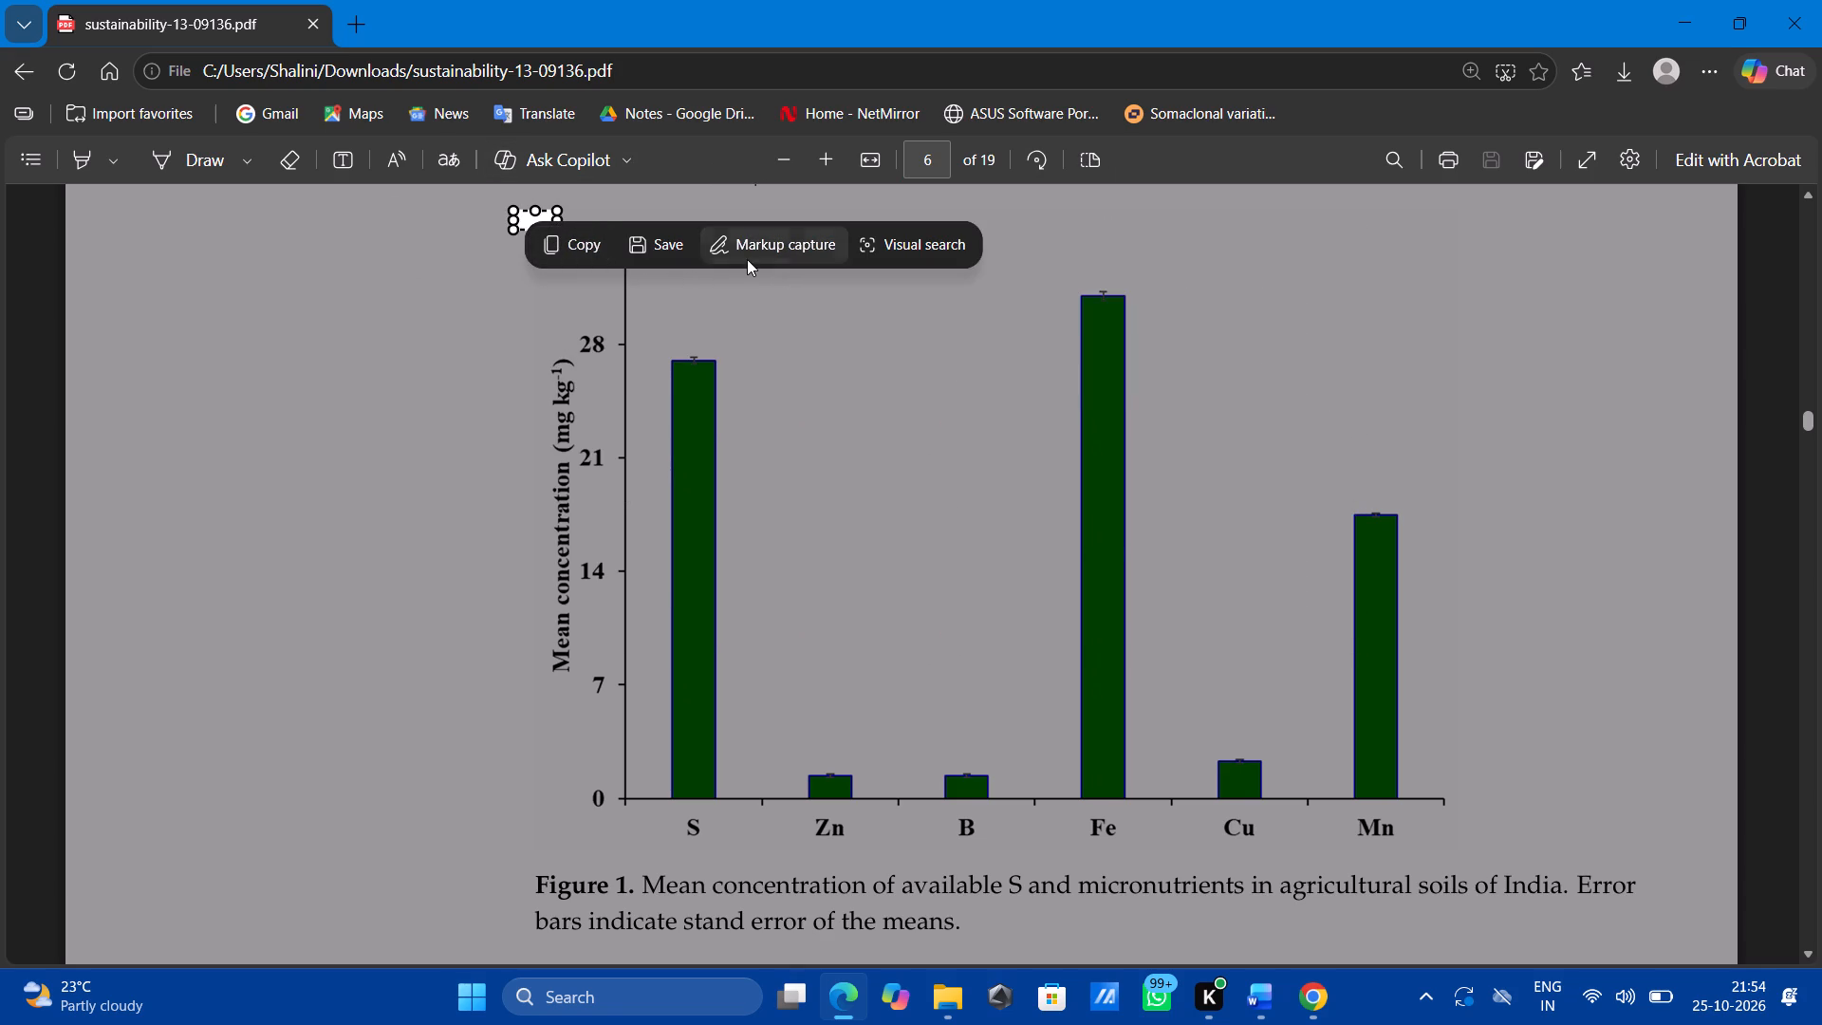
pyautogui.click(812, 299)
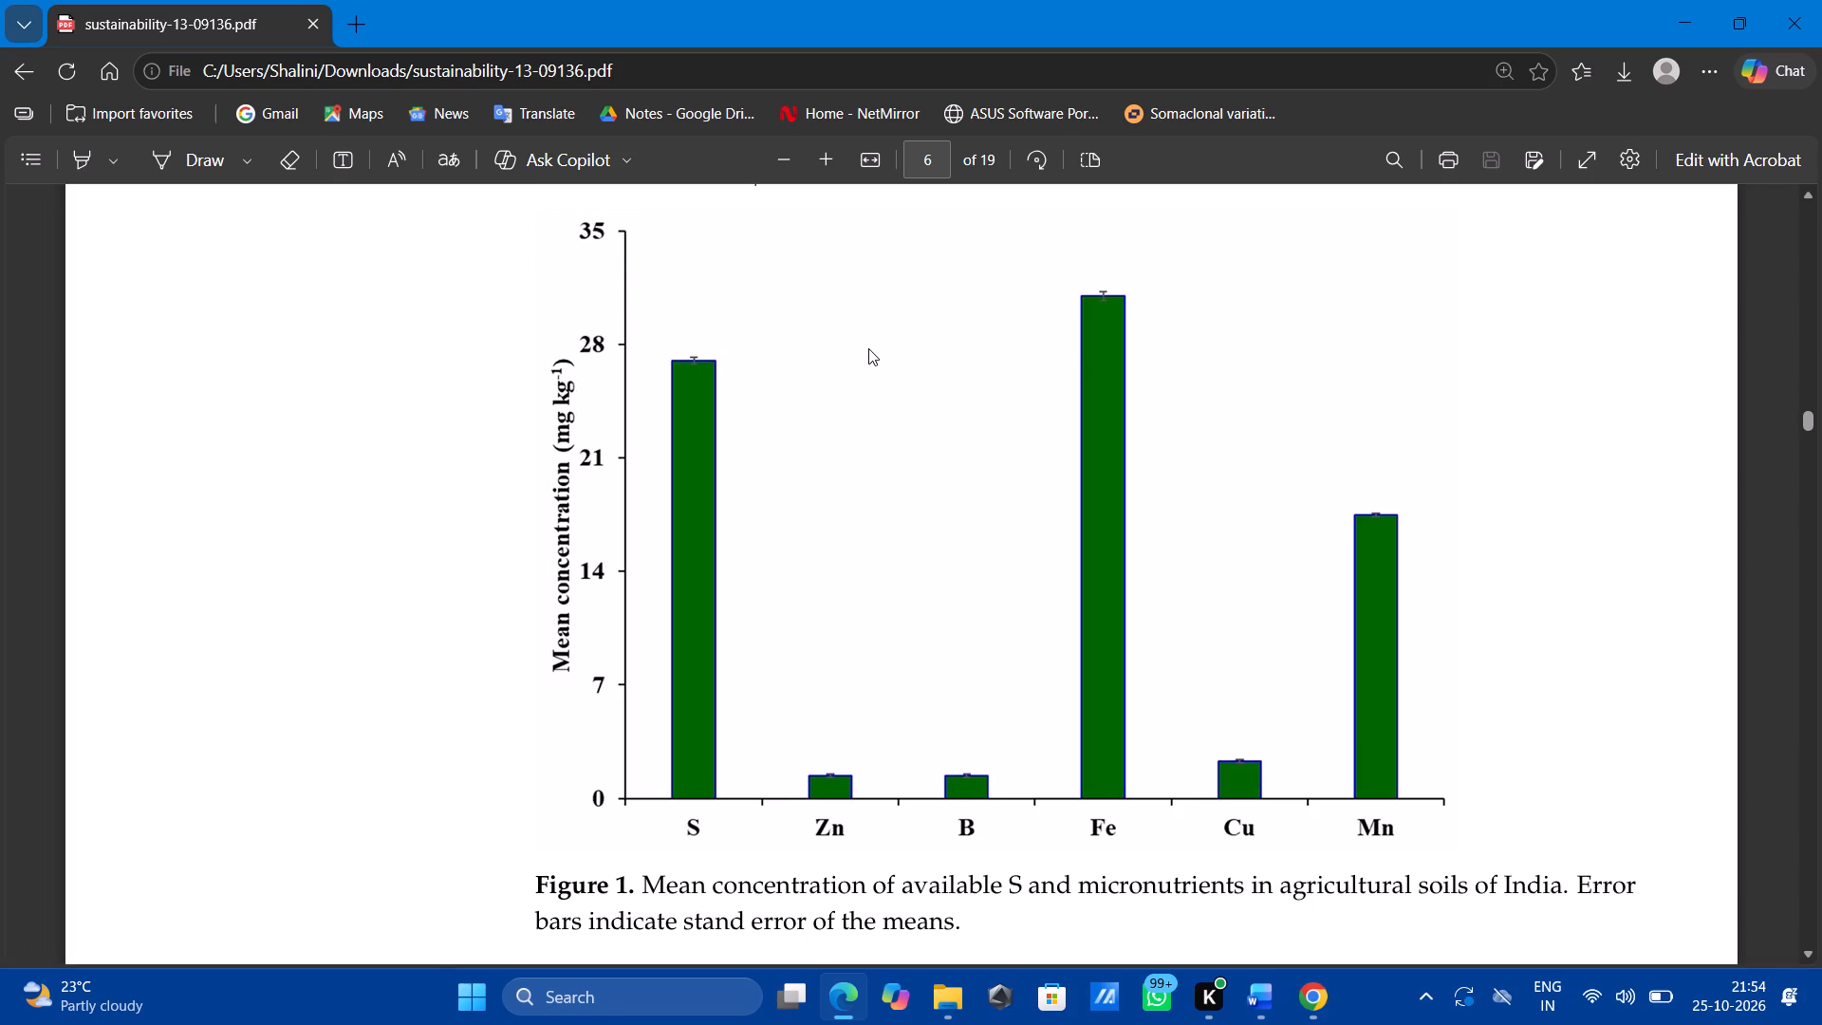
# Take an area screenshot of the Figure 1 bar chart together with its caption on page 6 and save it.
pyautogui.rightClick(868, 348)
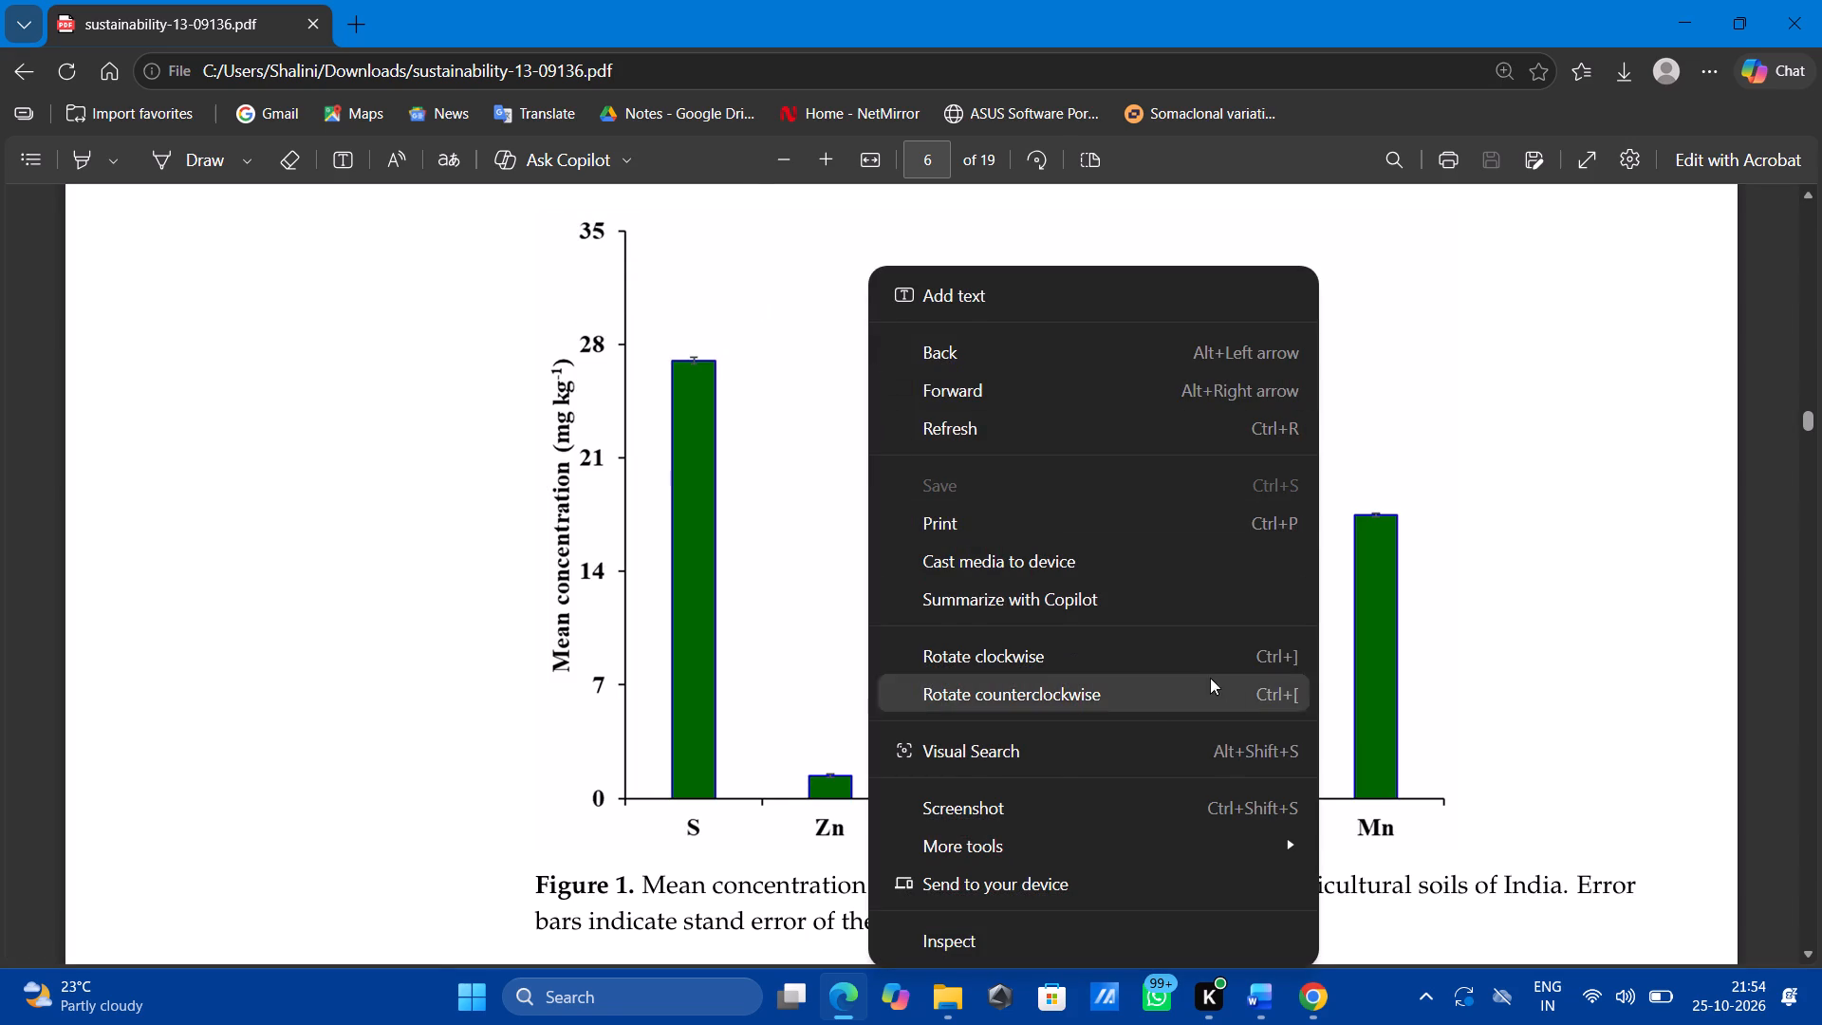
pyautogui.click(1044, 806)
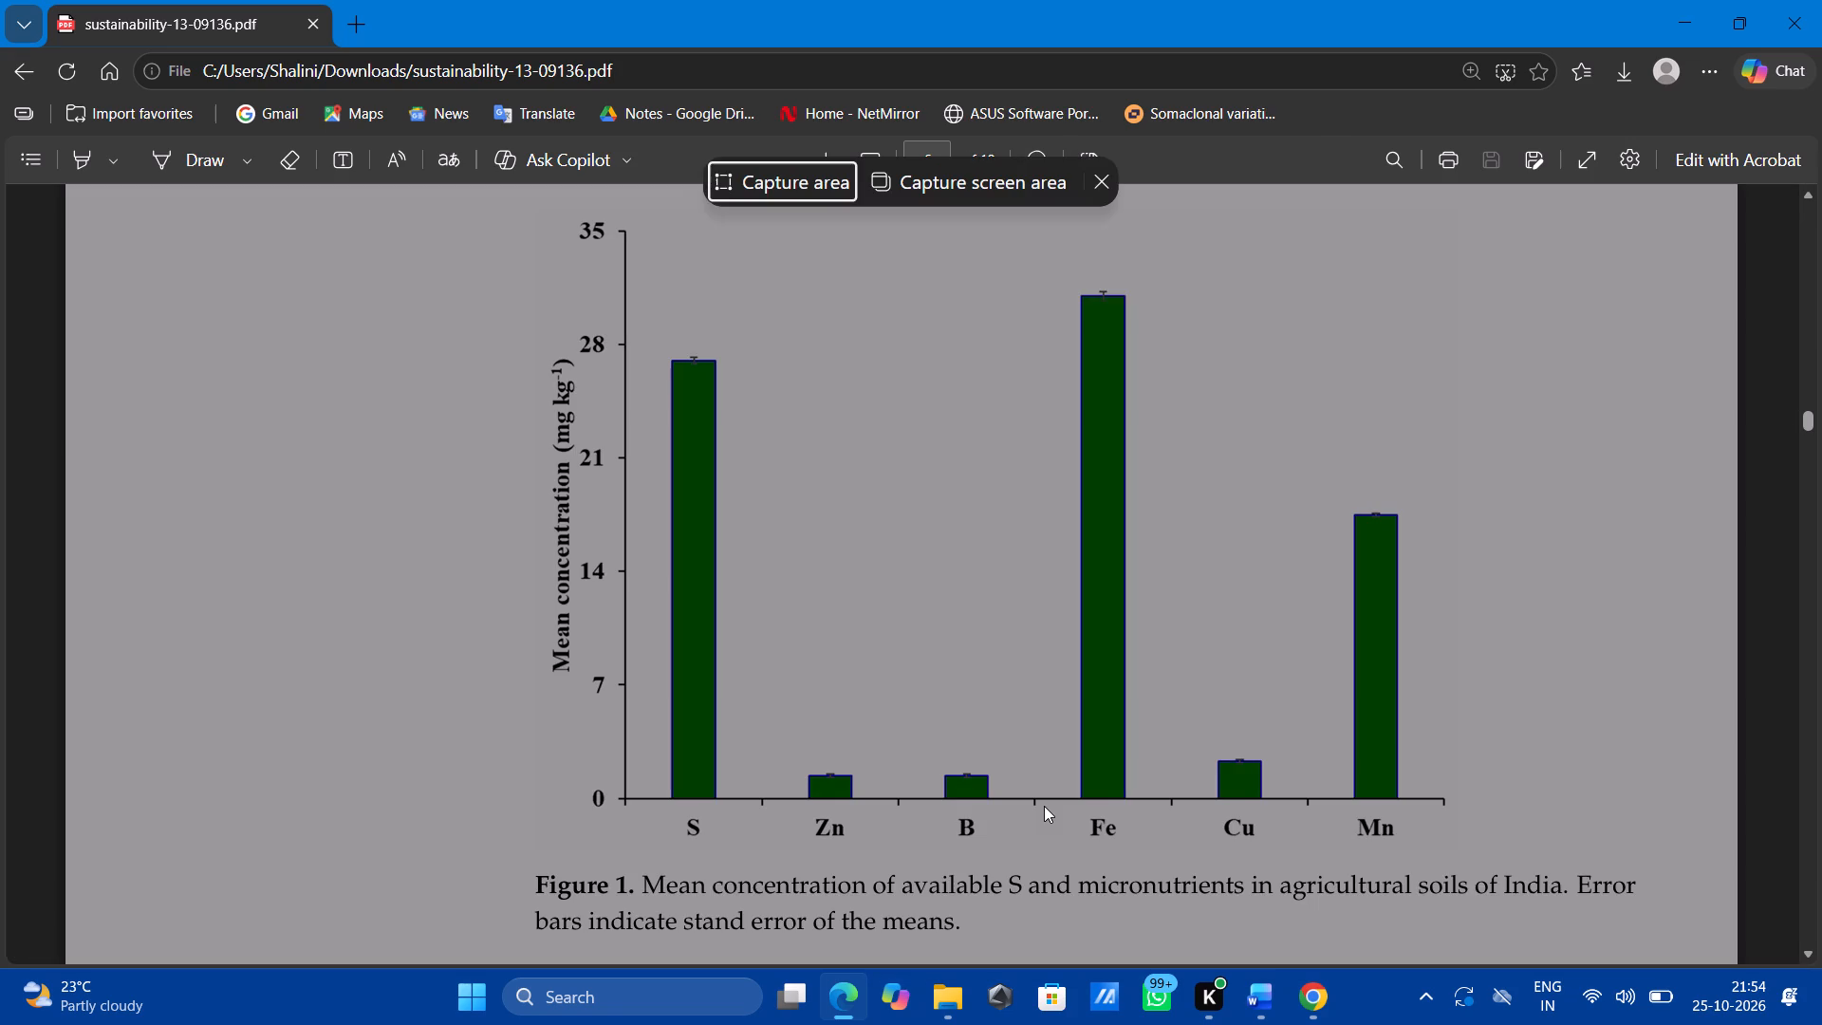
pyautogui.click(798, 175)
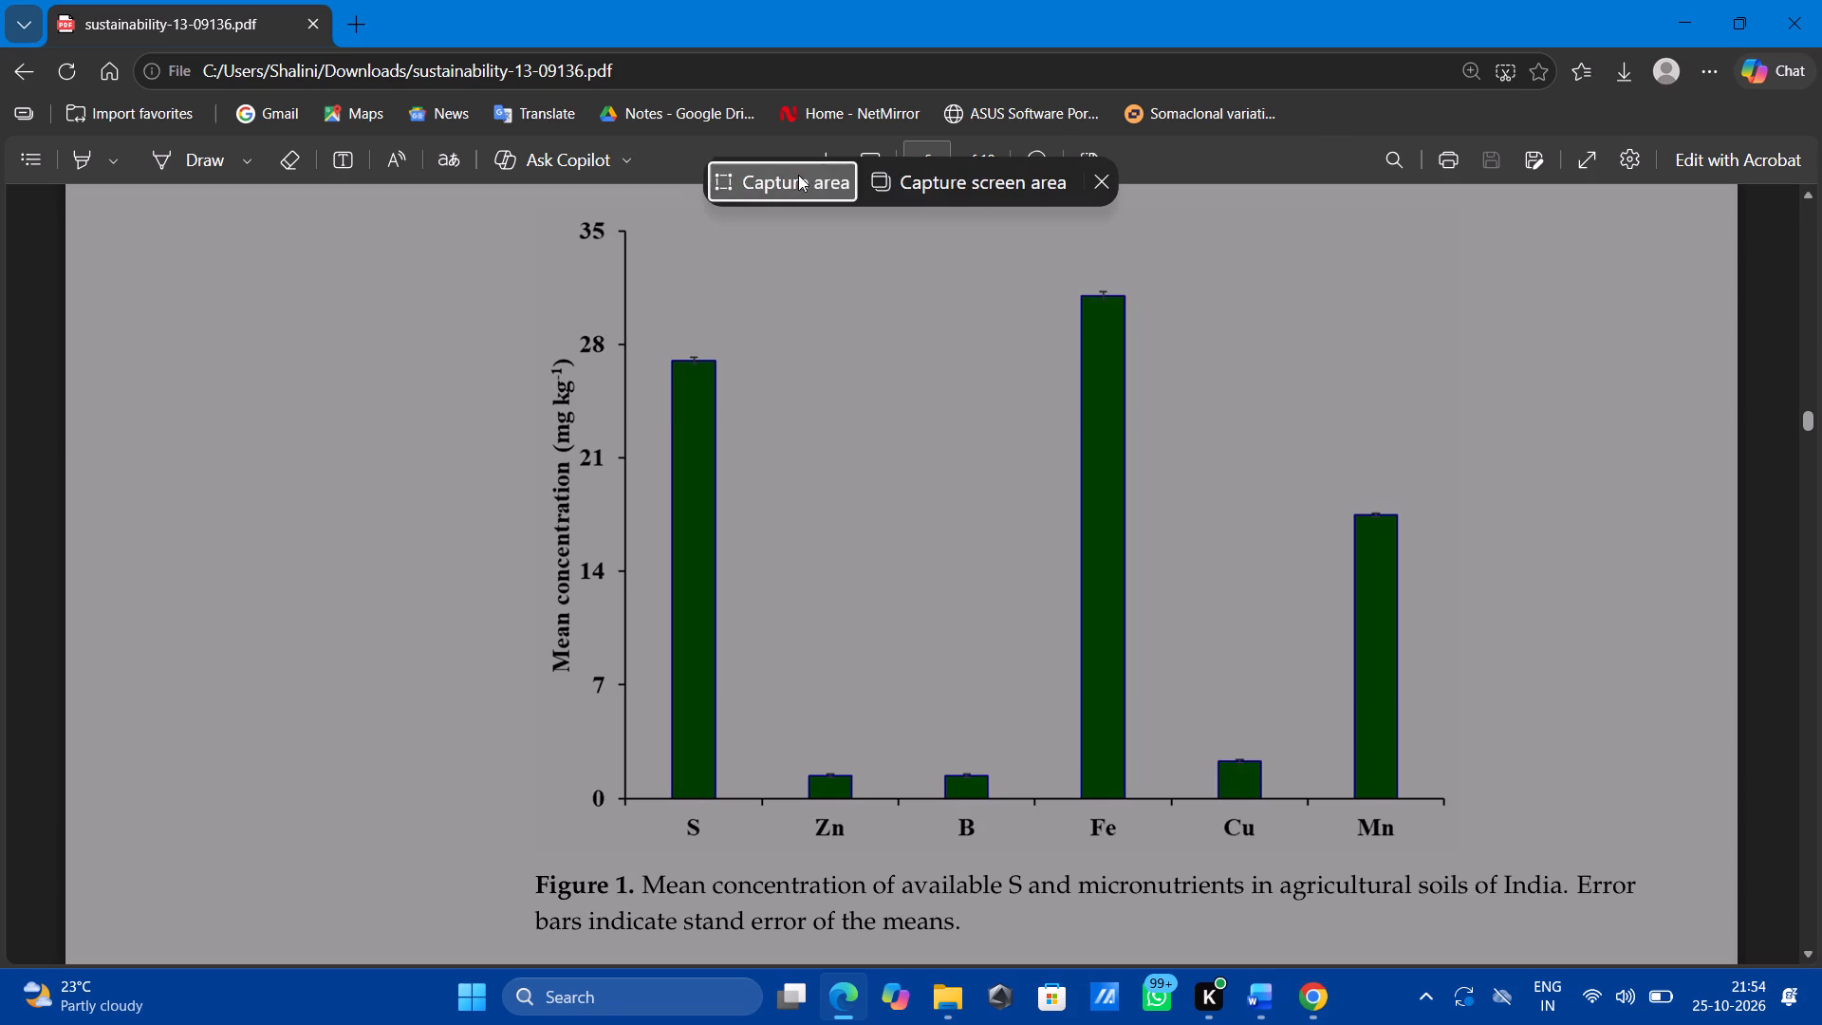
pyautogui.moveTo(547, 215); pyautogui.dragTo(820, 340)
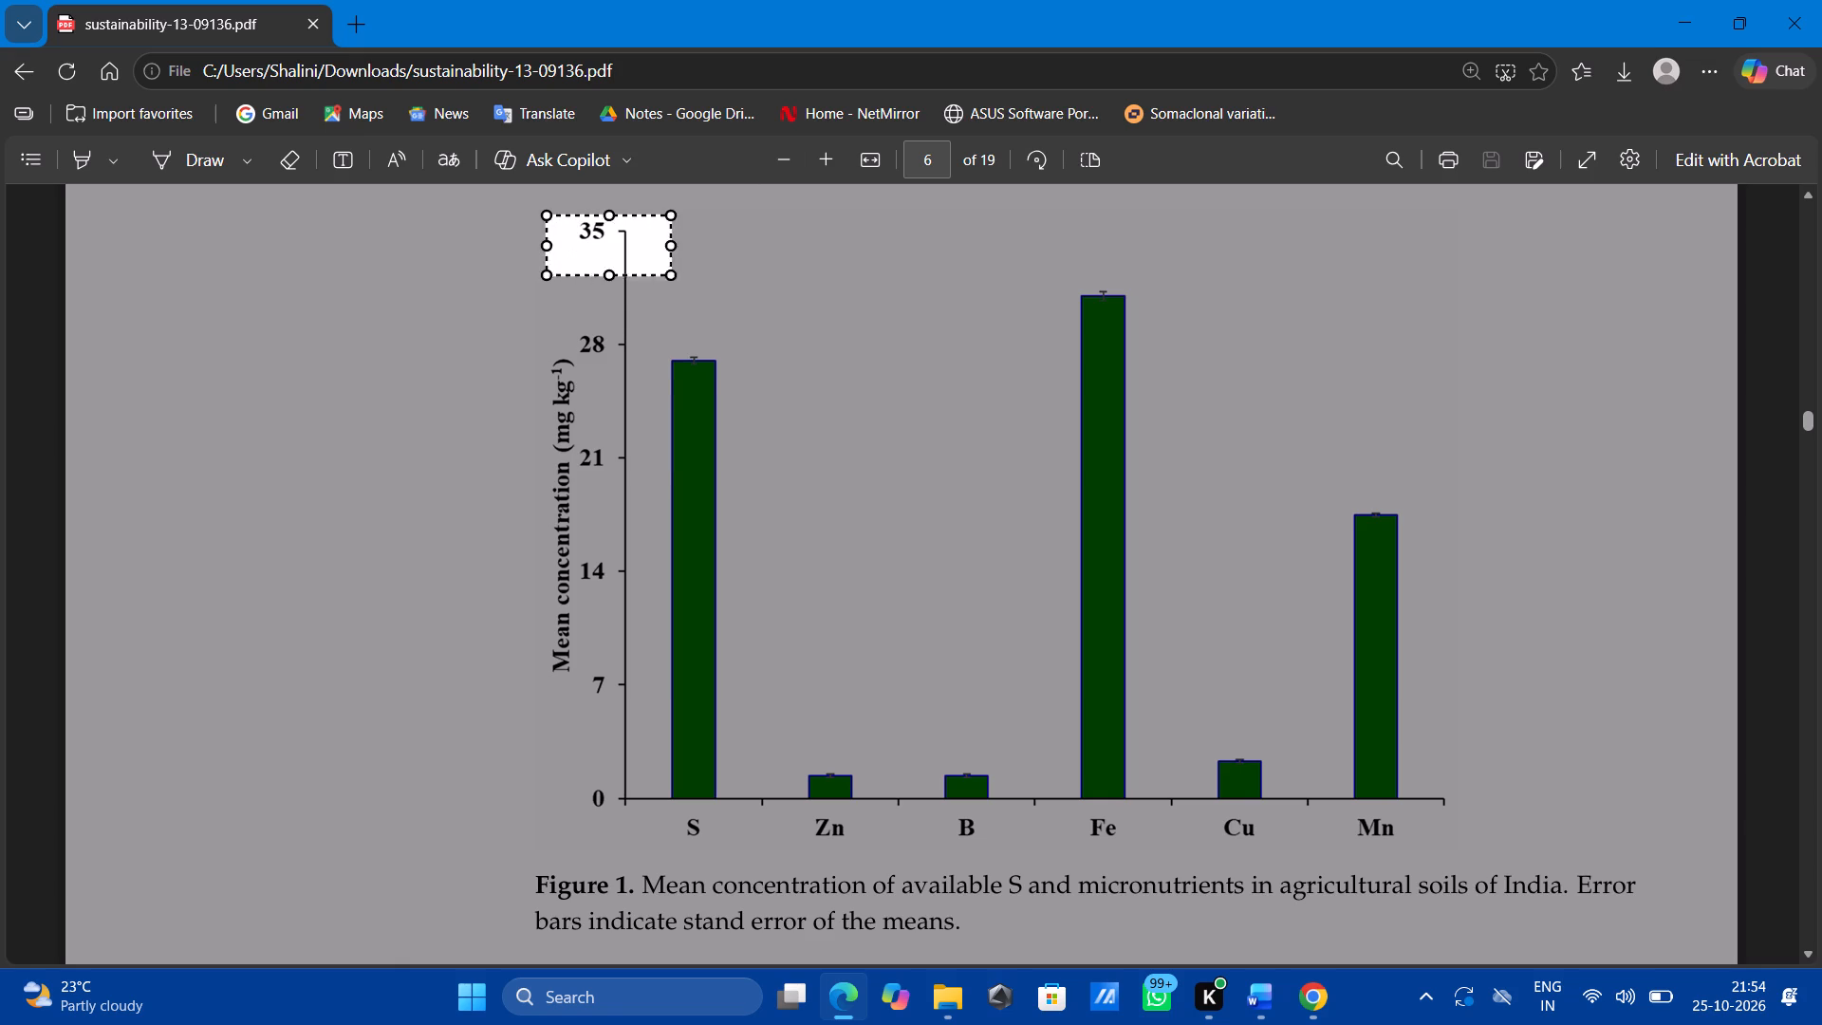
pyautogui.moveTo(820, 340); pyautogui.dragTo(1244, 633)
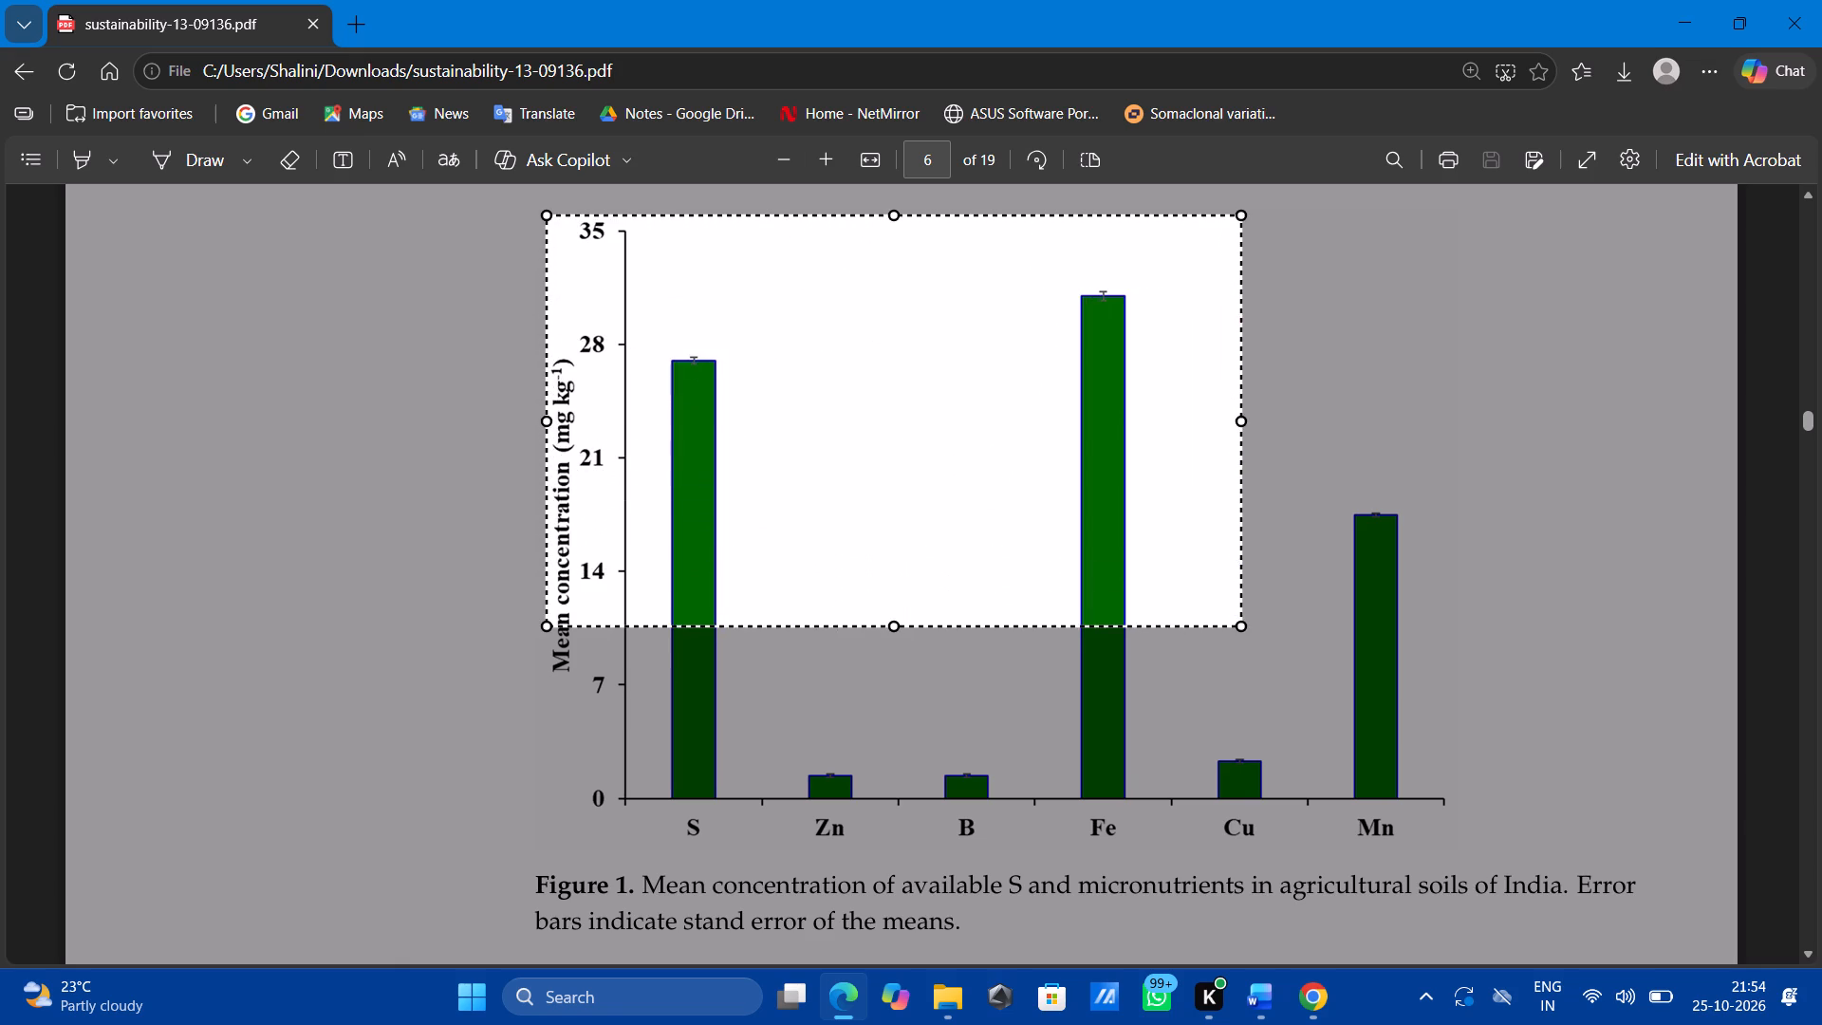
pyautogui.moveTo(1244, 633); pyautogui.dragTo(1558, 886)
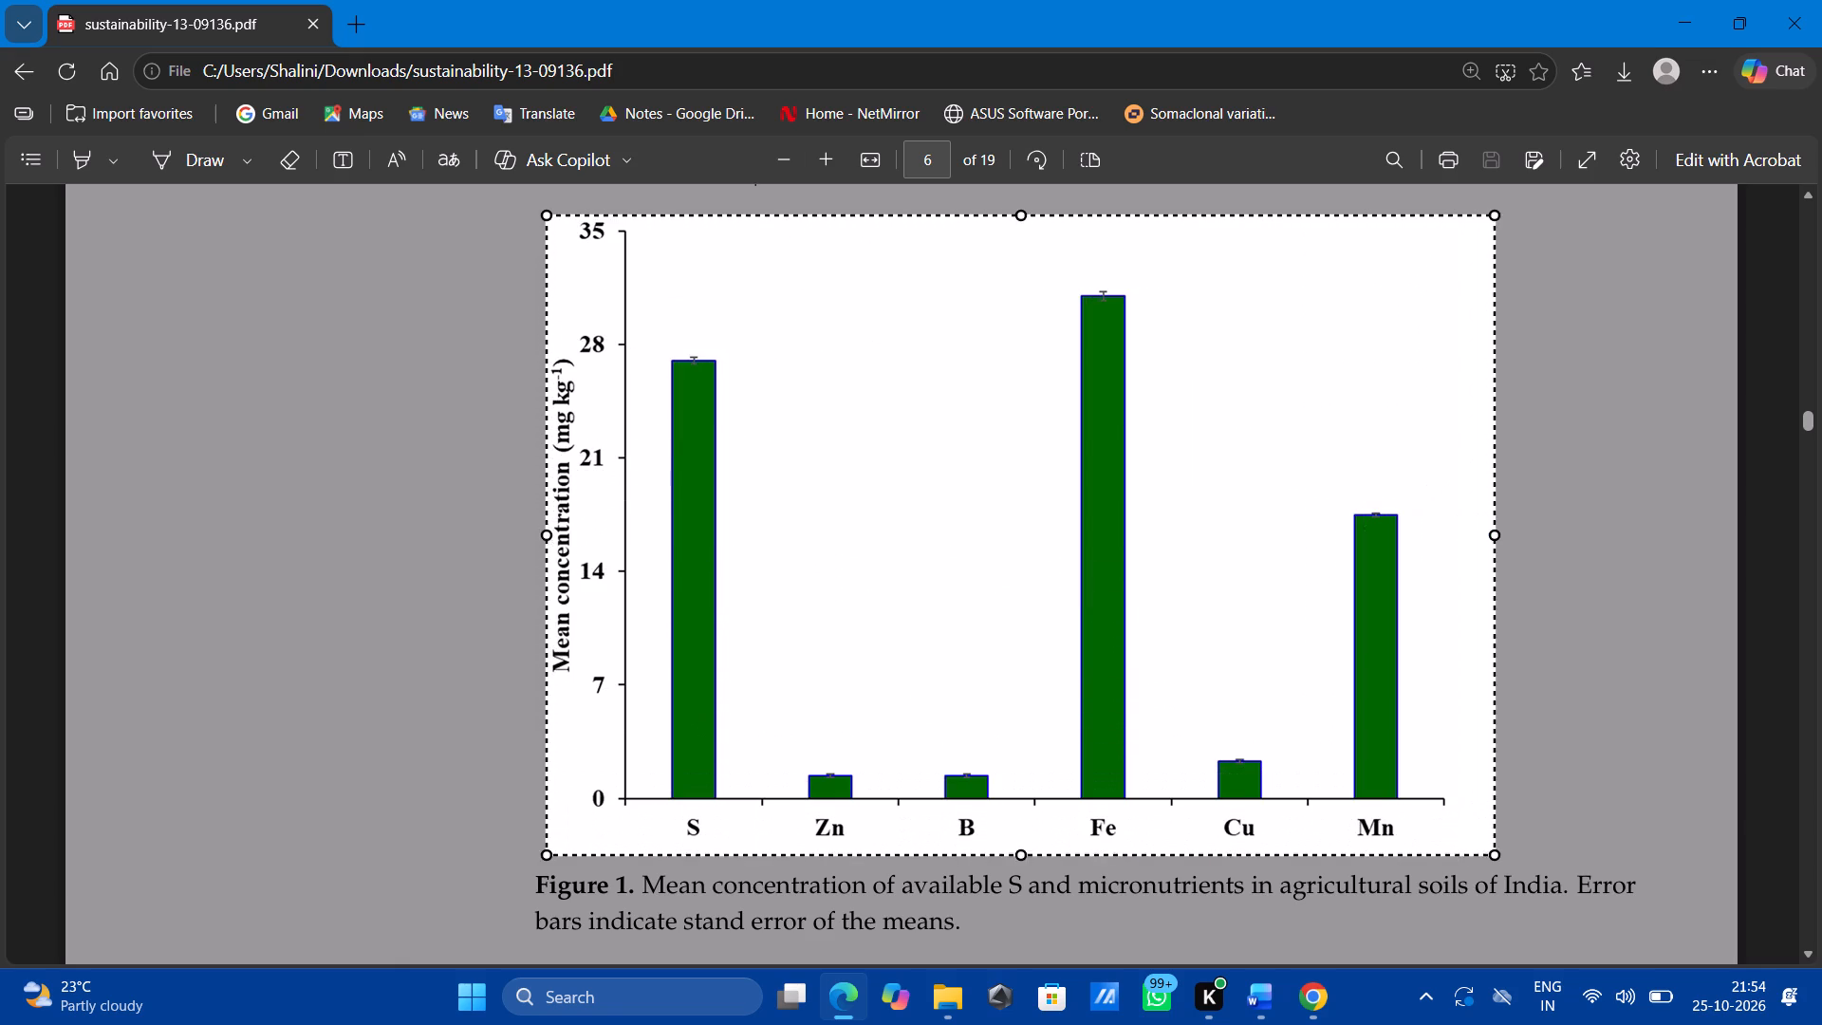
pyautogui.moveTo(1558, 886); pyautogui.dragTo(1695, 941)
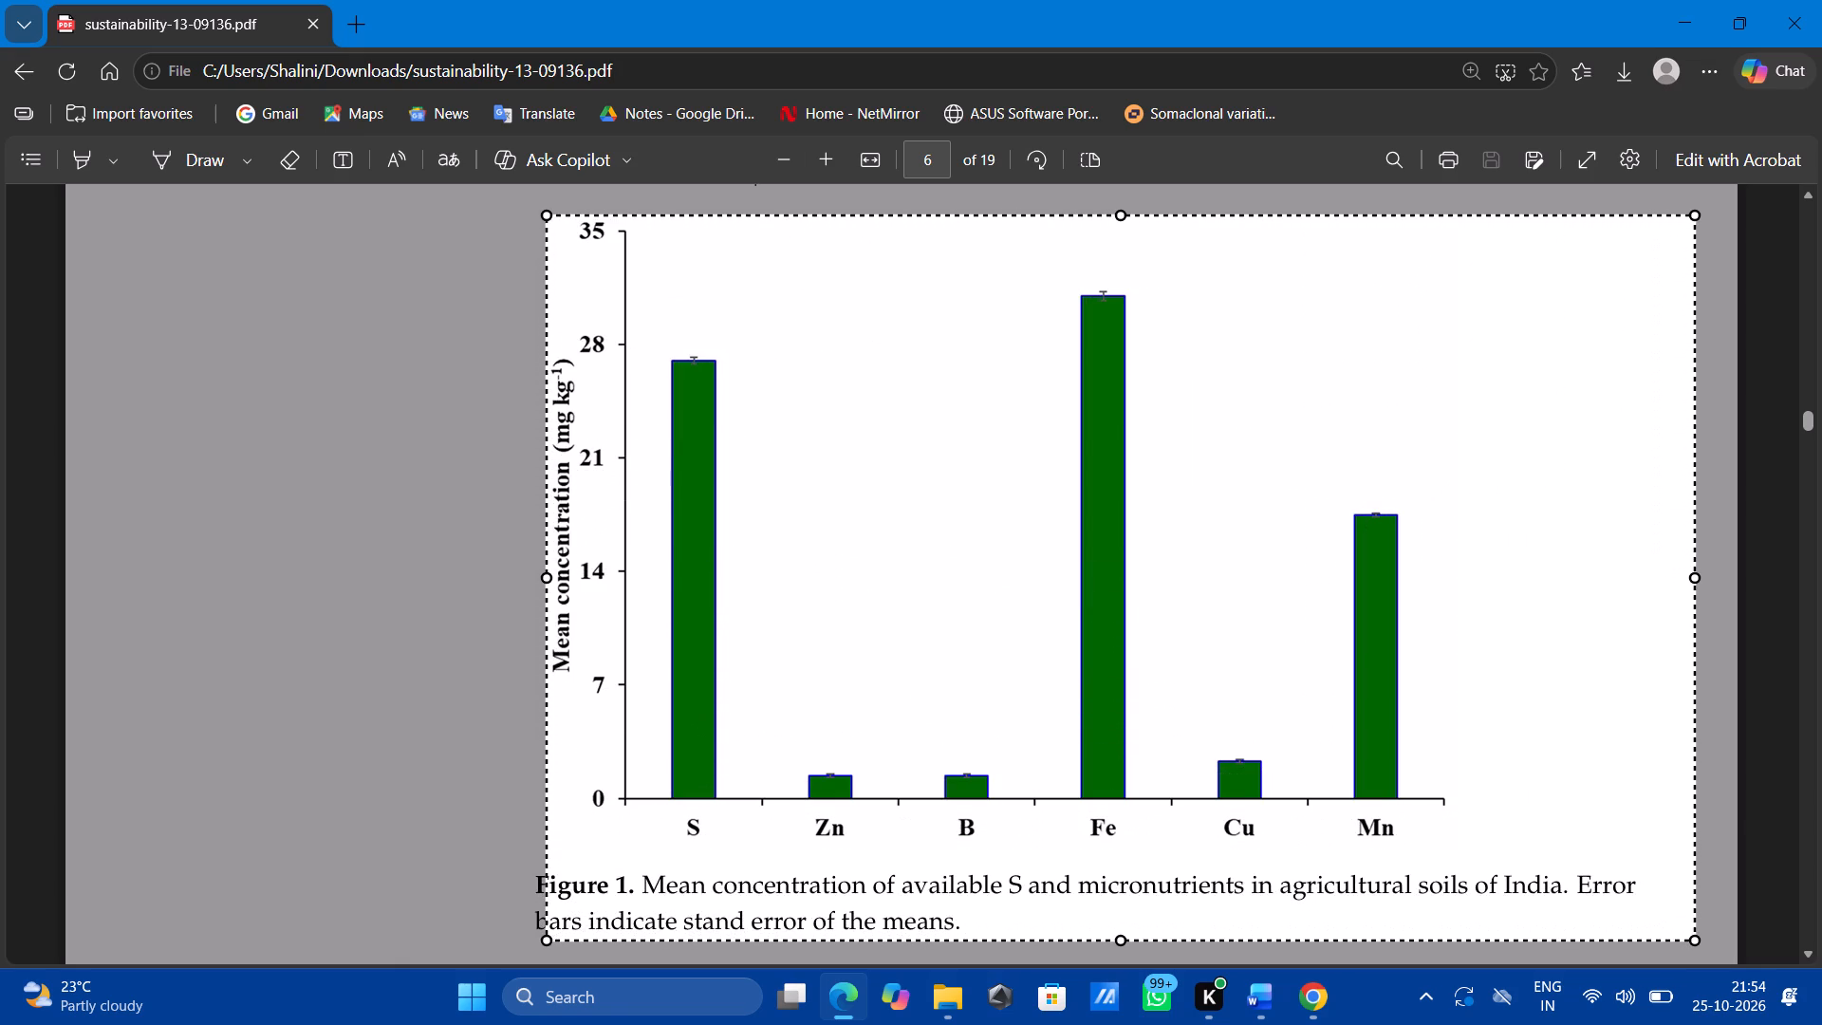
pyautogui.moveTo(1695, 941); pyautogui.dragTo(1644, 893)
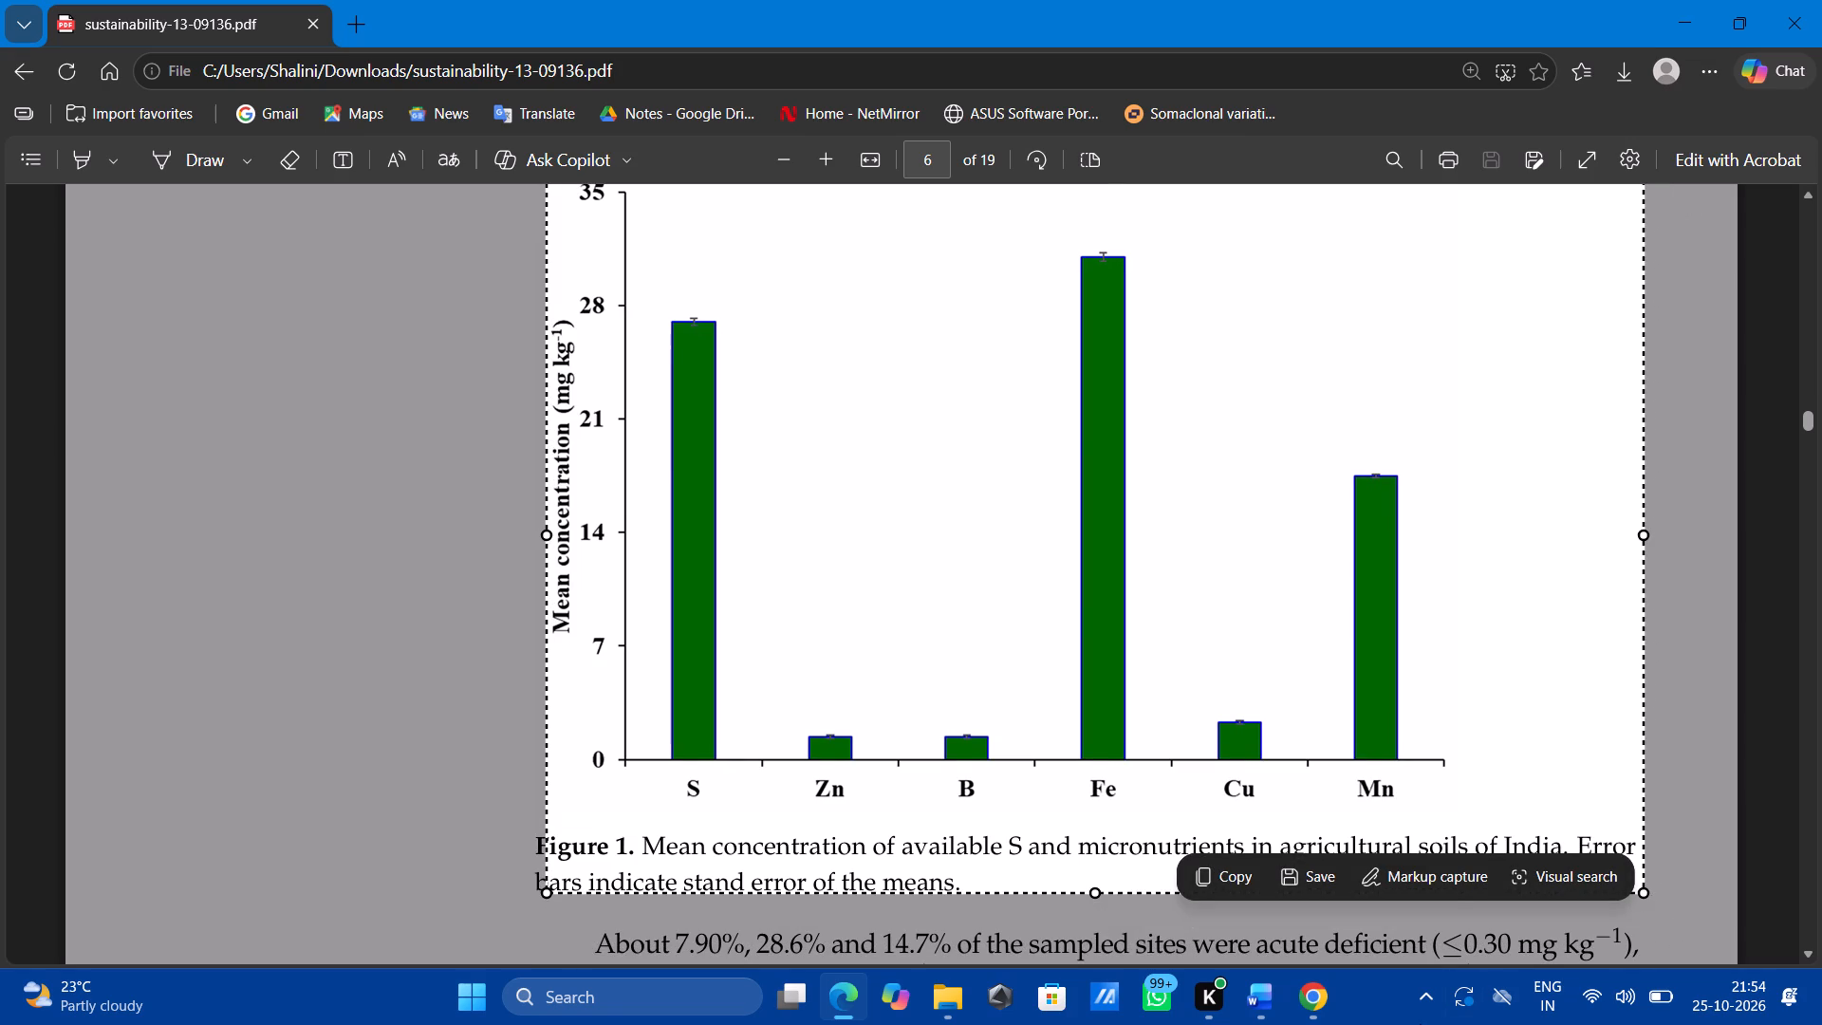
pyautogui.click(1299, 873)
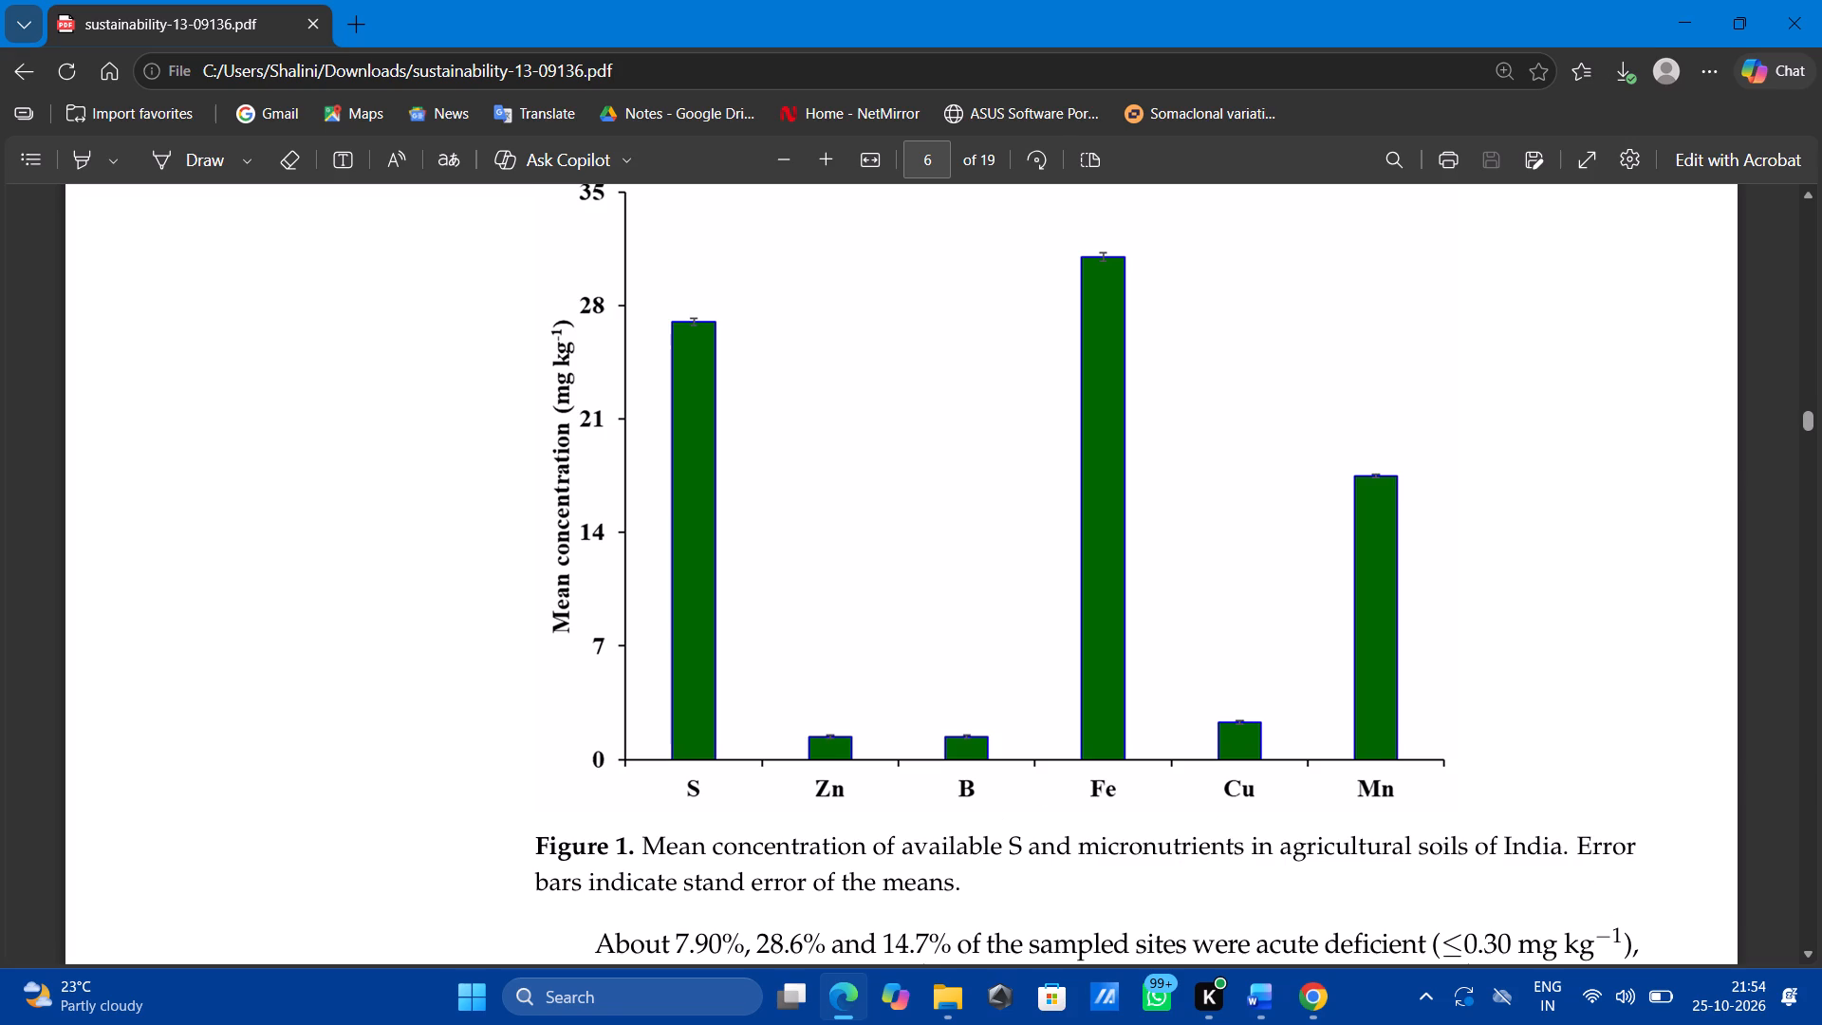
# Switch to the Word document and insert picture Screenshot_25-10-2026_215448_ from Downloads below the Moderate to High Deficiency bullet.
pyautogui.click(1261, 1001)
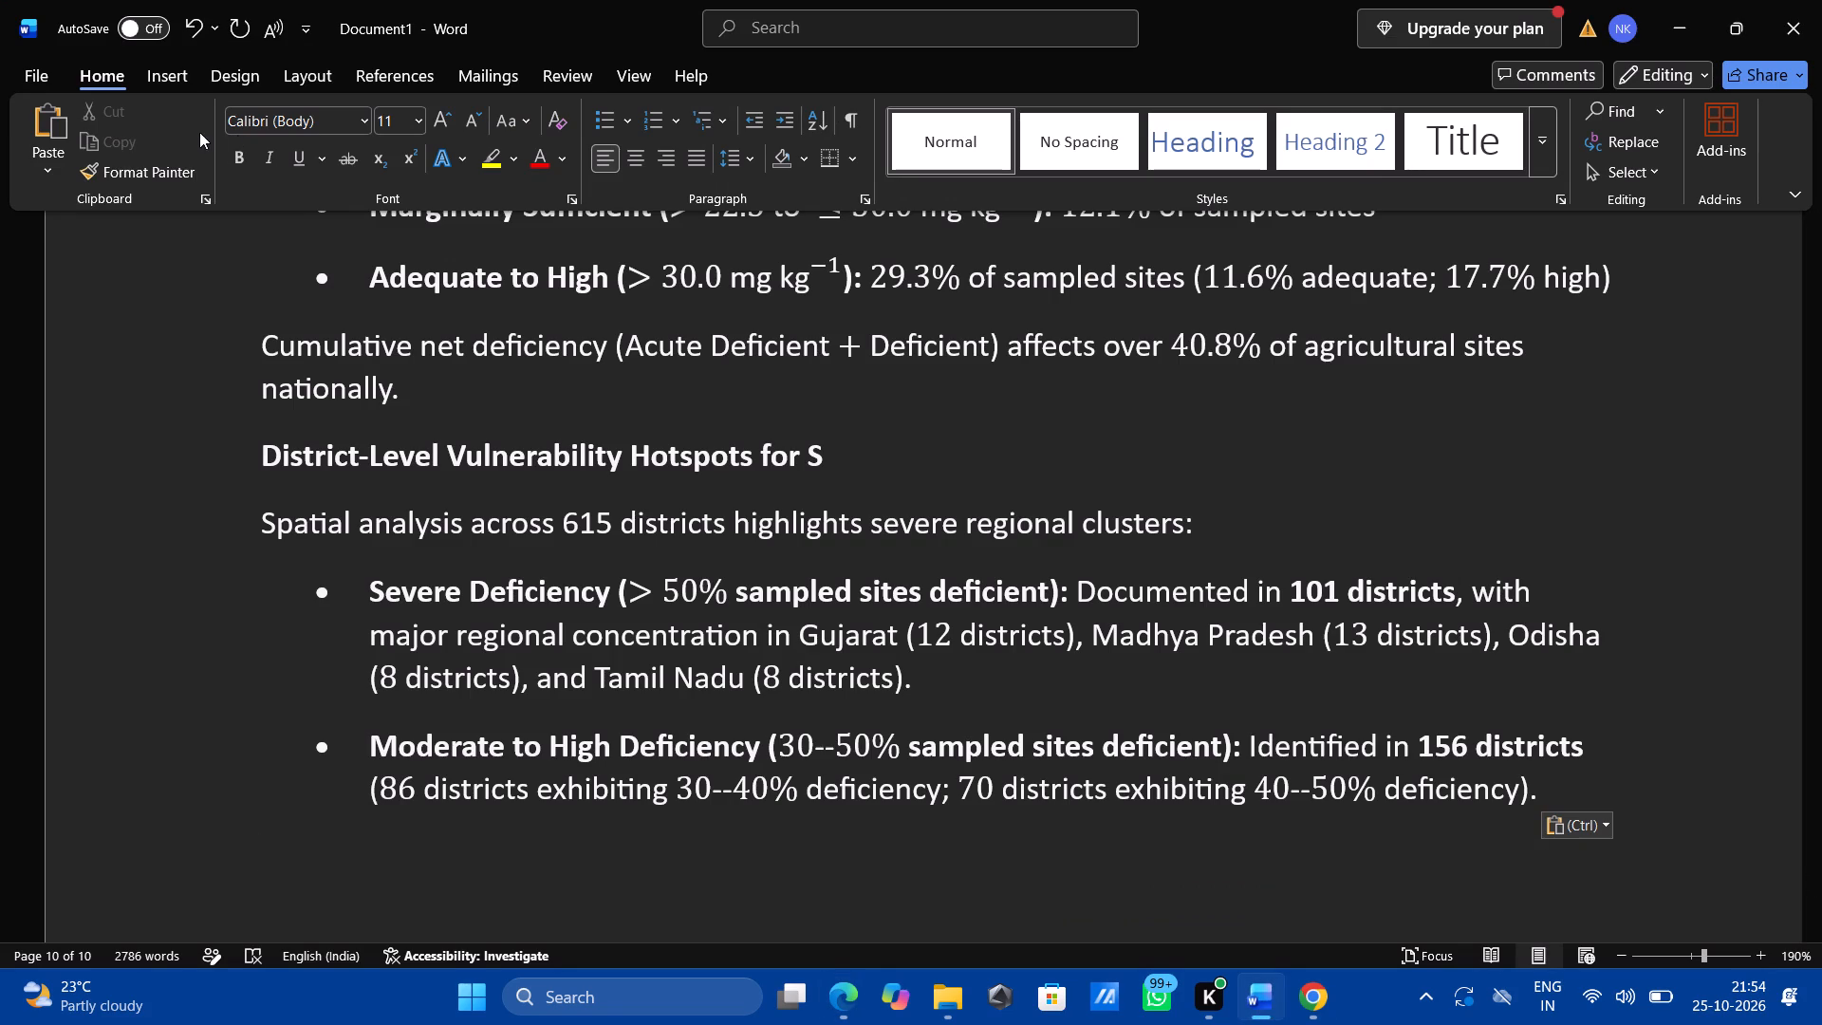
pyautogui.click(168, 70)
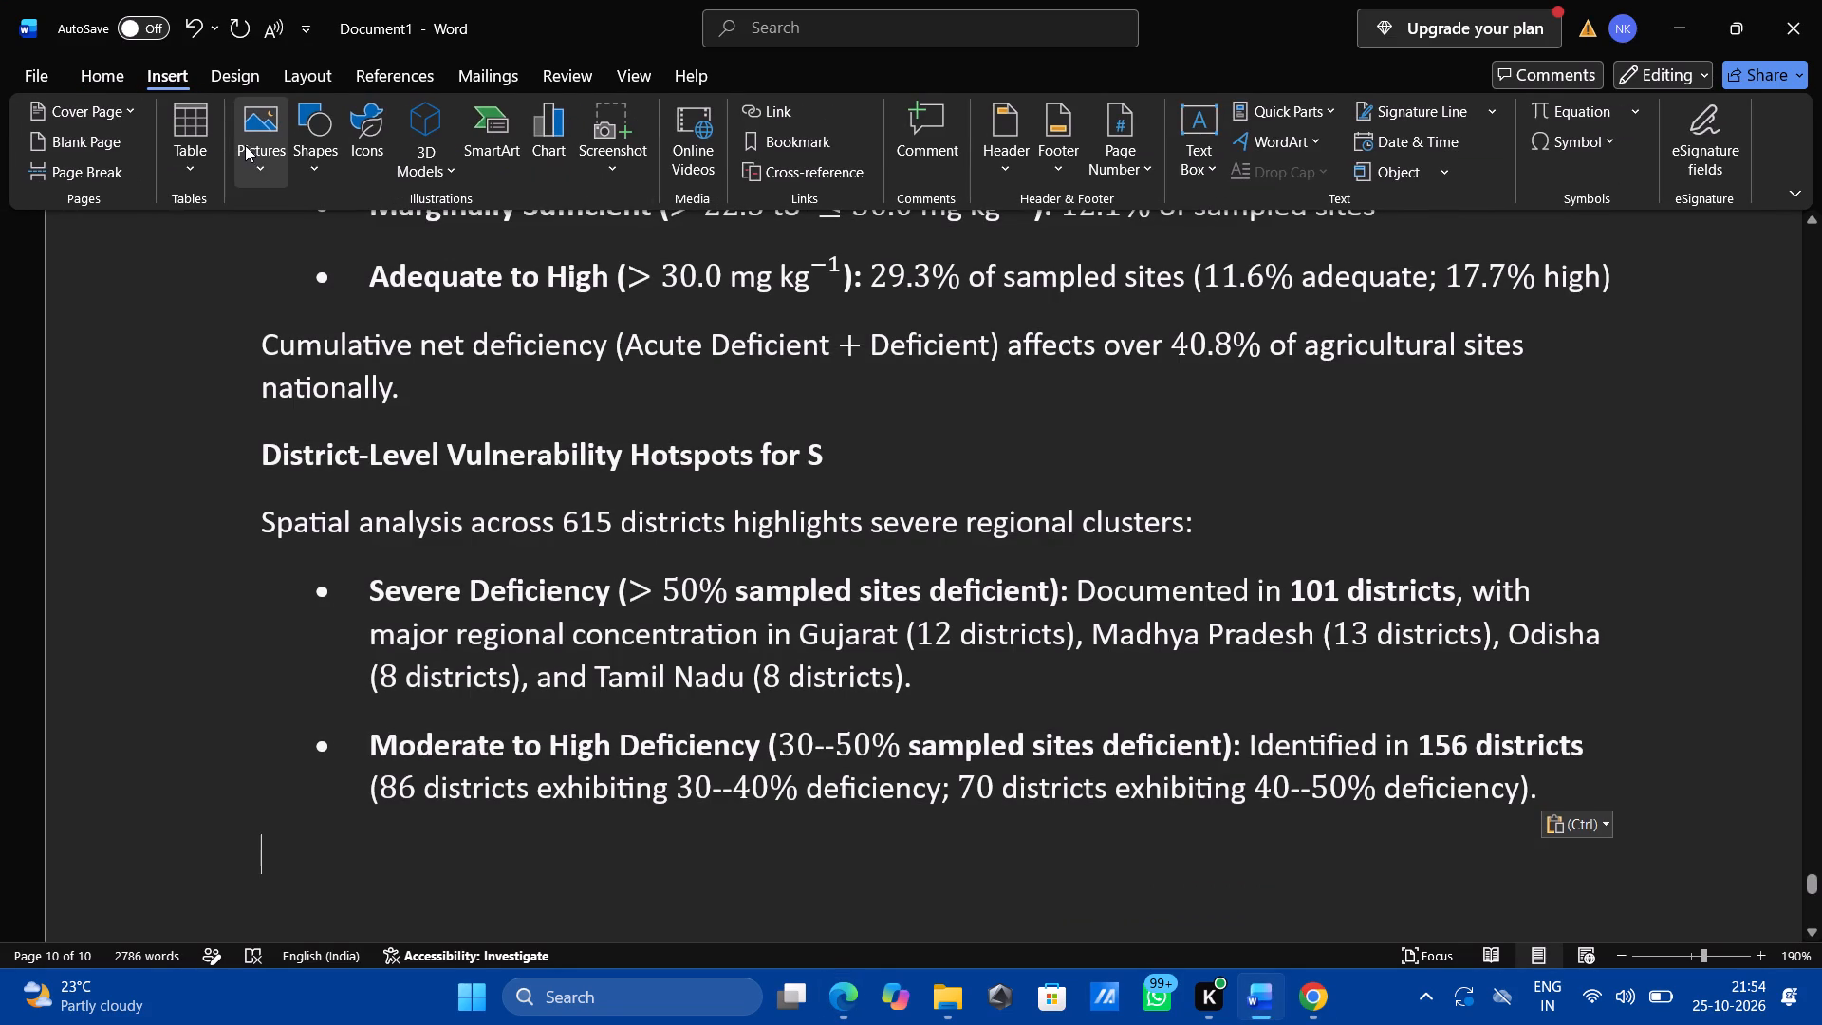
pyautogui.click(246, 145)
pyautogui.click(303, 233)
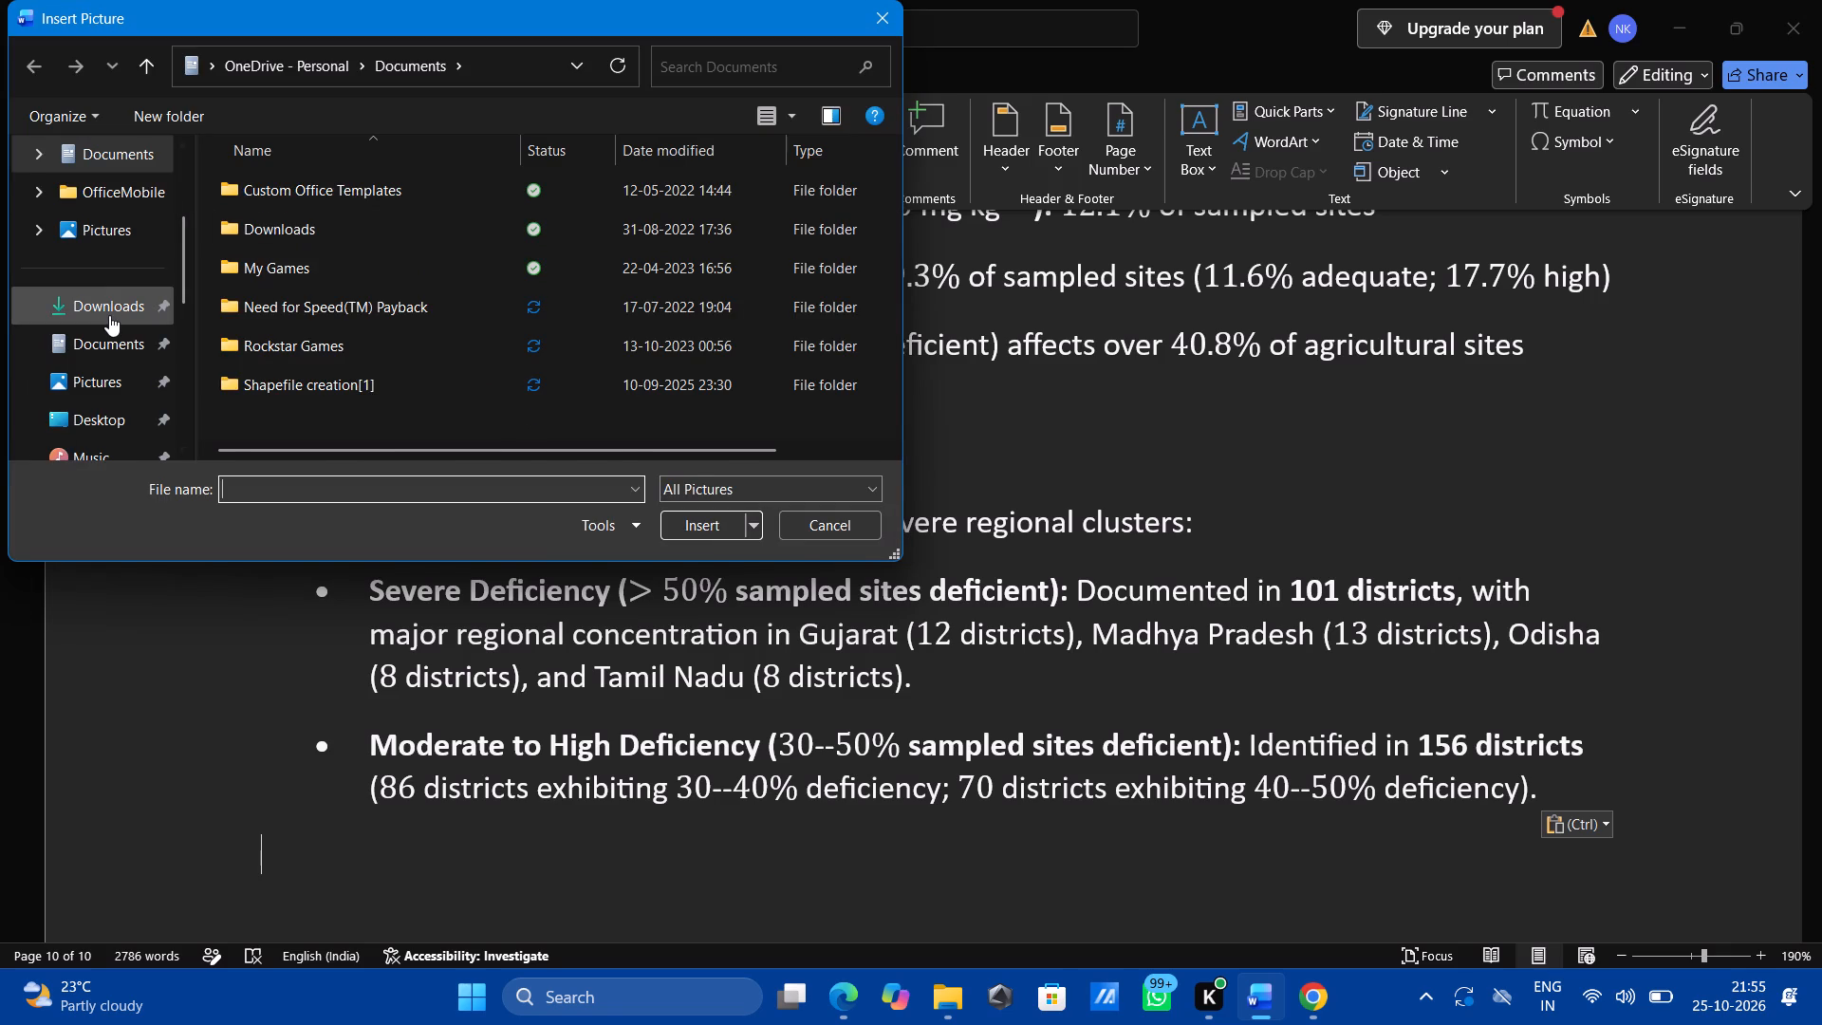
pyautogui.click(109, 315)
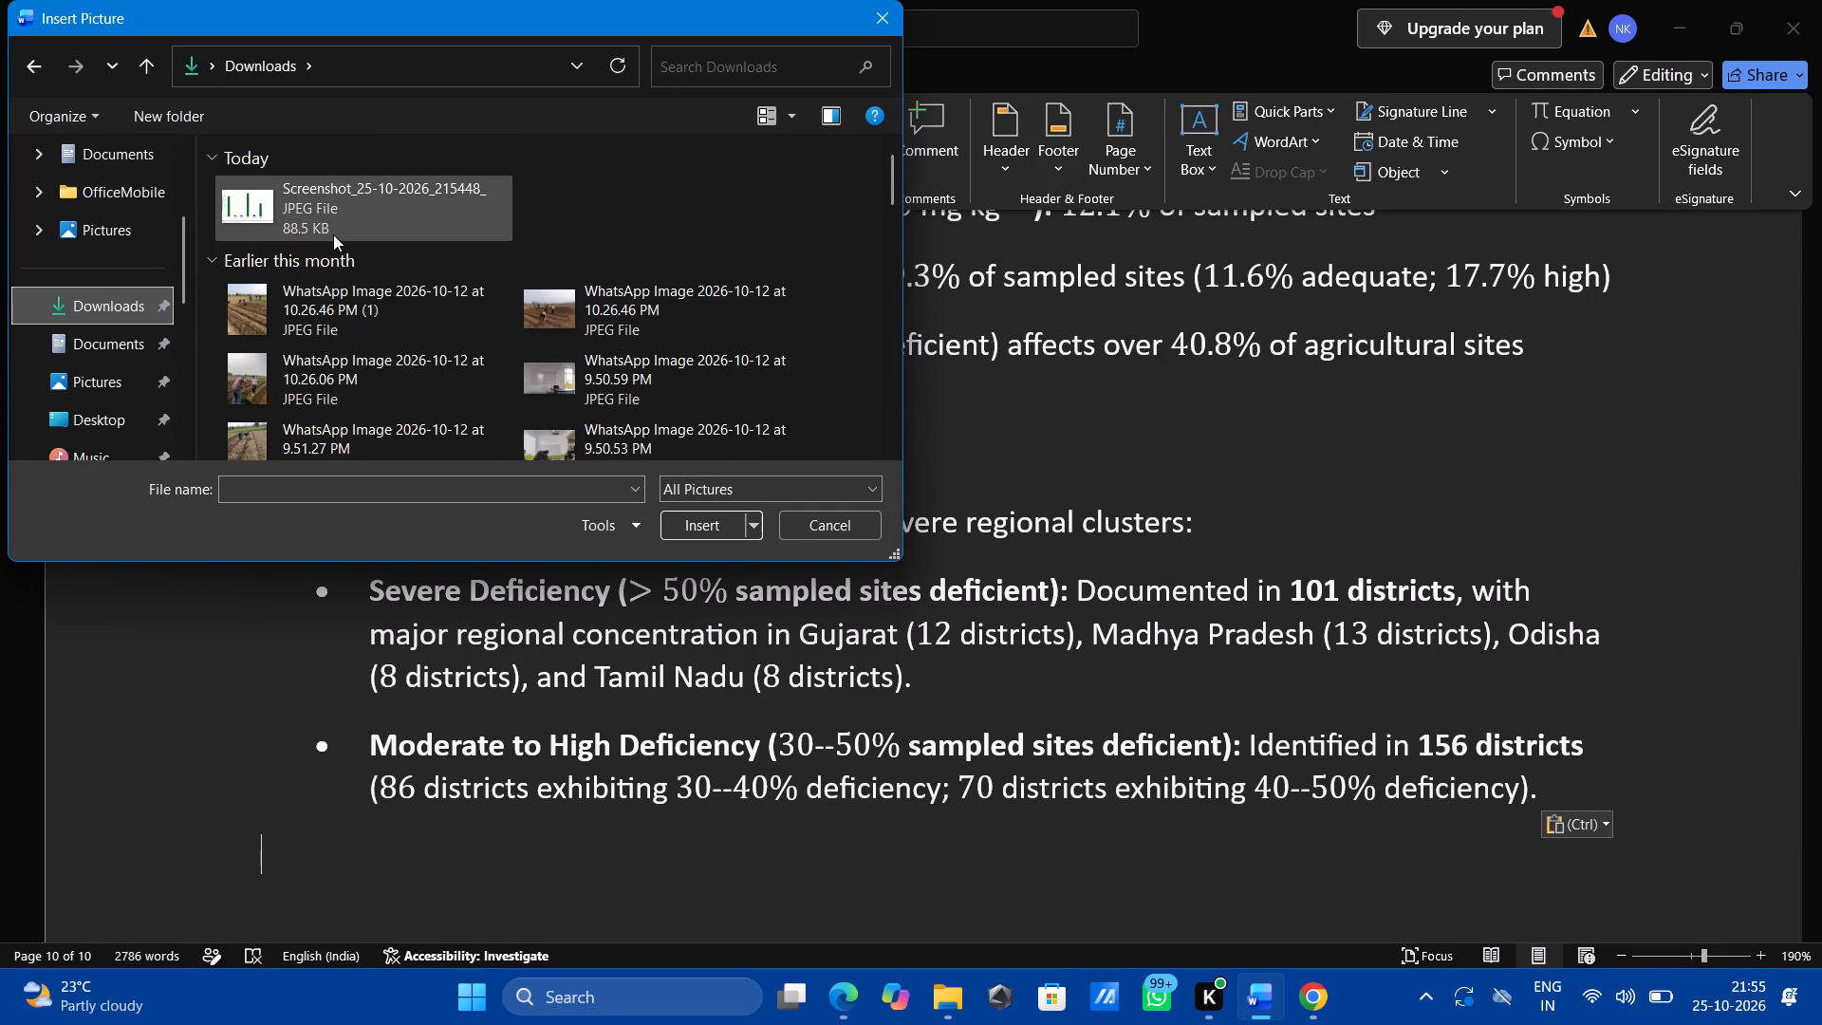
pyautogui.click(333, 234)
pyautogui.click(681, 527)
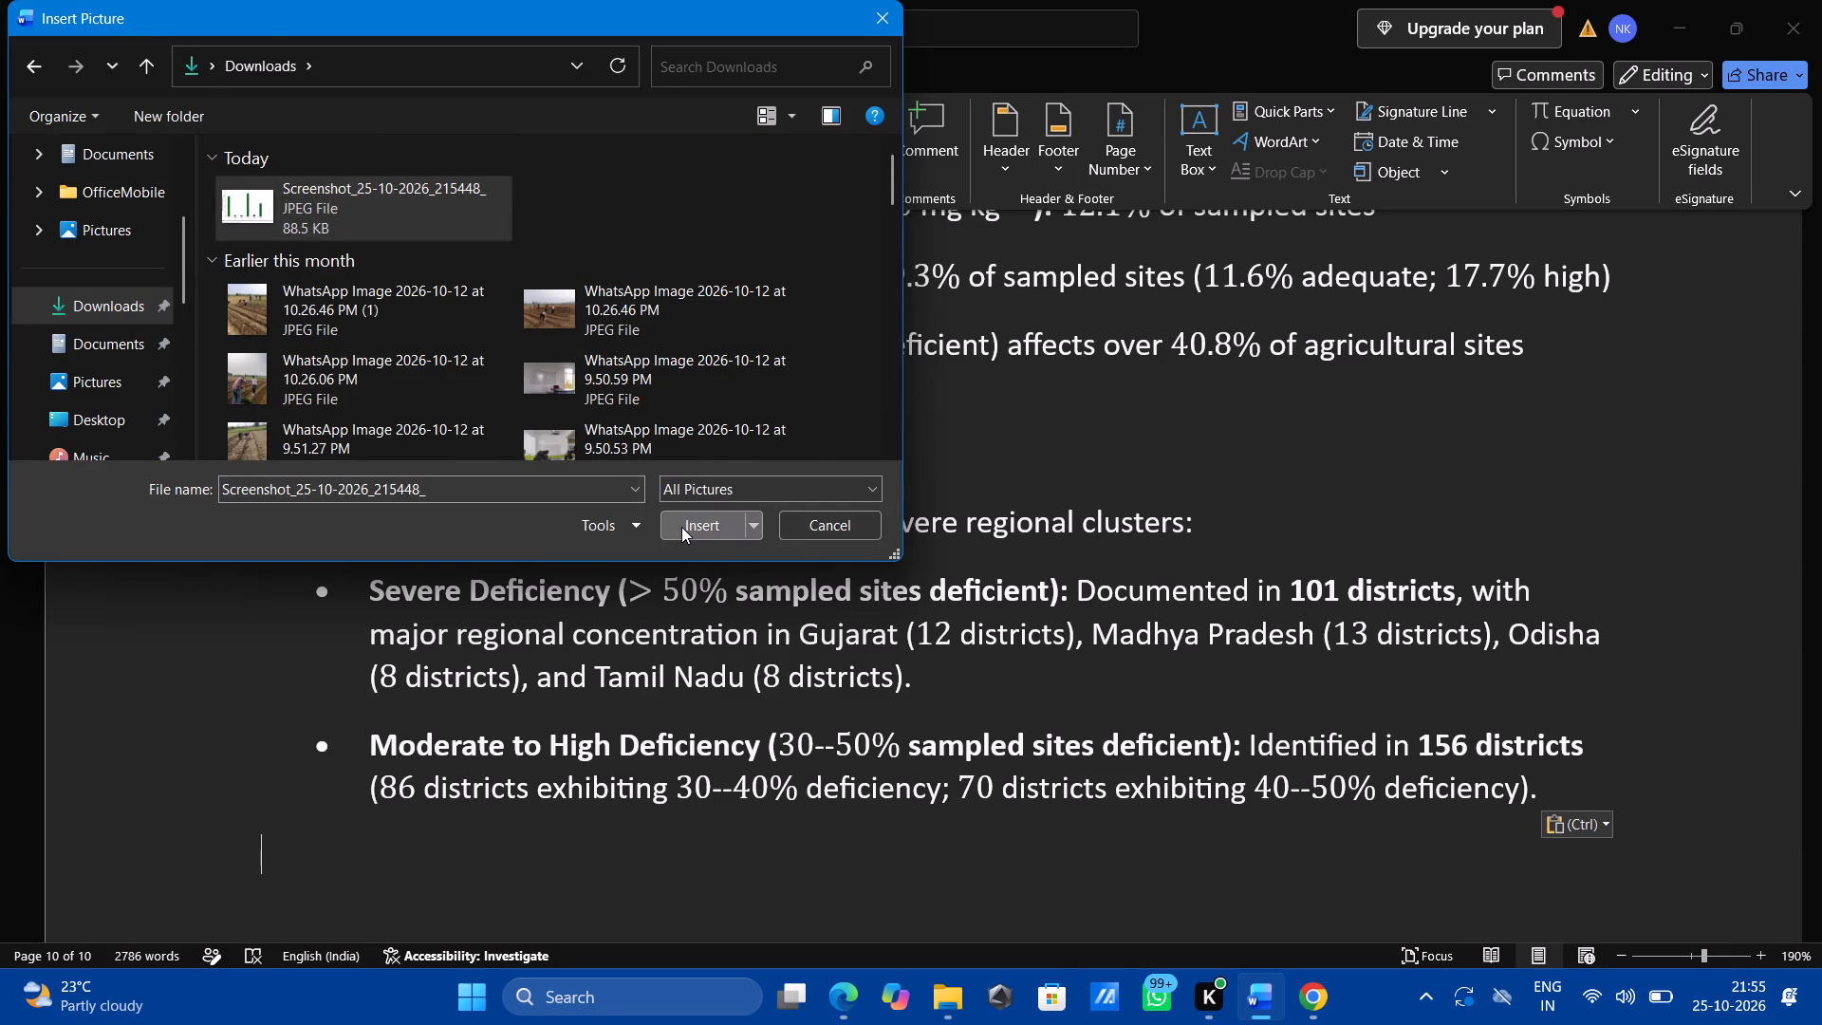
pyautogui.scroll(-1, 877, 568)
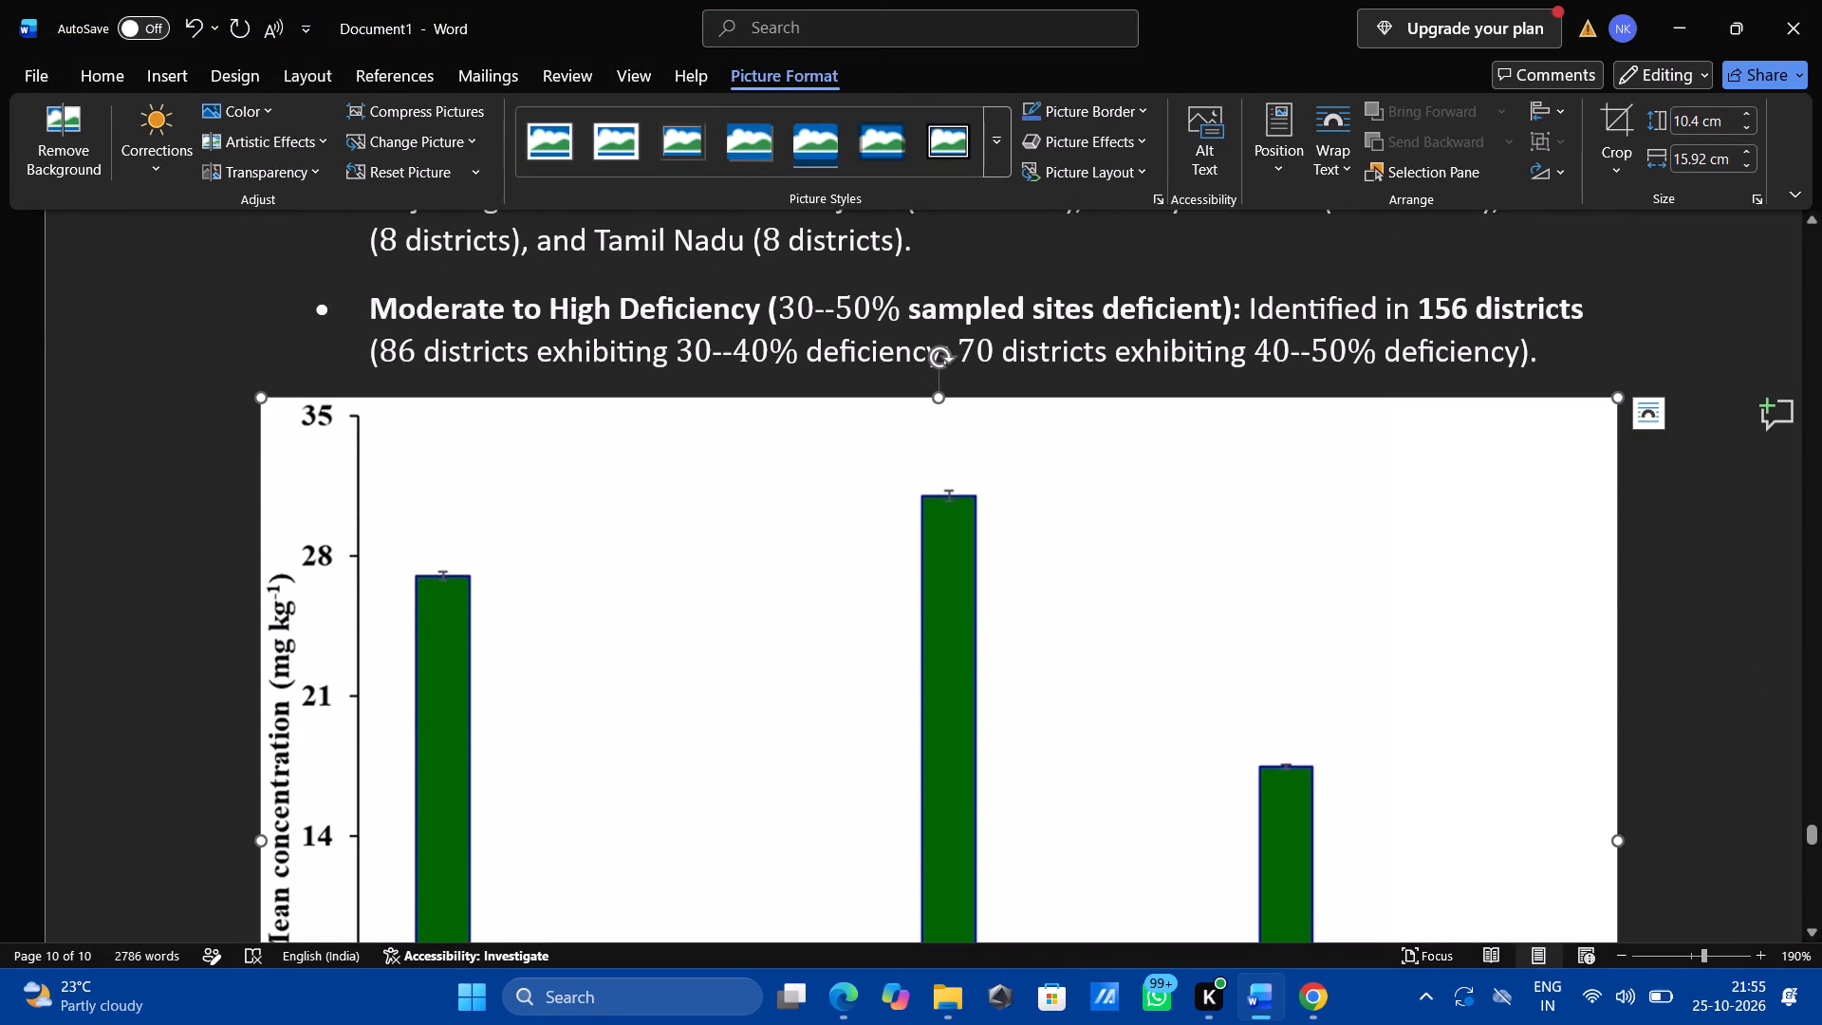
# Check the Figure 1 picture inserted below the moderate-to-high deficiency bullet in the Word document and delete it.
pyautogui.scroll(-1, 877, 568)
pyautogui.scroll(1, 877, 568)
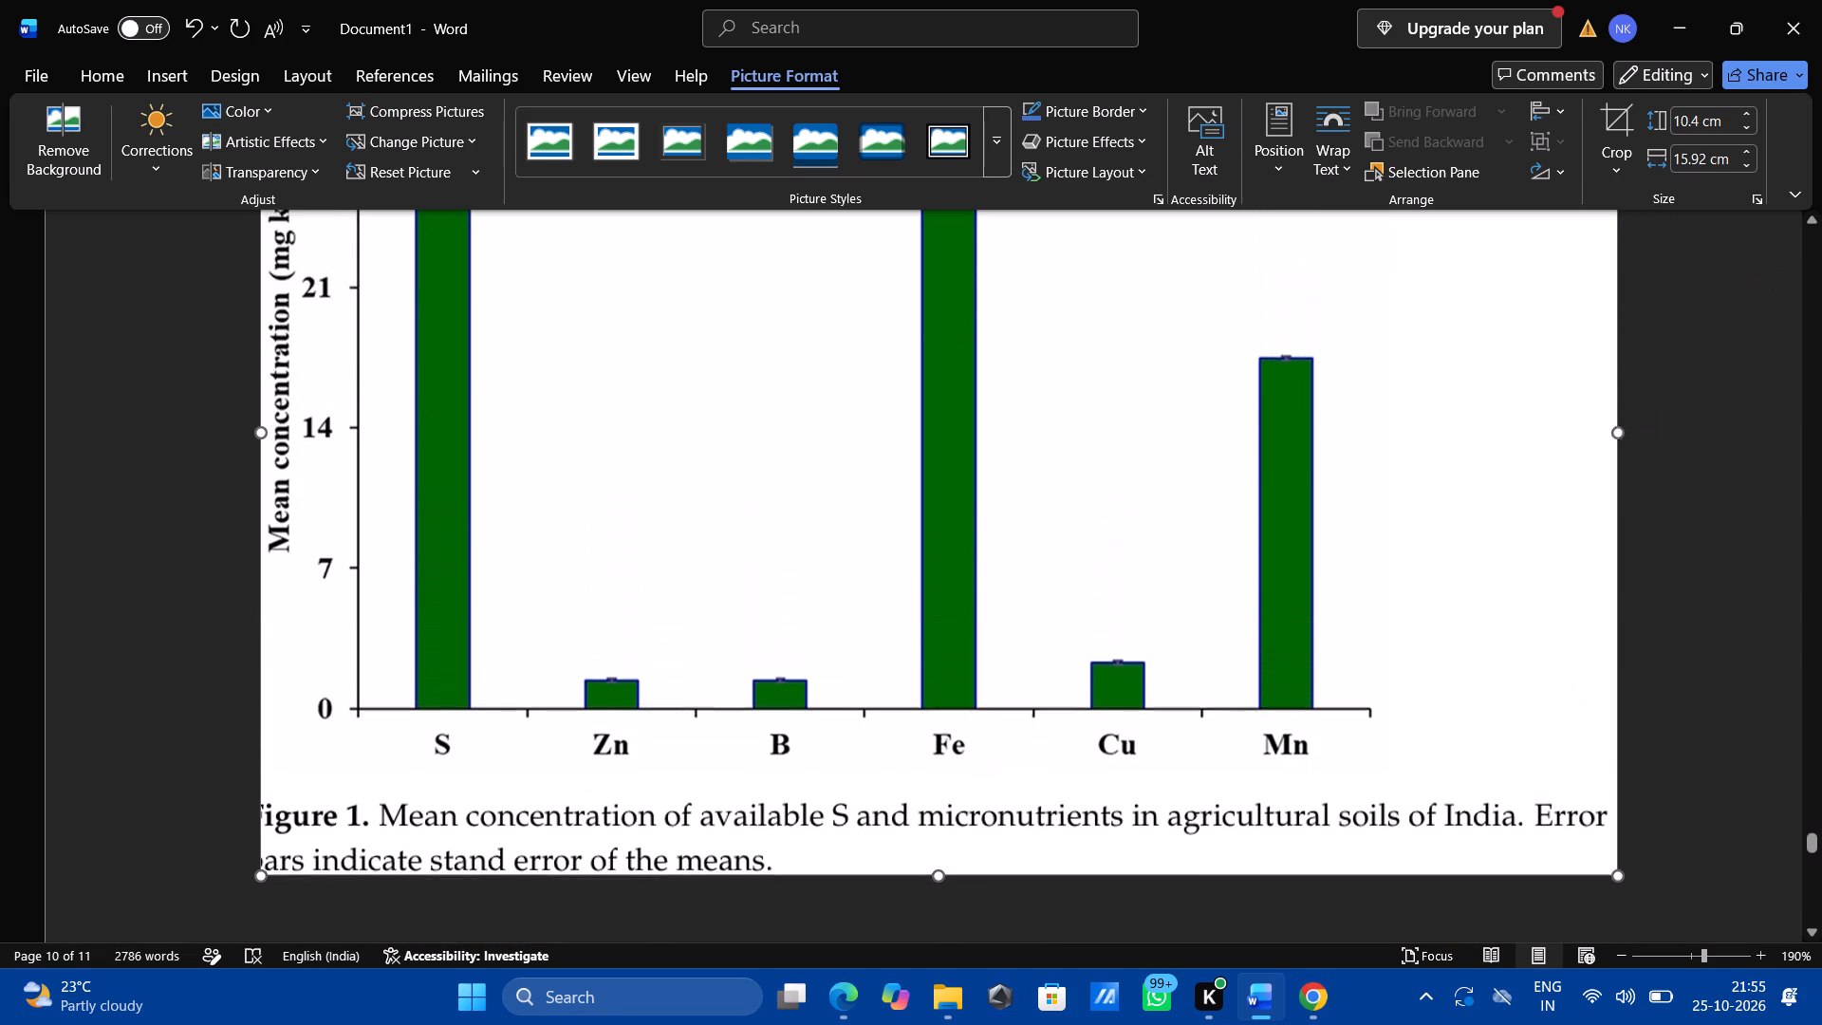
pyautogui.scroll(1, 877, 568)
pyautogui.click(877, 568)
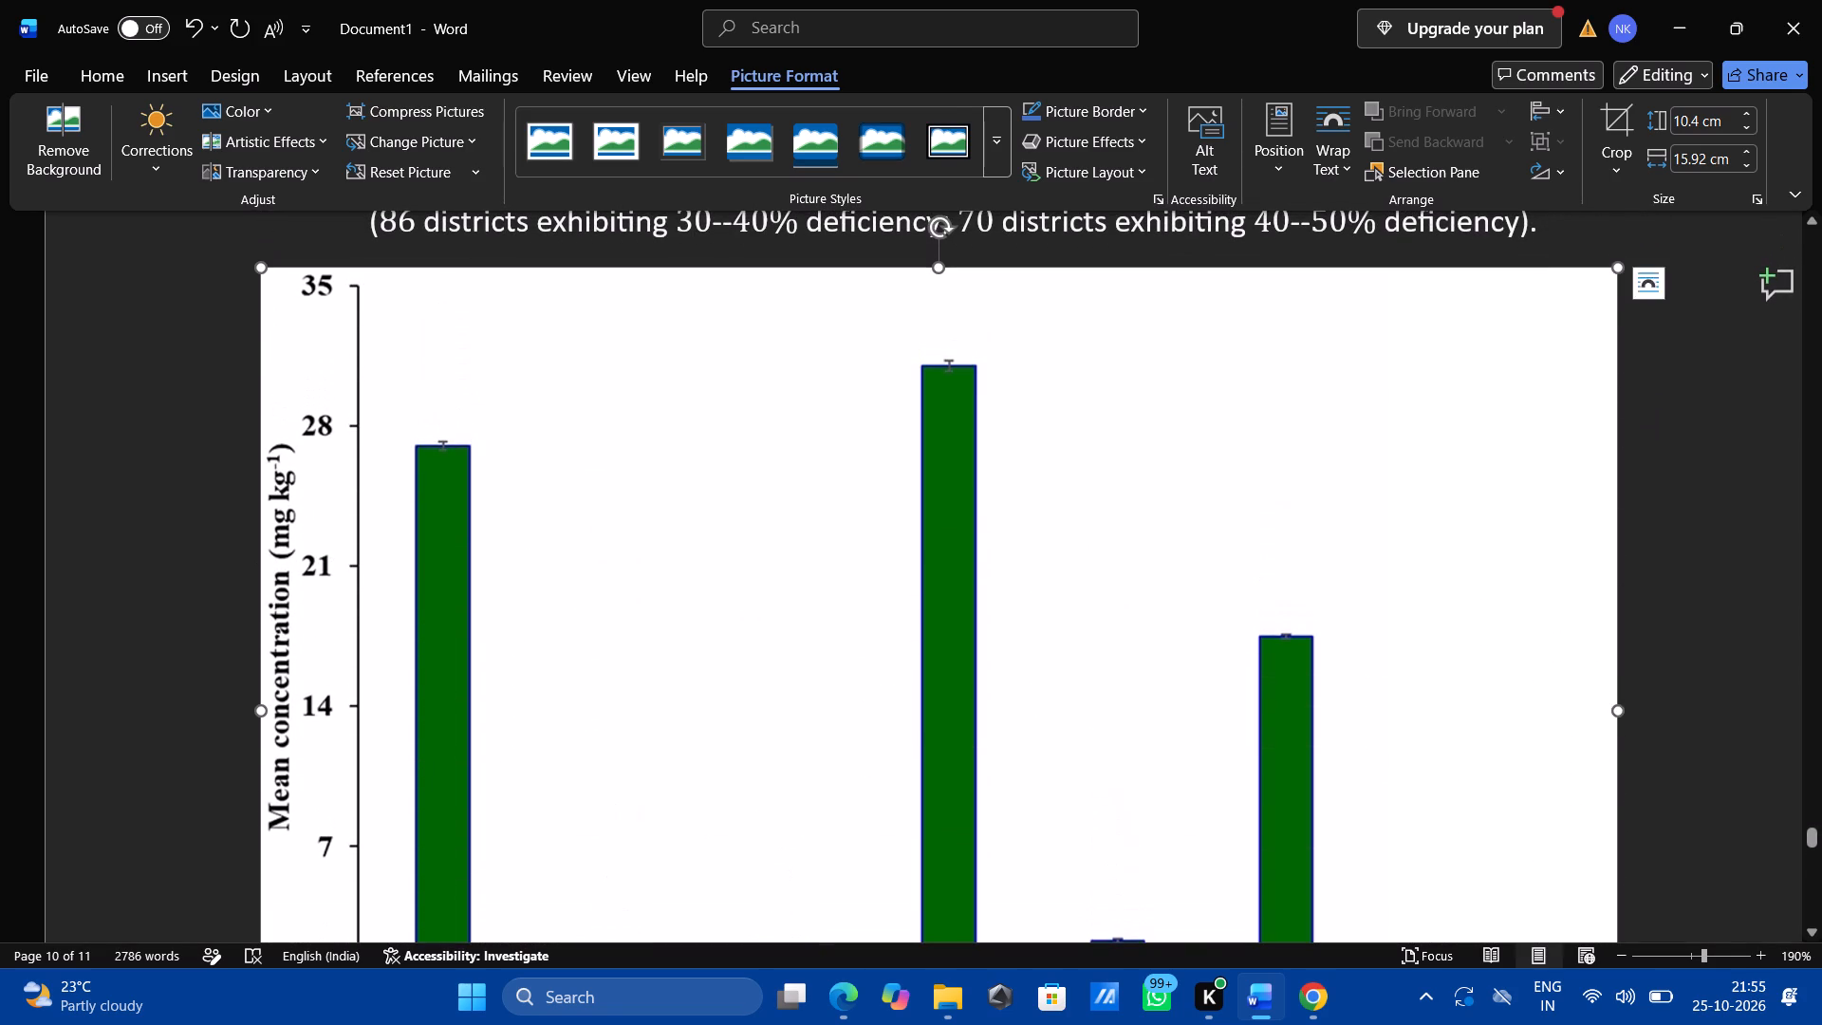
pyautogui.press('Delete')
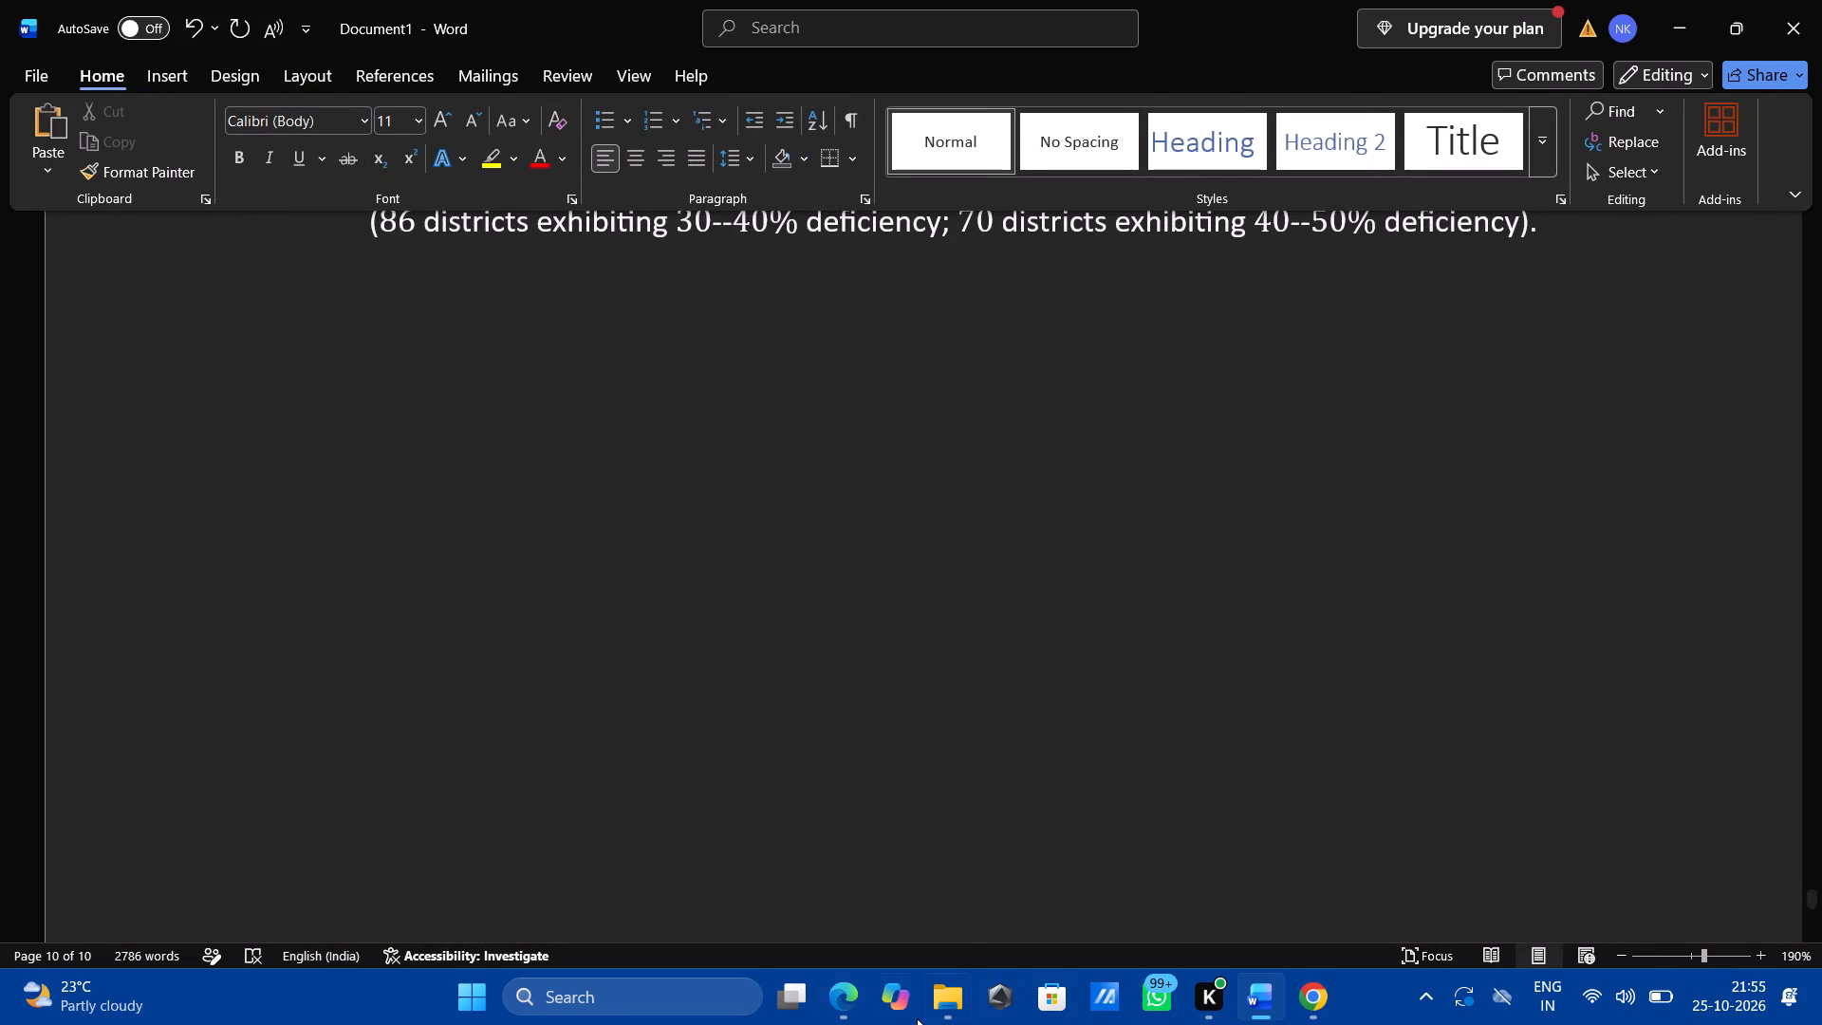
# Switch to the source PDF in Edge and save an area screenshot of the Figure 1 bar chart on page 6, excluding its caption.
pyautogui.click(828, 999)
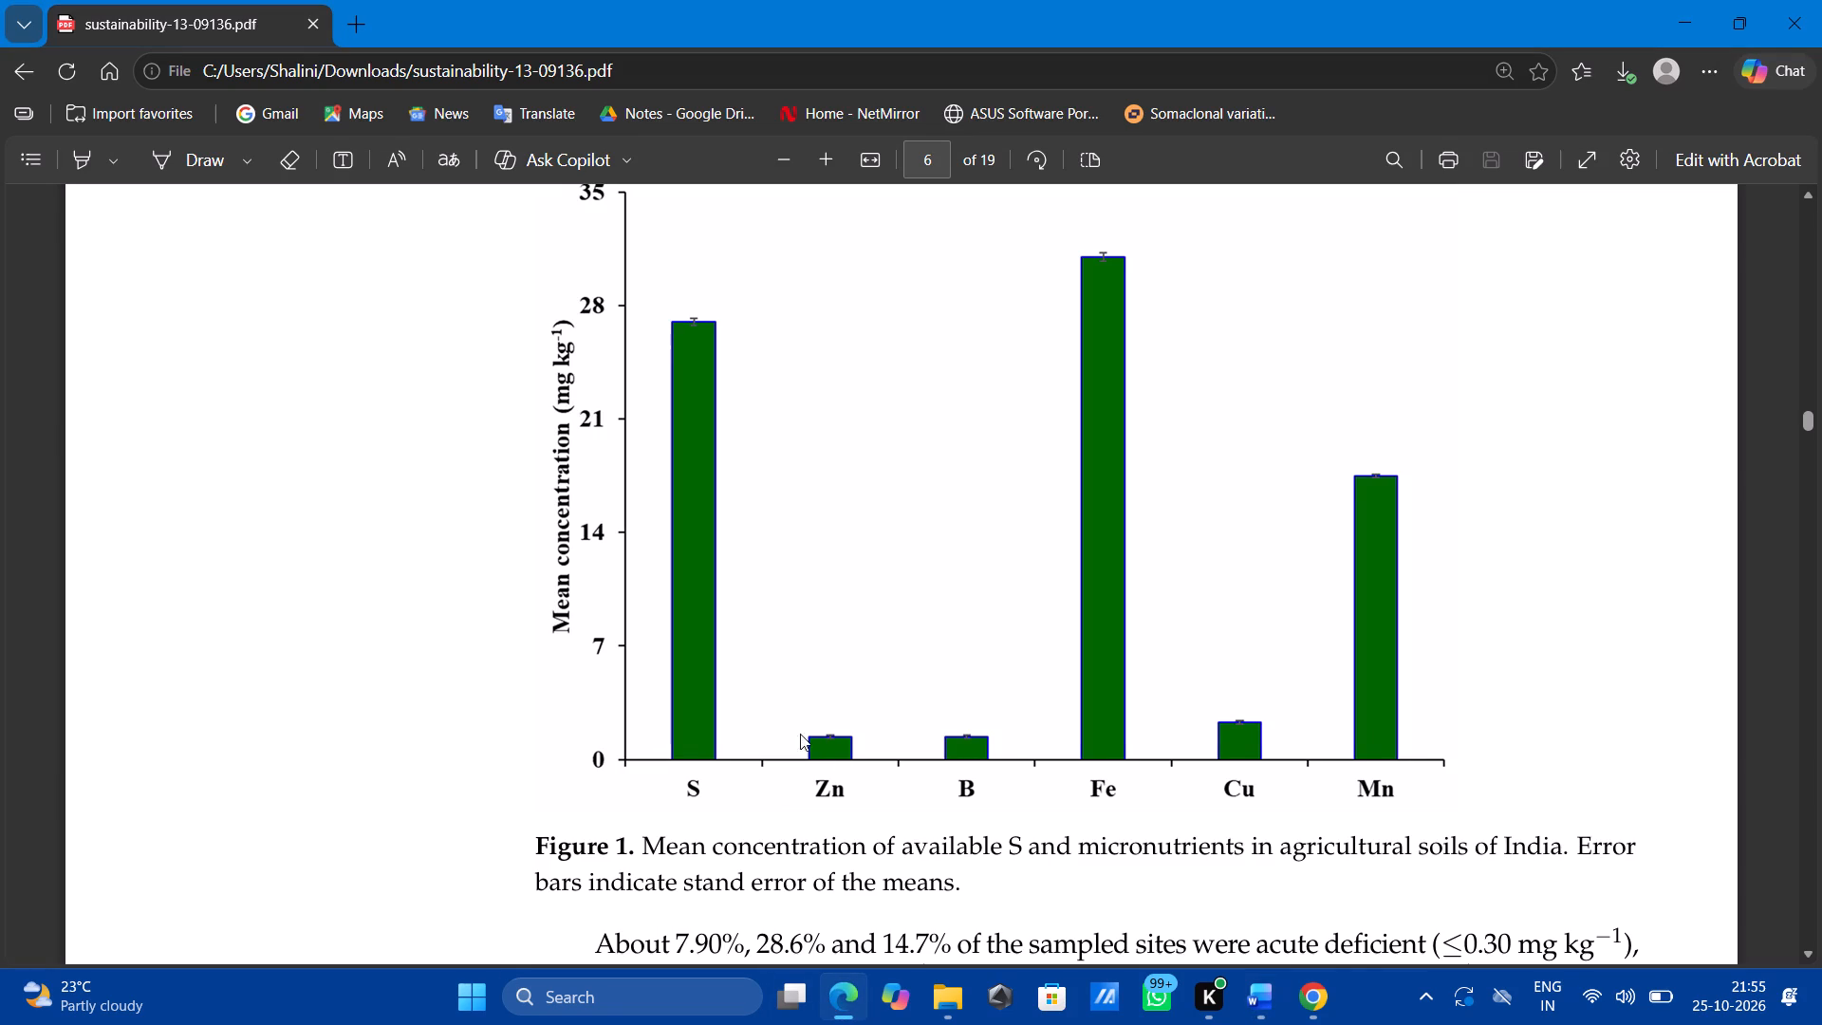
pyautogui.scroll(1, 840, 696)
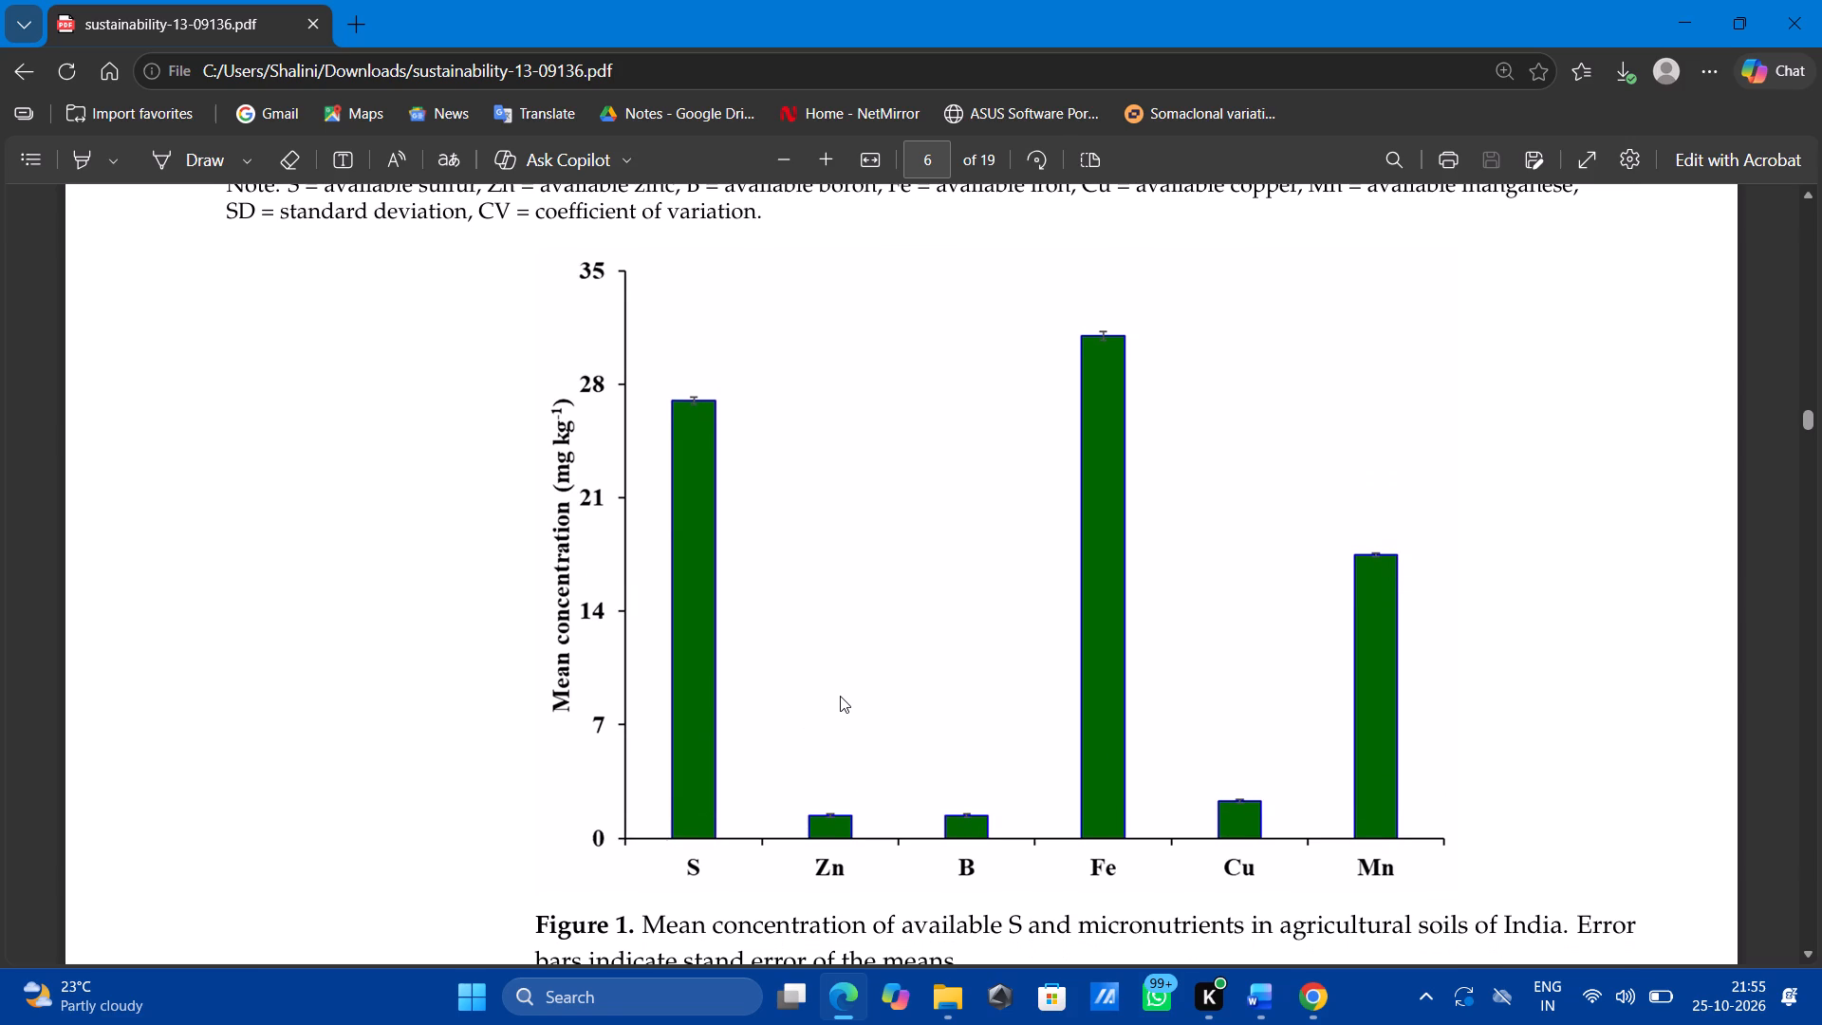
pyautogui.rightClick(896, 504)
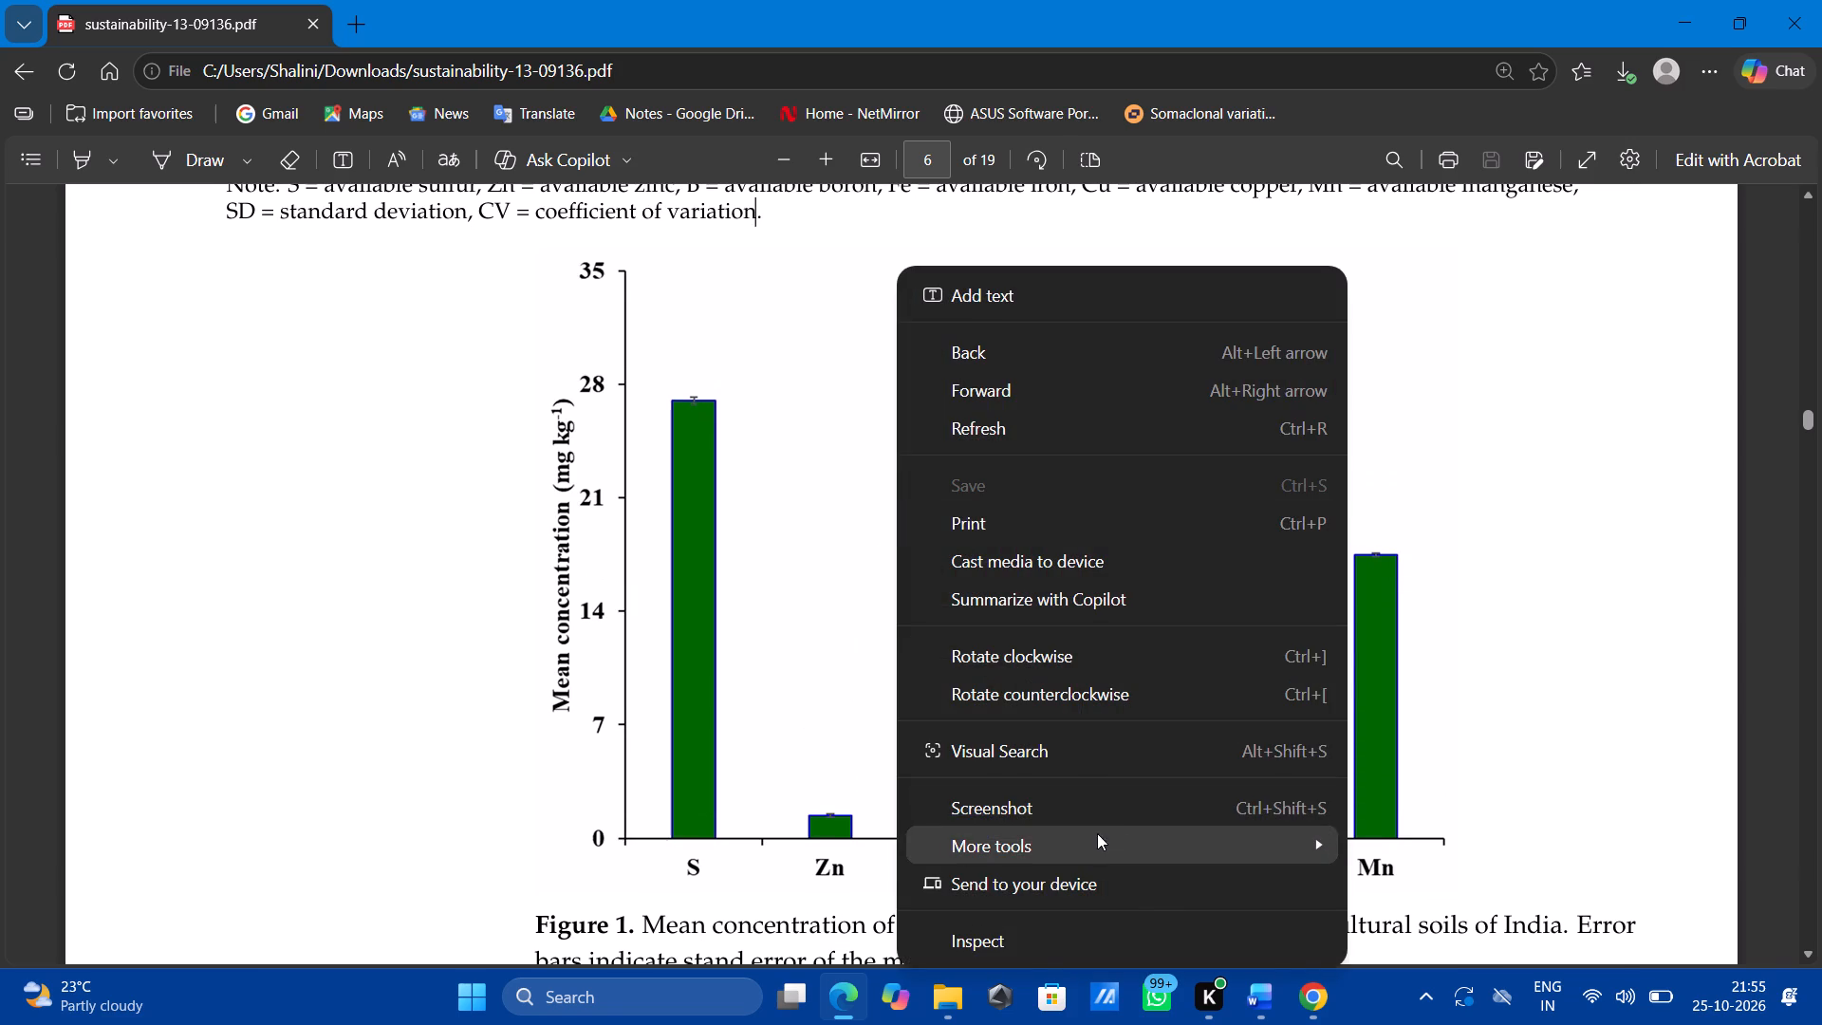
pyautogui.click(1113, 810)
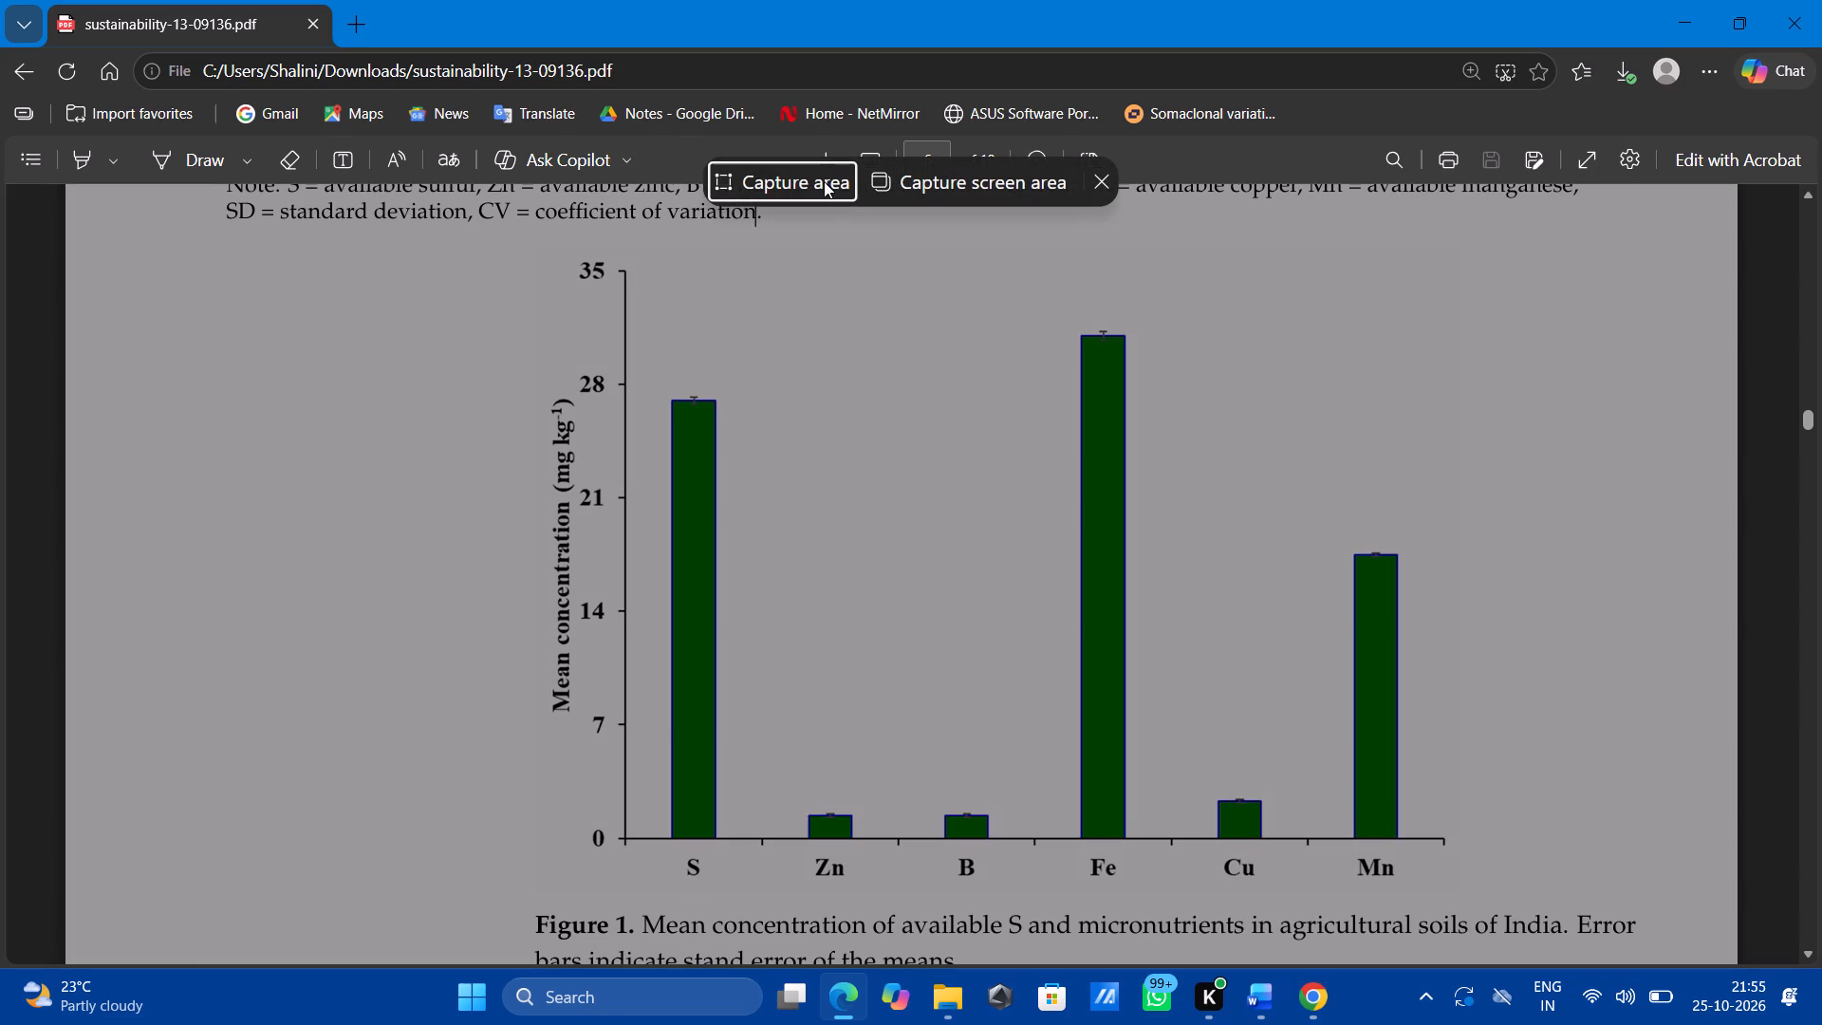
pyautogui.click(810, 180)
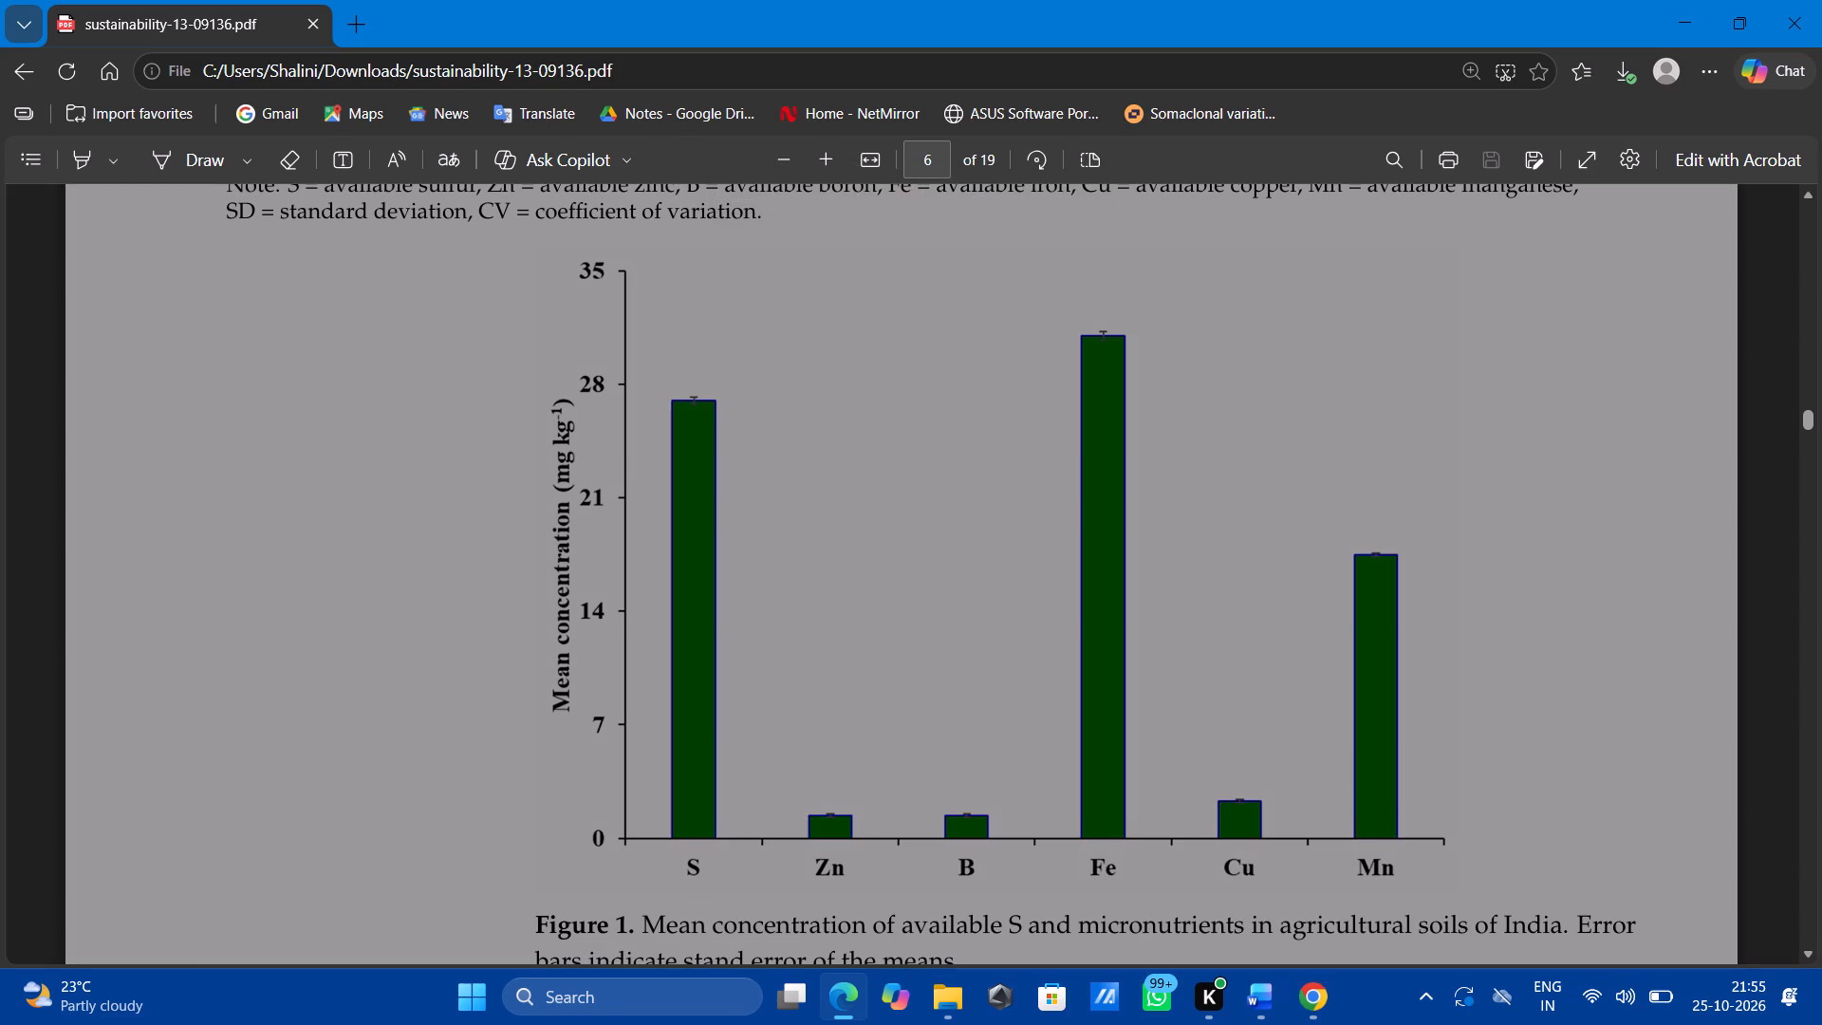
pyautogui.moveTo(494, 252); pyautogui.dragTo(793, 527)
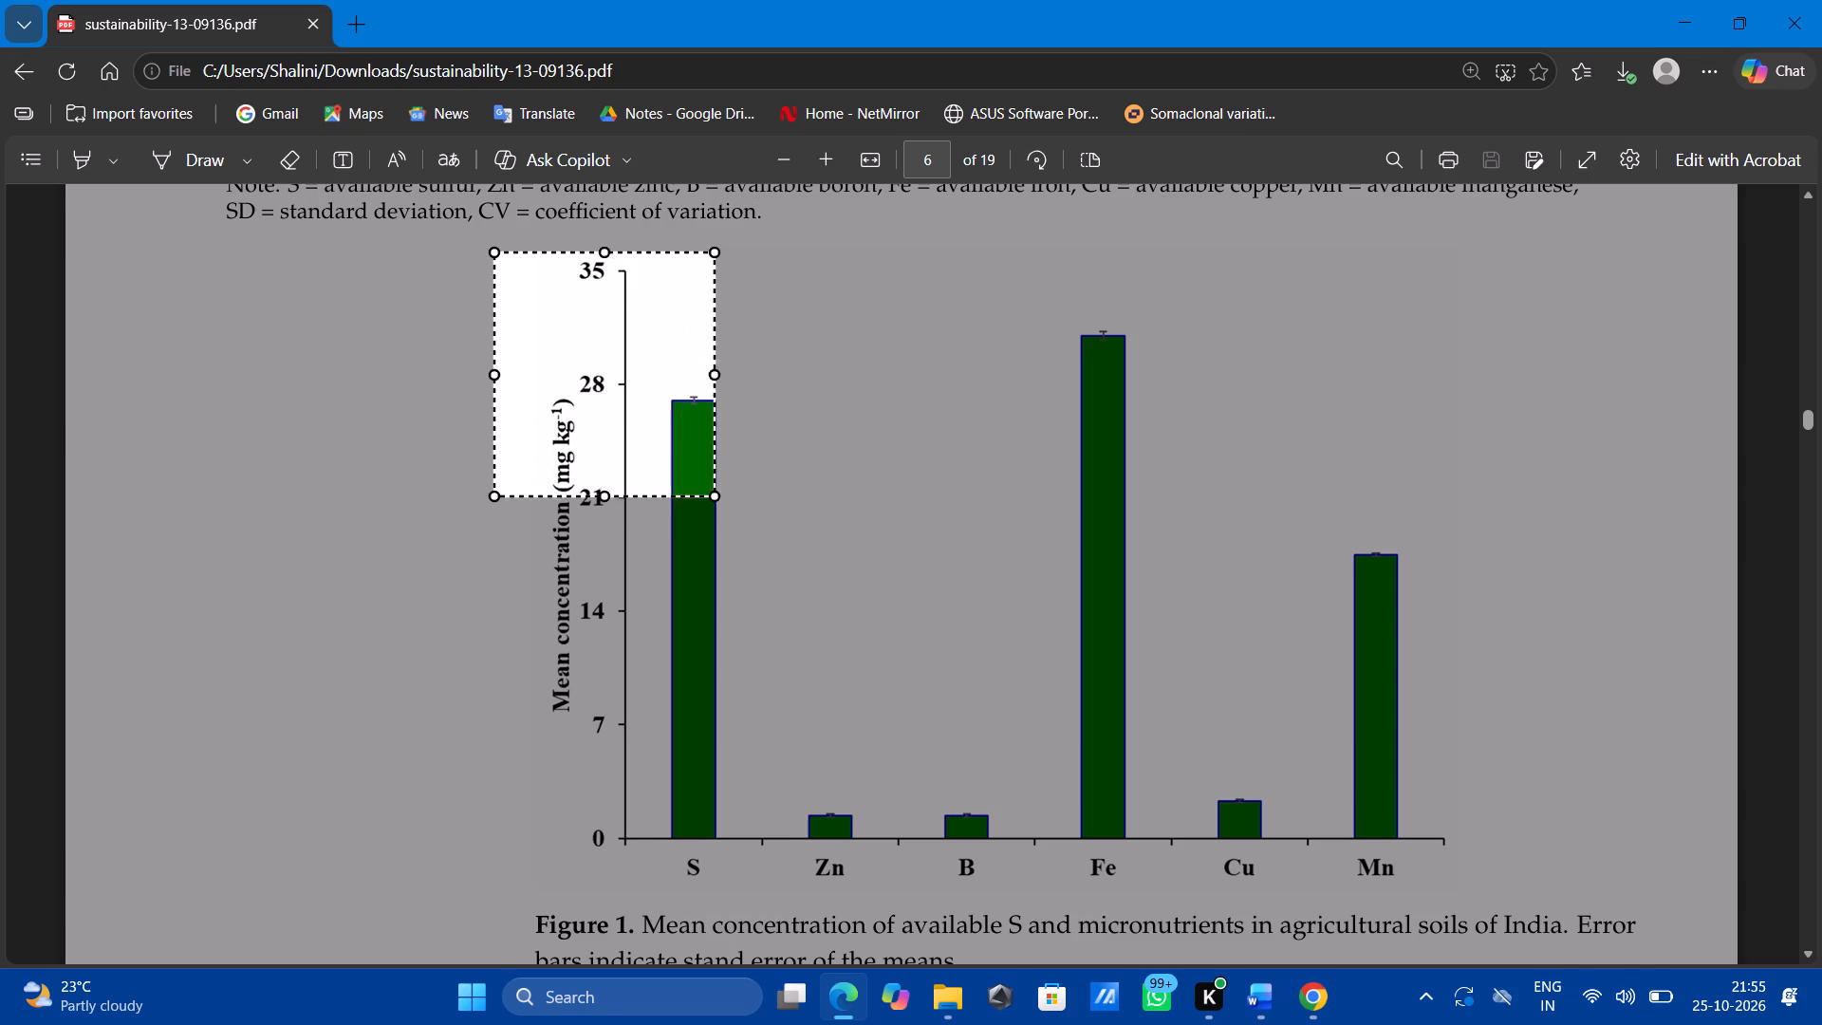
pyautogui.moveTo(793, 527); pyautogui.dragTo(1476, 833)
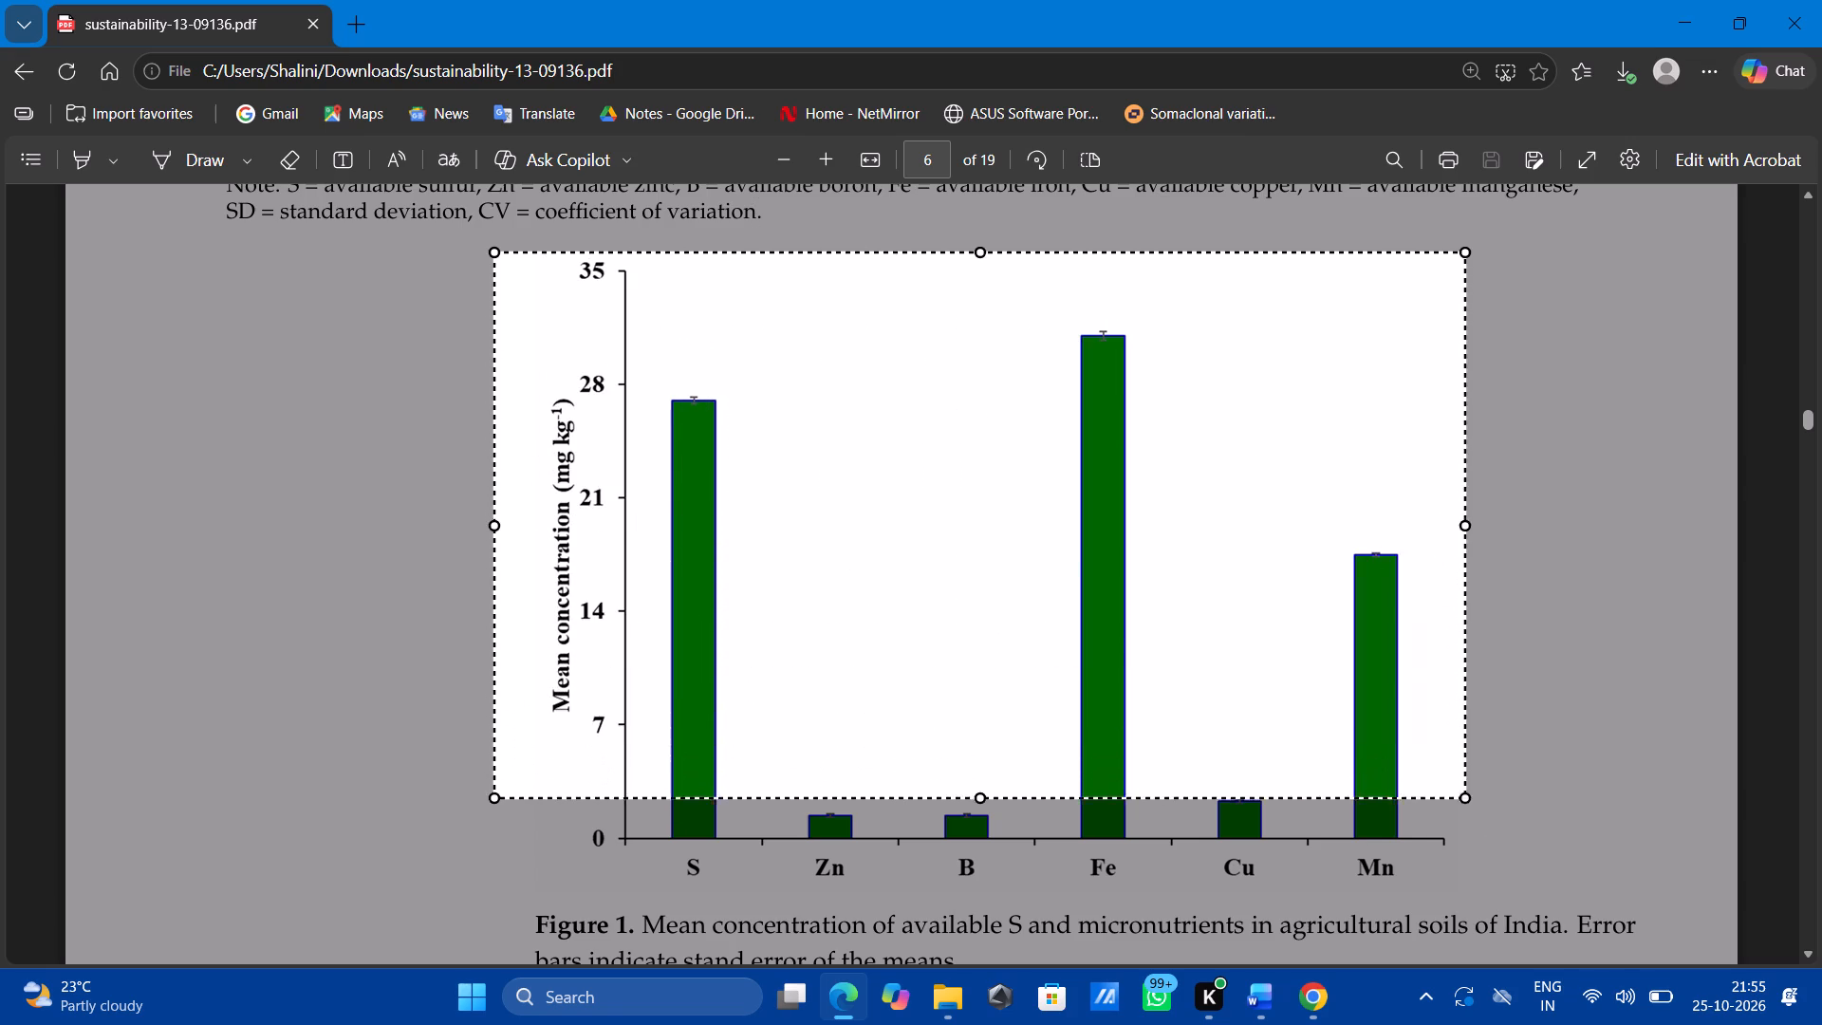
pyautogui.moveTo(1476, 833); pyautogui.dragTo(1504, 886)
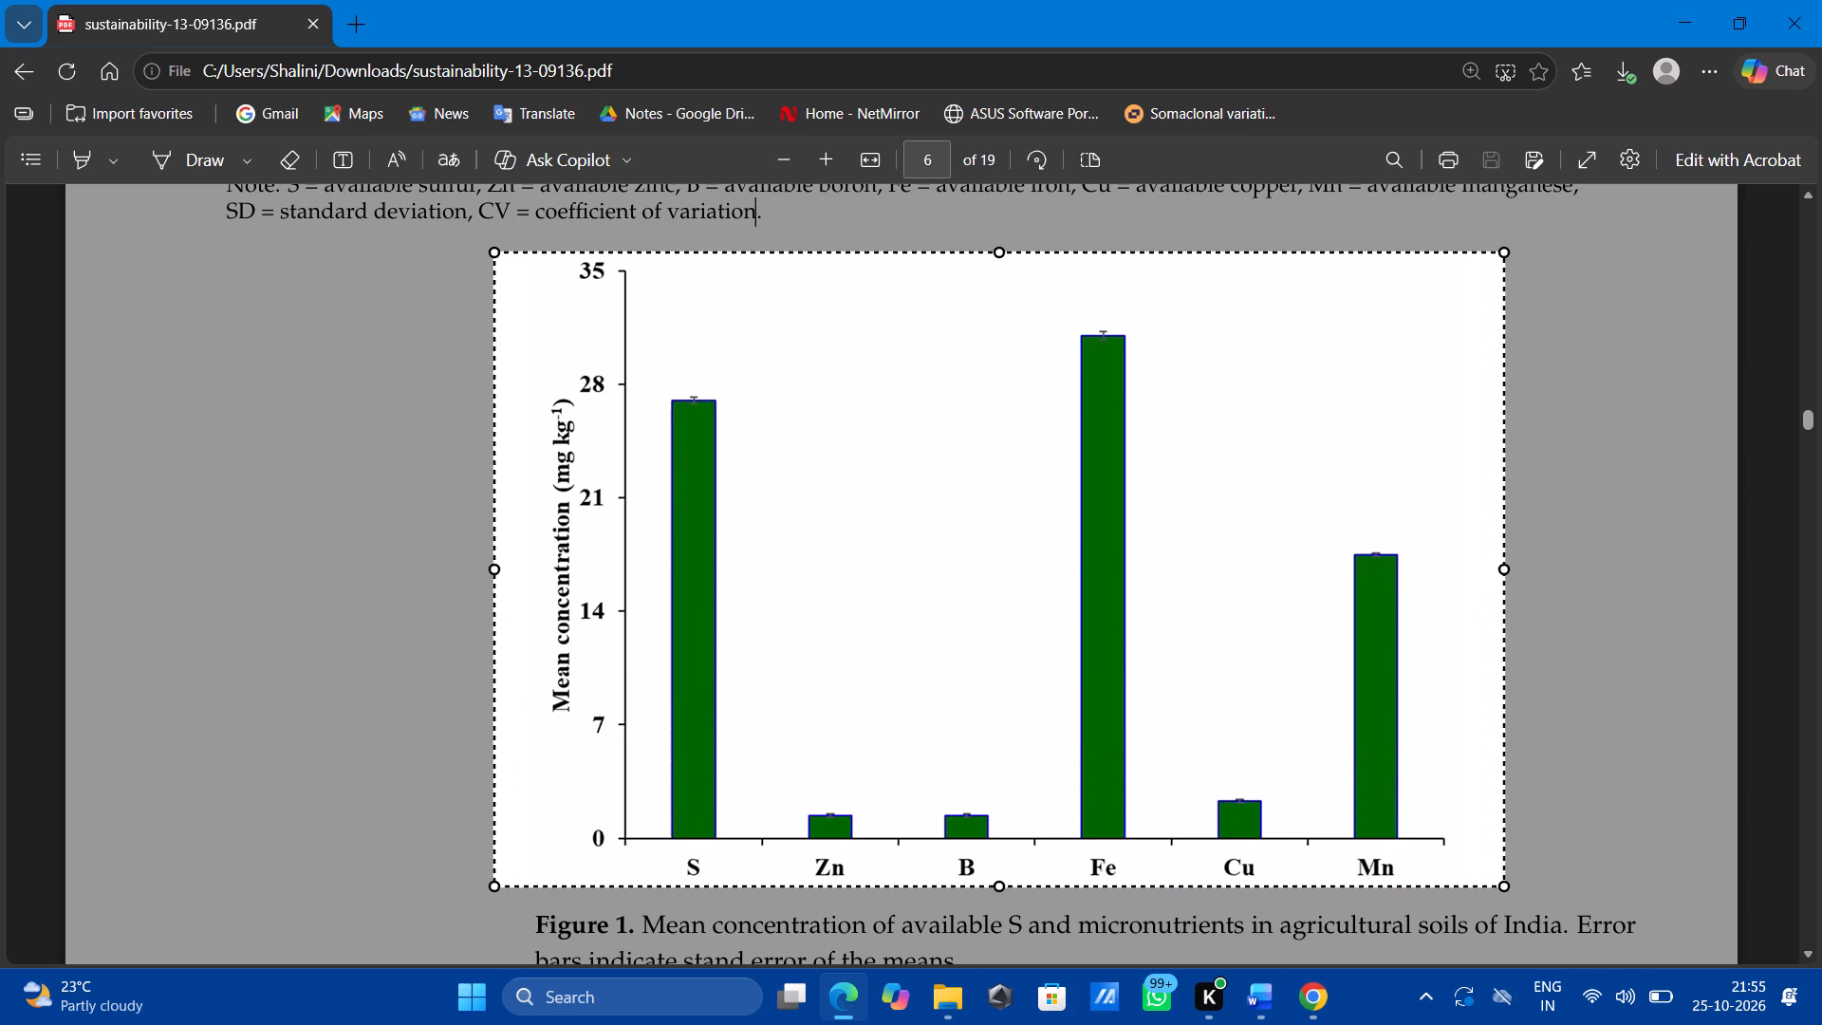
pyautogui.moveTo(1504, 886); pyautogui.dragTo(1521, 885)
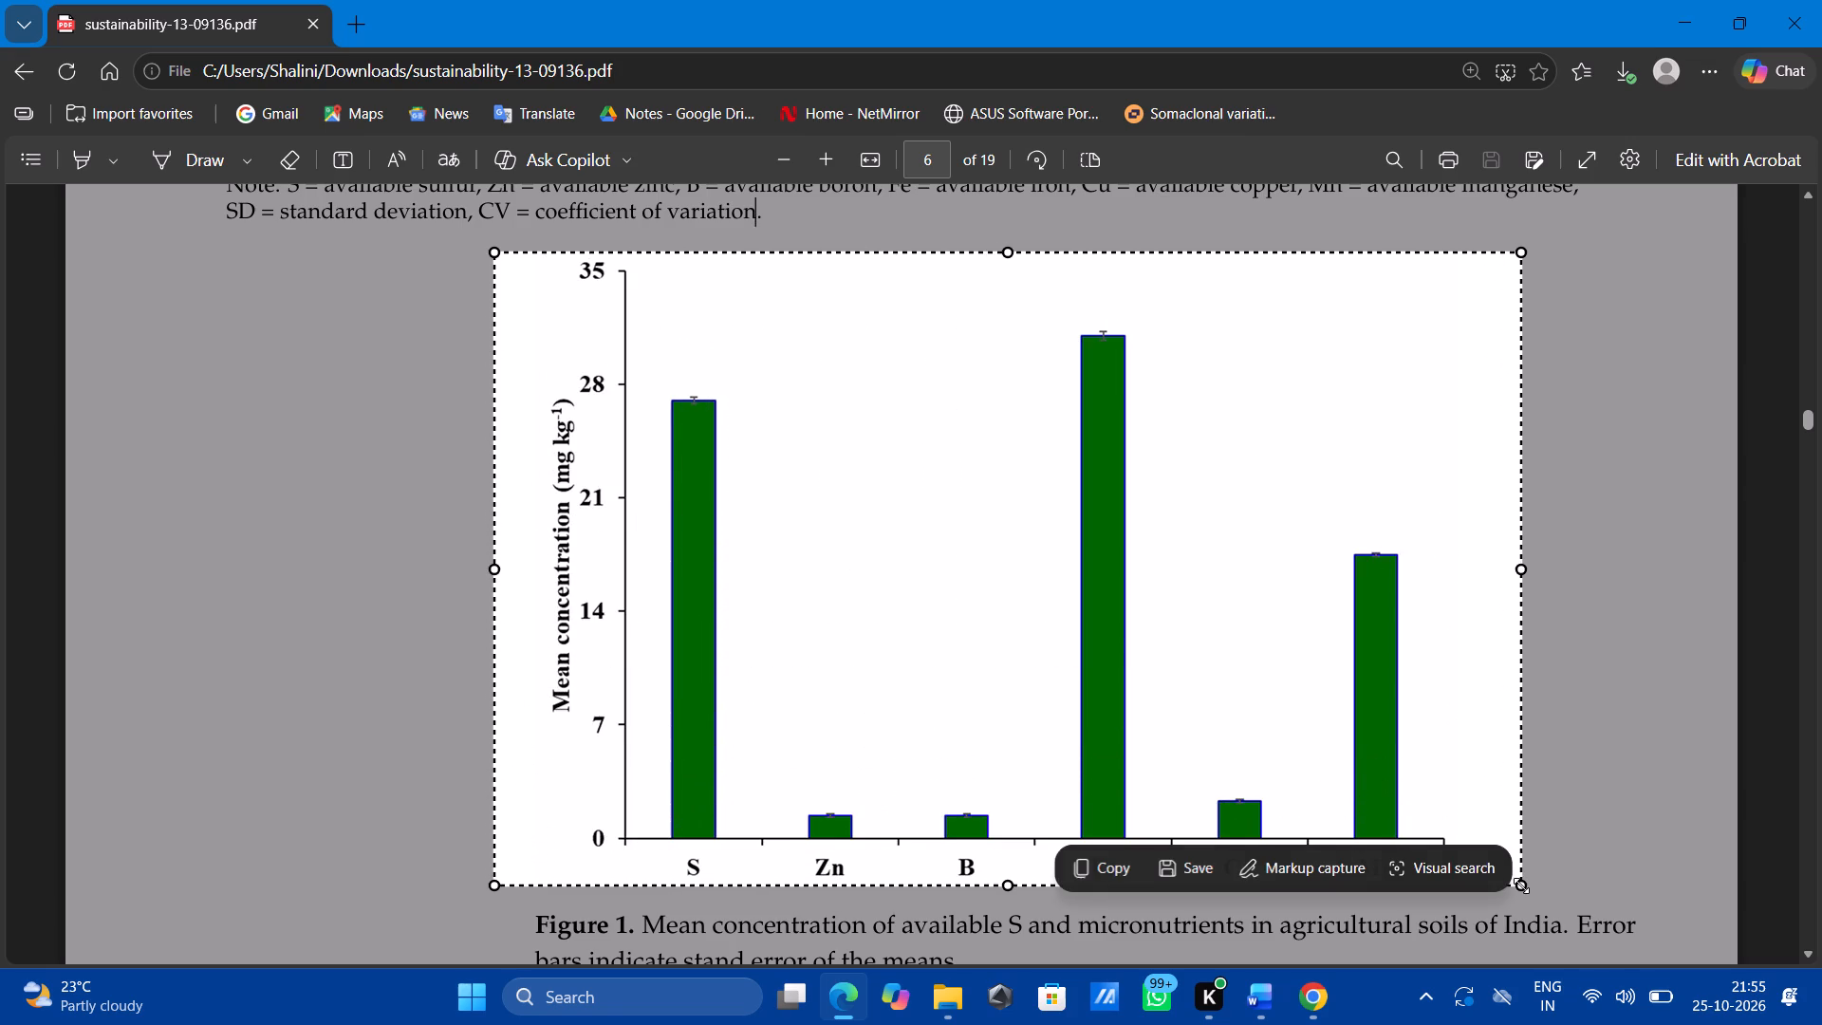
pyautogui.click(1181, 879)
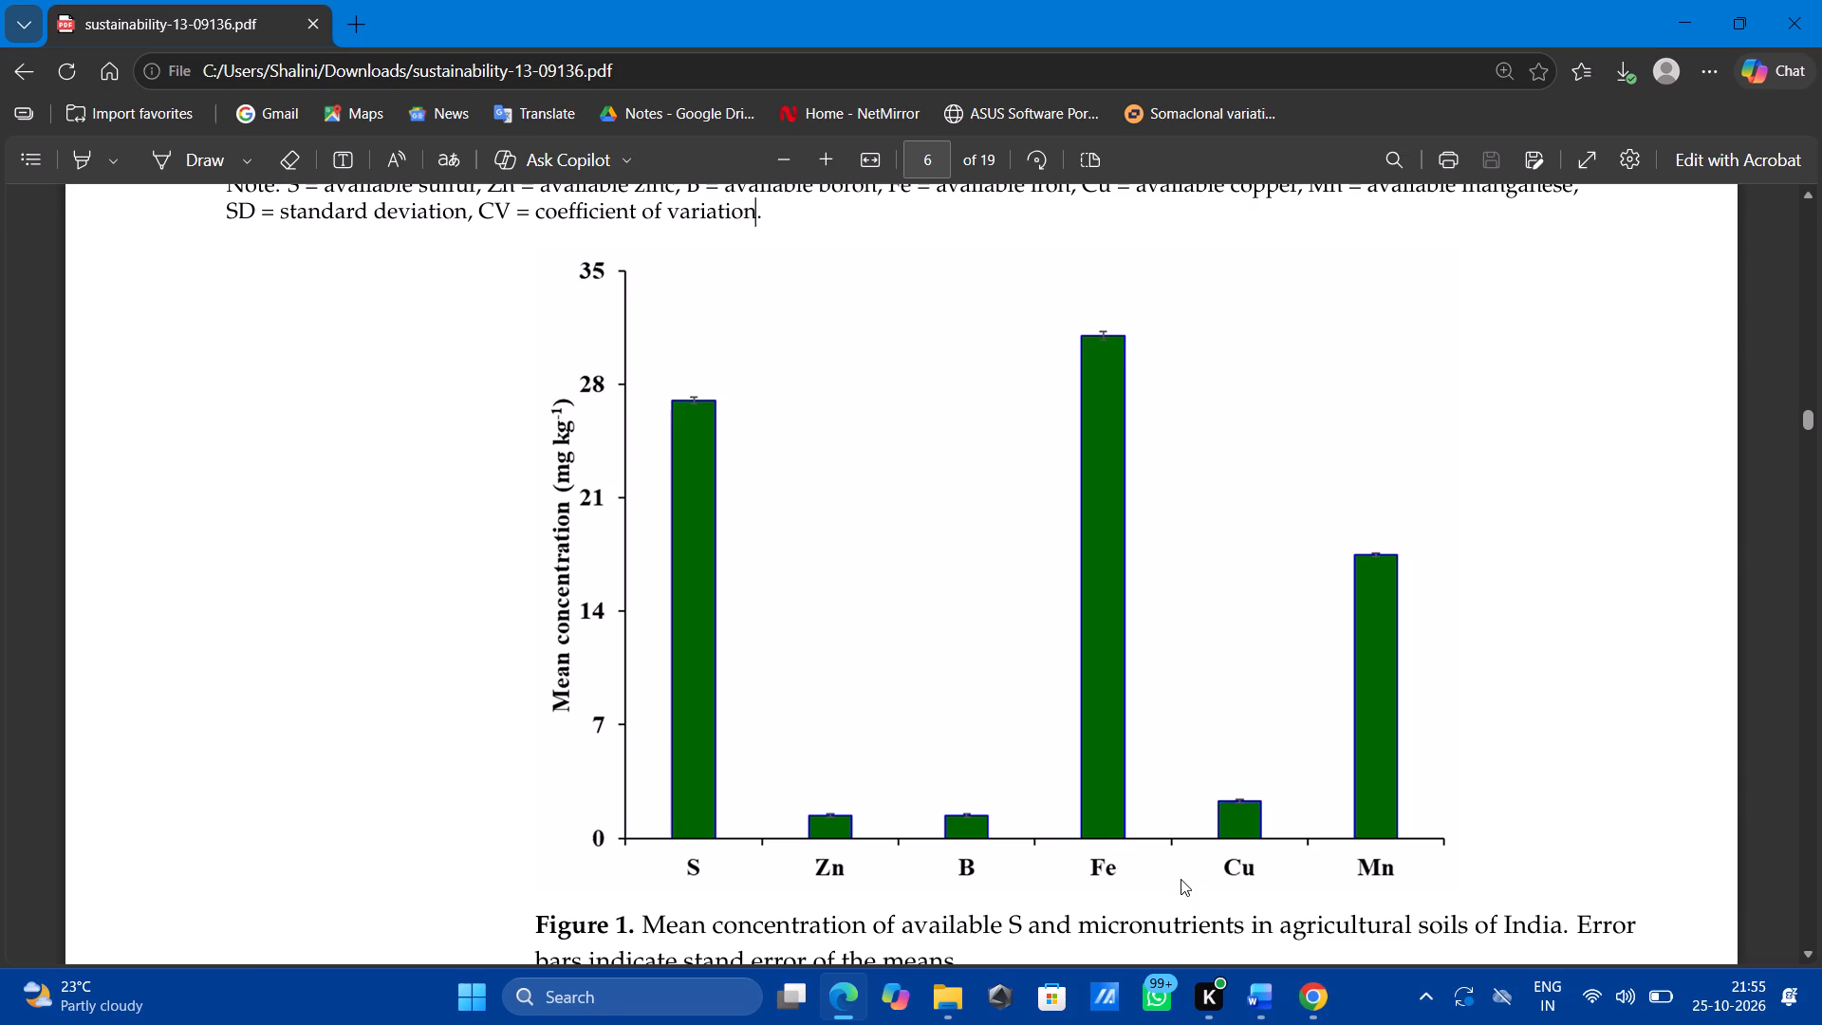
# Switch to Word and insert the picture Screenshot_25-10-2026_215541_ from Downloads on the empty line below the 30–50% deficiency bullet.
pyautogui.click(1254, 1021)
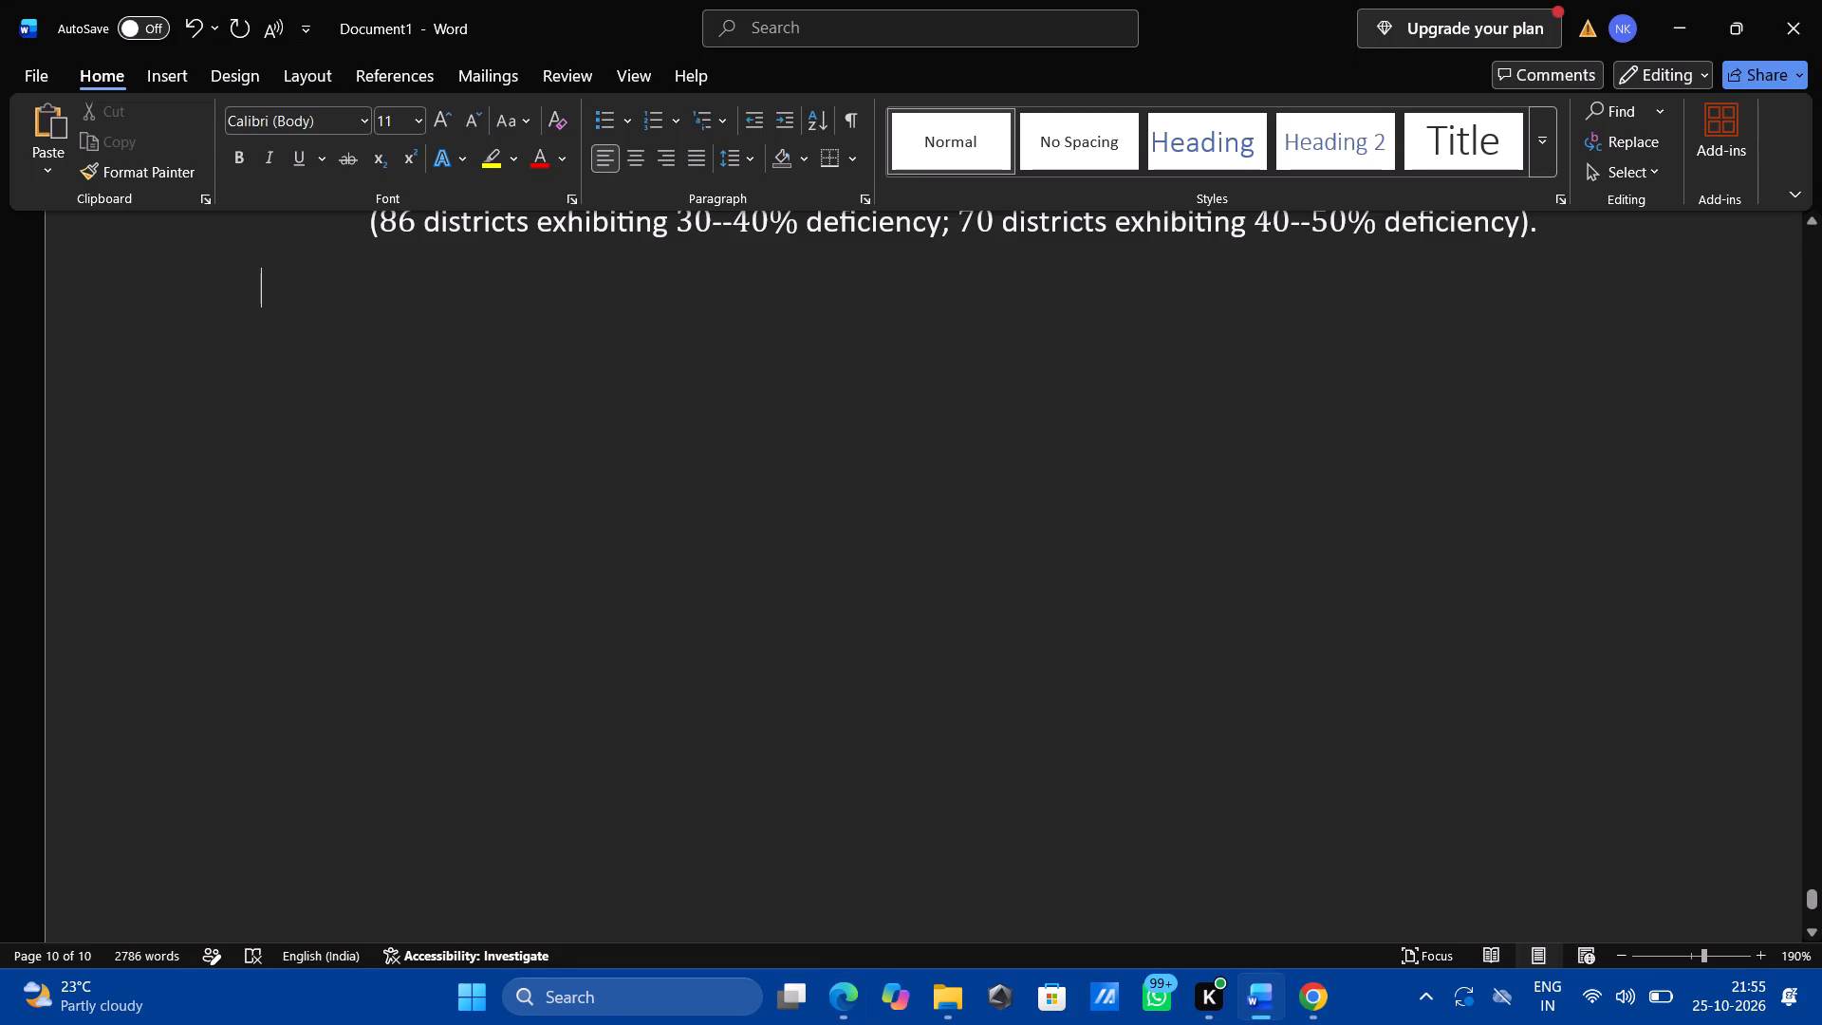
pyautogui.click(175, 71)
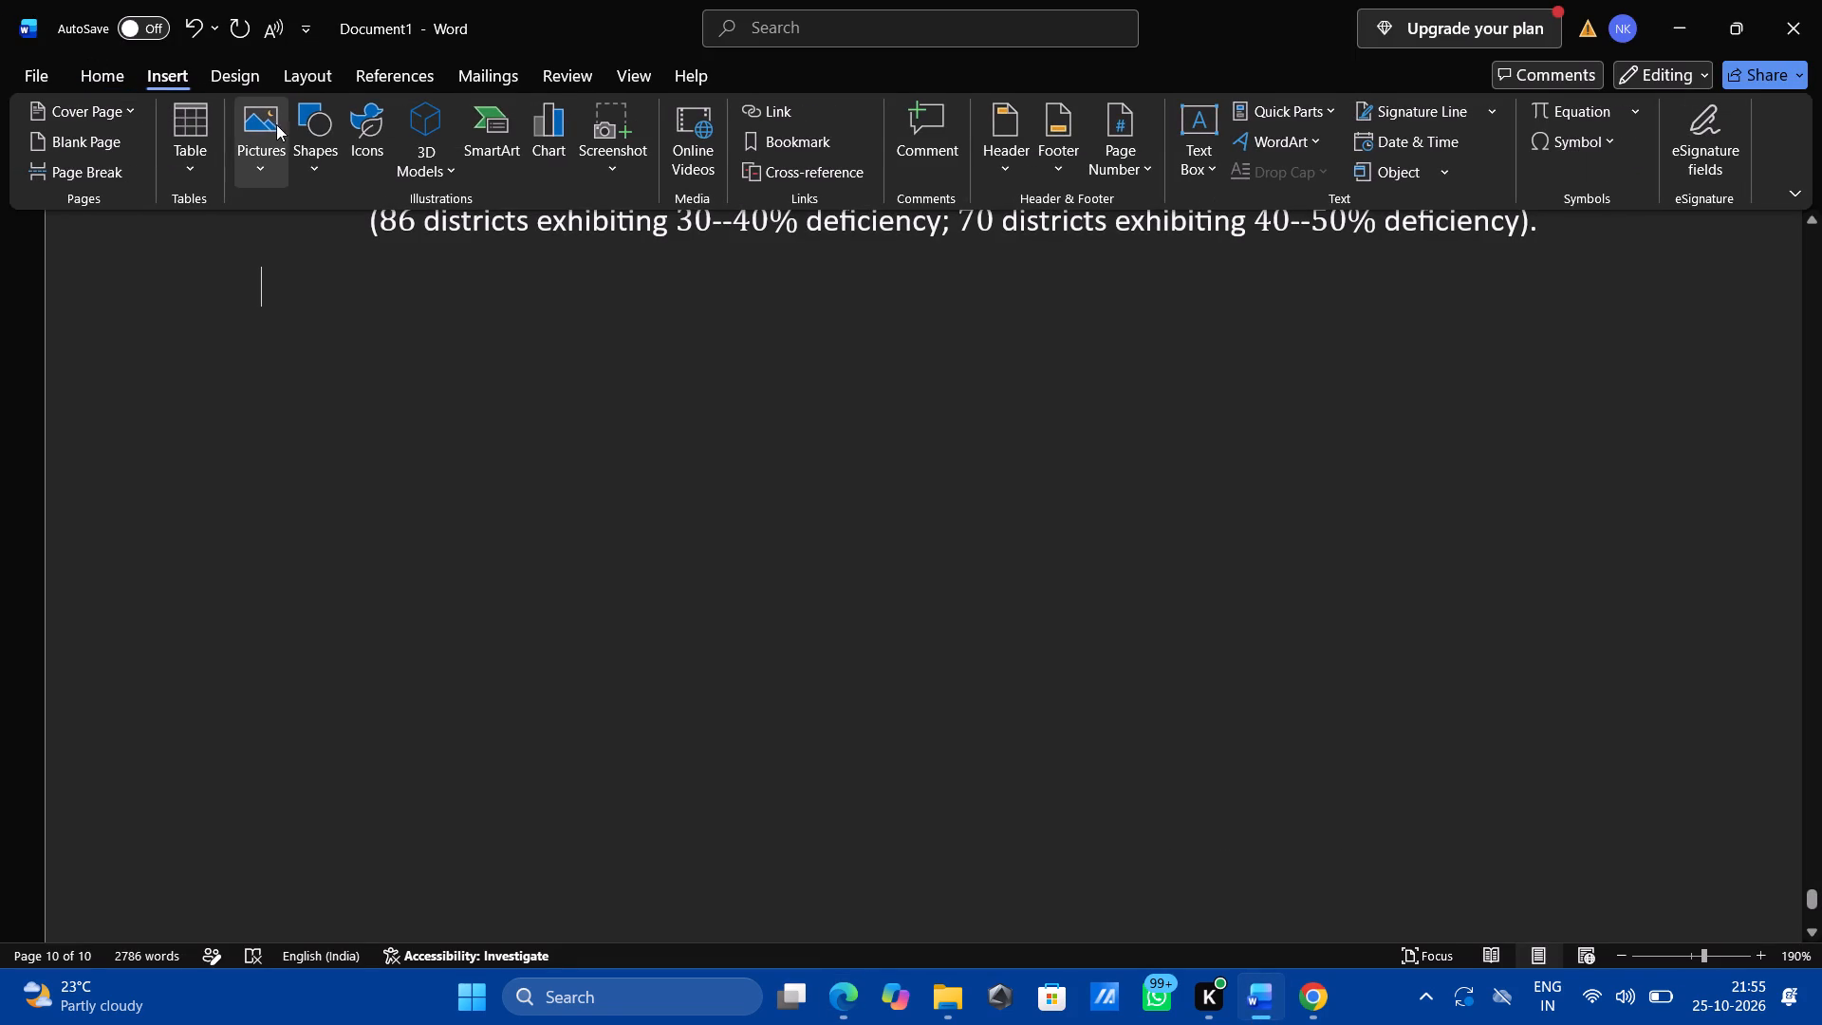
pyautogui.click(273, 130)
pyautogui.click(317, 237)
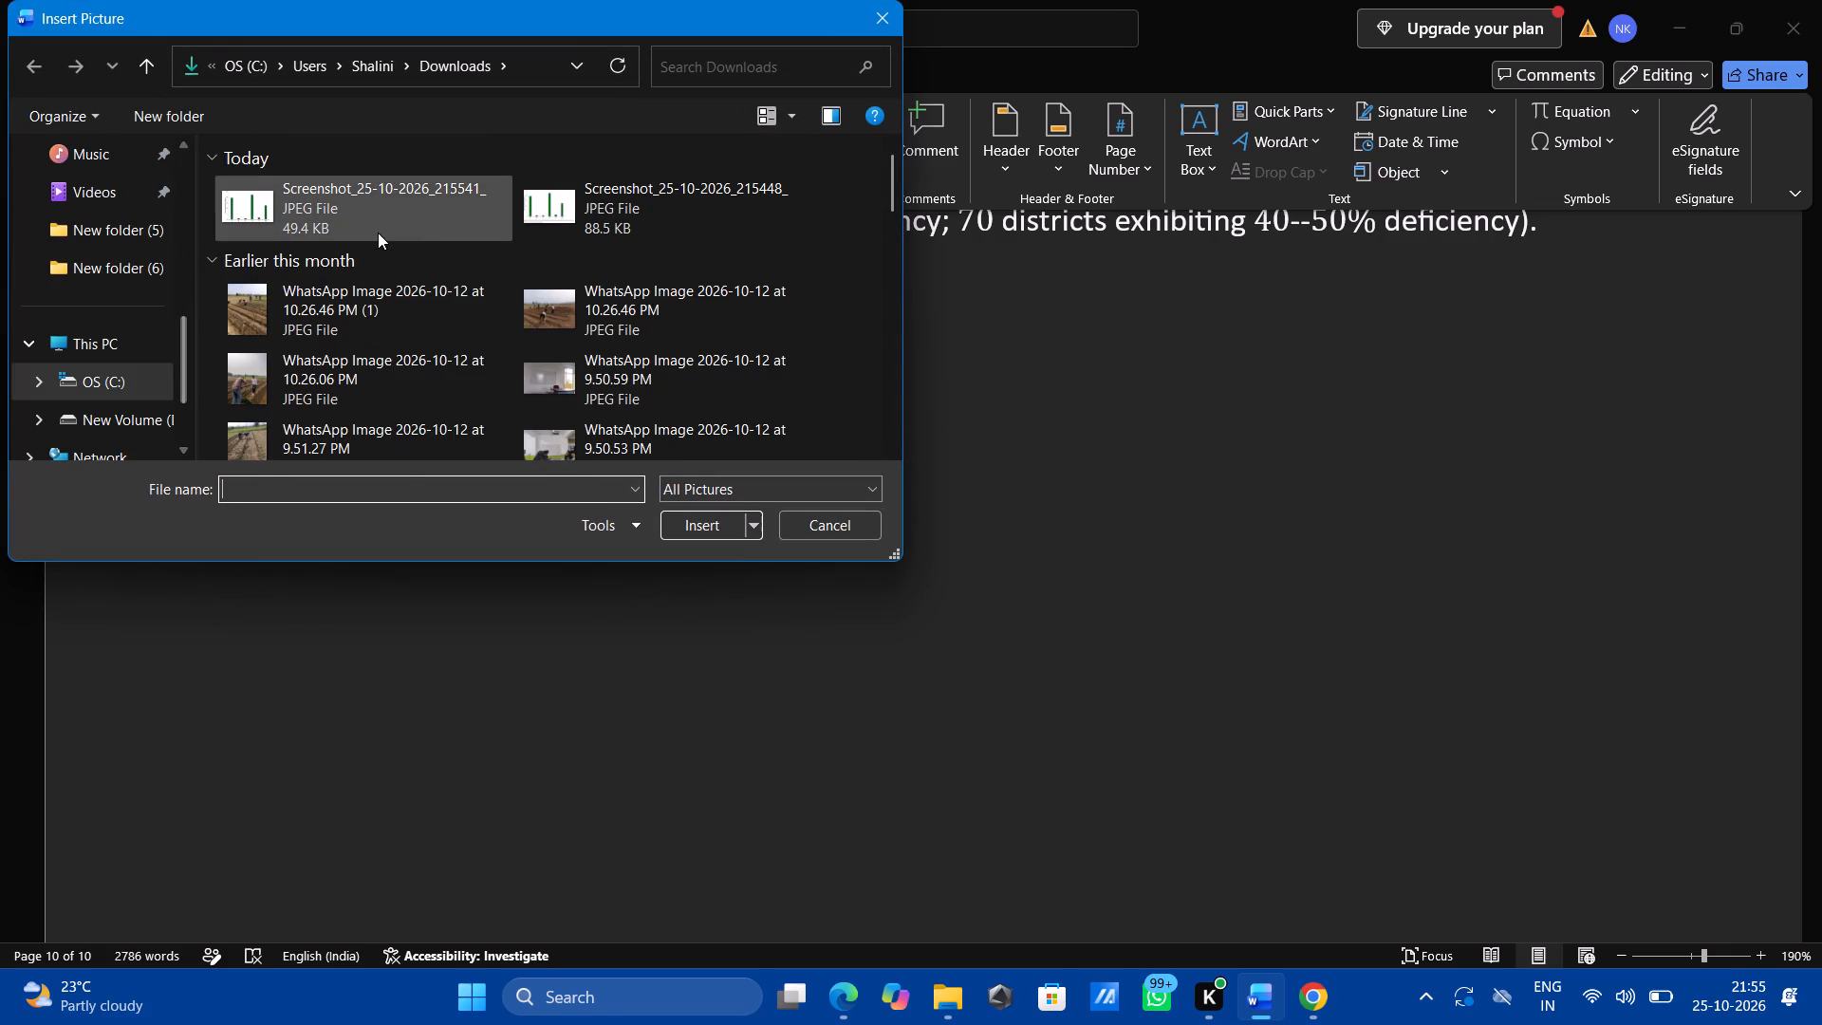
pyautogui.click(348, 212)
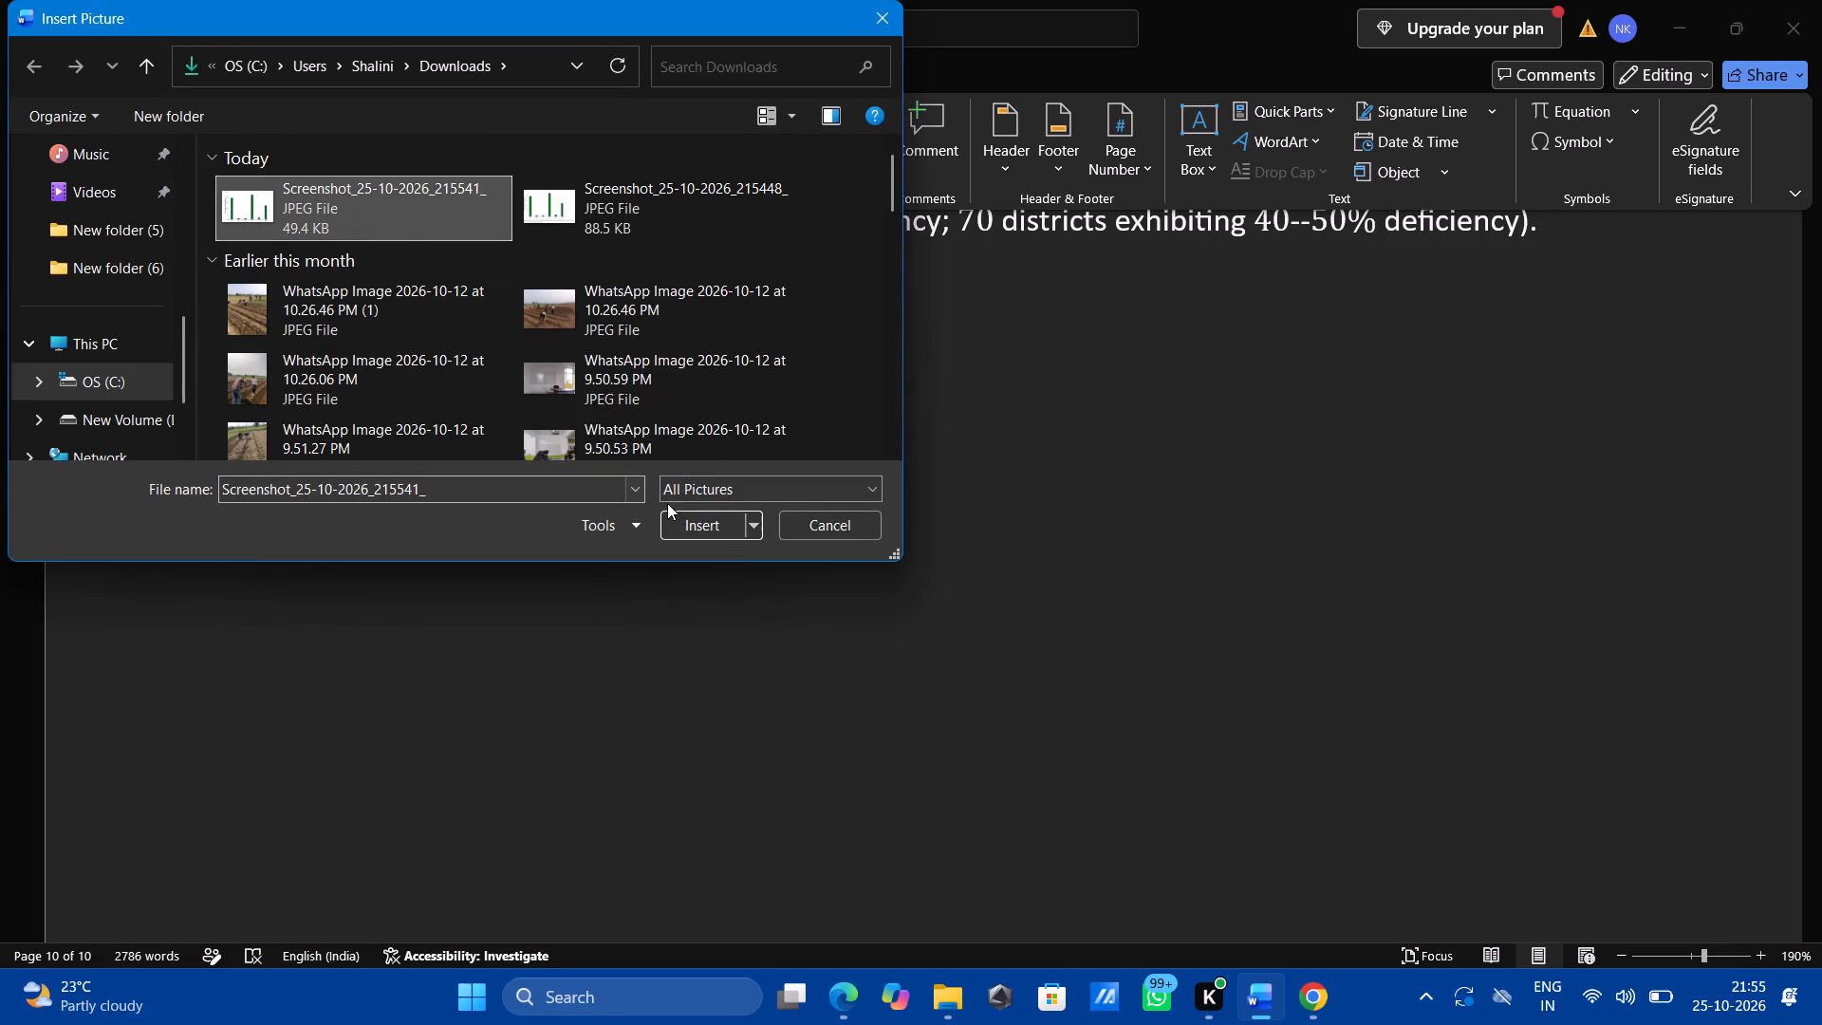
pyautogui.click(687, 519)
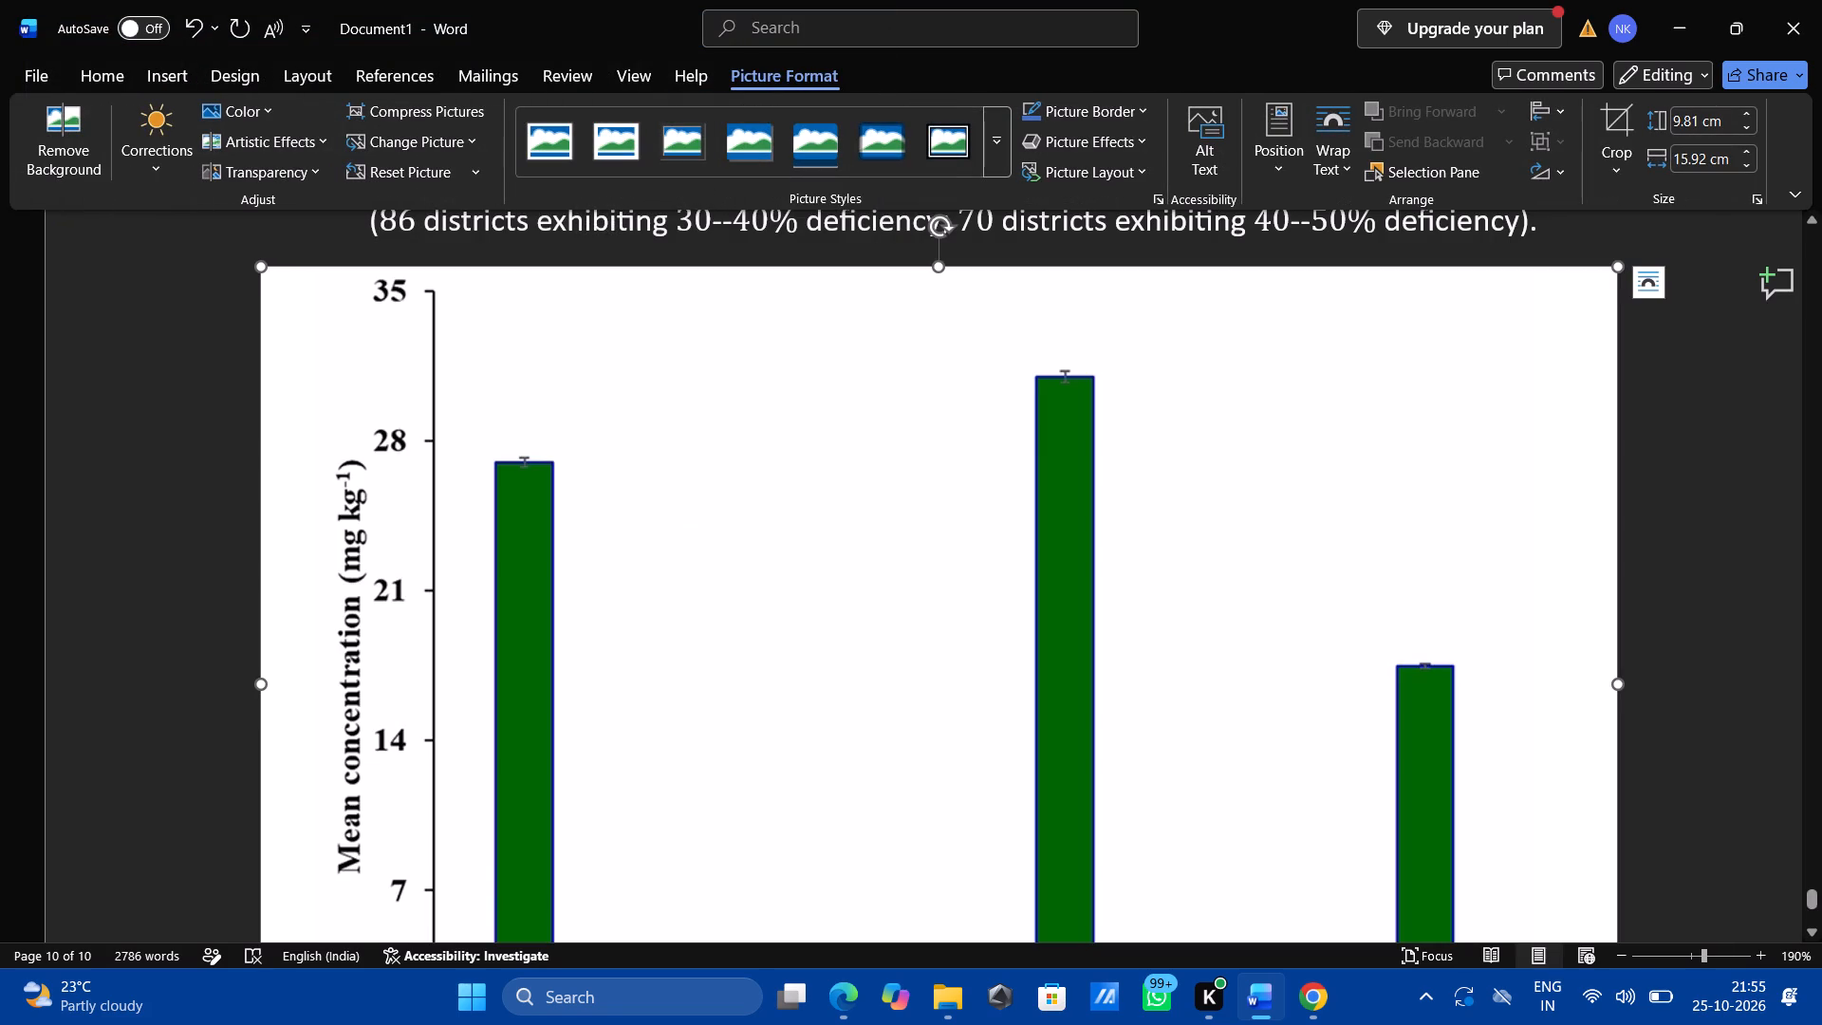
# Shrink the inserted Figure 1 chart picture to about 8.41 cm high and 15.07 cm wide.
pyautogui.scroll(-1, 1317, 540)
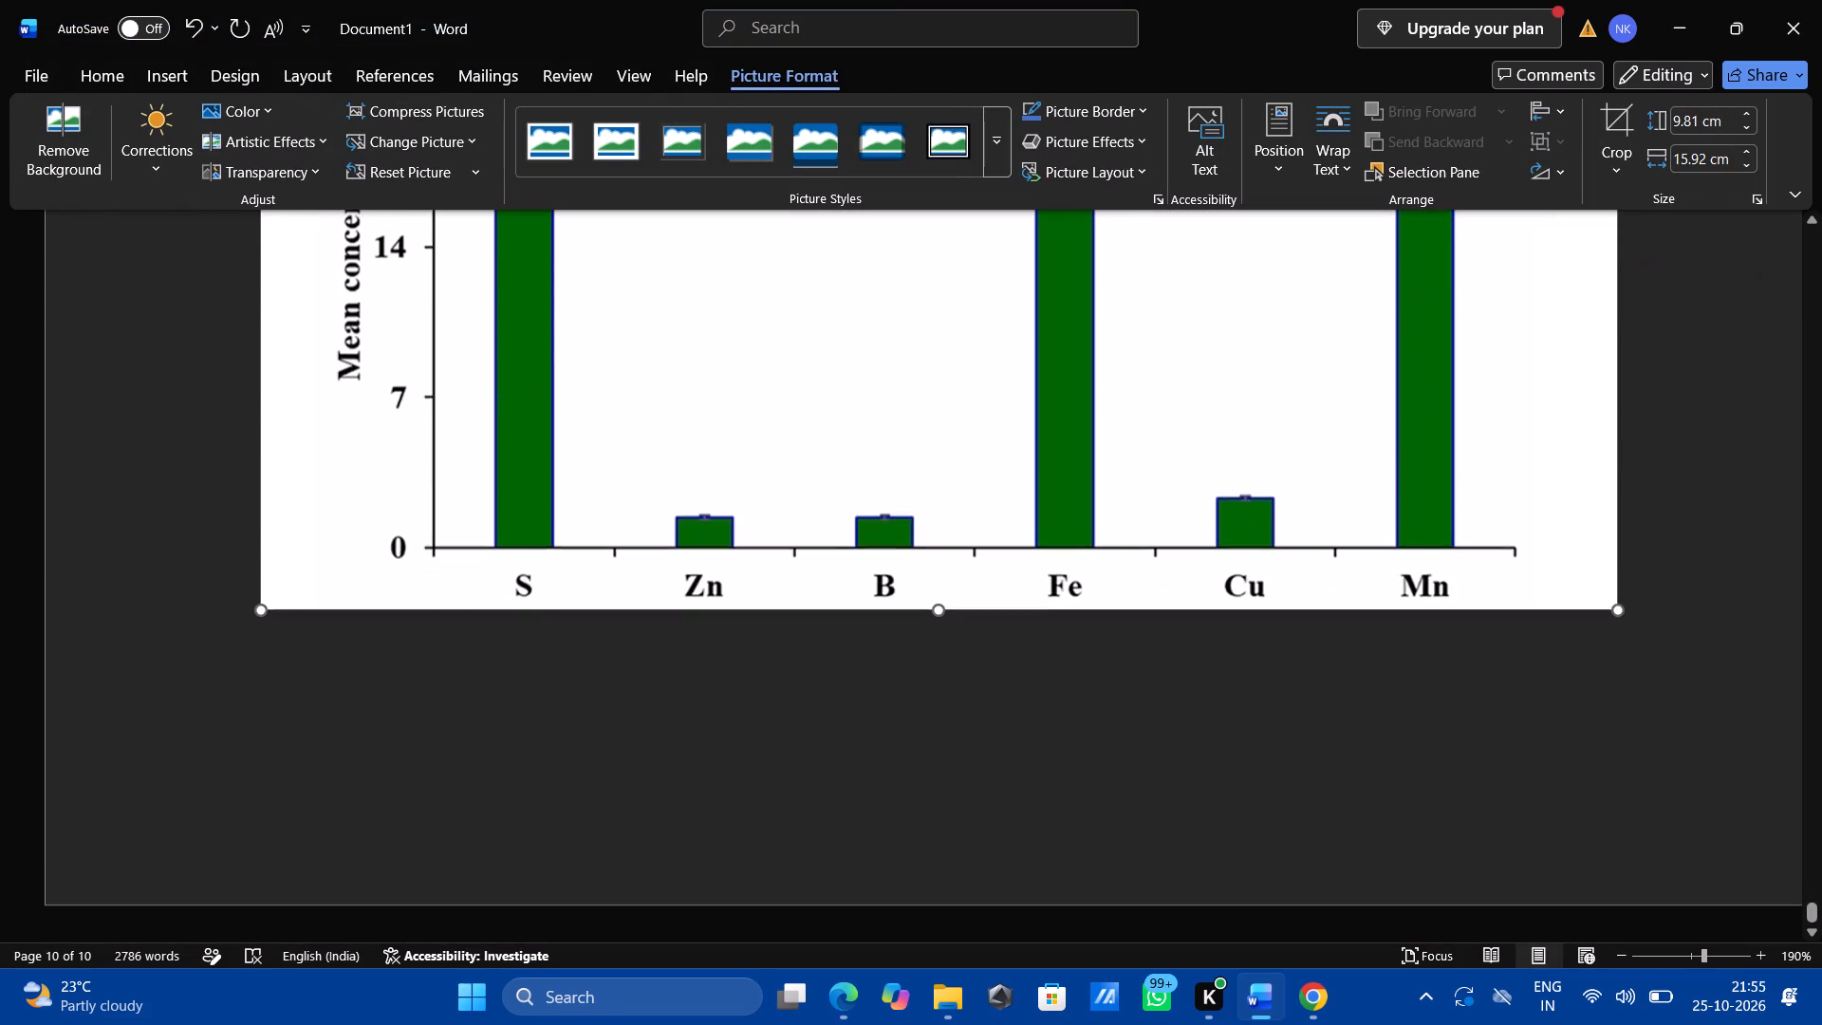
pyautogui.scroll(-1, 1317, 540)
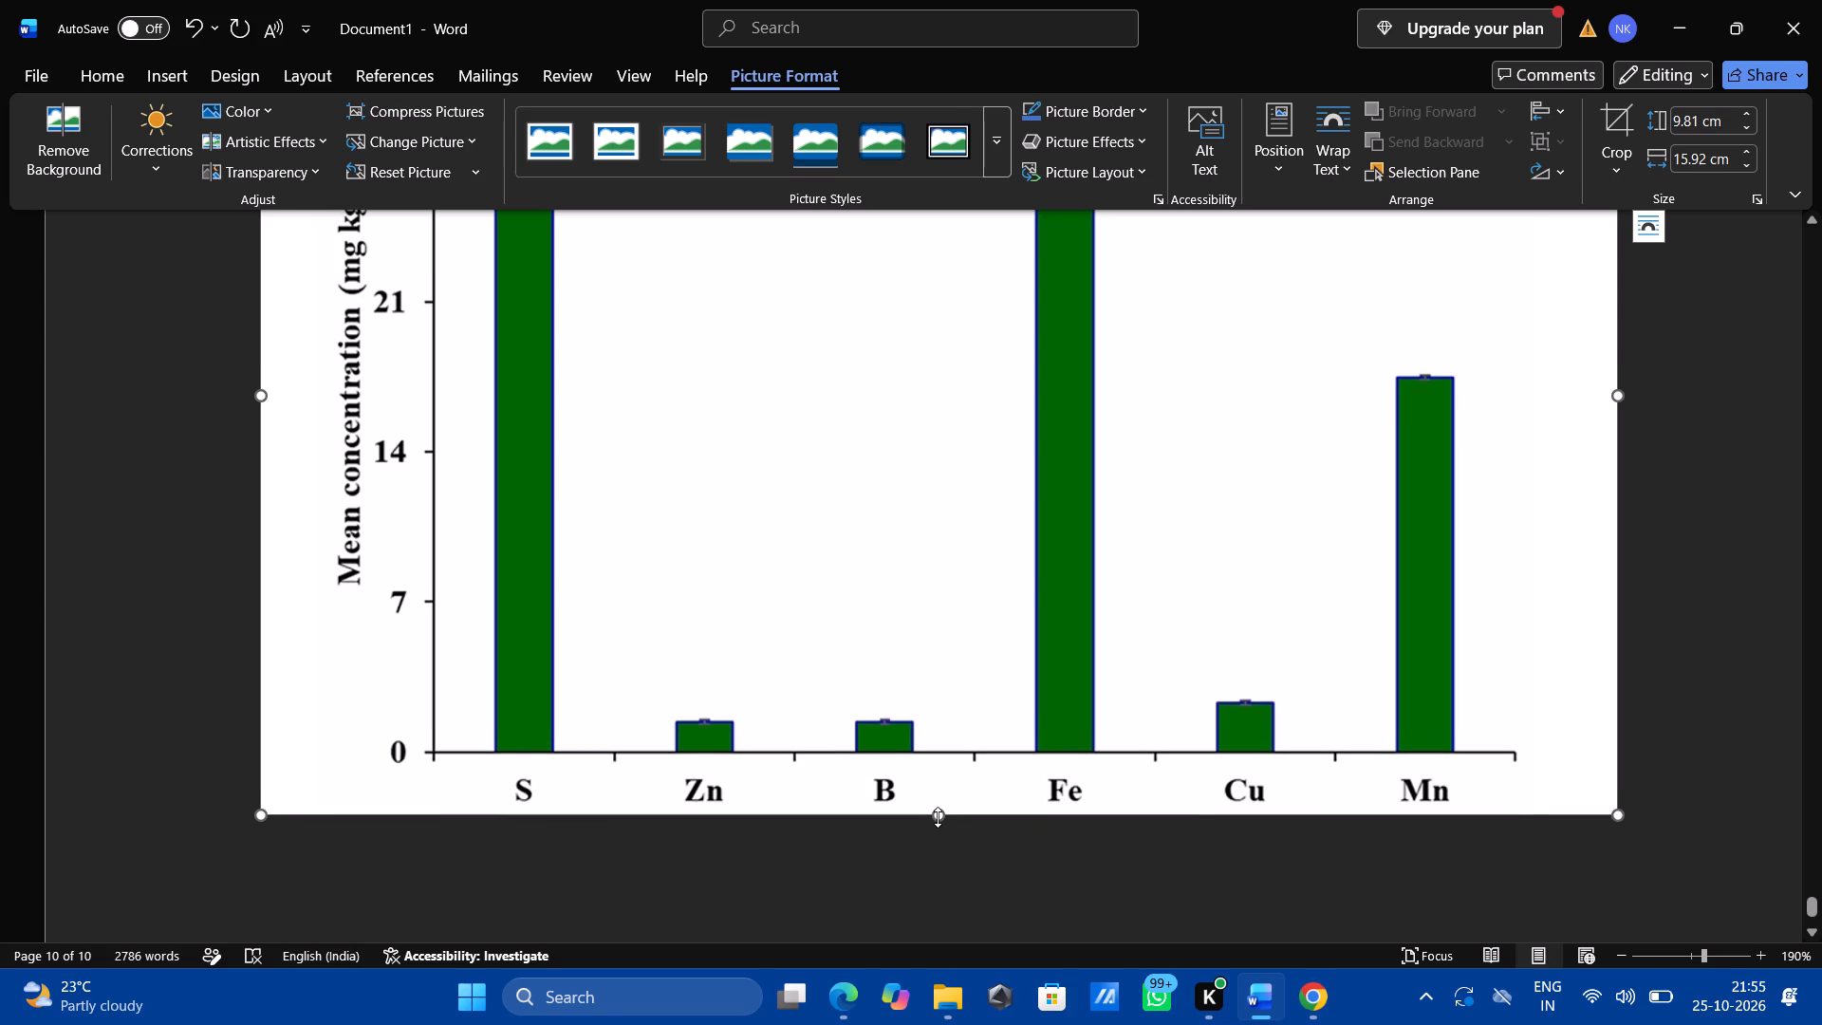
pyautogui.moveTo(938, 817); pyautogui.dragTo(1064, 670)
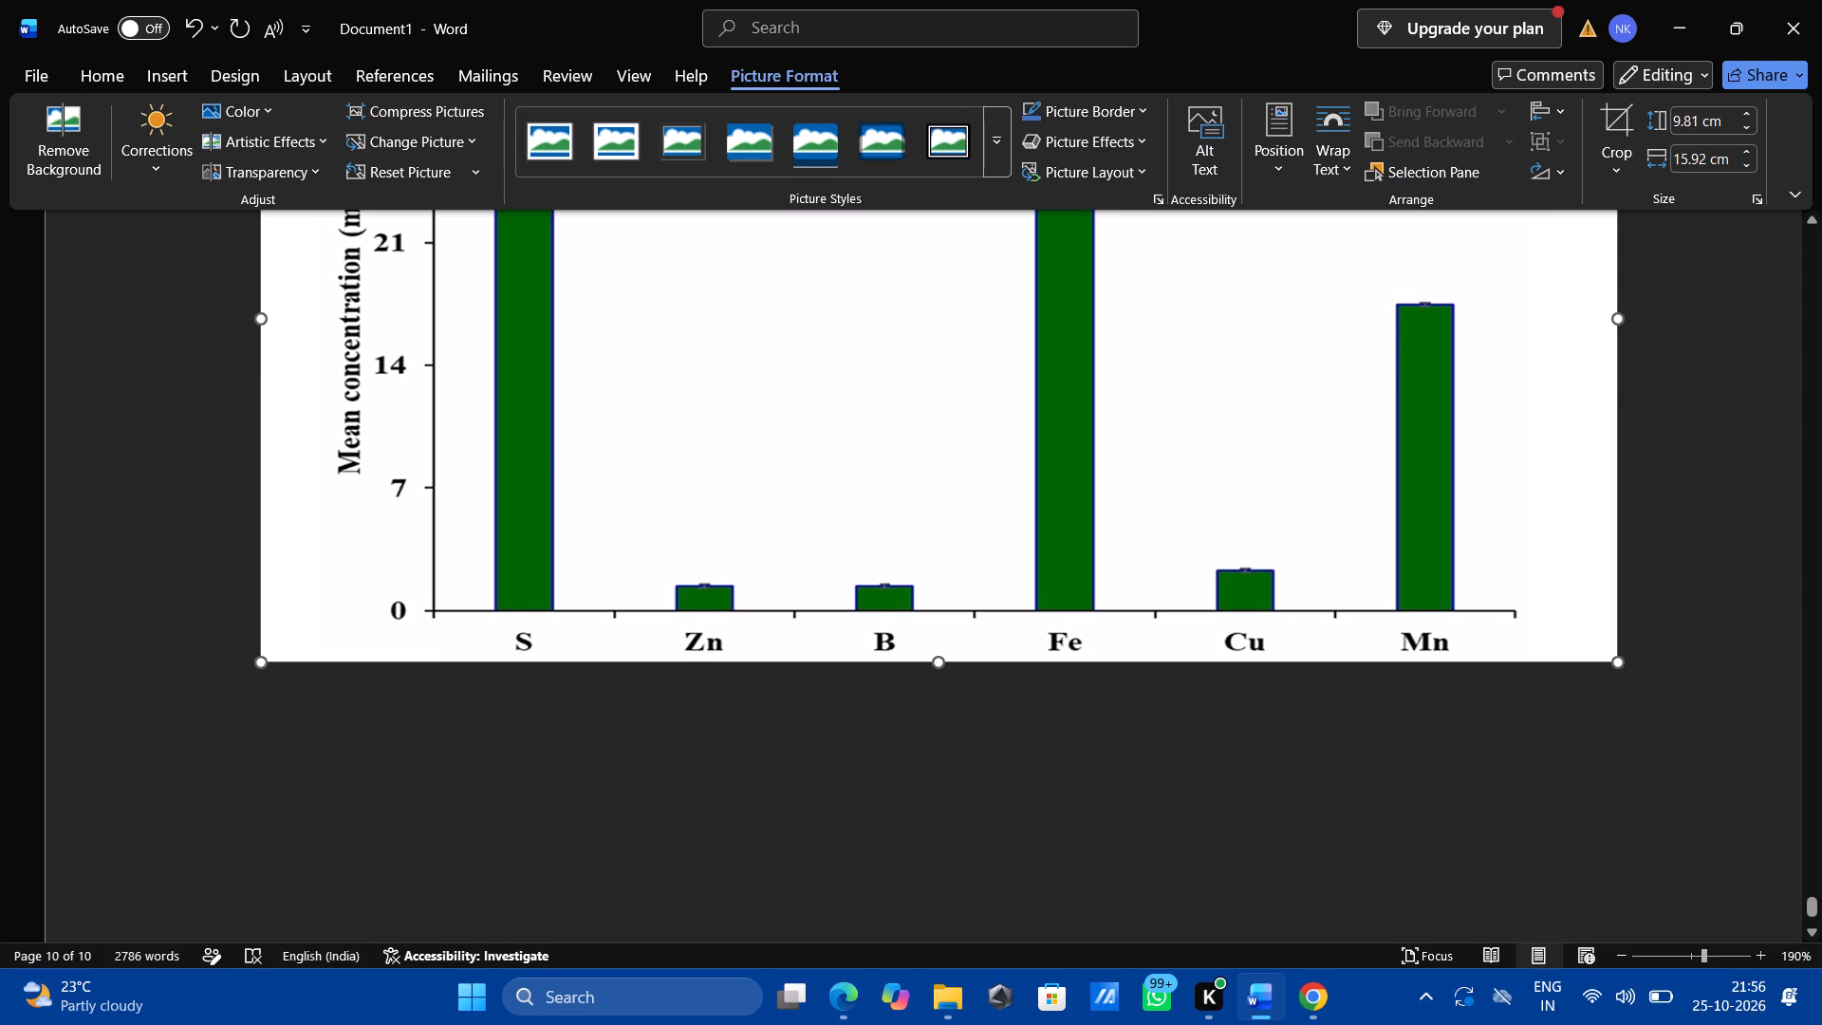
pyautogui.moveTo(1064, 670); pyautogui.dragTo(1069, 696)
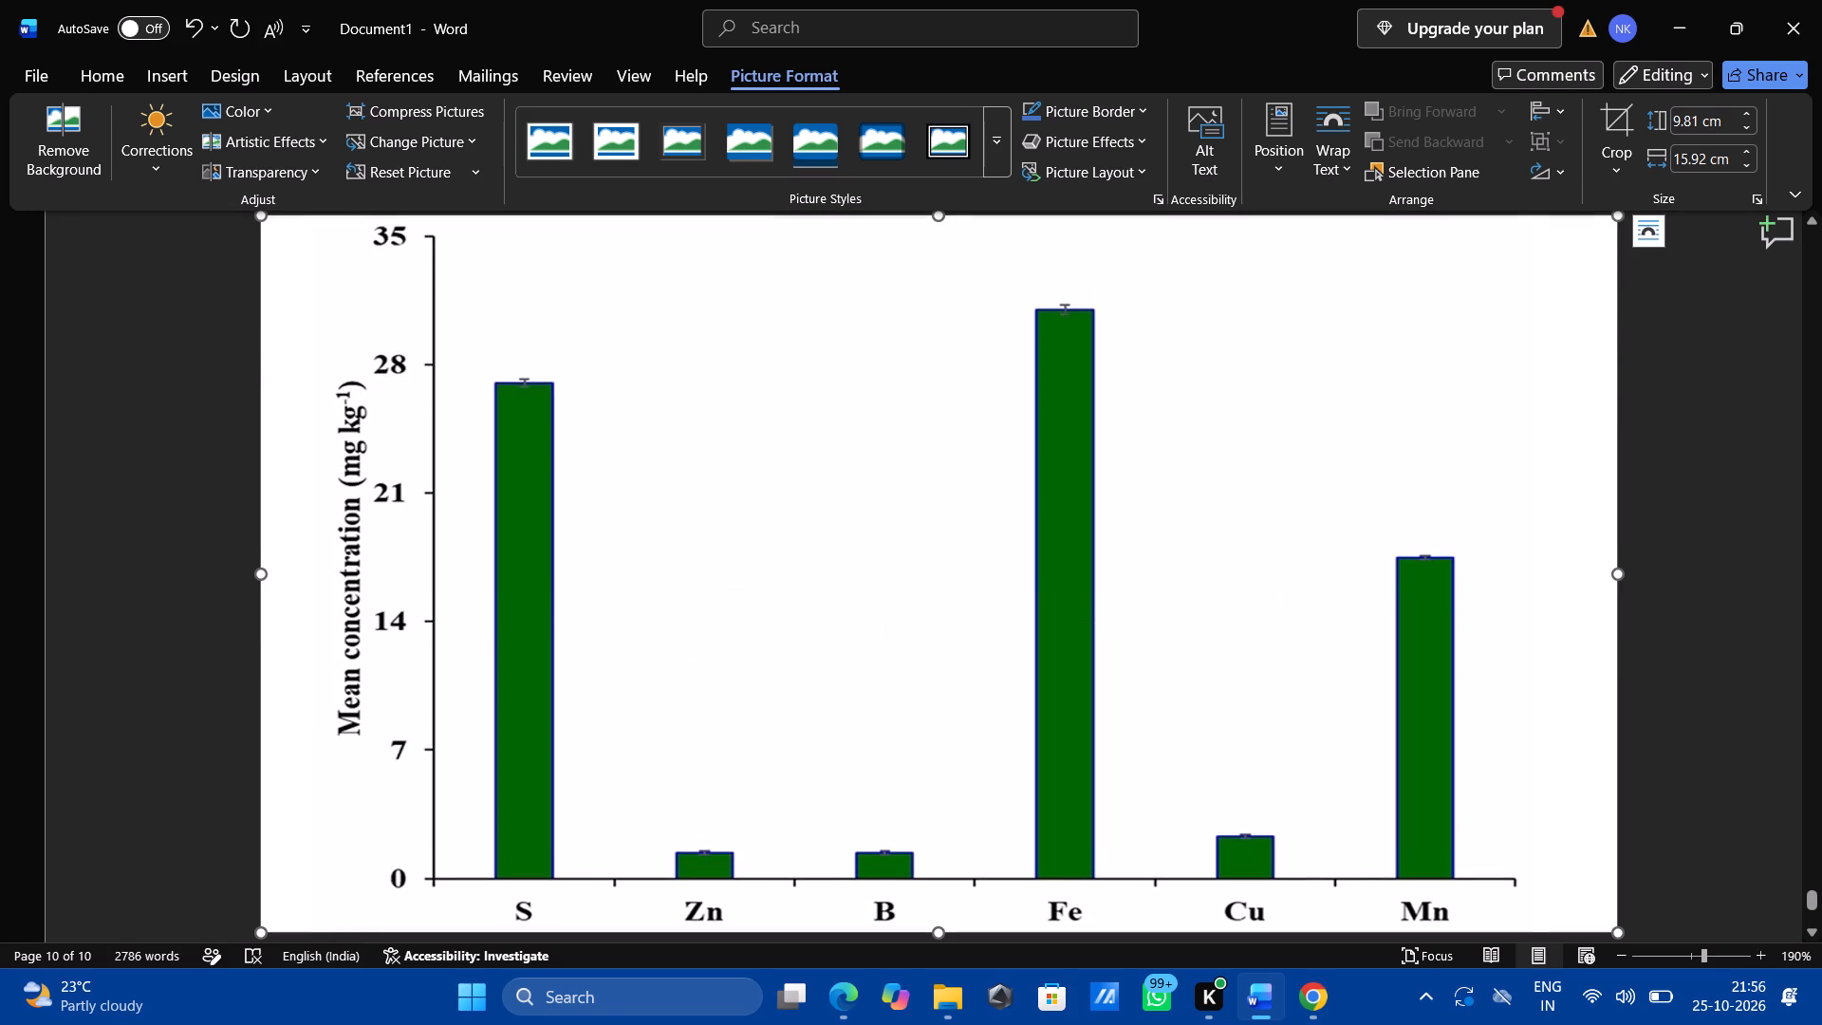
pyautogui.moveTo(1619, 578); pyautogui.dragTo(1578, 589)
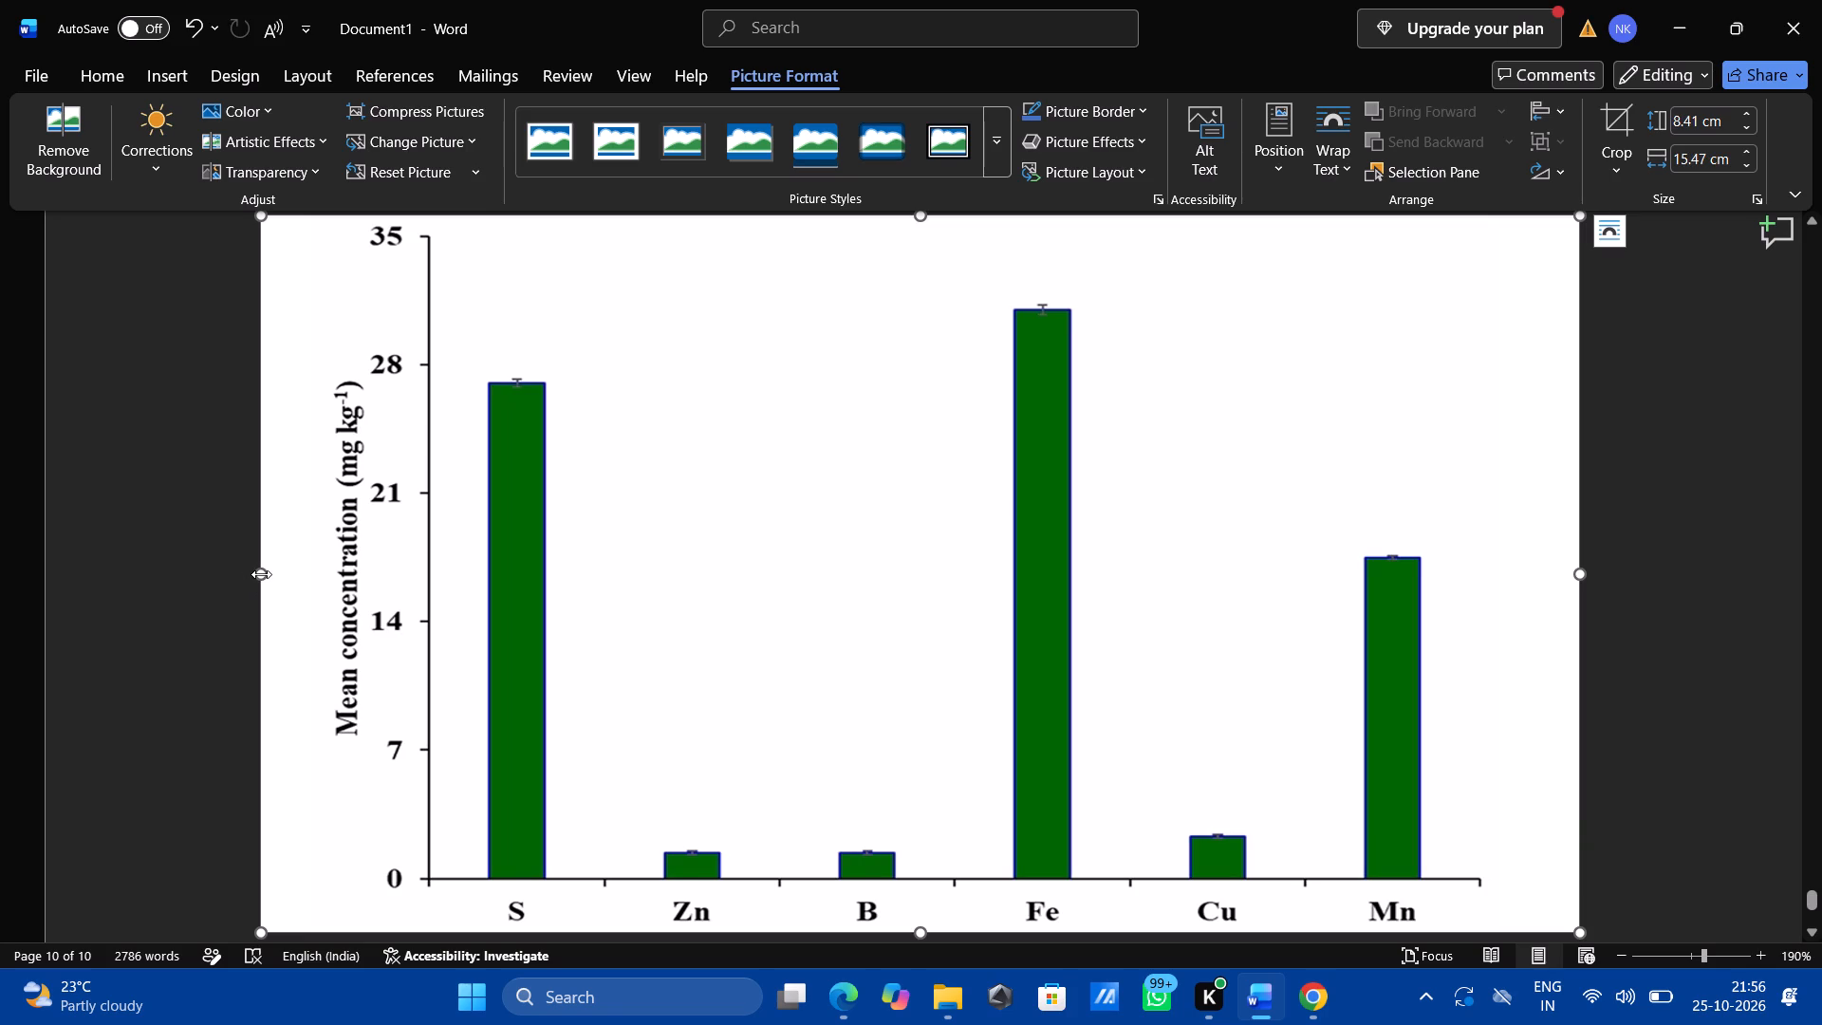
pyautogui.moveTo(258, 573); pyautogui.dragTo(295, 575)
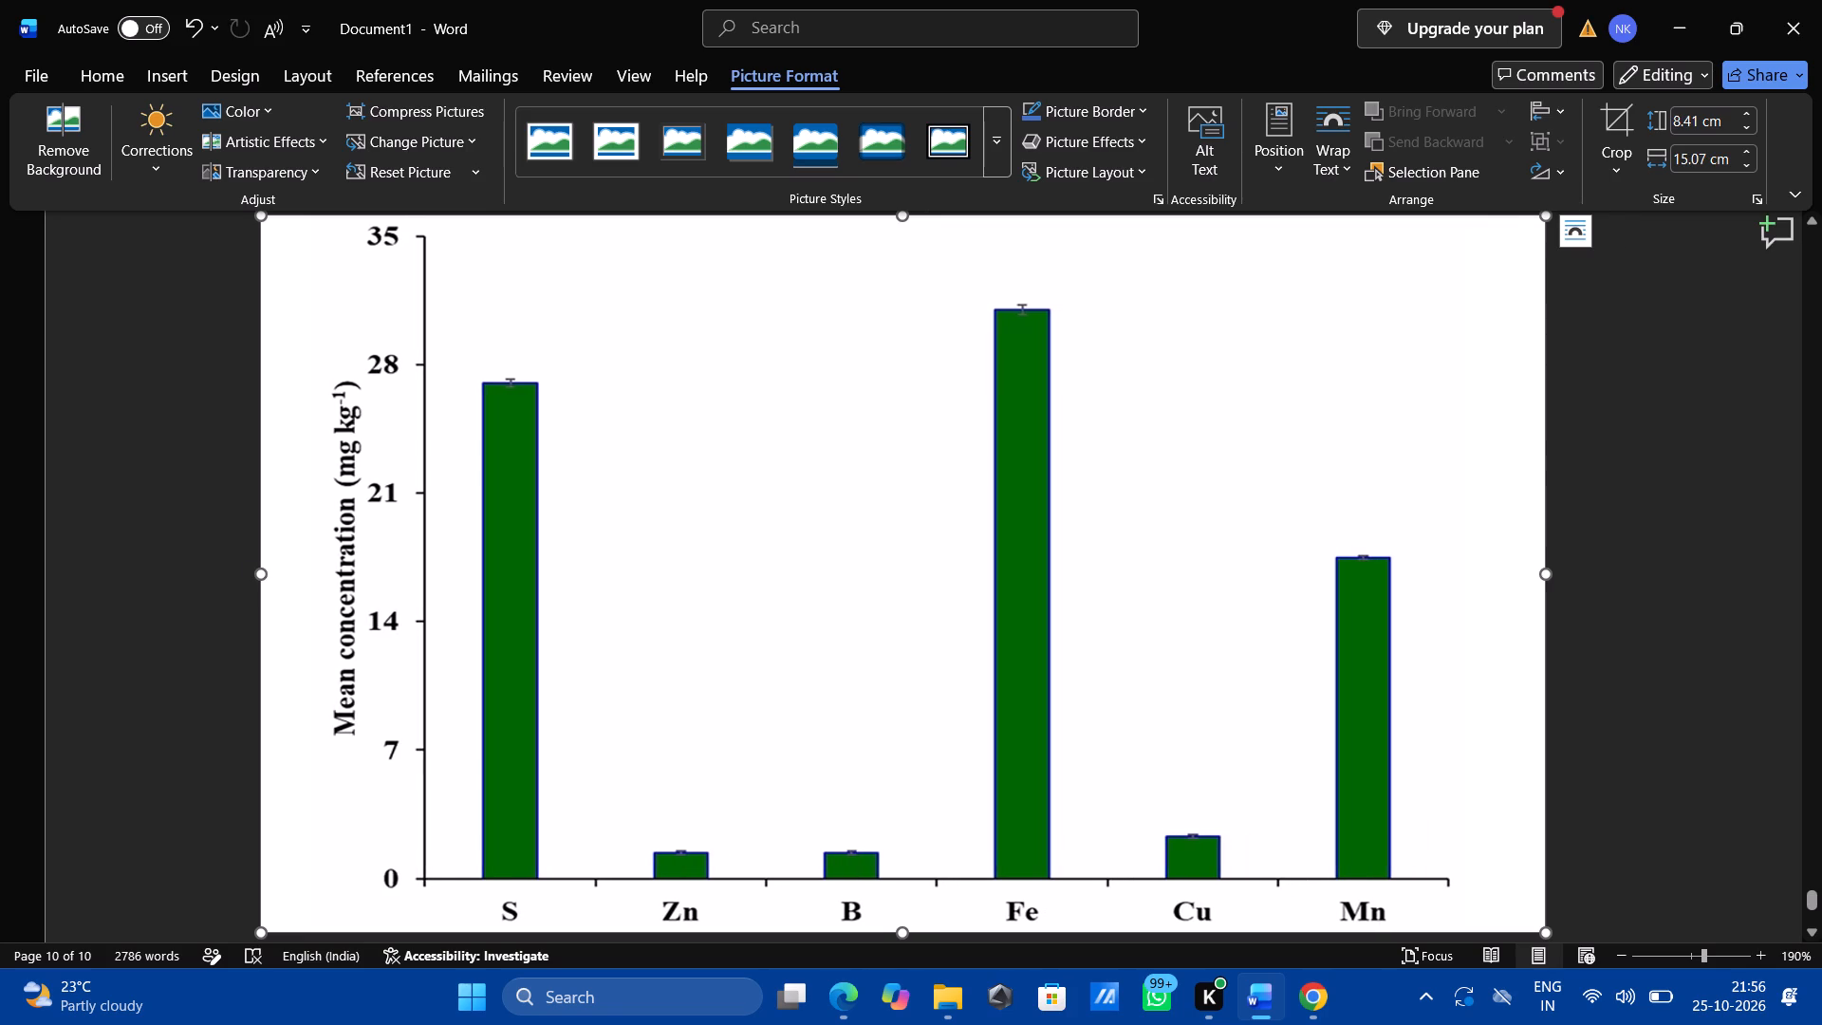
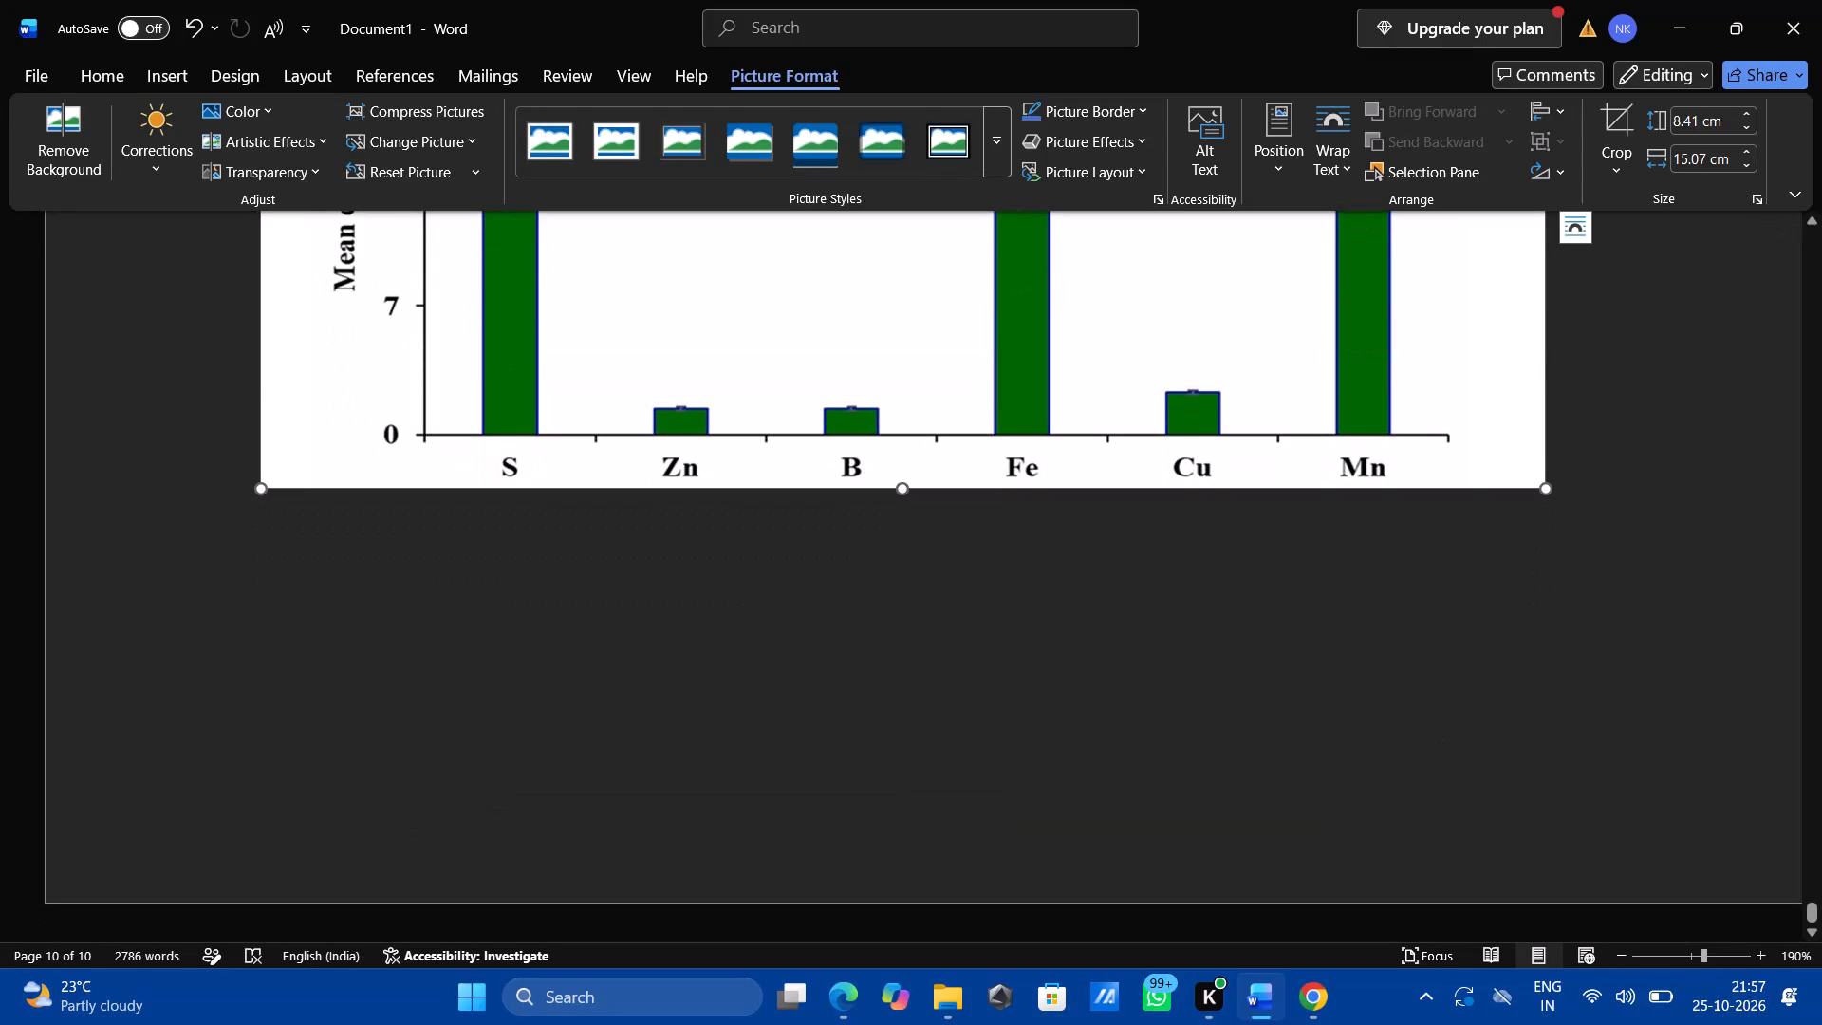
# Copy the Figure 1 caption from the source PDF in Edge into Word beneath the chart, and start a new line.
pyautogui.click(638, 598)
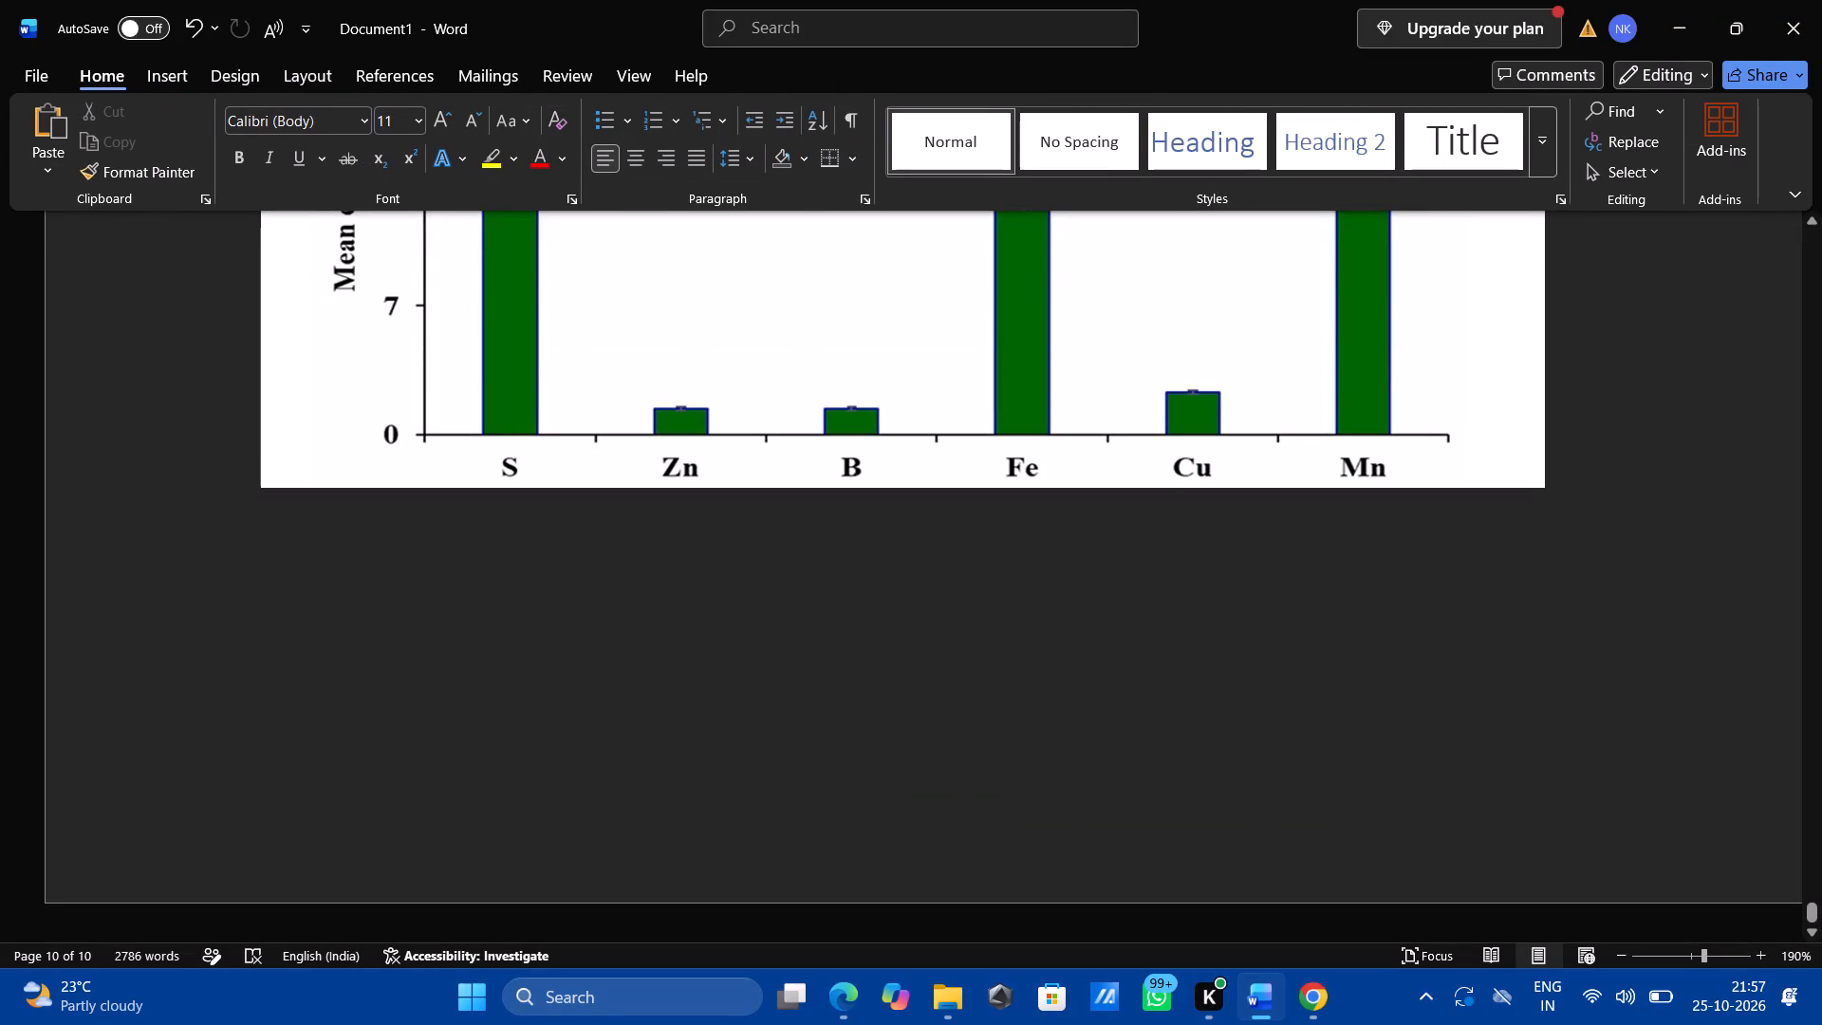
pyautogui.click(846, 997)
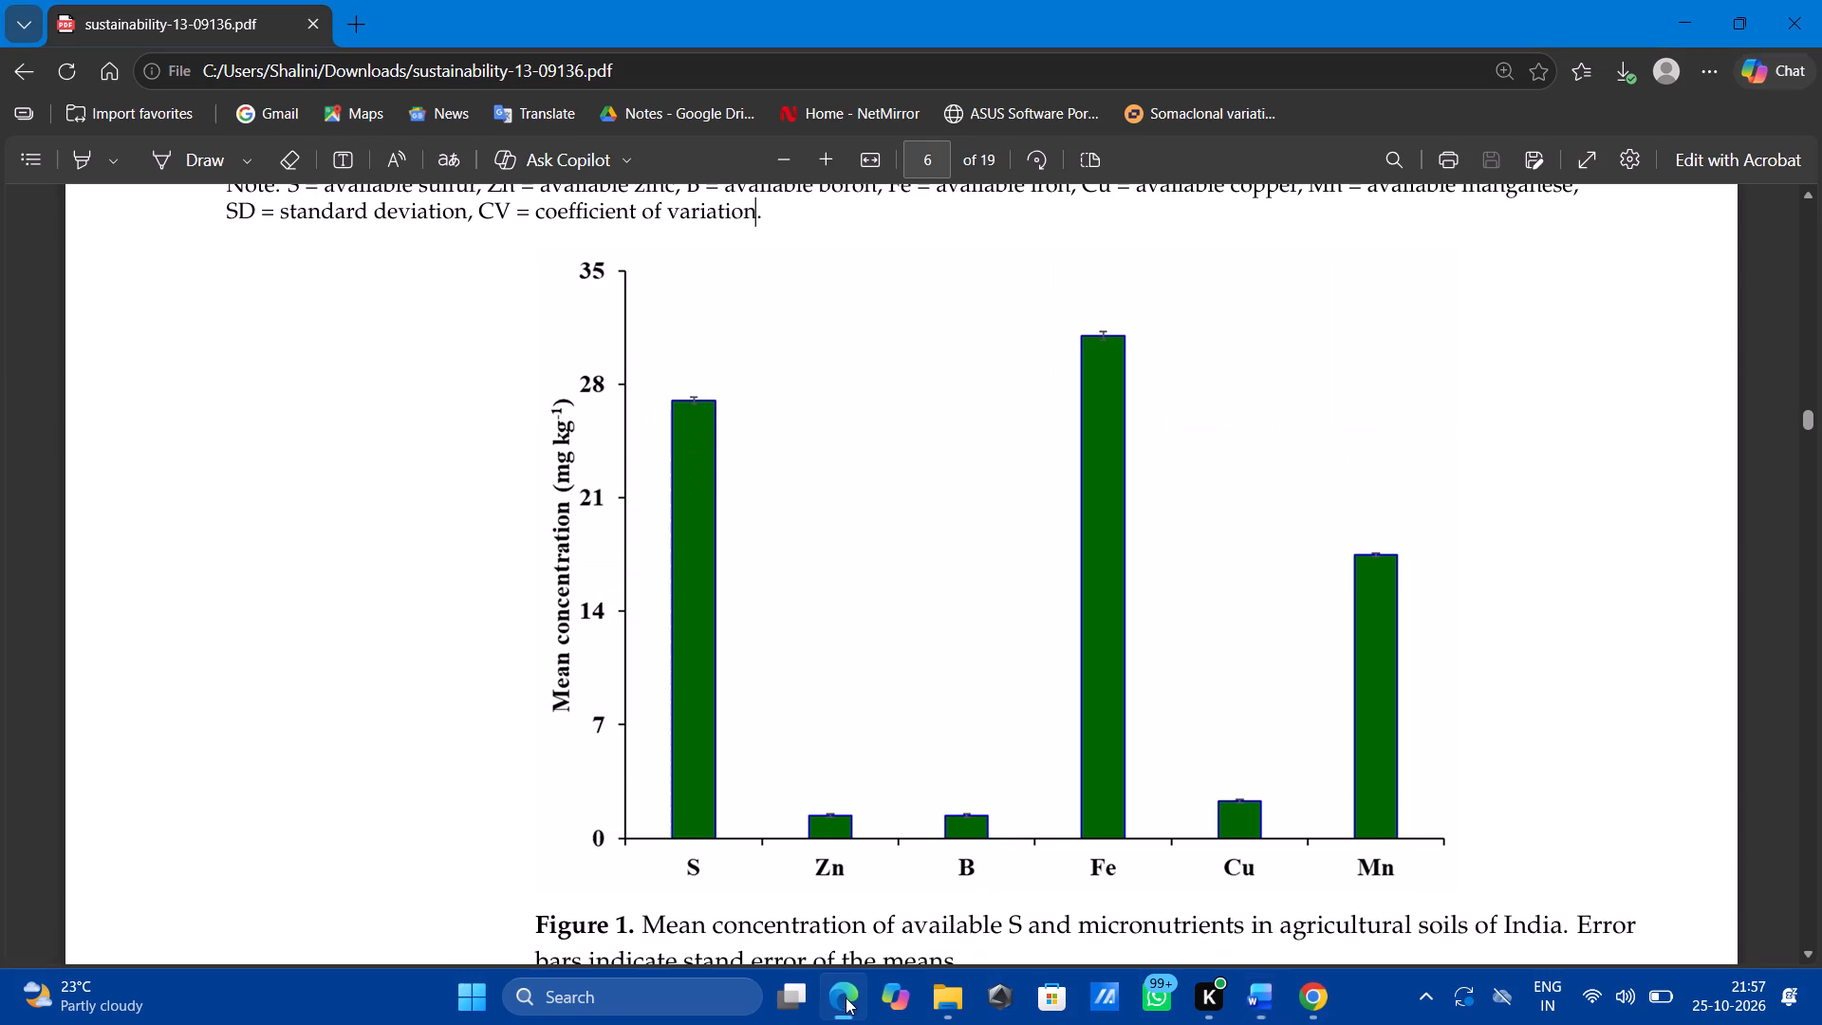
pyautogui.scroll(-2, 782, 696)
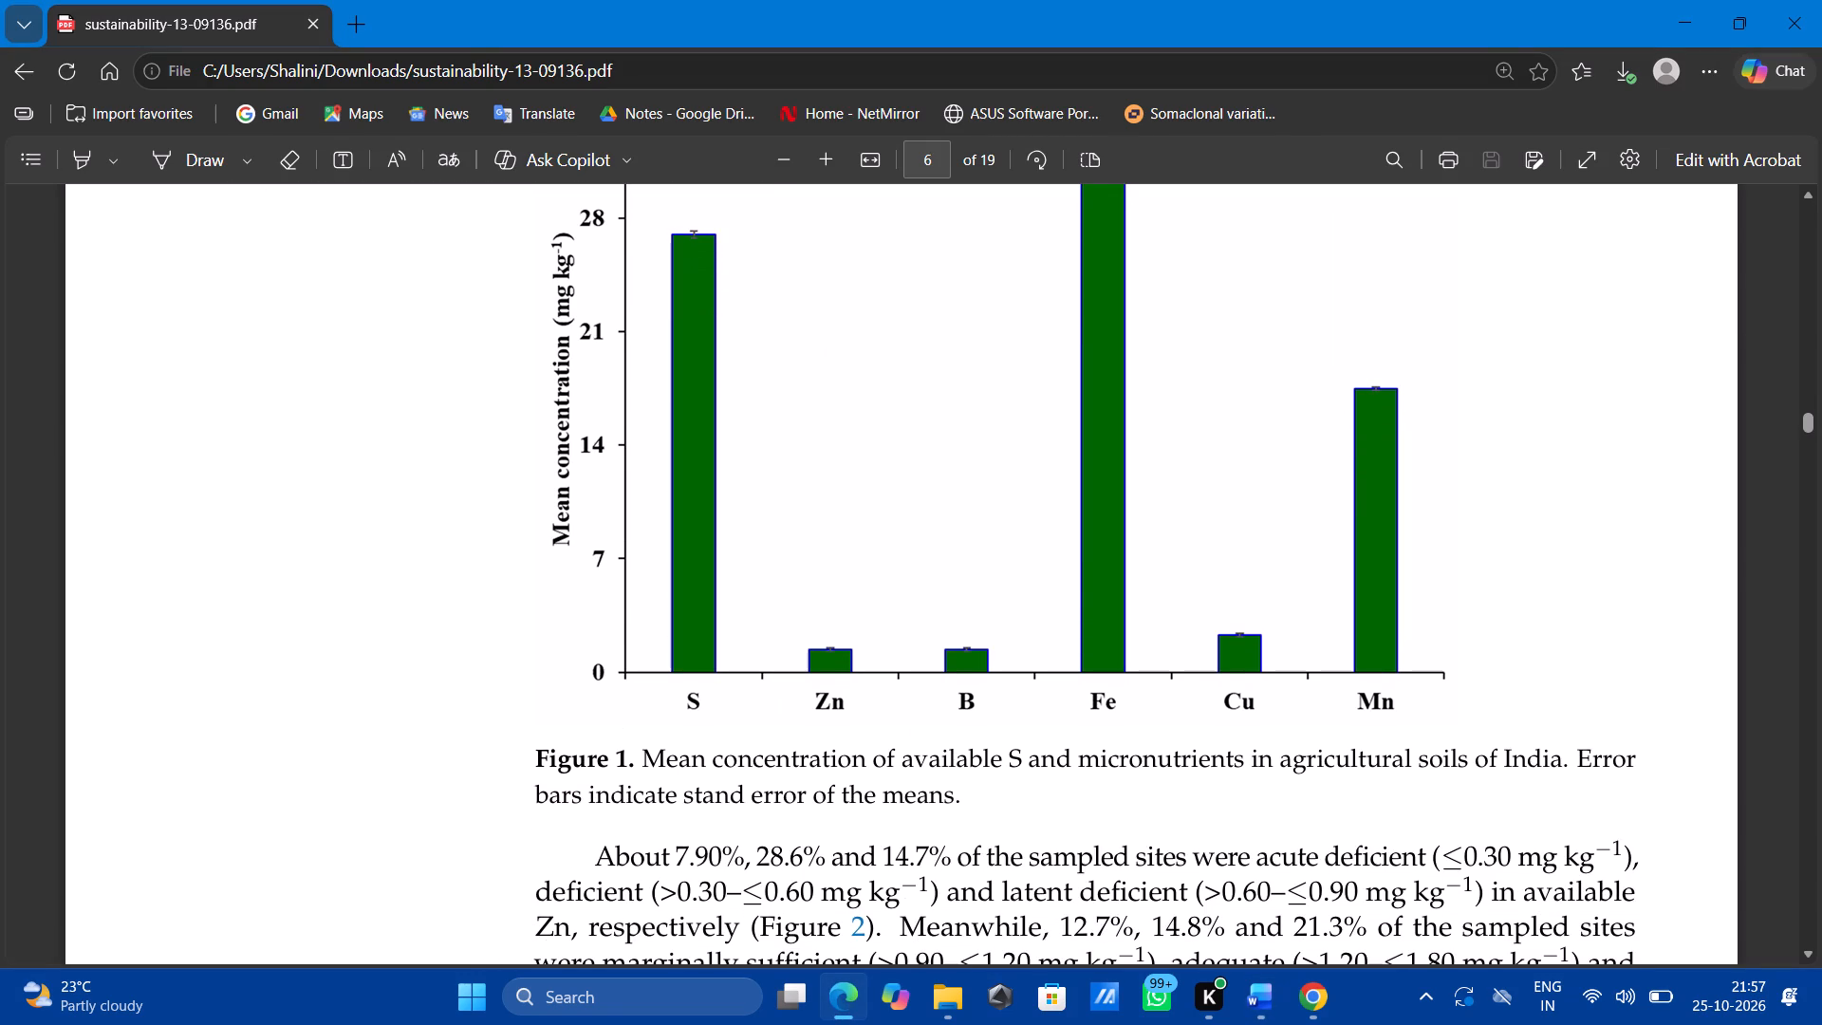
pyautogui.moveTo(528, 755); pyautogui.dragTo(864, 799)
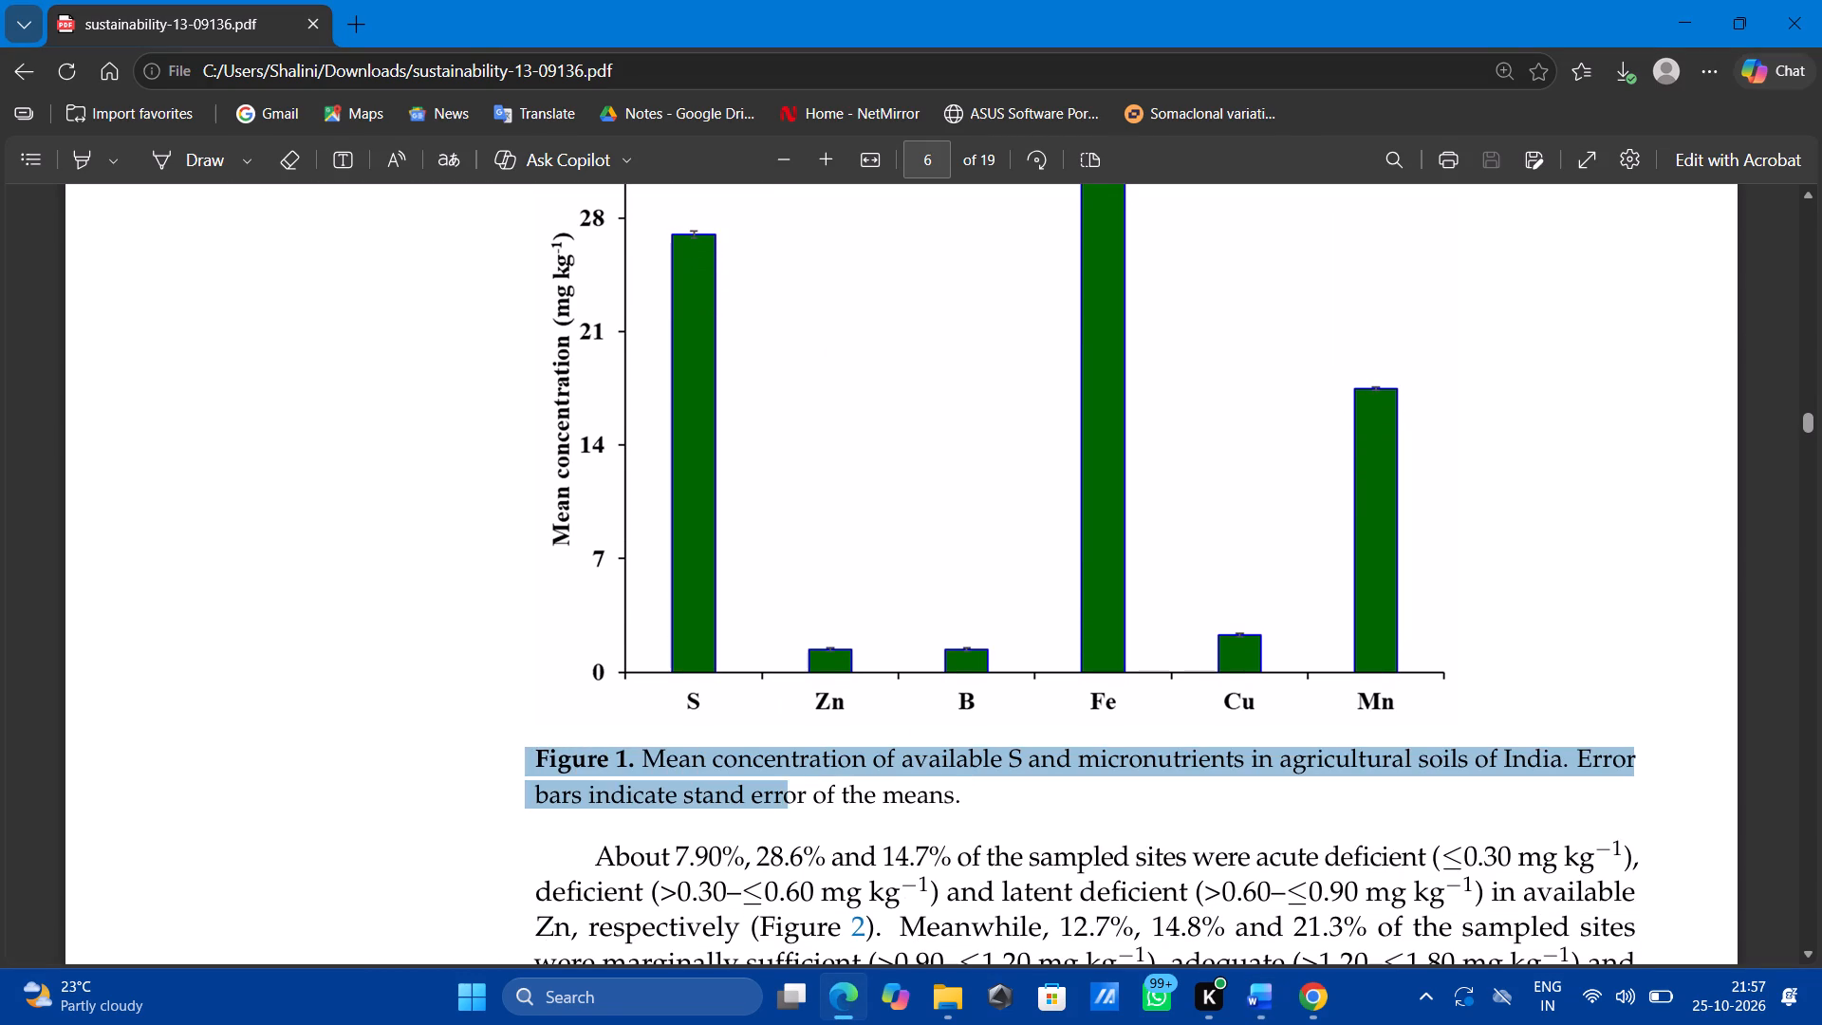
pyautogui.moveTo(864, 799); pyautogui.dragTo(958, 804)
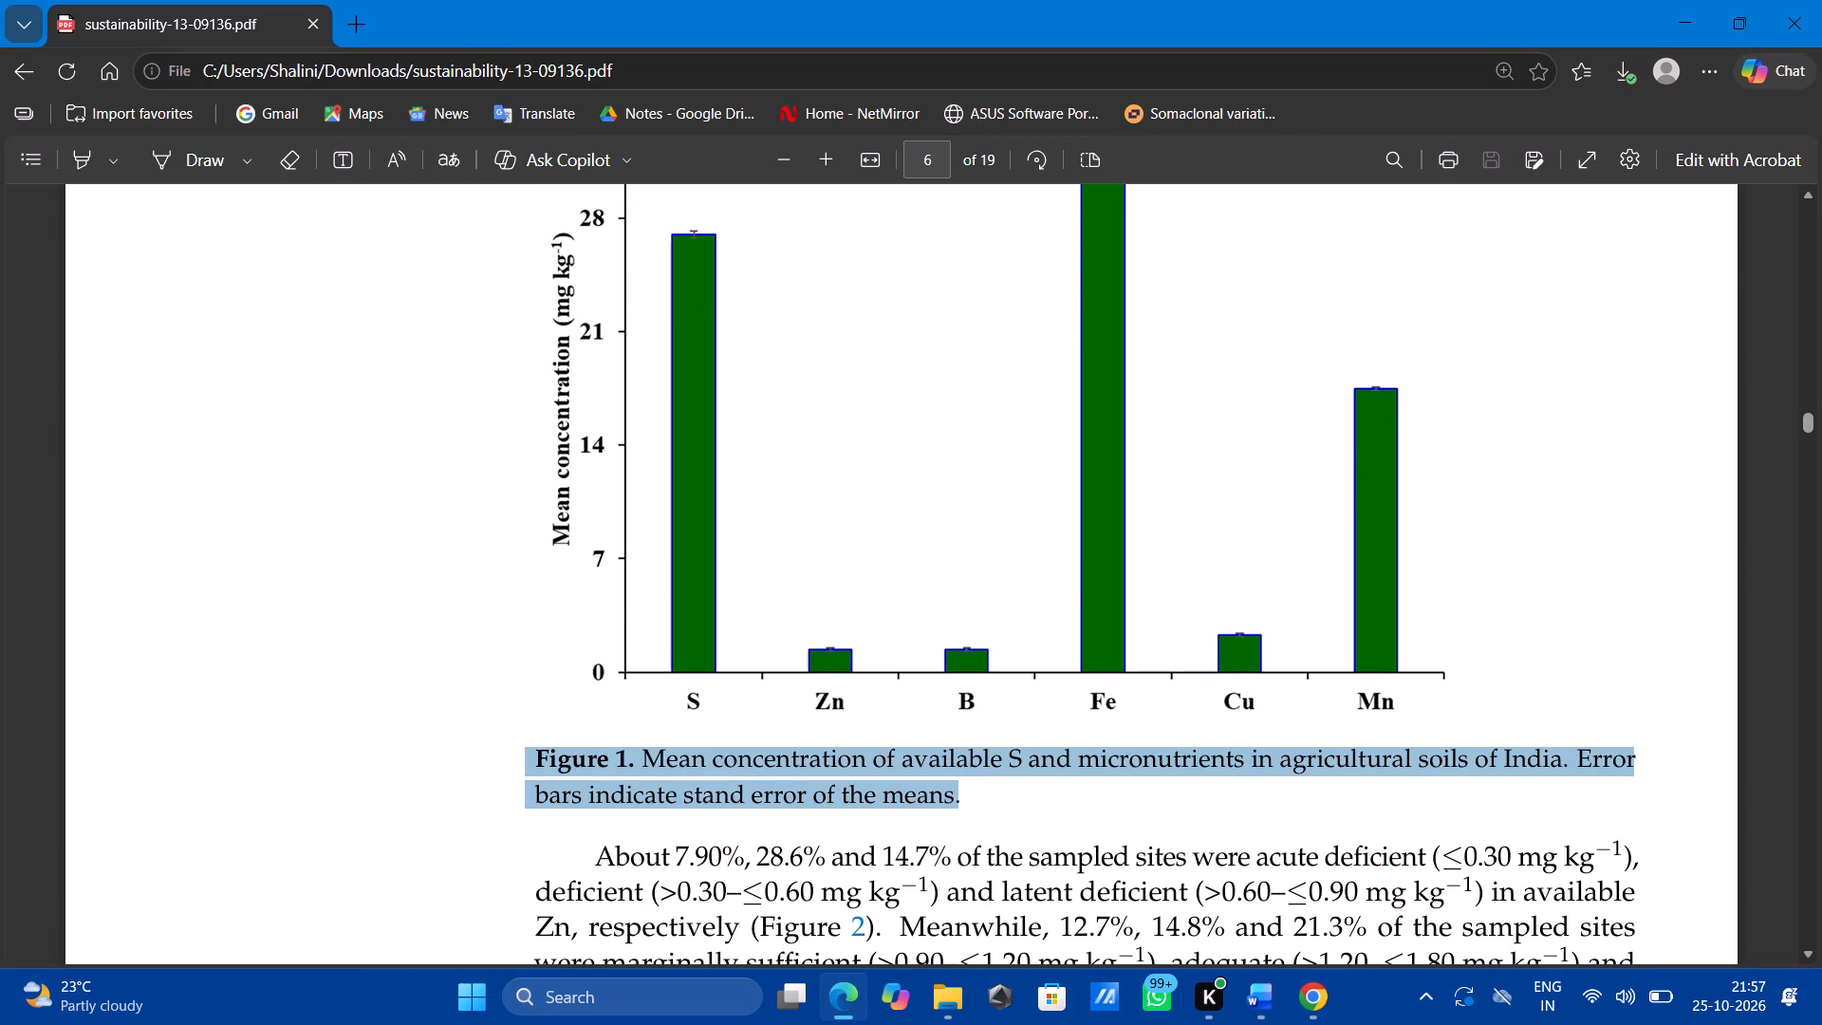
pyautogui.moveTo(958, 804); pyautogui.dragTo(955, 796)
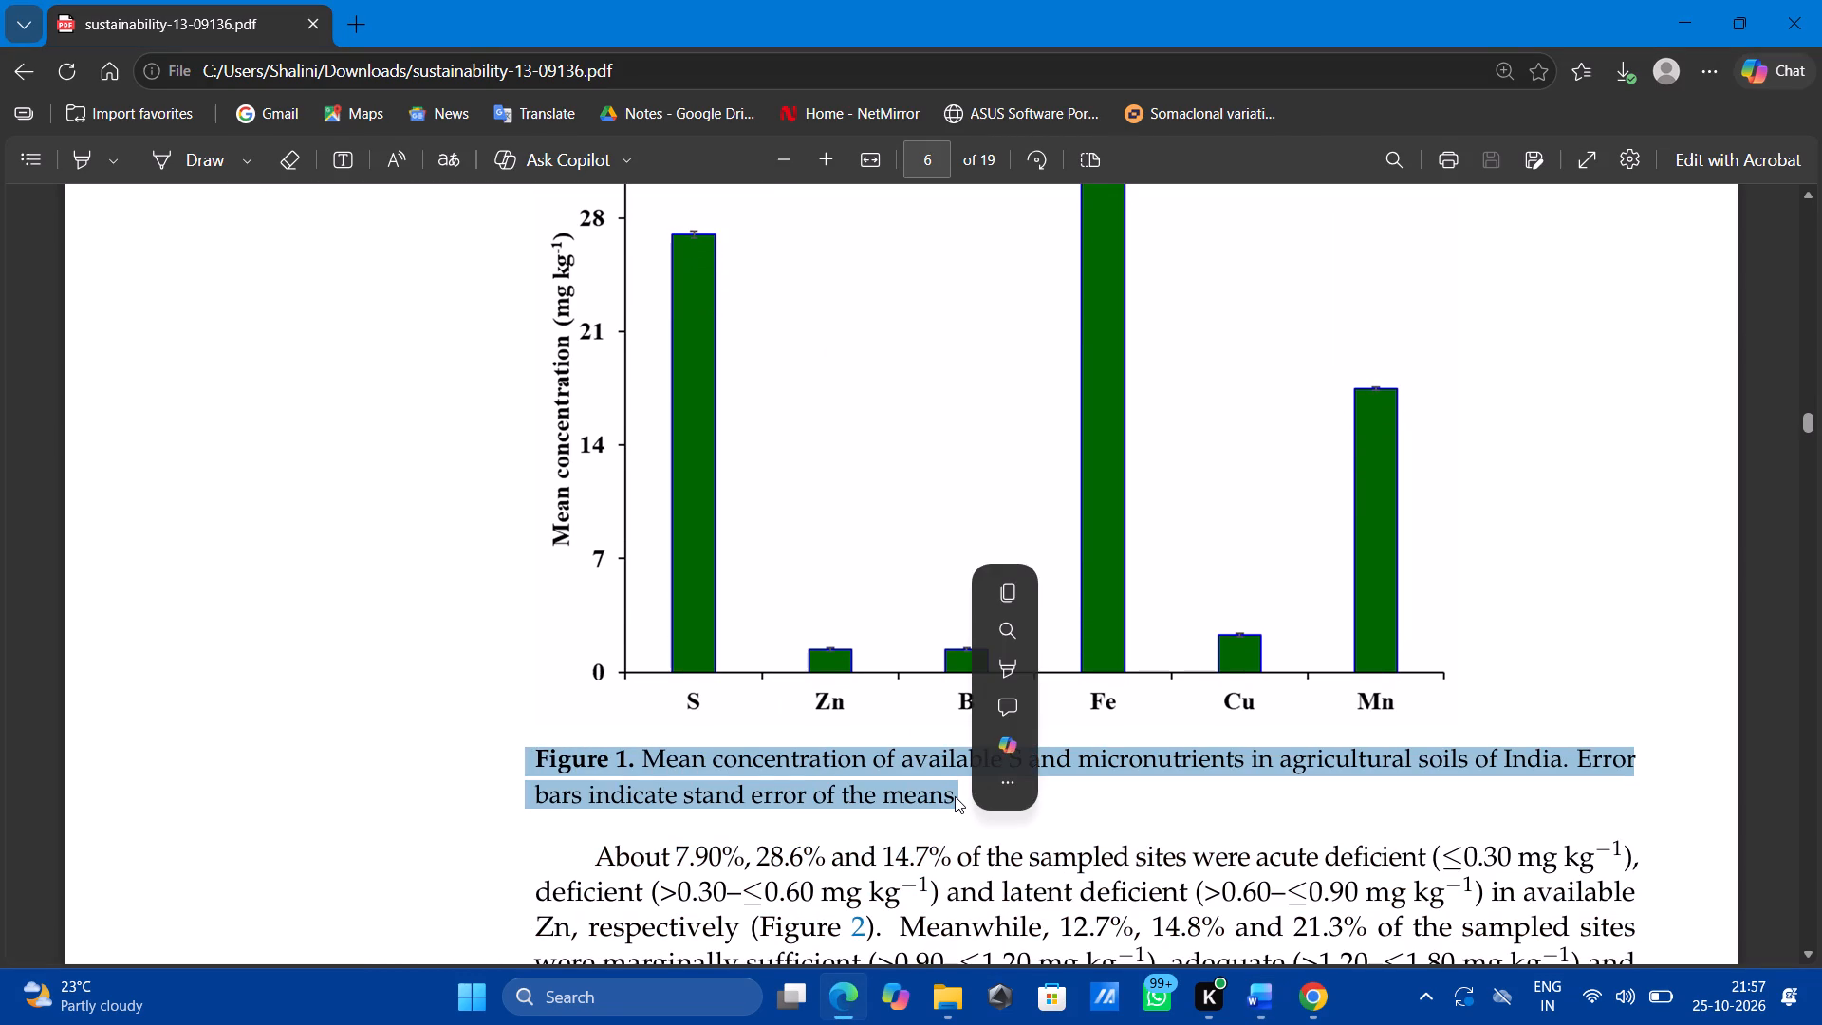
pyautogui.hotkey('ctrl', 'c')
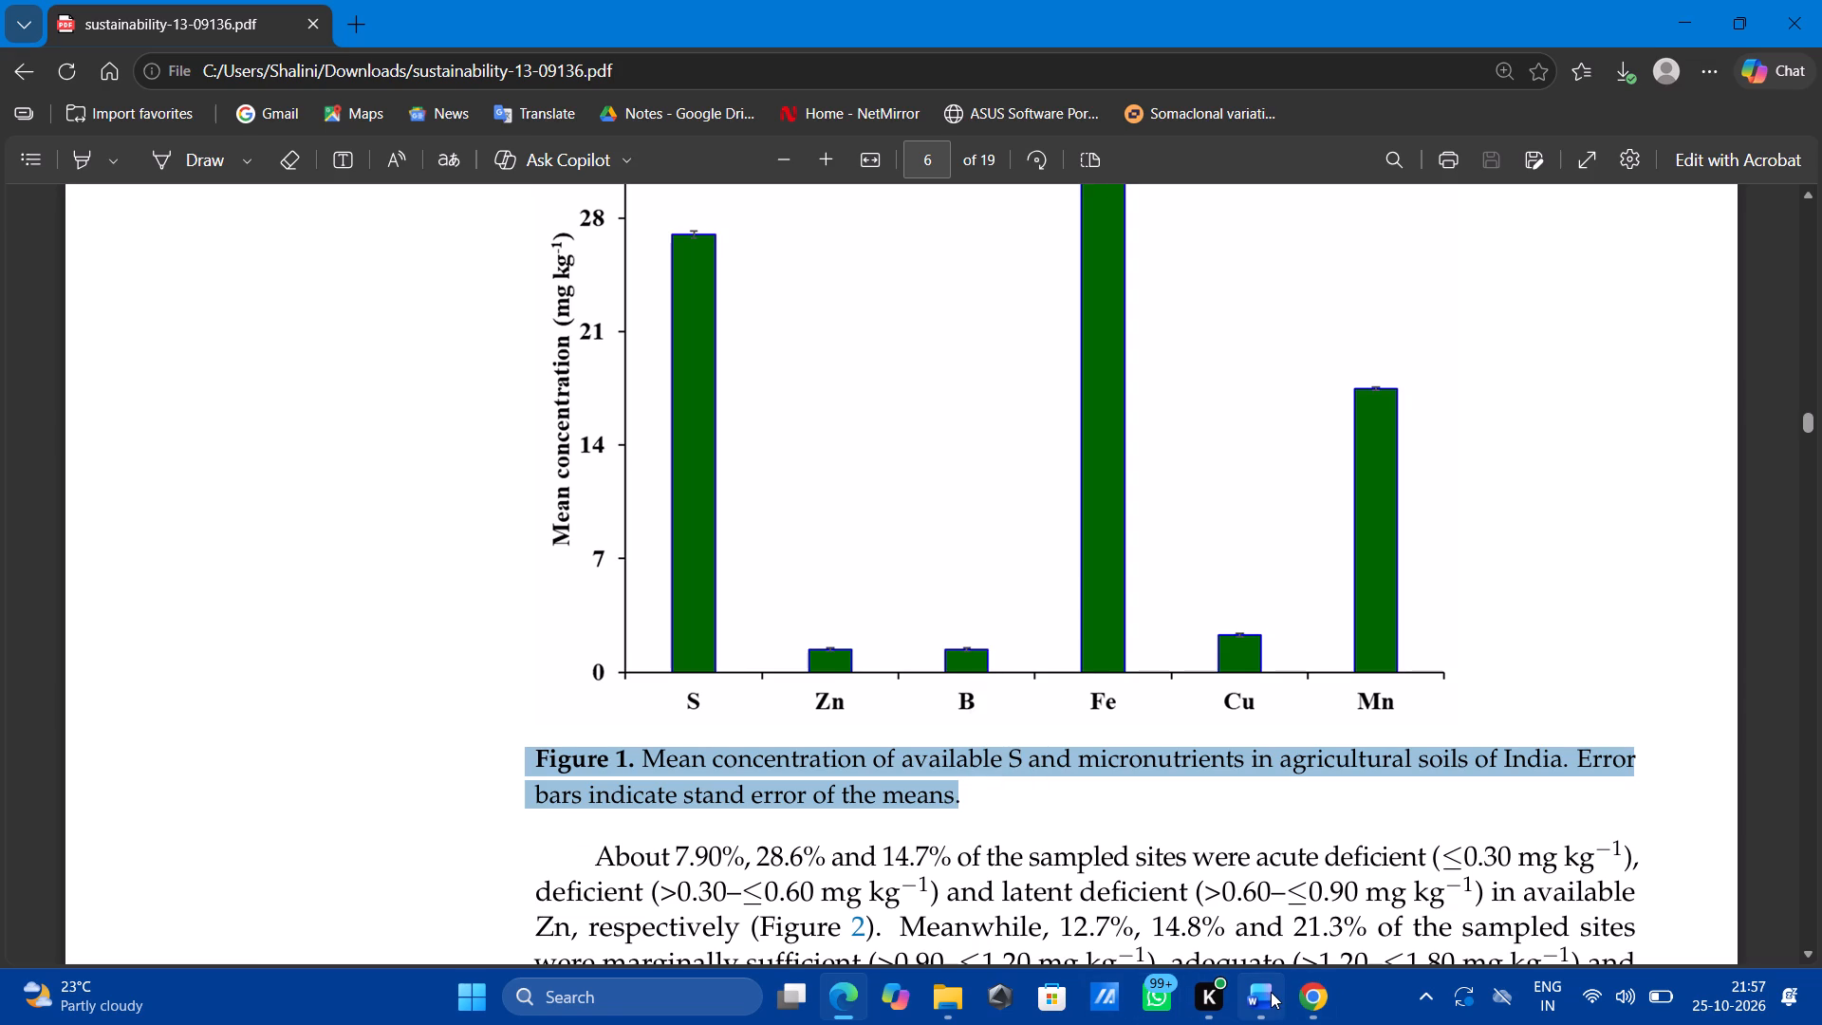
pyautogui.click(1271, 992)
pyautogui.hotkey('ctrl', 'v')
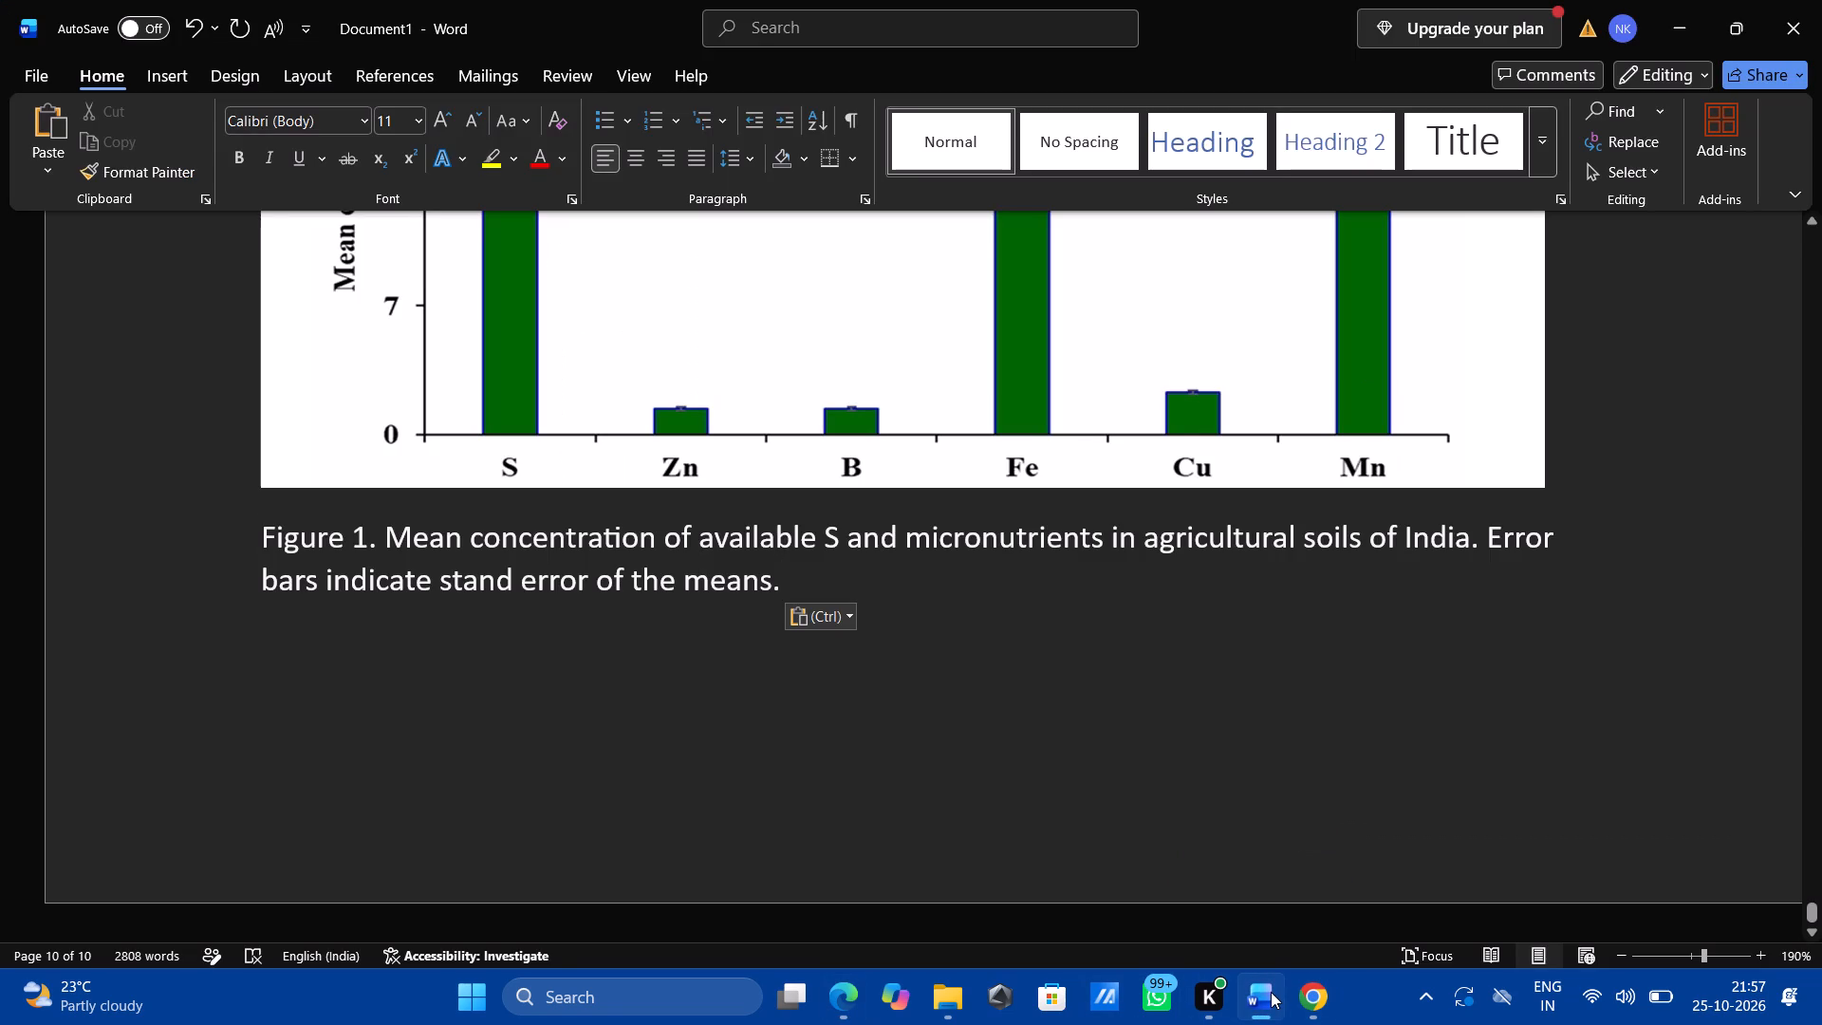
pyautogui.press('Return')
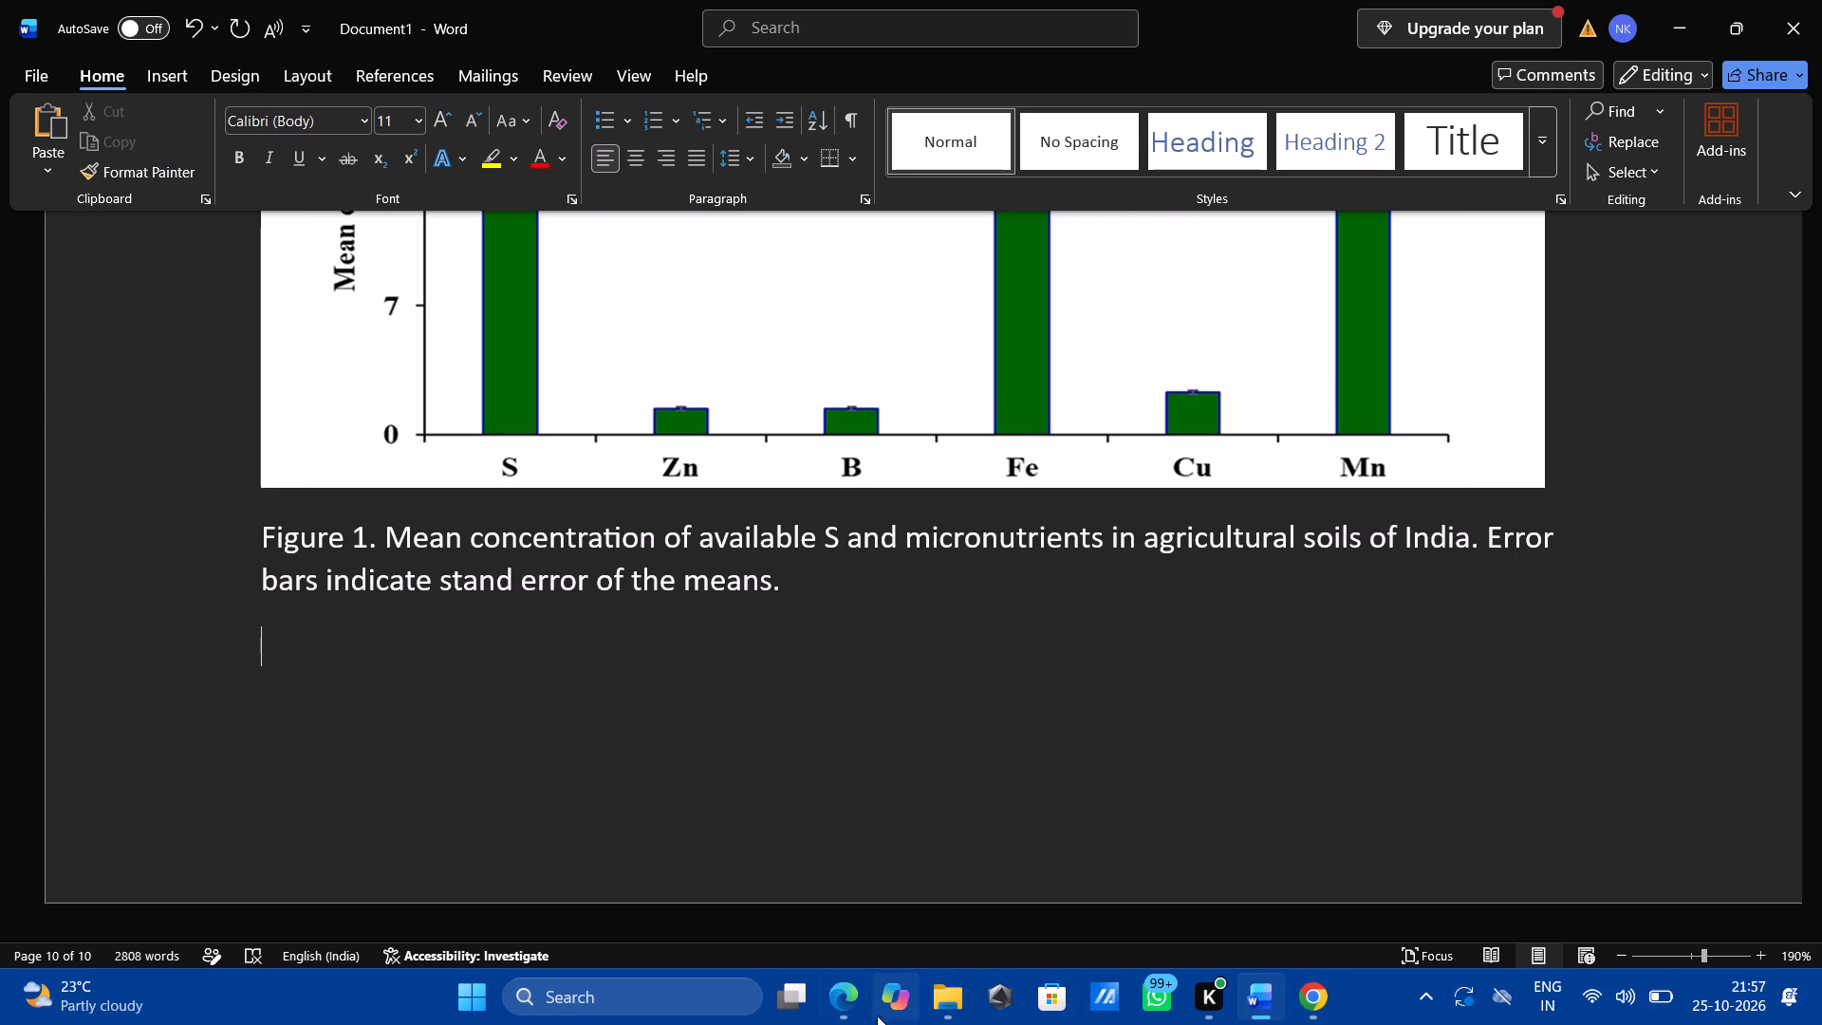
pyautogui.click(846, 1012)
pyautogui.scroll(-3, 950, 660)
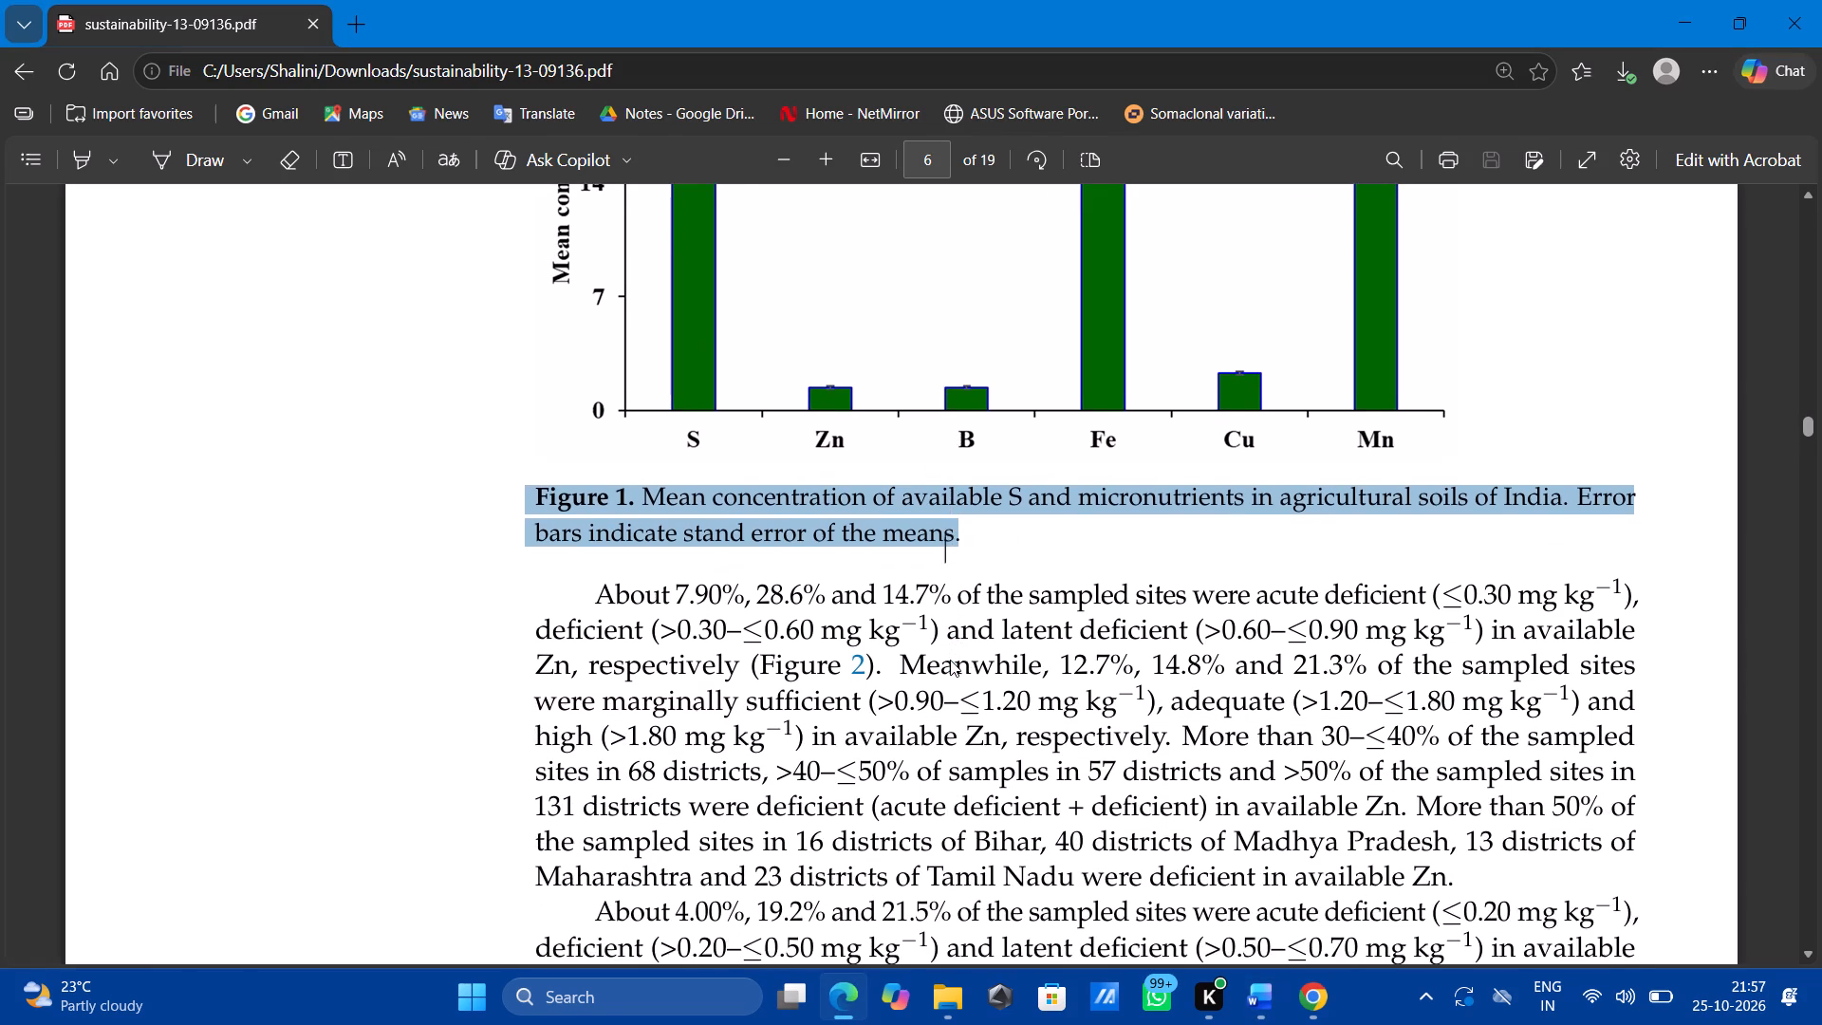
pyautogui.scroll(4, 950, 660)
pyautogui.scroll(-1, 950, 660)
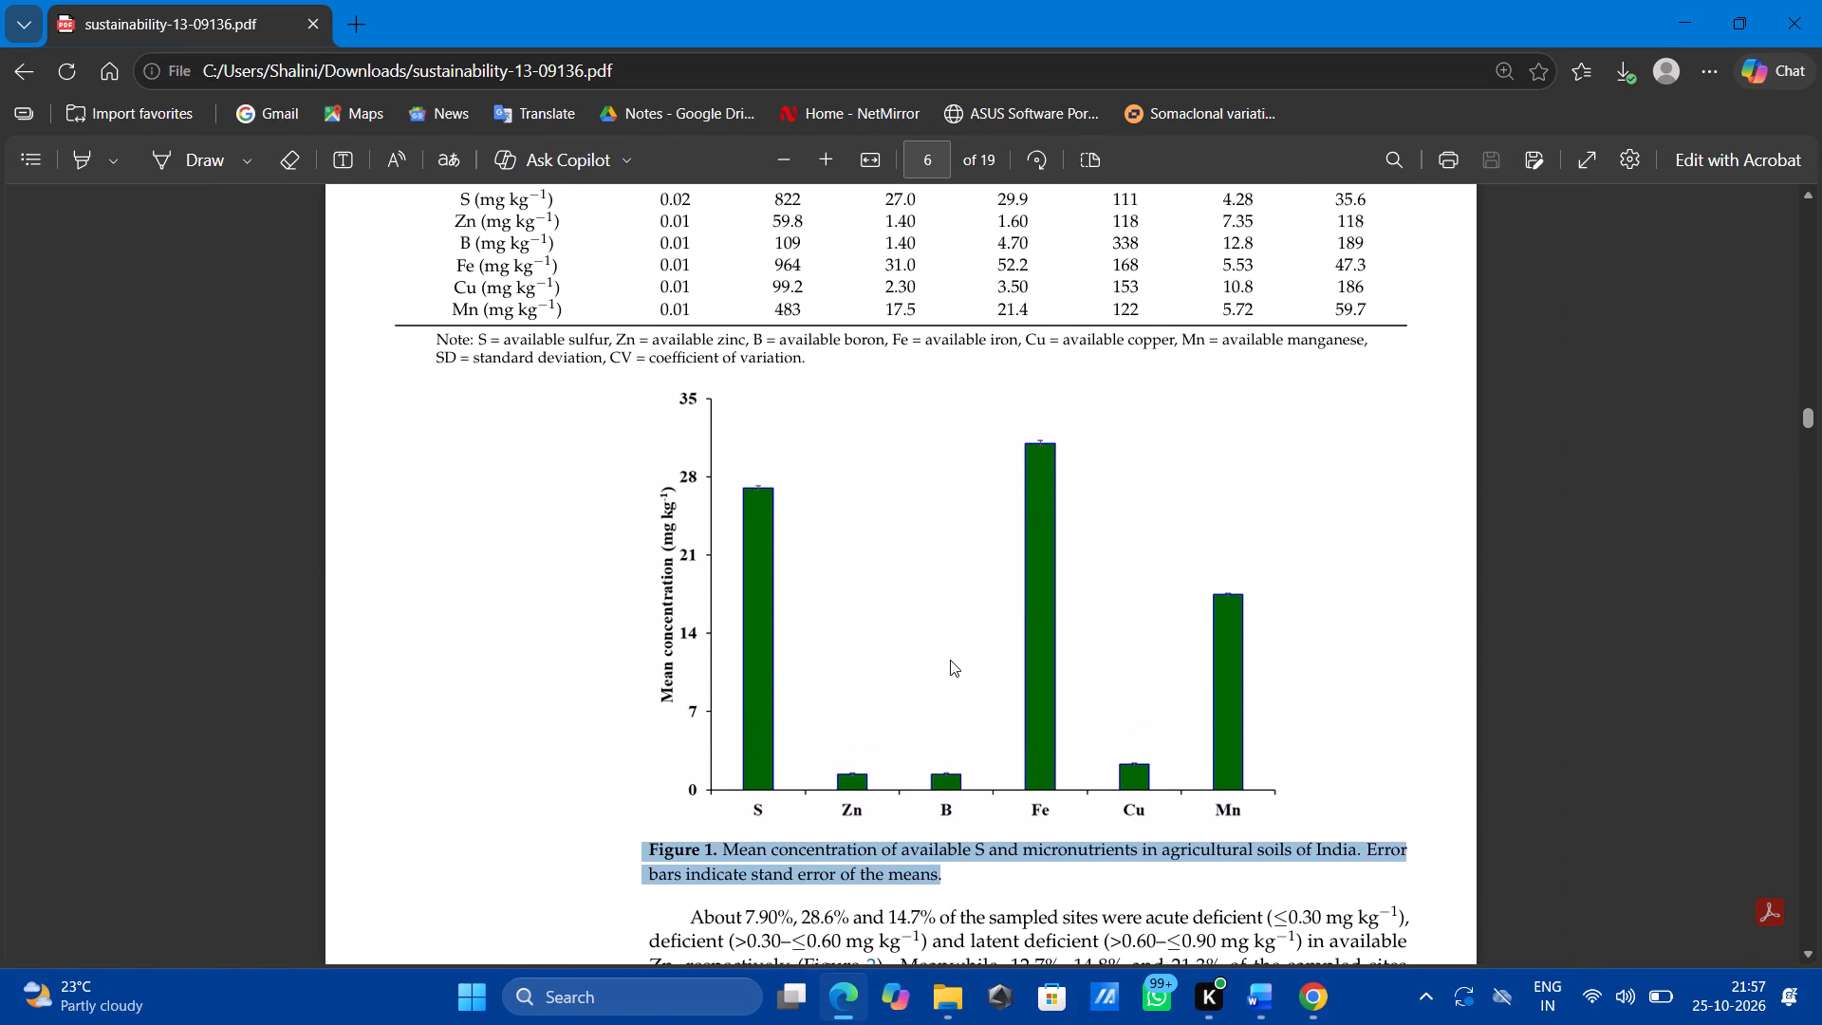
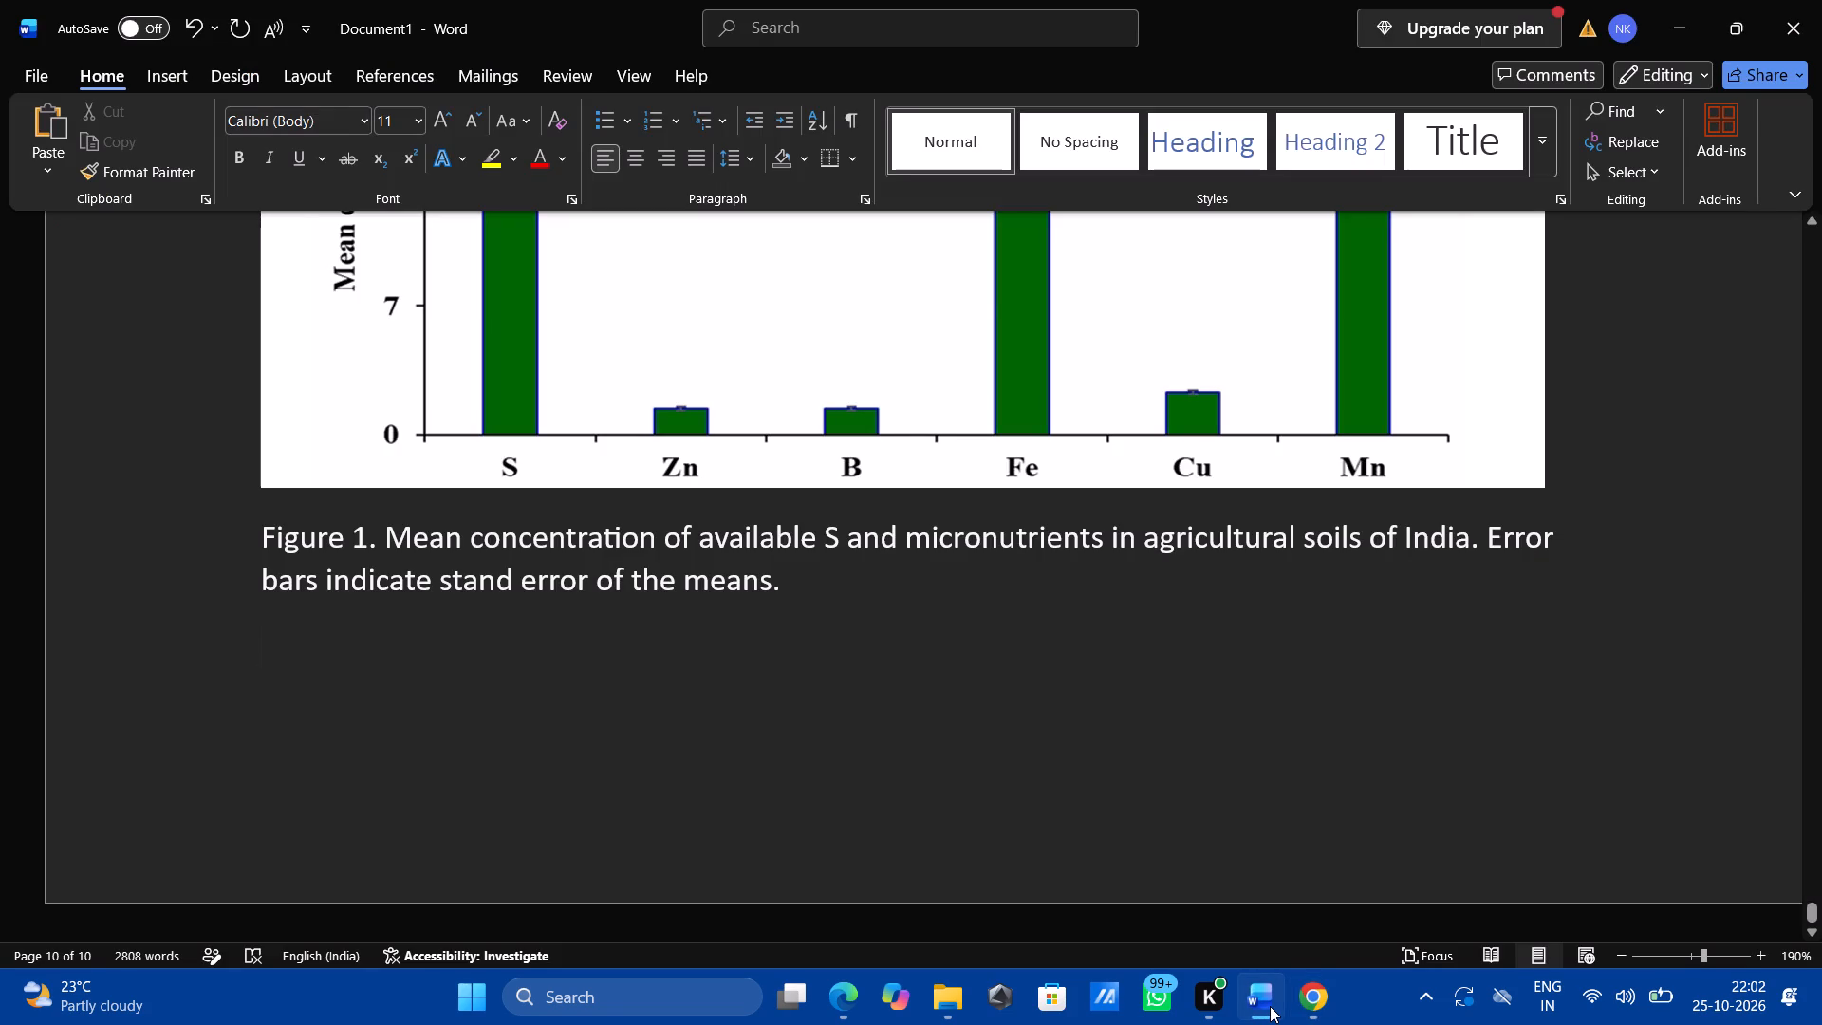
pyautogui.hotkey('ctrl', 'v')
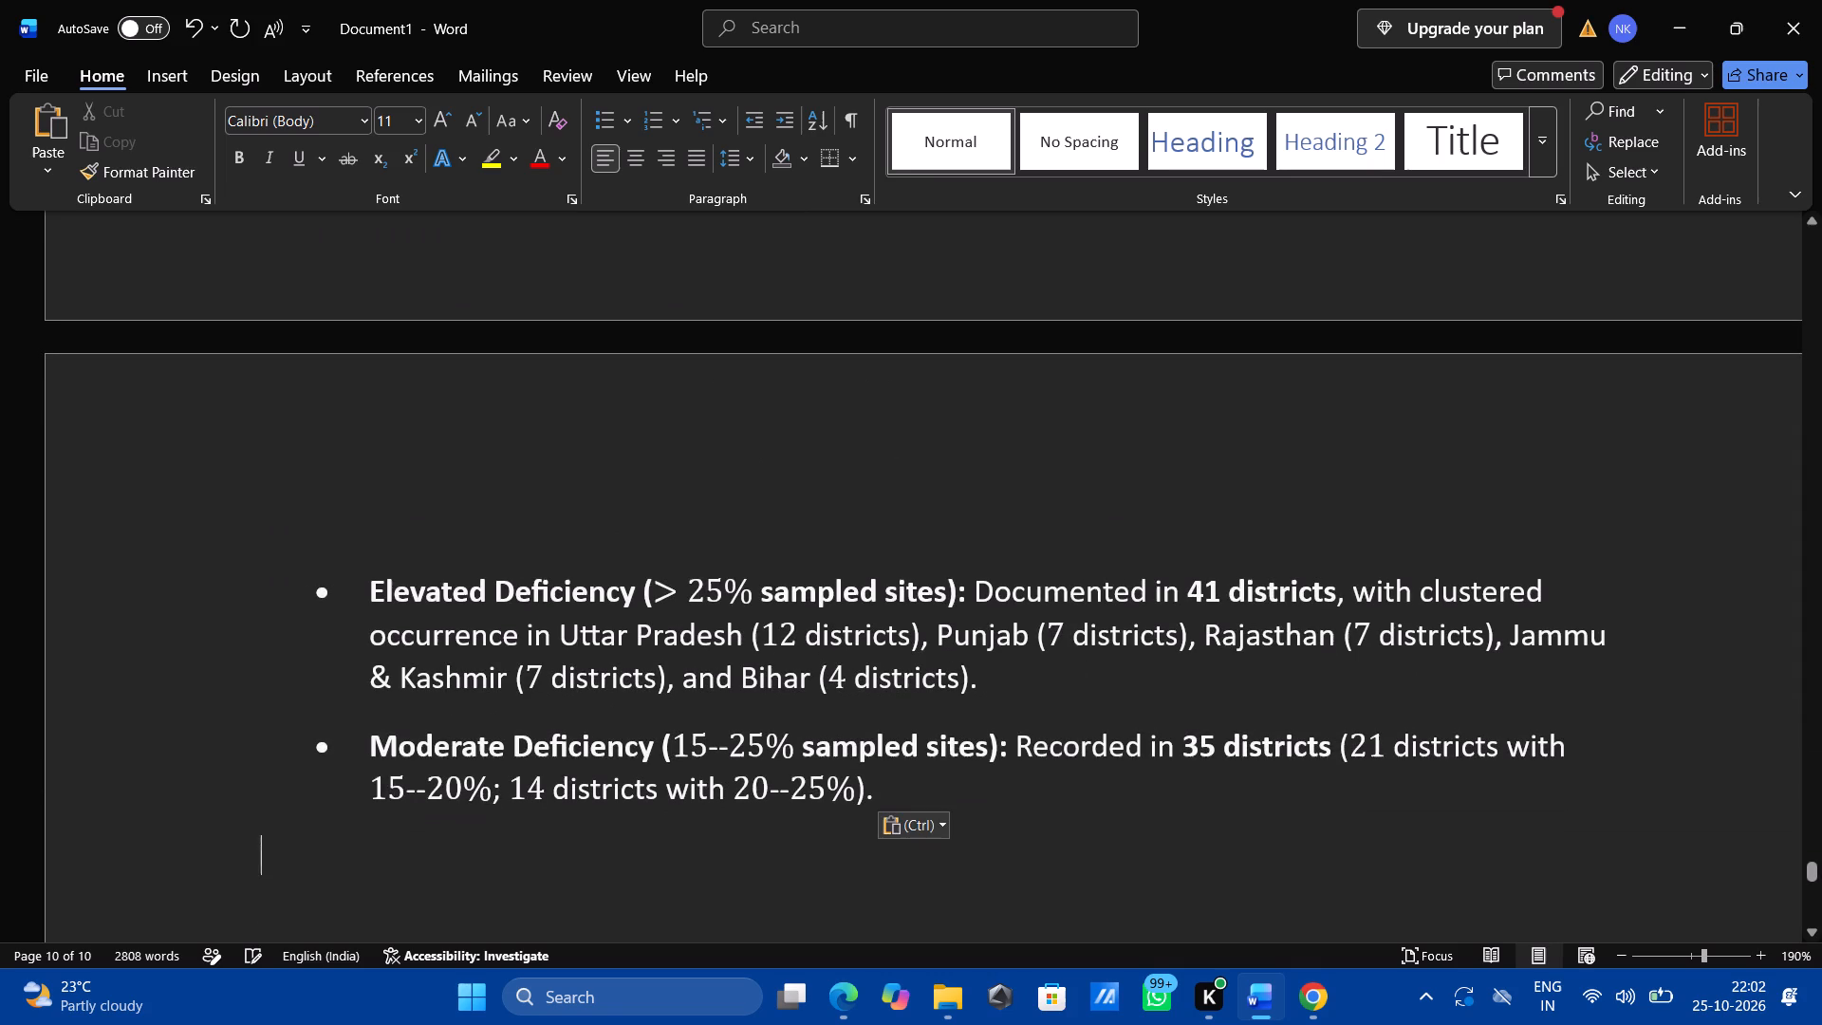
pyautogui.scroll(-1, 1032, 689)
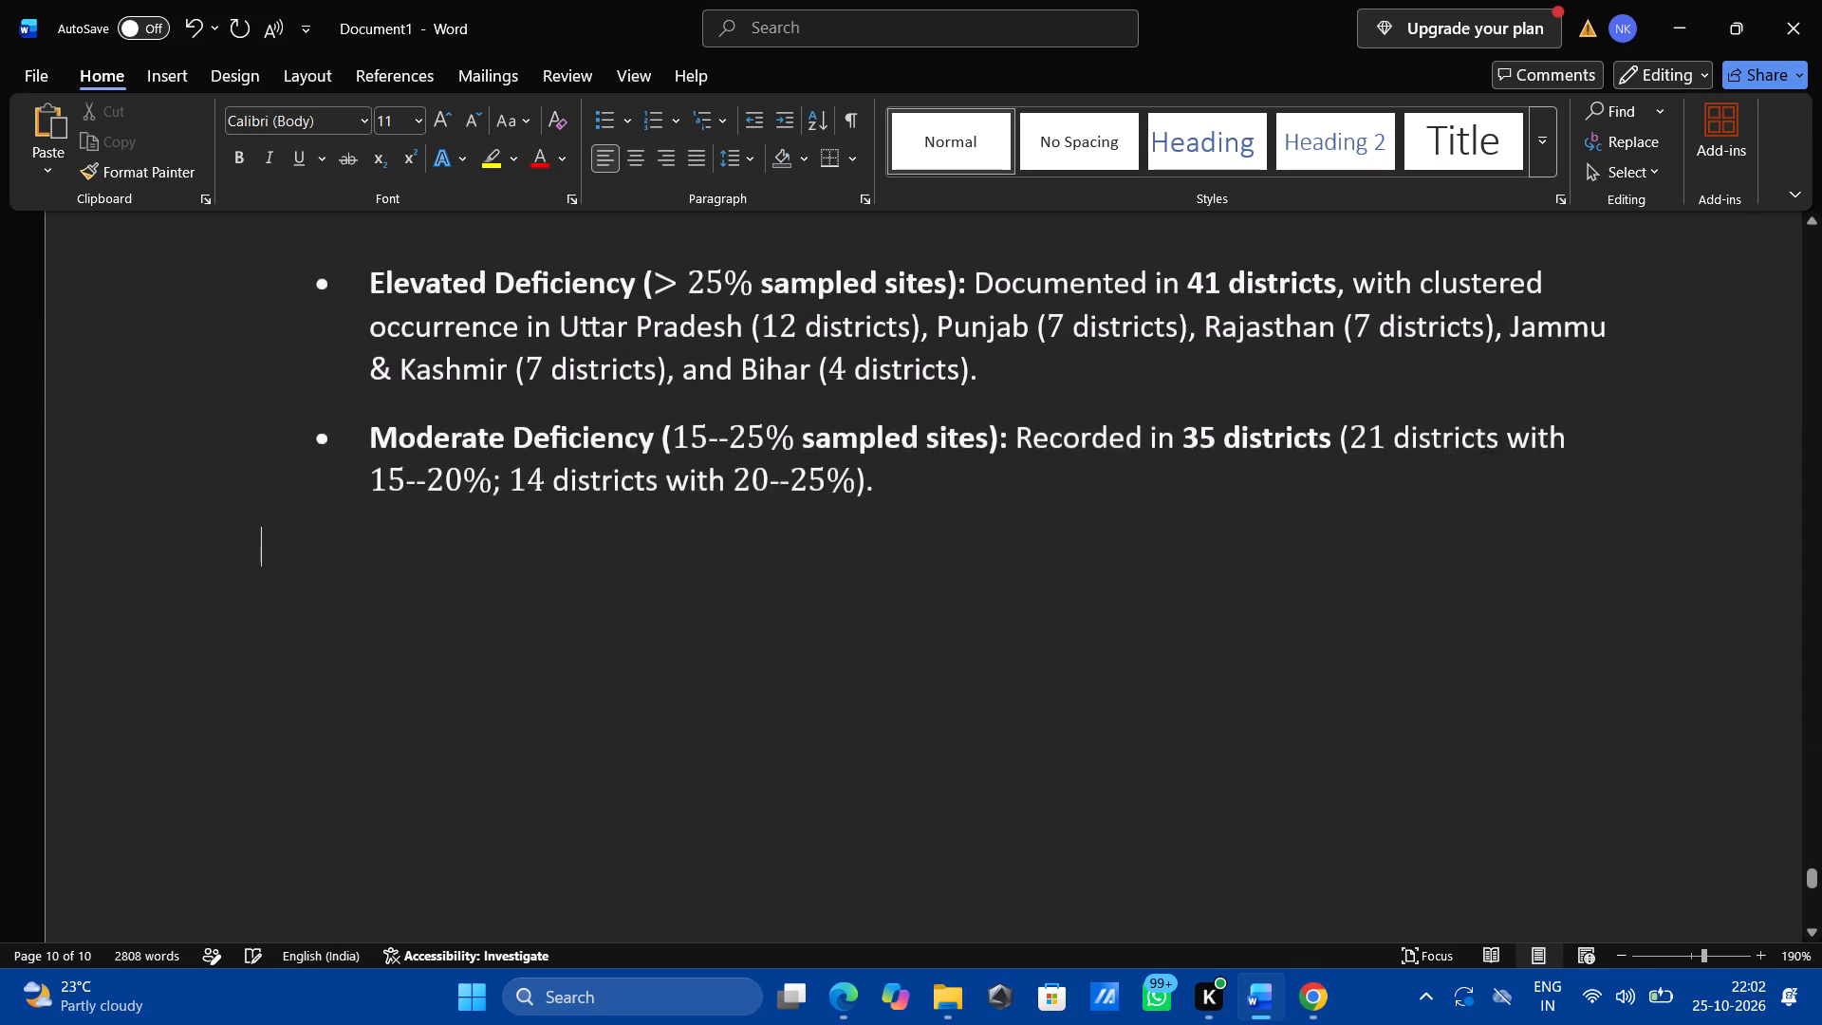
pyautogui.scroll(-1, 1032, 689)
pyautogui.scroll(4, 1032, 689)
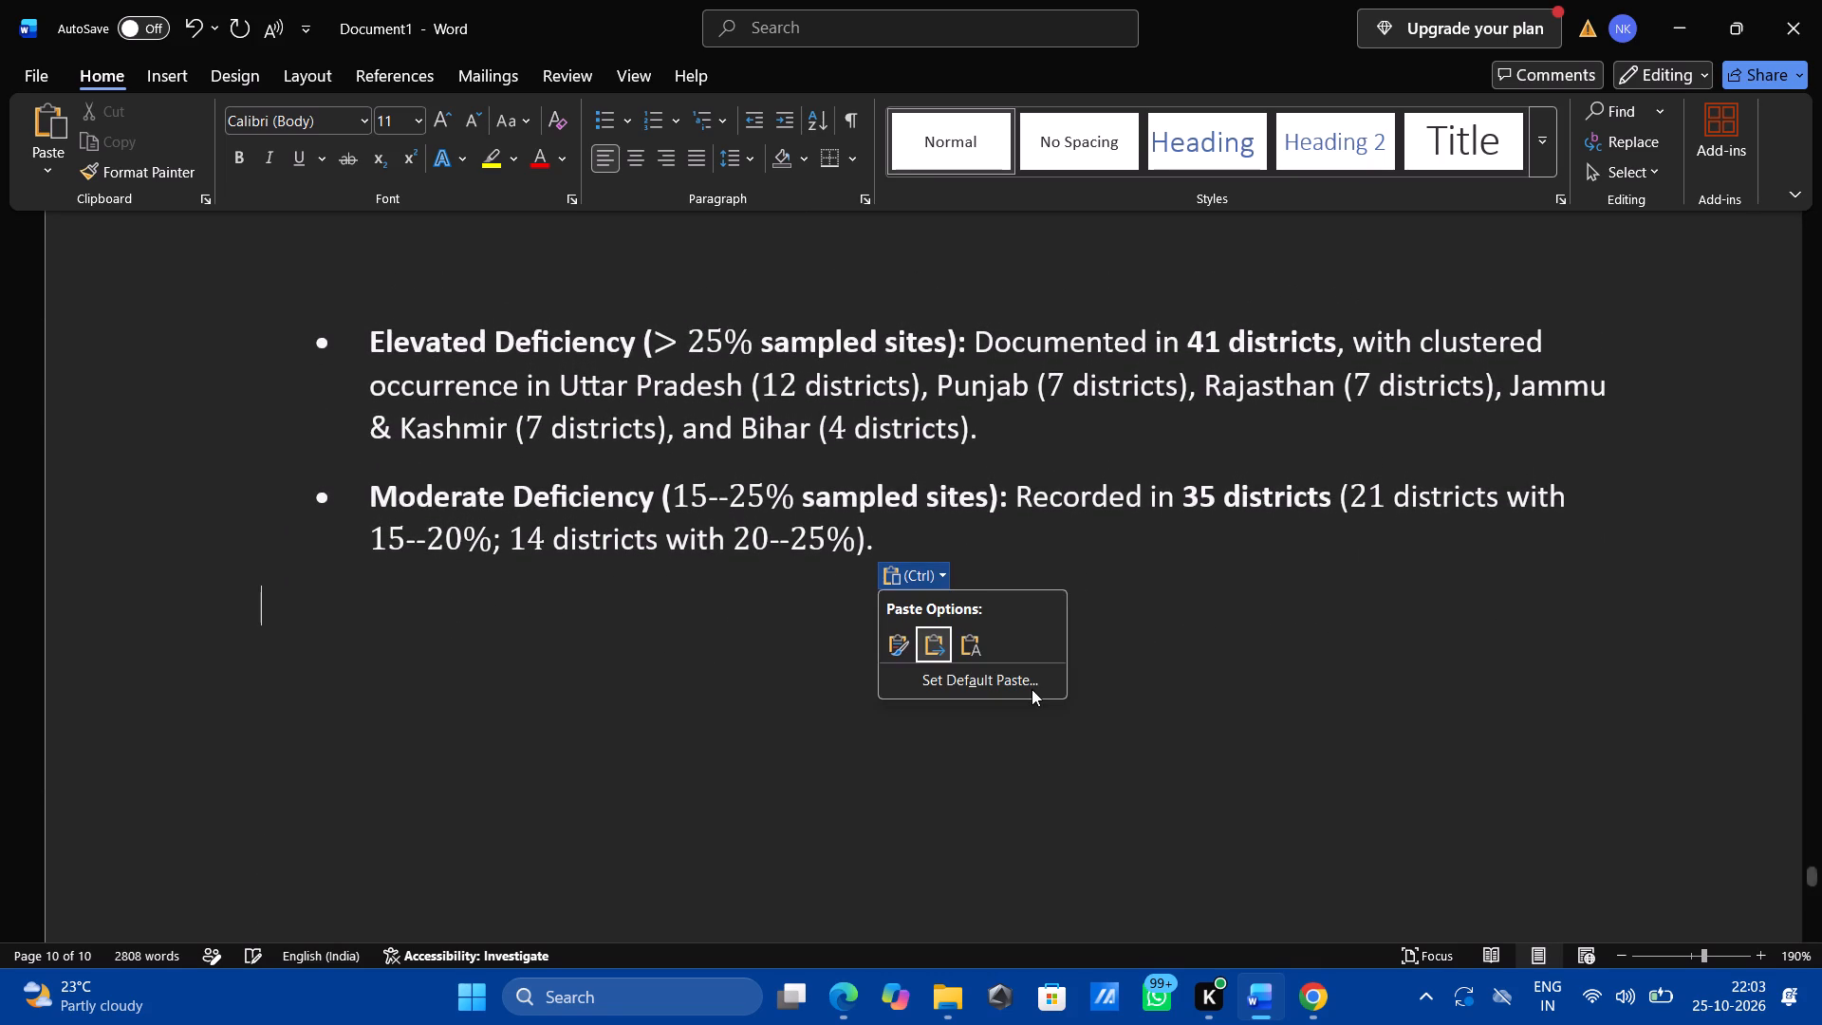
pyautogui.click(1252, 577)
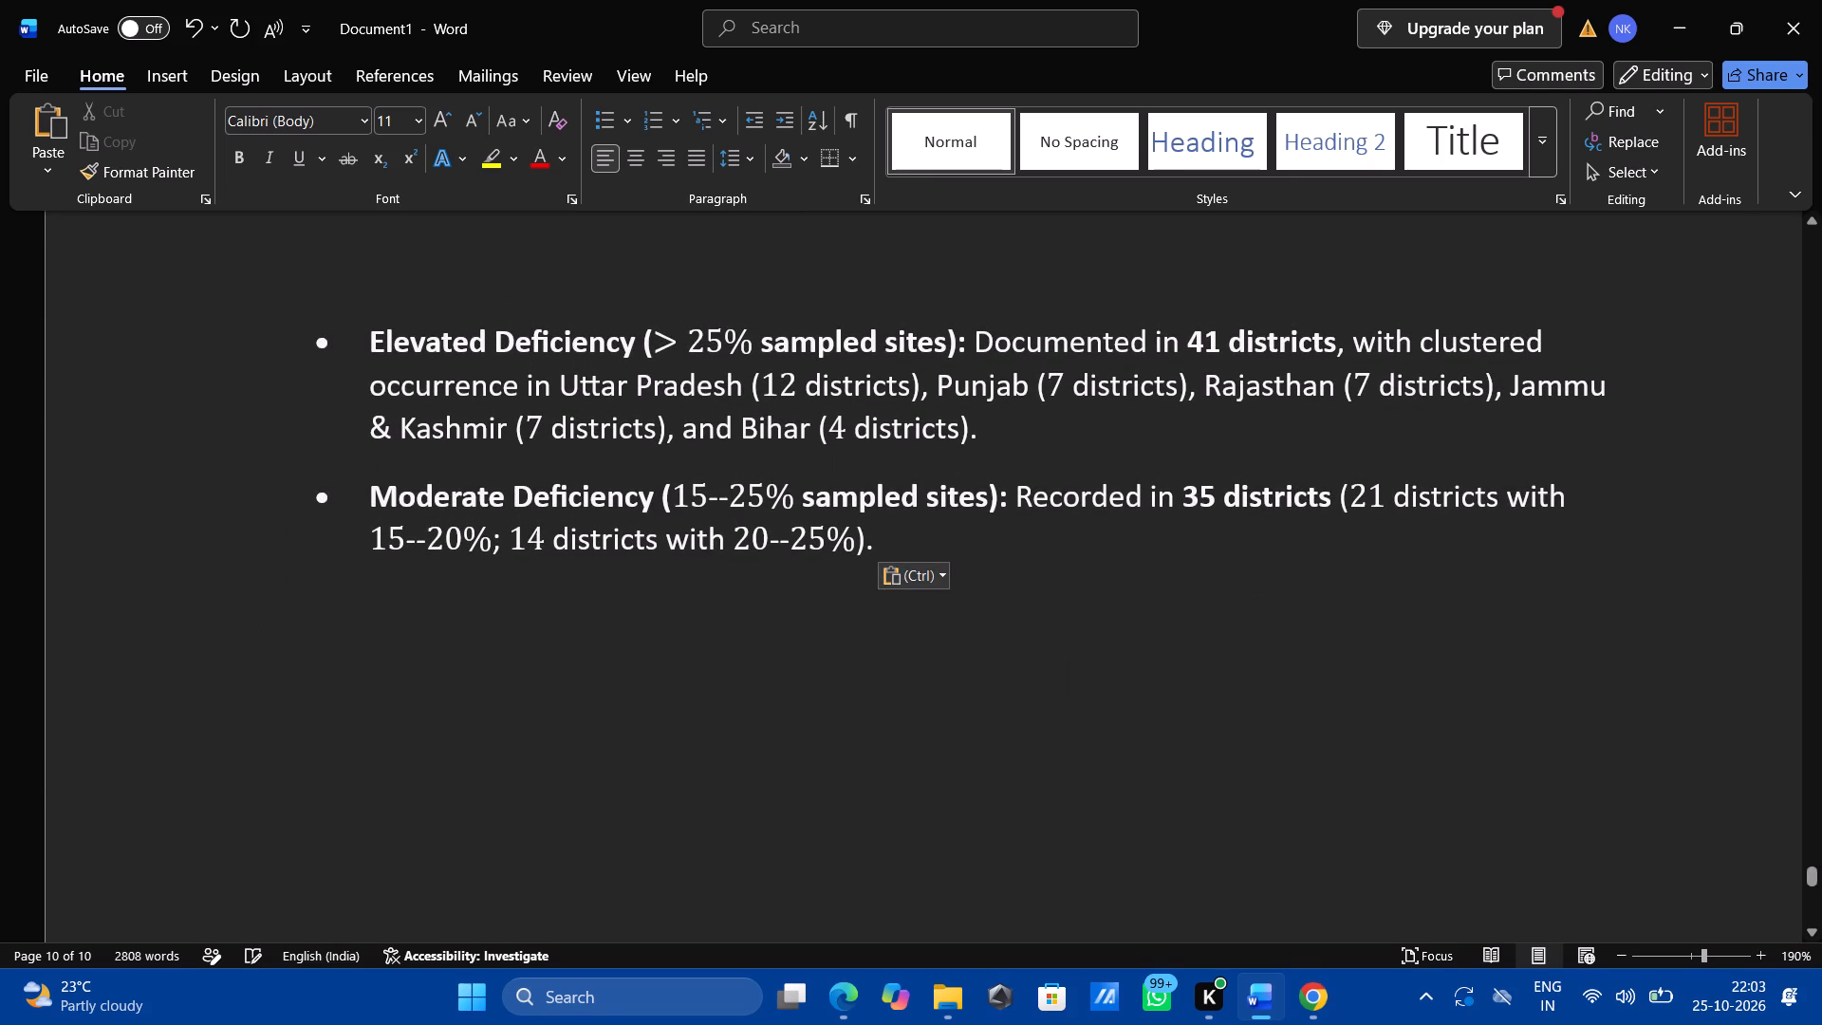
pyautogui.scroll(8, 917, 386)
pyautogui.keyDown('ctrl'); pyautogui.scroll(-2, 917, 386); pyautogui.keyUp('ctrl')
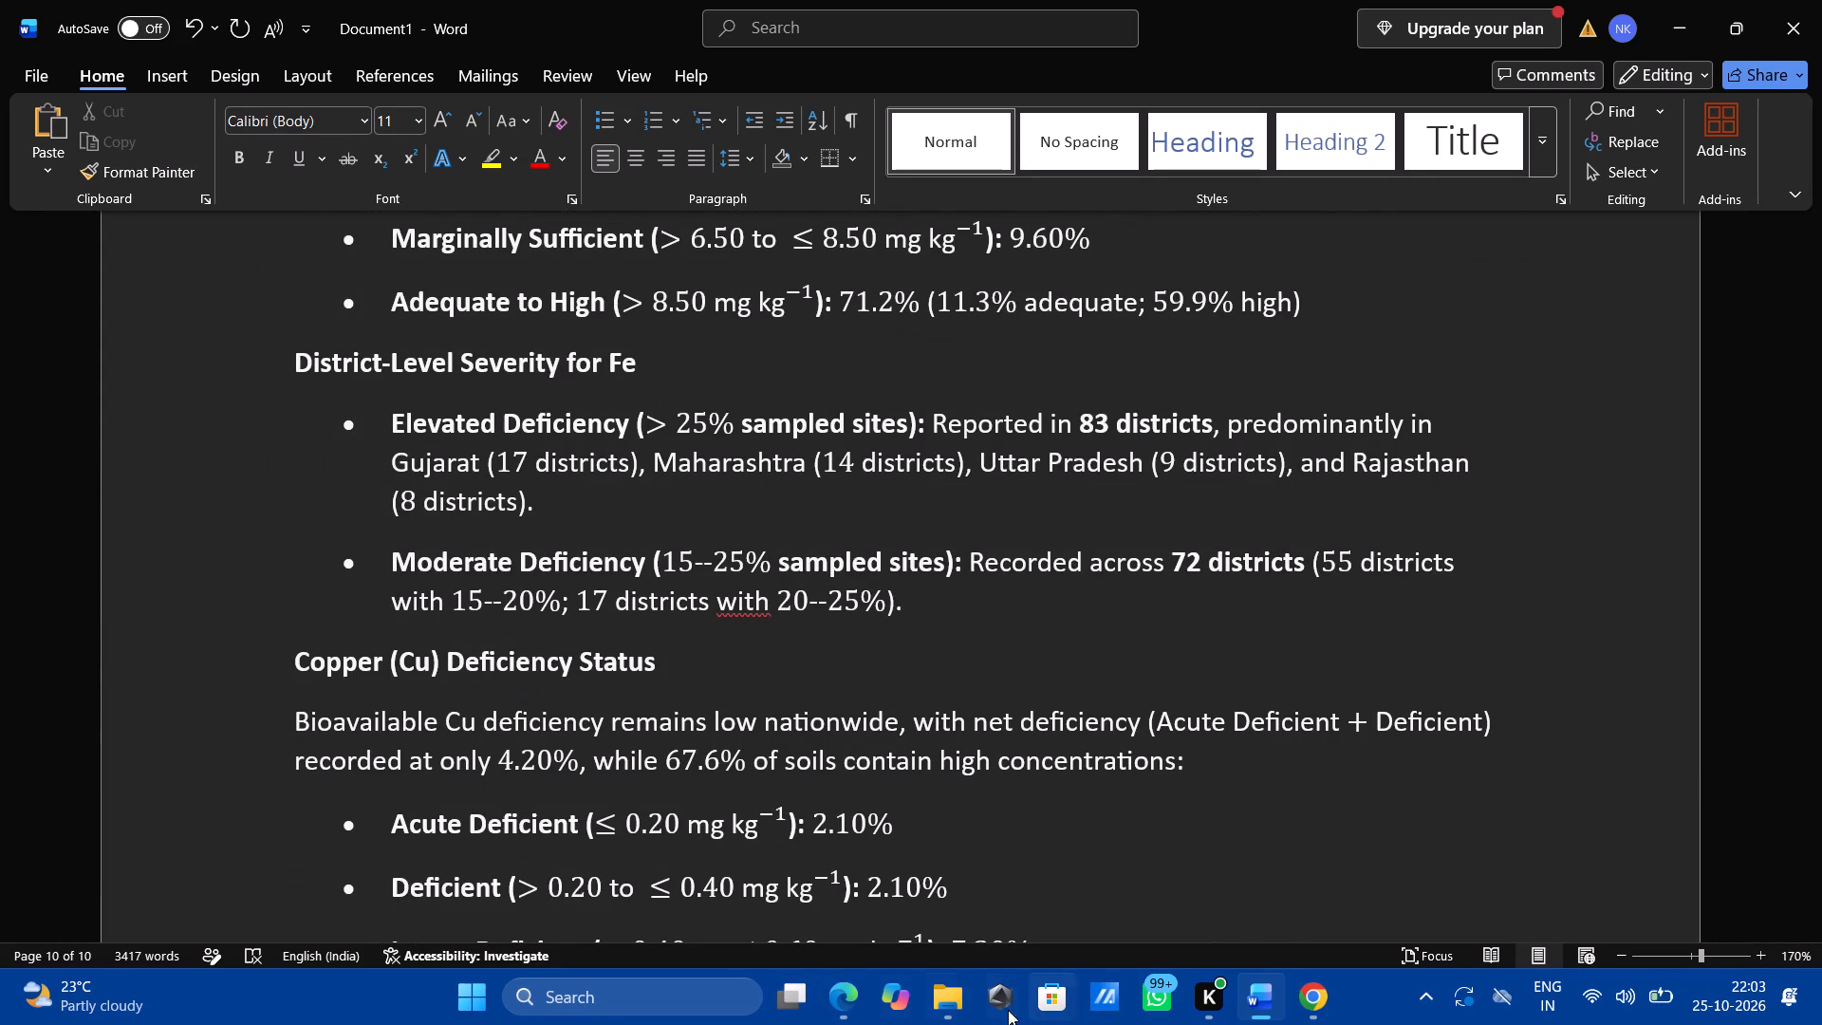
# Switch to the PDF in Edge and show the Figure 2 mean deficiency chart on page 7 enlarged and complete.
pyautogui.click(829, 1018)
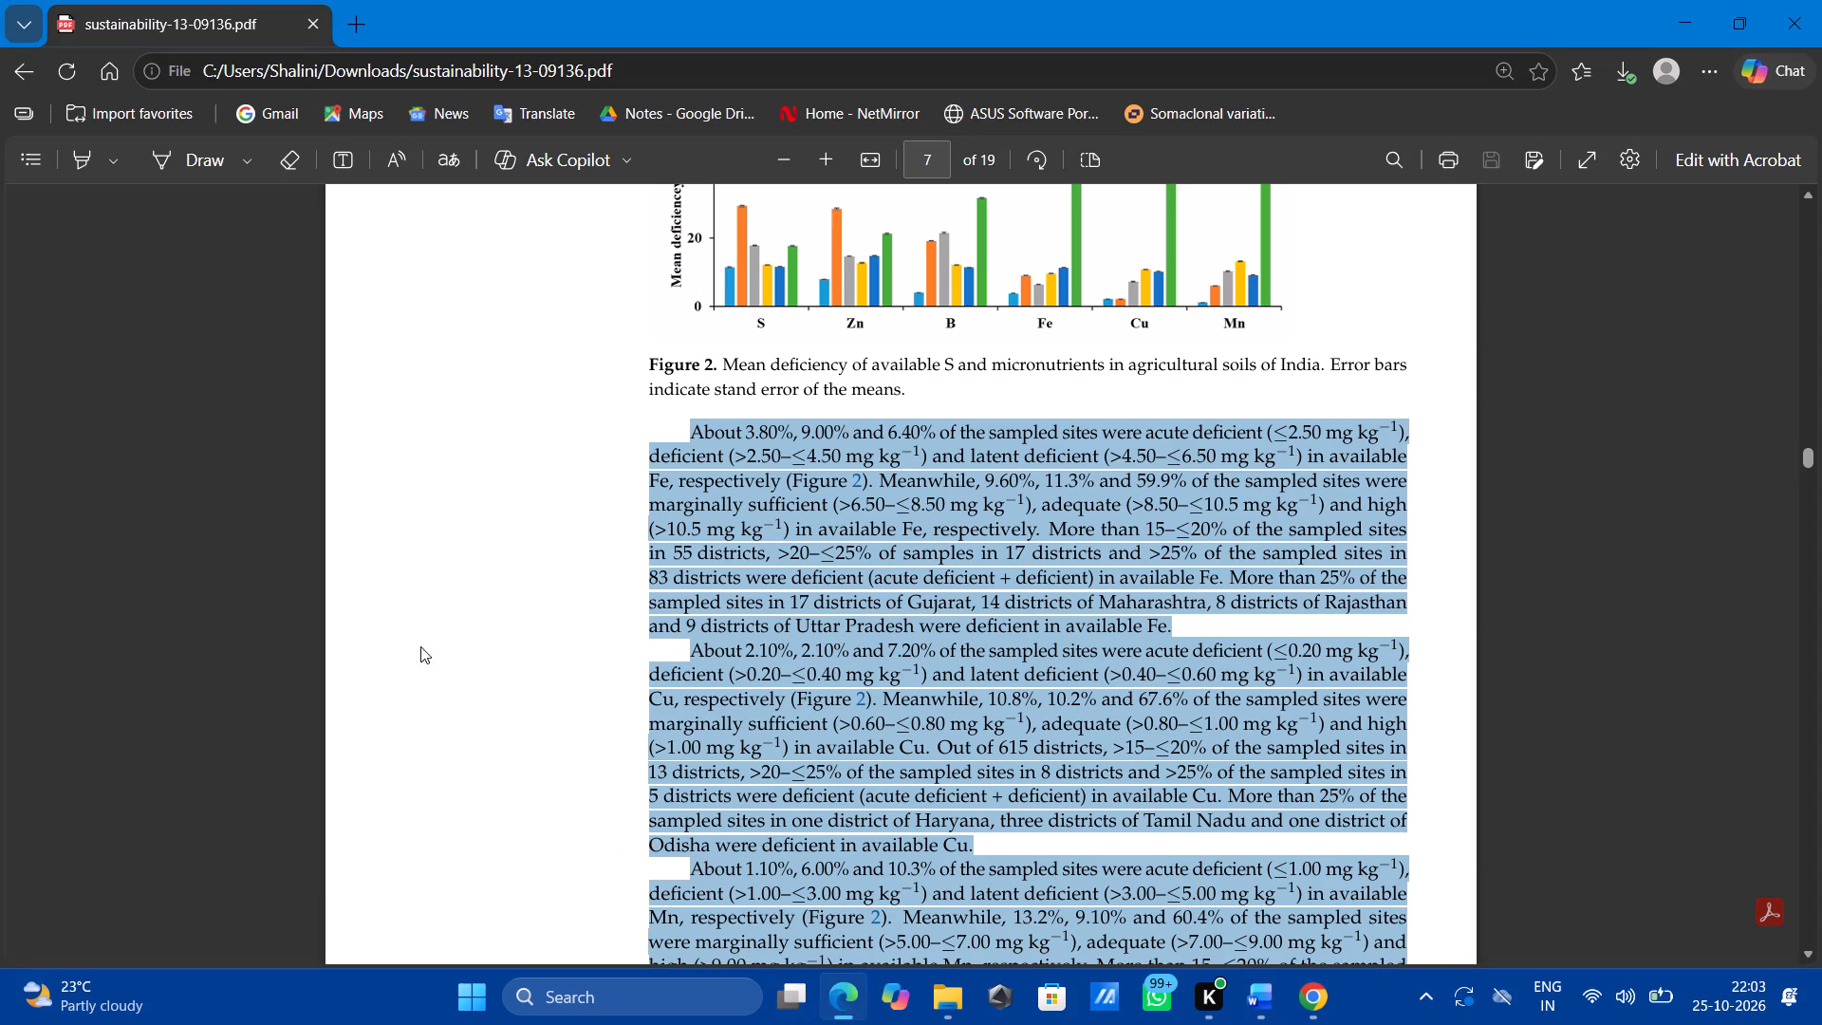
pyautogui.click(405, 628)
pyautogui.scroll(3, 405, 628)
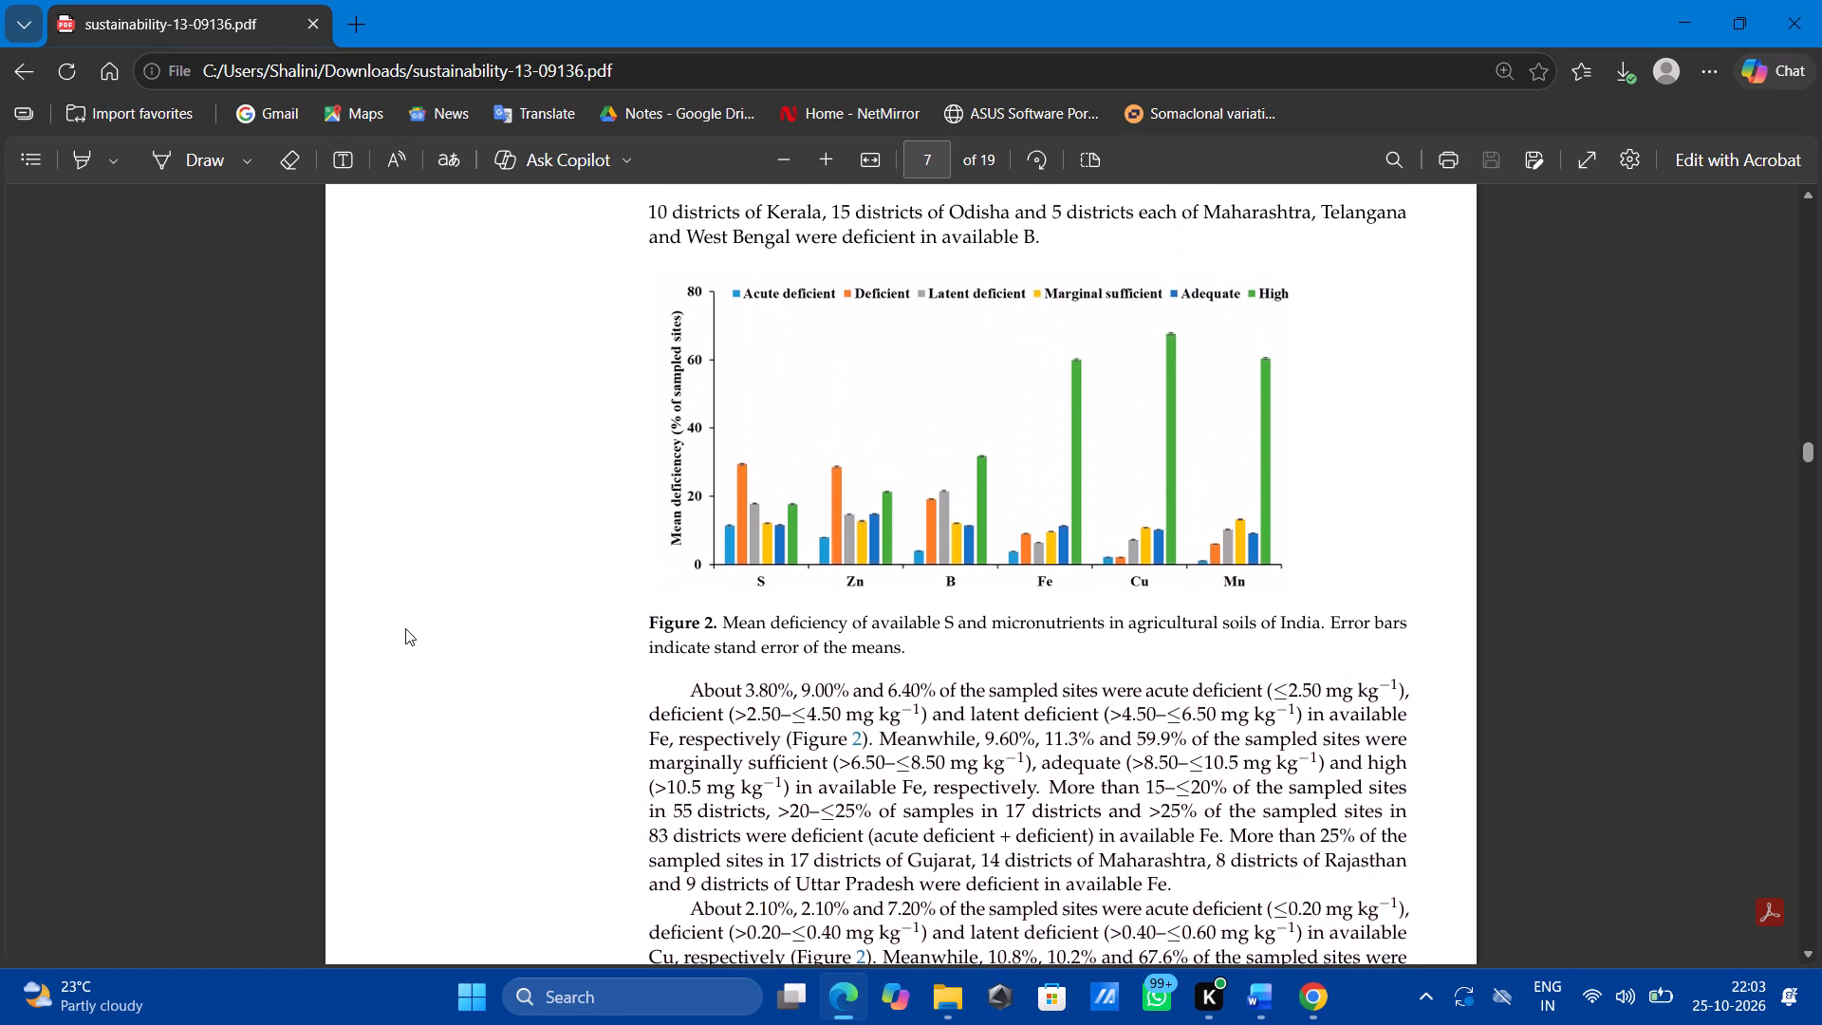
pyautogui.scroll(3, 405, 628)
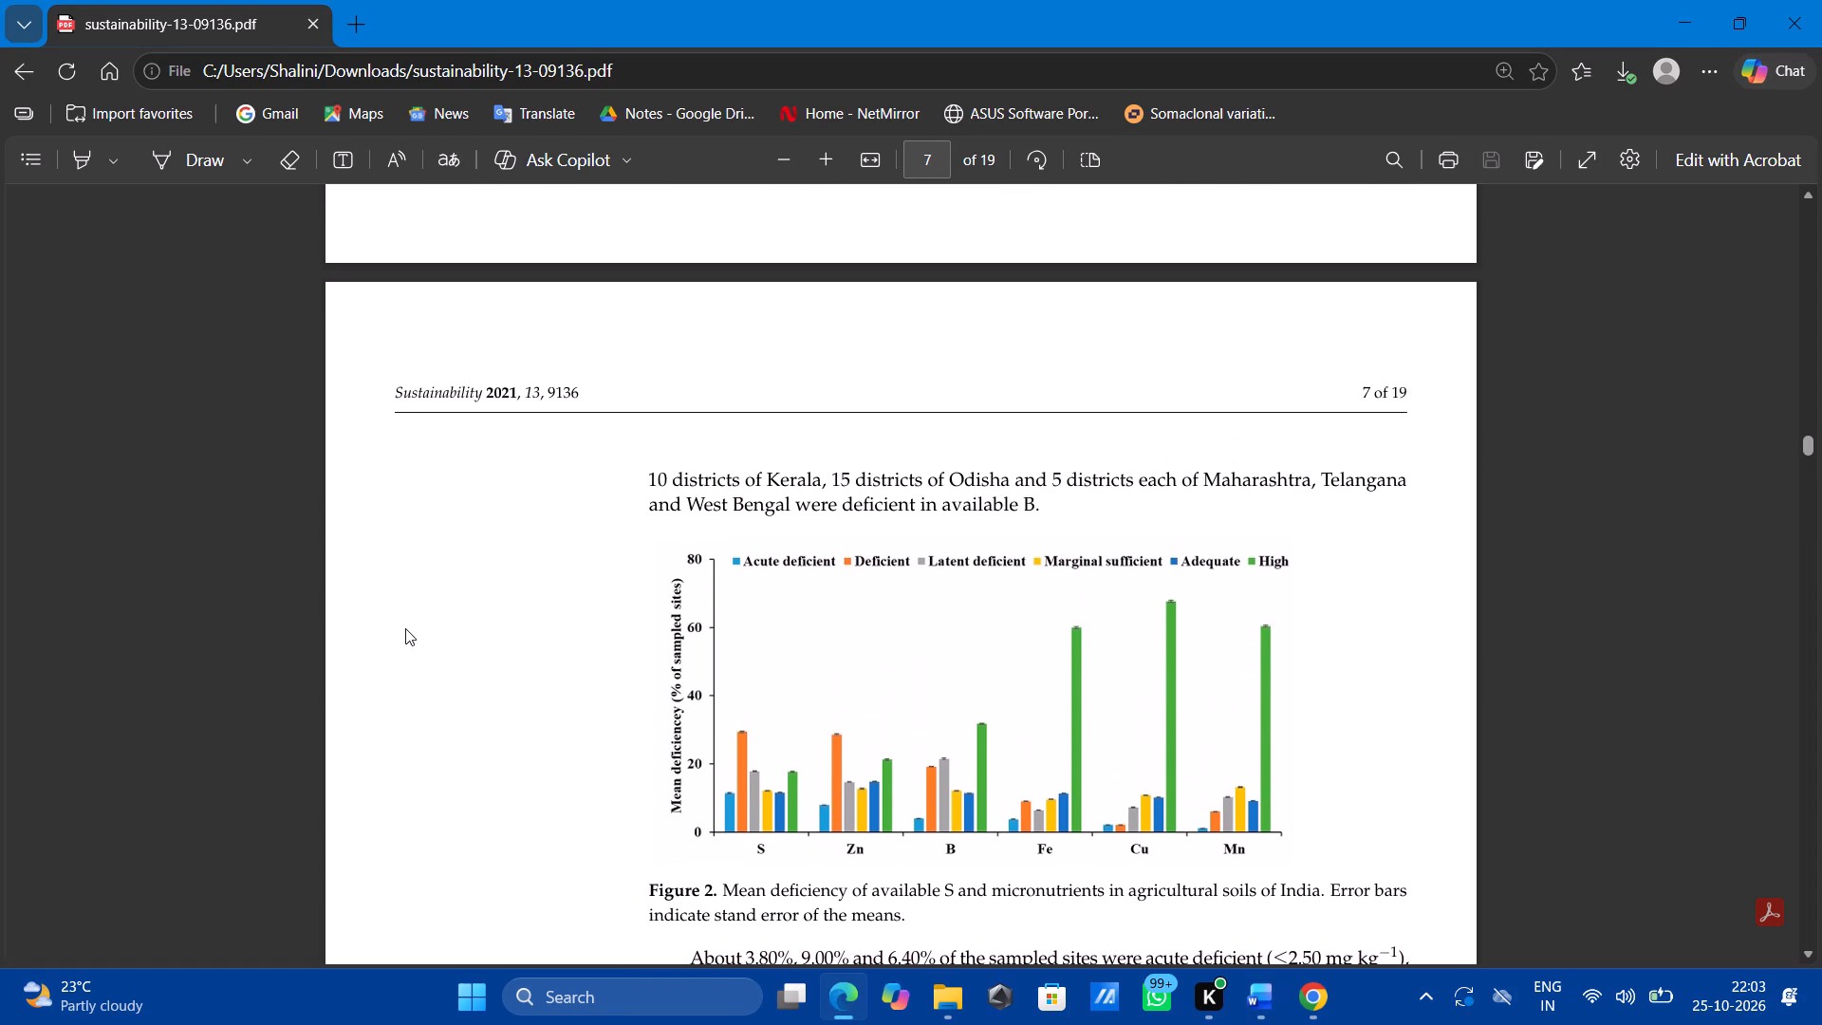
pyautogui.scroll(2, 405, 628)
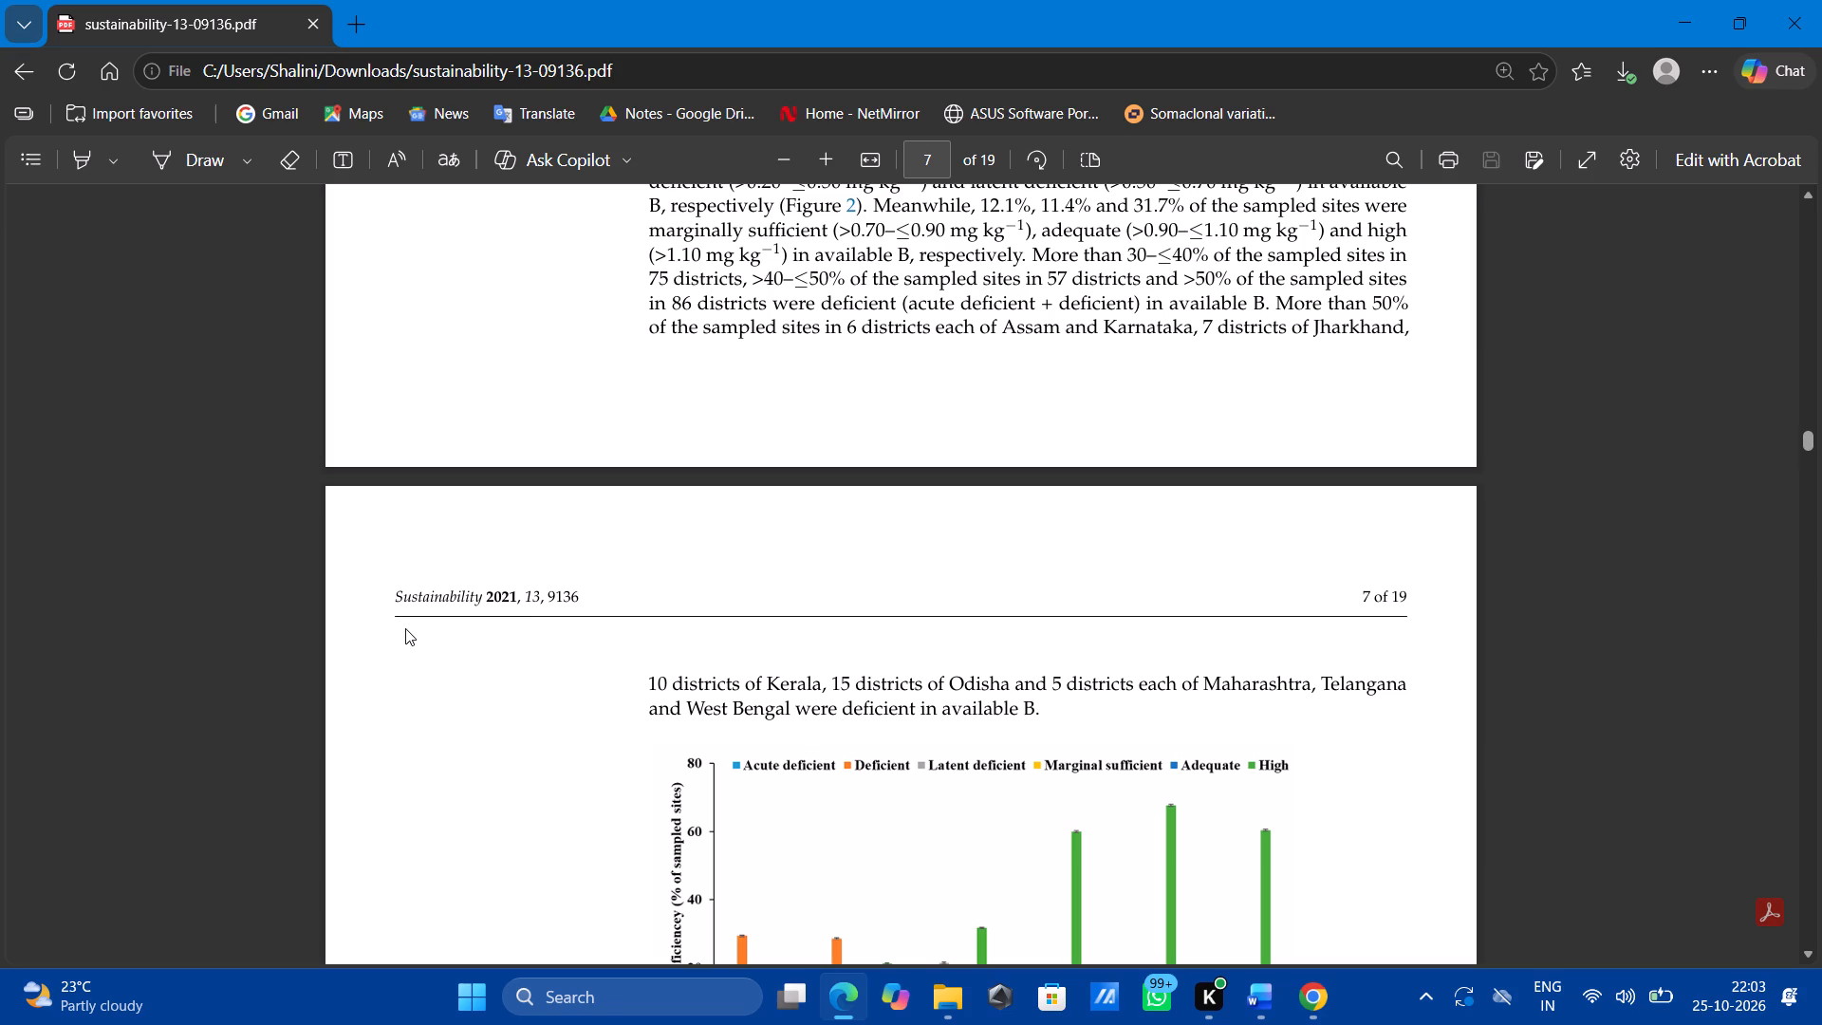
pyautogui.scroll(-1, 405, 628)
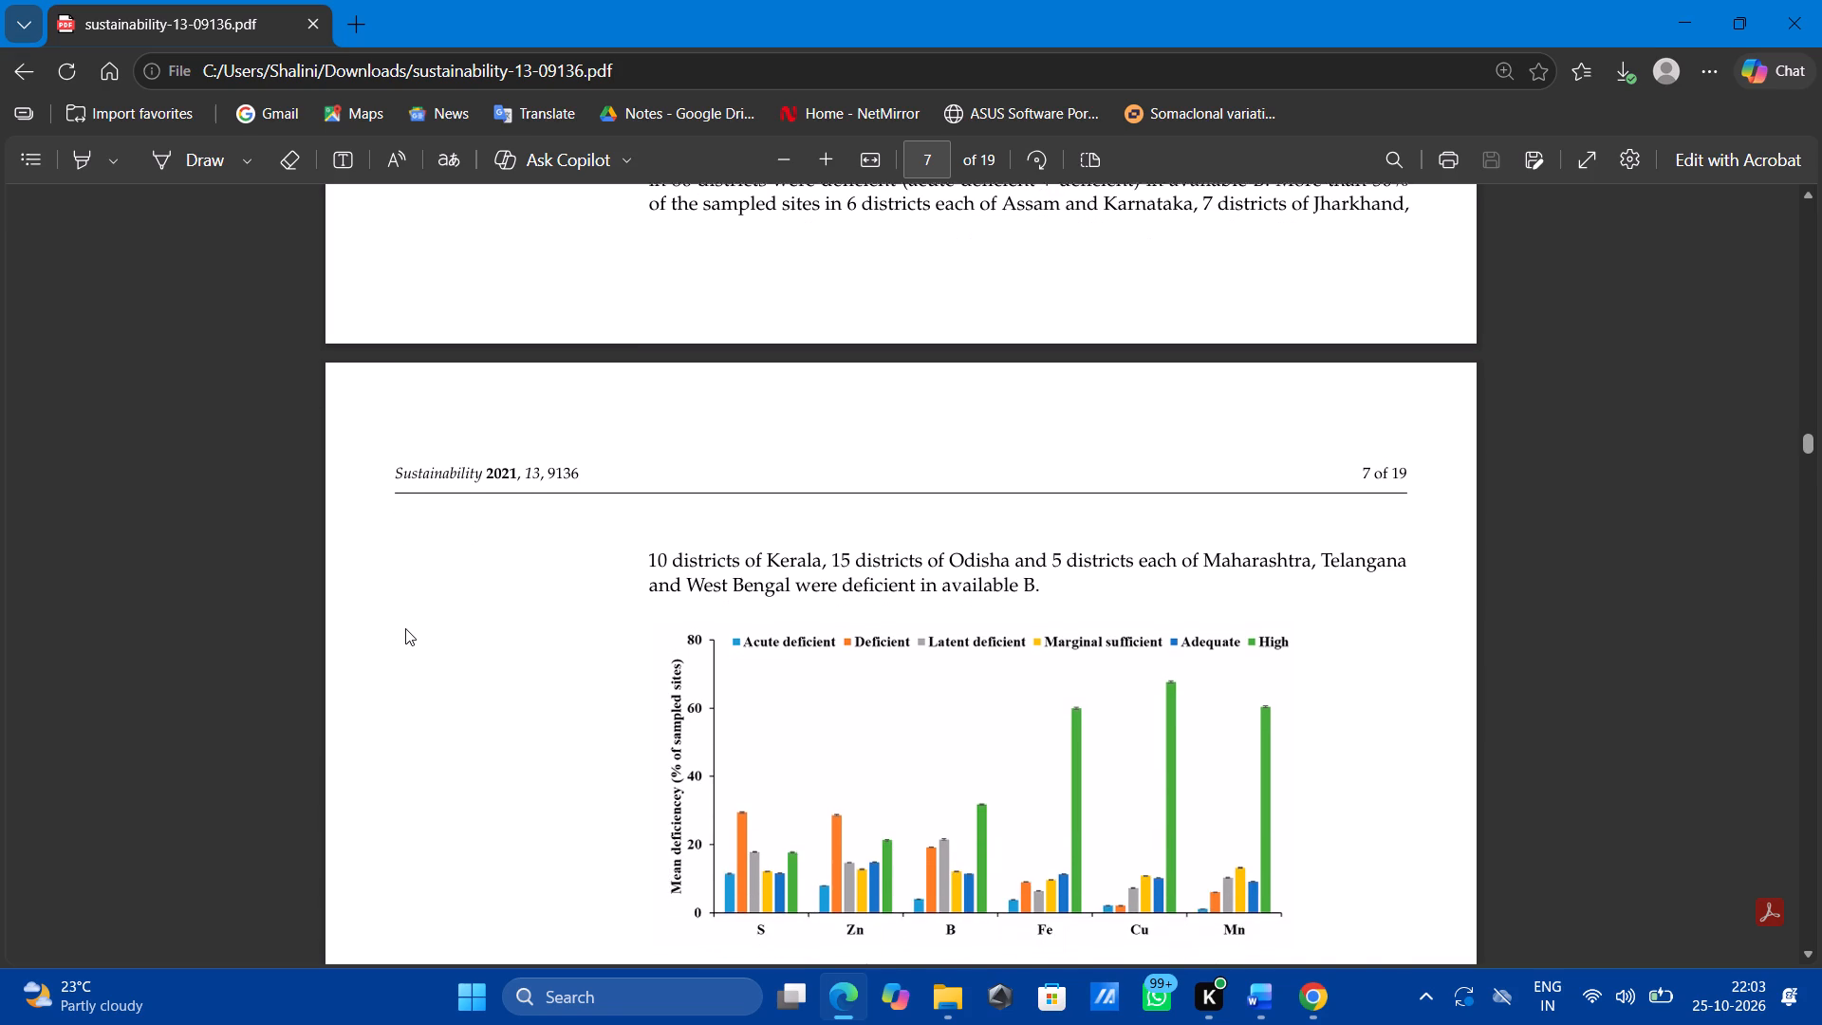
pyautogui.scroll(-2, 405, 628)
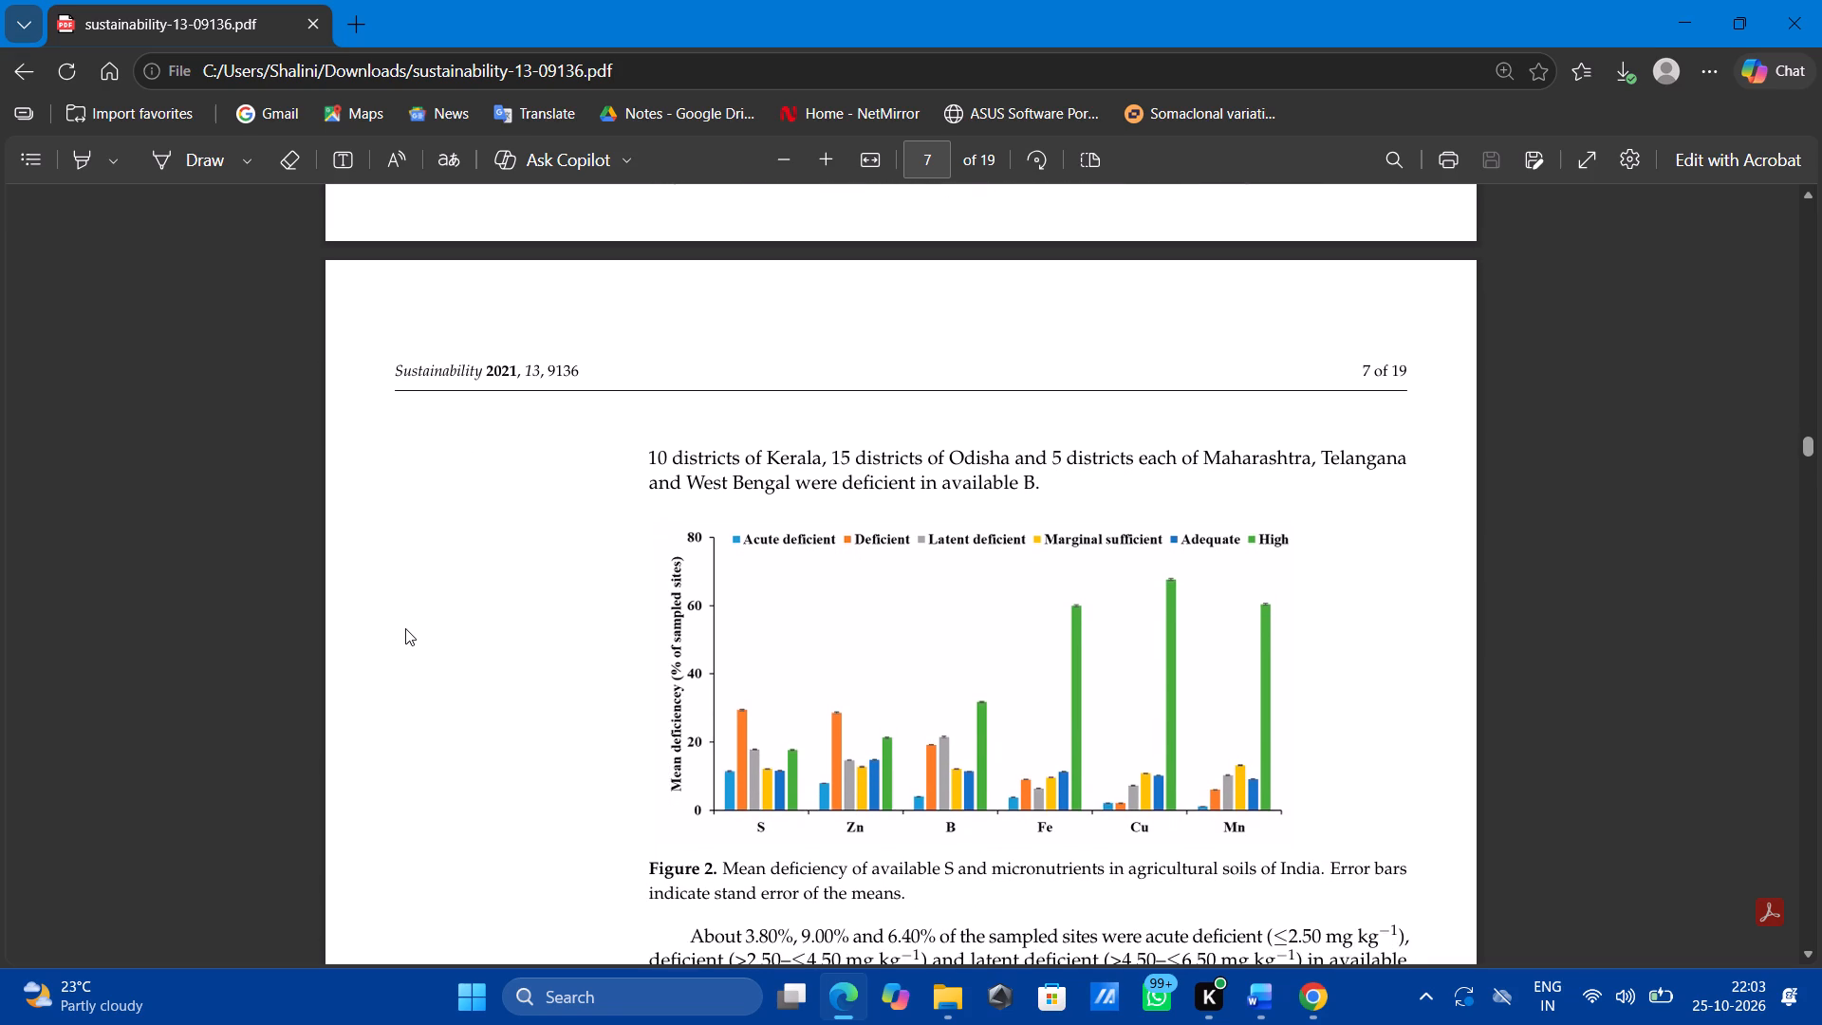
pyautogui.scroll(-1, 405, 628)
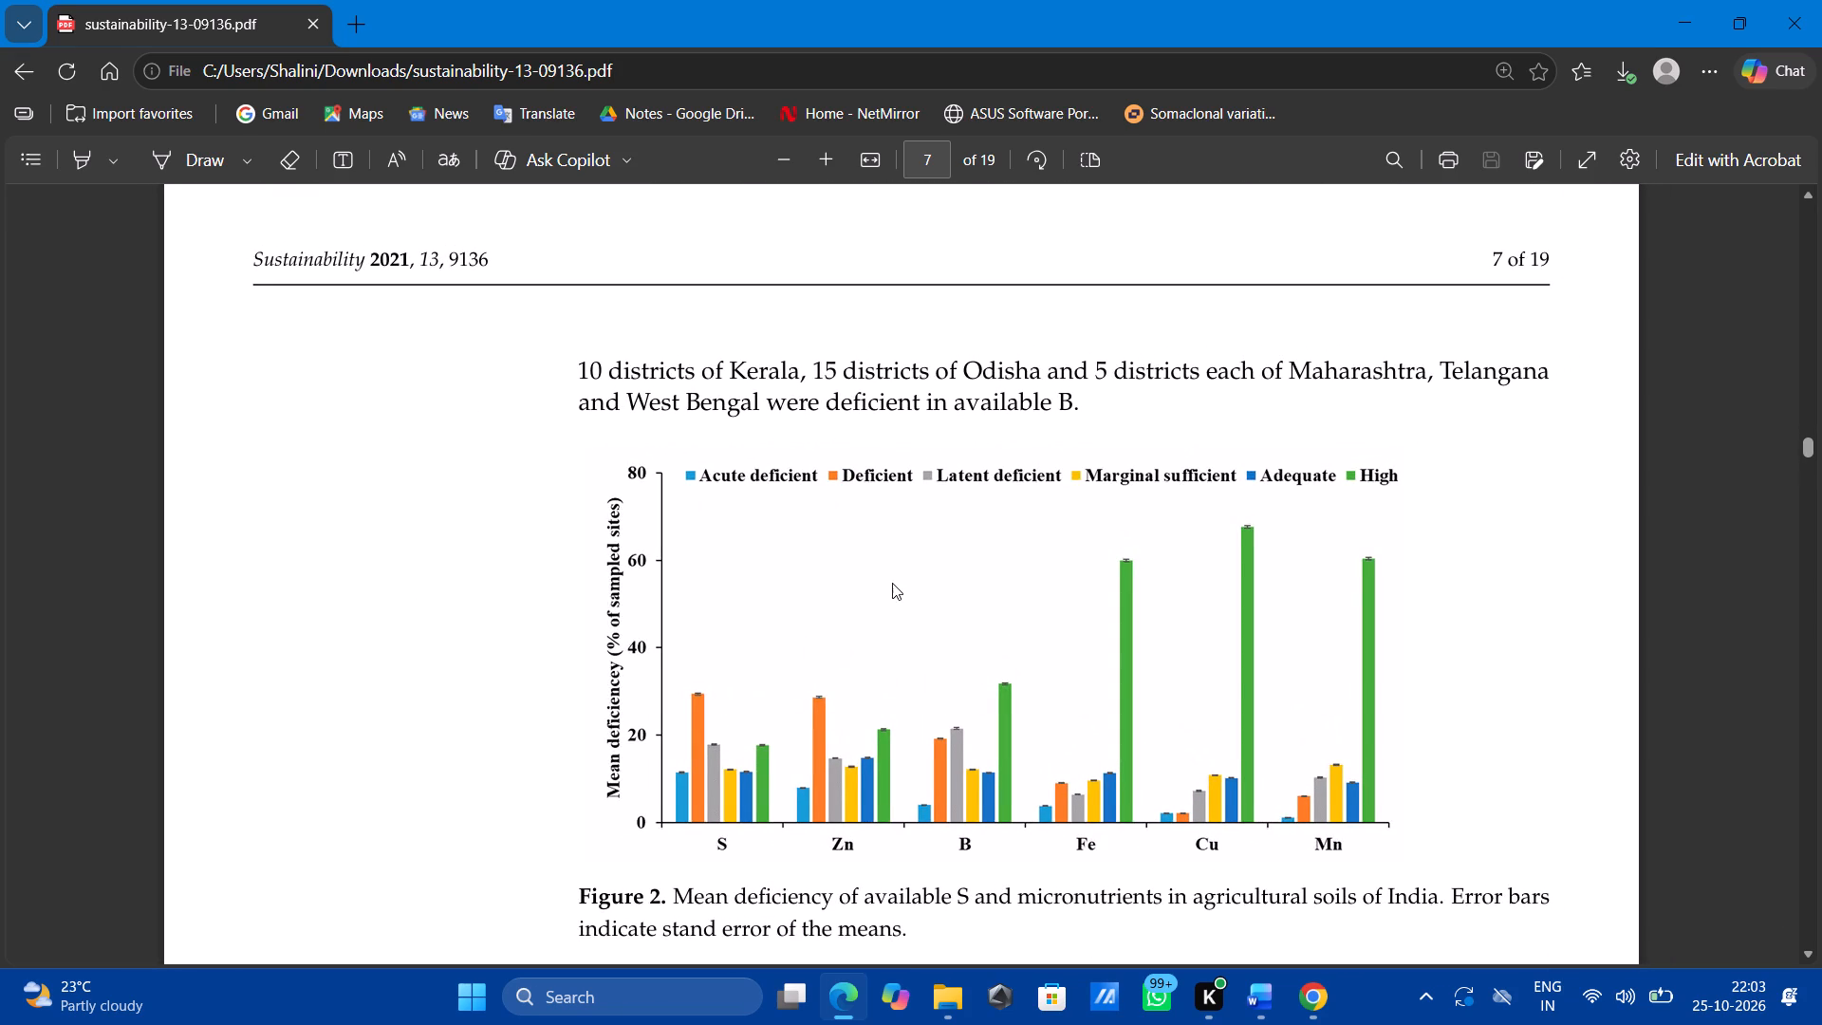
pyautogui.scroll(-2, 891, 583)
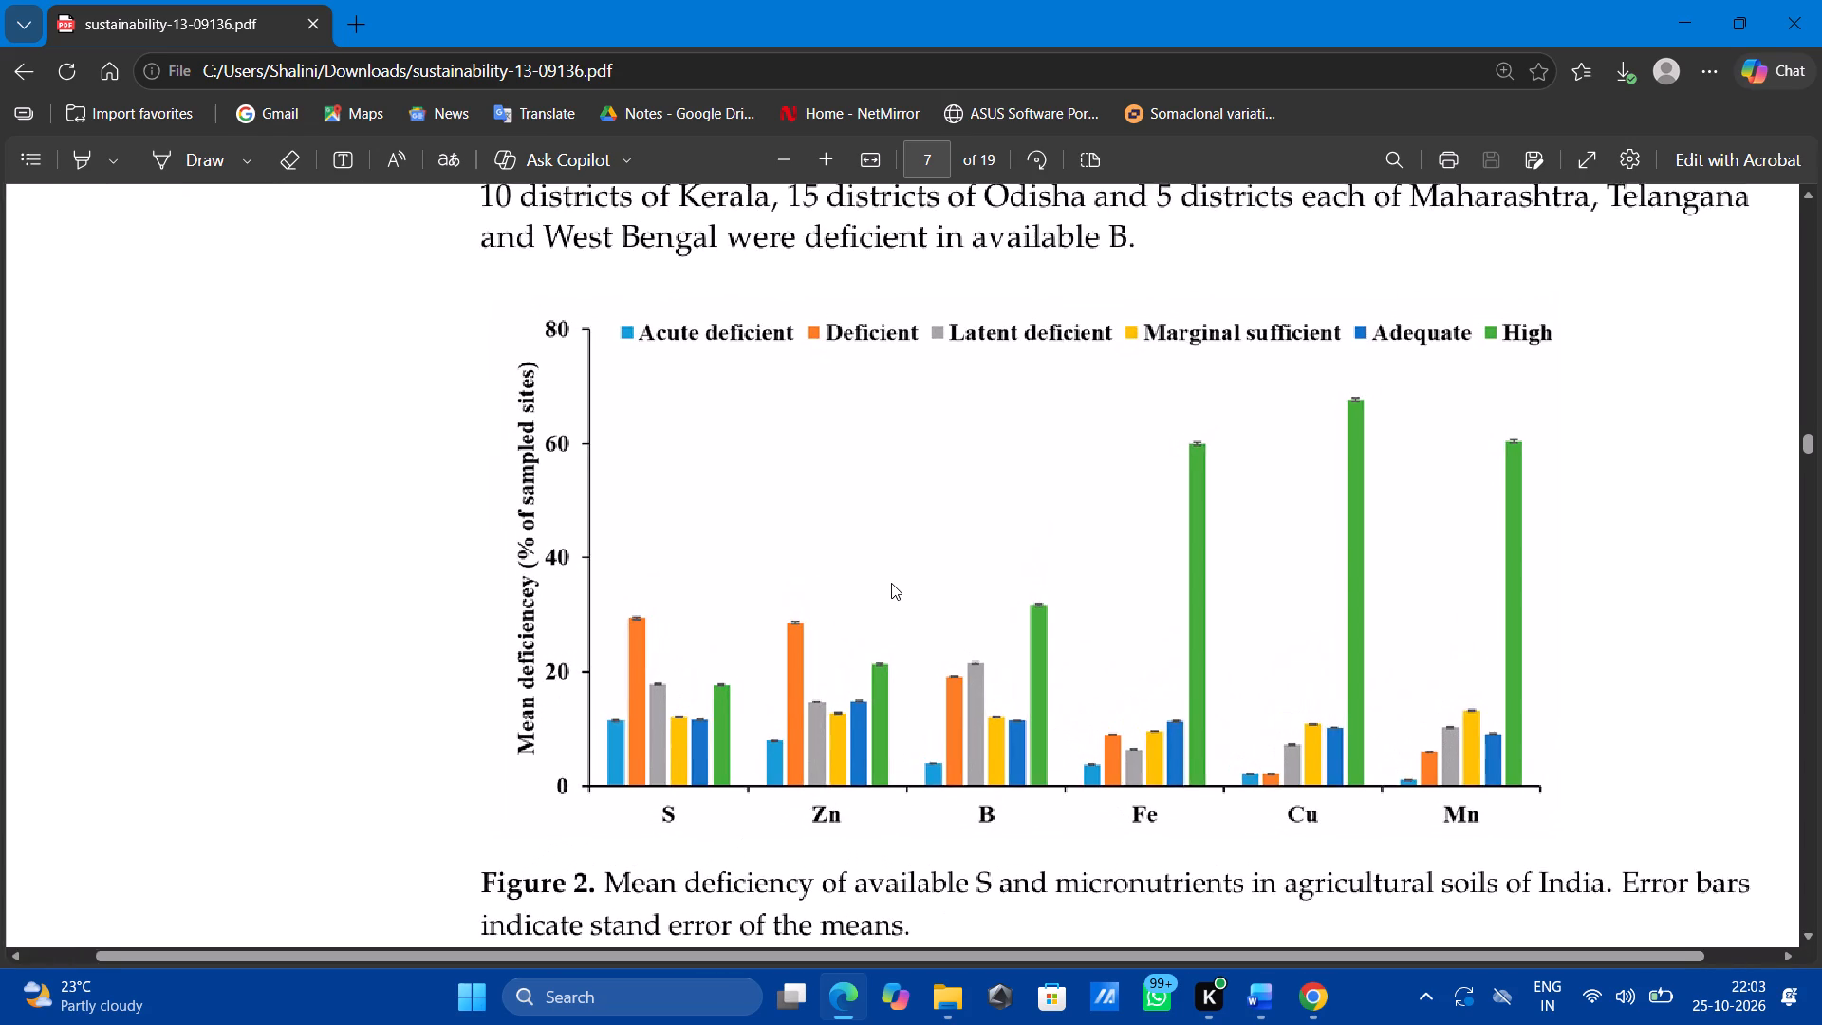
# Take a screenshot of the Figure 2 chart from its legend to the nutrient labels, excluding the caption, and save it.
pyautogui.rightClick(927, 462)
pyautogui.click(1197, 819)
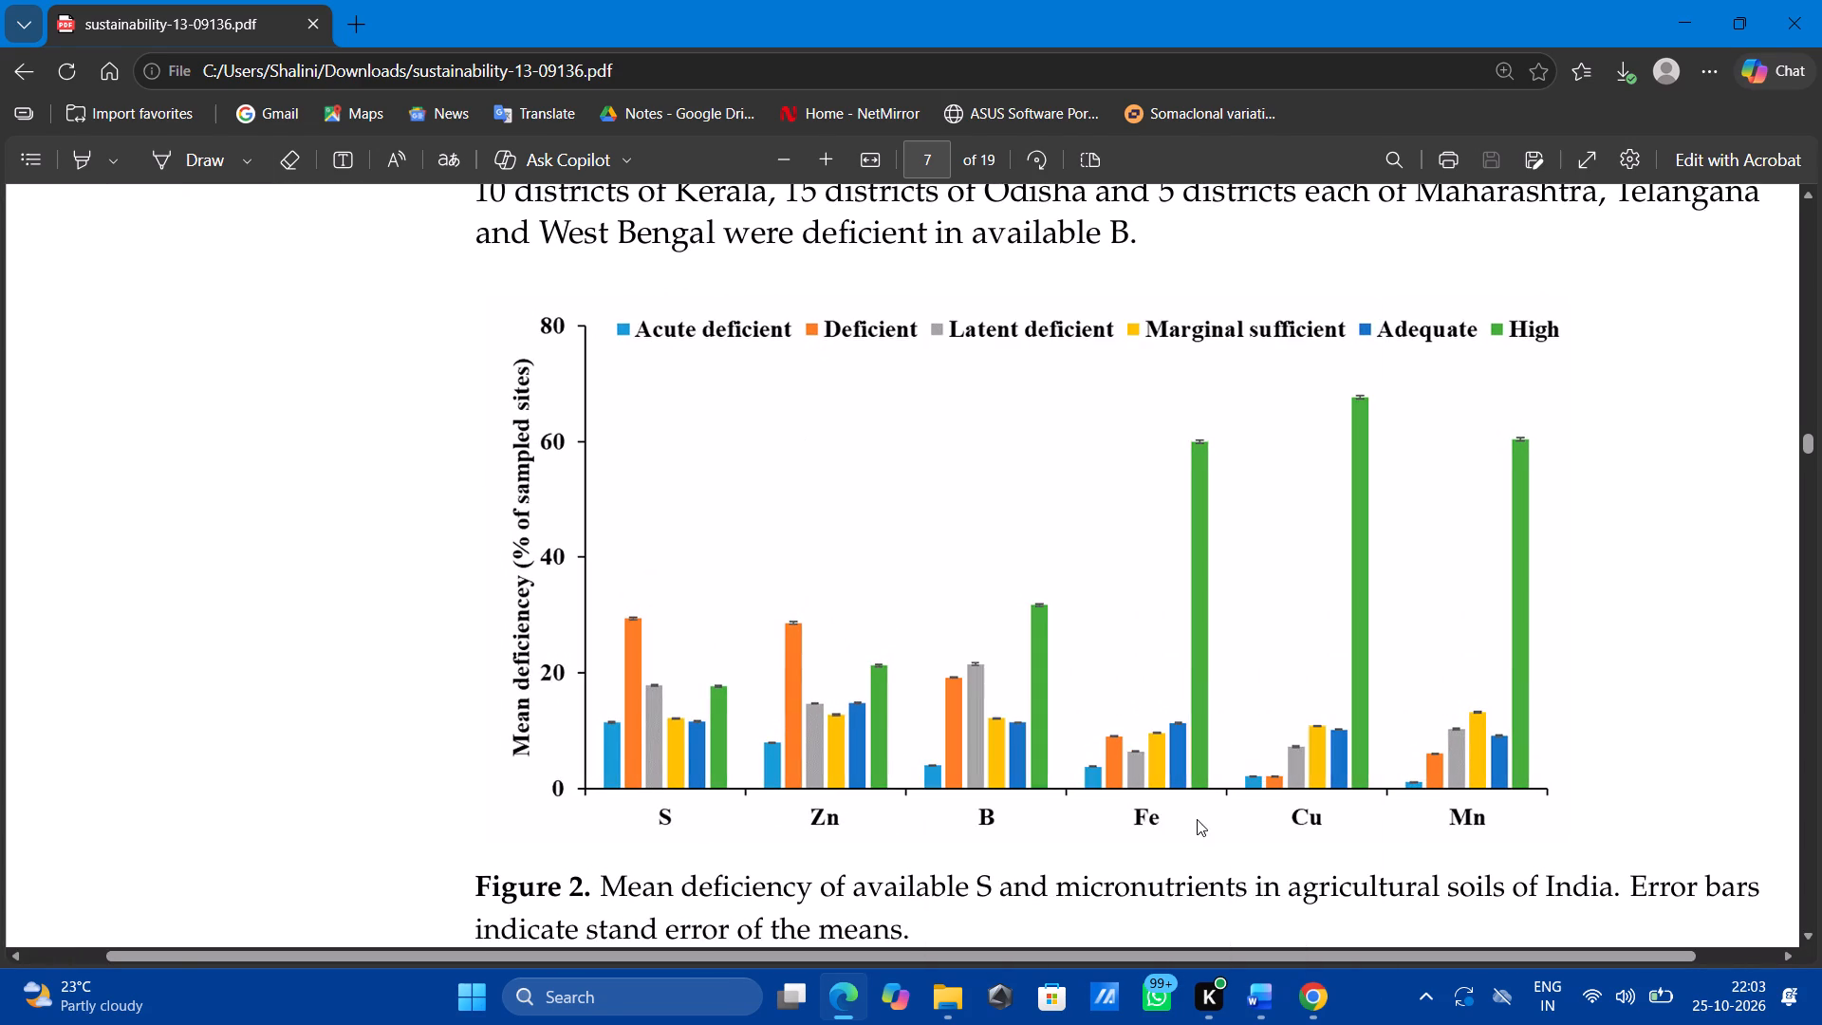
pyautogui.click(750, 175)
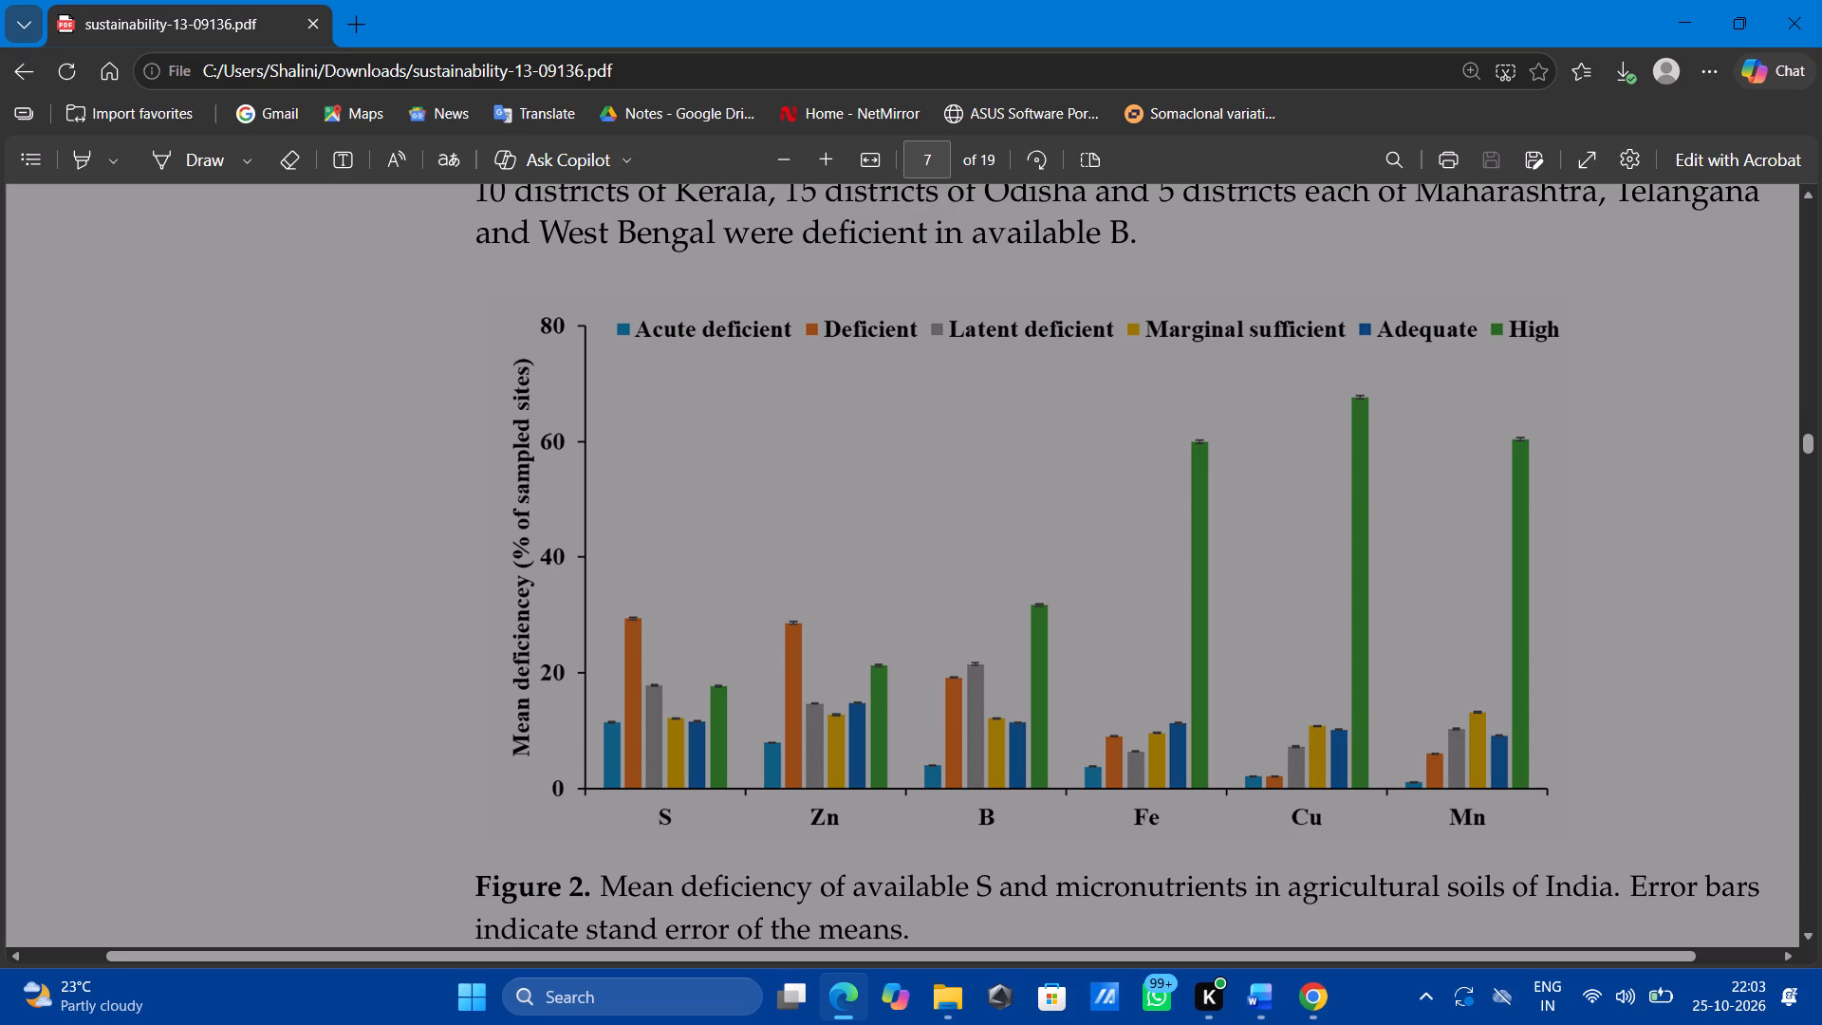
pyautogui.moveTo(475, 290); pyautogui.dragTo(1088, 654)
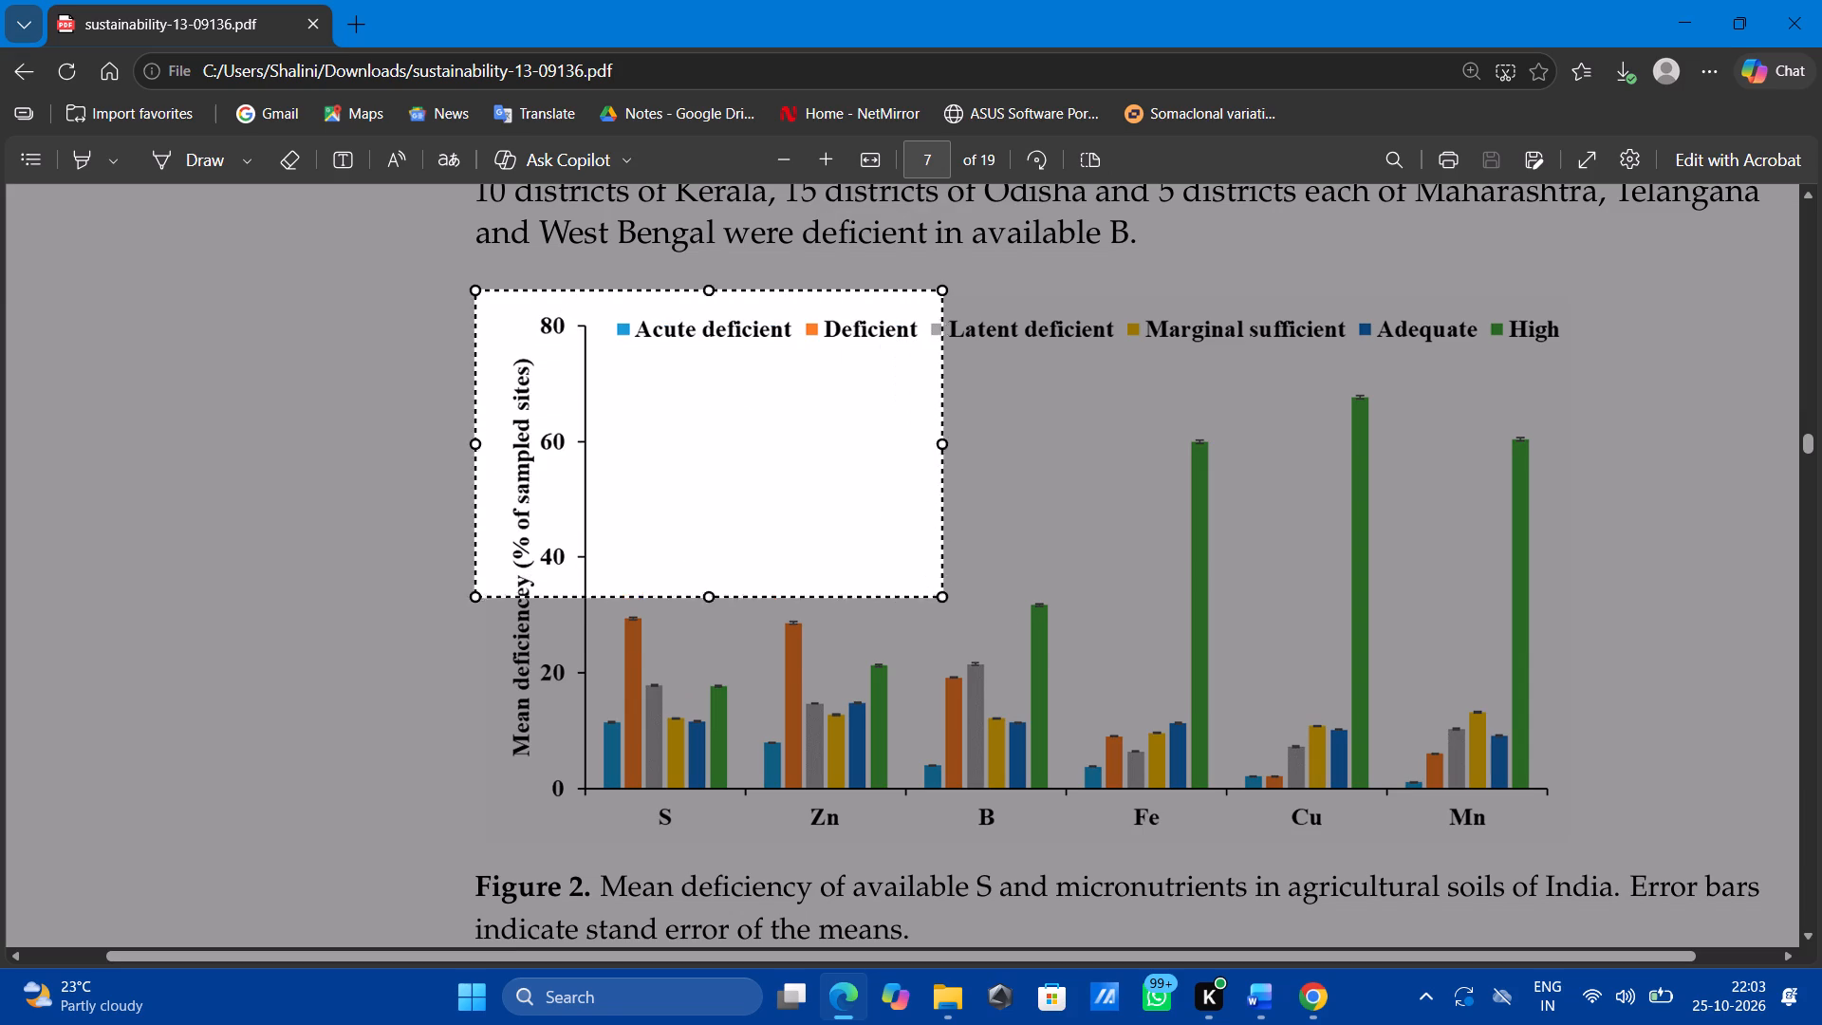
pyautogui.moveTo(1088, 654); pyautogui.dragTo(1643, 846)
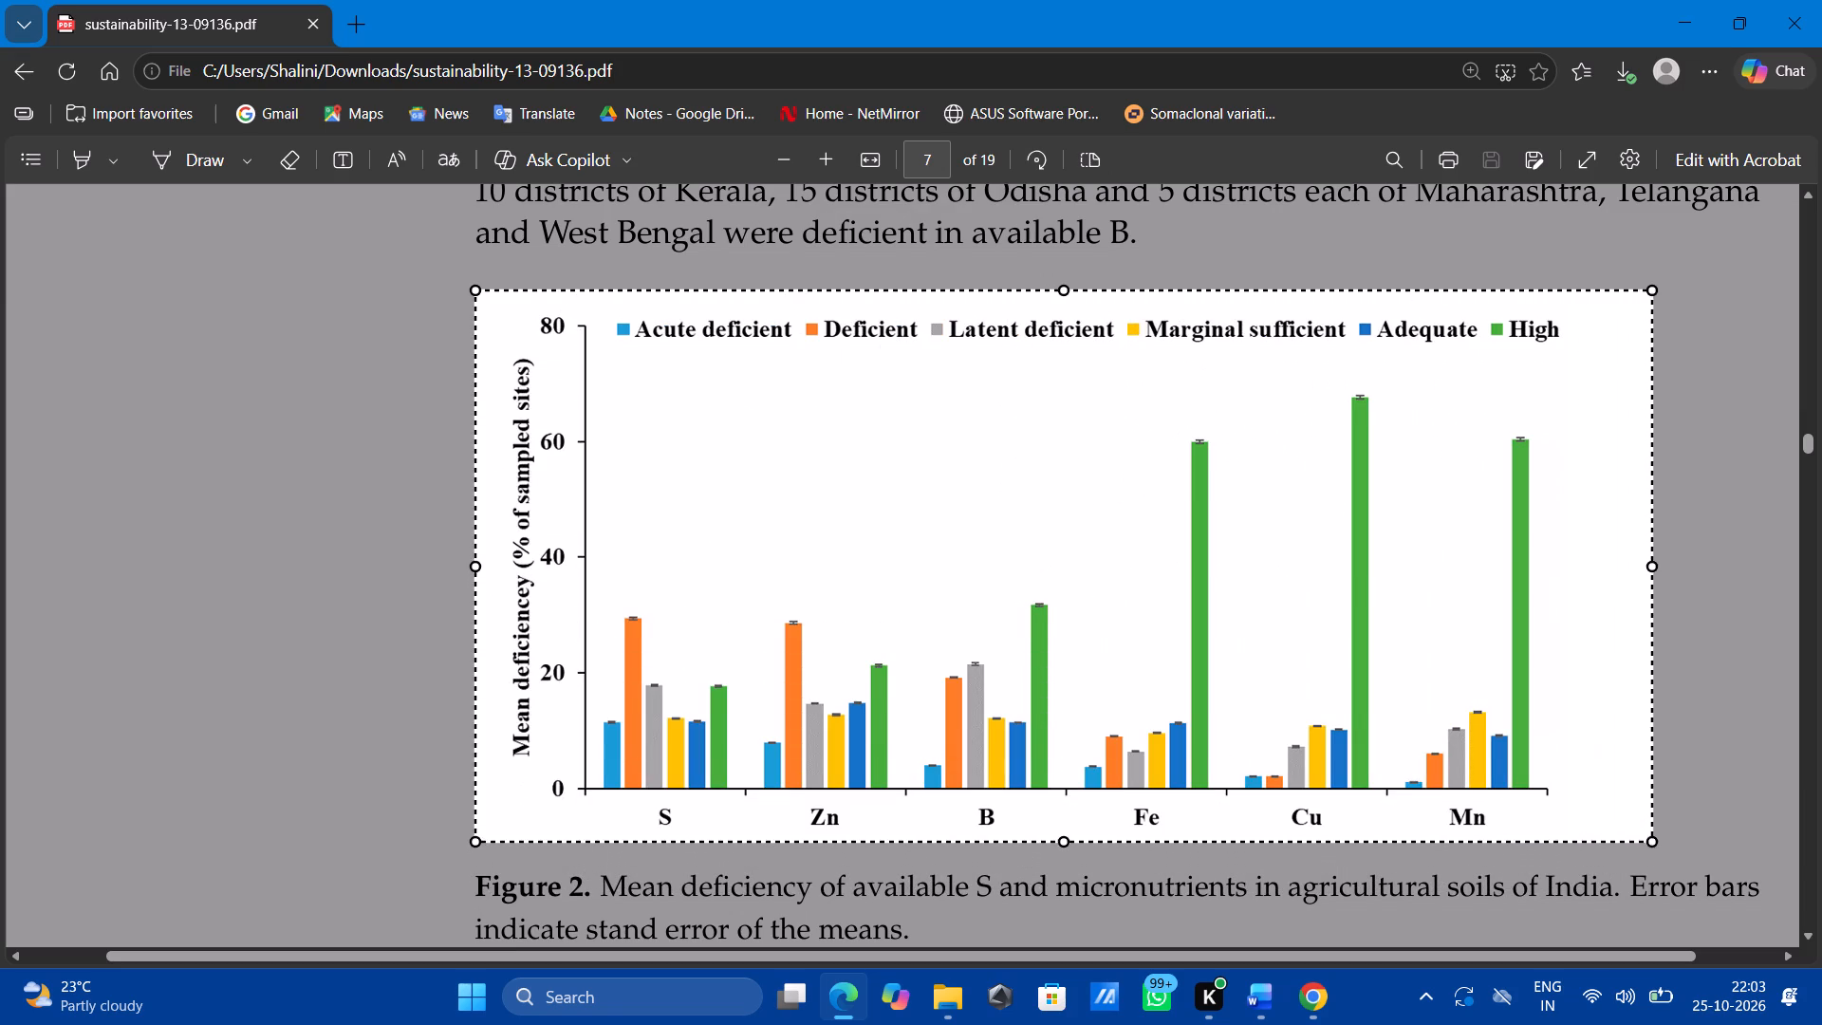
pyautogui.moveTo(1643, 846); pyautogui.dragTo(1640, 850)
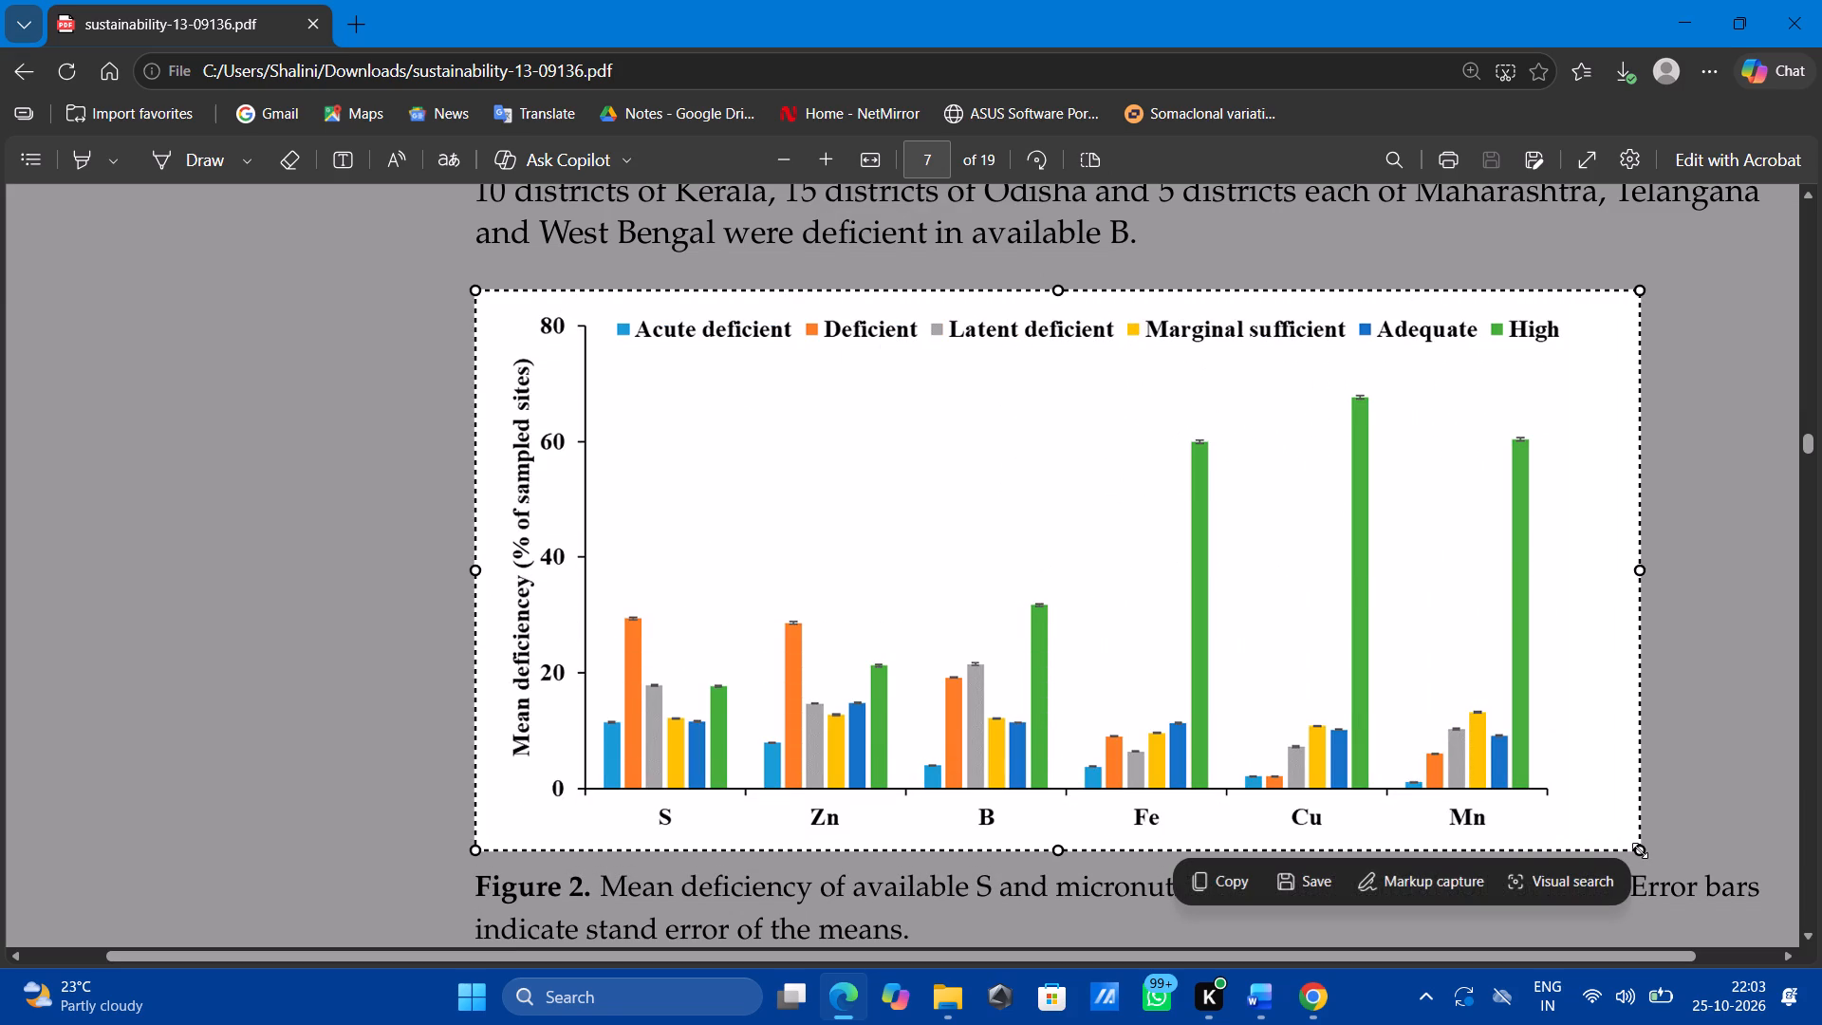
pyautogui.click(1298, 890)
# Switch to the Word document, insert the picture Screenshot_25-10-2026_22345_ below the Mn deficiency bullets, and place the cursor on the line beneath it.
pyautogui.click(1263, 998)
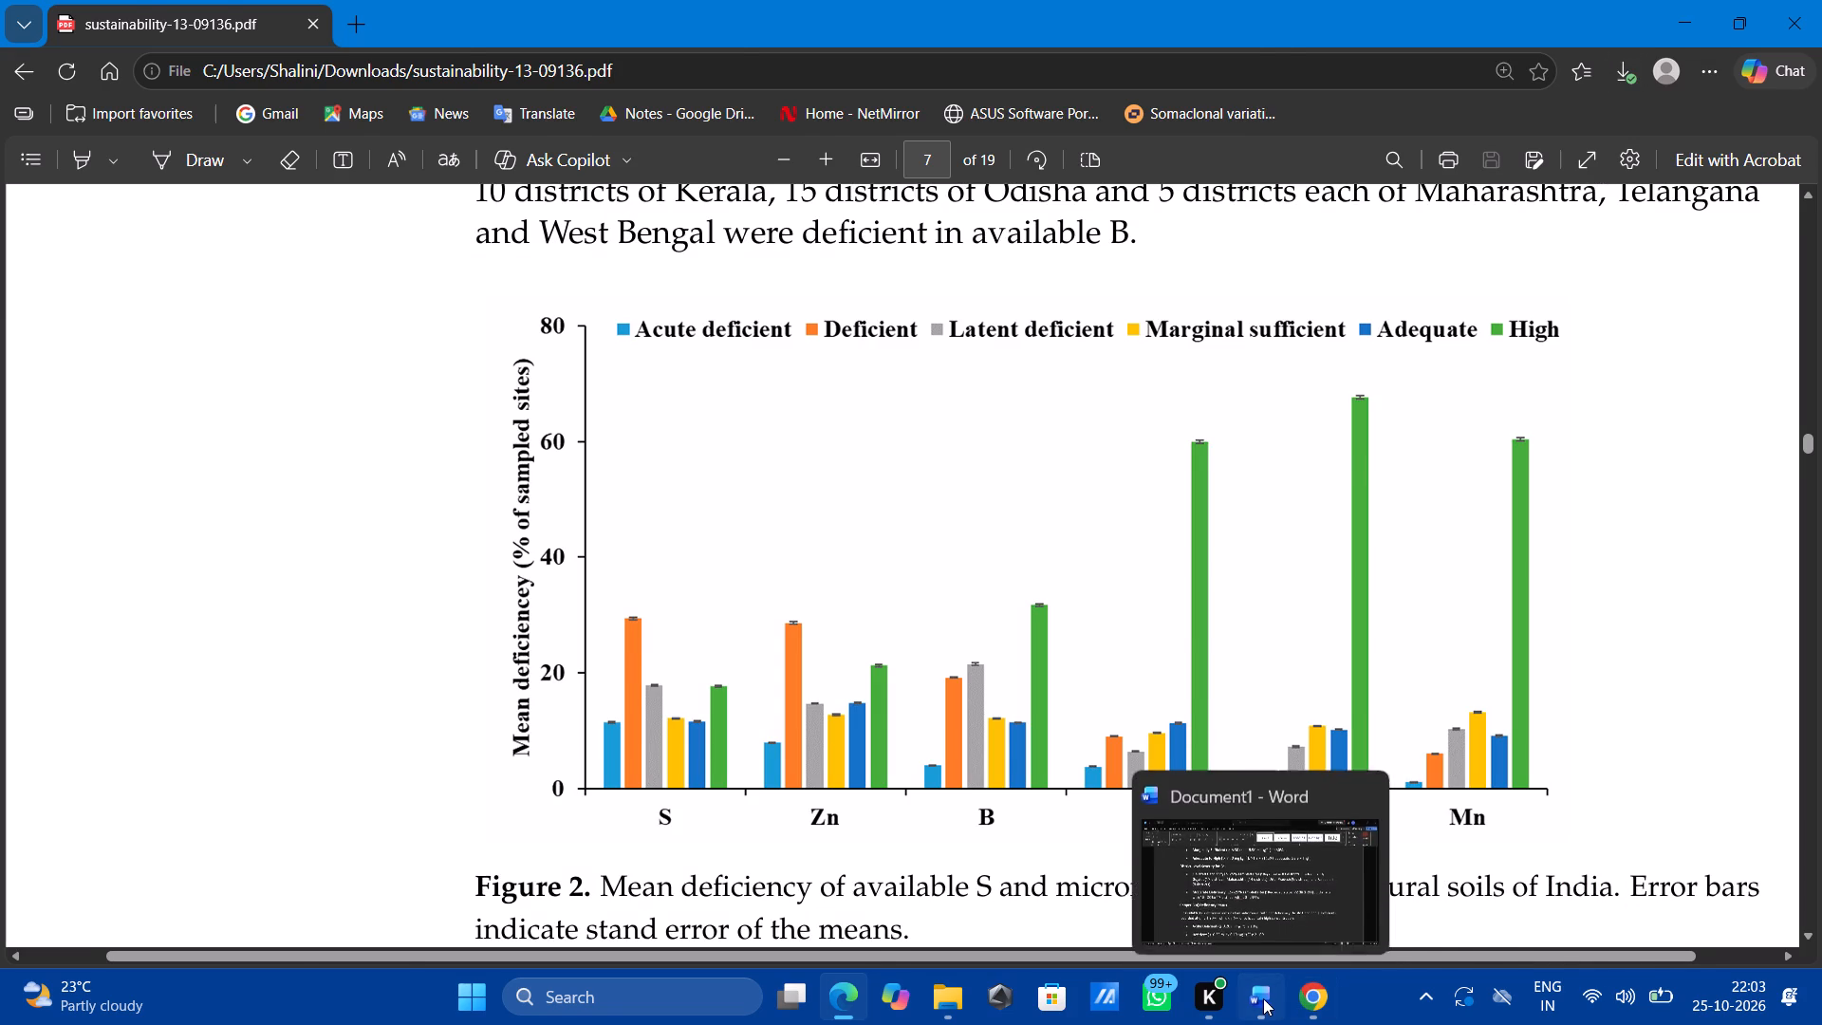
pyautogui.scroll(-1, 941, 662)
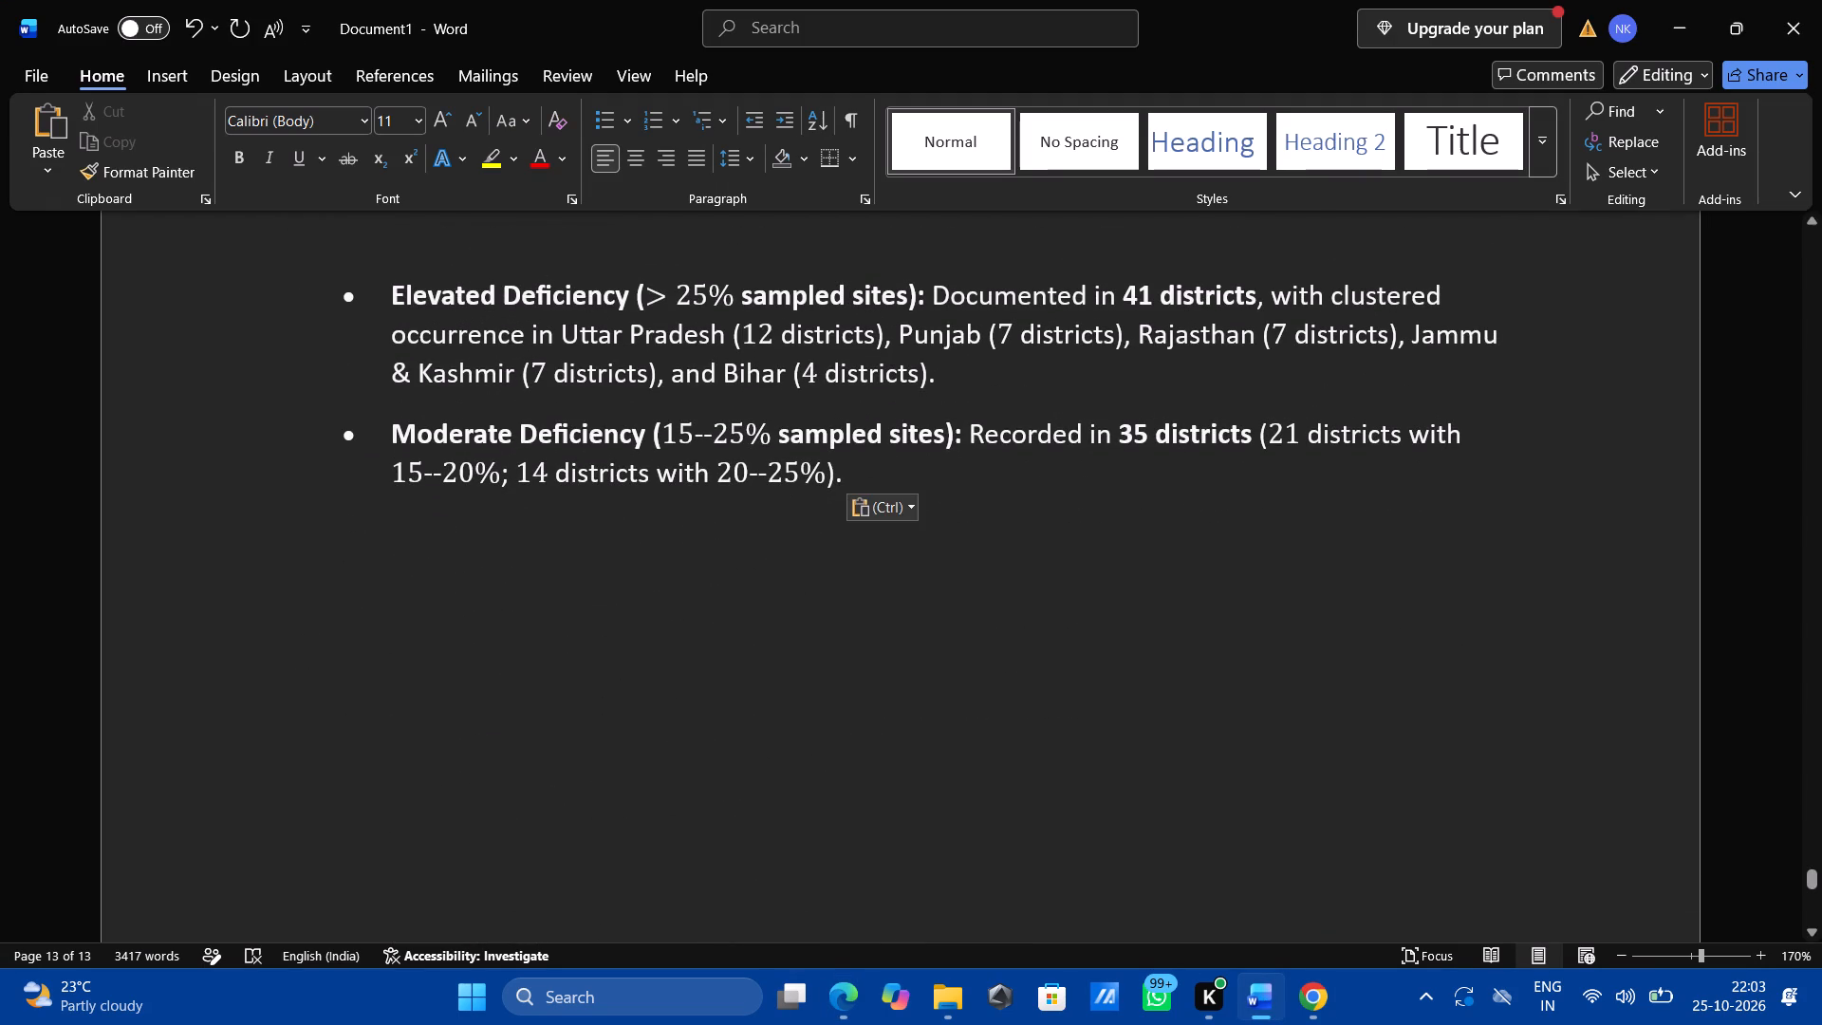
pyautogui.click(172, 65)
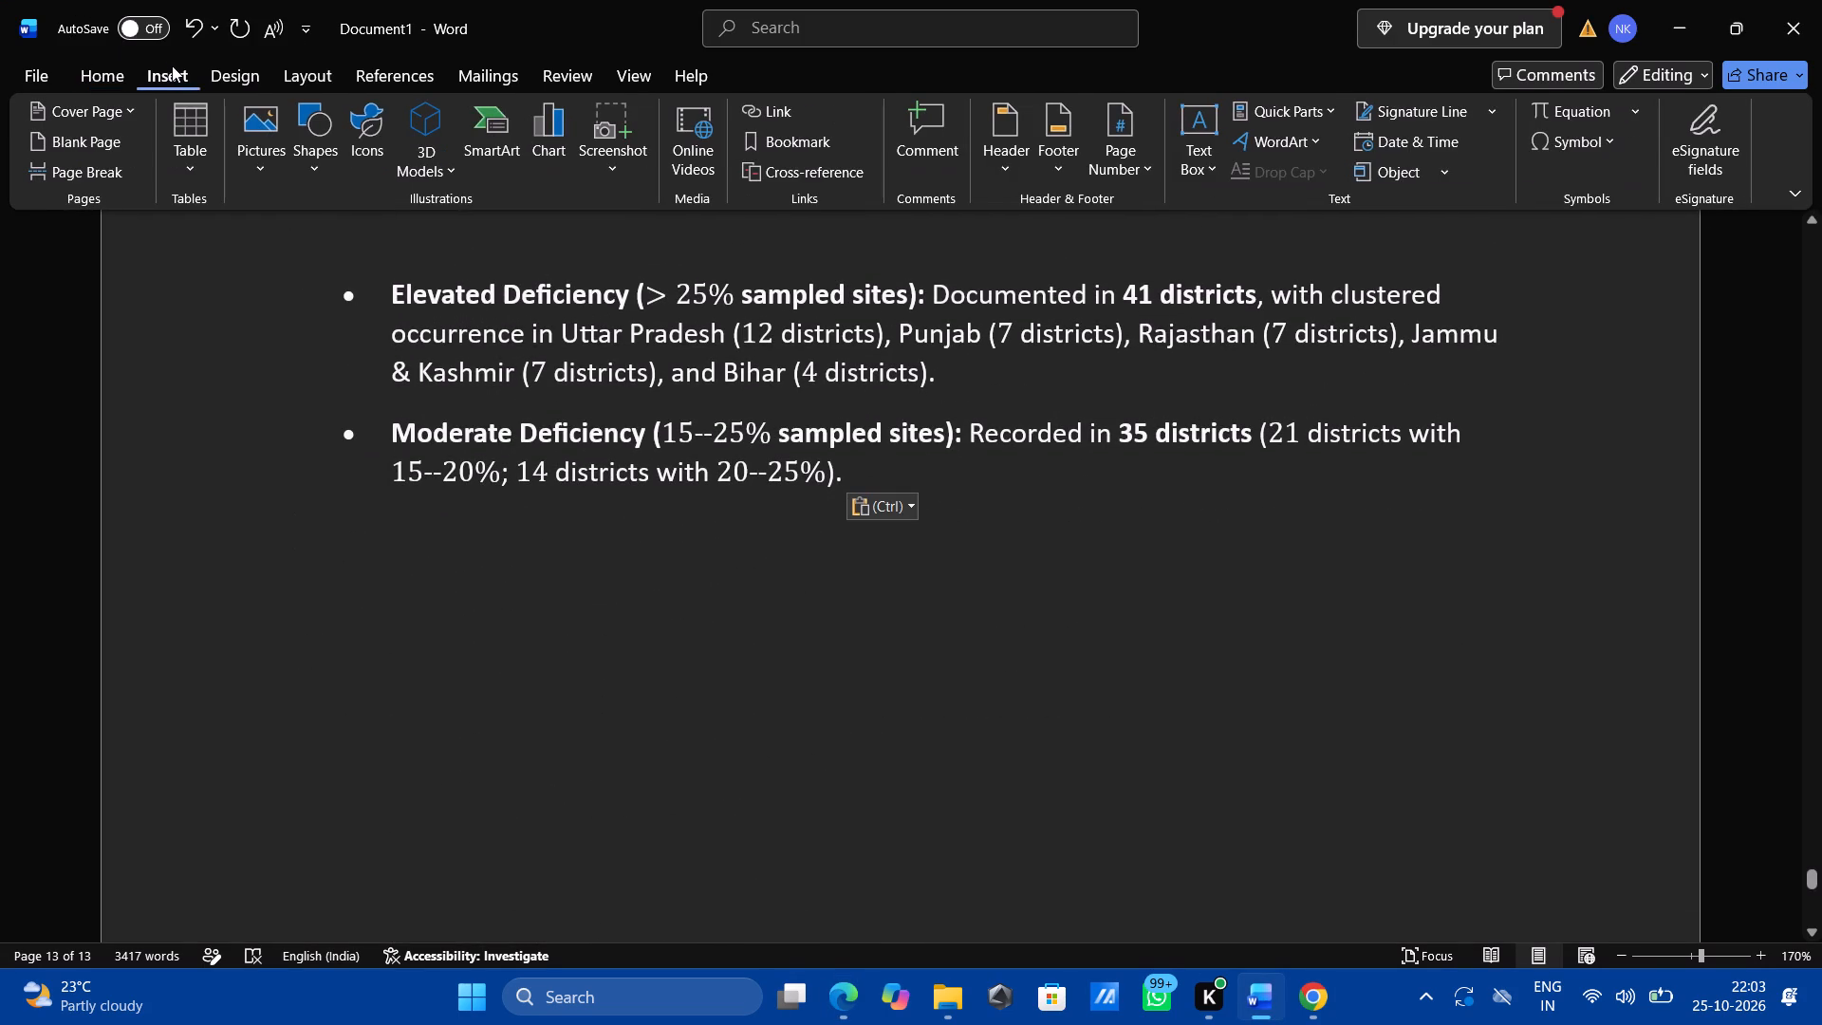
pyautogui.click(241, 169)
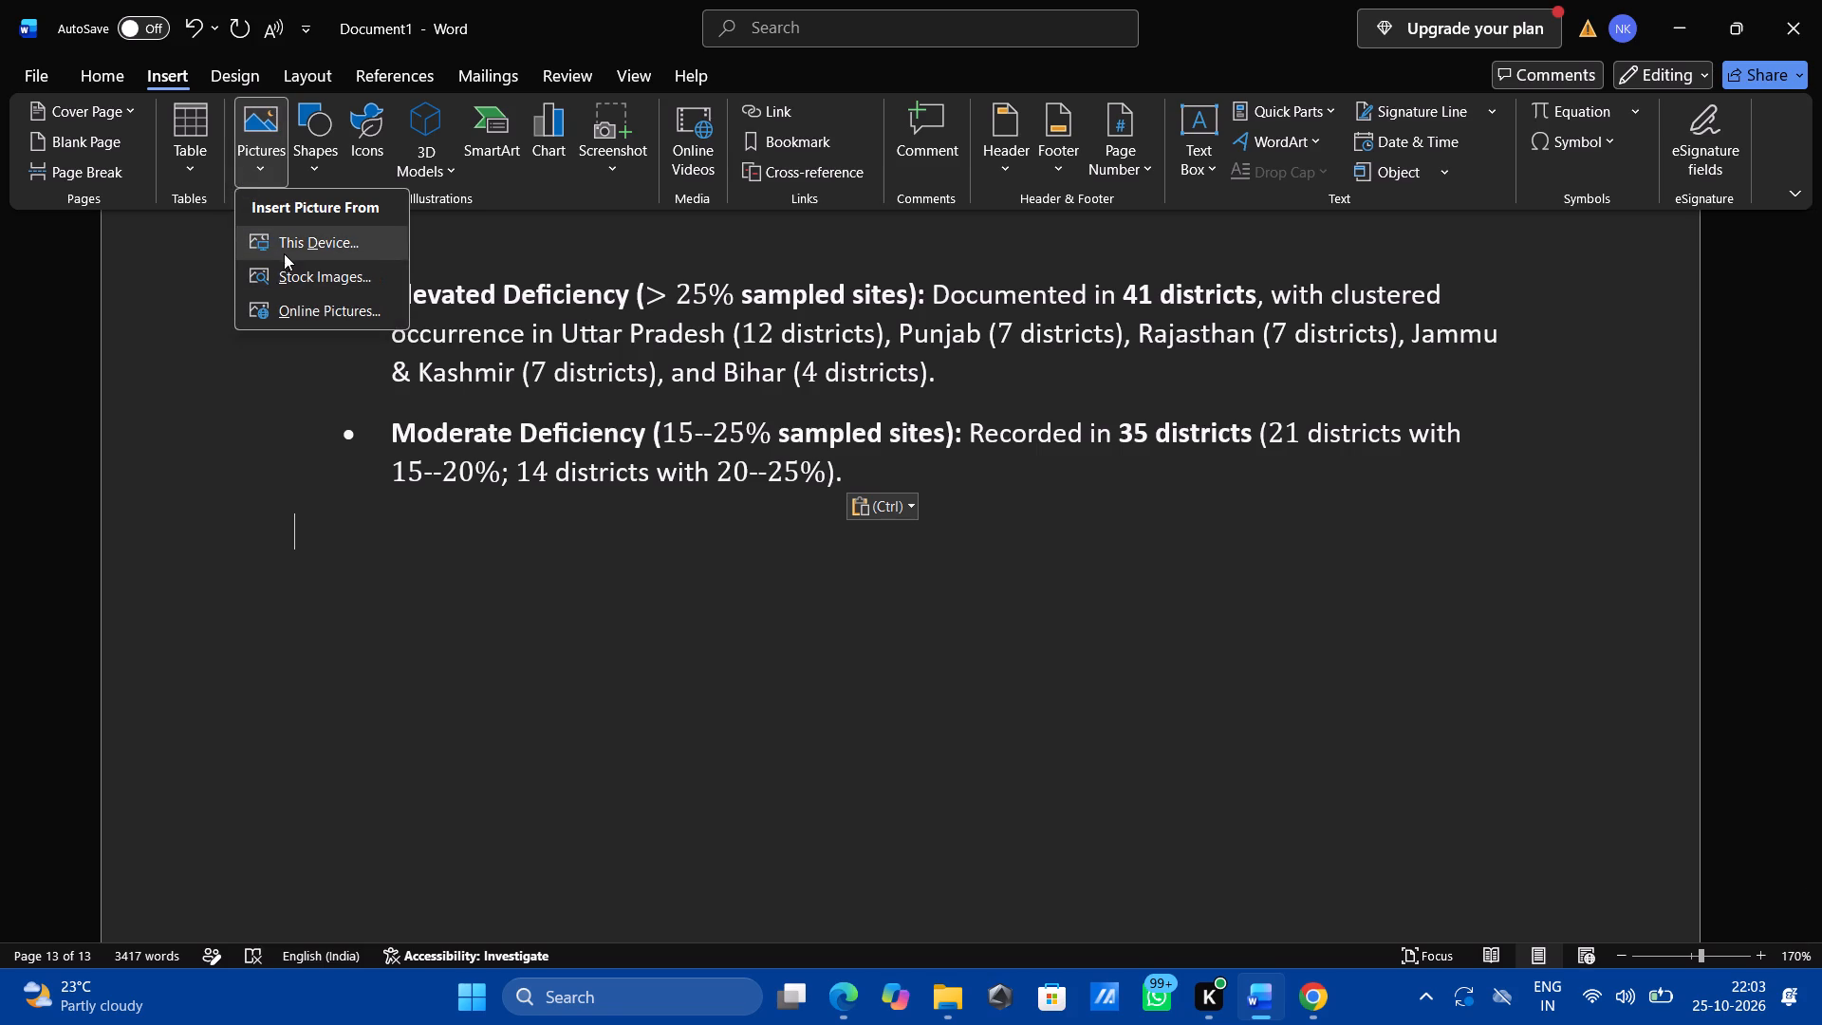
pyautogui.click(285, 251)
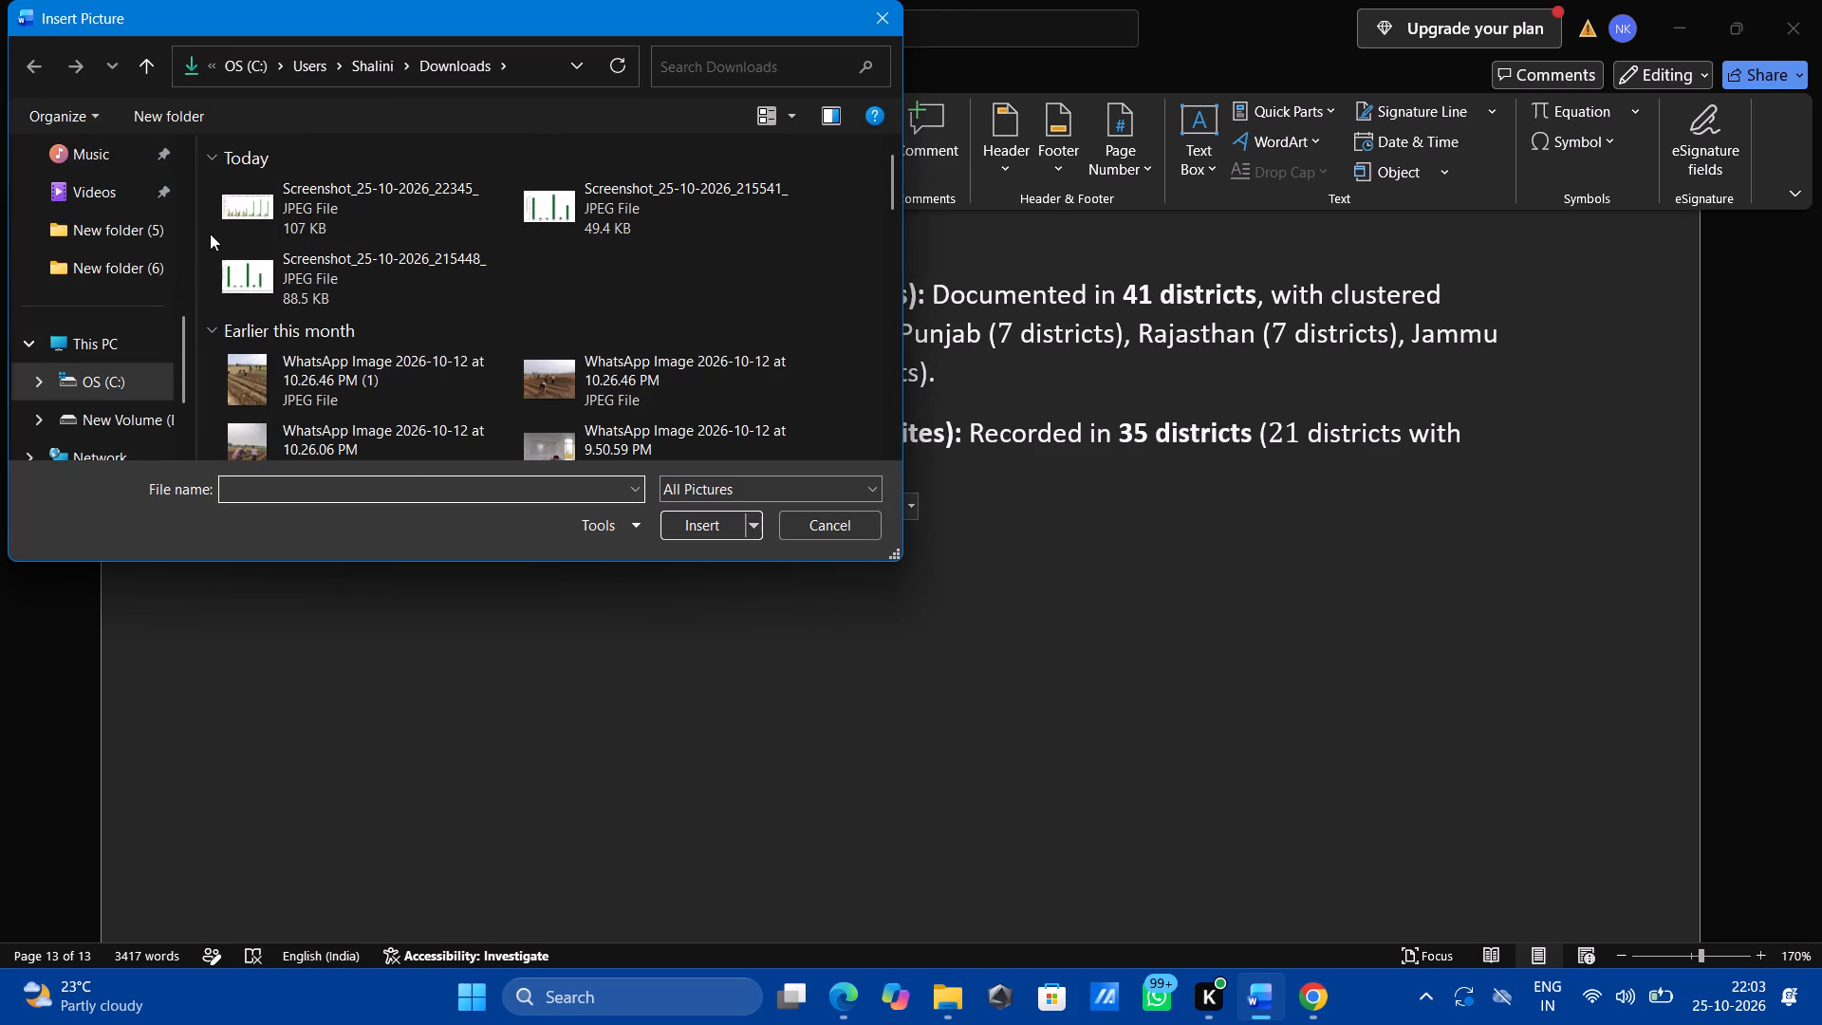
pyautogui.click(260, 214)
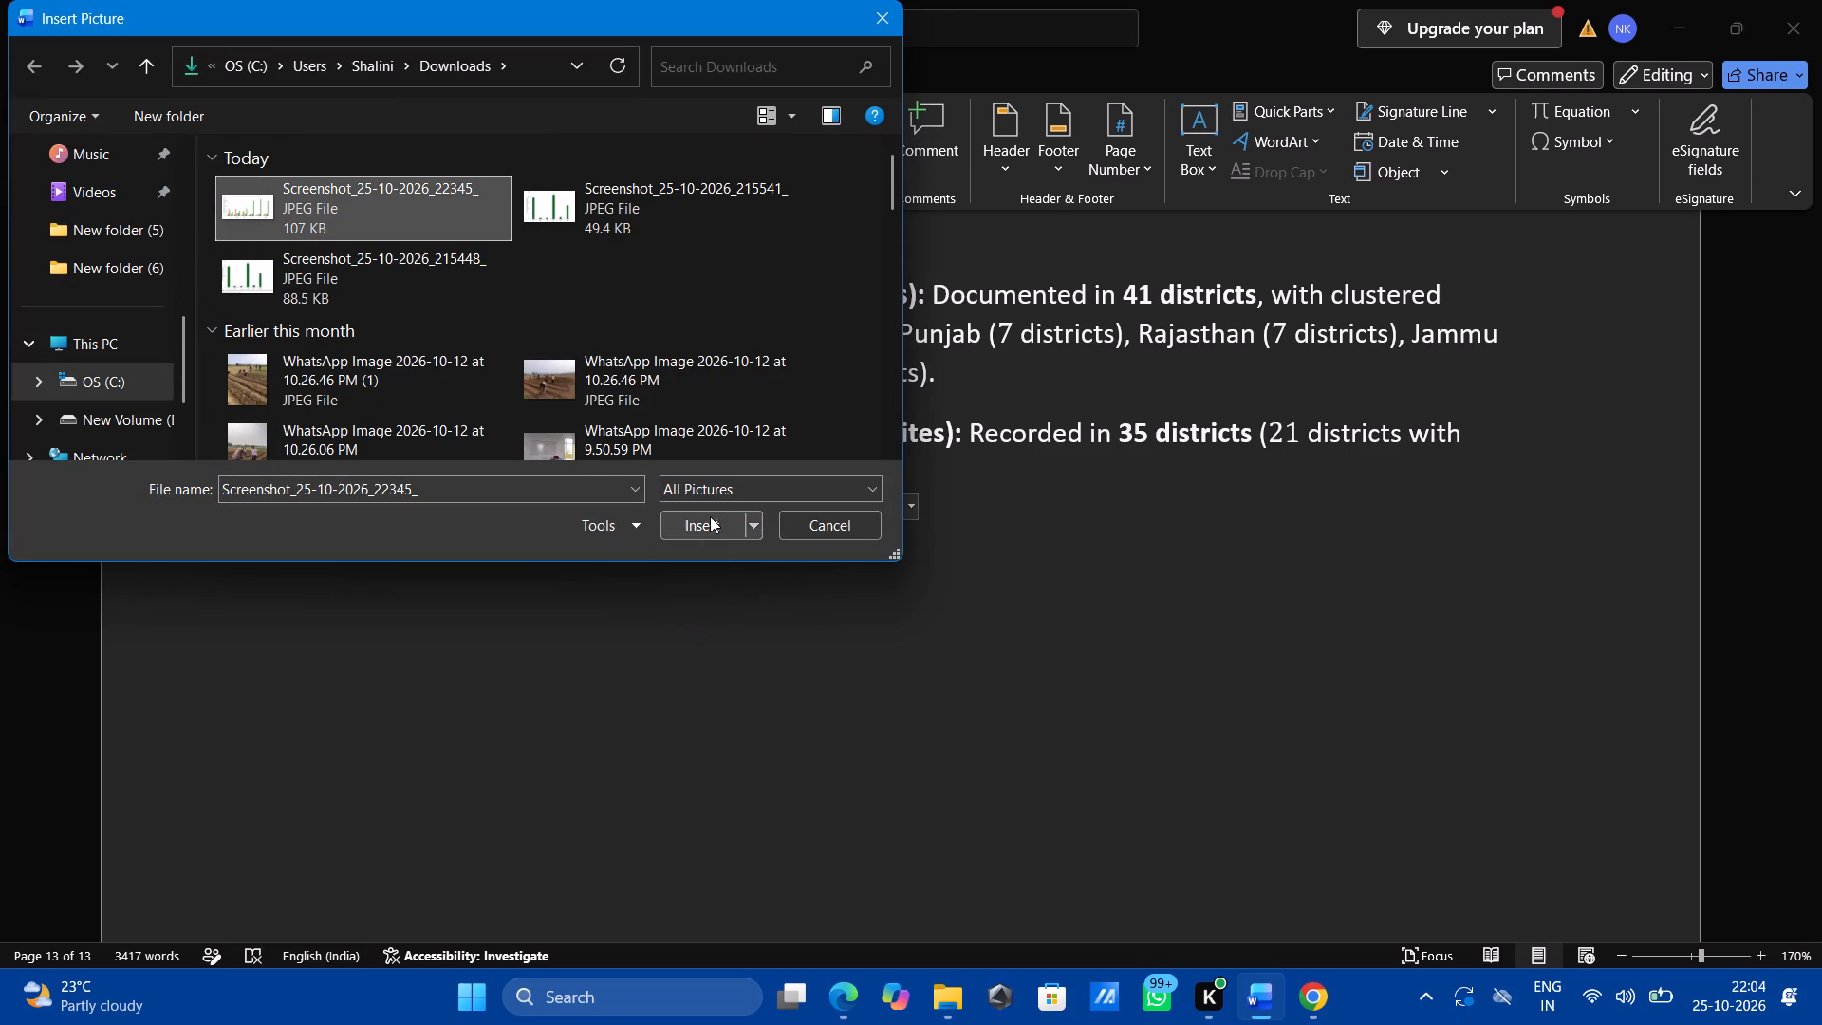
pyautogui.click(708, 515)
pyautogui.hscroll(1, 708, 515)
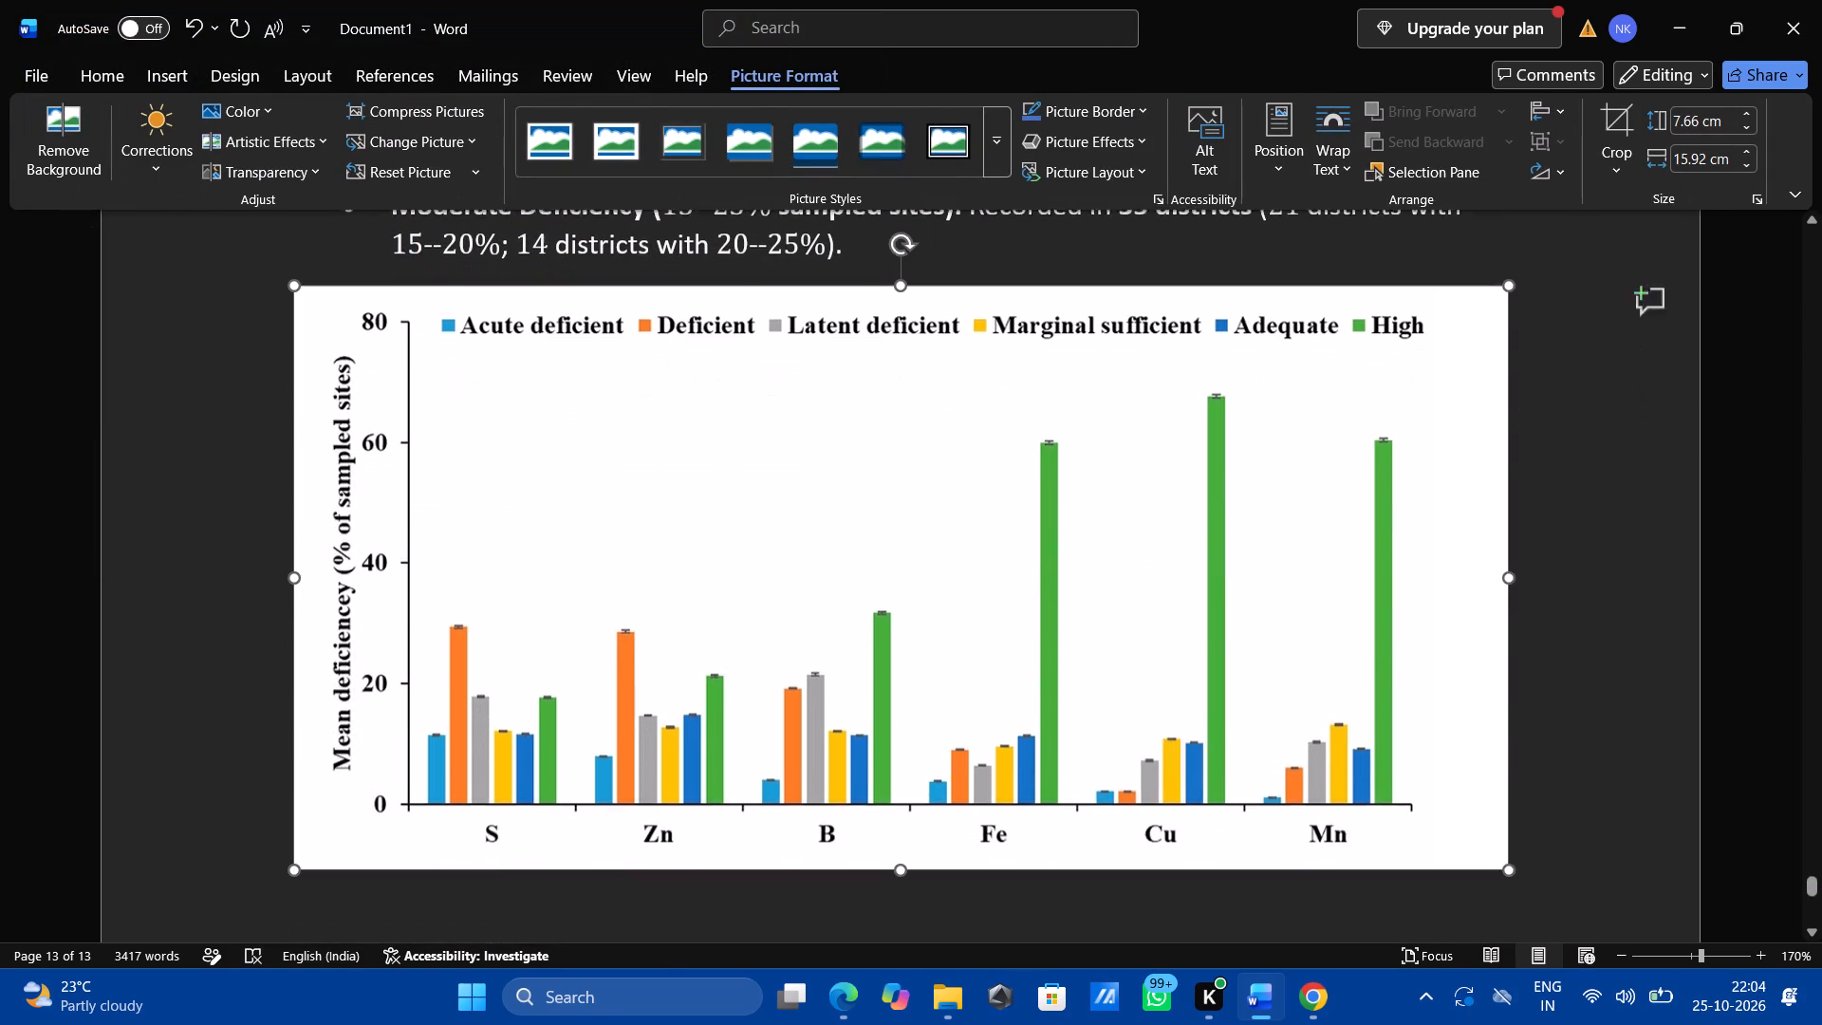
pyautogui.hscroll(1, 708, 515)
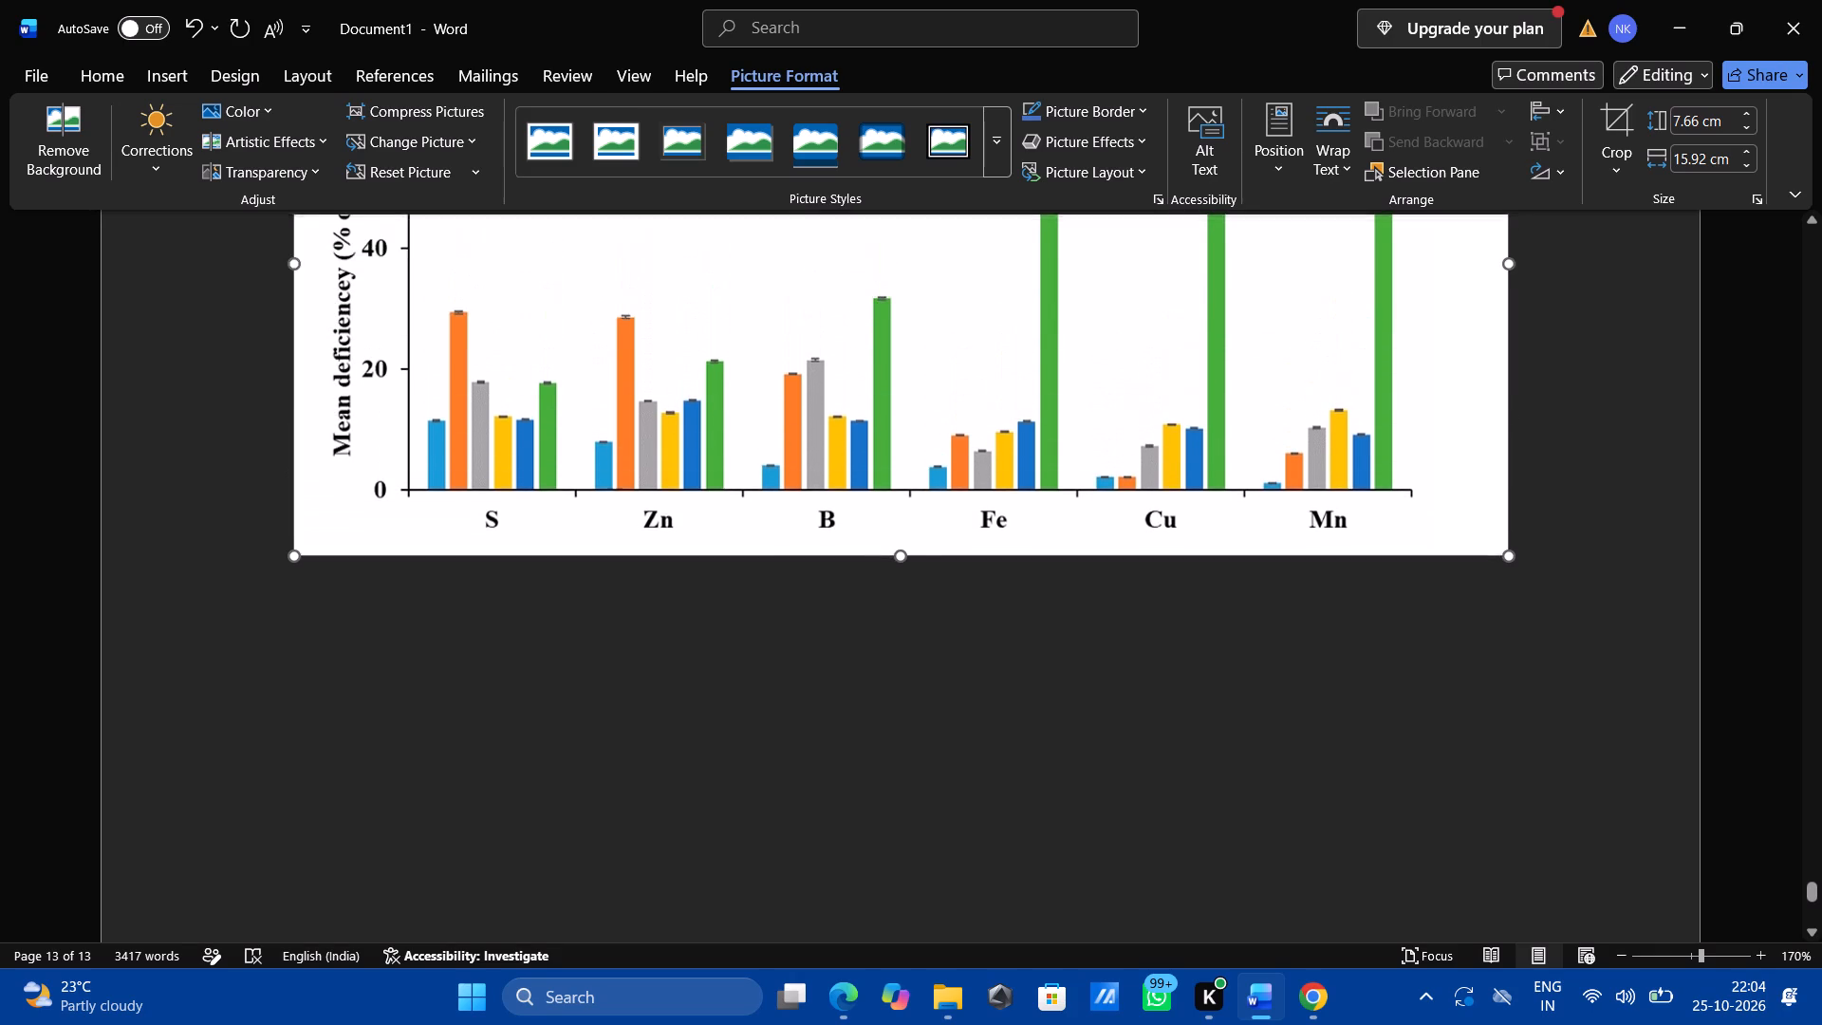
pyautogui.hscroll(1, 708, 515)
pyautogui.click(464, 670)
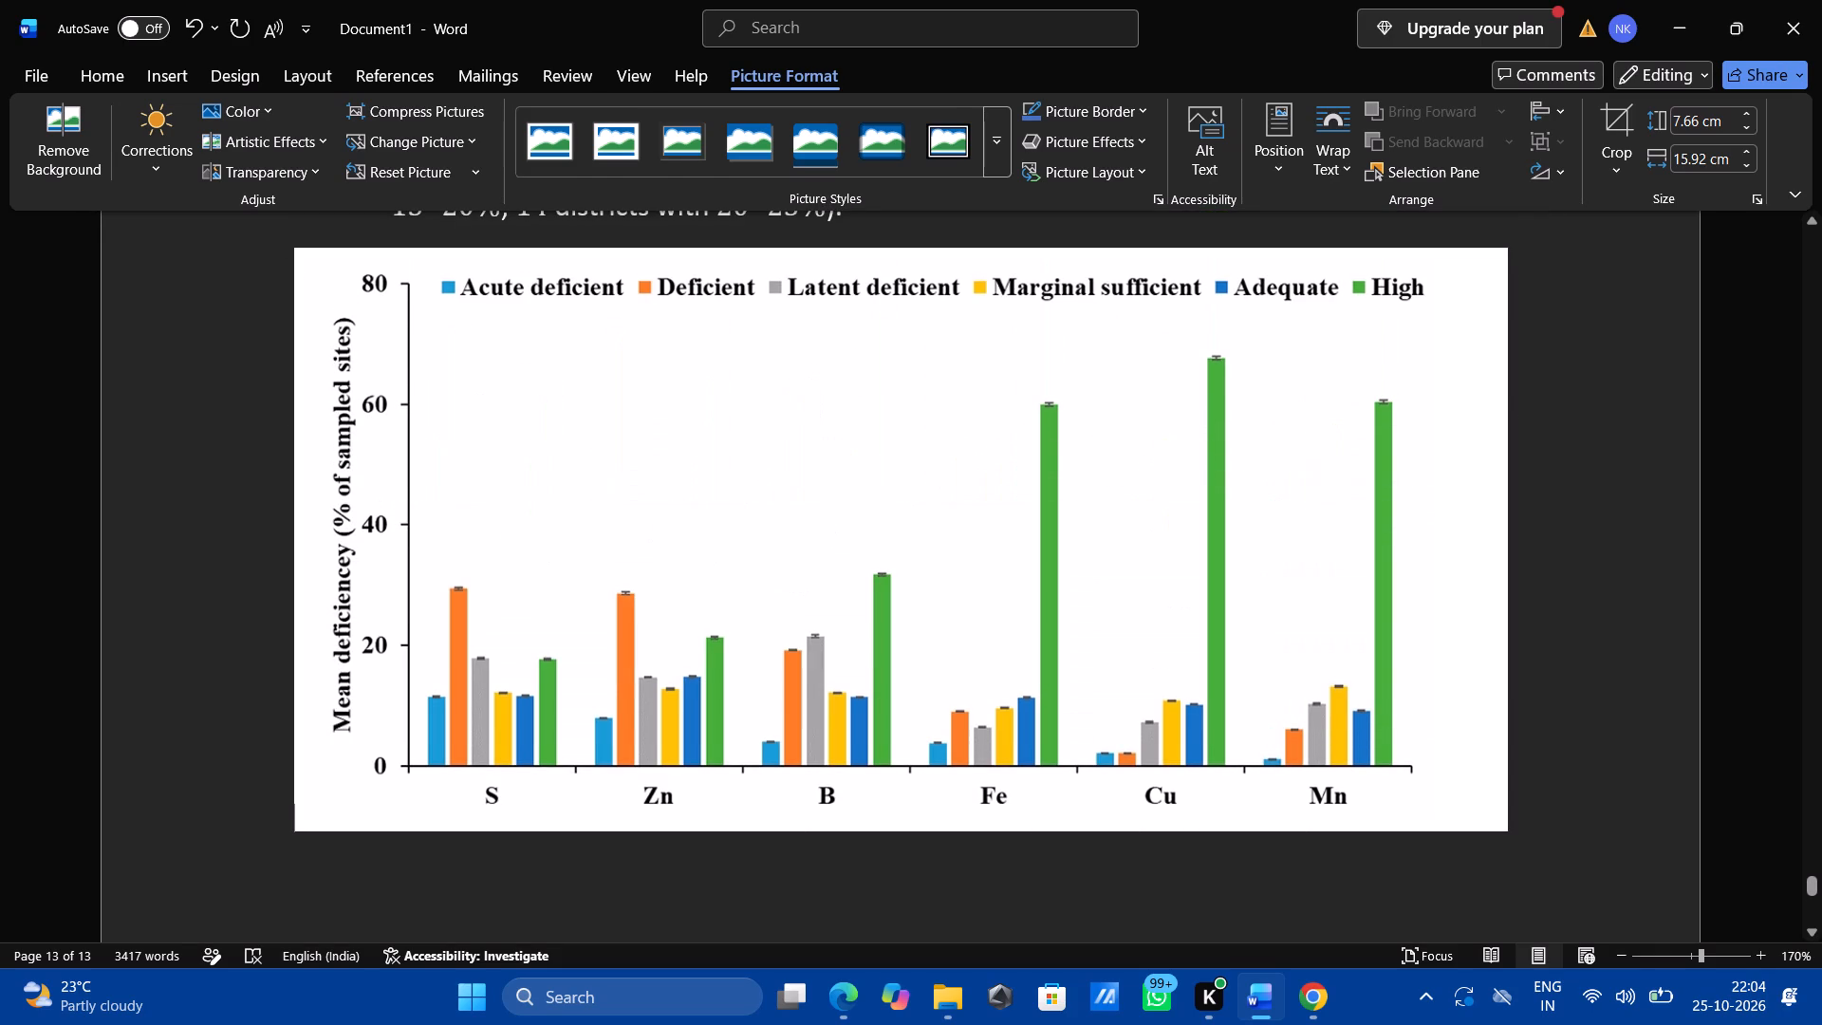
pyautogui.scroll(-1, 702, 493)
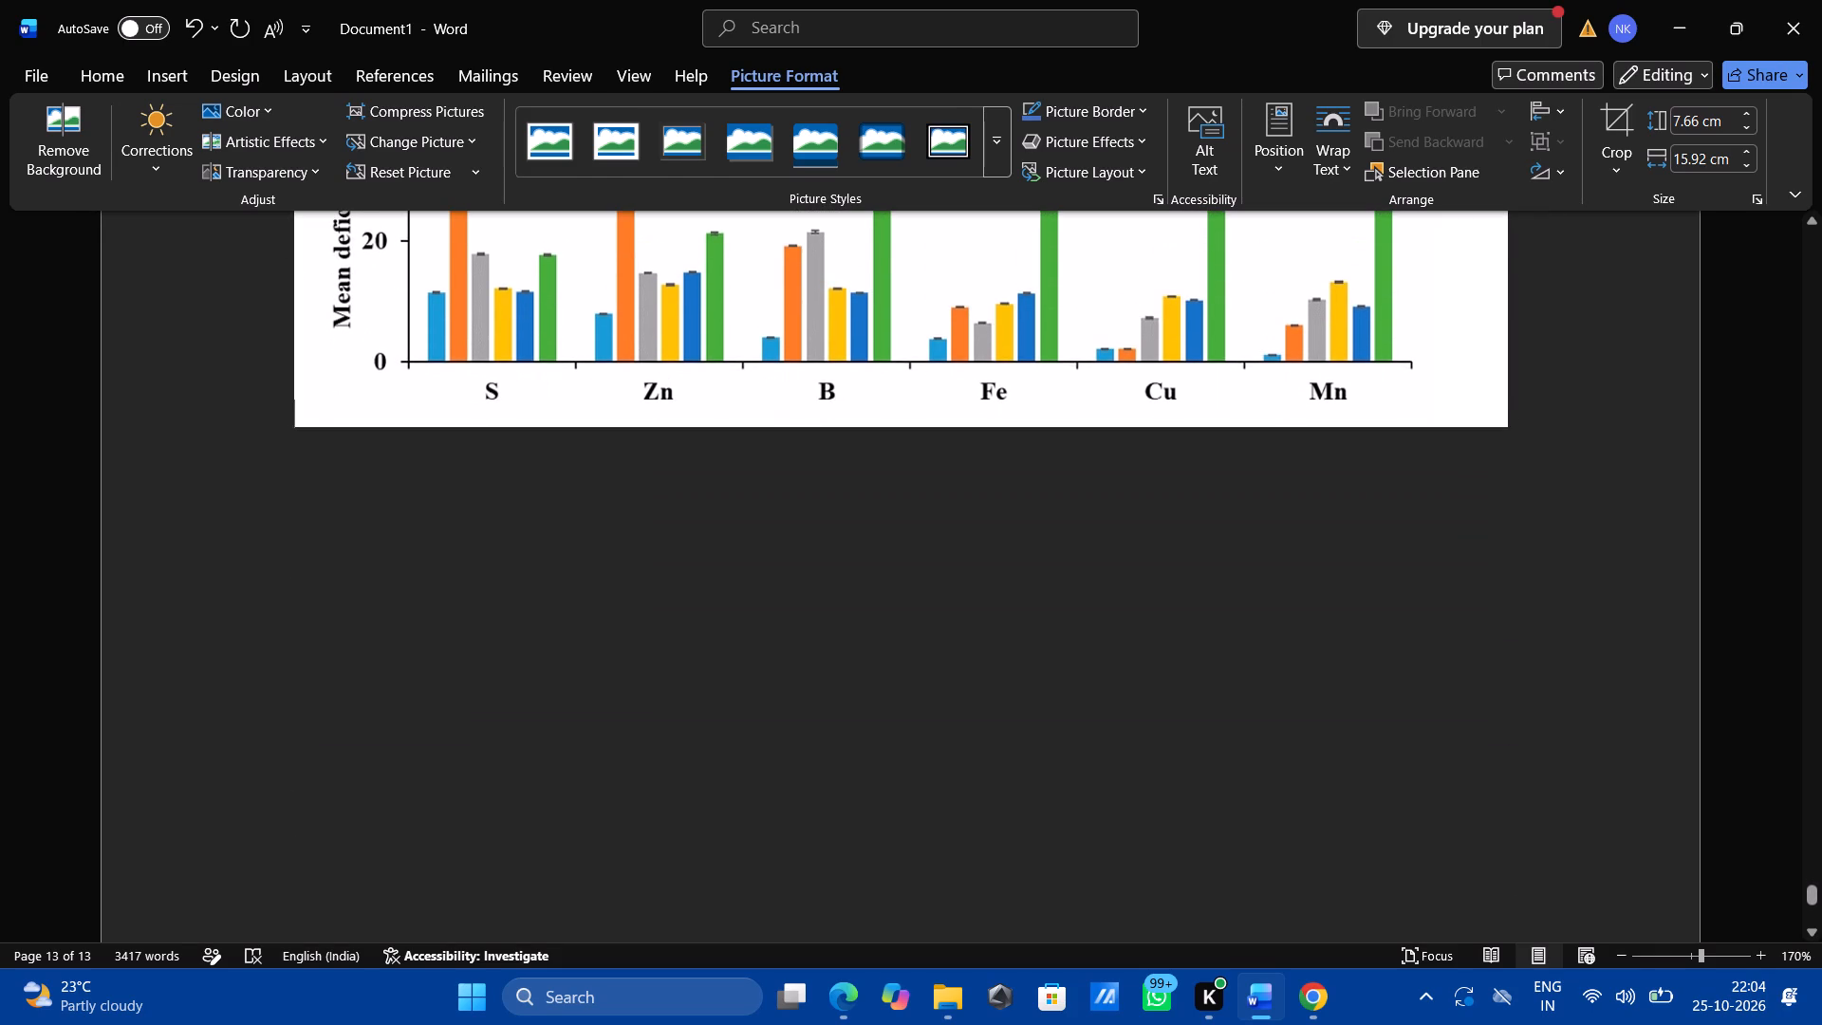
pyautogui.click(337, 469)
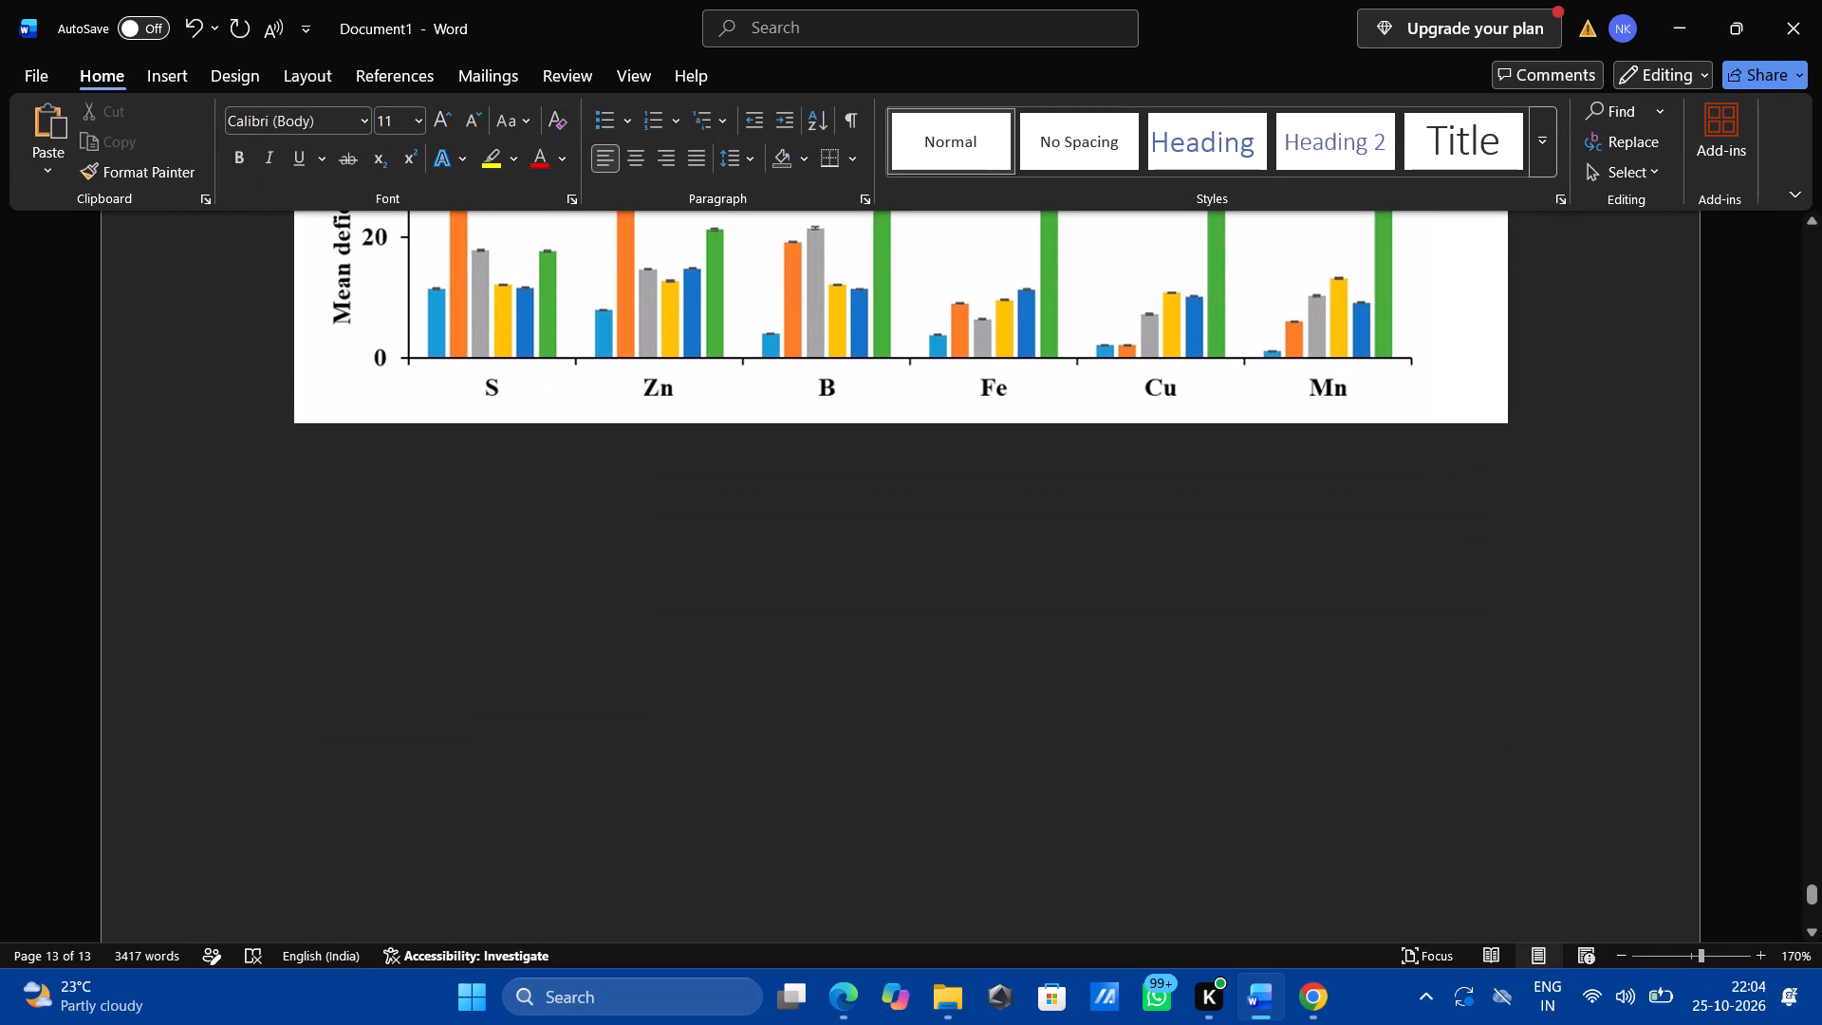
pyautogui.doubleClick(284, 469)
# Switch to the PDF in Edge and copy the Figure 2 caption from "Figure 2." to "error of the means".
pyautogui.click(823, 1000)
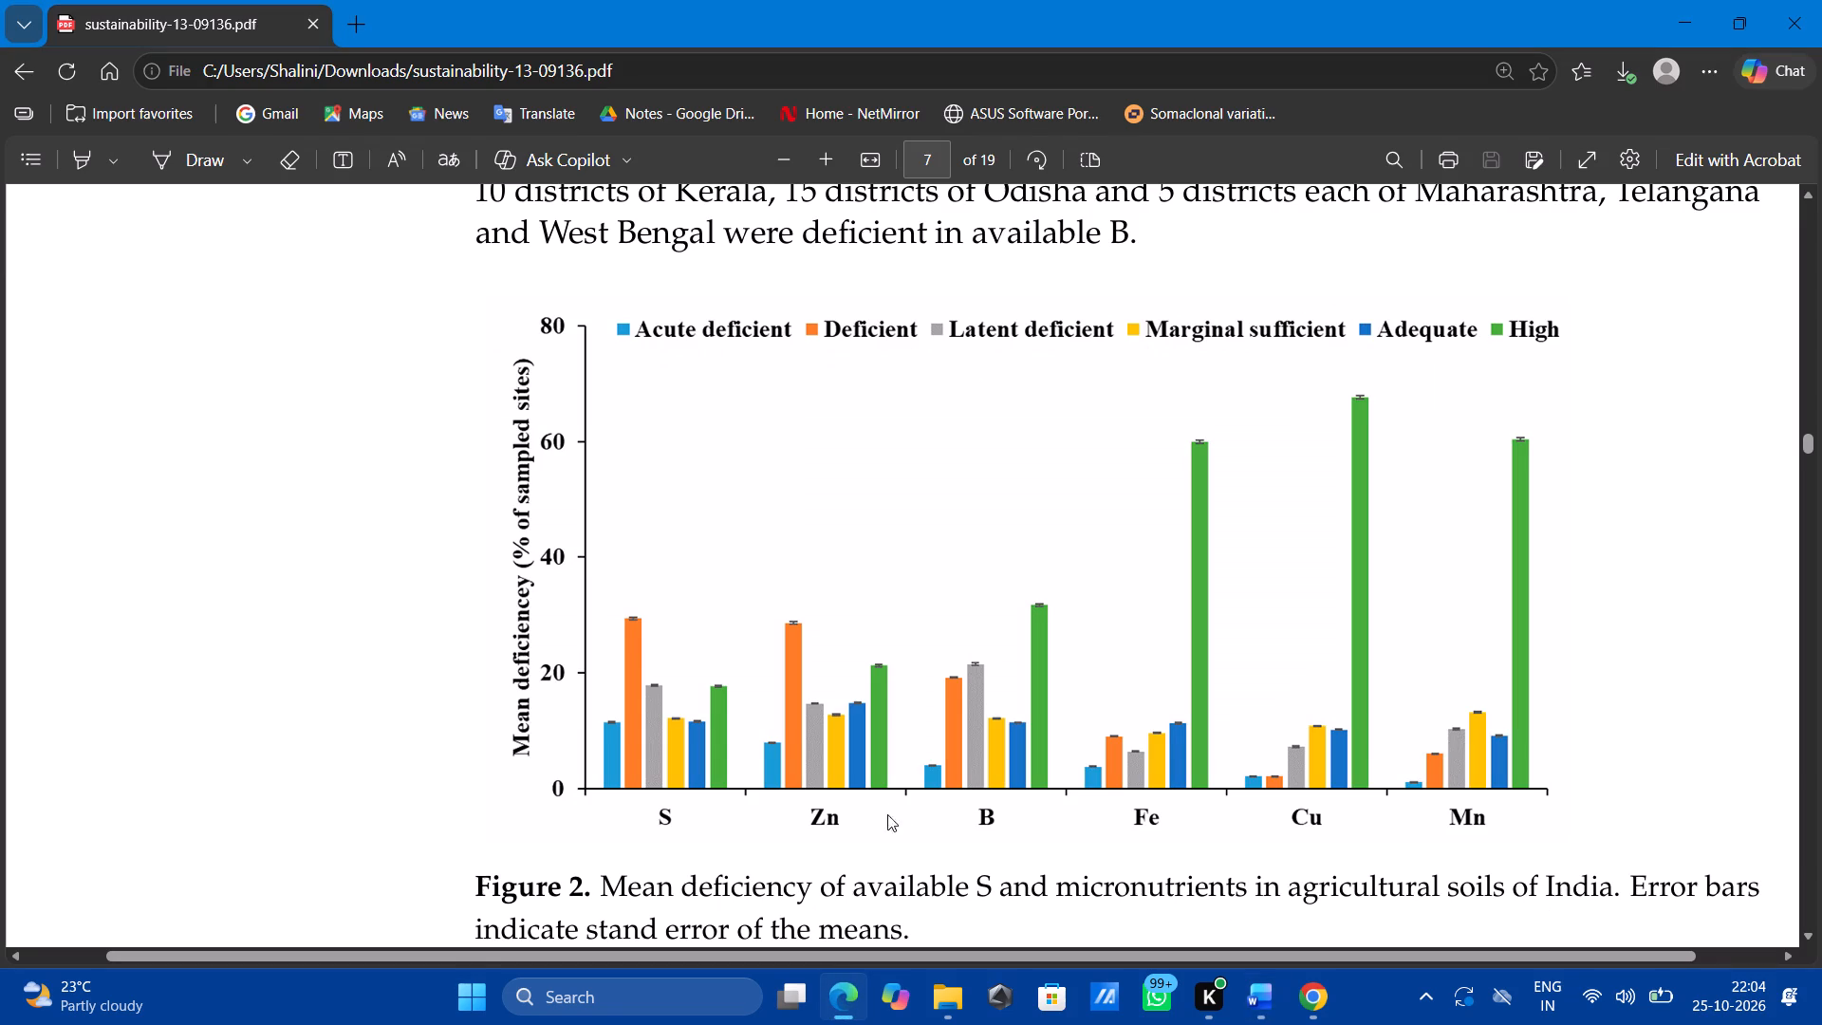
pyautogui.scroll(-2, 787, 734)
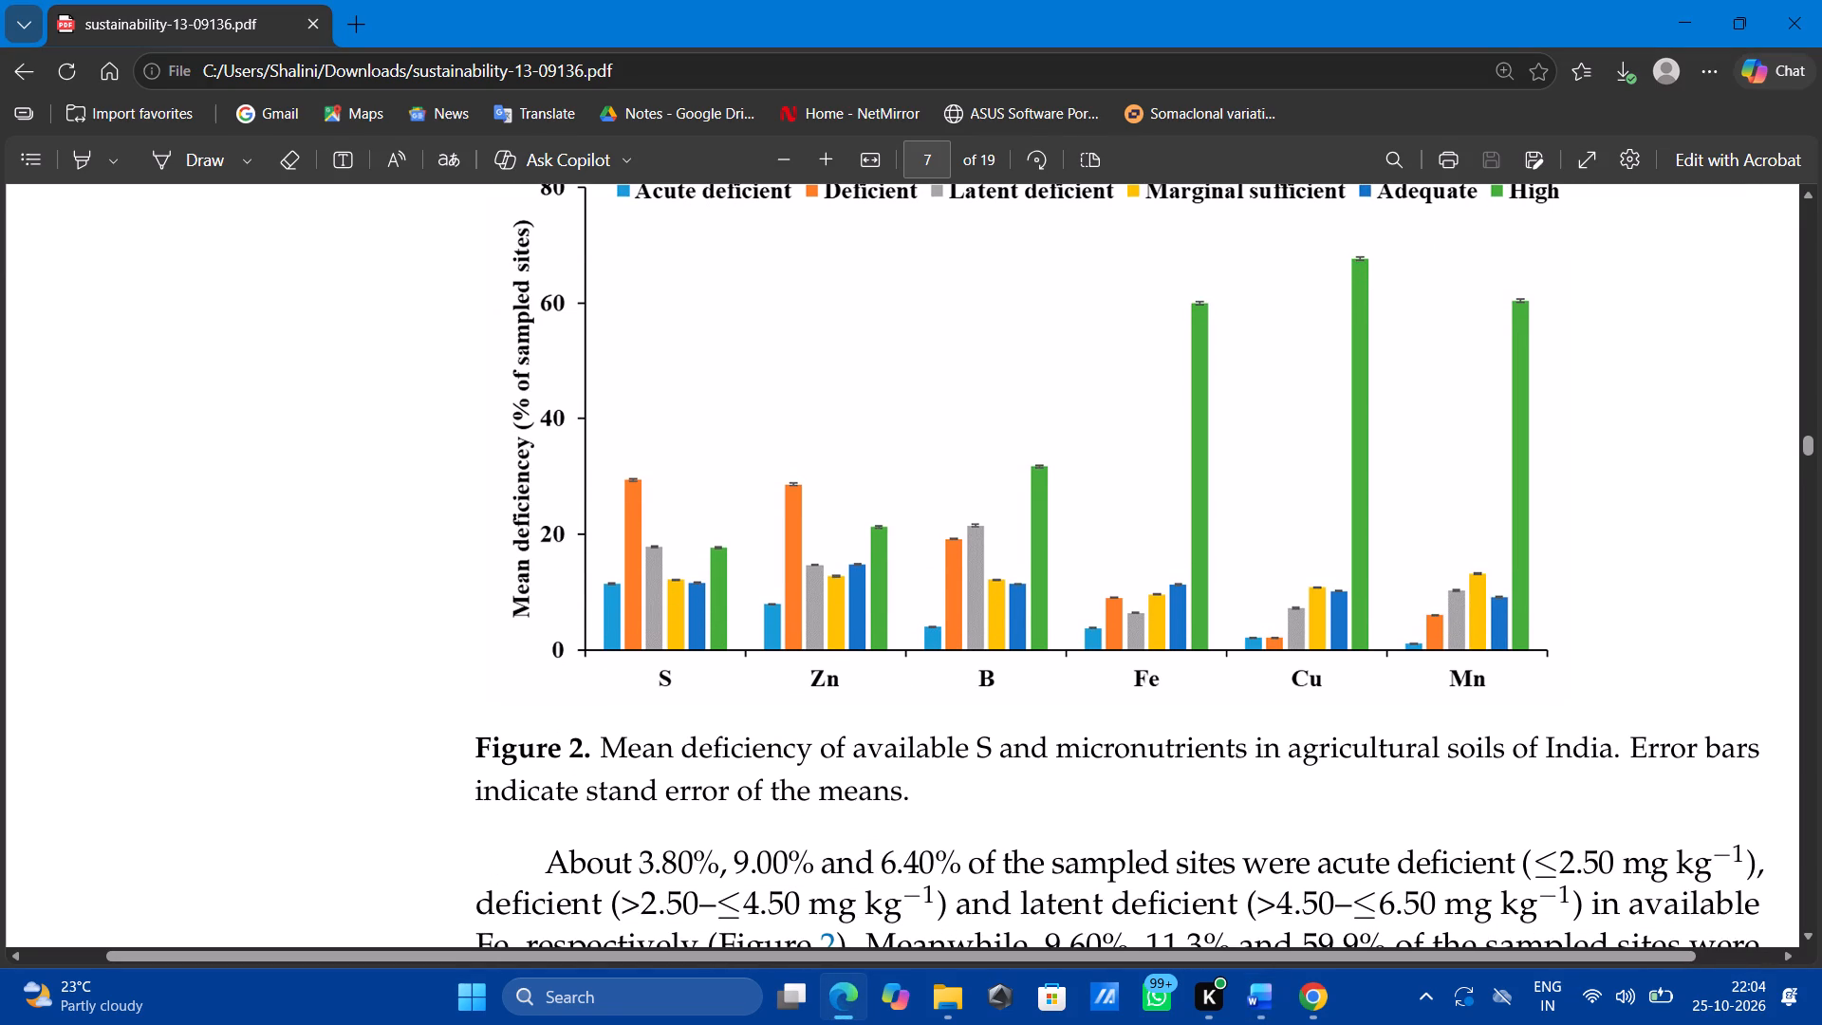
pyautogui.moveTo(461, 745); pyautogui.dragTo(895, 792)
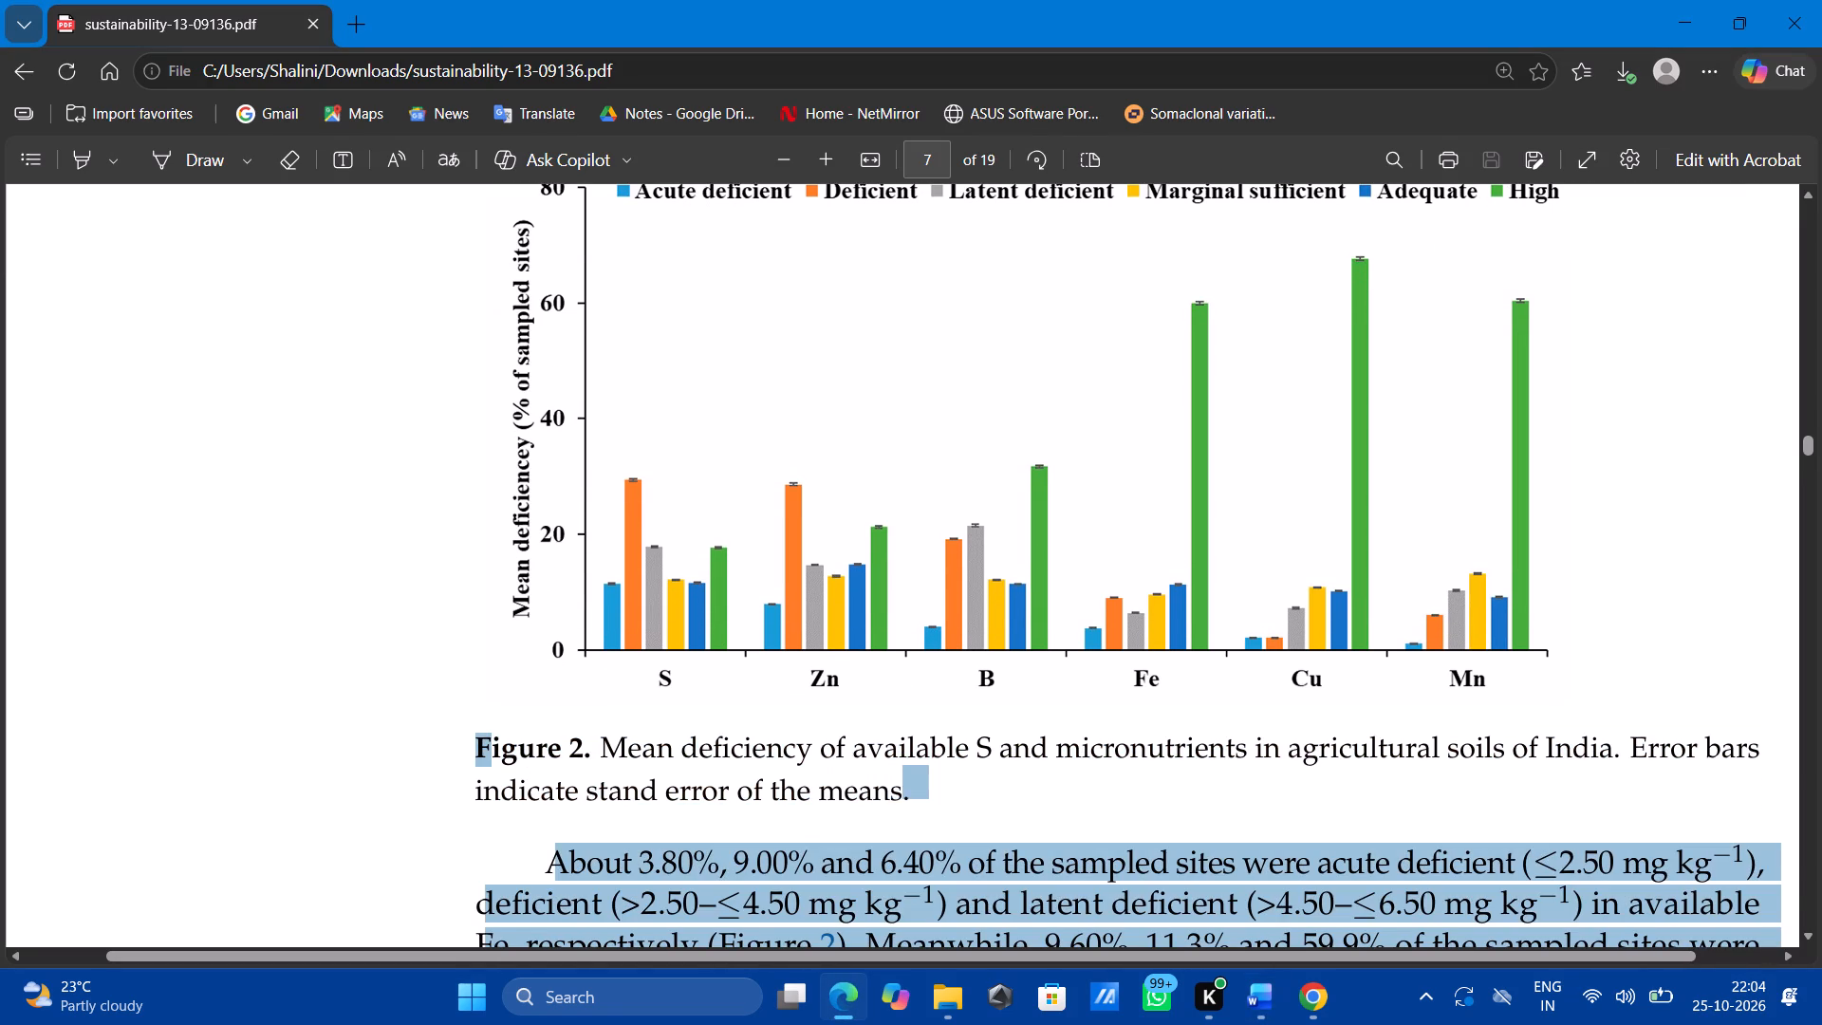
pyautogui.moveTo(895, 792); pyautogui.dragTo(582, 729)
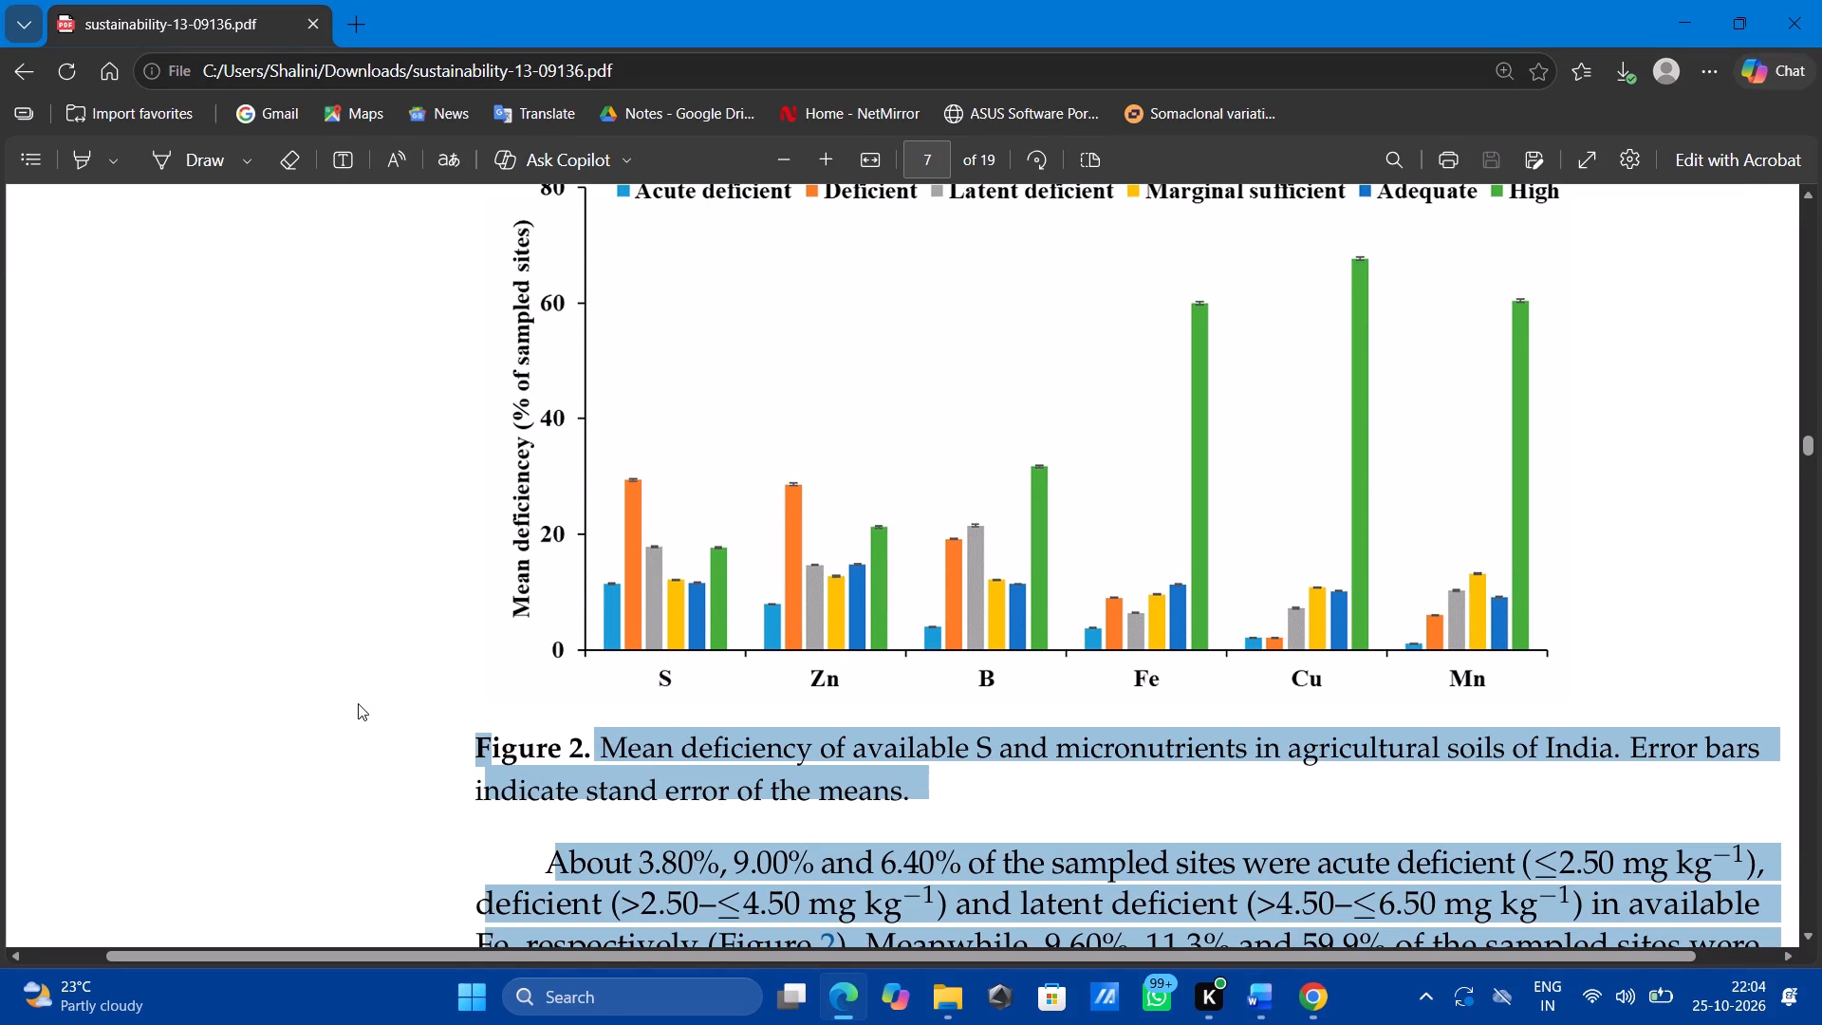
pyautogui.click(358, 703)
pyautogui.scroll(-2, 860, 737)
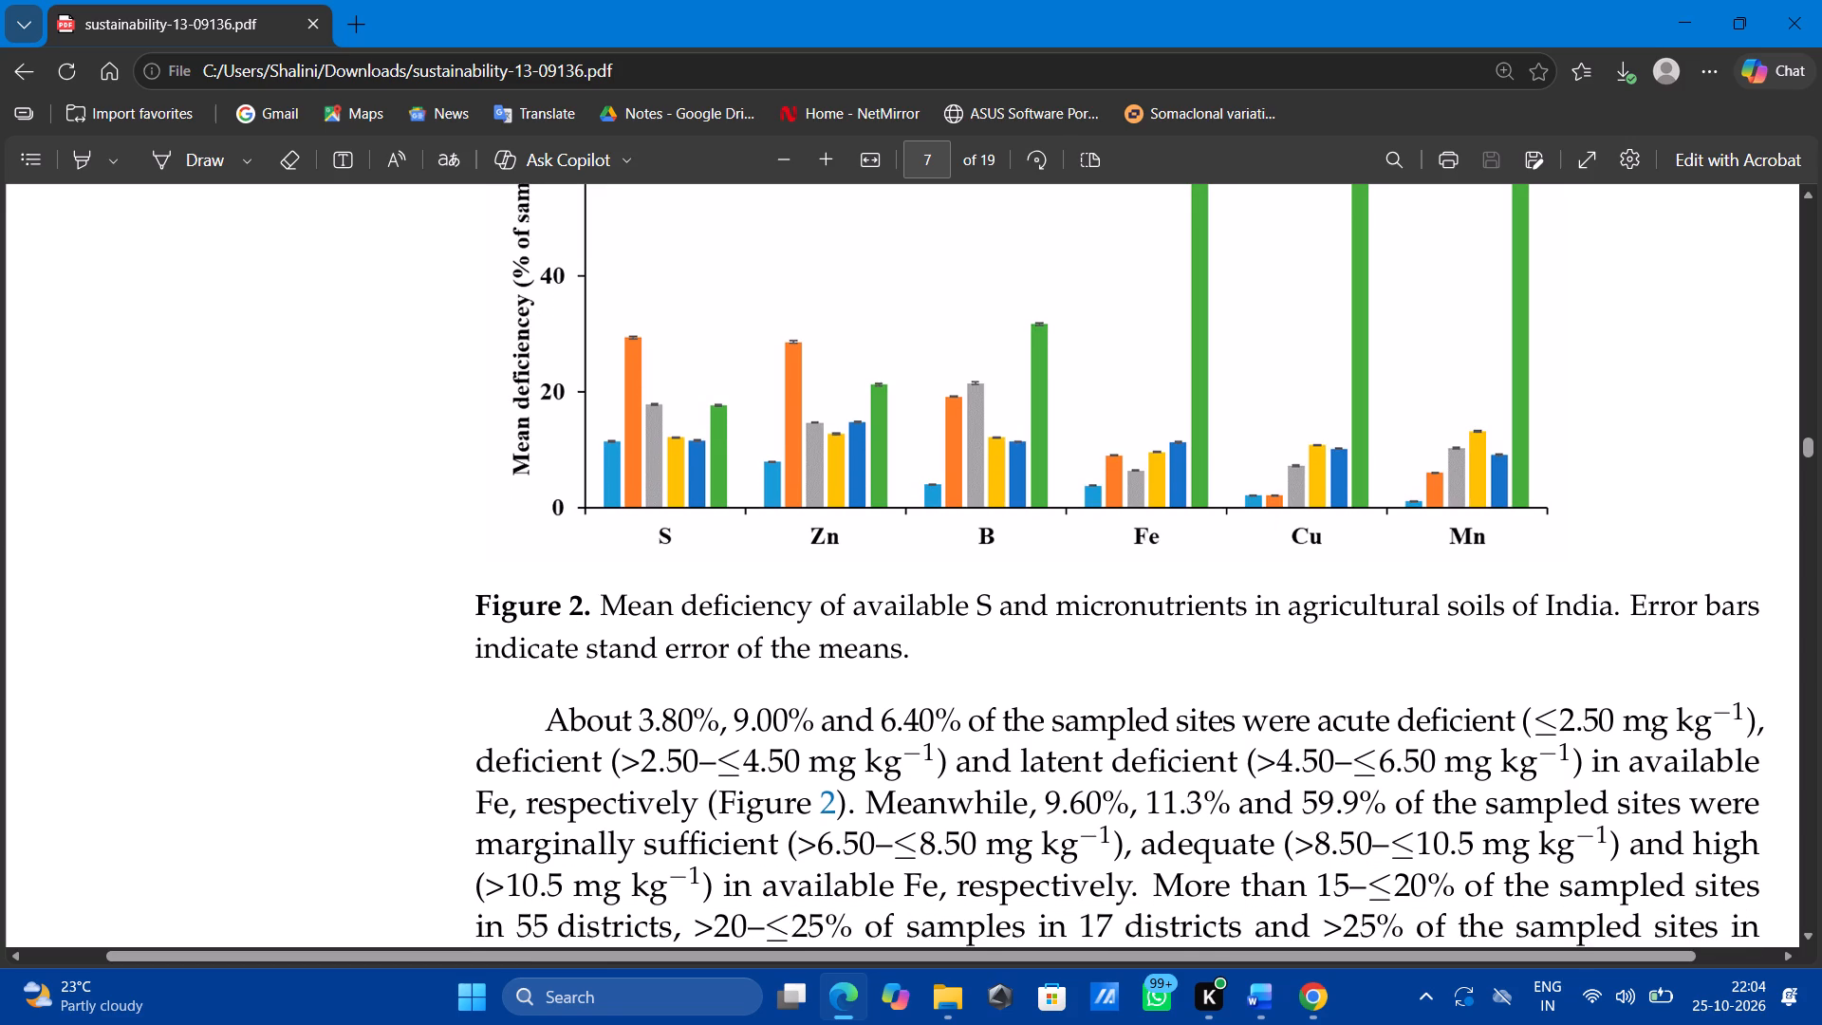
pyautogui.moveTo(466, 606); pyautogui.dragTo(532, 572)
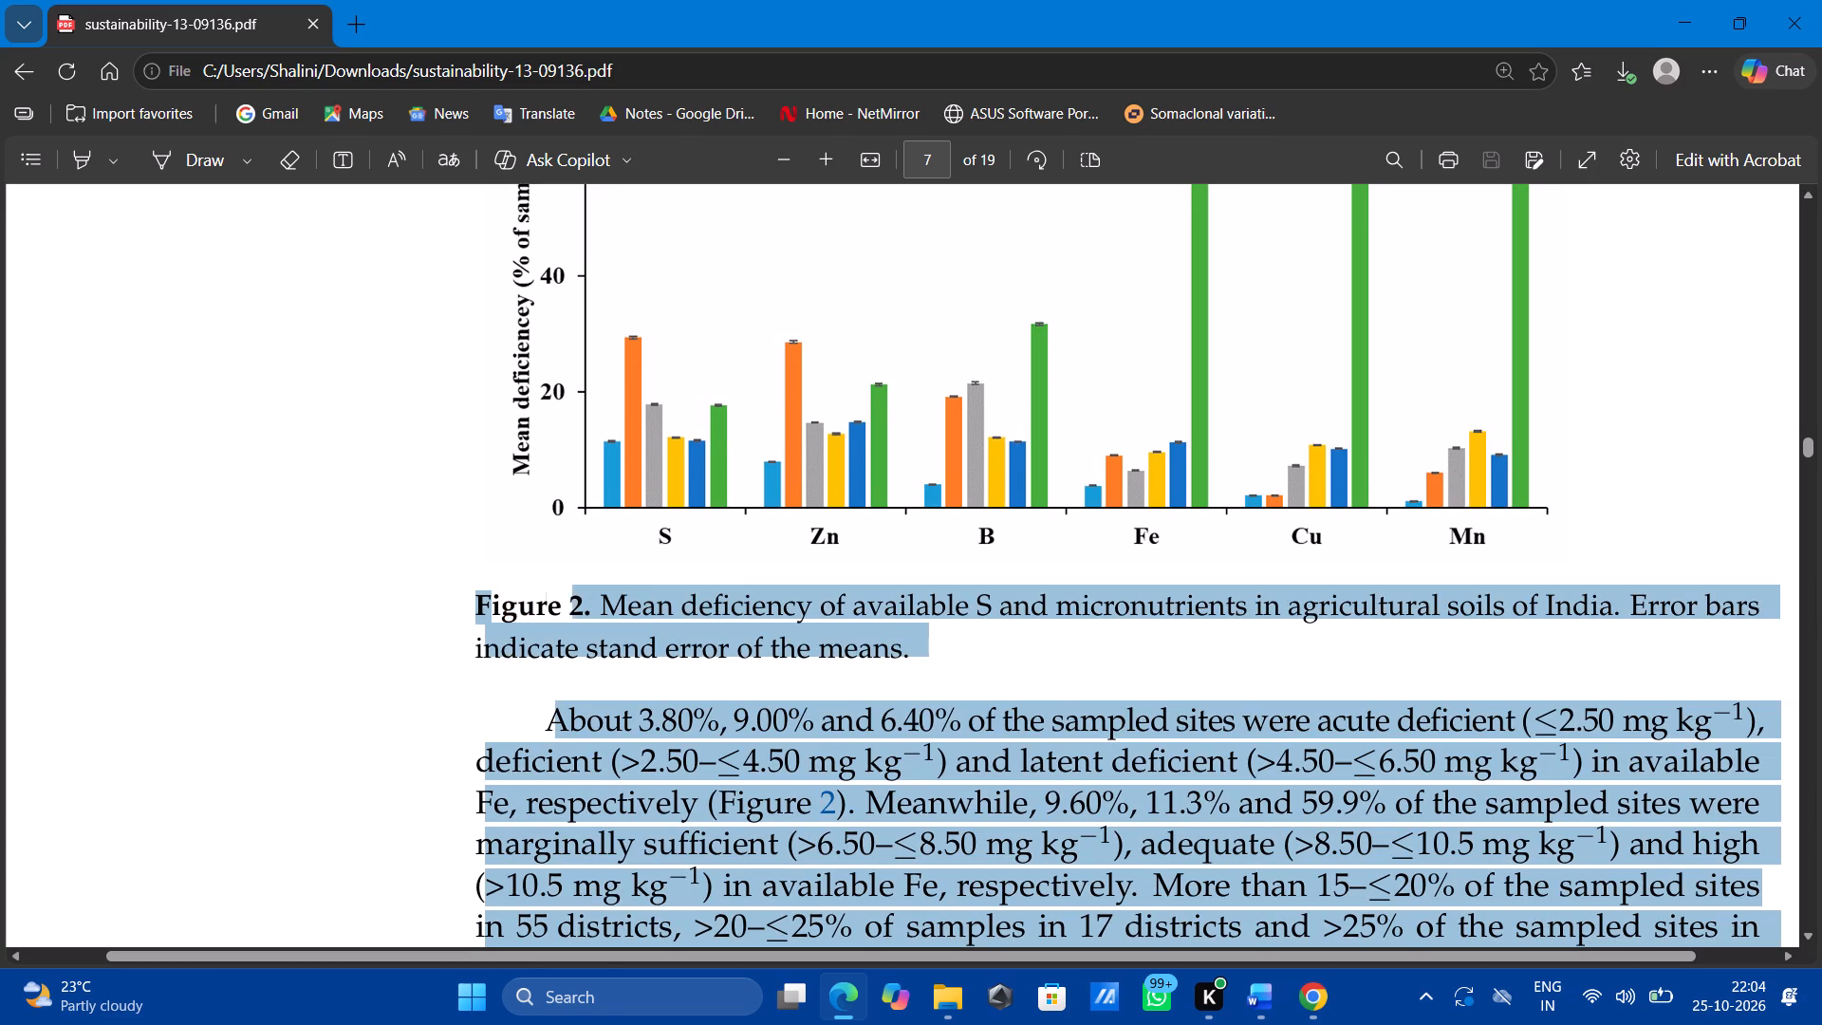
pyautogui.moveTo(532, 572); pyautogui.dragTo(951, 666)
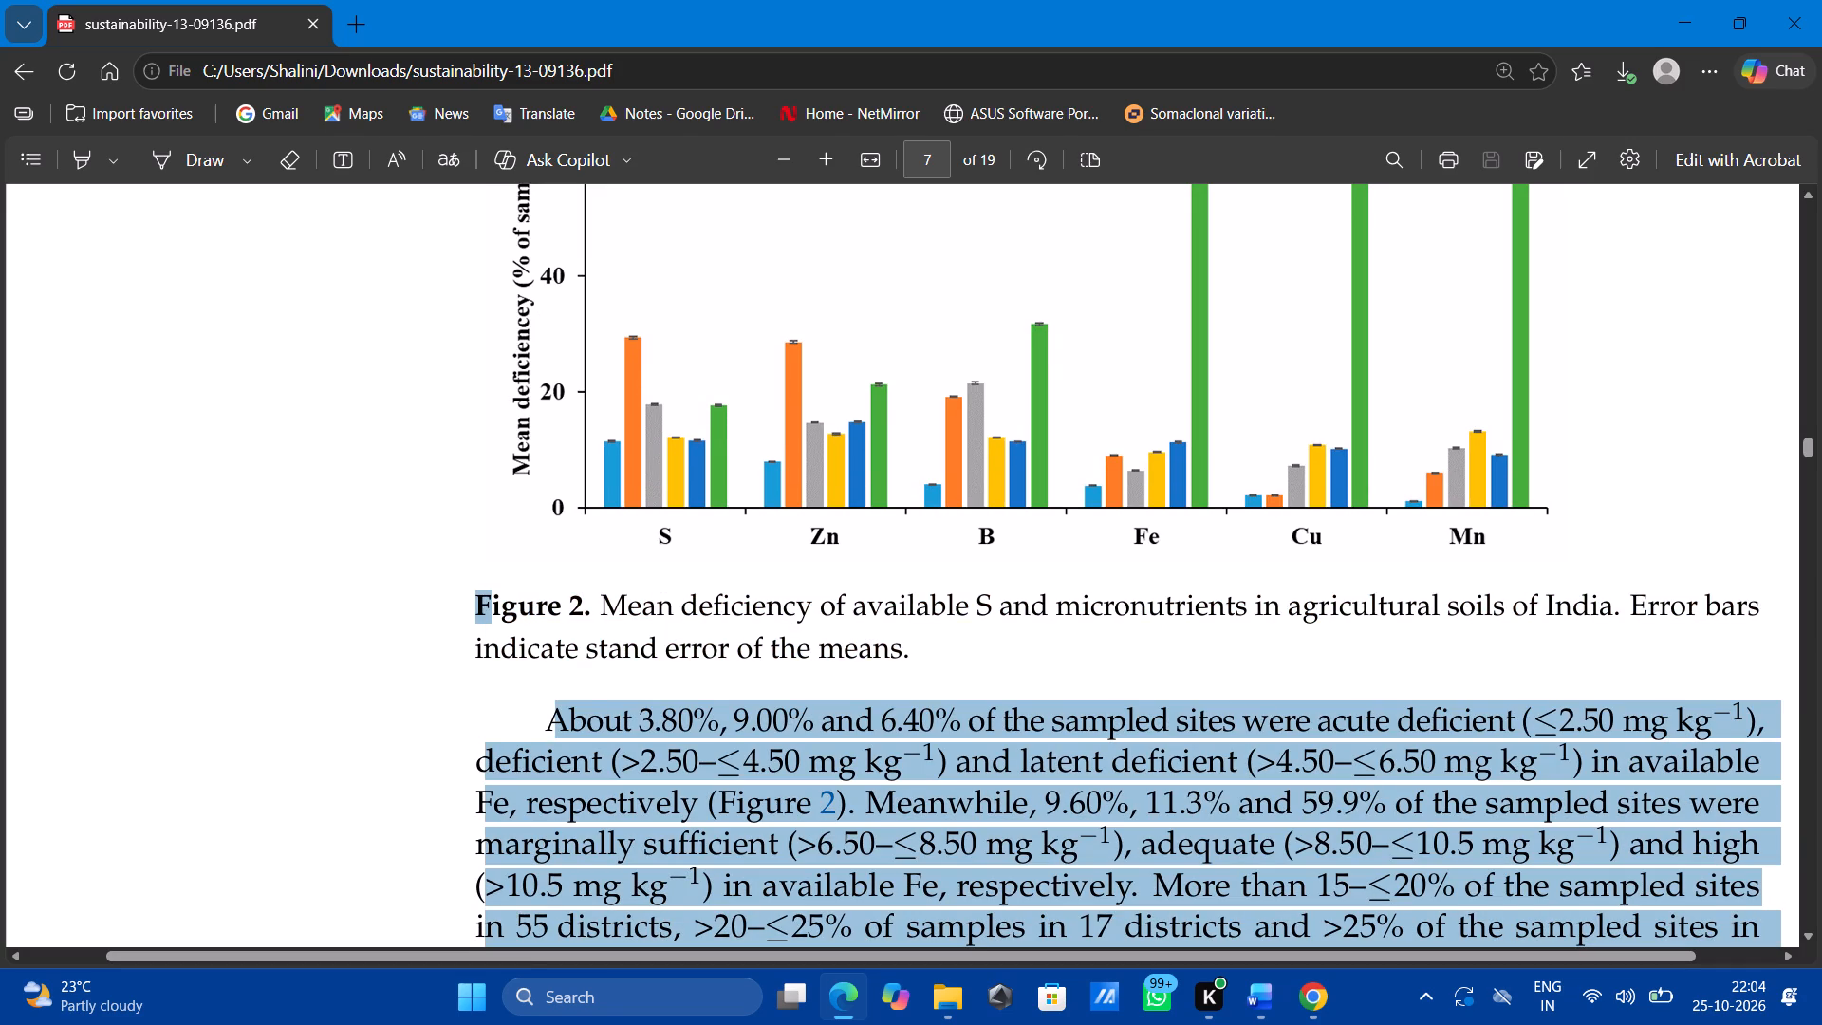
pyautogui.moveTo(951, 666); pyautogui.dragTo(901, 658)
pyautogui.hotkey('ctrl', 'c')
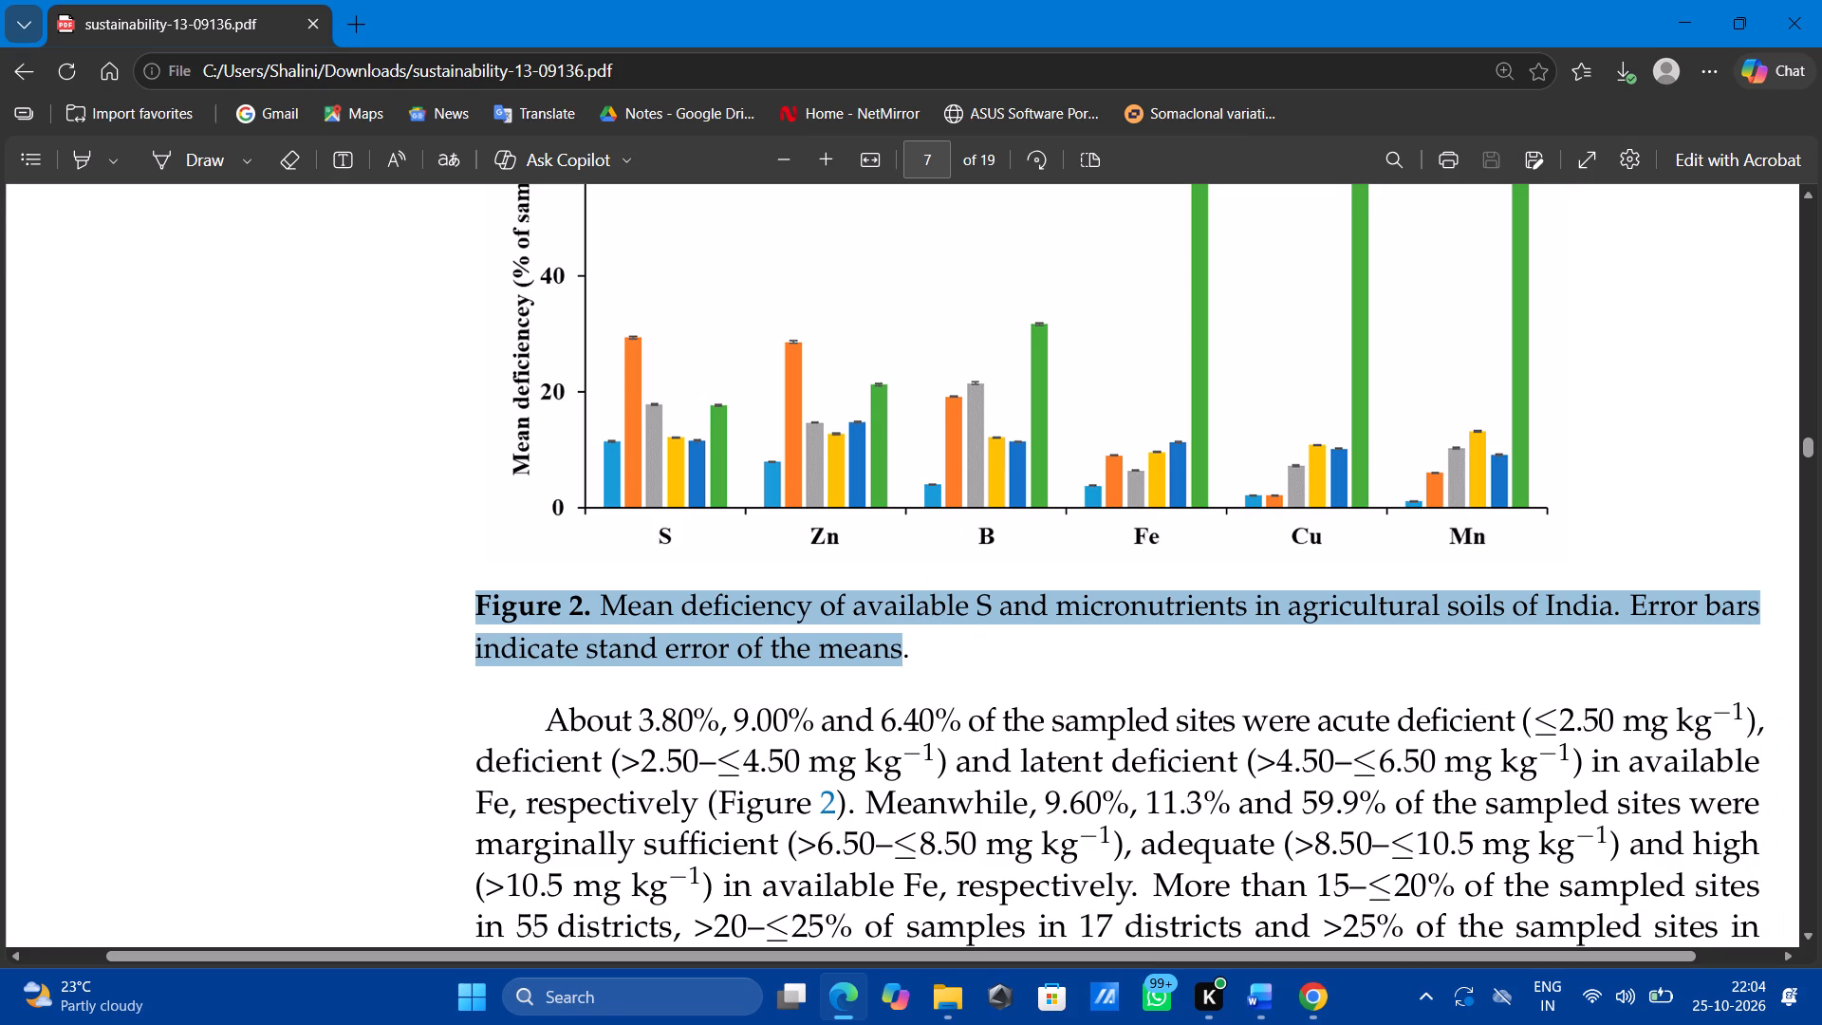
# Switch to the Word document and paste the copied Figure 2 caption on the line below the chart.
pyautogui.click(1271, 1006)
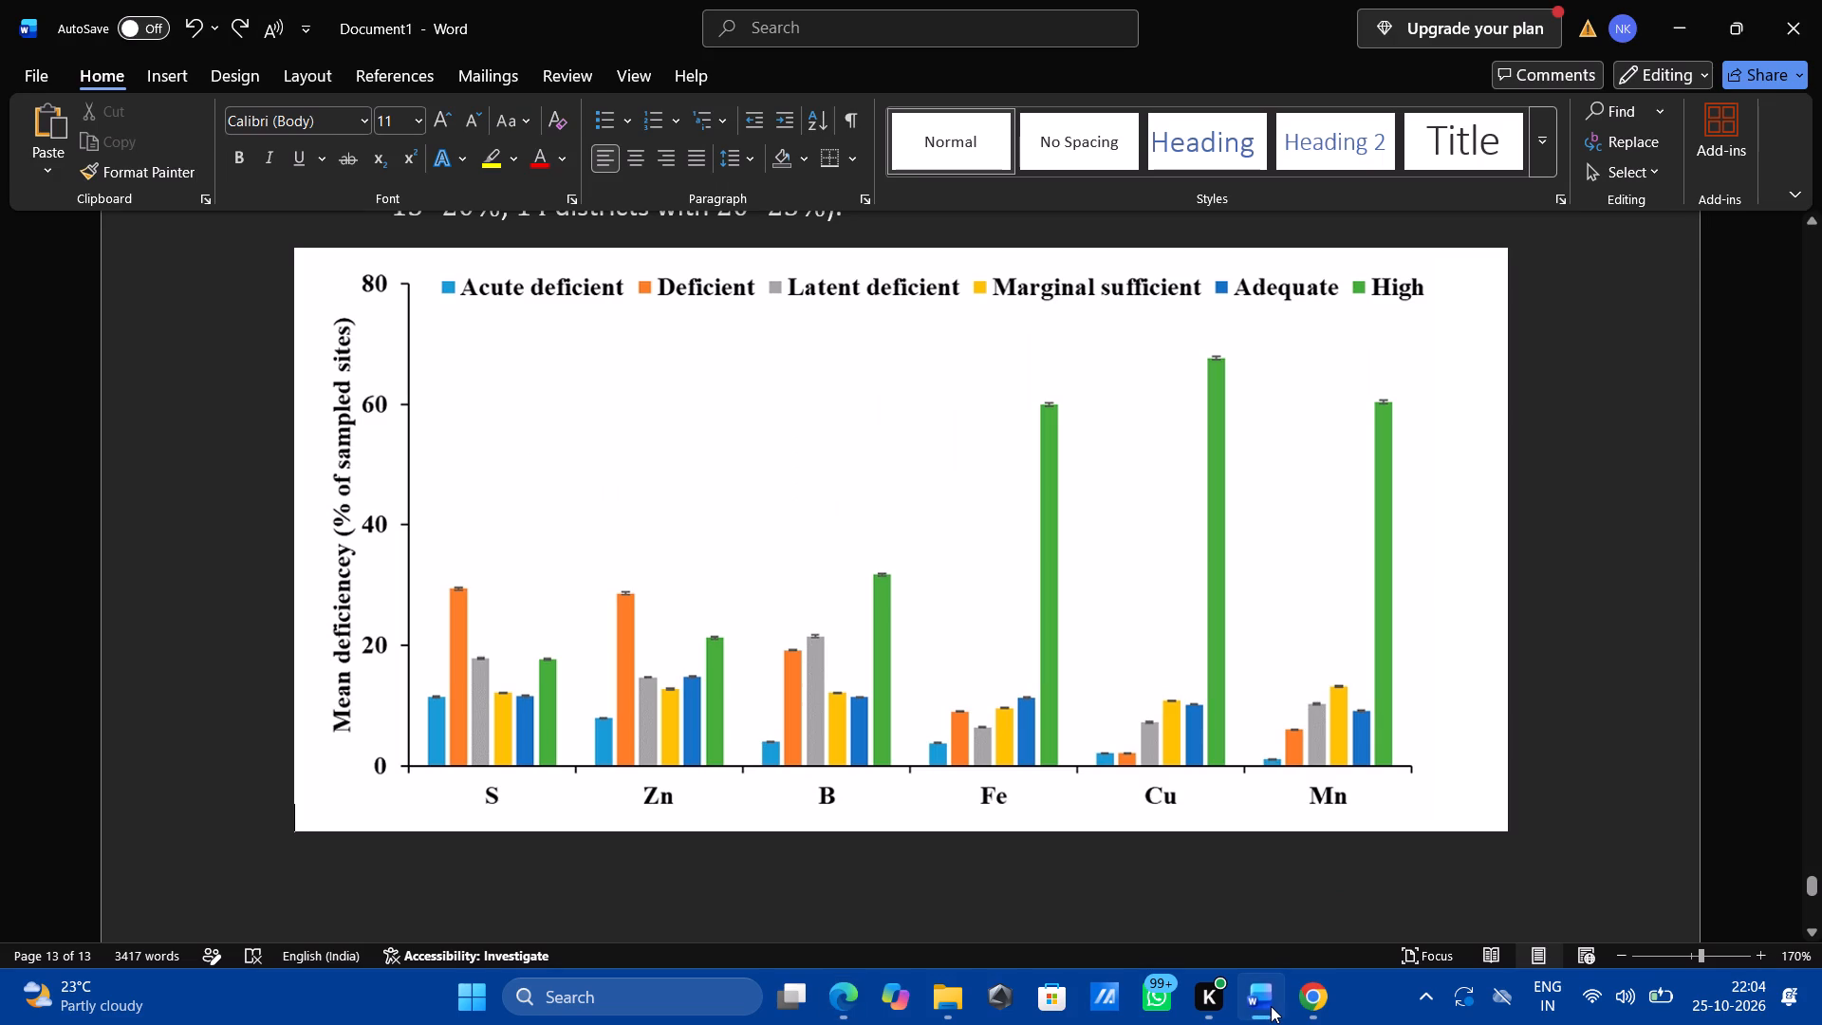
pyautogui.scroll(-1, 1027, 743)
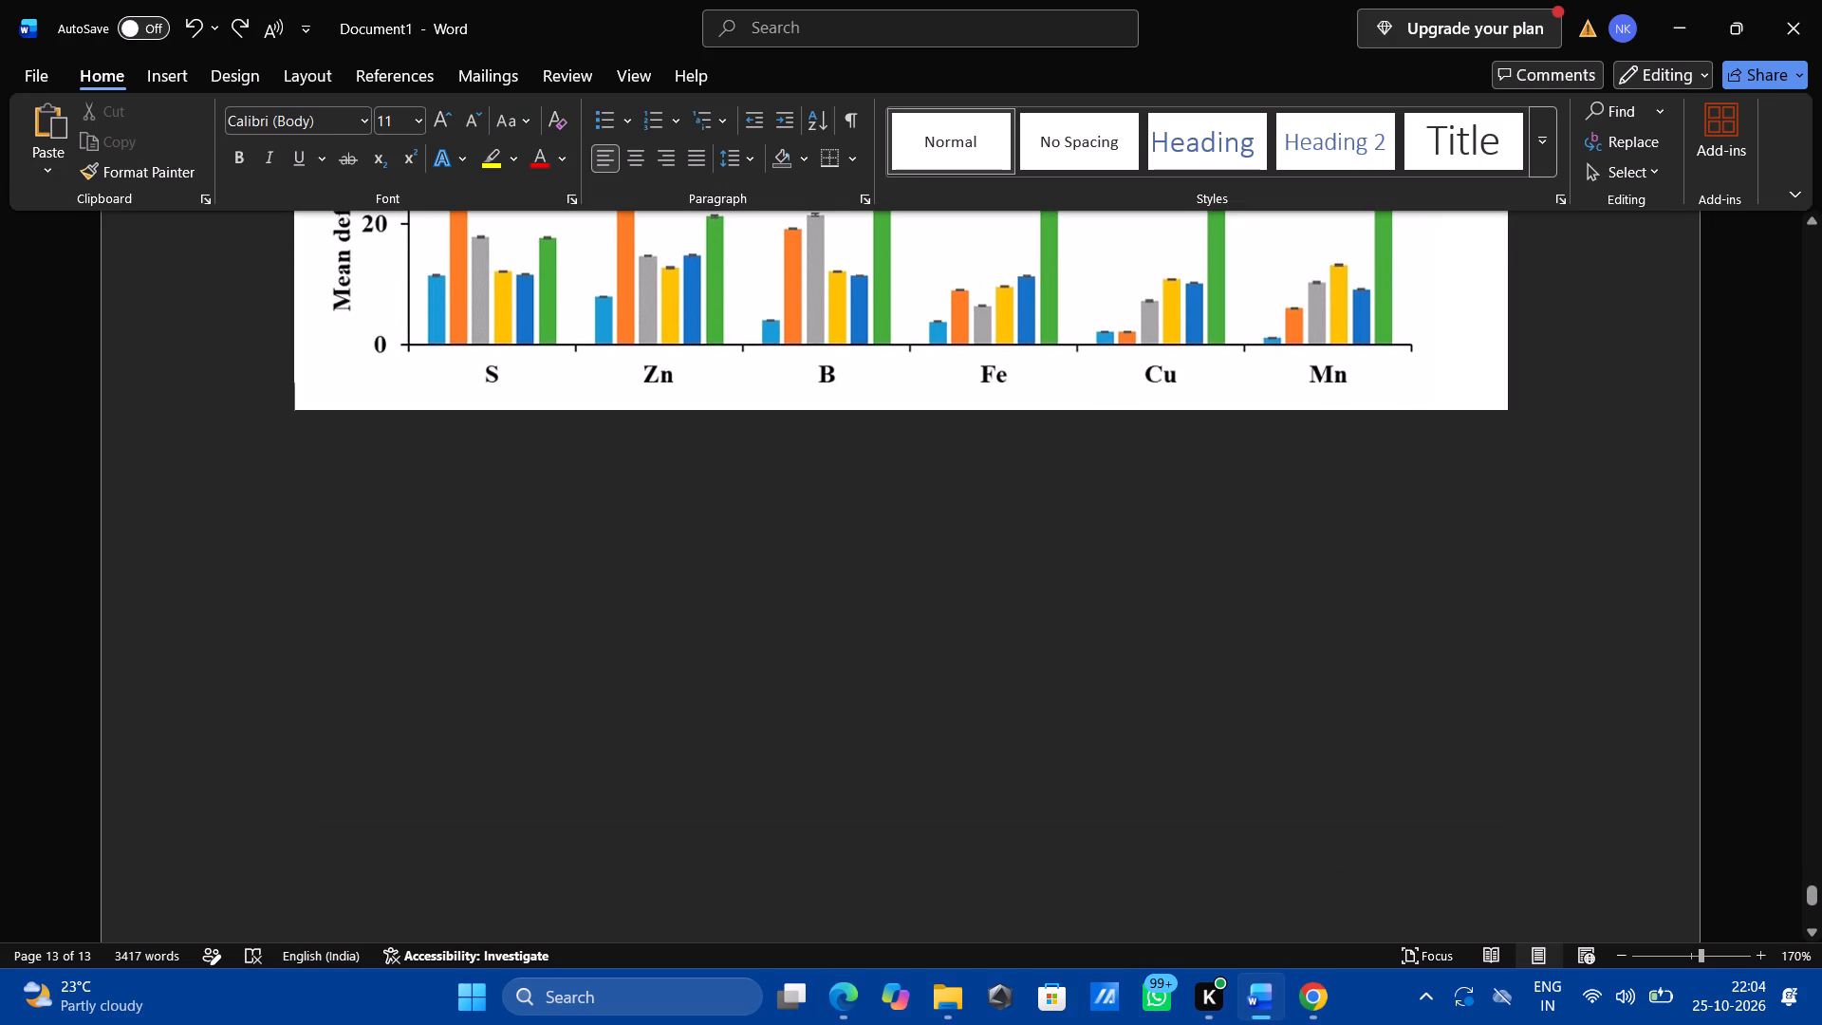
pyautogui.click(300, 476)
pyautogui.click(300, 476)
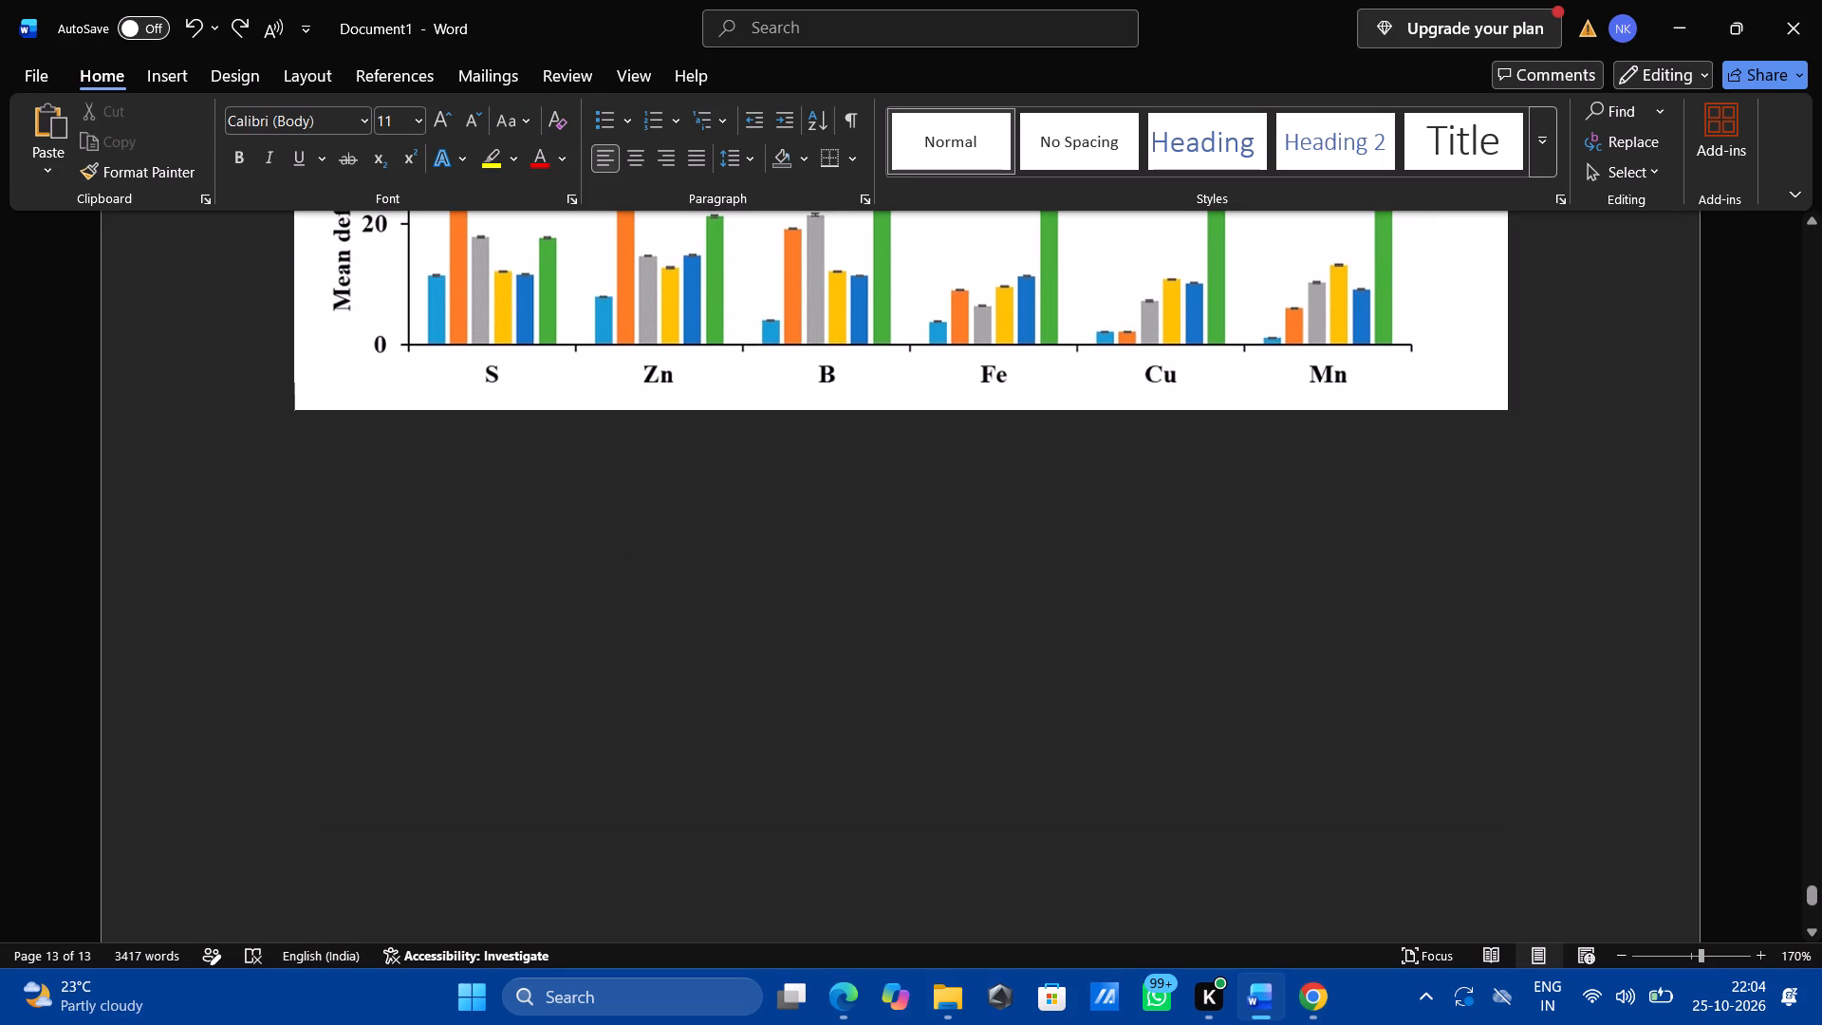
pyautogui.doubleClick(304, 461)
pyautogui.hotkey('ctrl', 'v')
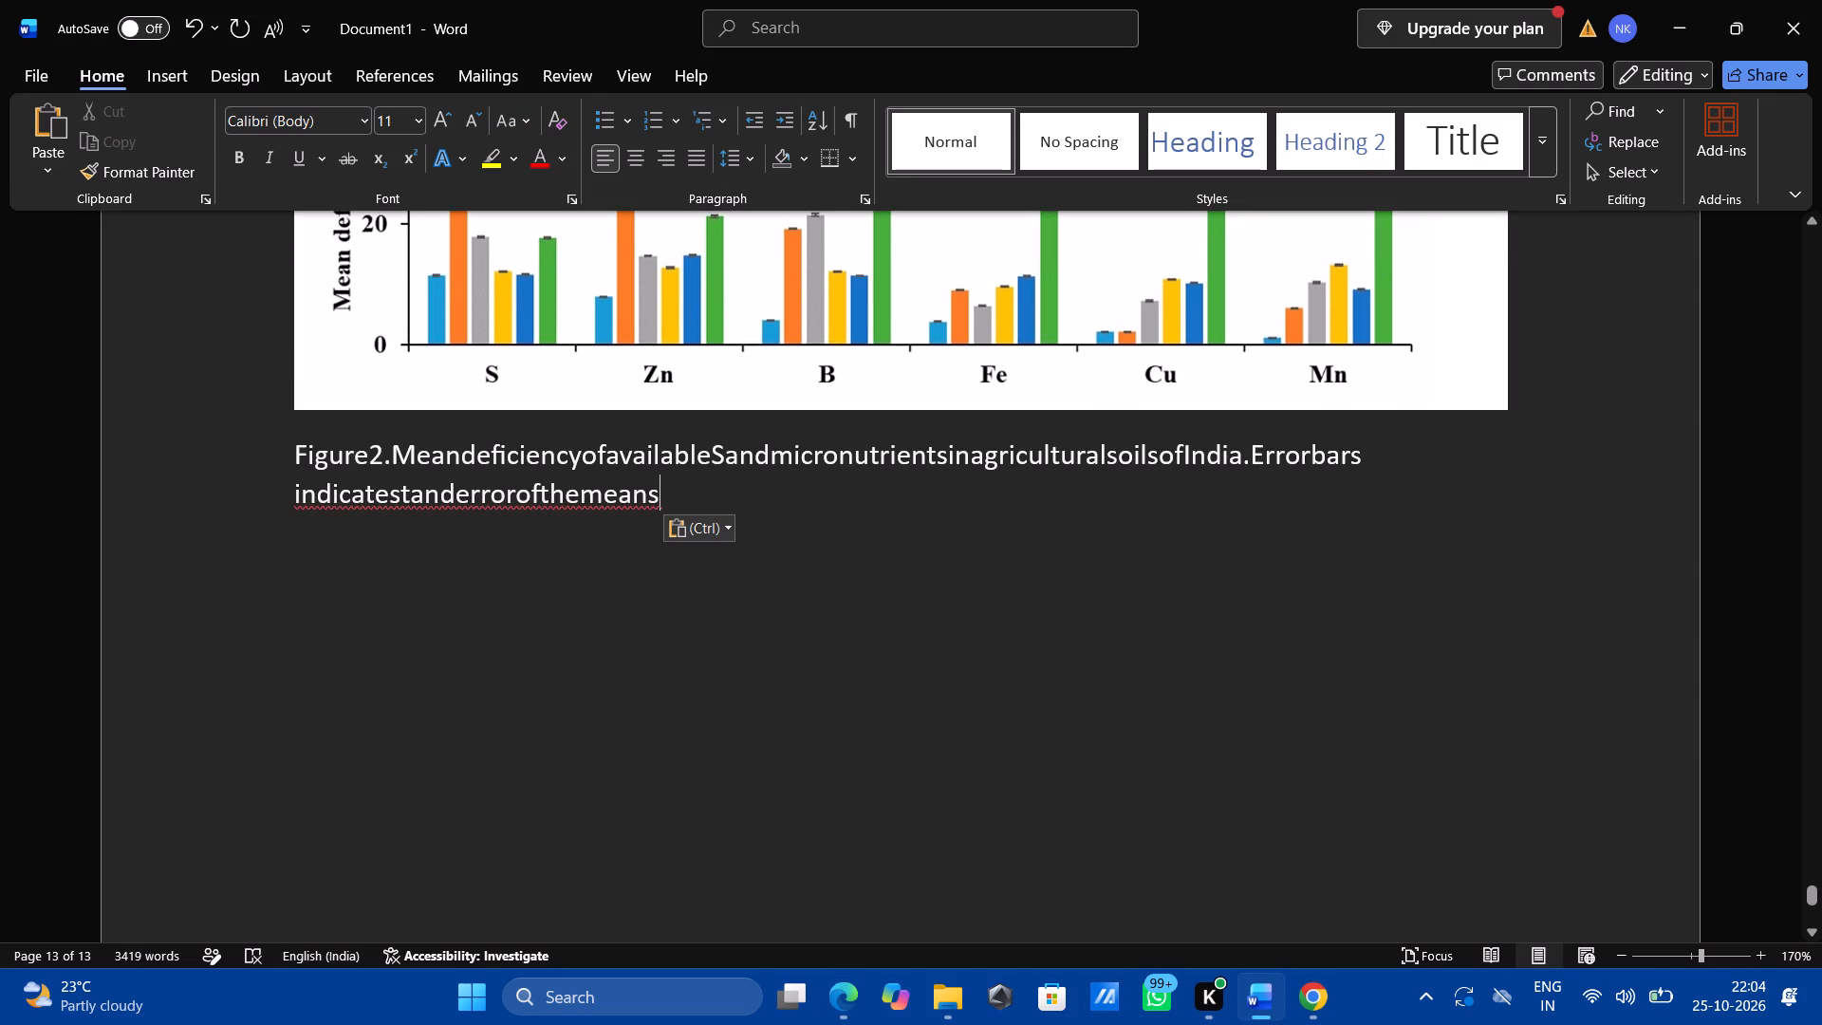
# Separate "Mean" and "deficiency" with a single space in the pasted Figure 2 caption.
pyautogui.click(460, 459)
pyautogui.press('space')
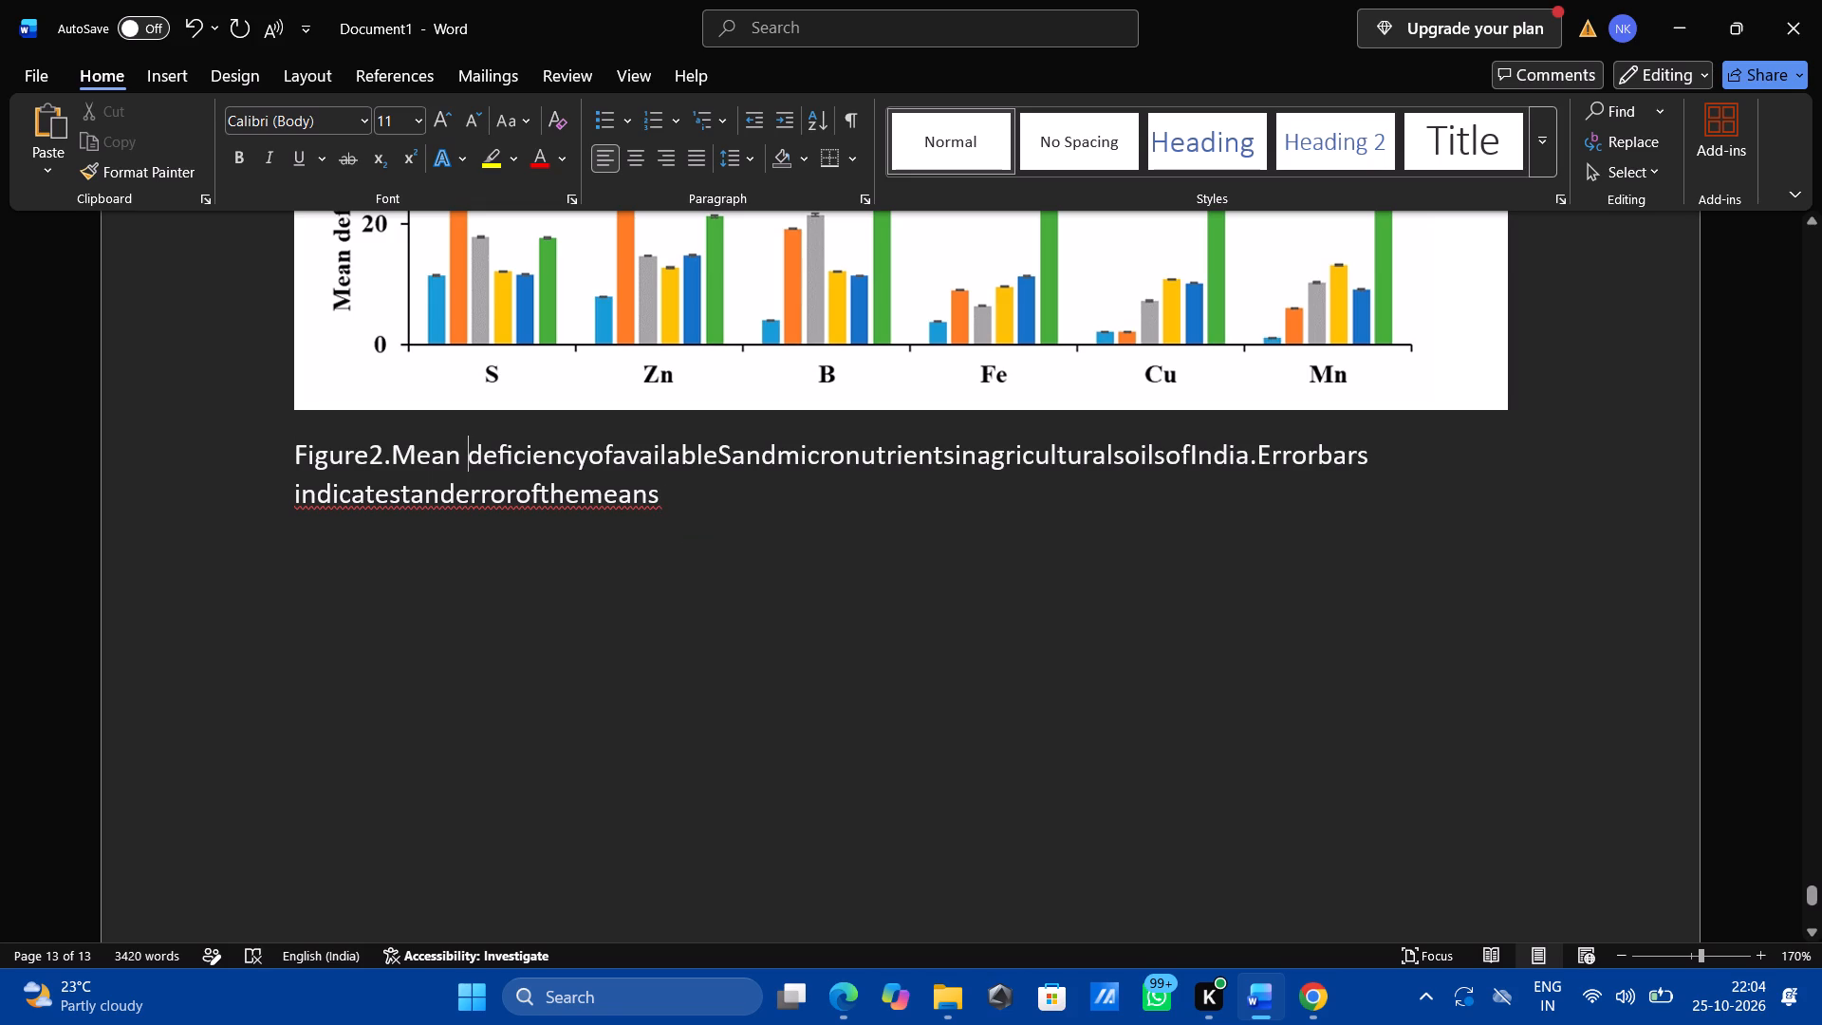
pyautogui.click(587, 459)
pyautogui.press('space')
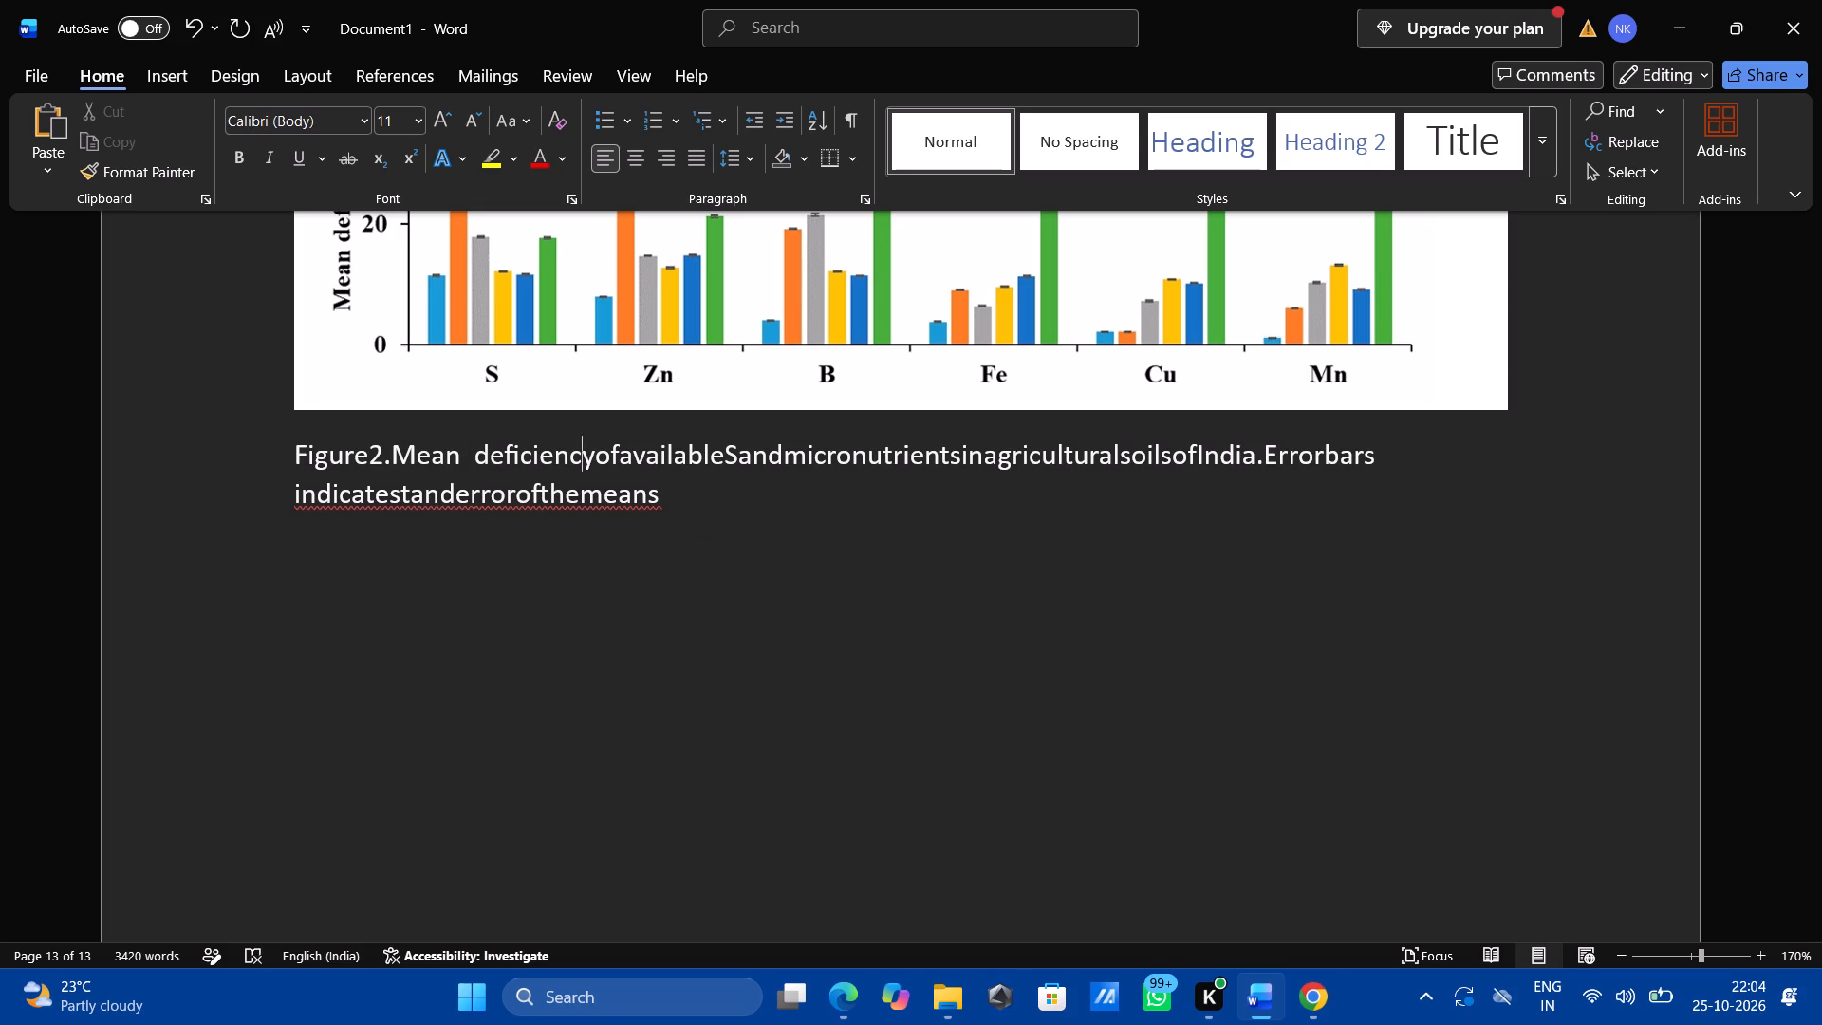
pyautogui.press('BackSpace')
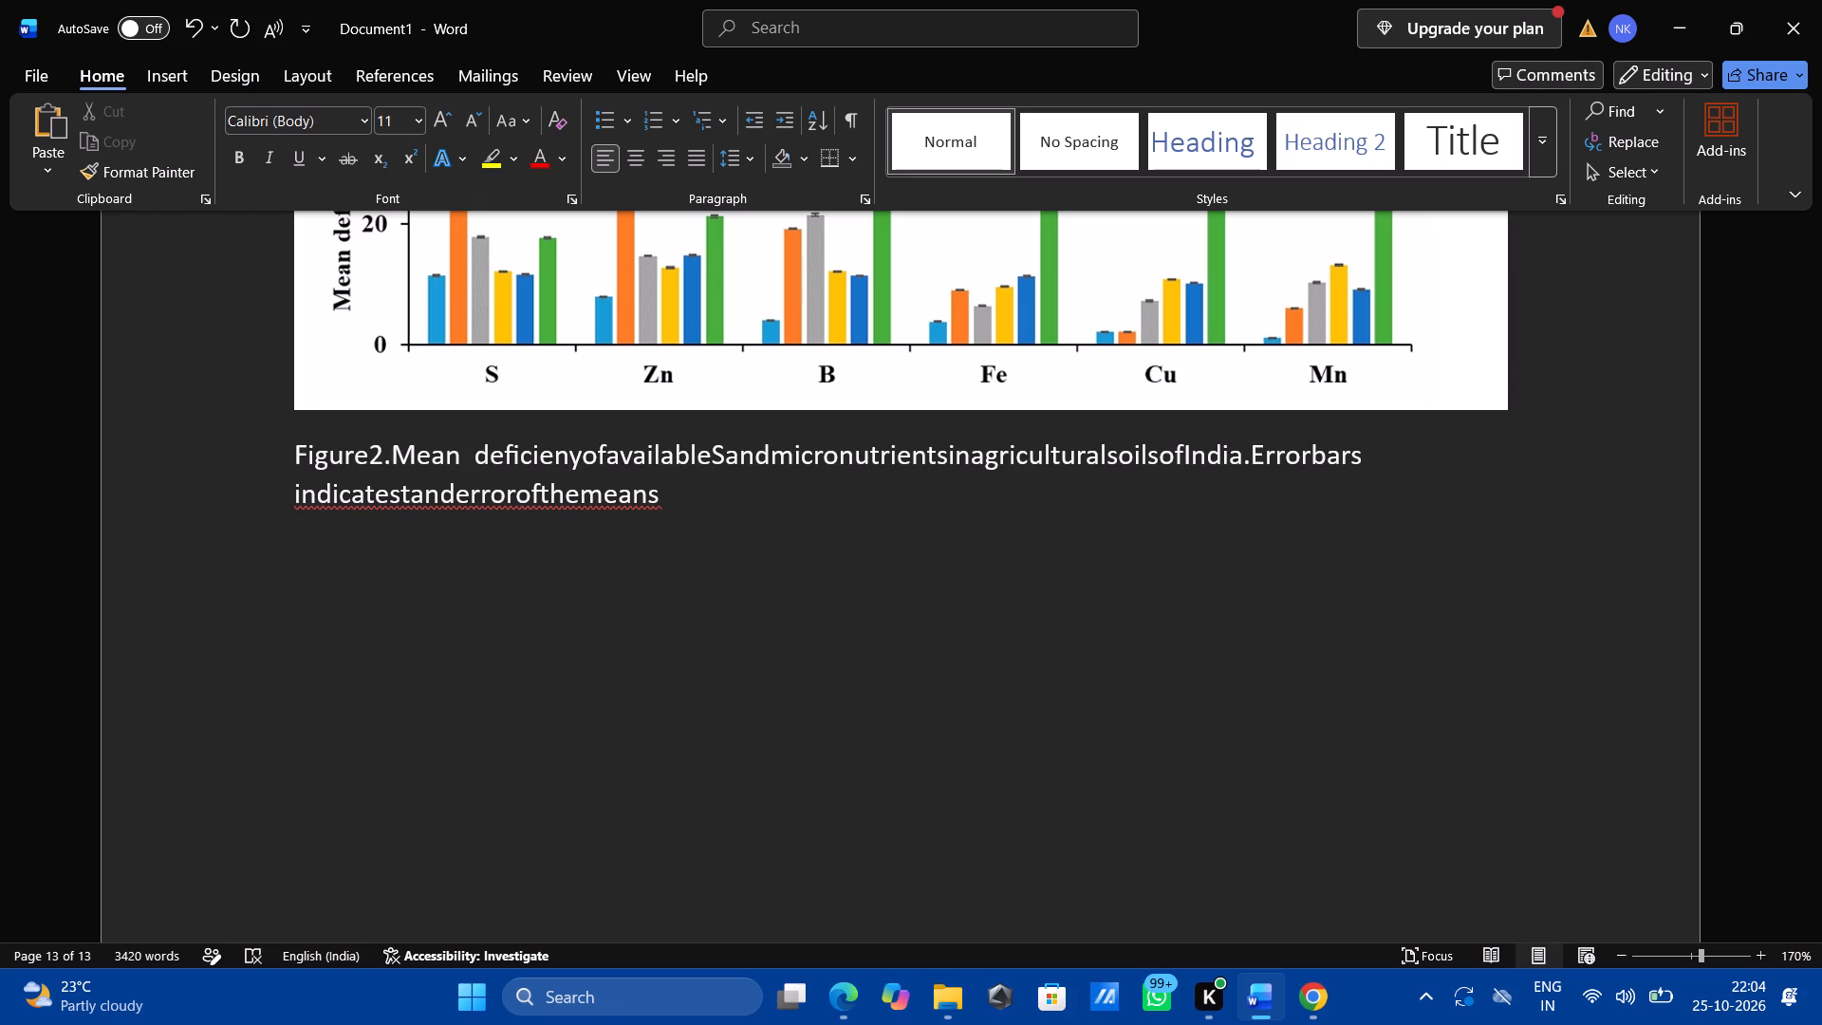
pyautogui.press('c')
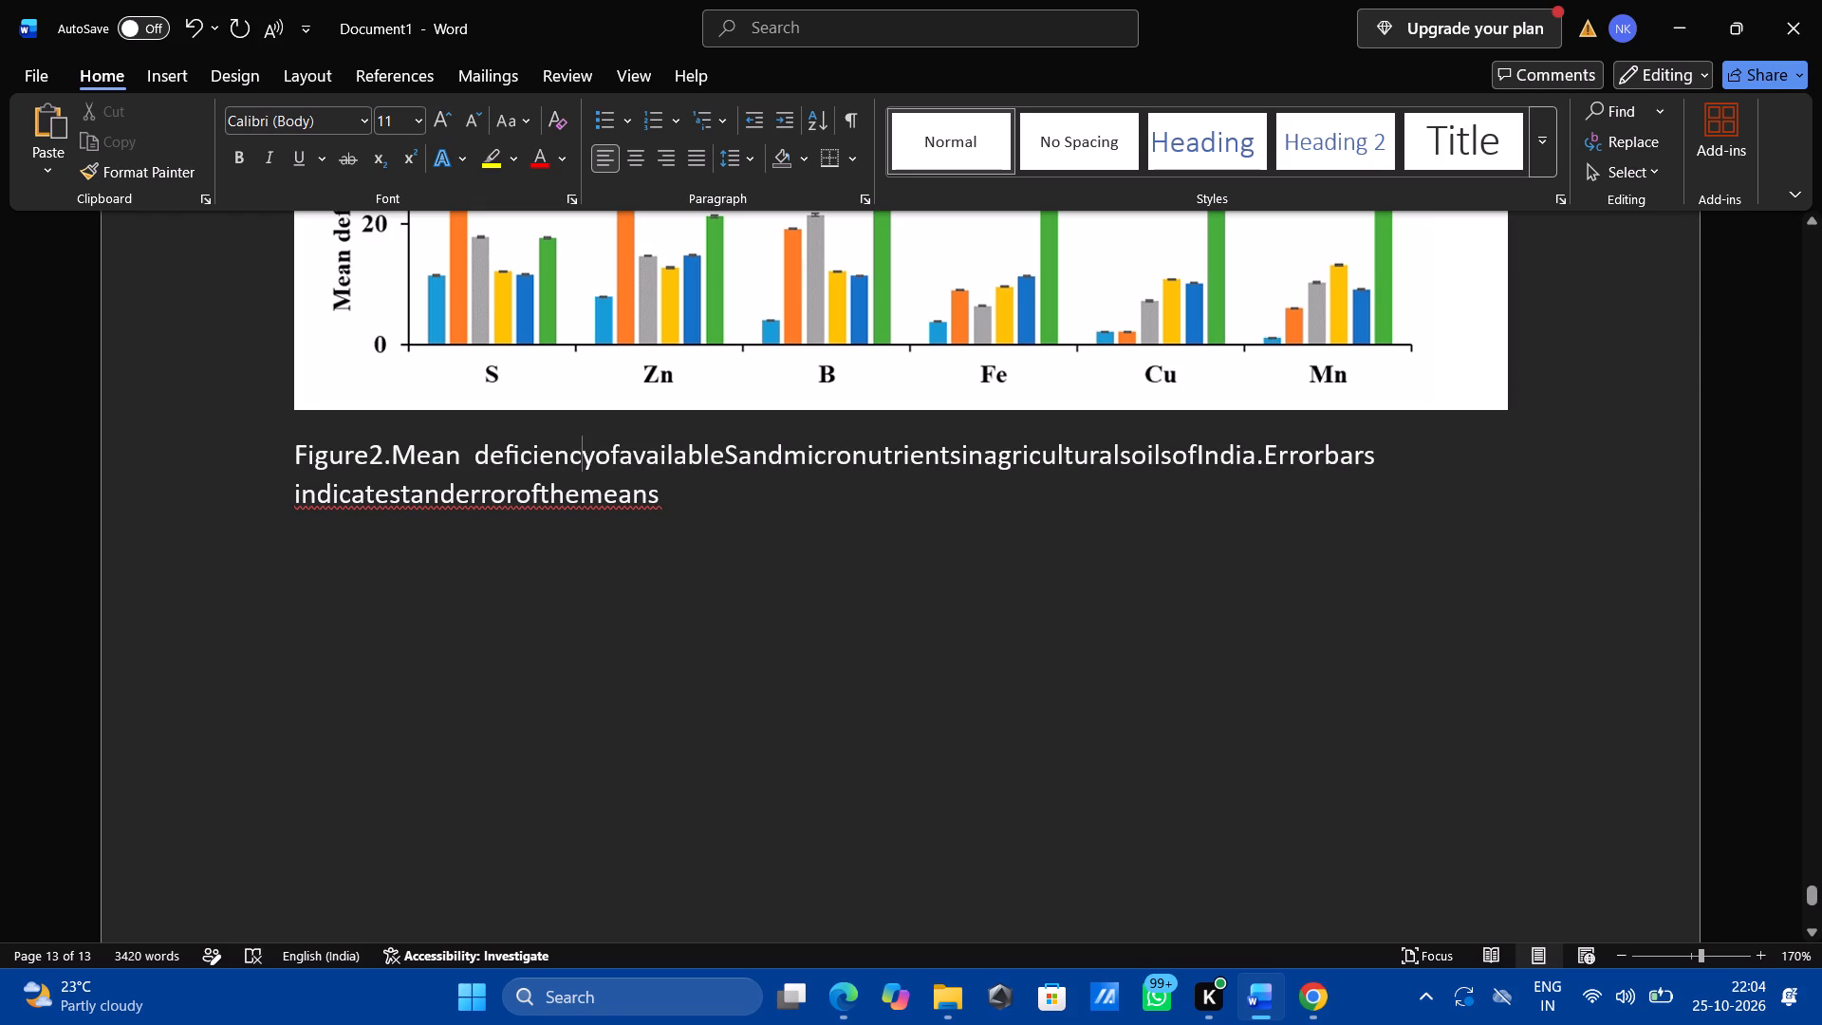
pyautogui.click(473, 457)
pyautogui.press('BackSpace')
# Insert single spaces after "deficiency" and "of" in the Figure 2 caption, giving "deficiency of available".
pyautogui.press('Right')
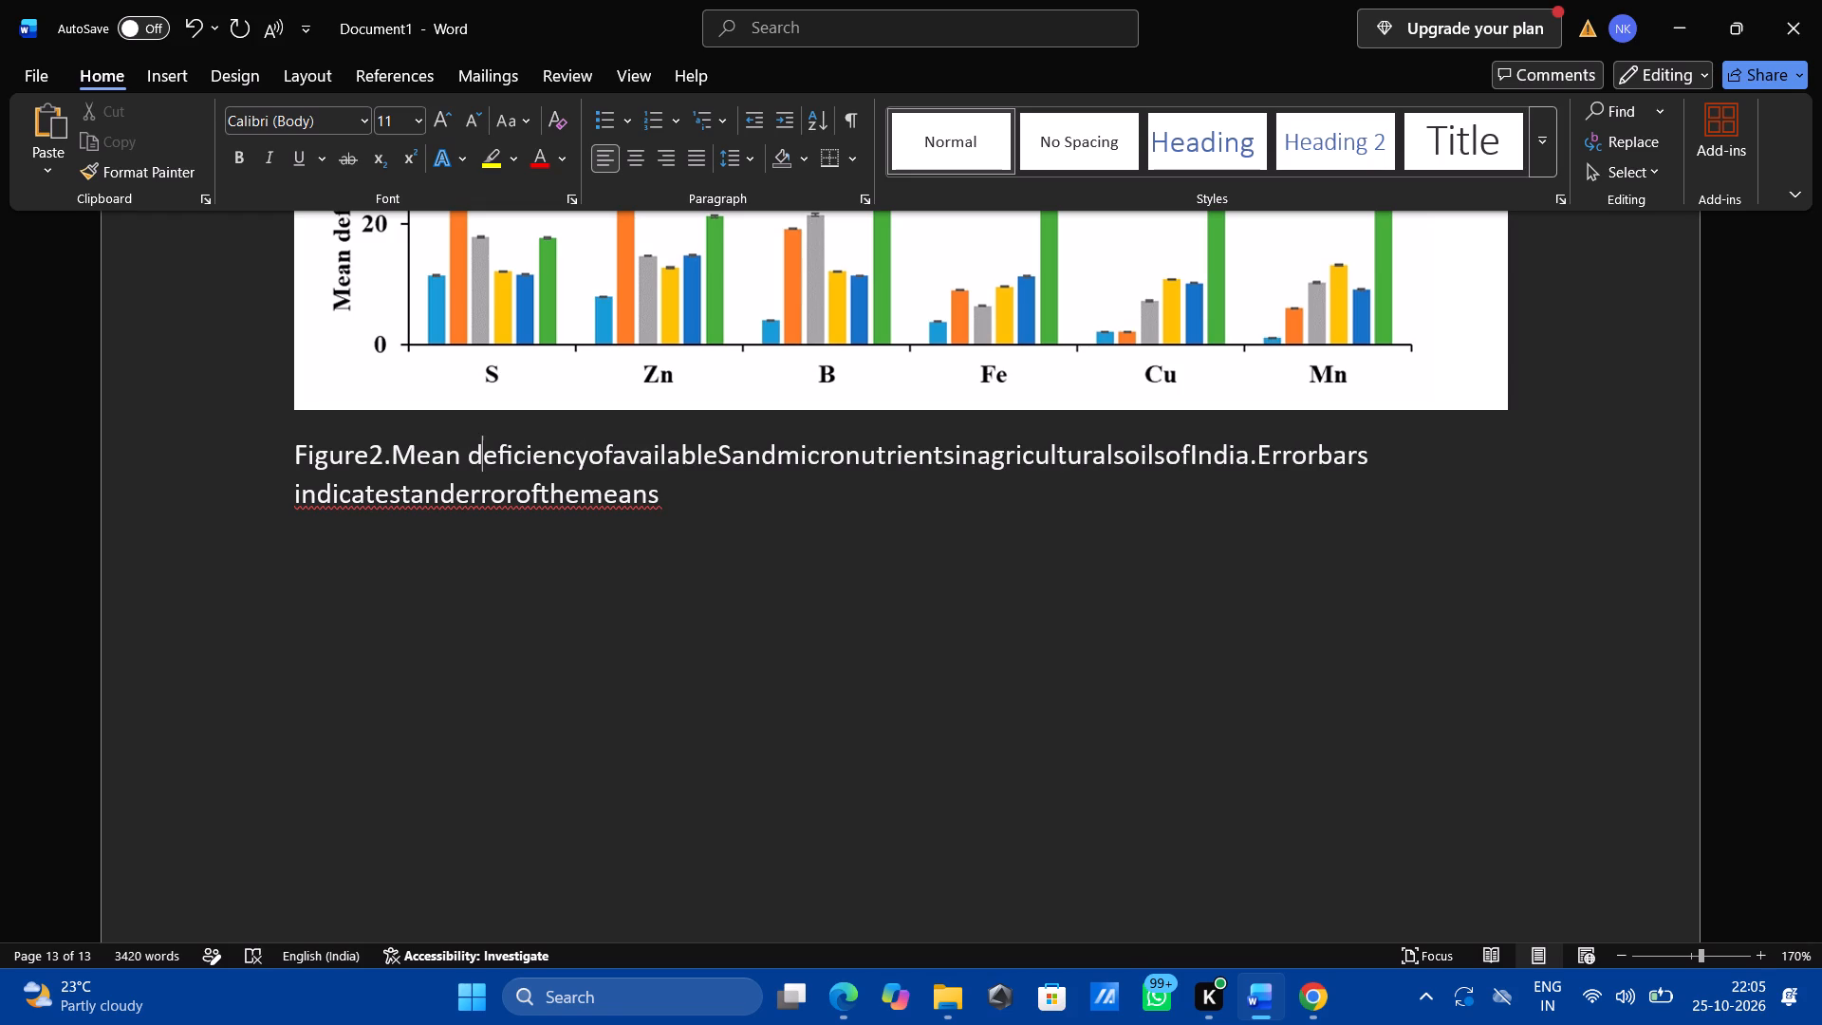
pyautogui.press('Right')
pyautogui.press('Right')
pyautogui.press('Right')
pyautogui.press('Right')
pyautogui.press('Right')
pyautogui.press('Right')
pyautogui.press('Right')
pyautogui.press('Right')
pyautogui.press('Right')
pyautogui.press('space')
pyautogui.press('Right')
pyautogui.press('Right')
pyautogui.press('space')
# Insert single spaces after "available" and "Sand" in the Figure 2 caption, giving "available Sand micronutrients".
pyautogui.press('Right')
pyautogui.press('Right')
pyautogui.press('Right')
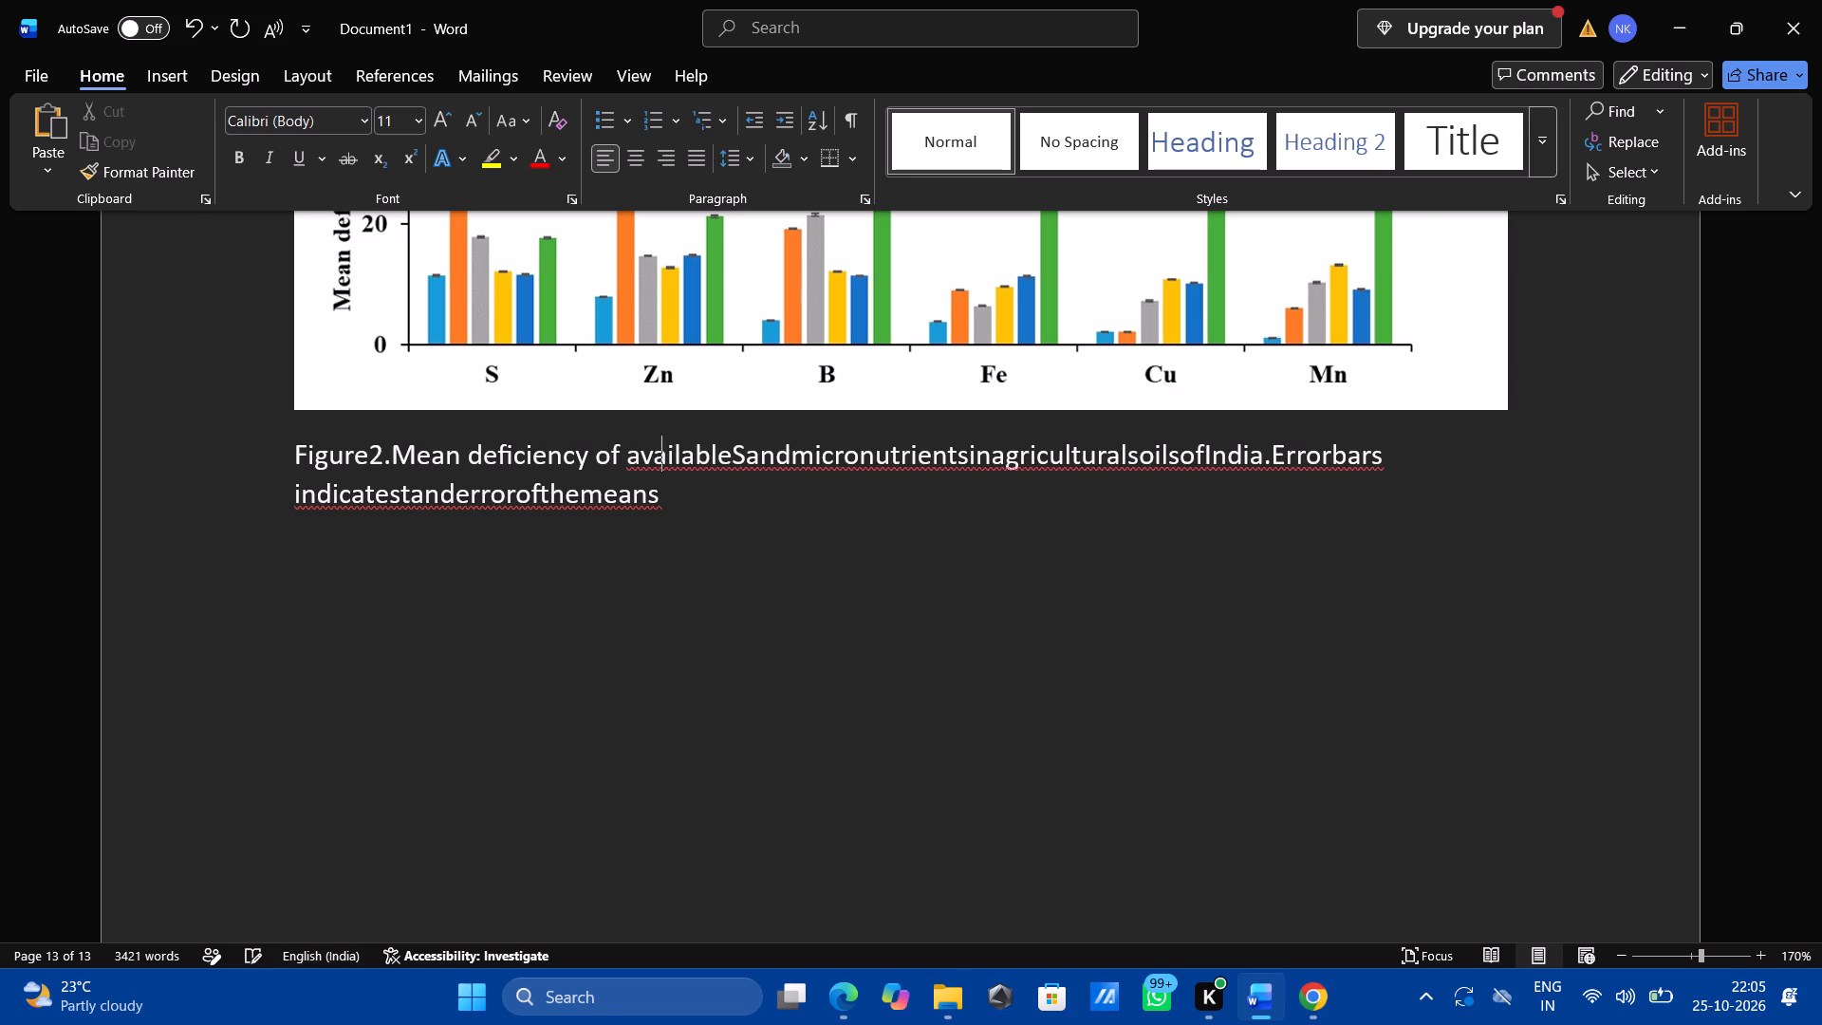
pyautogui.press('Right')
pyautogui.press('Right')
pyautogui.press('Right')
pyautogui.press('Right')
pyautogui.press('Right')
pyautogui.press('Right')
pyautogui.press('space')
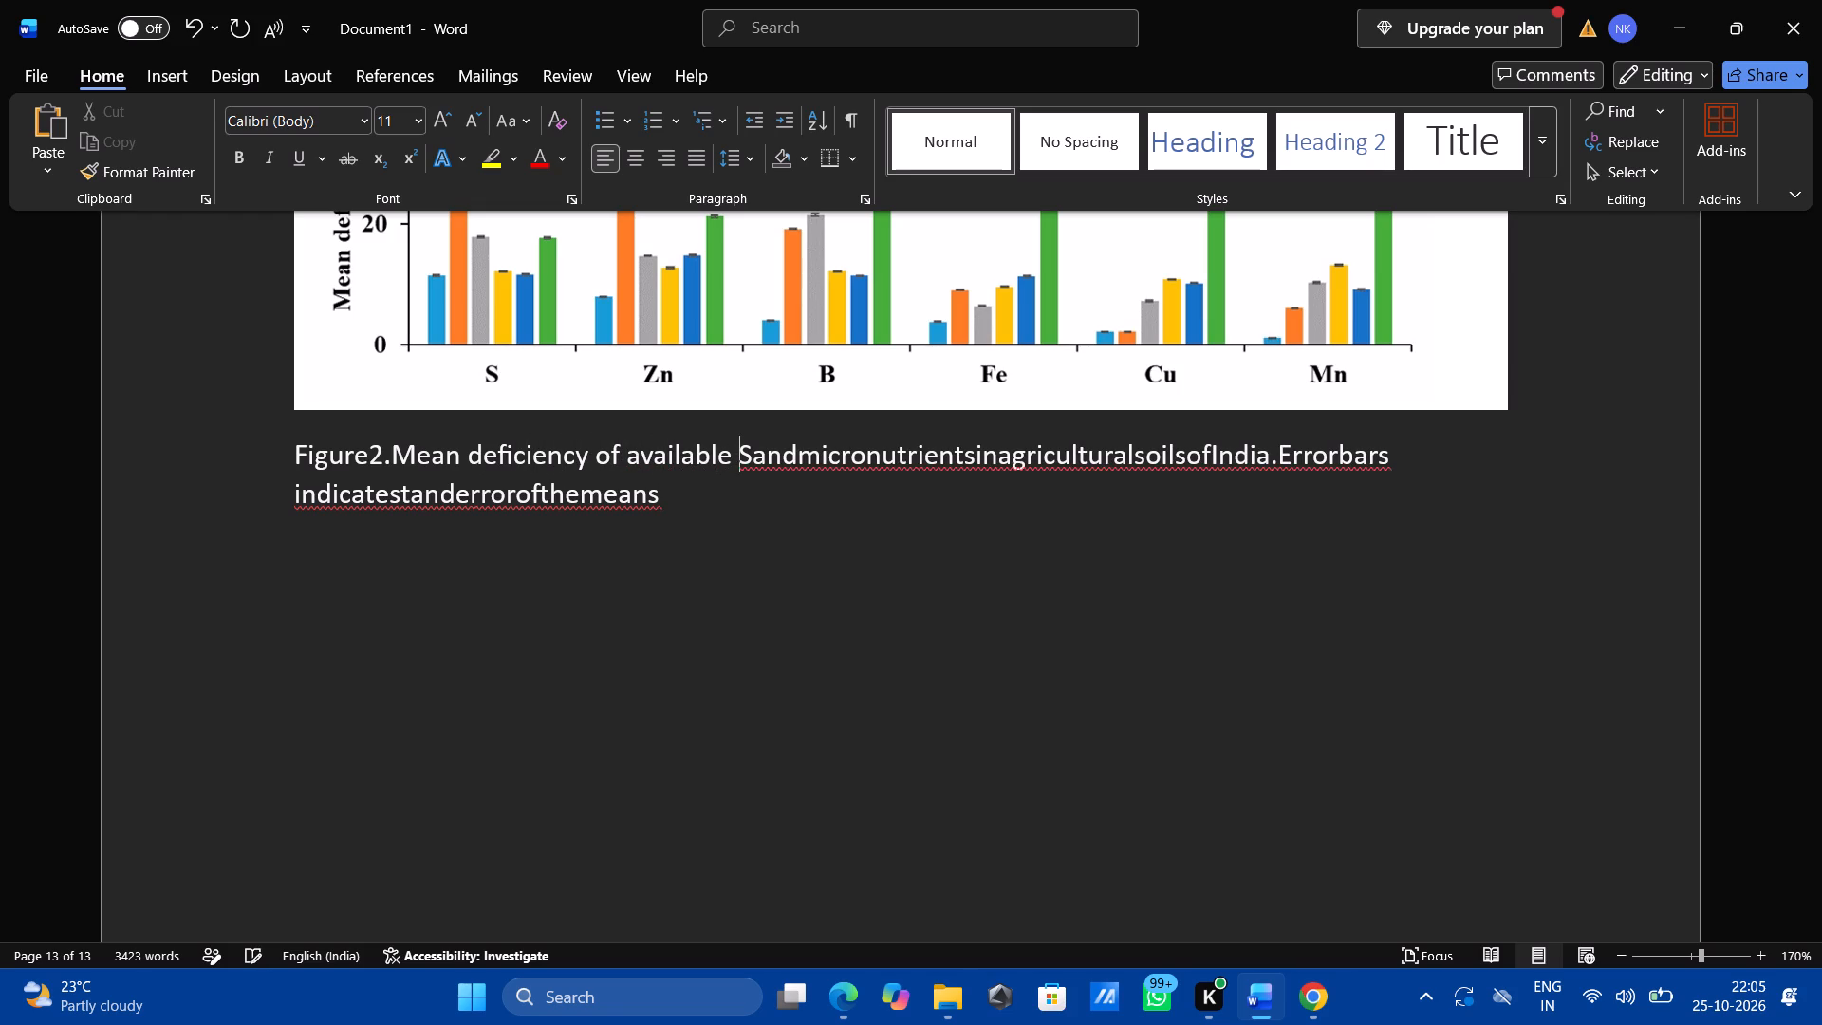
pyautogui.press('space')
pyautogui.press('BackSpace')
pyautogui.press('Right')
pyautogui.press('Right')
pyautogui.press('Right')
pyautogui.press('Right')
pyautogui.press('space')
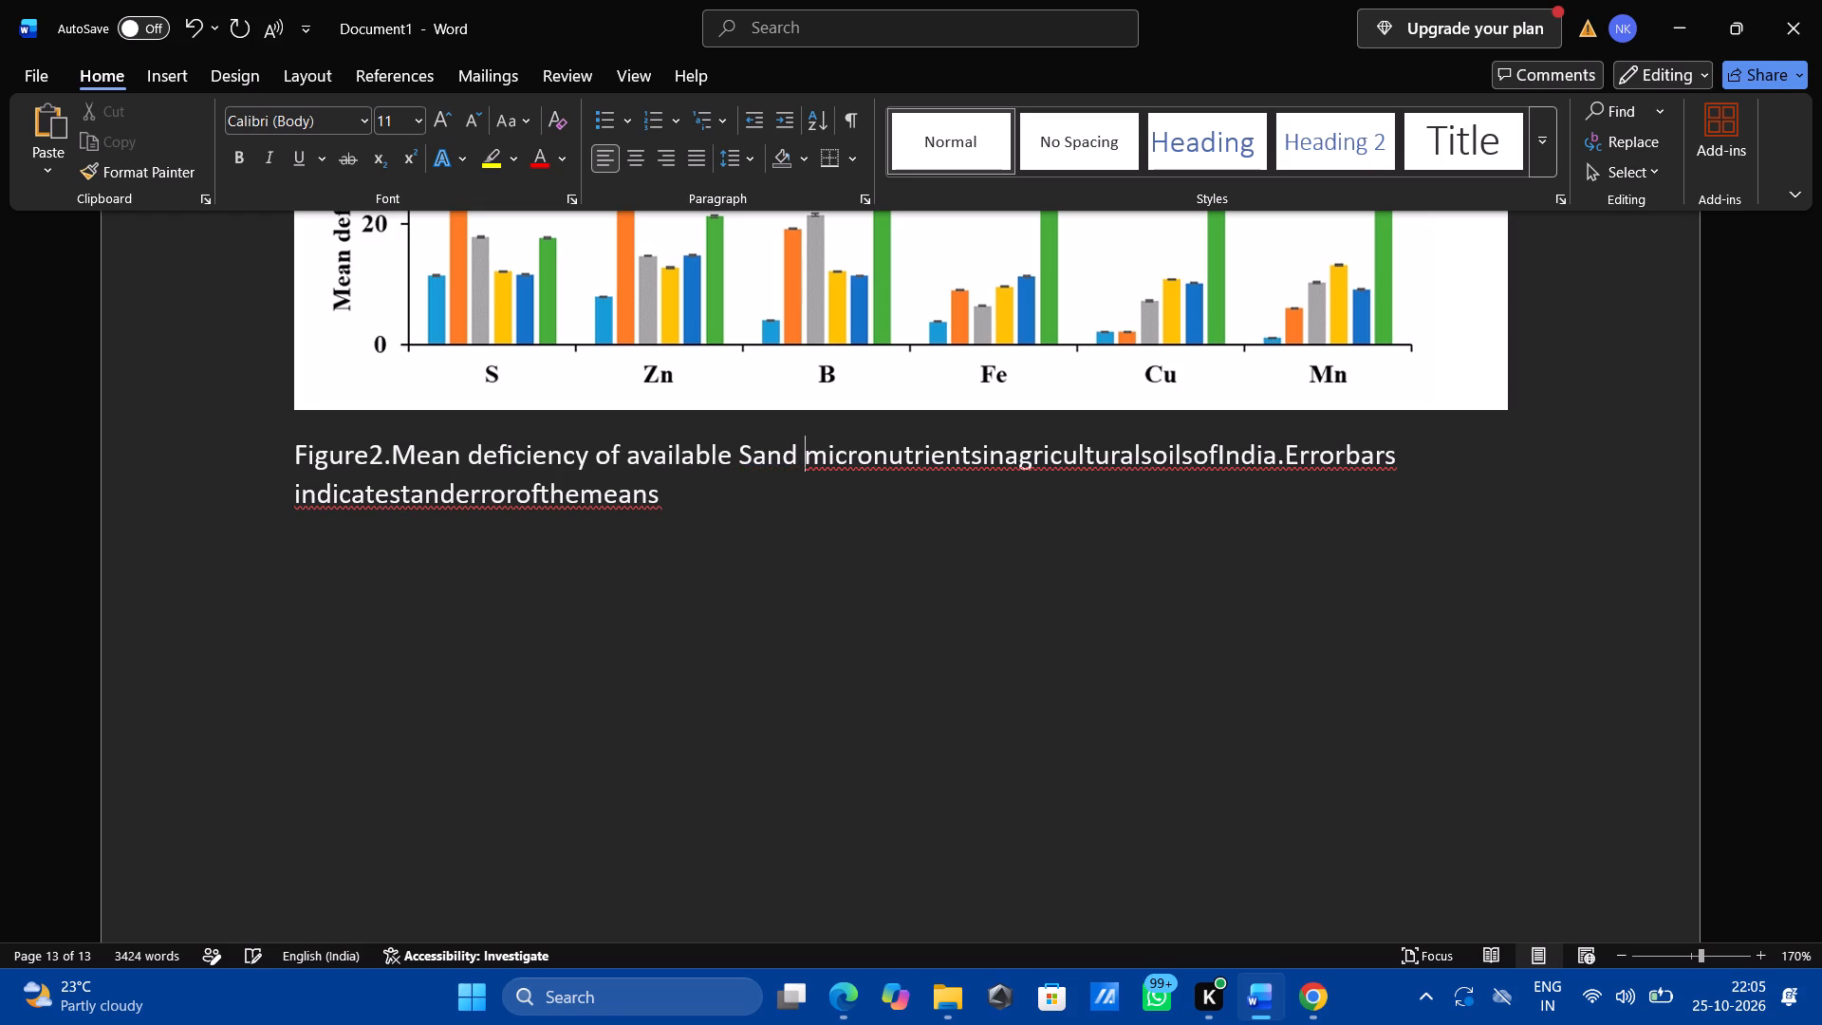
# Insert single spaces after "micronutrients" and "in" in the Figure 2 caption, giving "micronutrients in agricultural".
pyautogui.press('Right')
pyautogui.press('Right')
pyautogui.press('Right')
pyautogui.press('Right')
pyautogui.press('Right')
pyautogui.press('Right')
pyautogui.press('Right')
pyautogui.press('Right')
pyautogui.press('Right')
pyautogui.press('Right')
pyautogui.press('Right')
pyautogui.press('Right')
pyautogui.press('Right')
pyautogui.press('Right')
pyautogui.press('Right')
pyautogui.press('Left')
pyautogui.press('space')
pyautogui.press('Right')
pyautogui.press('Right')
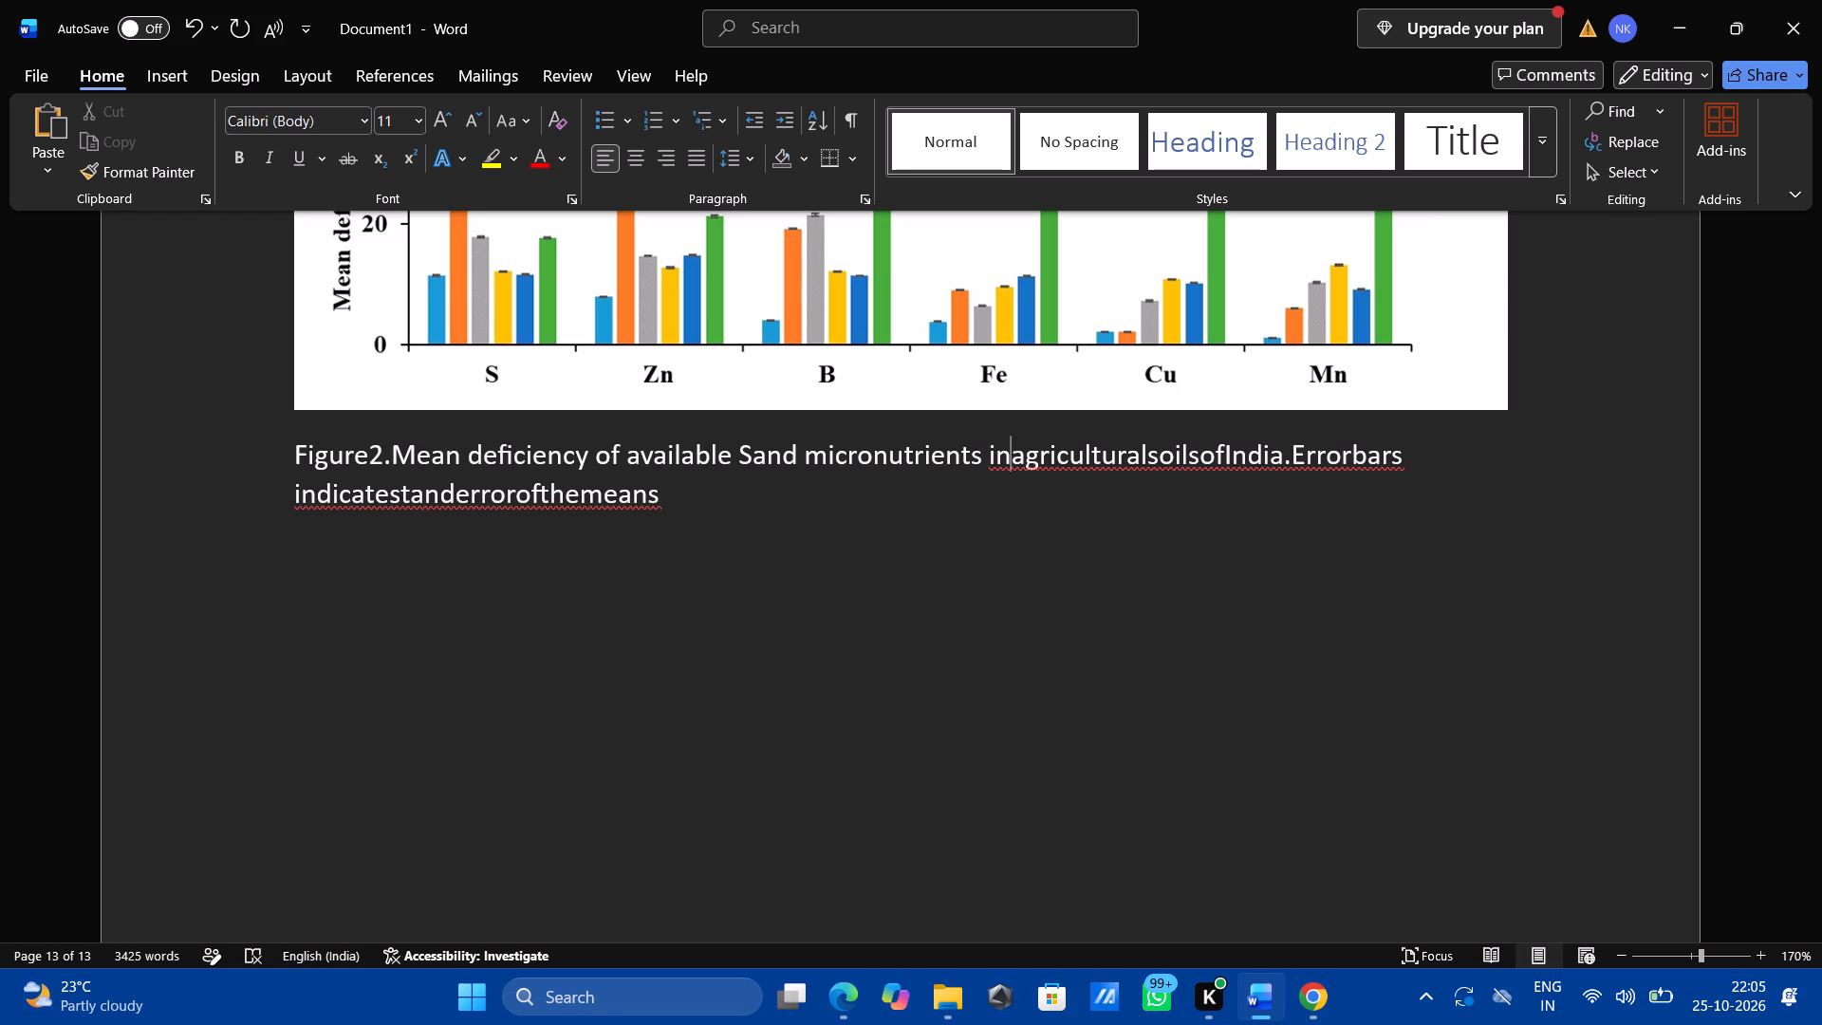
pyautogui.press('space')
# Separate "agricultural" and "soils" with a single space in the Figure 2 caption.
pyautogui.press('Right')
pyautogui.press('Right')
pyautogui.press('Right')
pyautogui.press('Right')
pyautogui.press('Right')
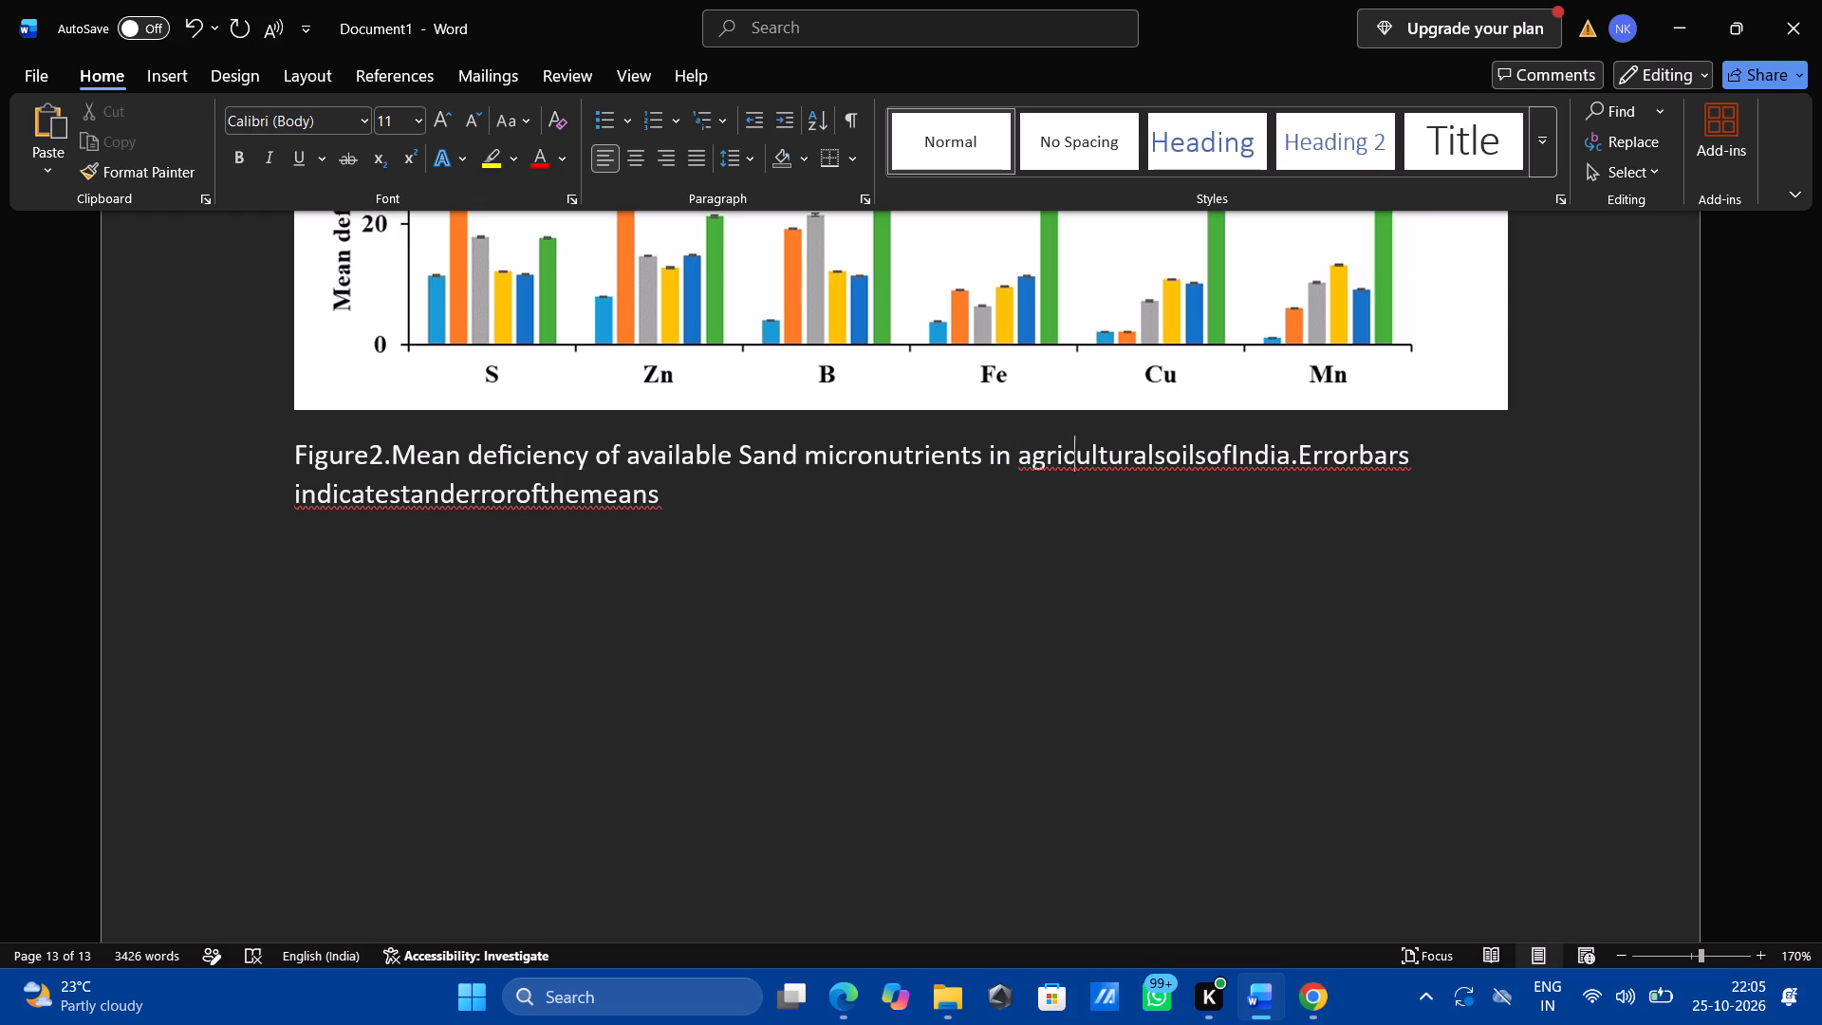
pyautogui.press('Right')
pyautogui.press('Right')
pyautogui.press('Right')
pyautogui.press('Right')
pyautogui.press('Right')
pyautogui.press('Right')
pyautogui.press('Right')
pyautogui.press('space')
# Insert single spaces after "soils" and "of" in the Figure 2 caption, giving "soils of India".
pyautogui.press('Right')
pyautogui.press('Right')
pyautogui.press('Right')
pyautogui.press('Right')
pyautogui.press('Right')
pyautogui.press('space')
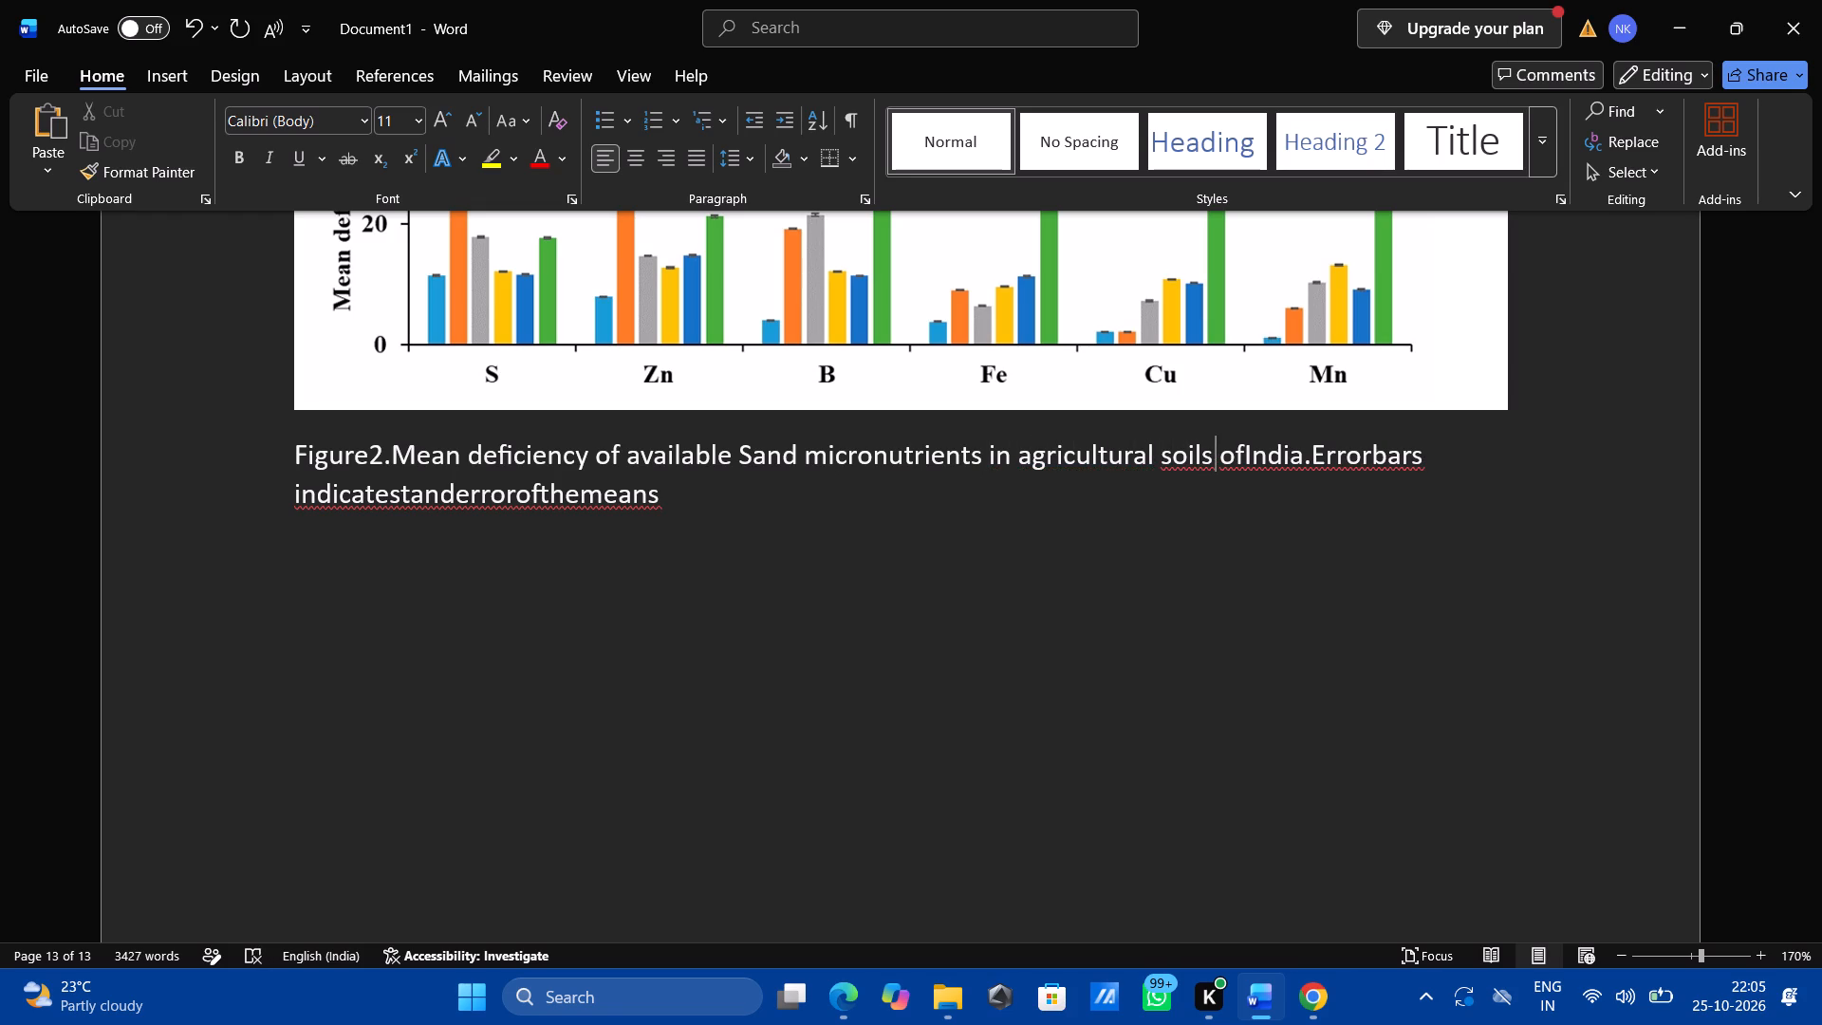
pyautogui.press('Right')
pyautogui.press('Right')
pyautogui.press('space')
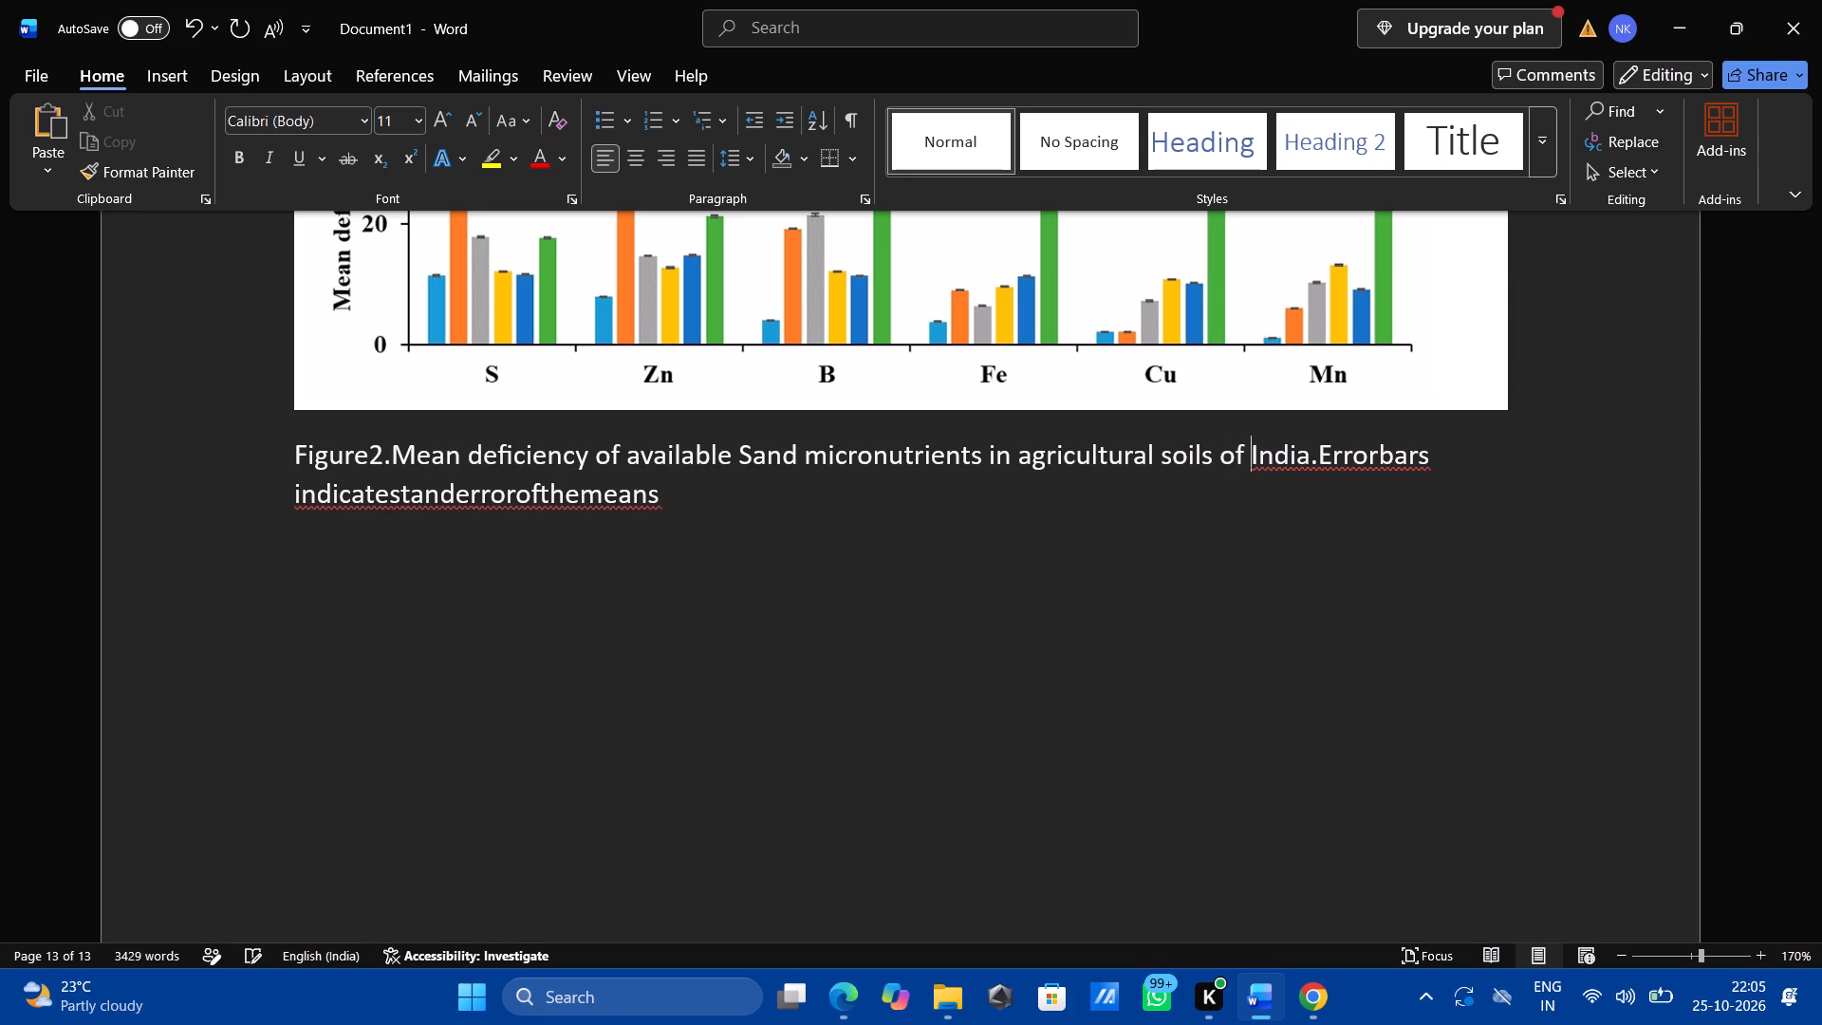
pyautogui.press('space')
pyautogui.press('BackSpace')
# Insert single spaces after "India." and "Error" in the Figure 2 caption, giving "India. Error bars".
pyautogui.press('Right')
pyautogui.press('Right')
pyautogui.press('Right')
pyautogui.press('Right')
pyautogui.press('Right')
pyautogui.press('Right')
pyautogui.press('space')
pyautogui.press('Right')
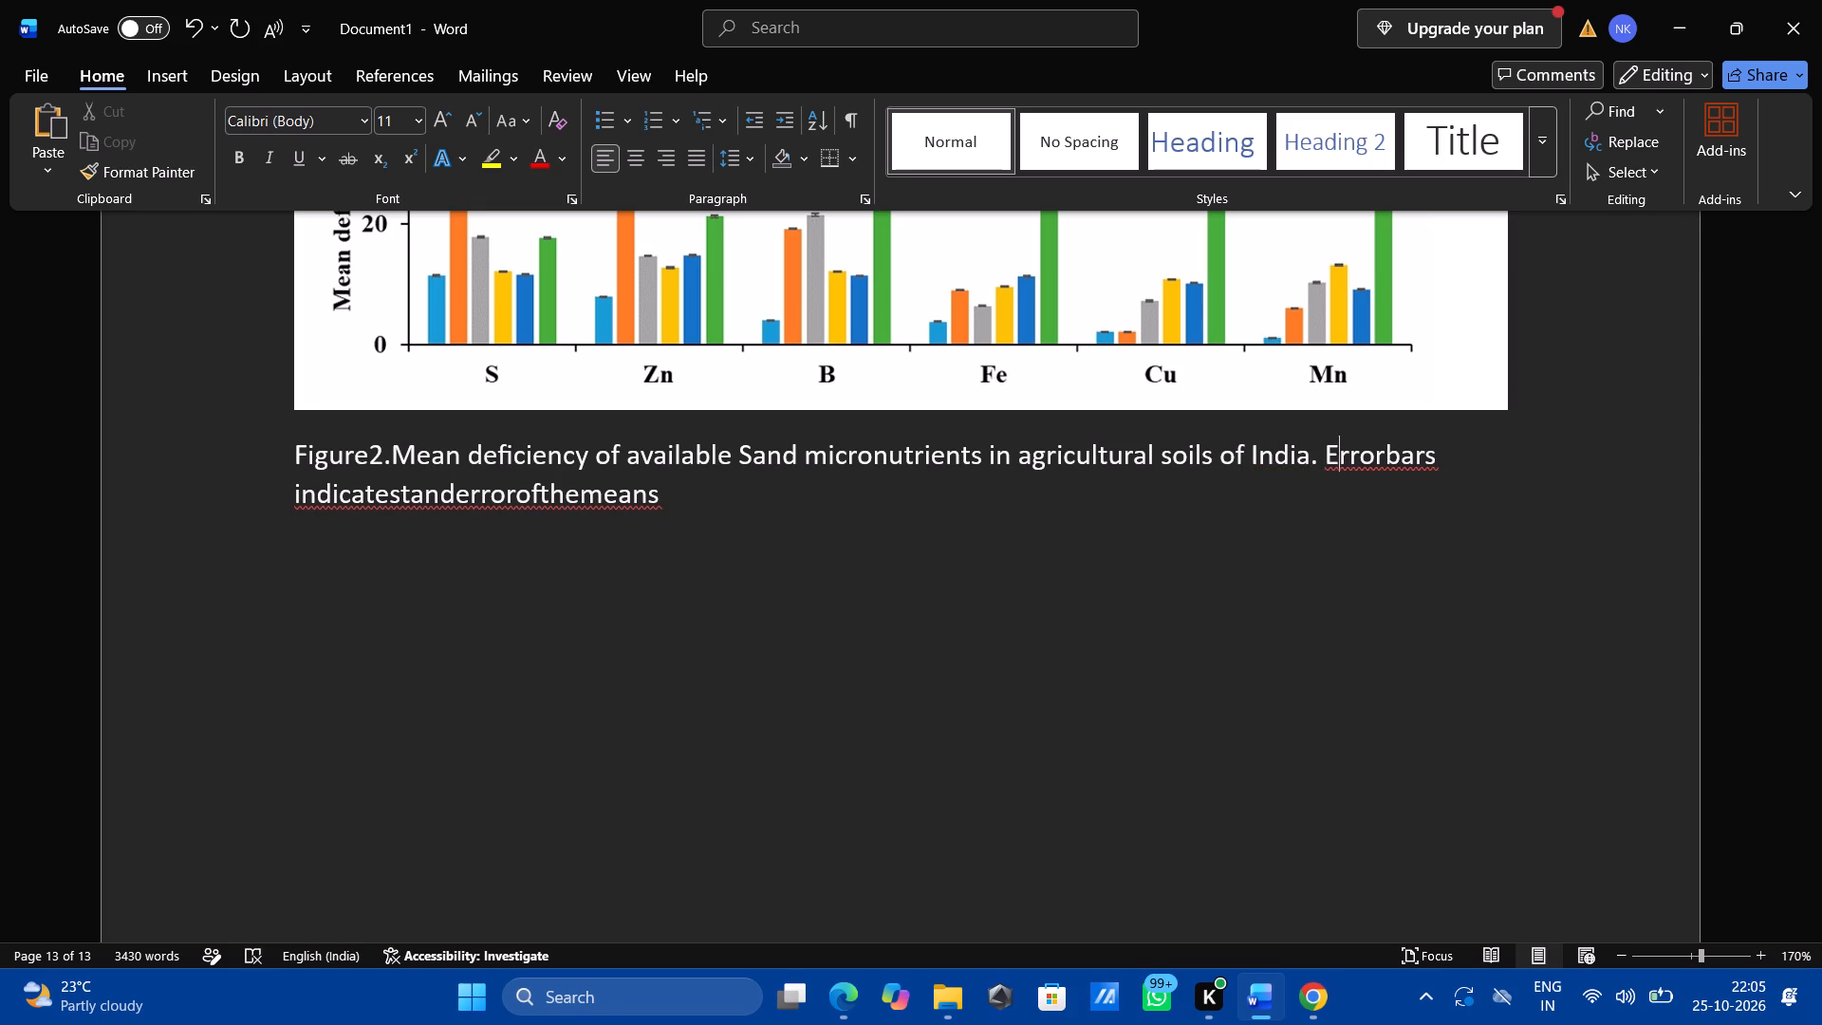
pyautogui.press('Right')
pyautogui.press('Right')
pyautogui.press('Right')
pyautogui.press('Right')
pyautogui.press('space')
# Separate "indicate" and "stand" with a single space on the second line of the Figure 2 caption.
pyautogui.press('Right')
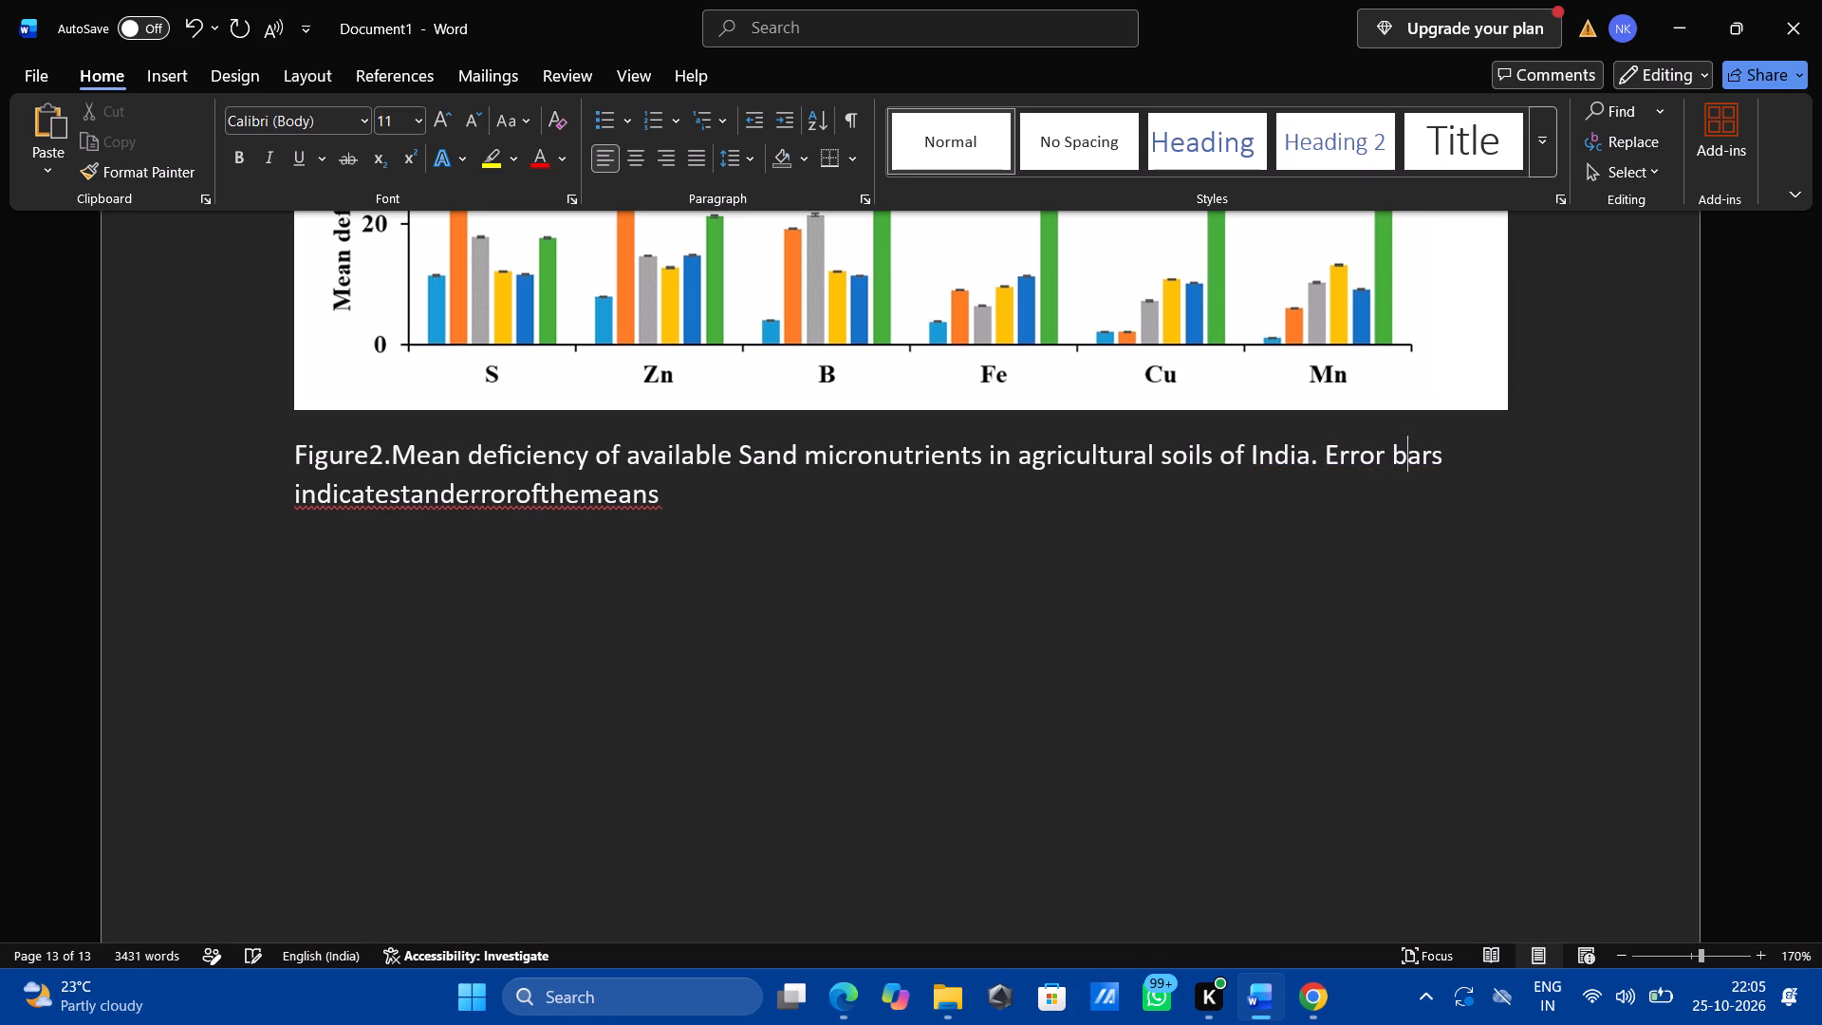
pyautogui.press('Right')
pyautogui.press('Right')
pyautogui.press('Right')
pyautogui.press('Right')
pyautogui.press('Right')
pyautogui.press('Right')
pyautogui.press('Right')
pyautogui.press('Right')
pyautogui.press('Right')
pyautogui.press('Right')
pyautogui.press('Right')
pyautogui.press('Right')
pyautogui.press('space')
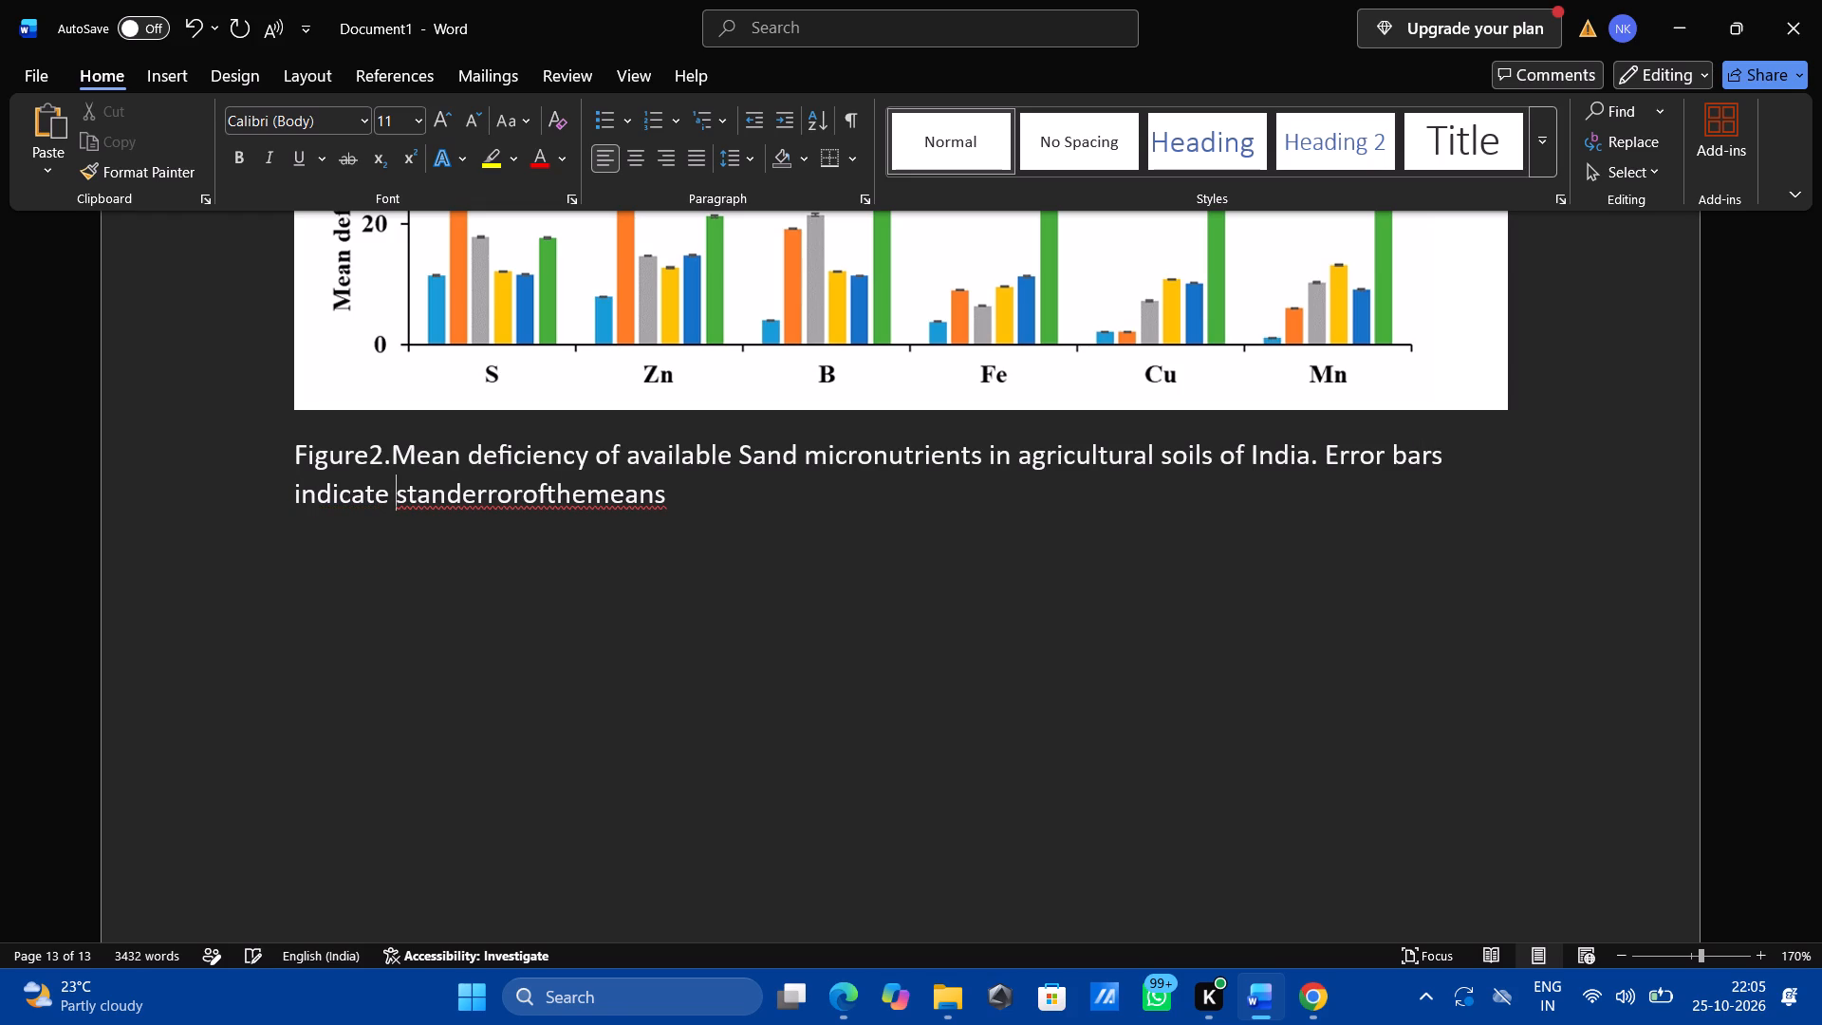
# Insert single spaces after "stand" and "error" in the Figure 2 caption, giving "stand error of".
pyautogui.press('Right')
pyautogui.press('Right')
pyautogui.press('Right')
pyautogui.press('Right')
pyautogui.press('Right')
pyautogui.press('Right')
pyautogui.press('Left')
pyautogui.press('space')
pyautogui.press('Right')
pyautogui.press('Right')
pyautogui.press('Right')
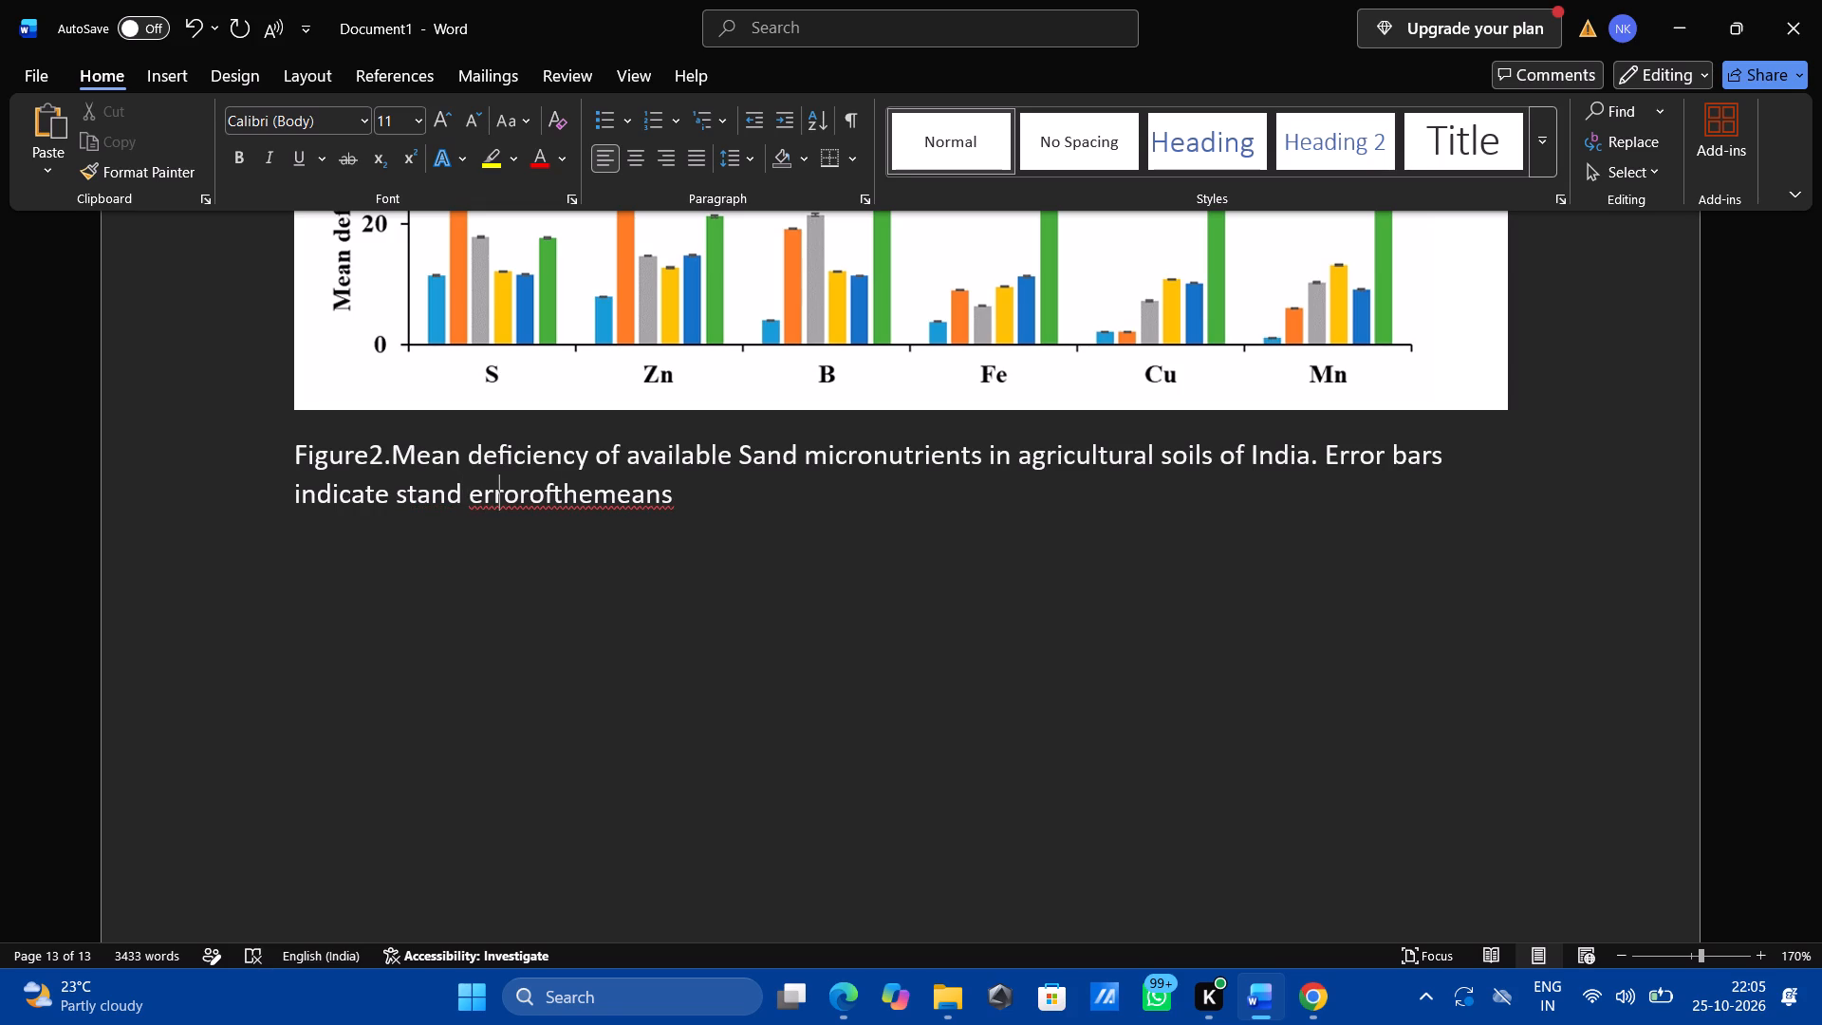
pyautogui.press('Right')
pyautogui.press('Right')
pyautogui.press('space')
# Insert single spaces after "of" and "the" at the end of the Figure 2 caption, giving "of the means".
pyautogui.press('Right')
pyautogui.press('Right')
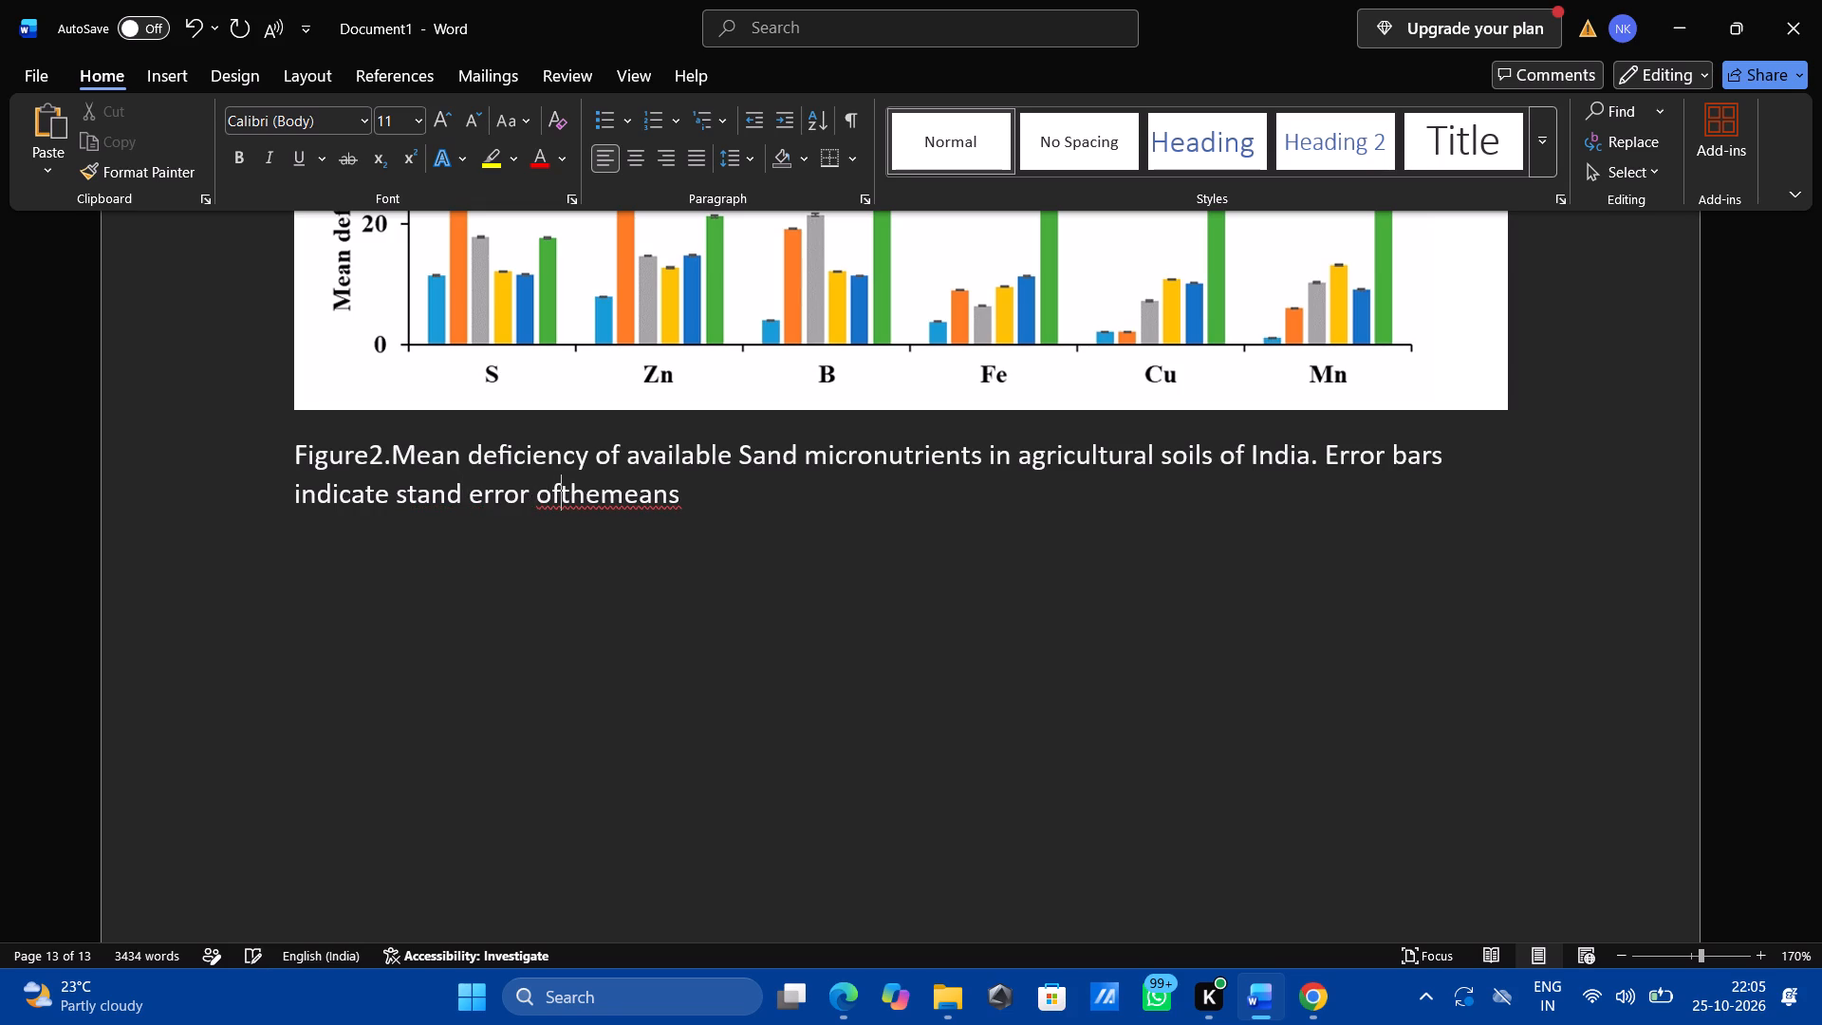
pyautogui.press('space')
pyautogui.press('Right')
pyautogui.press('Right')
pyautogui.press('Right')
pyautogui.press('space')
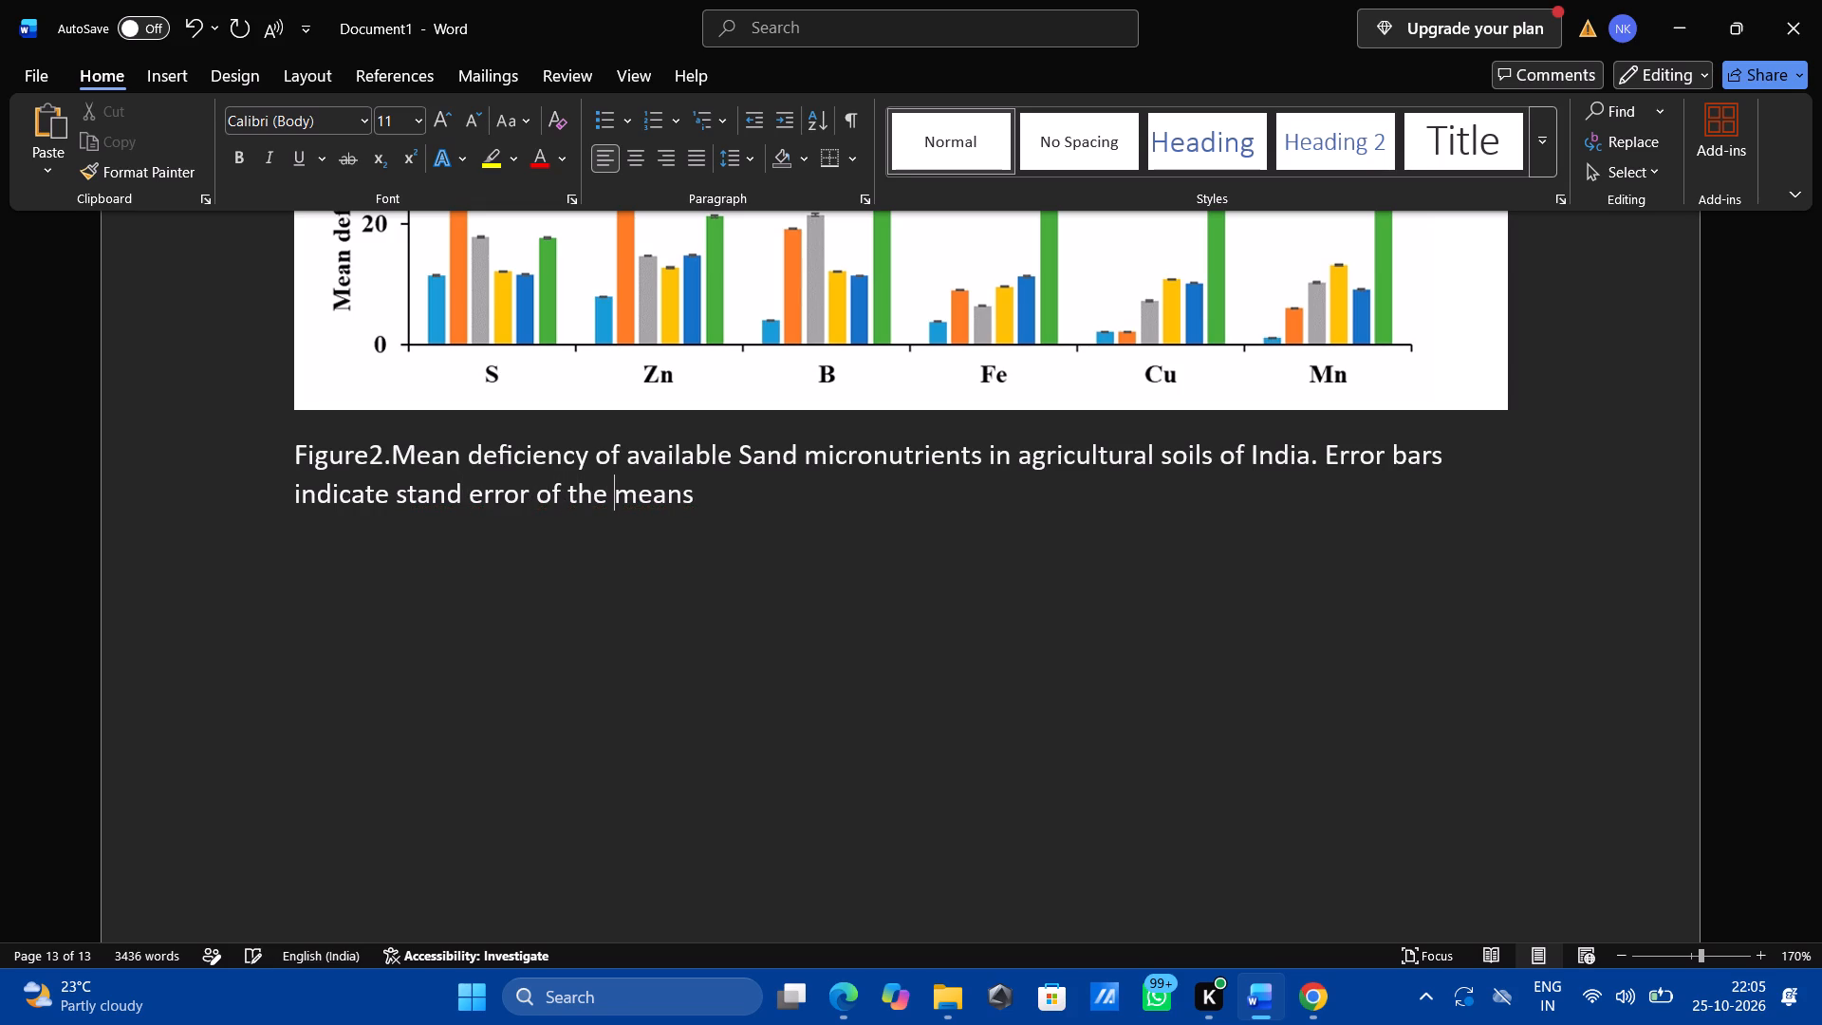
# End the Figure 2 caption with a period after "means" and start a new paragraph below it.
pyautogui.press('Right')
pyautogui.press('Right')
pyautogui.press('Right')
pyautogui.press('Right')
pyautogui.press('Right')
pyautogui.press('.')
pyautogui.press('Return')
pyautogui.click(838, 996)
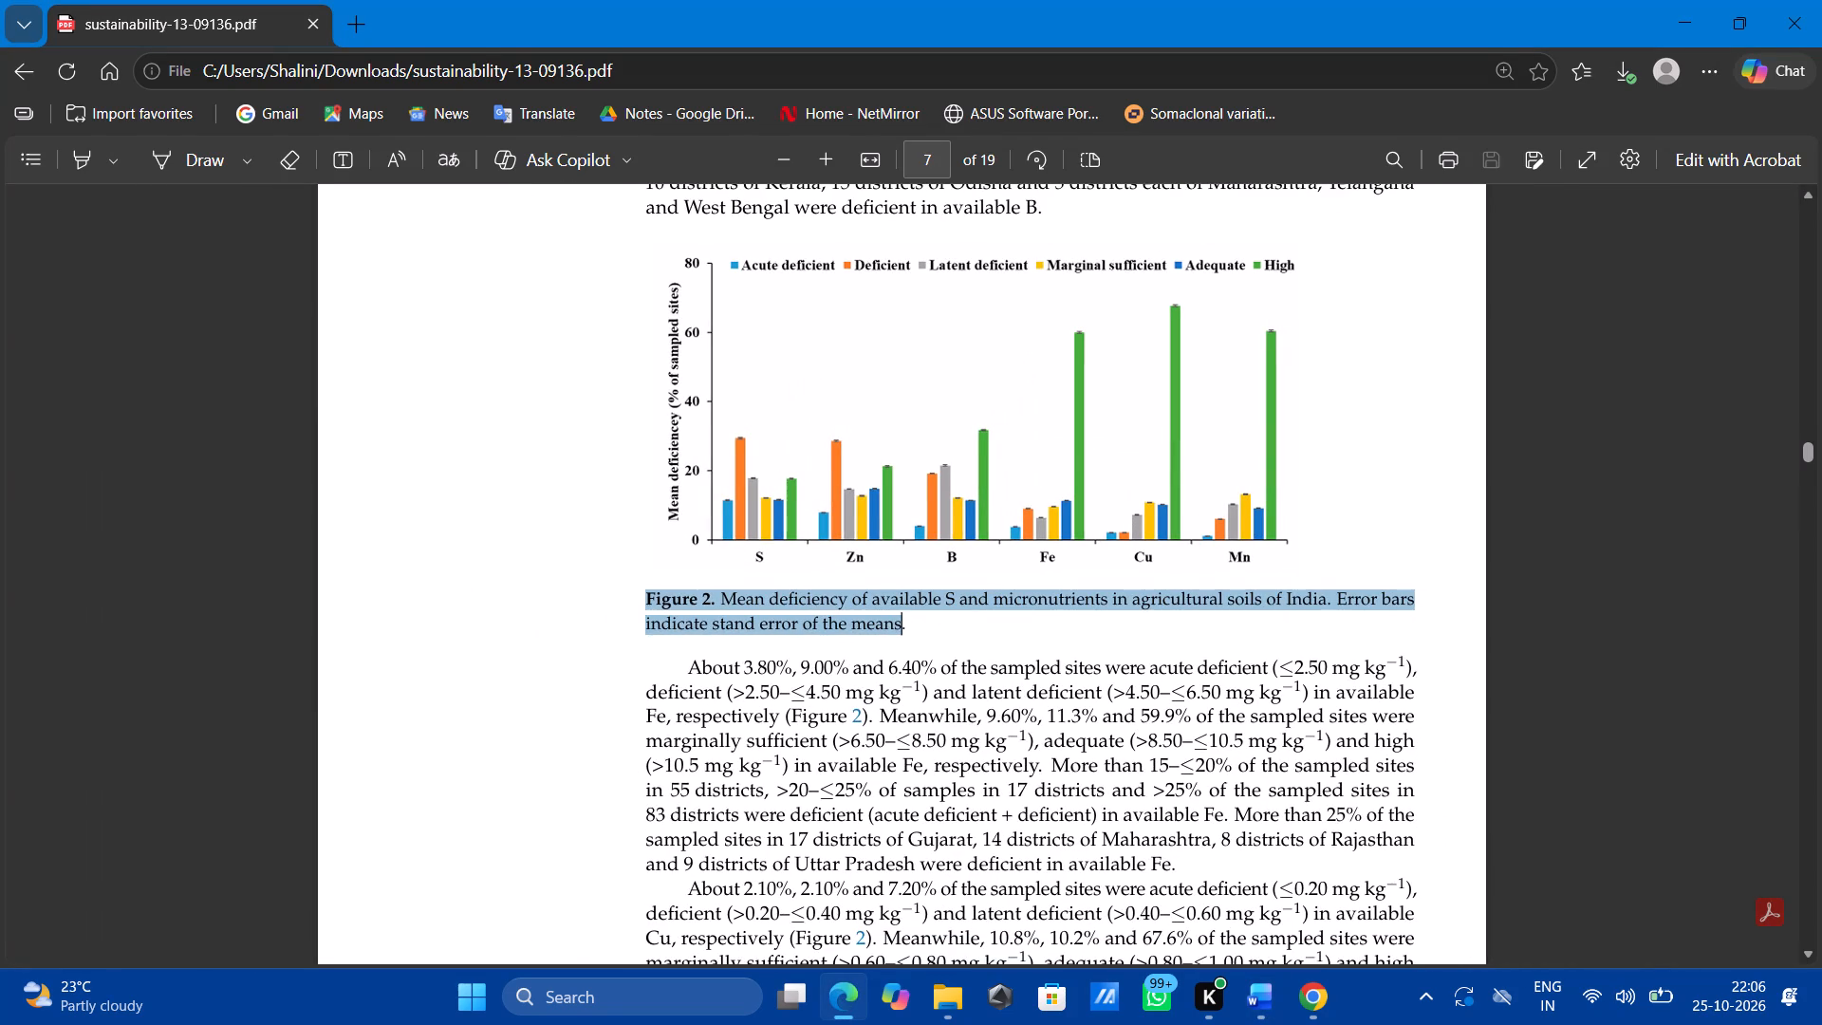
pyautogui.scroll(-6, 1069, 689)
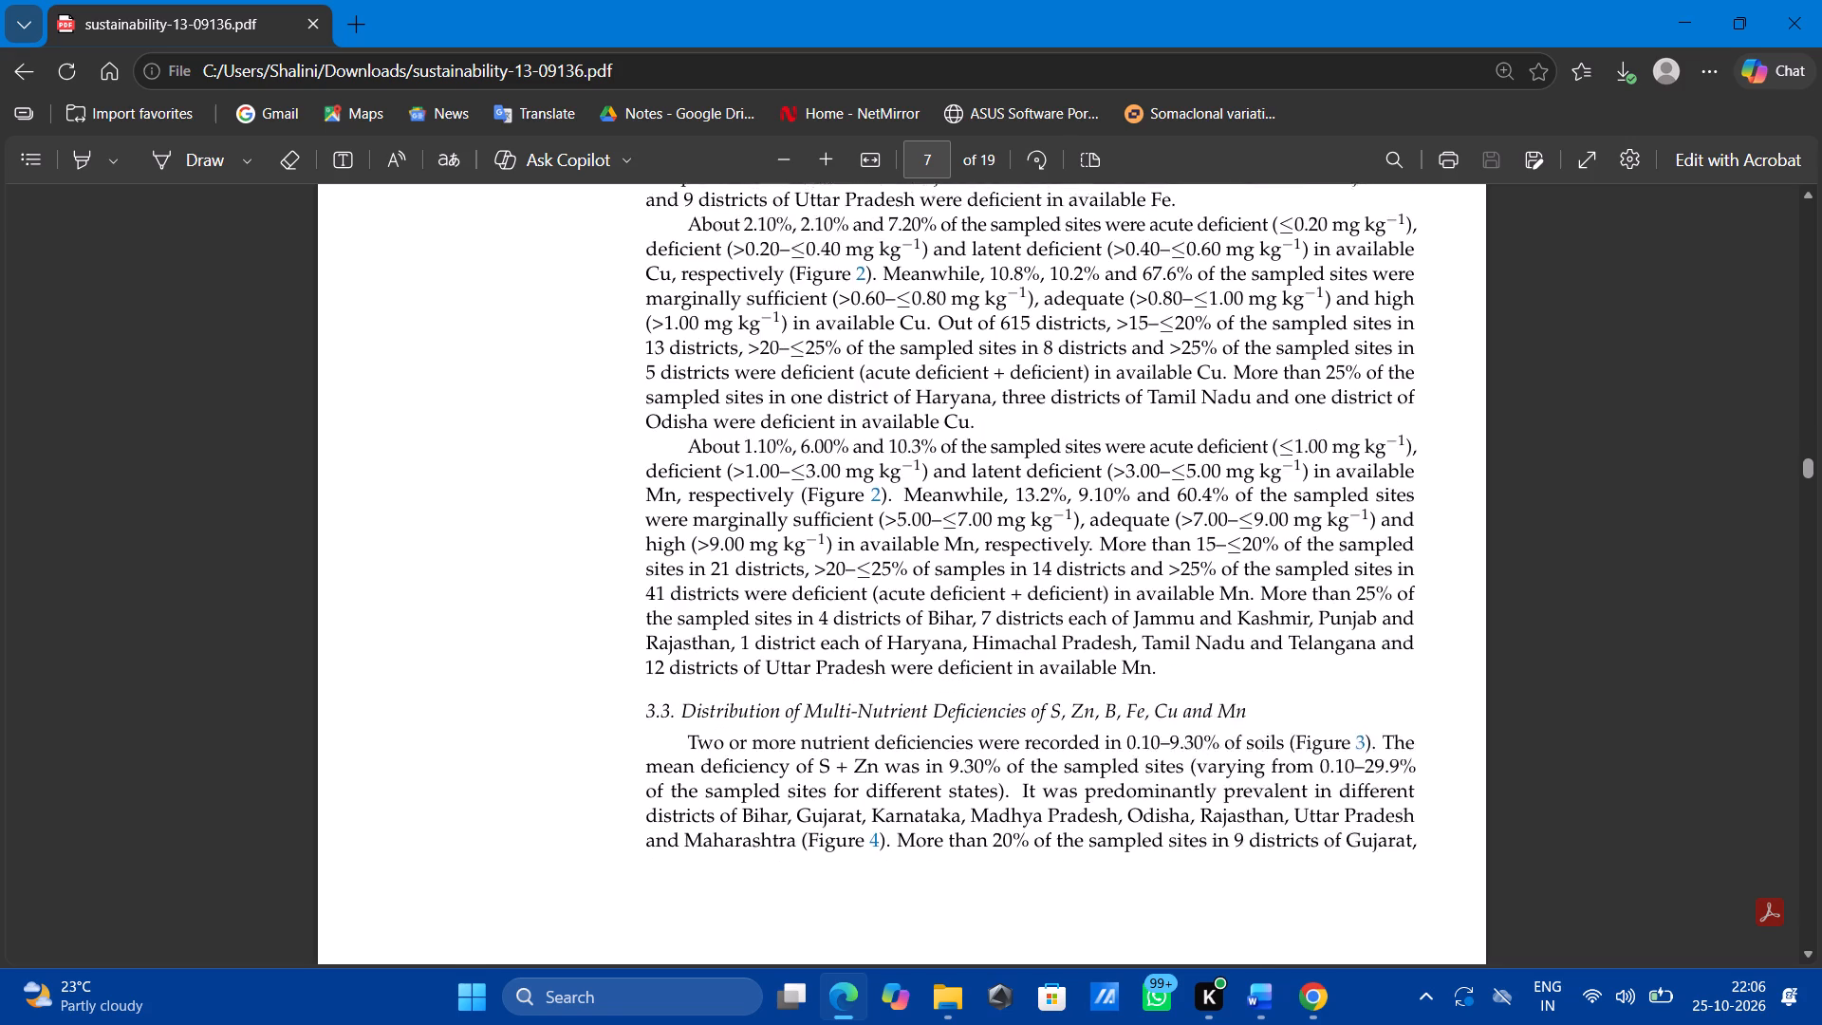
pyautogui.hscroll(1, 1069, 689)
pyautogui.scroll(1, 1069, 689)
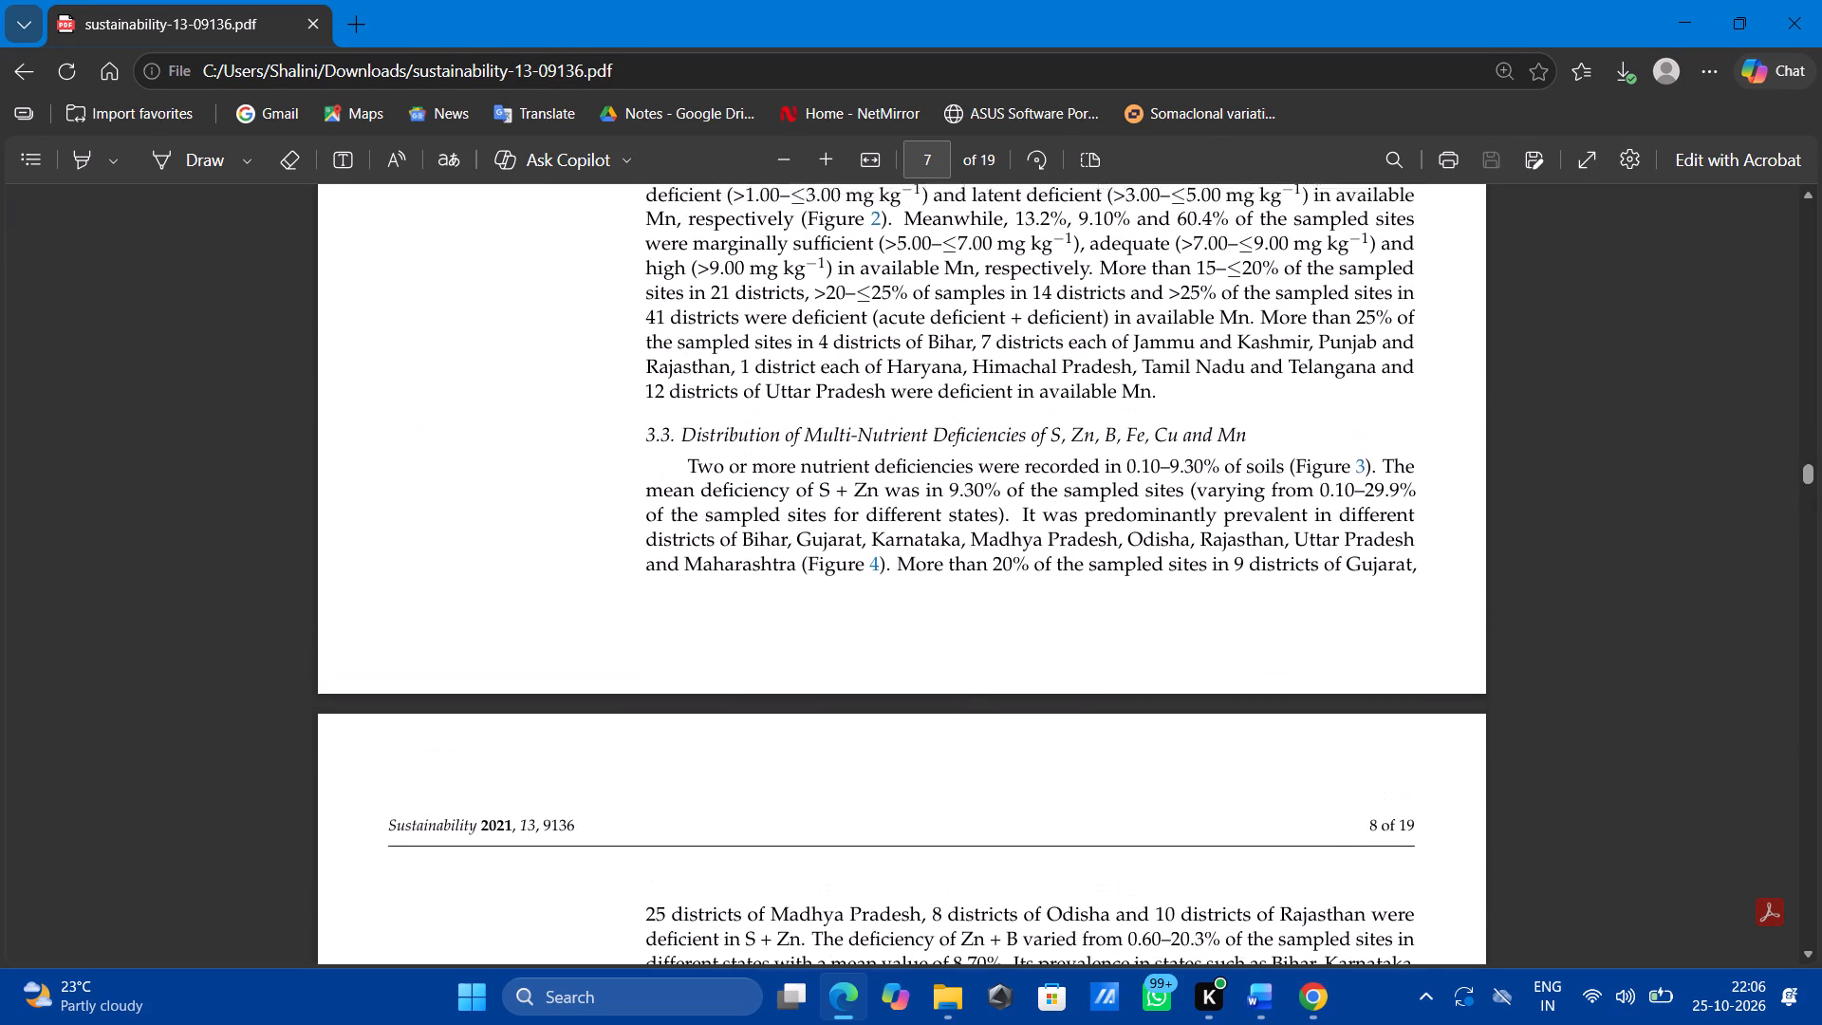
pyautogui.scroll(2, 1069, 689)
pyautogui.scroll(-1, 1069, 689)
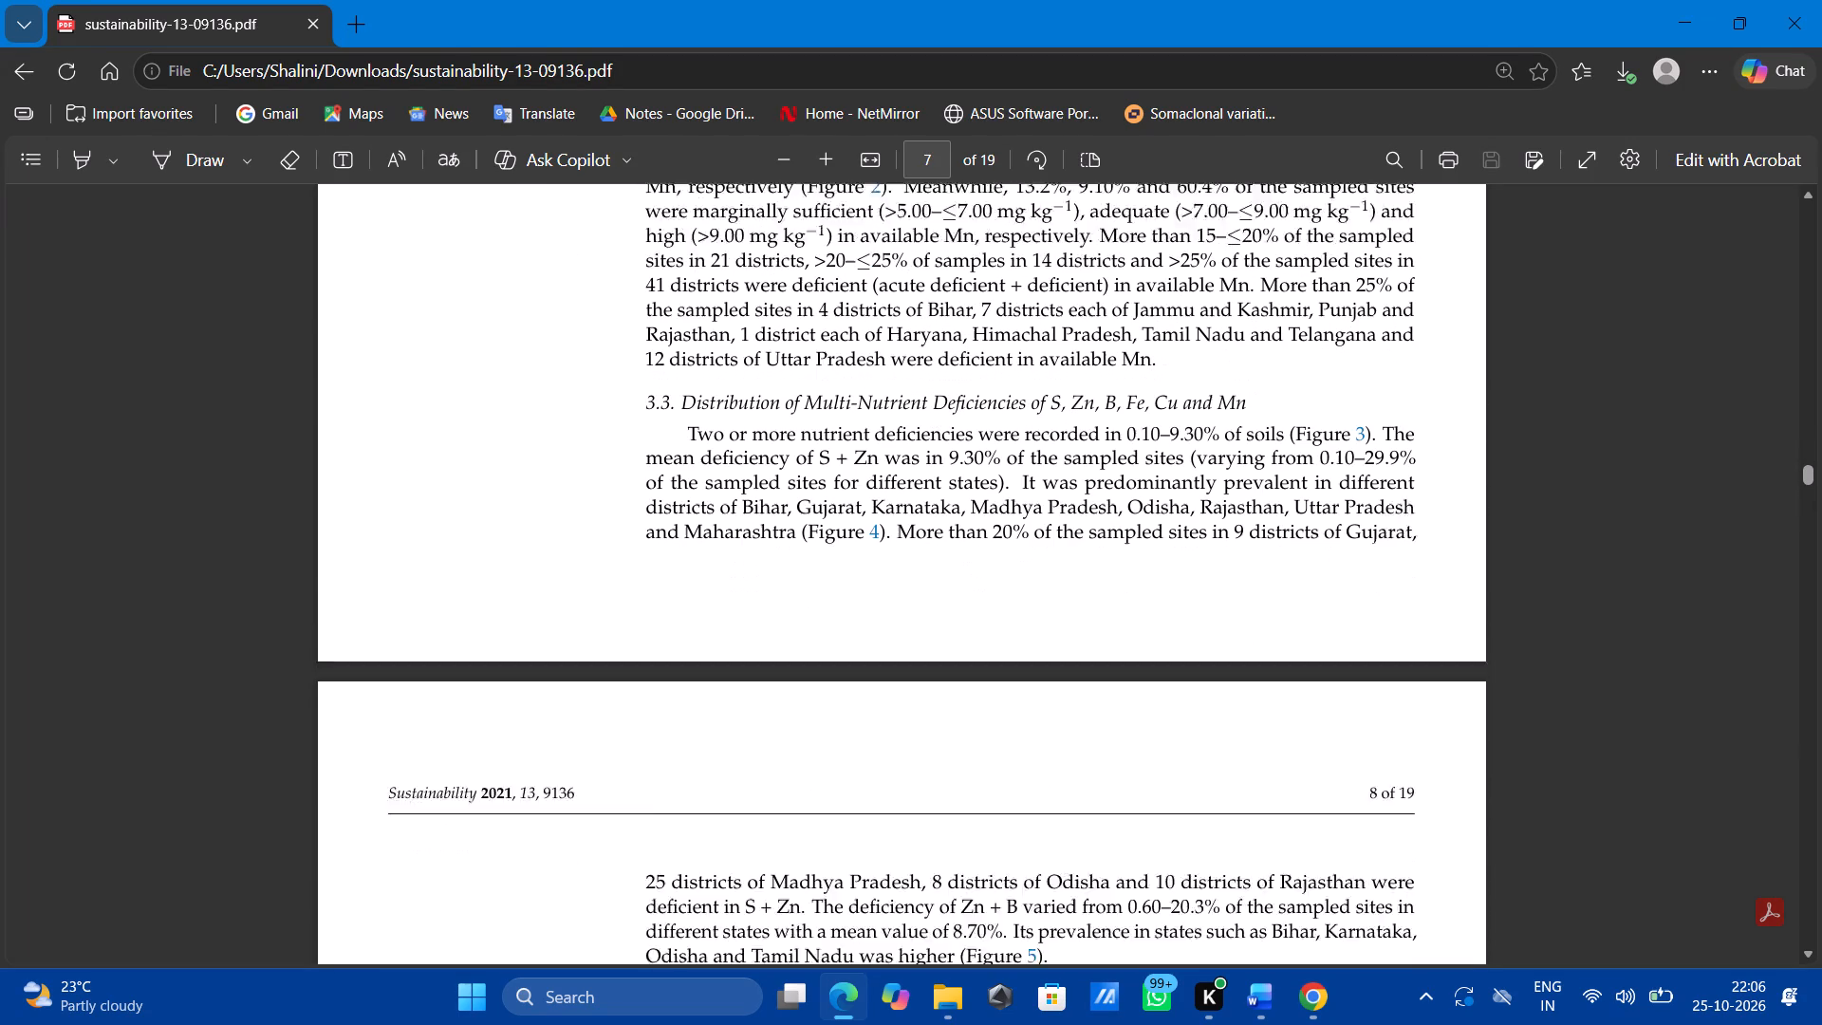
pyautogui.scroll(-1, 1069, 689)
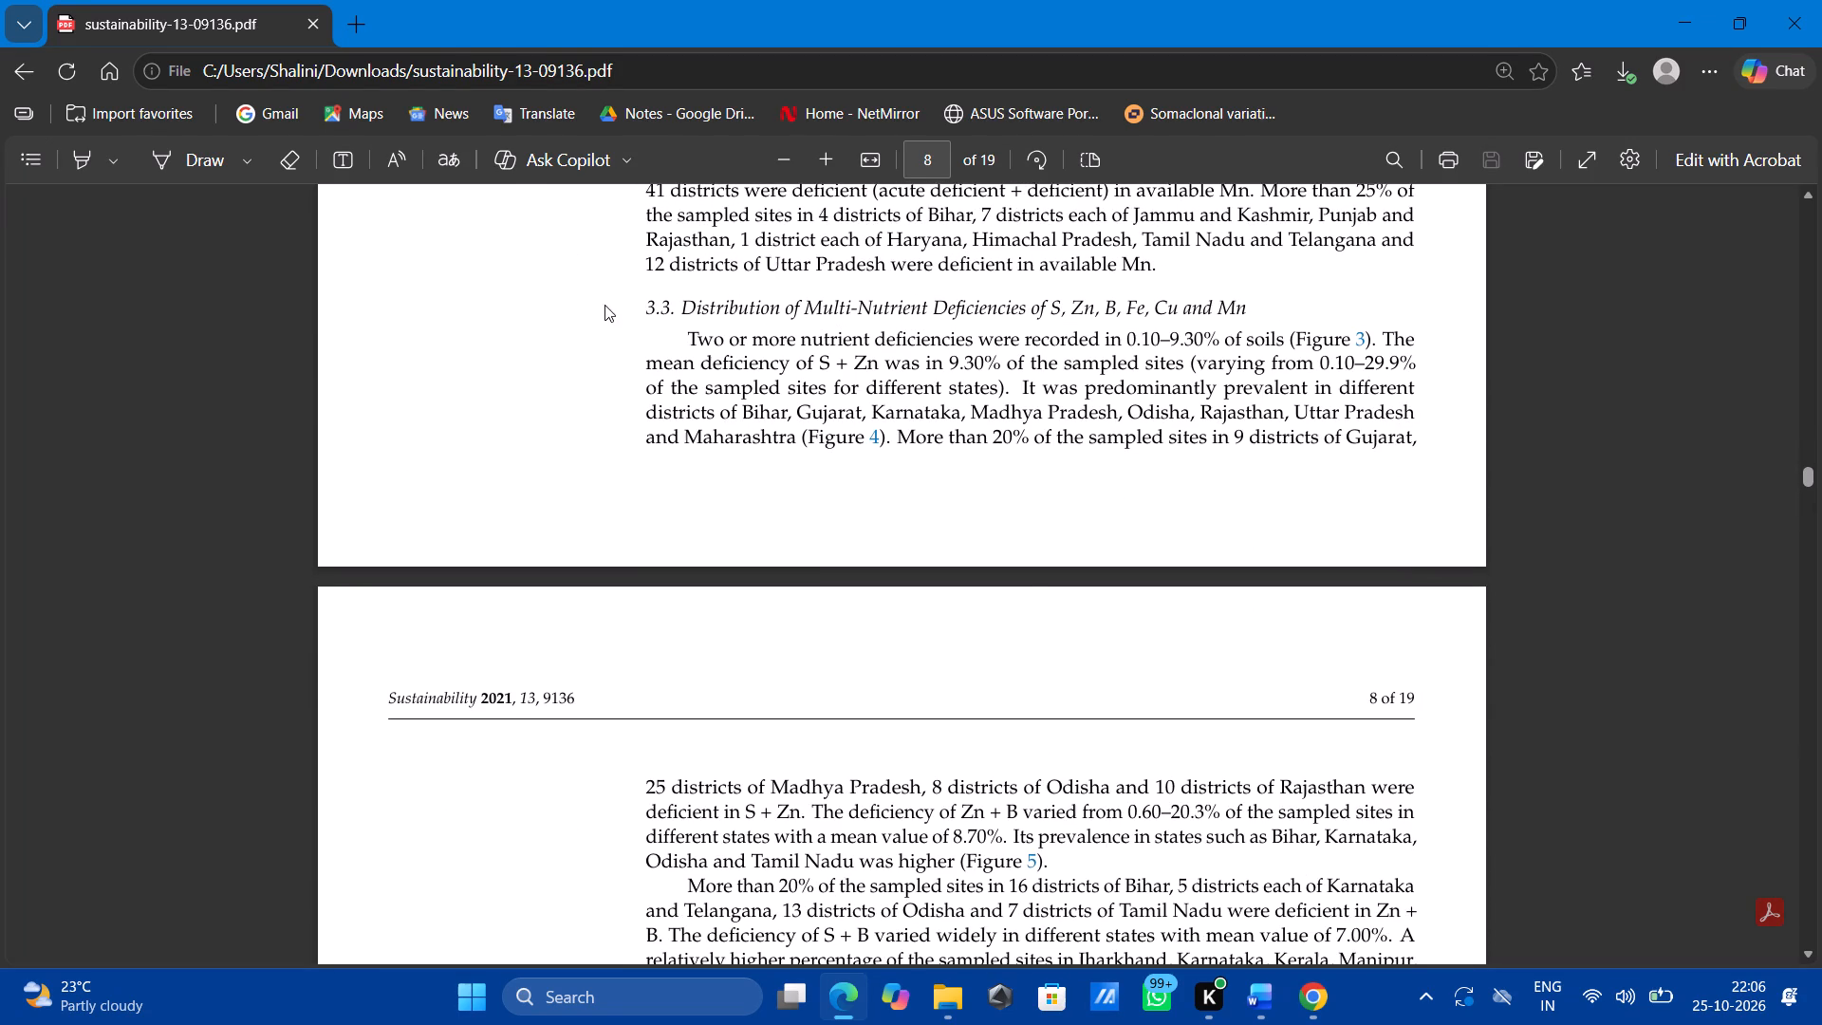
pyautogui.moveTo(649, 300); pyautogui.dragTo(1206, 464)
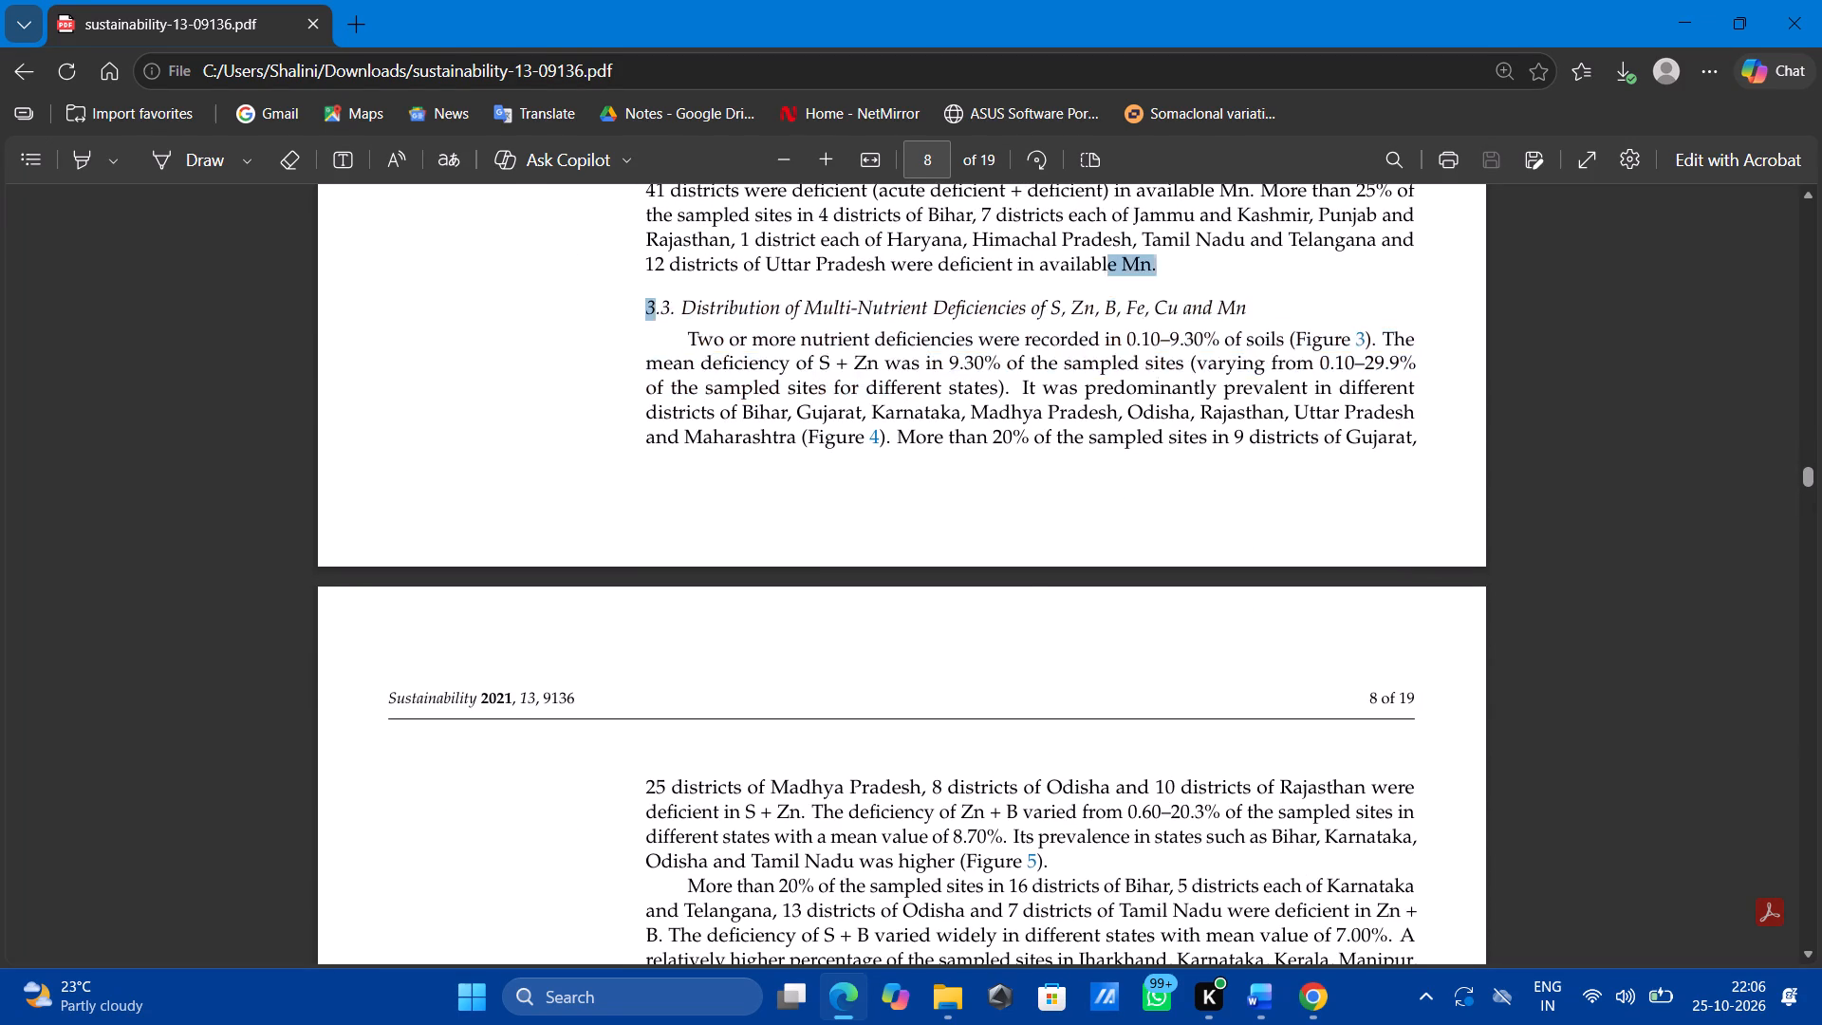
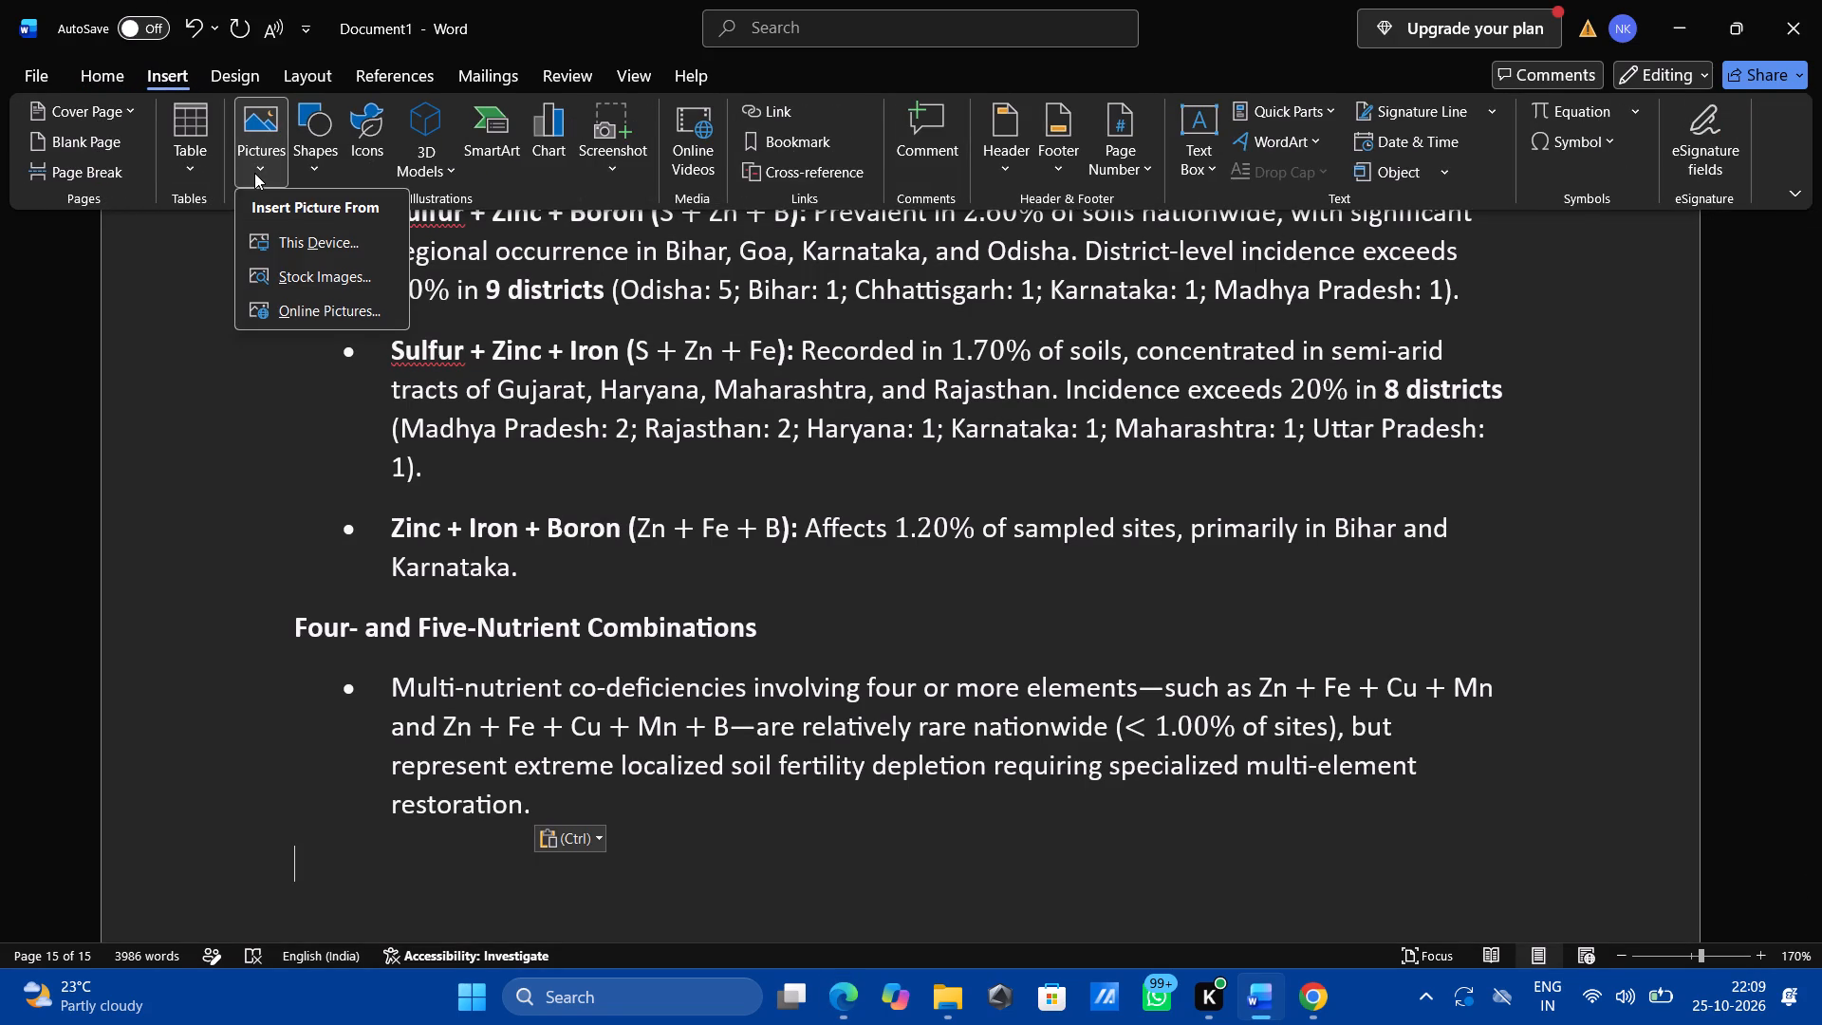
pyautogui.click(303, 259)
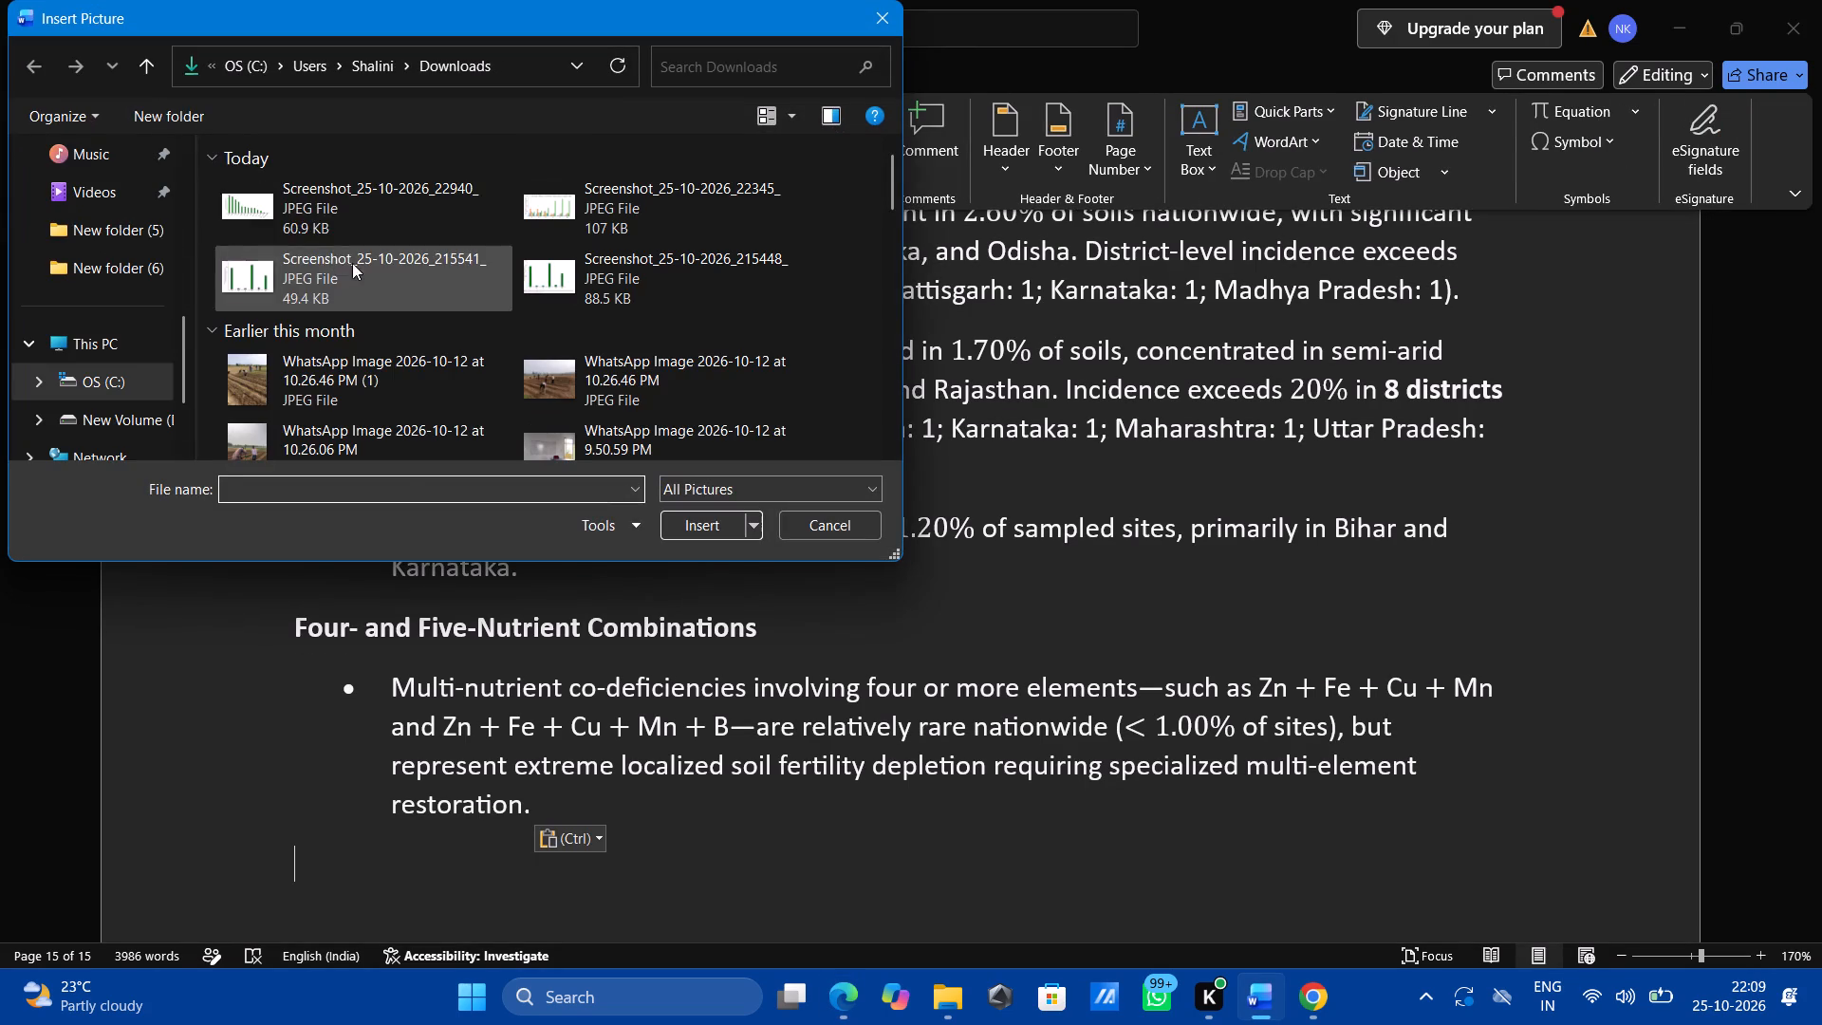
pyautogui.click(353, 213)
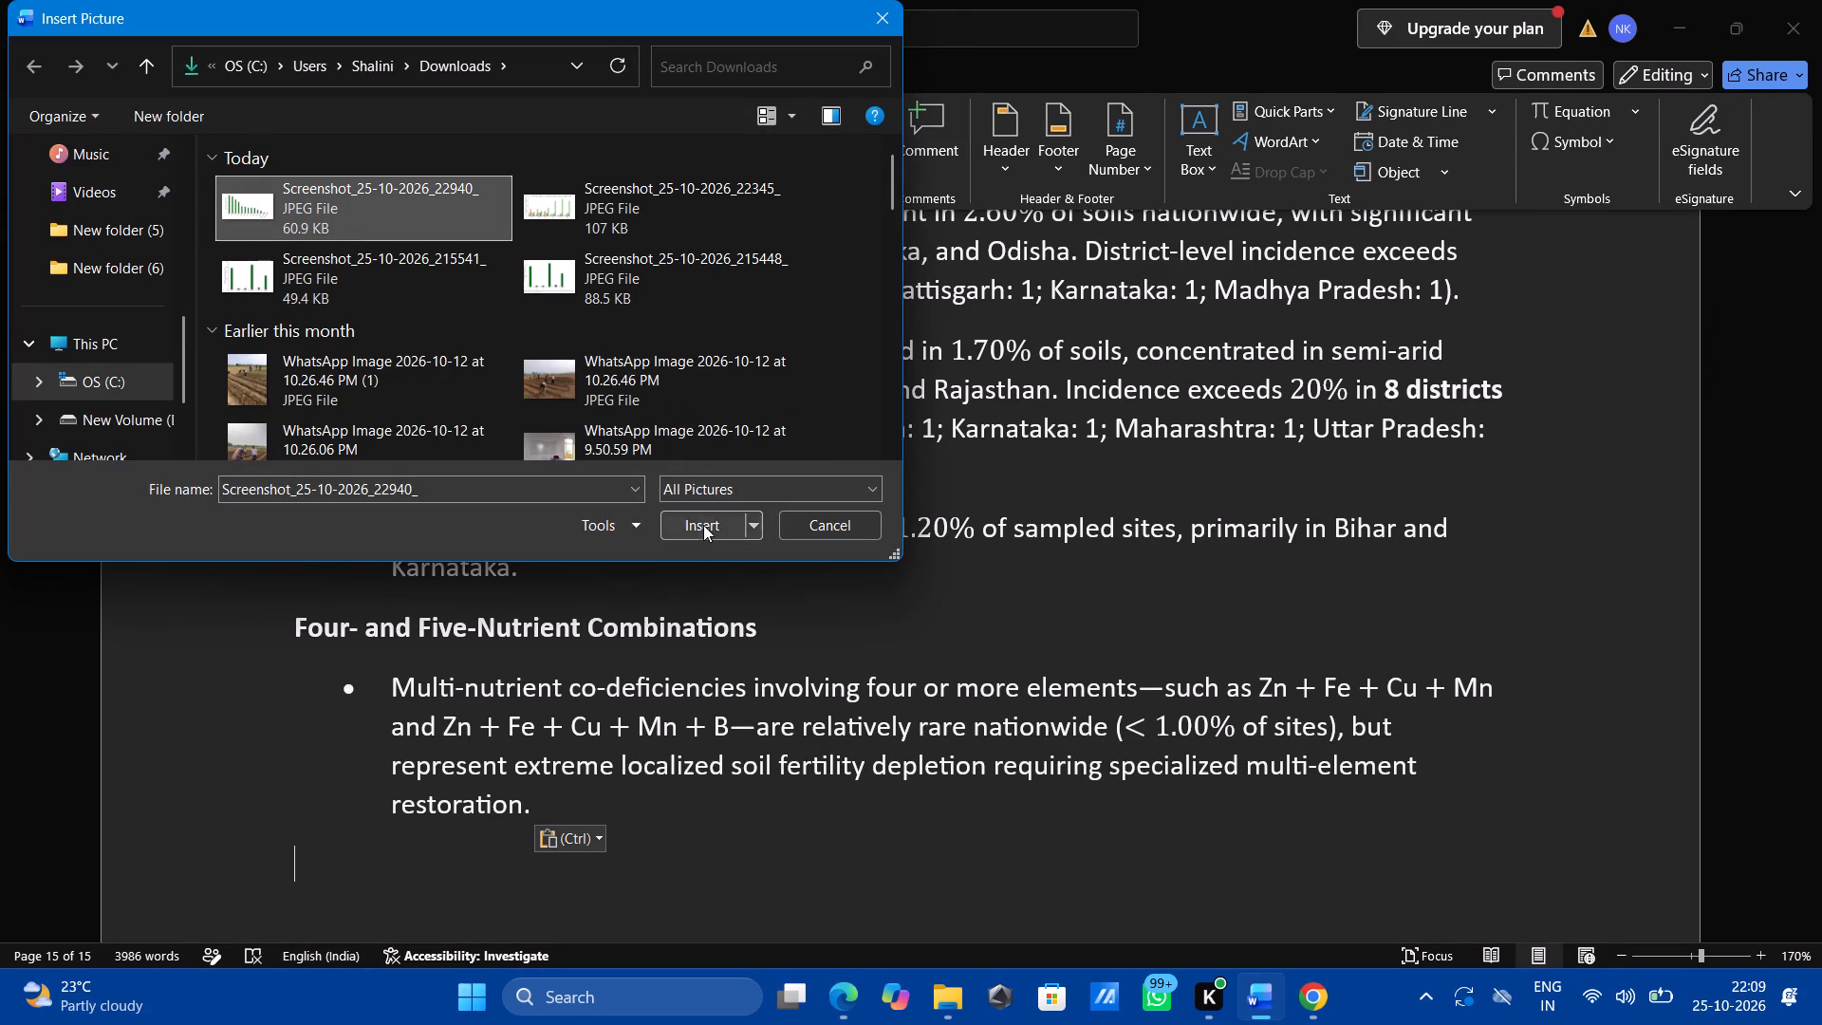
pyautogui.click(703, 525)
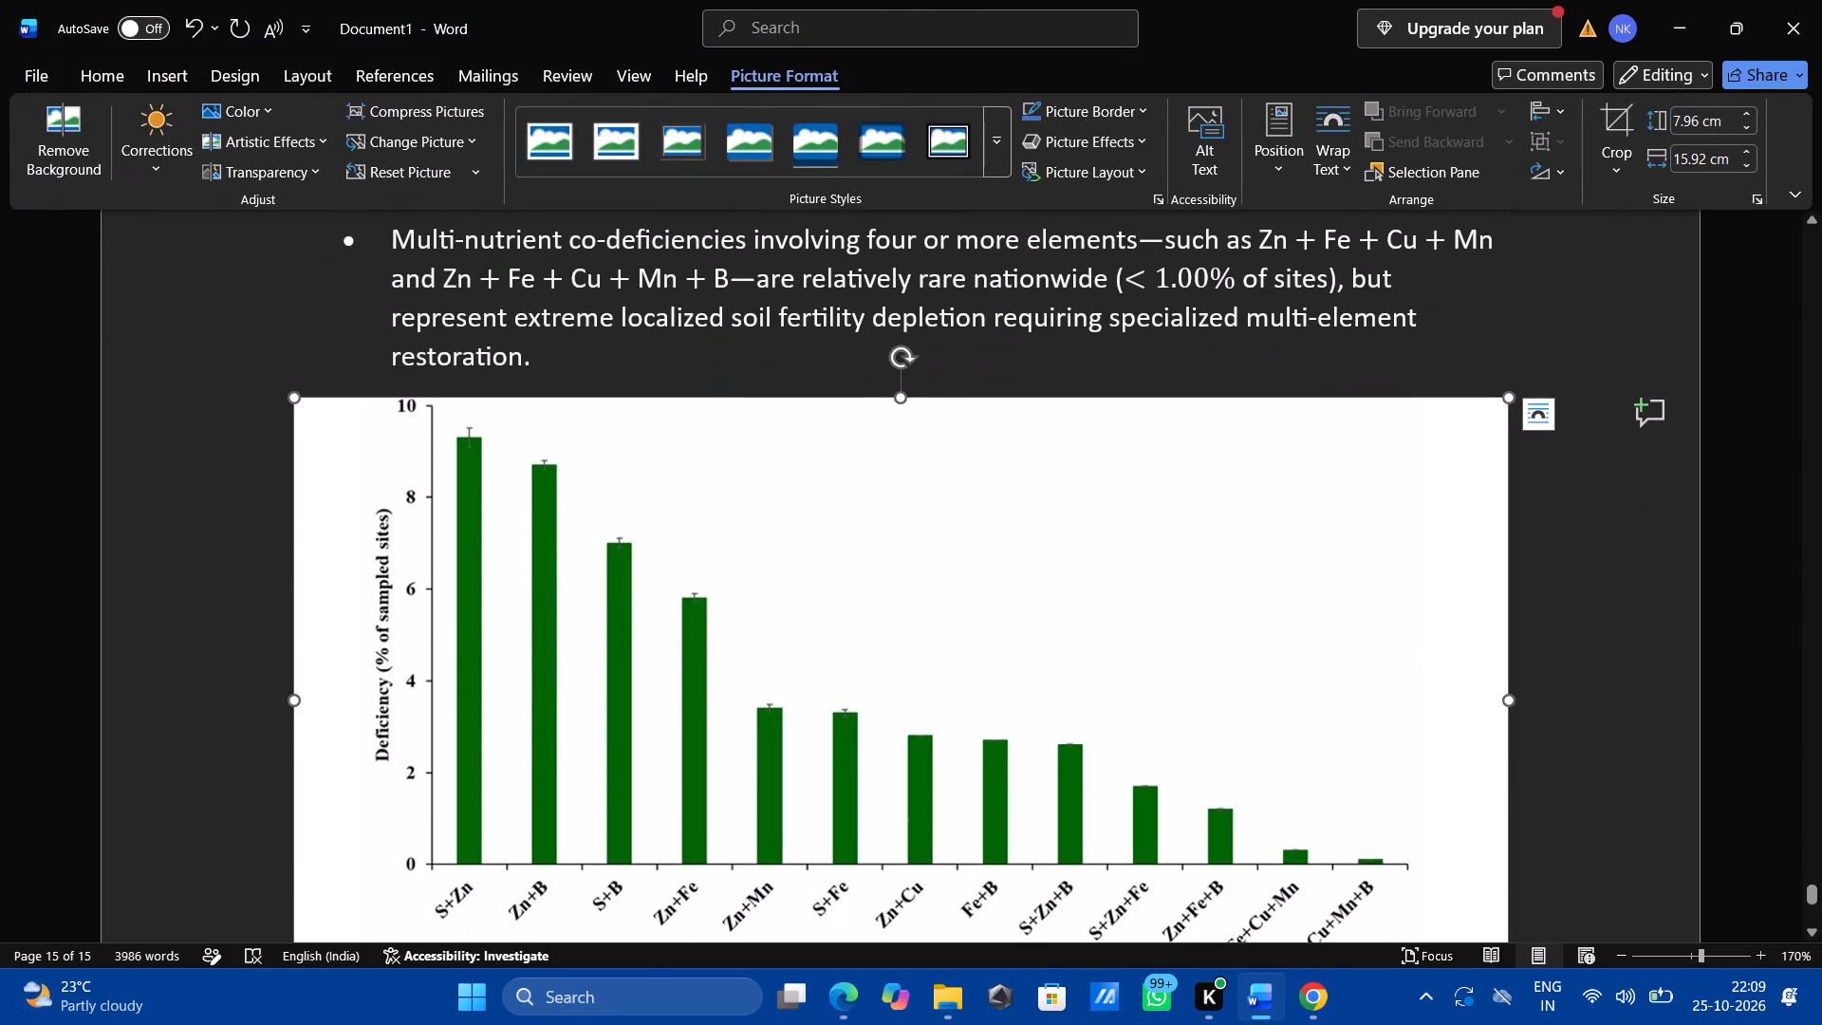
pyautogui.scroll(-2, 827, 583)
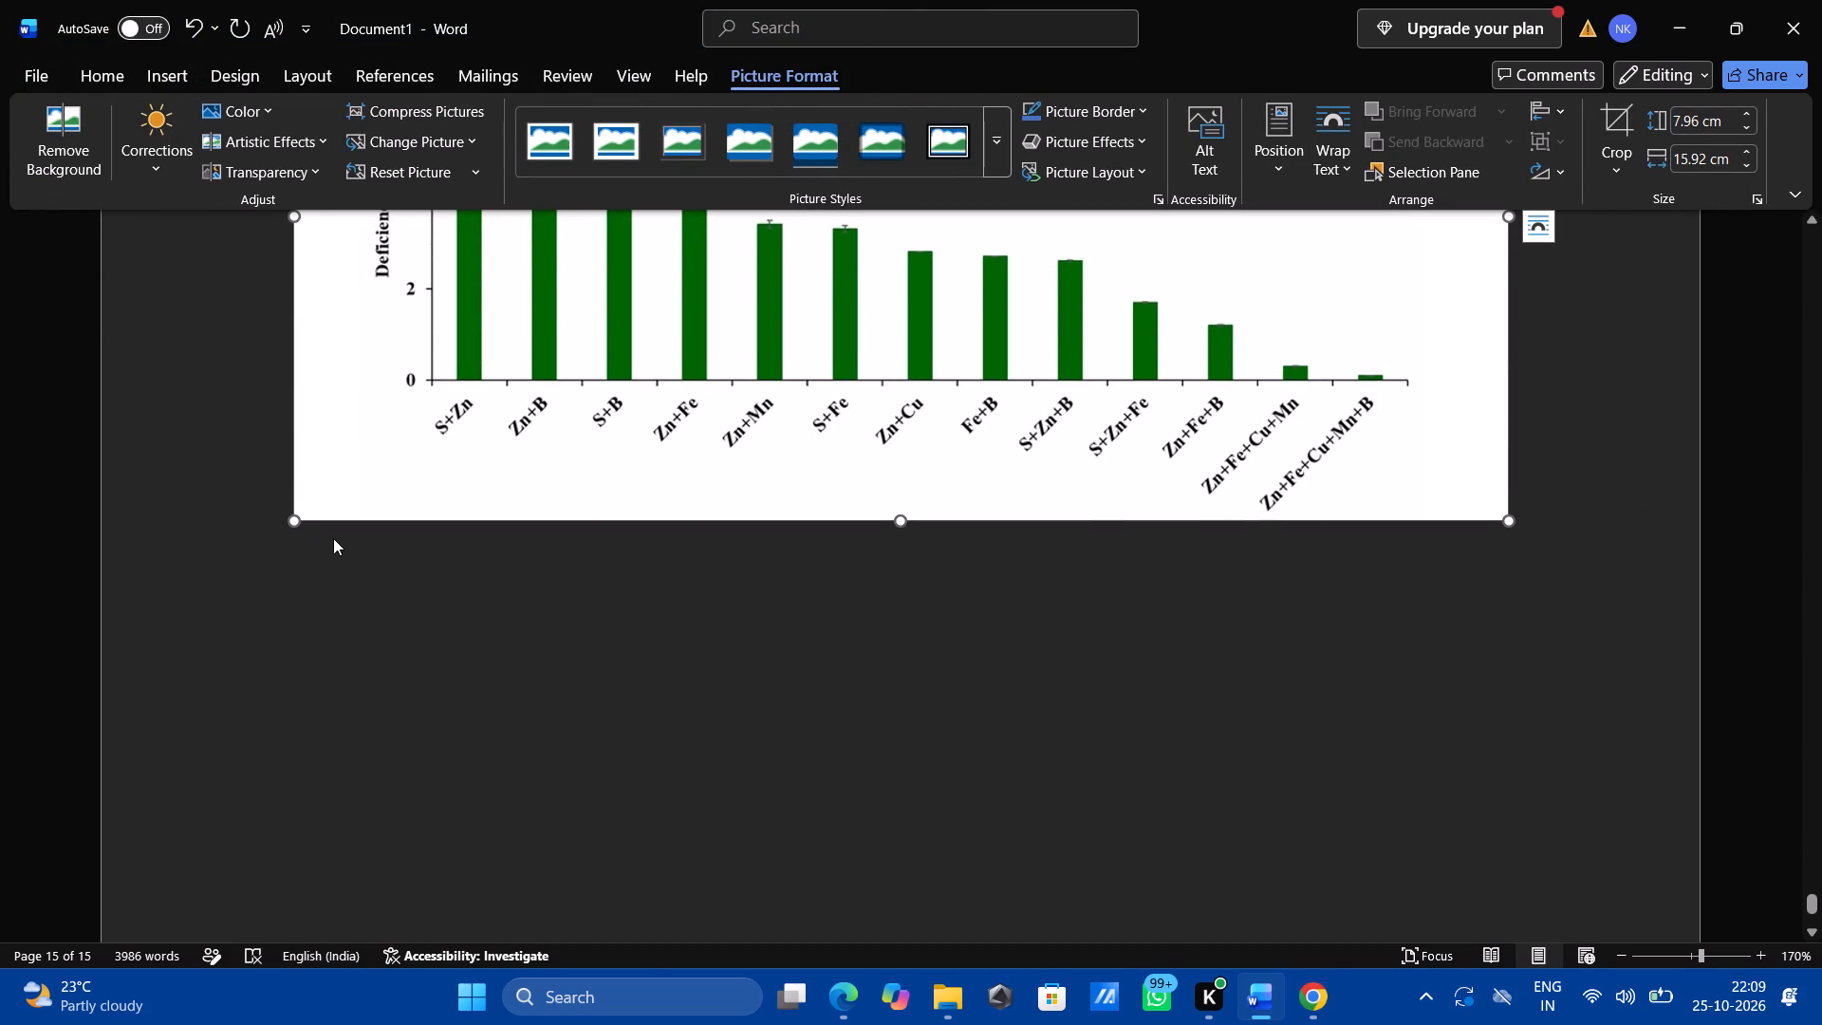
pyautogui.click(298, 550)
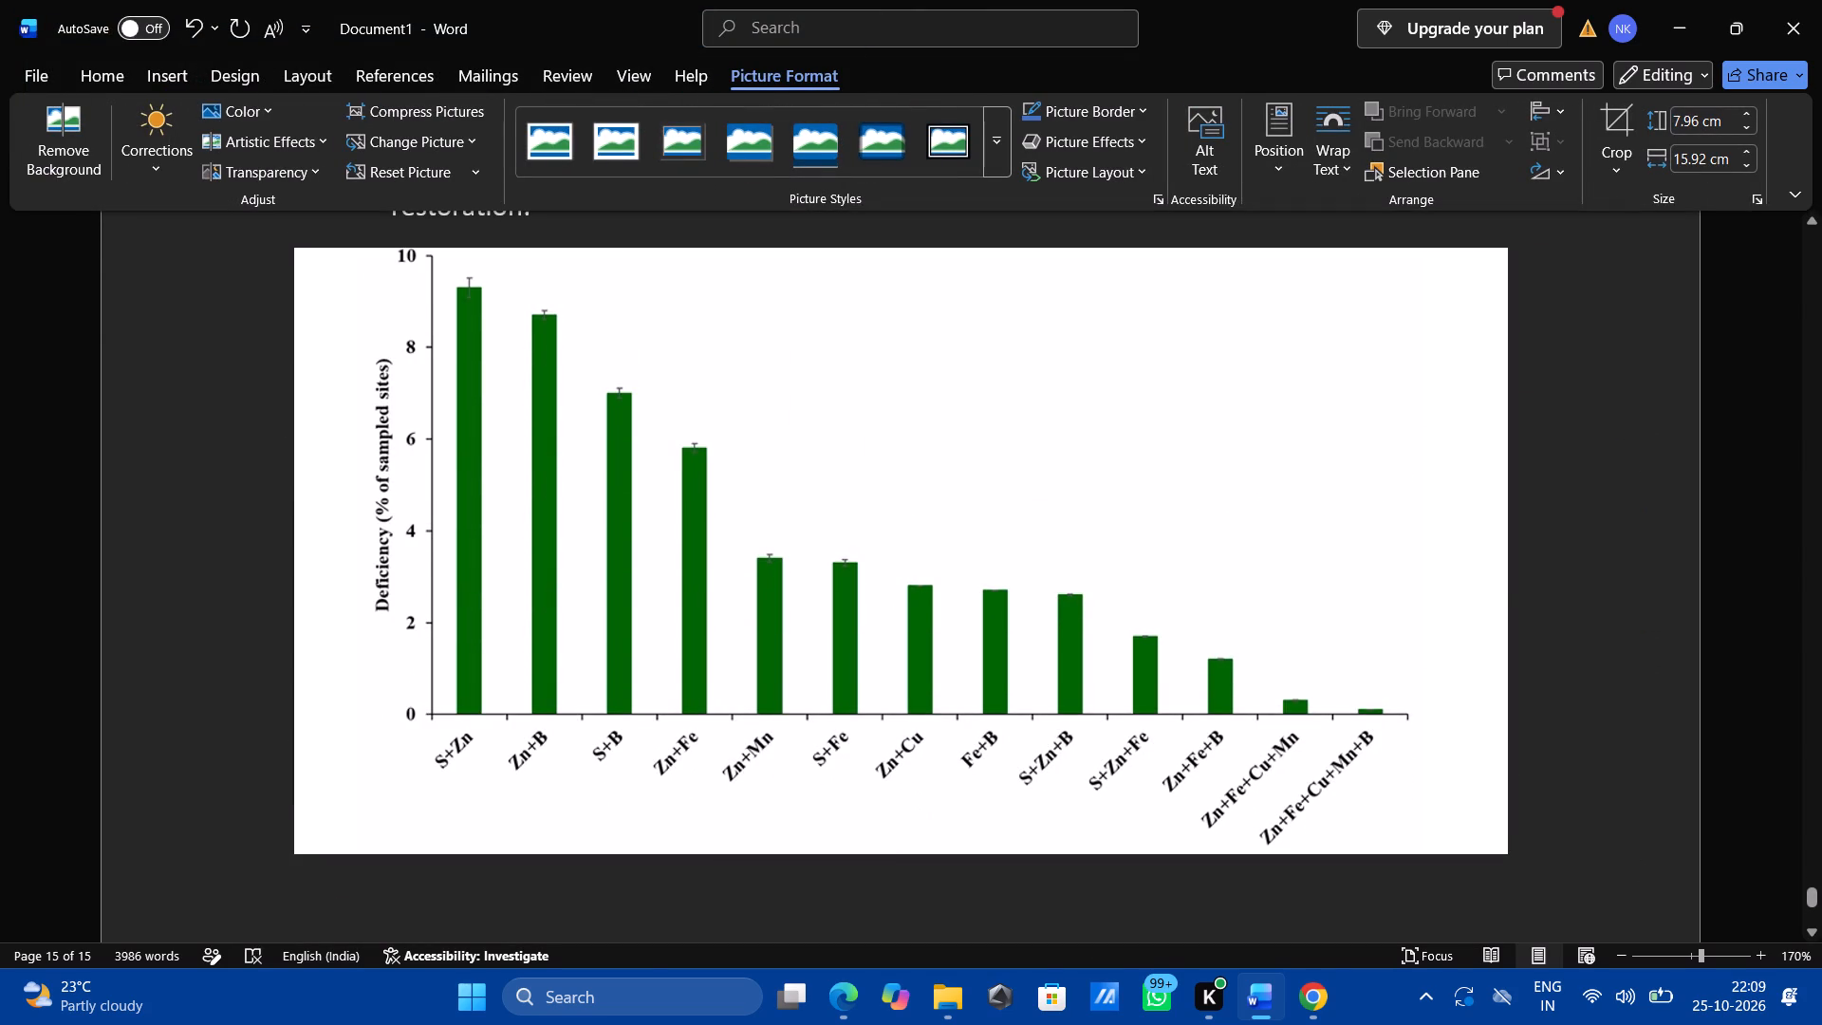
pyautogui.scroll(-2, 517, 617)
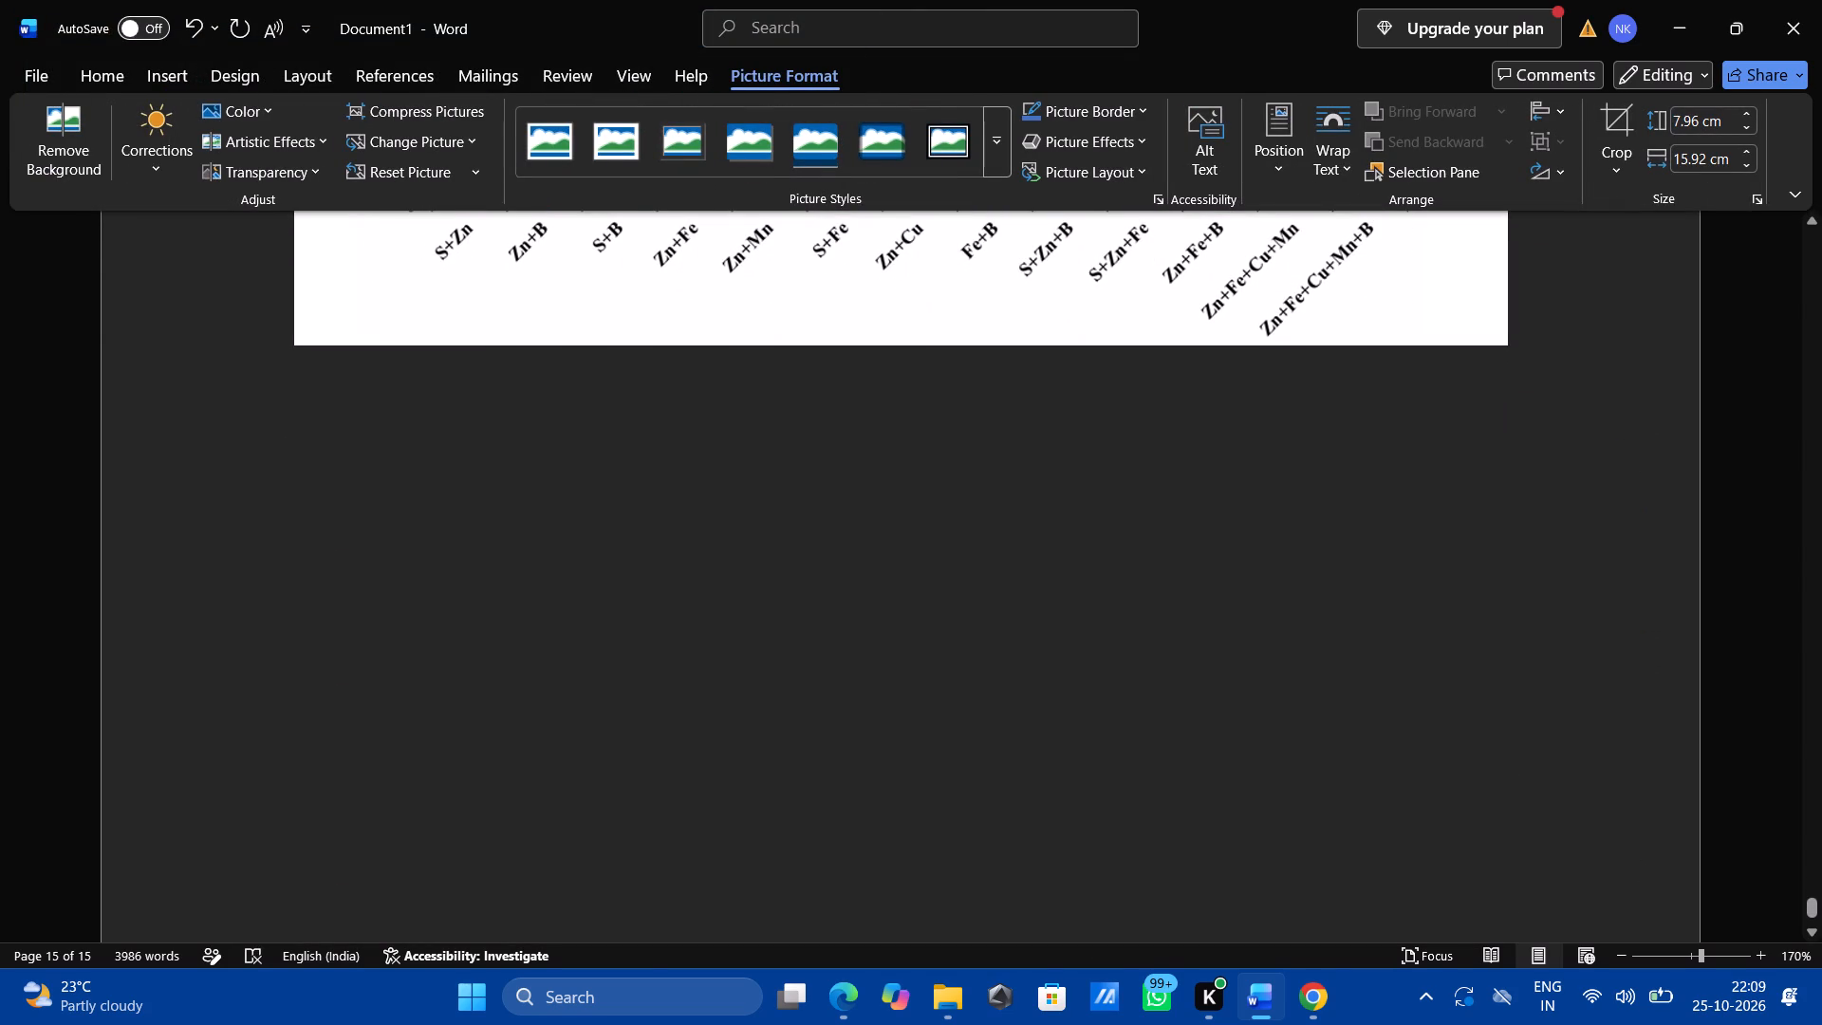
pyautogui.doubleClick(302, 396)
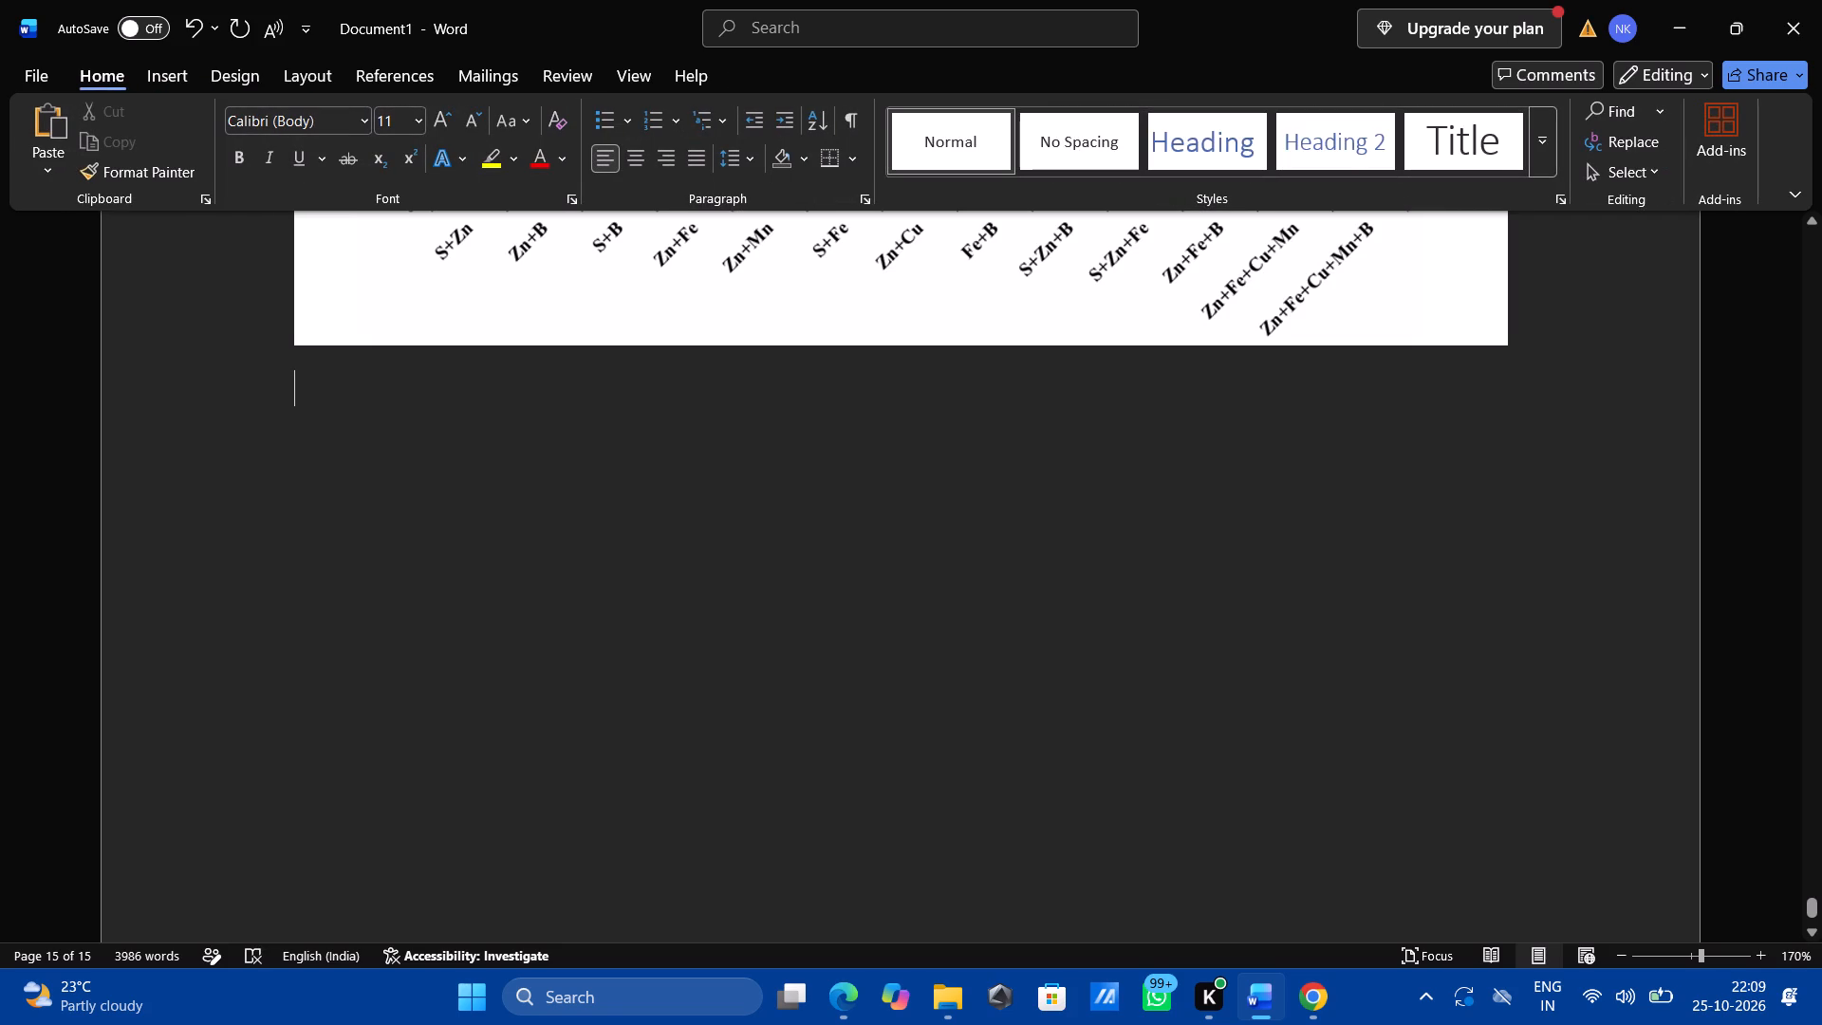
# In the source PDF in Edge, copy the full two-line Figure 3 caption below the bar chart on page 8.
pyautogui.click(854, 994)
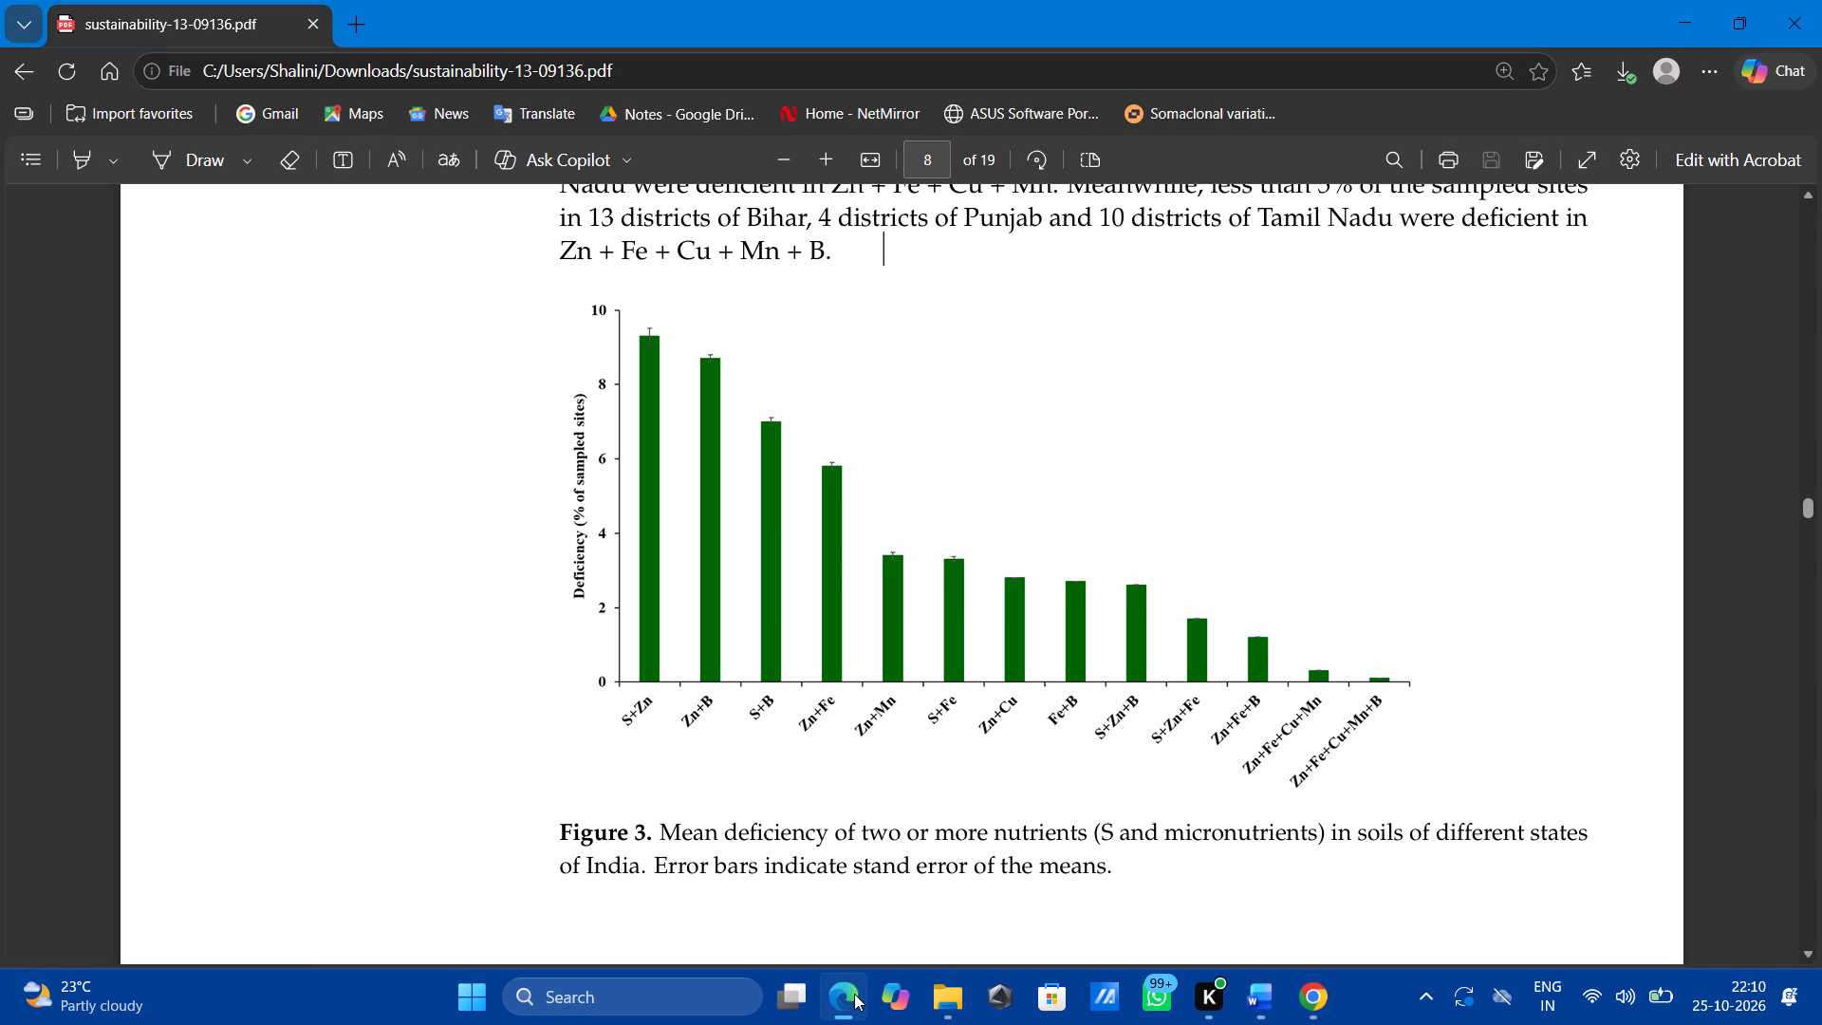
pyautogui.scroll(-2, 821, 775)
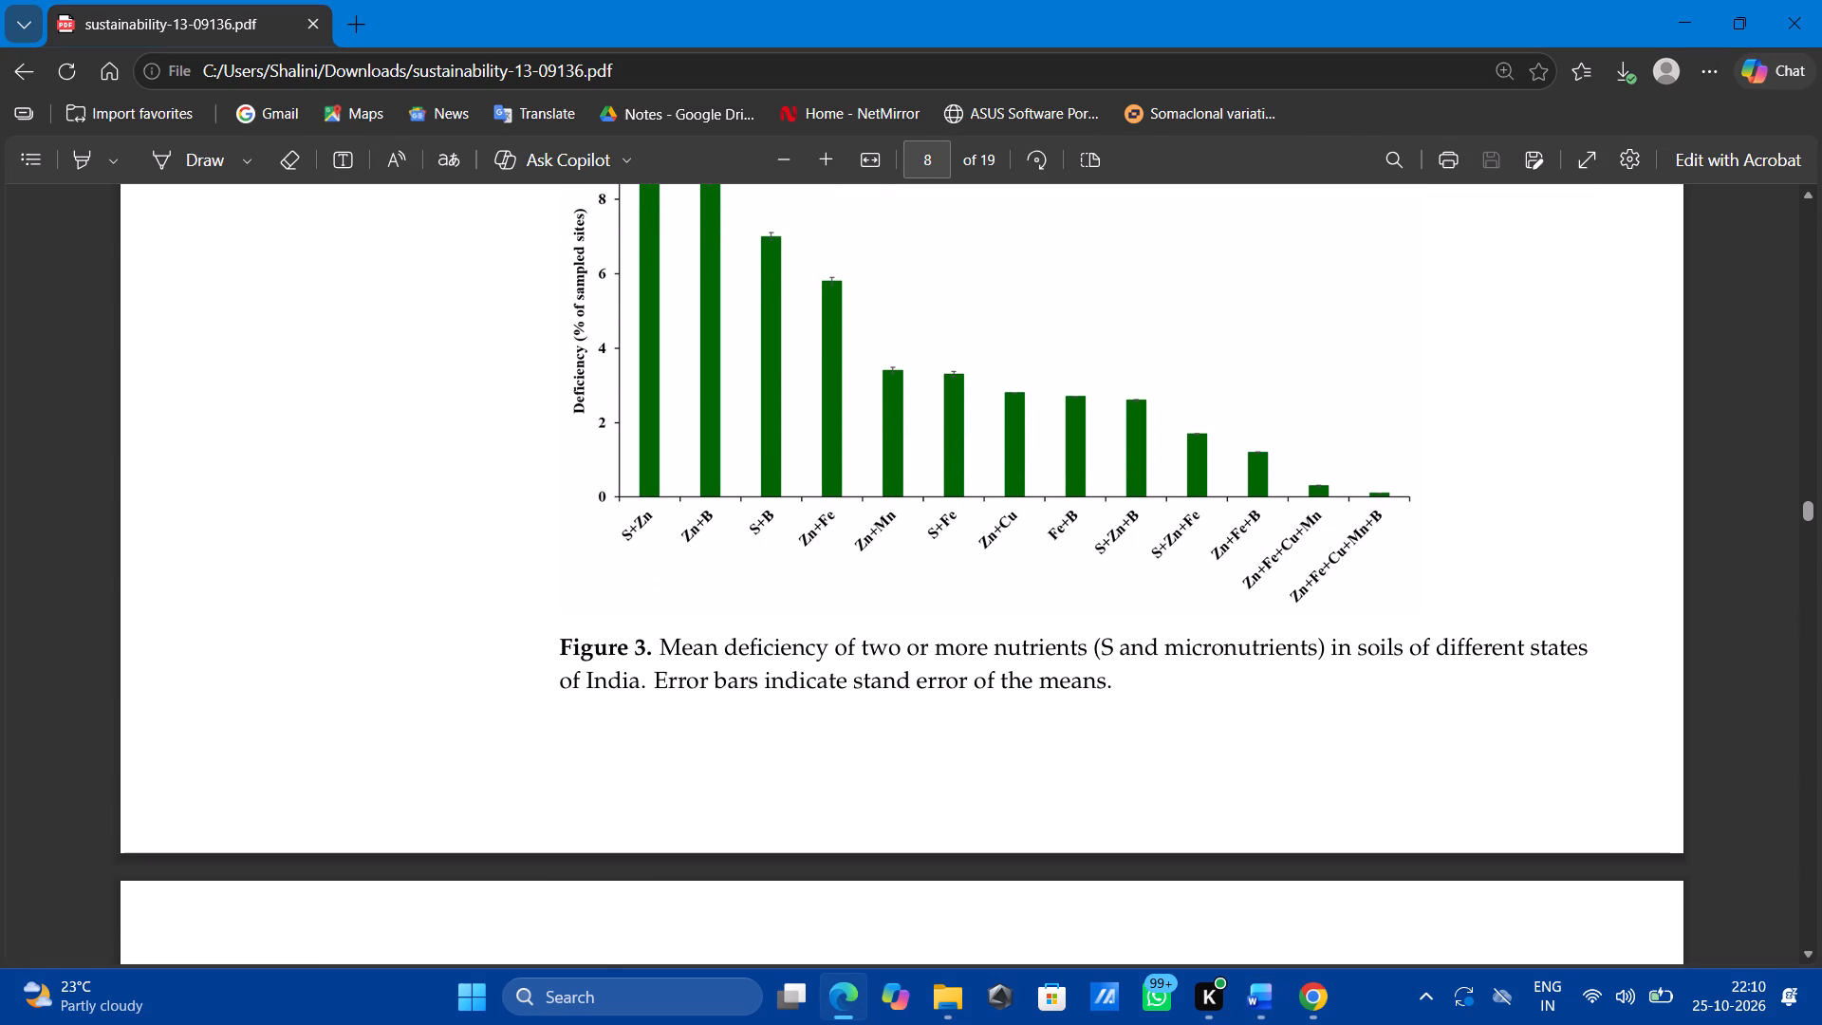
pyautogui.moveTo(550, 645); pyautogui.dragTo(1031, 739)
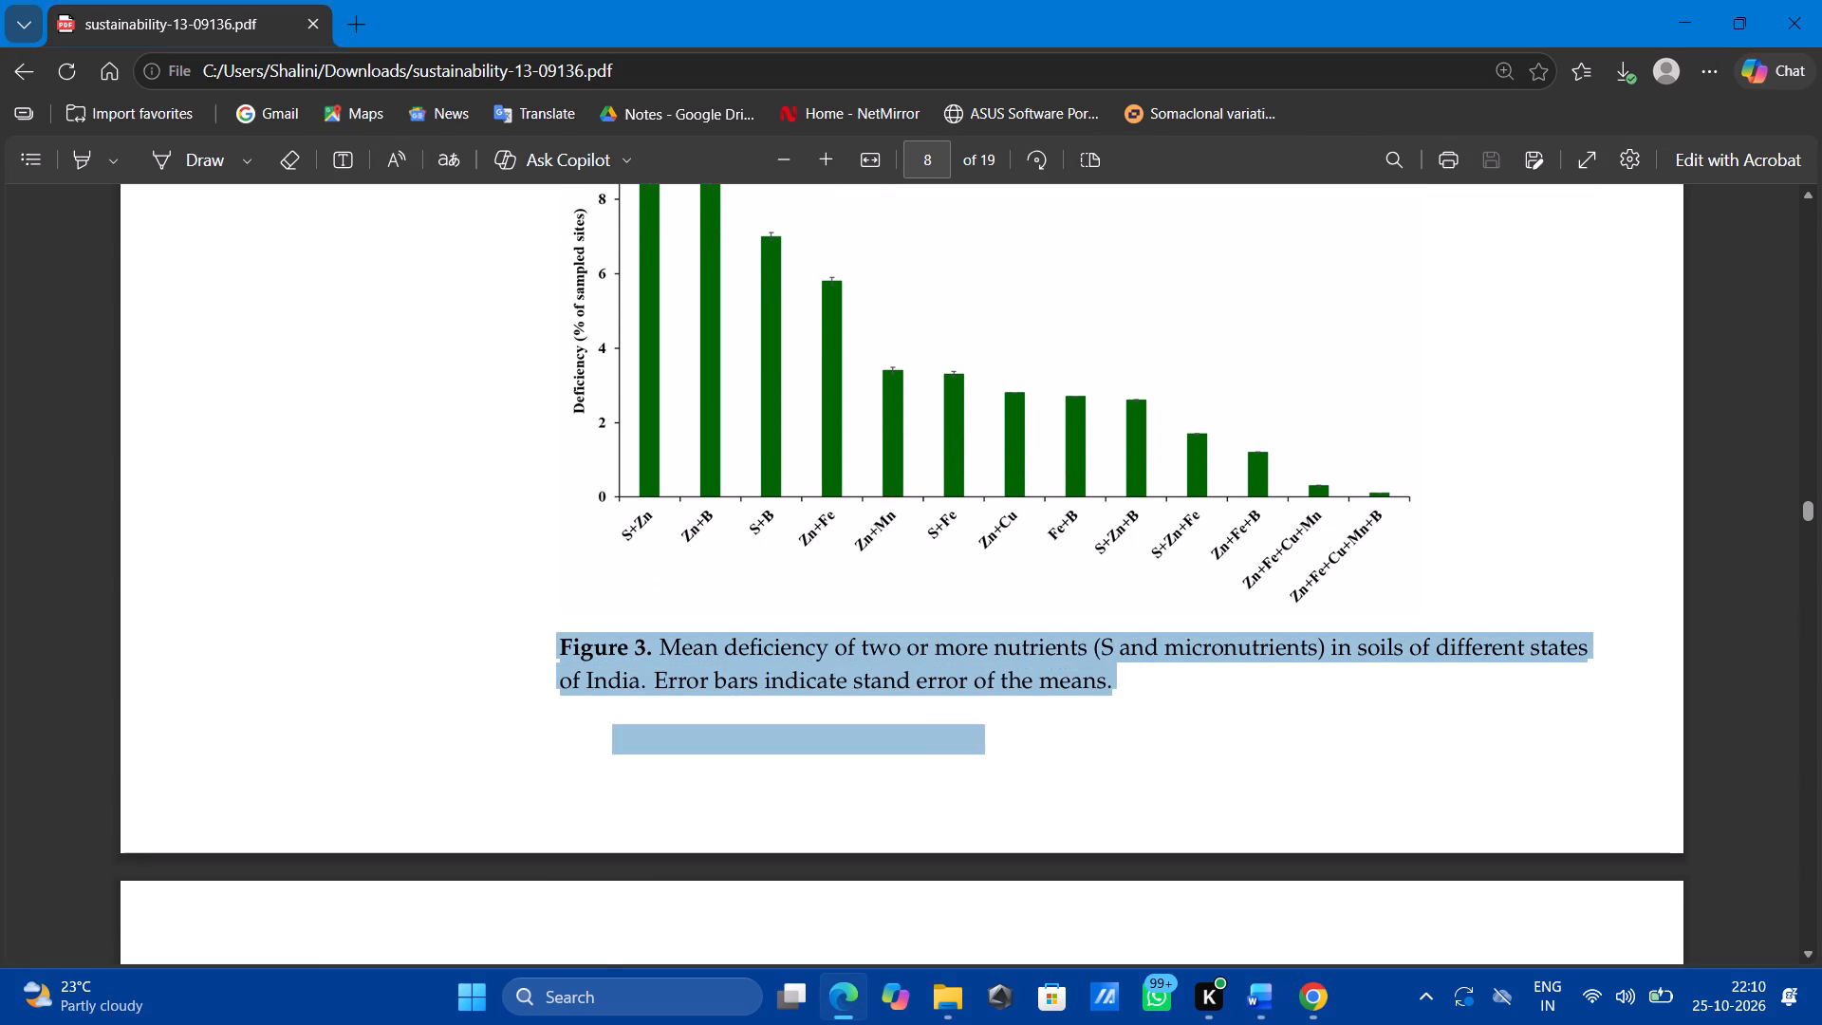
pyautogui.moveTo(1031, 739); pyautogui.dragTo(1106, 676)
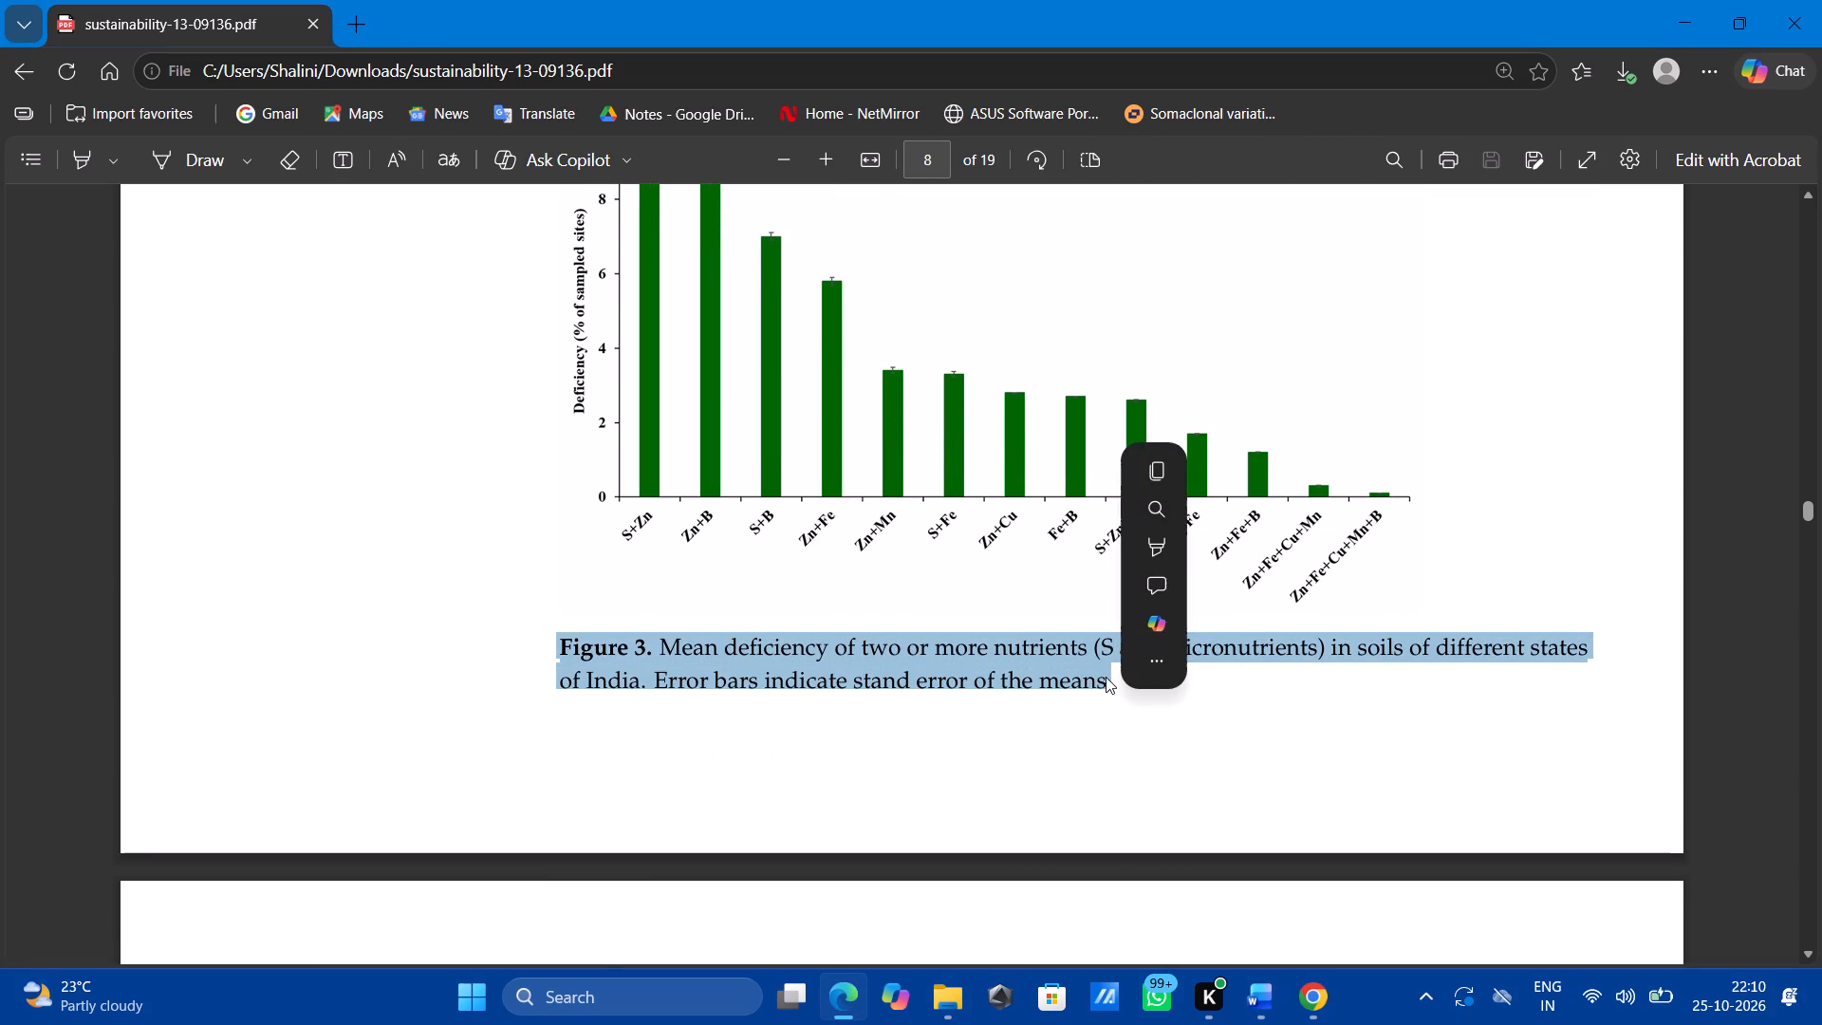
pyautogui.hotkey('ctrl', 'c')
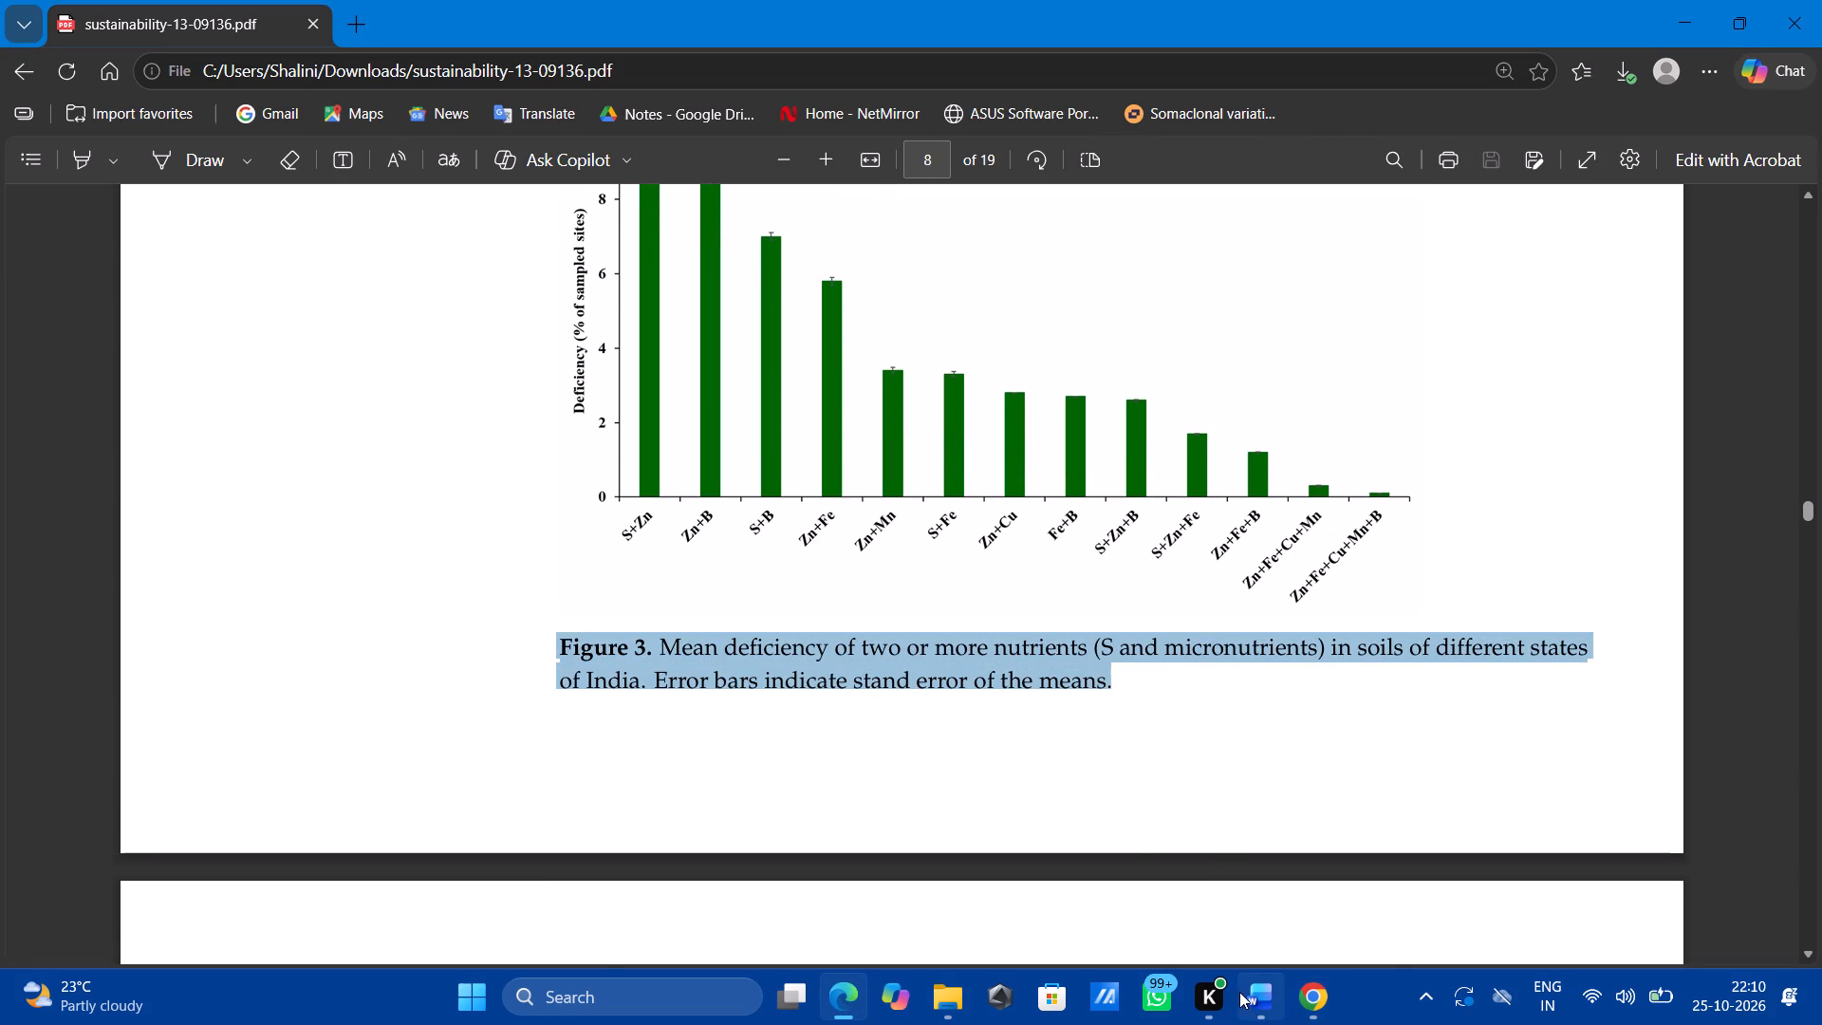
# Switch to the Word document and paste the Figure 3 caption on the line below the bar chart.
pyautogui.click(1238, 991)
pyautogui.scroll(-2, 864, 778)
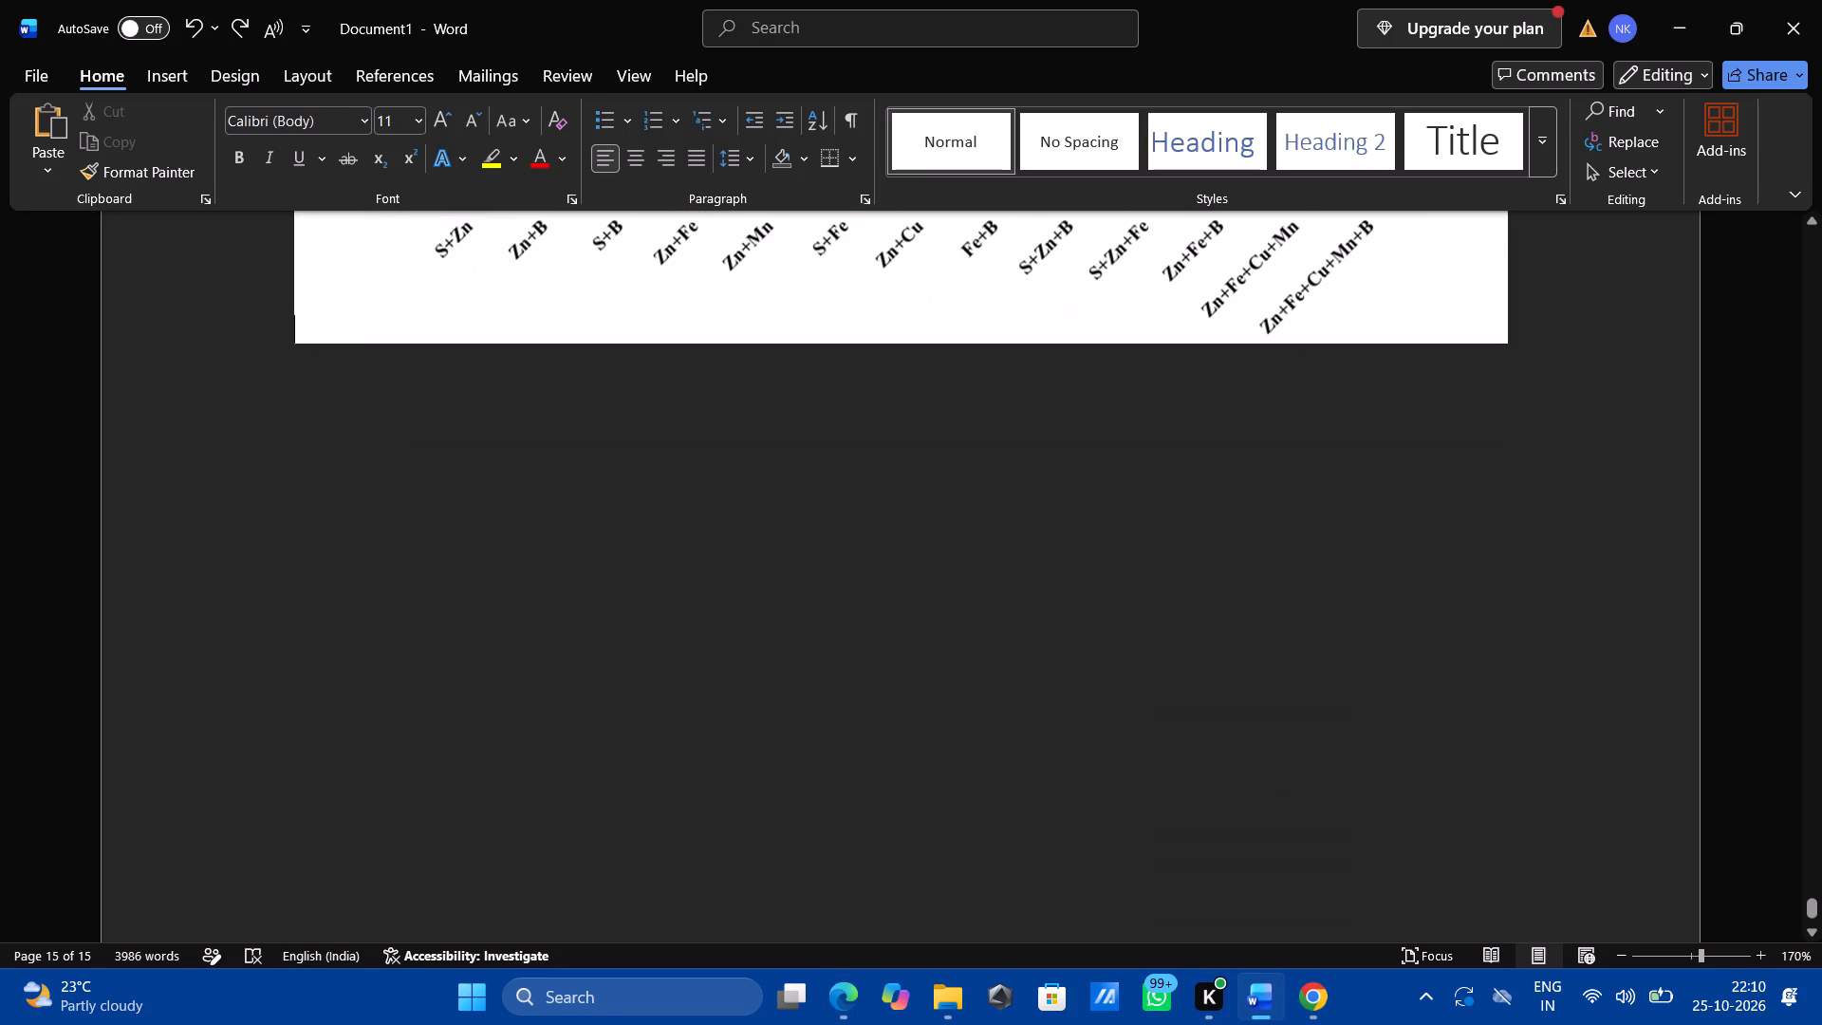
pyautogui.scroll(-1, 864, 778)
pyautogui.click(318, 308)
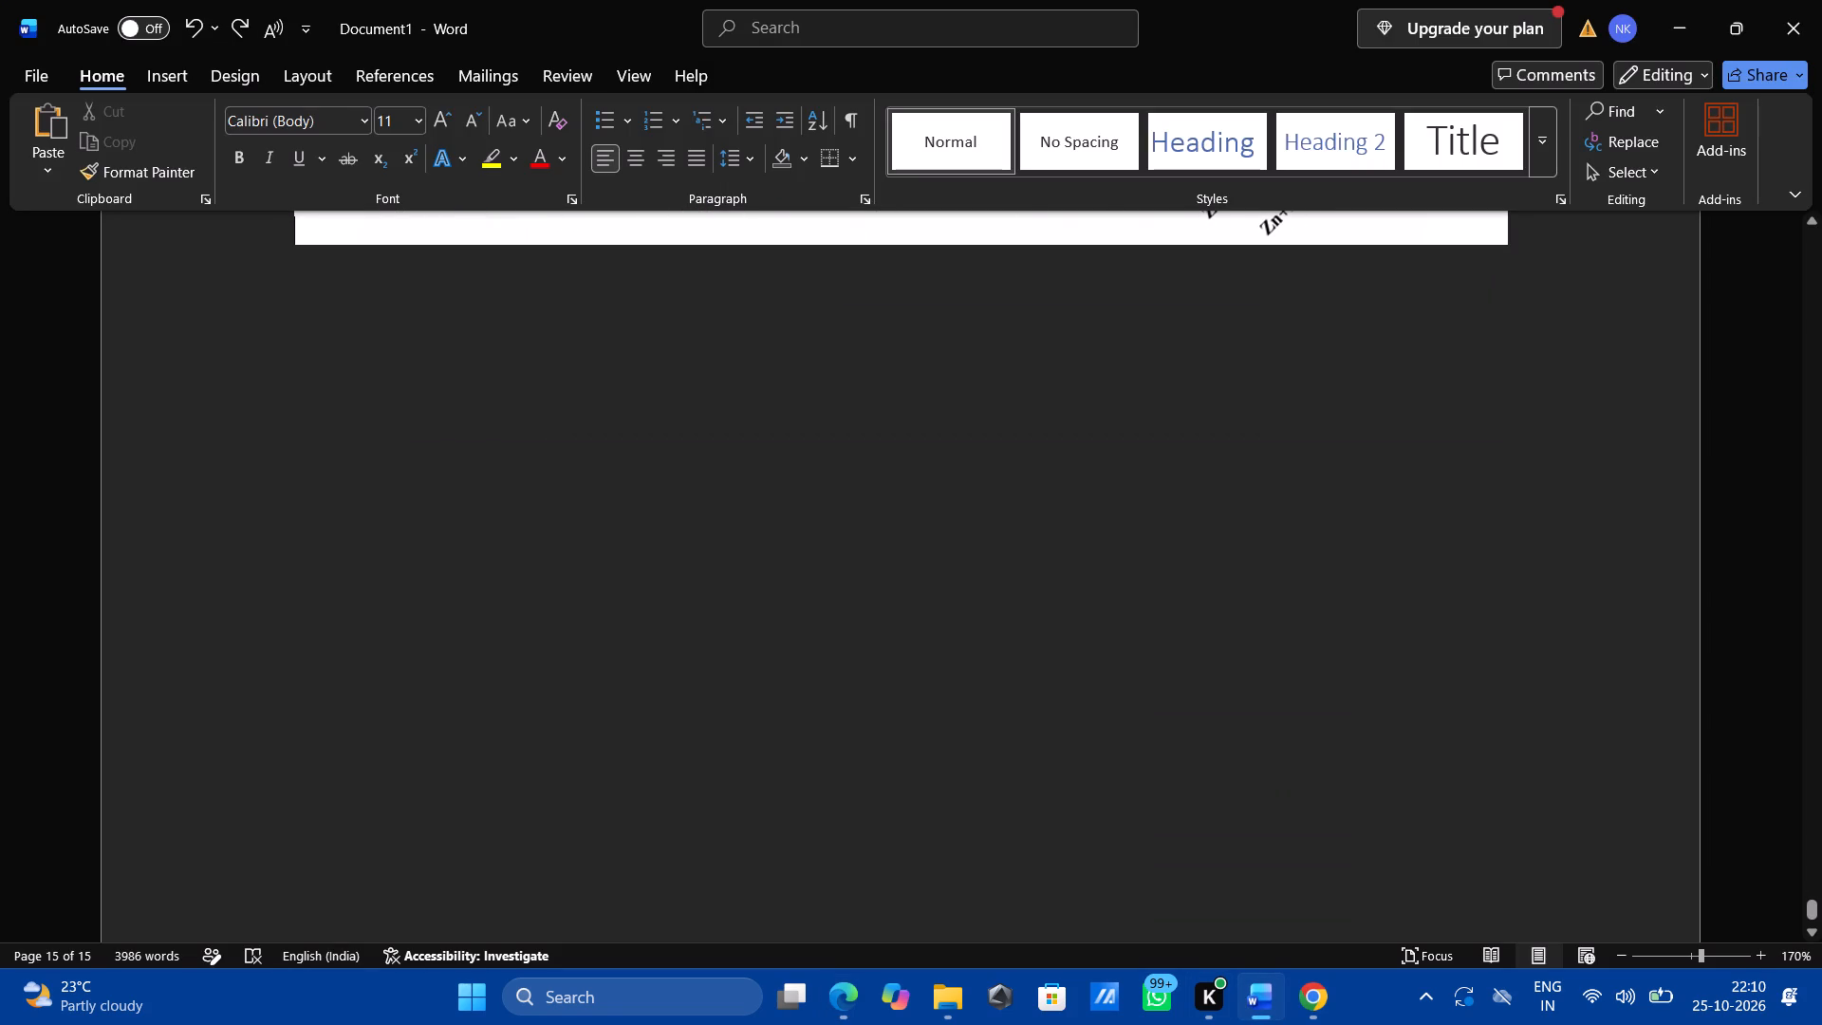
pyautogui.doubleClick(318, 308)
pyautogui.hotkey('ctrl', 'v')
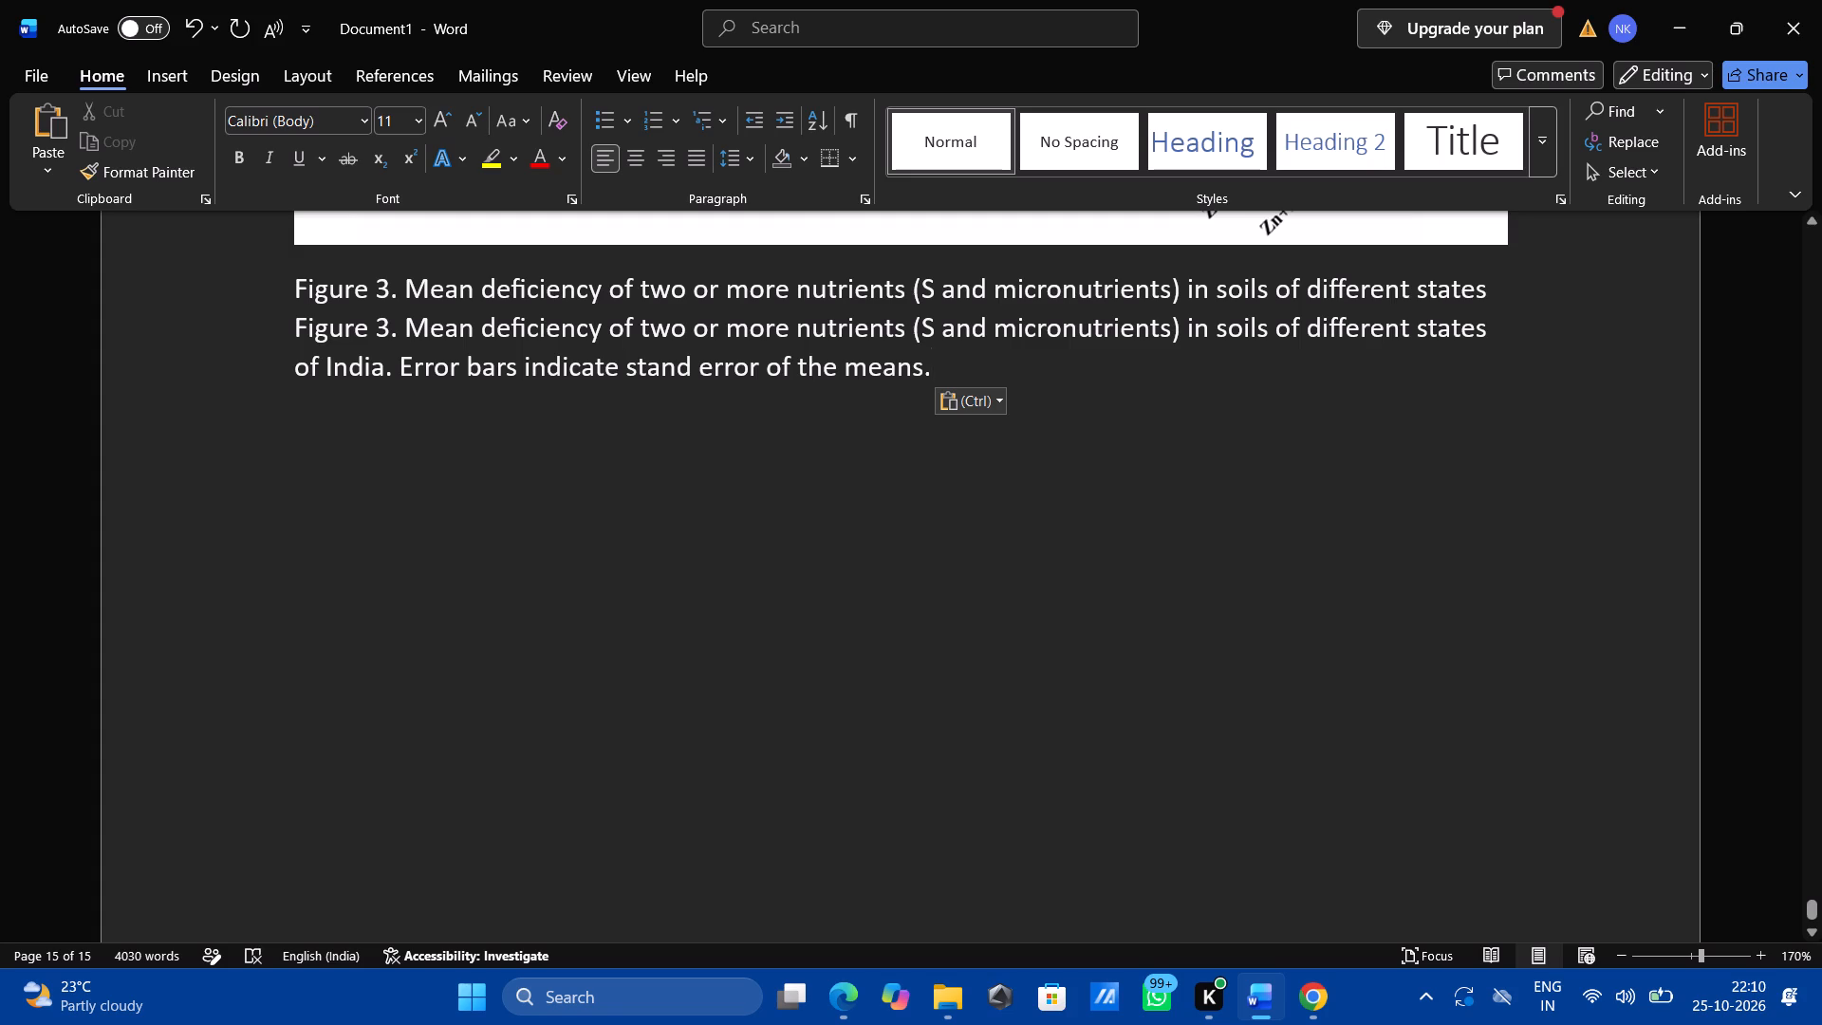
# Delete the duplicated first line of the pasted Figure 3 caption.
pyautogui.moveTo(281, 282); pyautogui.dragTo(383, 295)
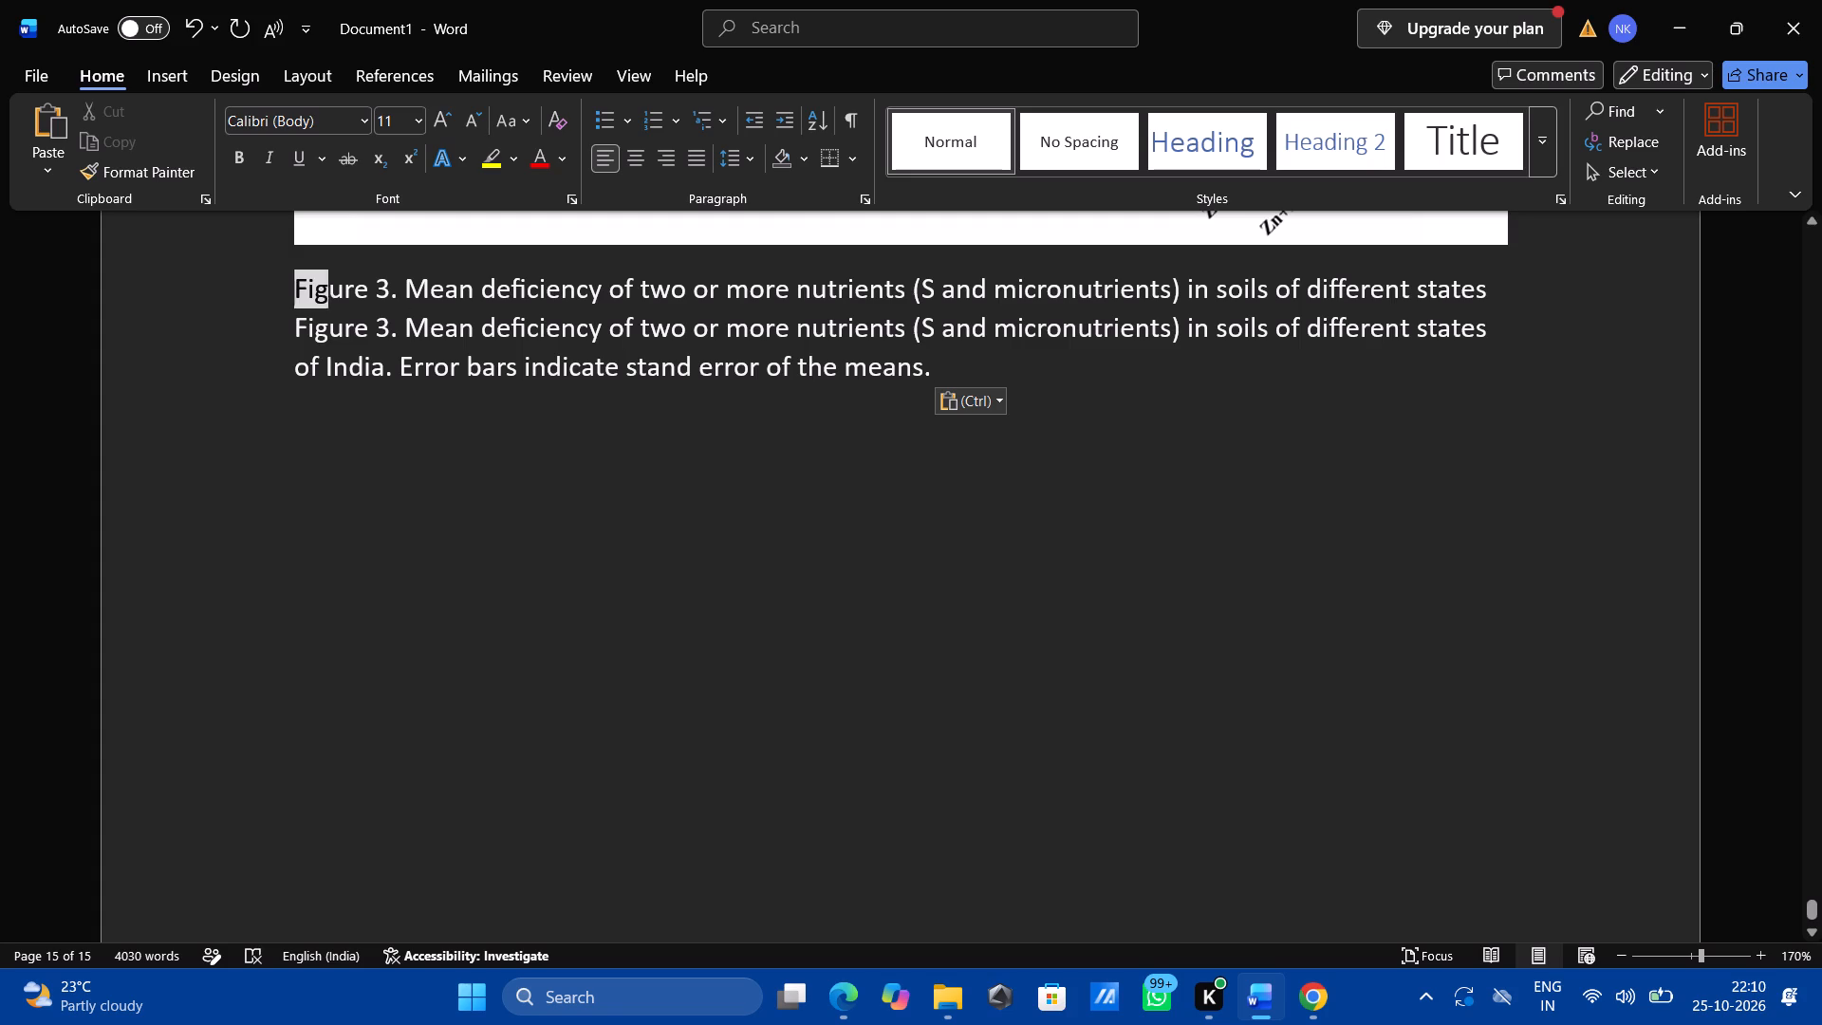
pyautogui.moveTo(383, 295); pyautogui.dragTo(1471, 286)
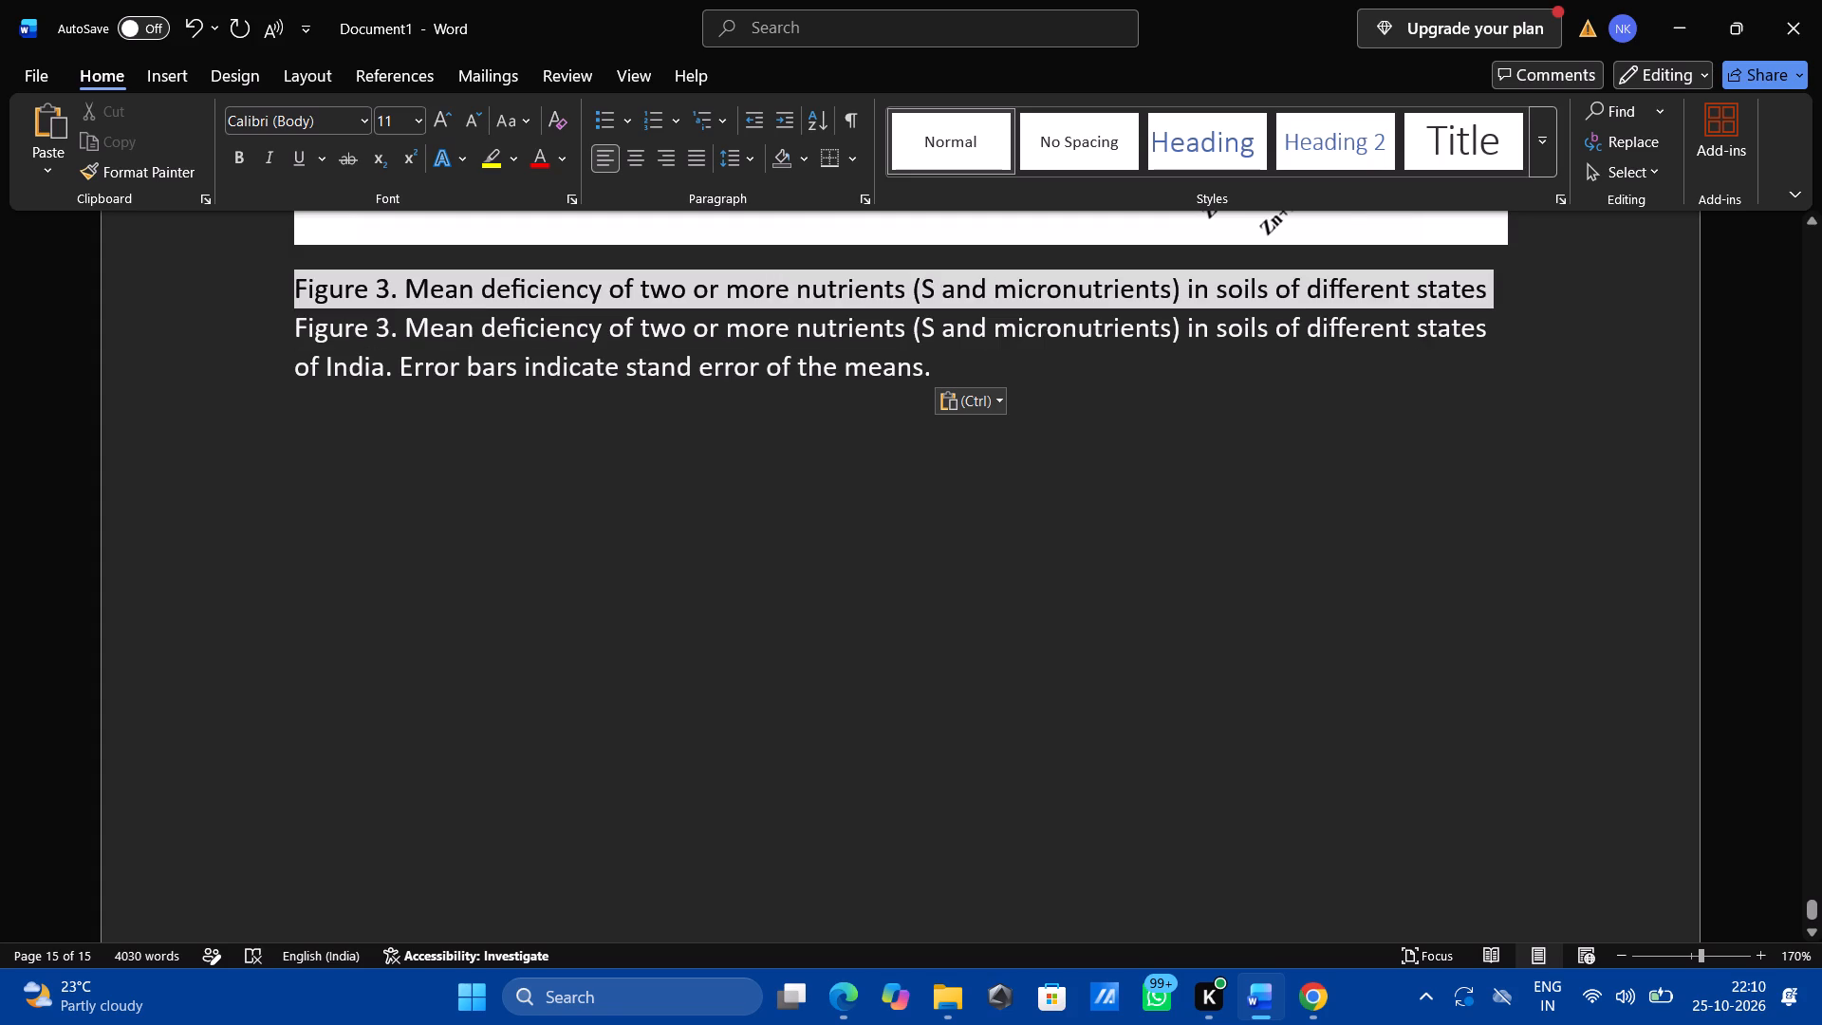
pyautogui.moveTo(1471, 286); pyautogui.dragTo(1484, 280)
pyautogui.press('BackSpace')
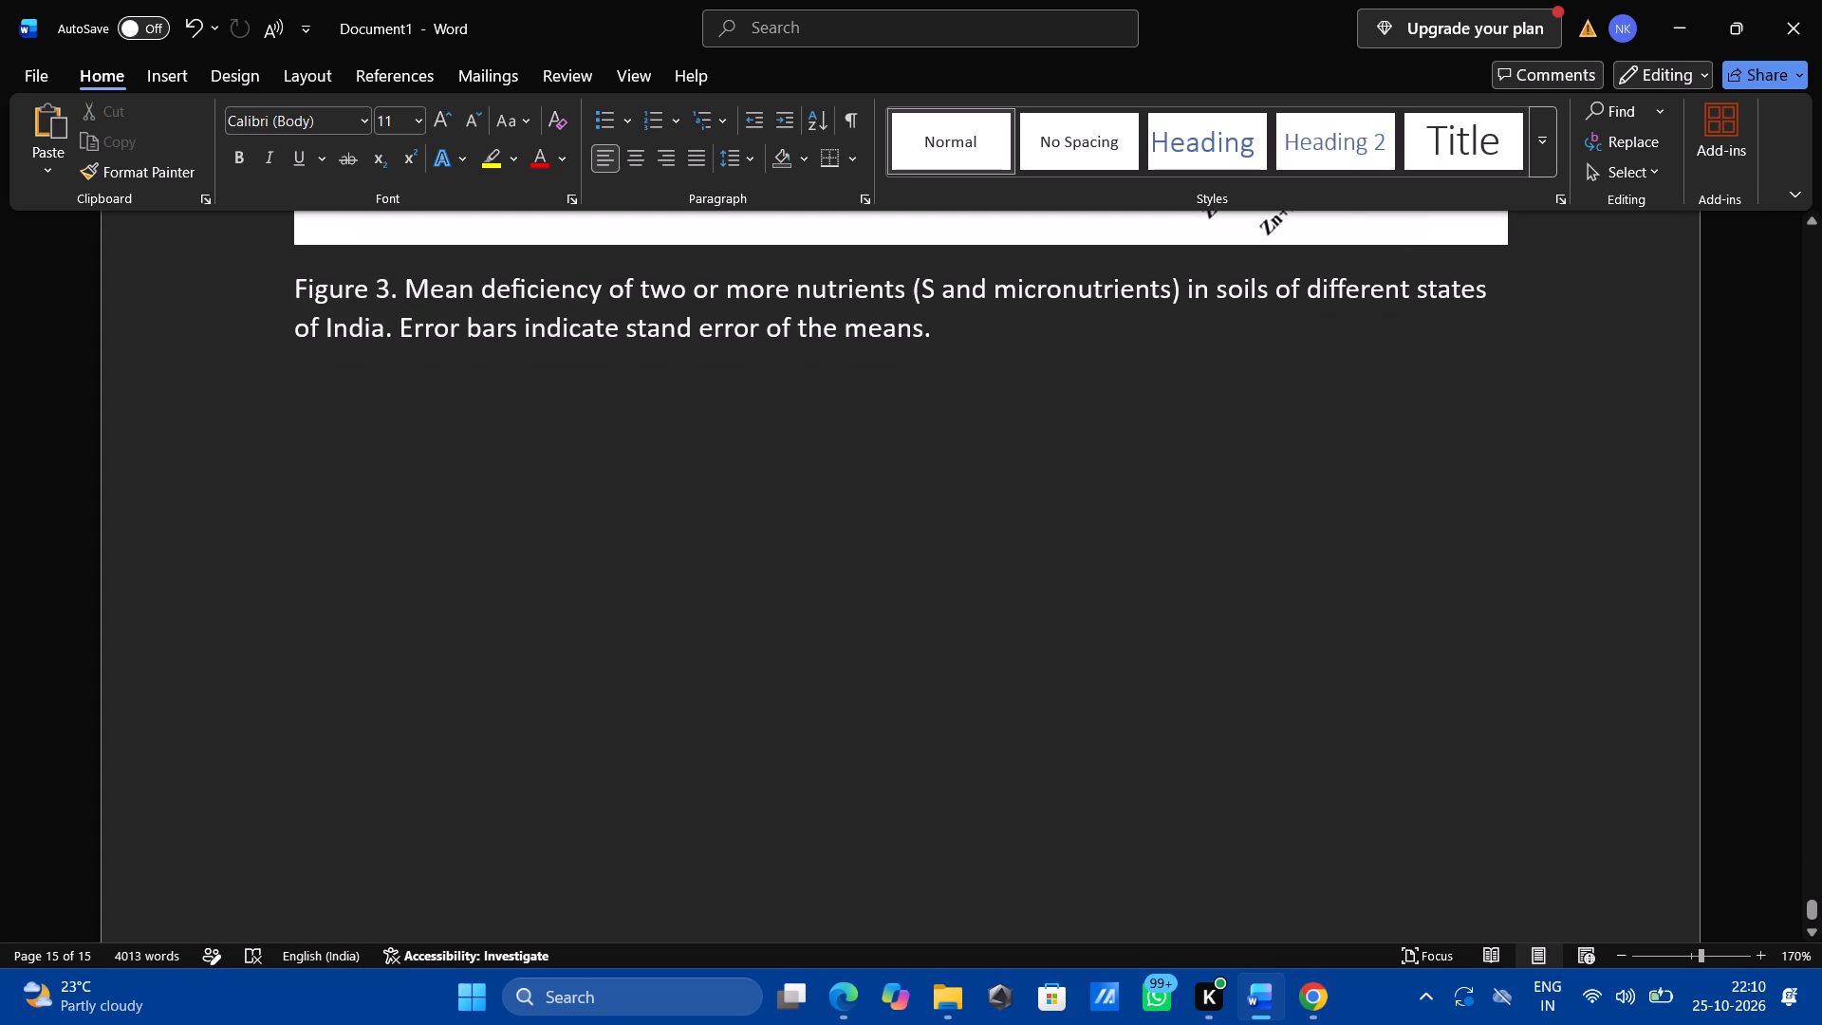
# In the source PDF in Edge, capture the Figure 4 S + Zn deficiency map on page 9, without its caption, and save the screenshot.
pyautogui.click(838, 992)
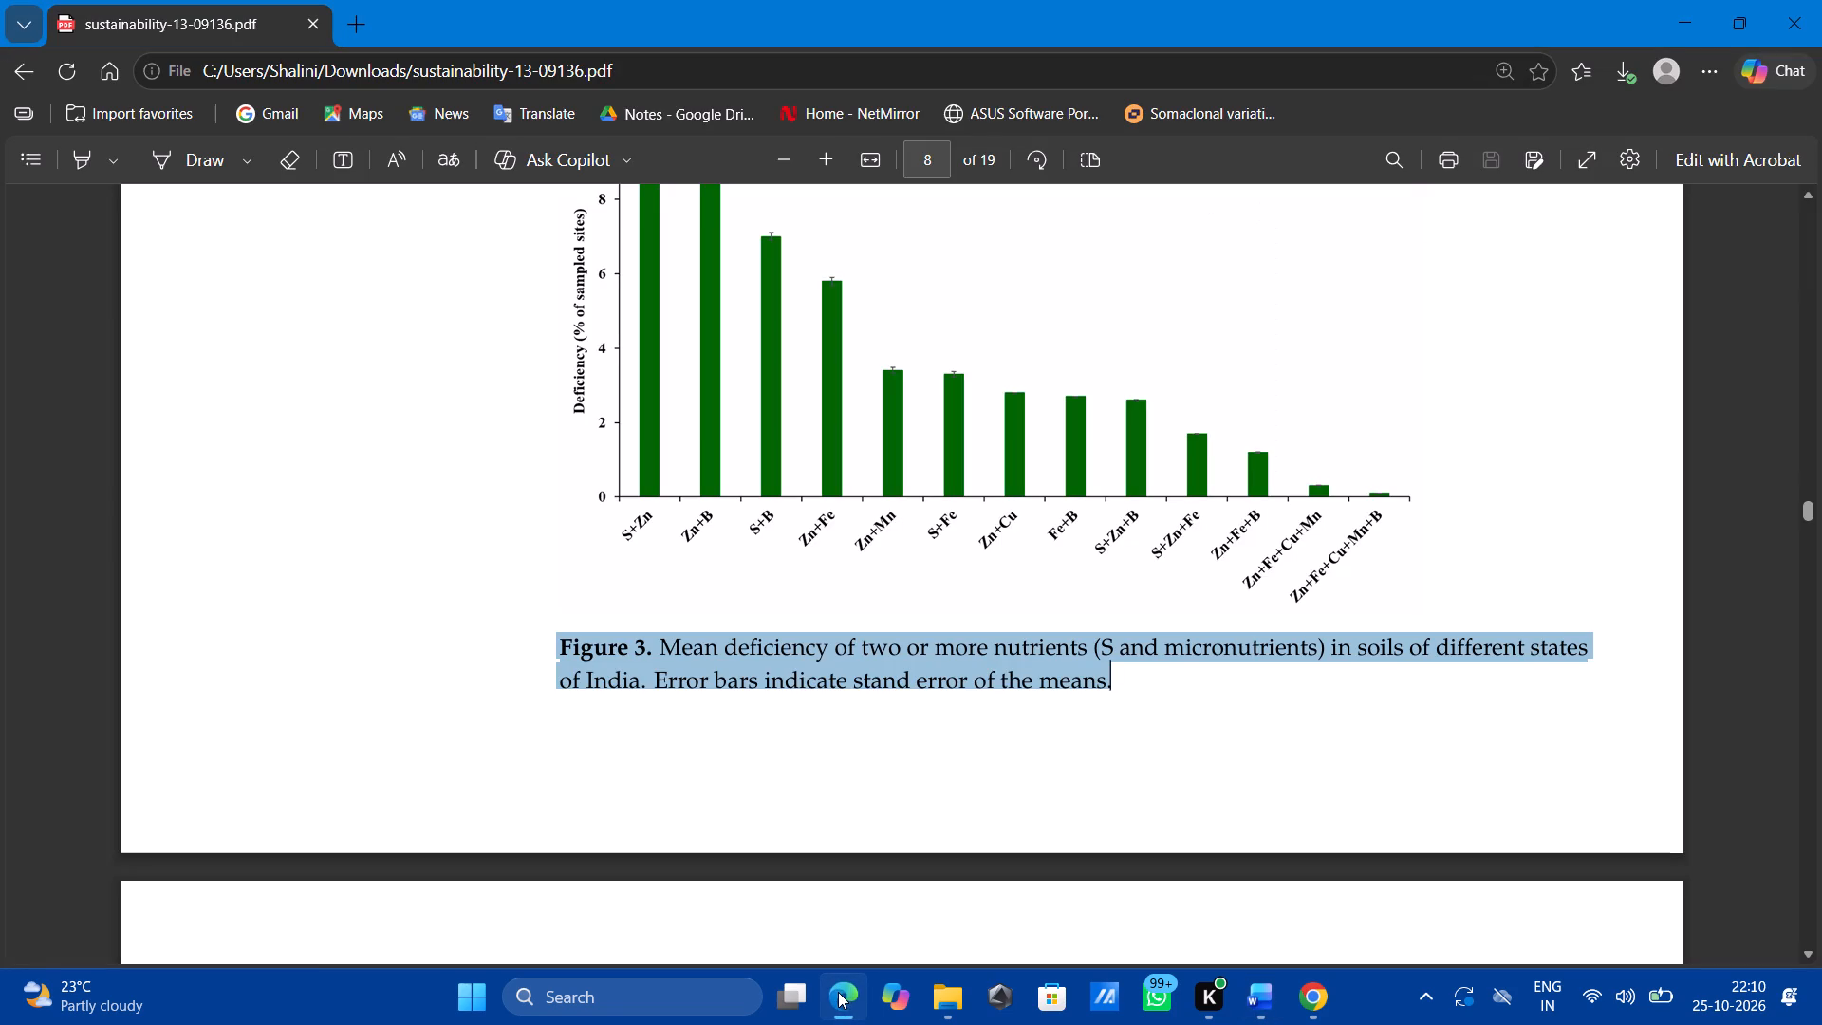
pyautogui.scroll(-2, 946, 884)
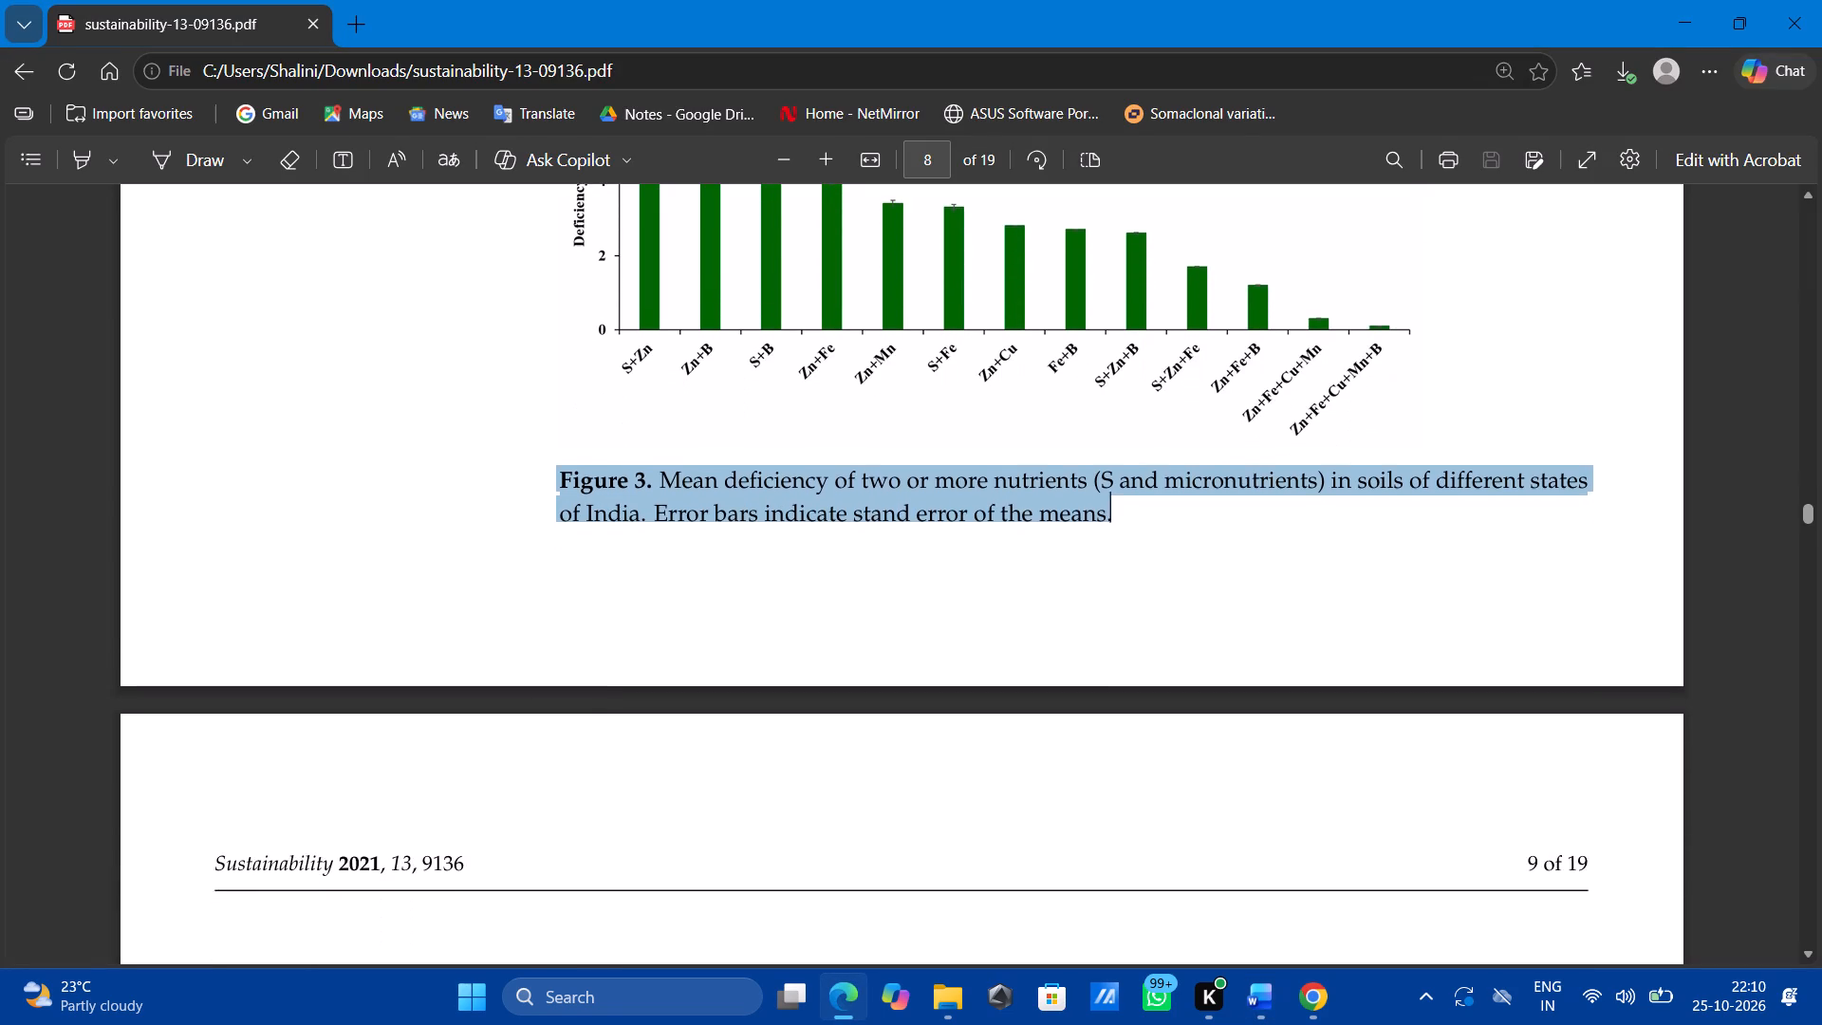
pyautogui.scroll(-3, 946, 884)
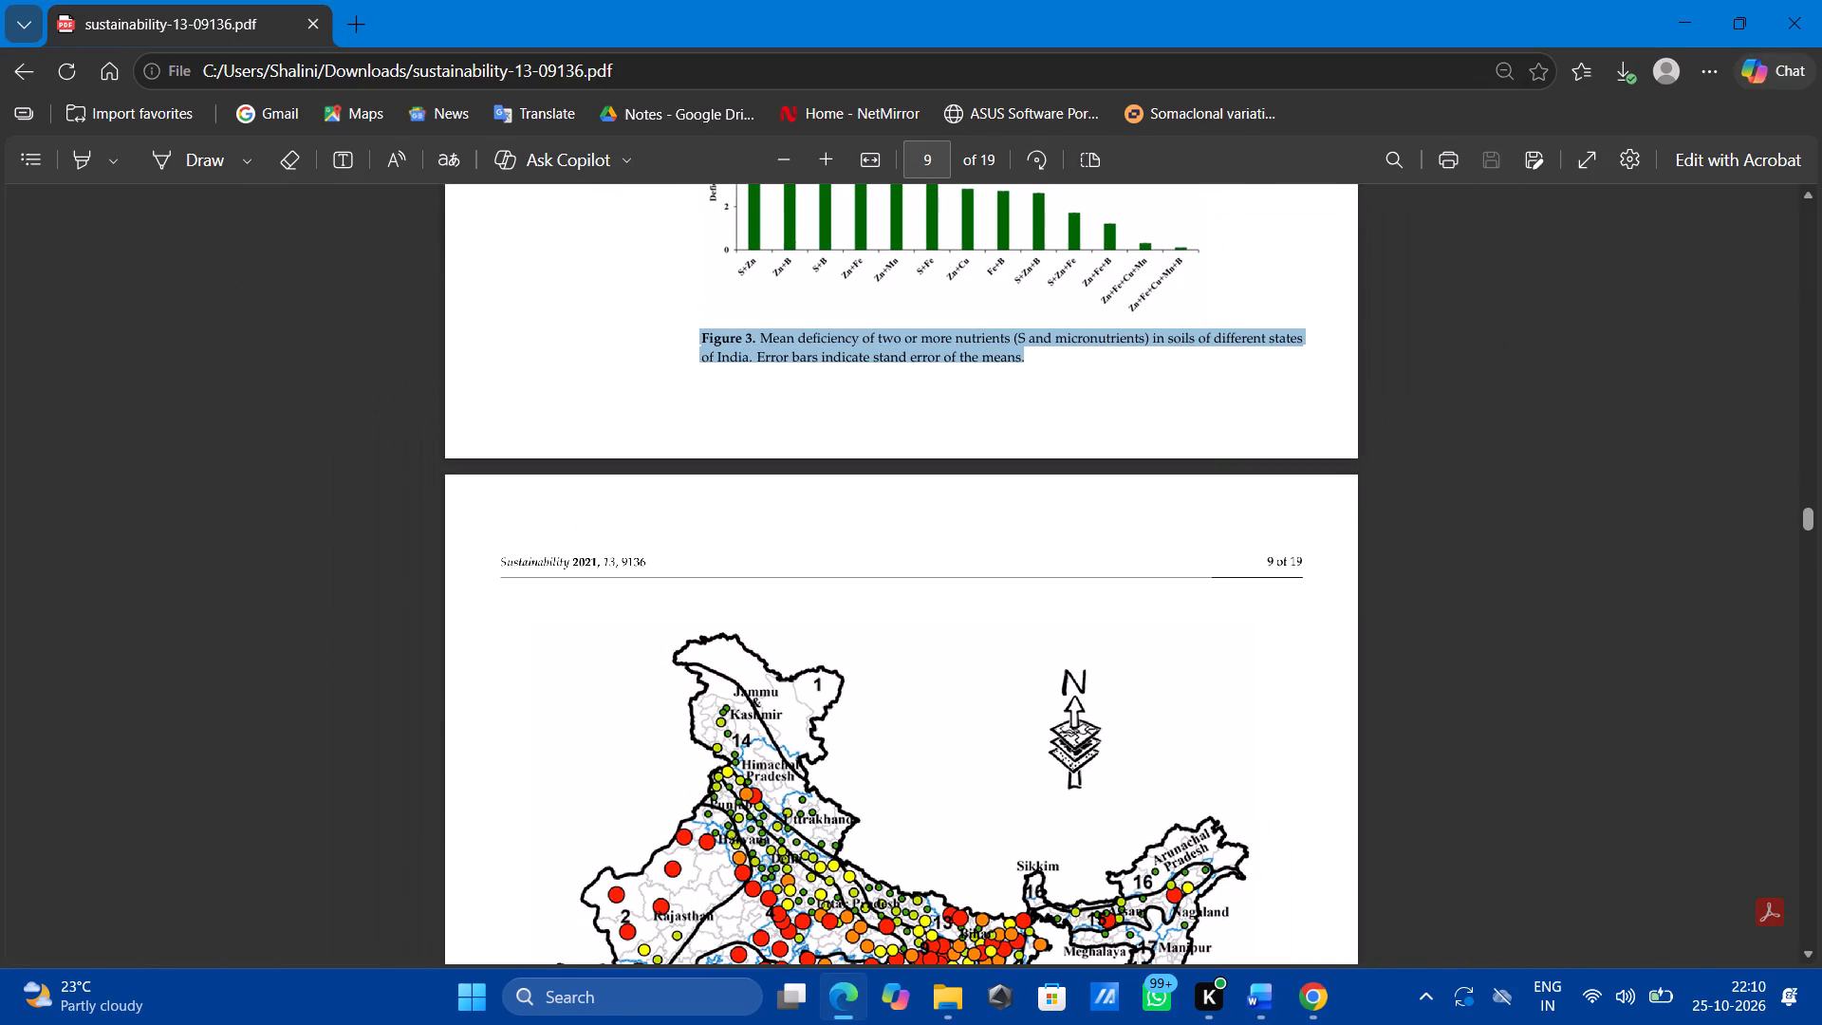
pyautogui.scroll(-3, 932, 824)
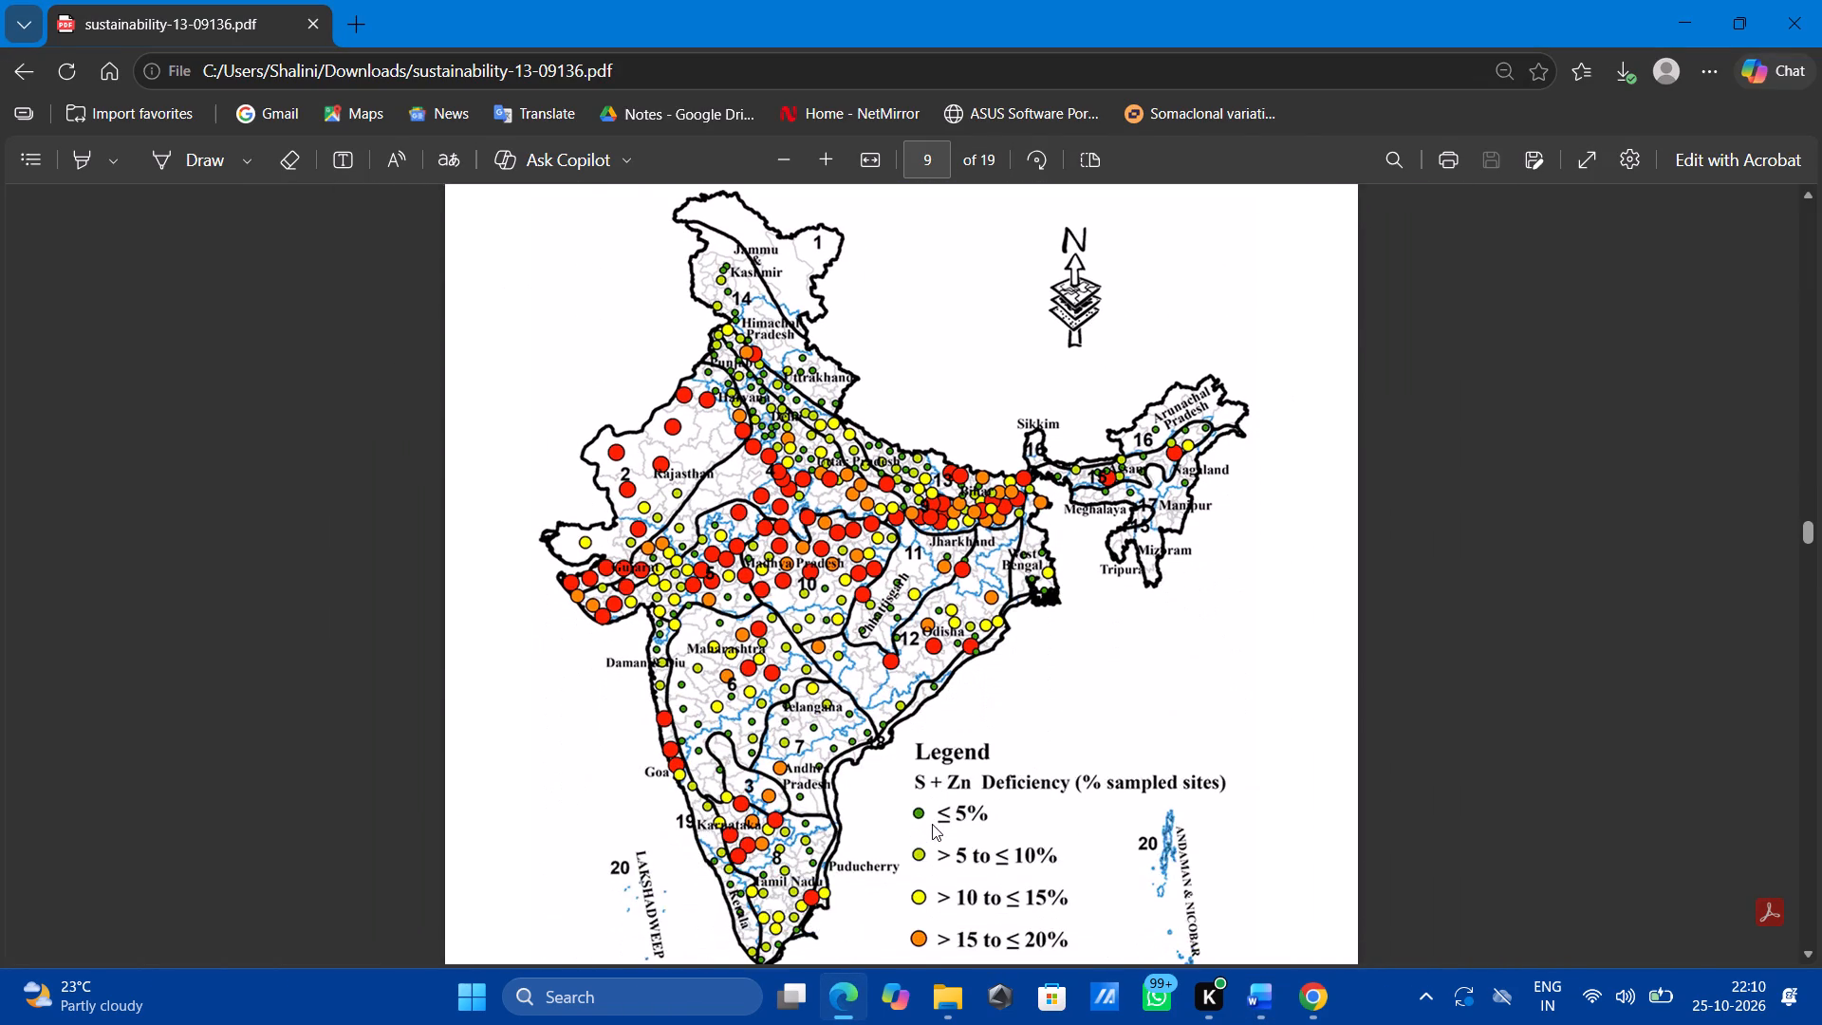
pyautogui.scroll(-4, 932, 824)
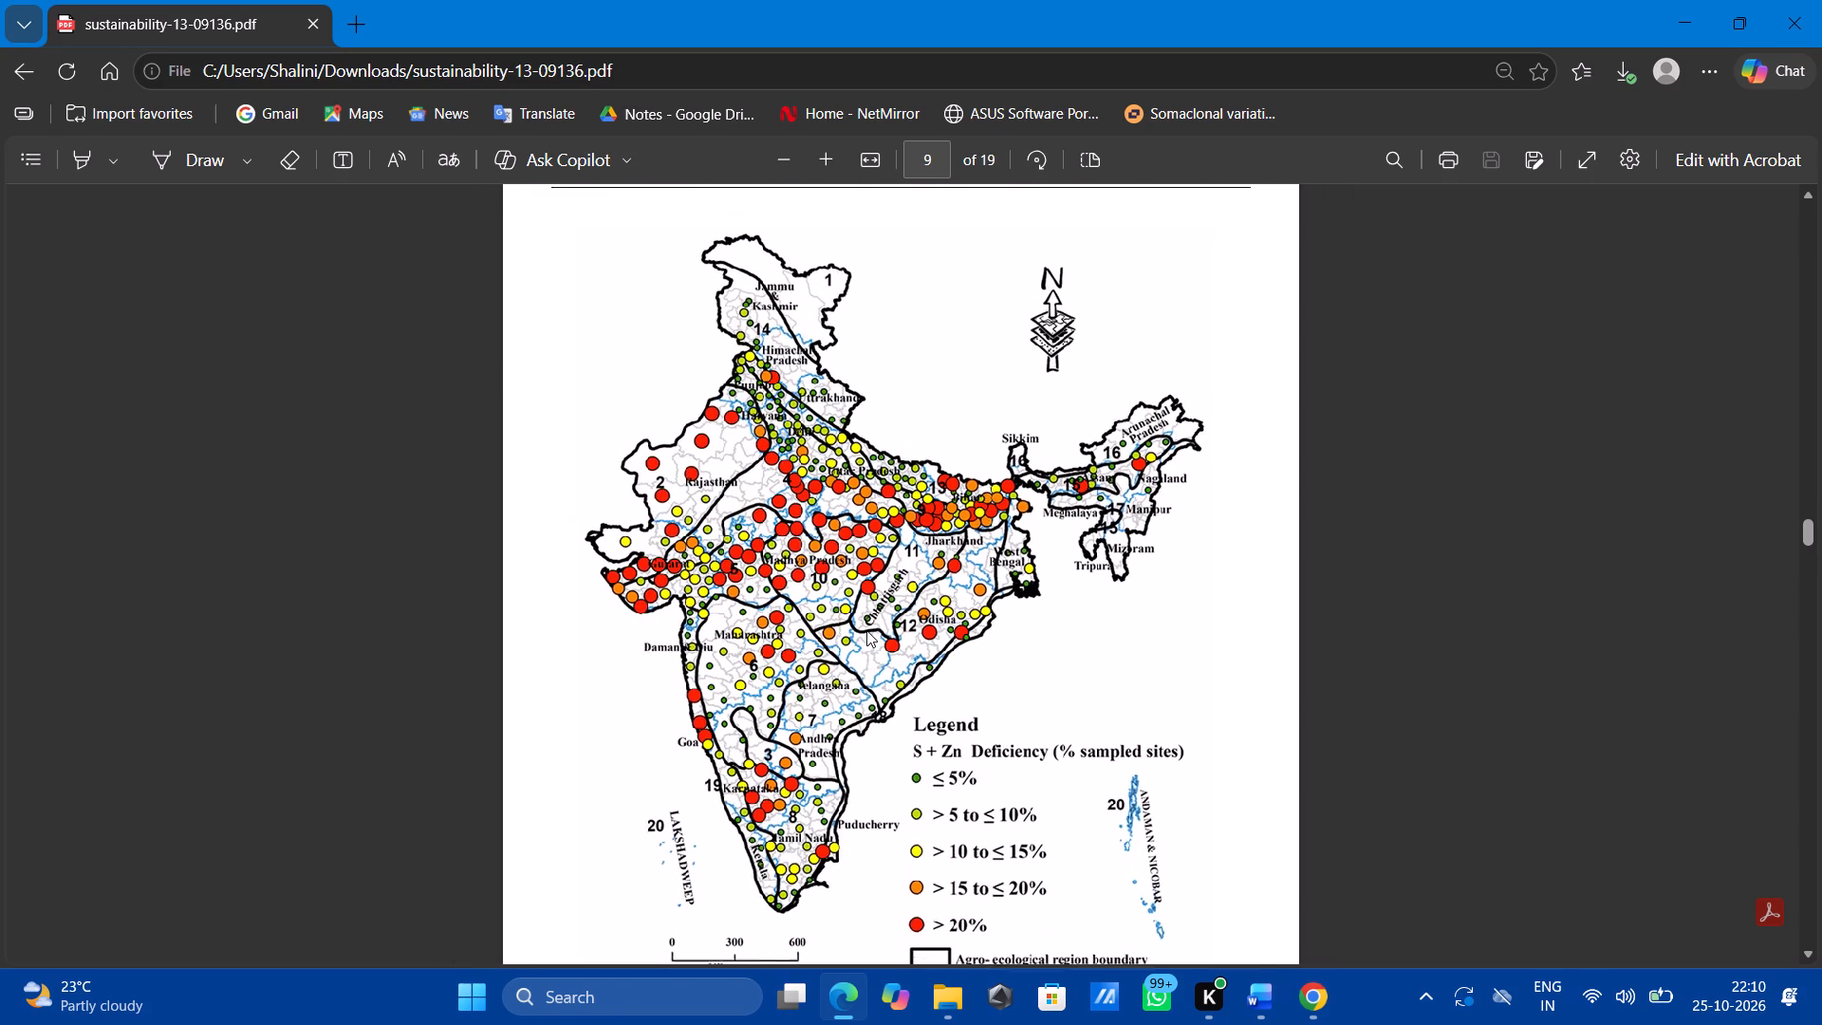
pyautogui.scroll(-1, 868, 660)
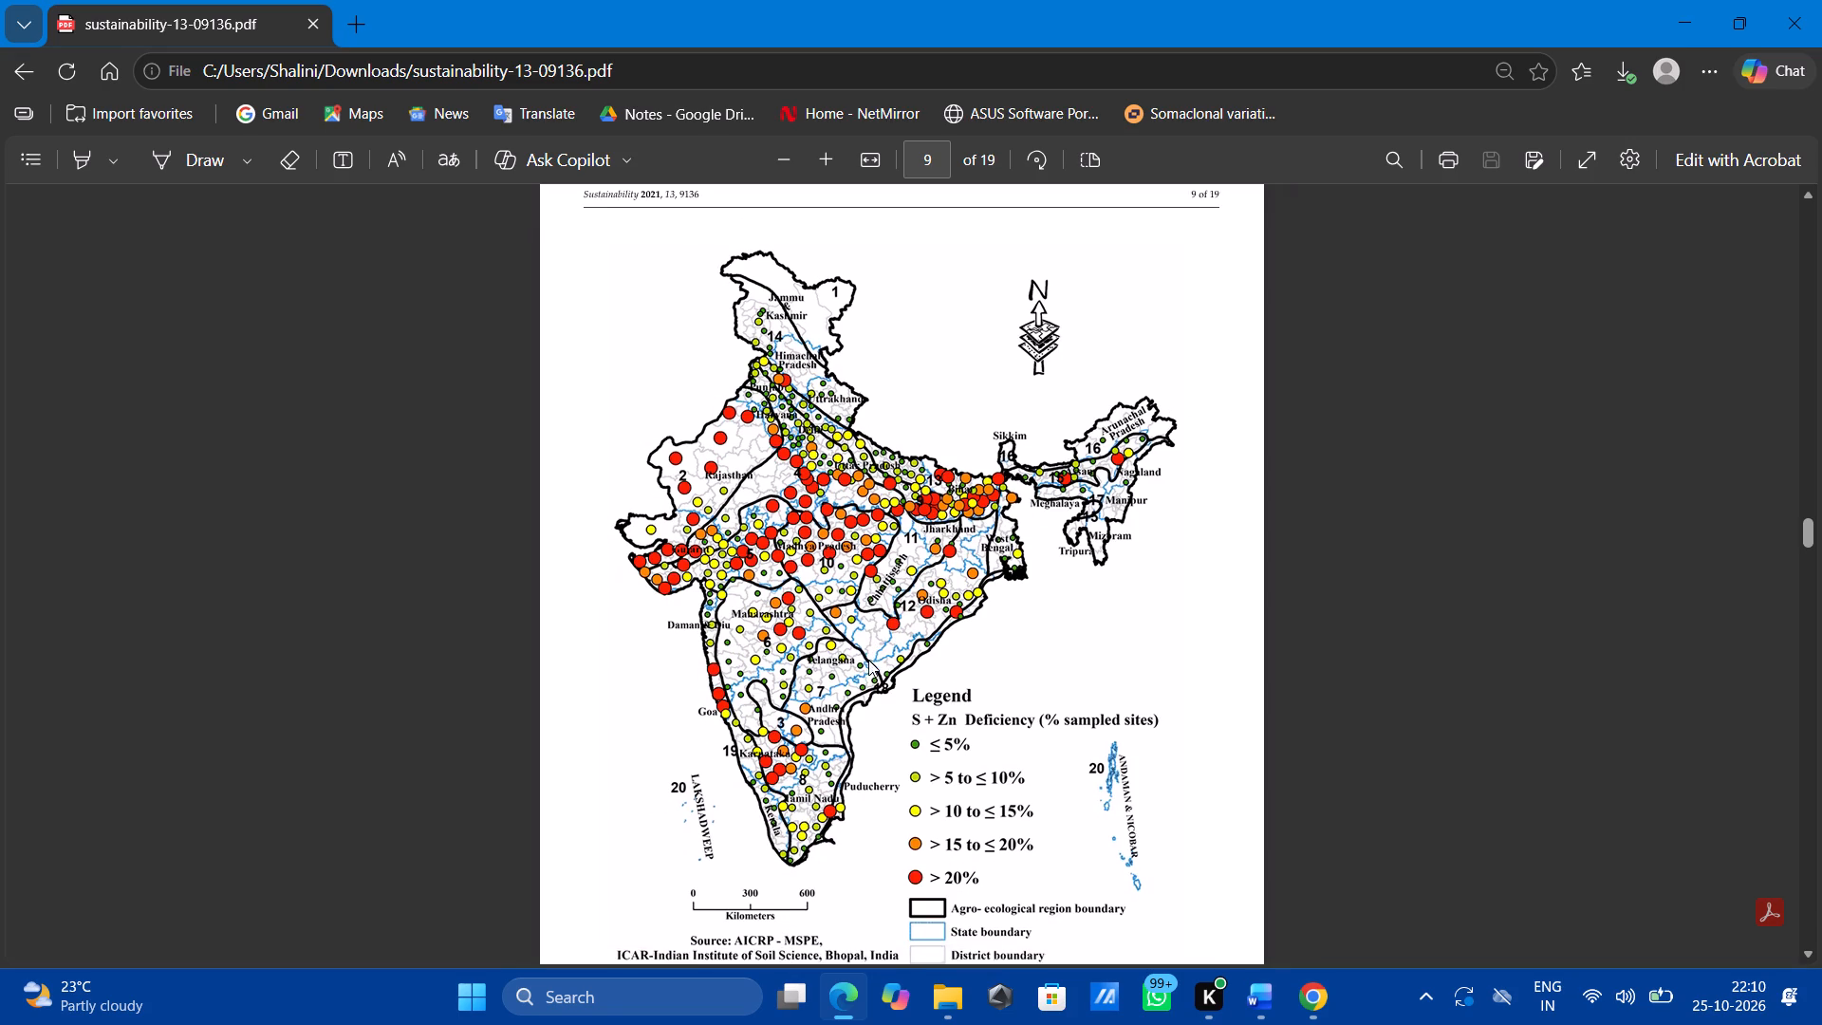
pyautogui.scroll(-1, 868, 660)
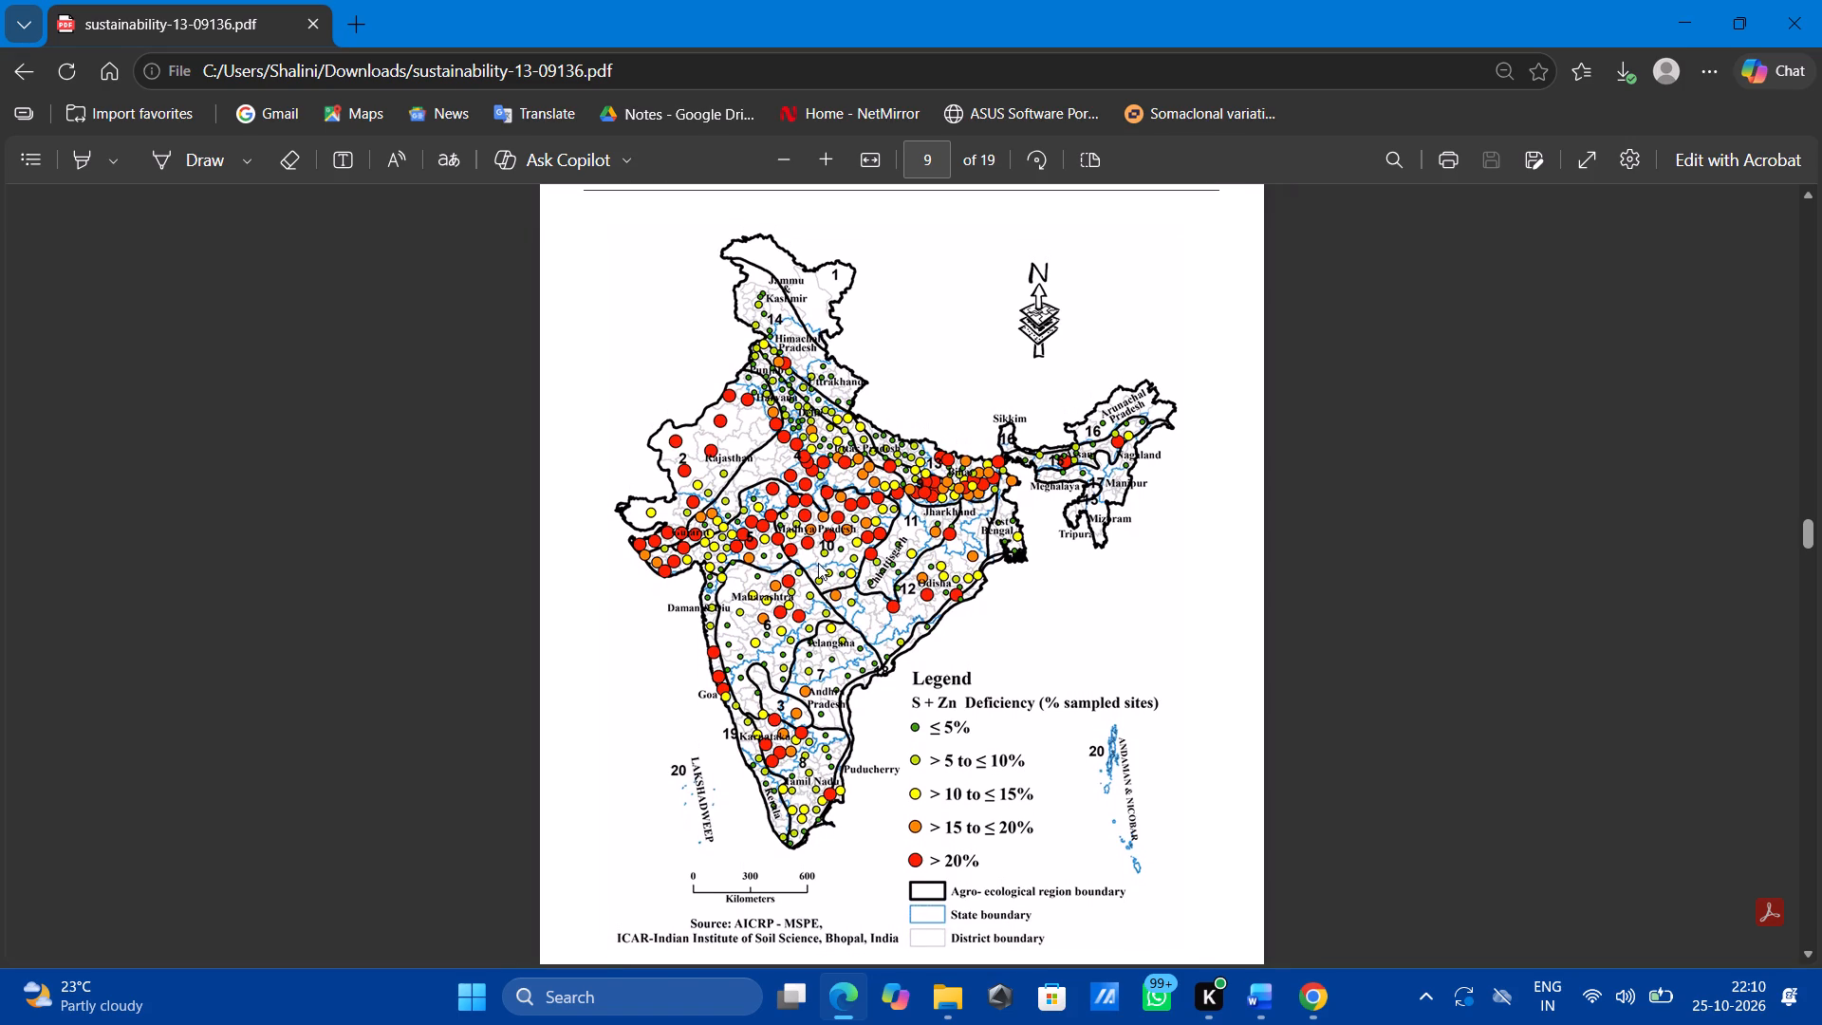
pyautogui.rightClick(816, 568)
pyautogui.click(974, 802)
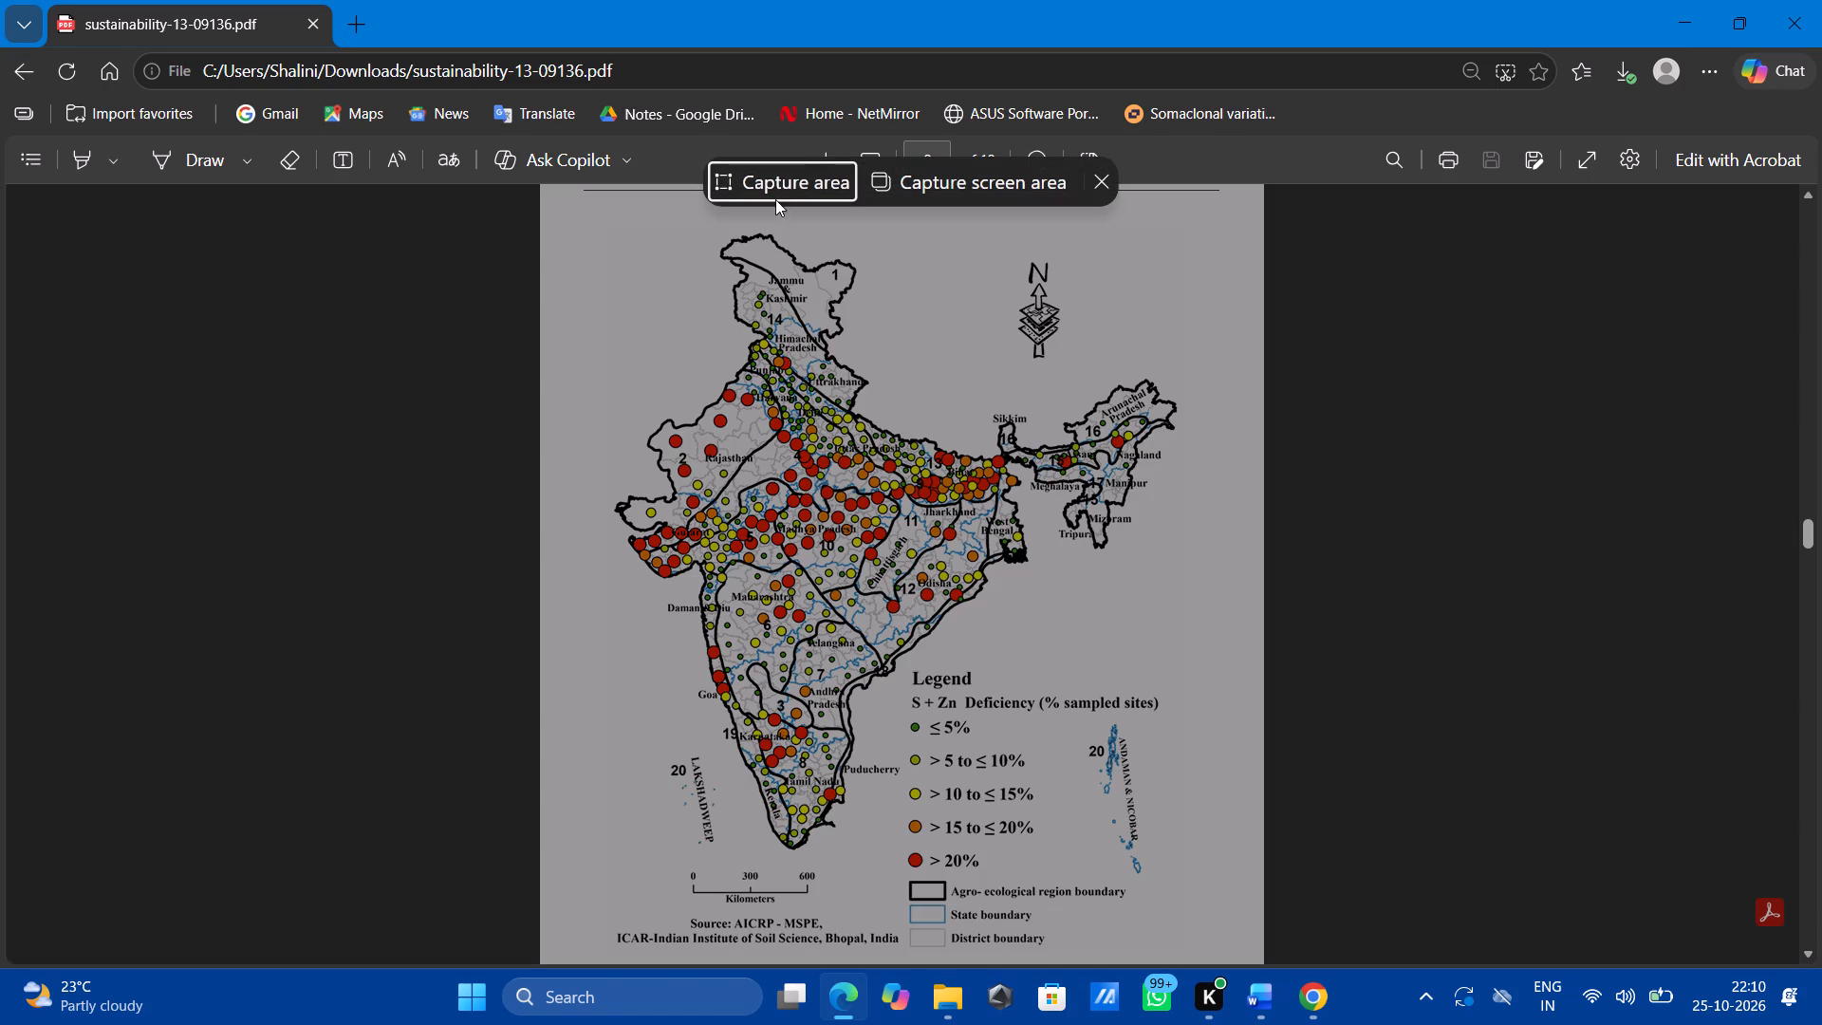
pyautogui.click(774, 195)
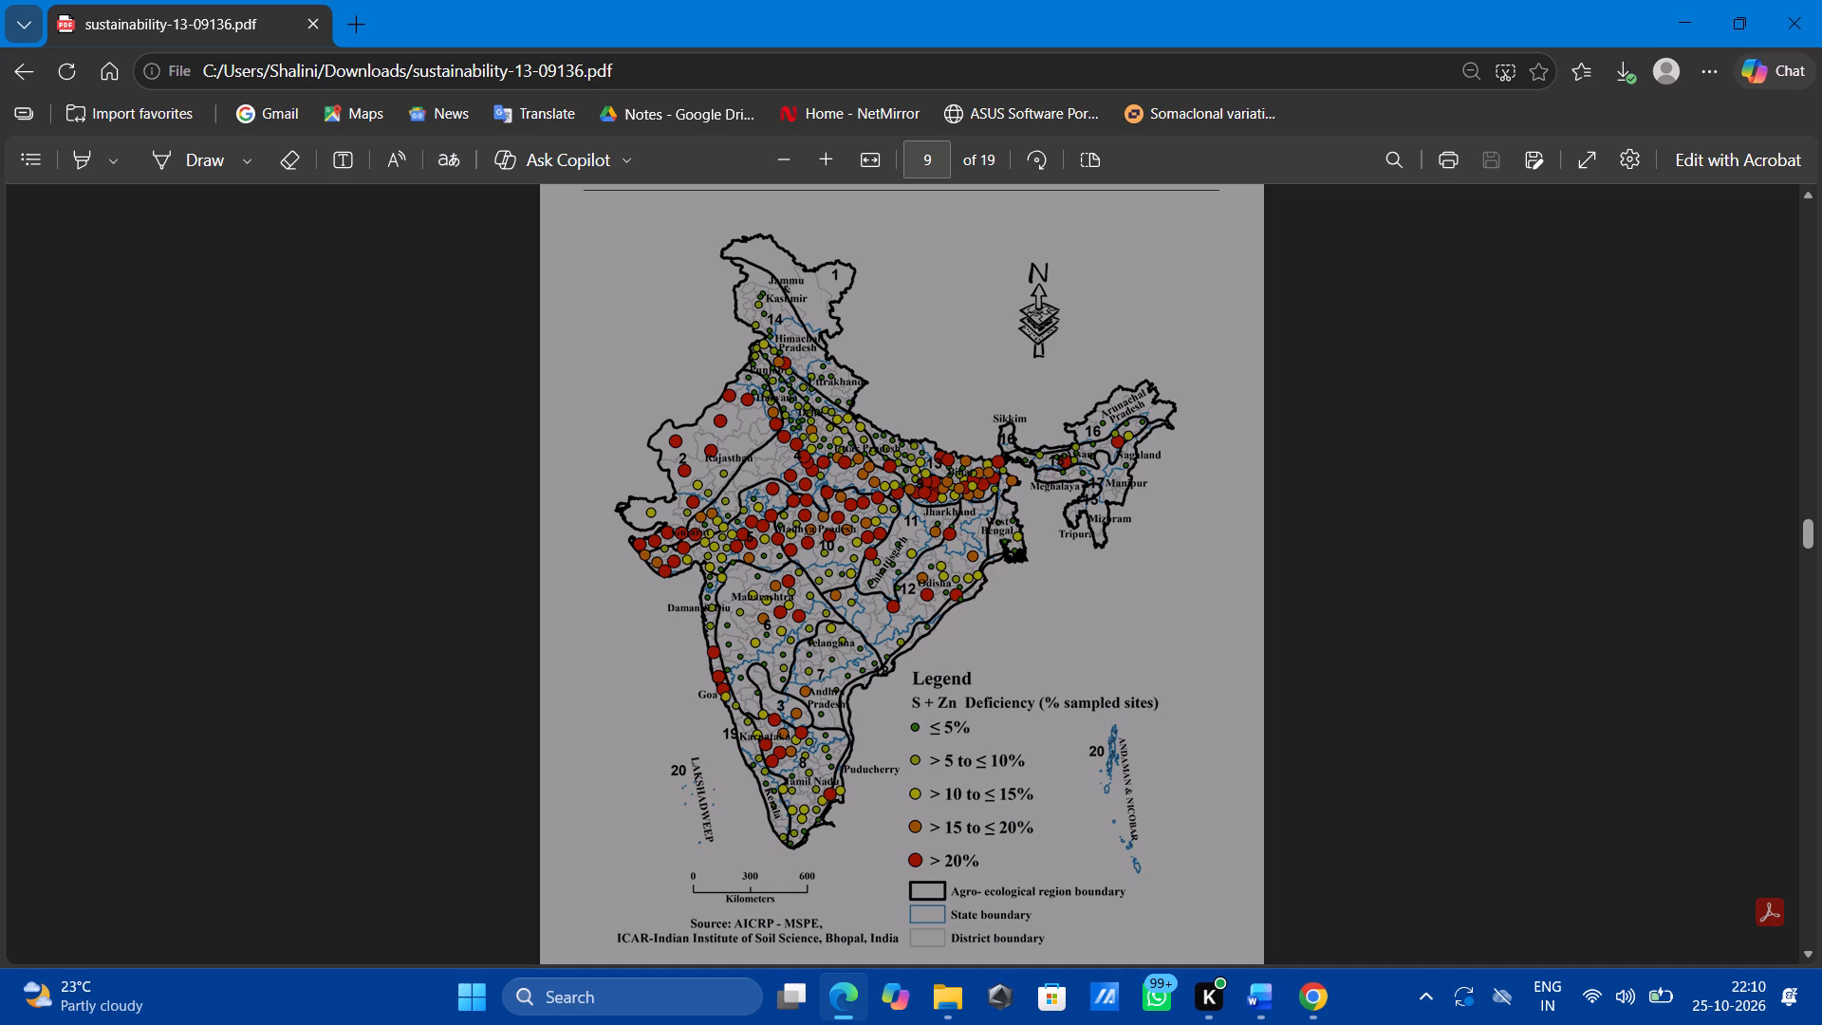
pyautogui.moveTo(599, 212); pyautogui.dragTo(1207, 736)
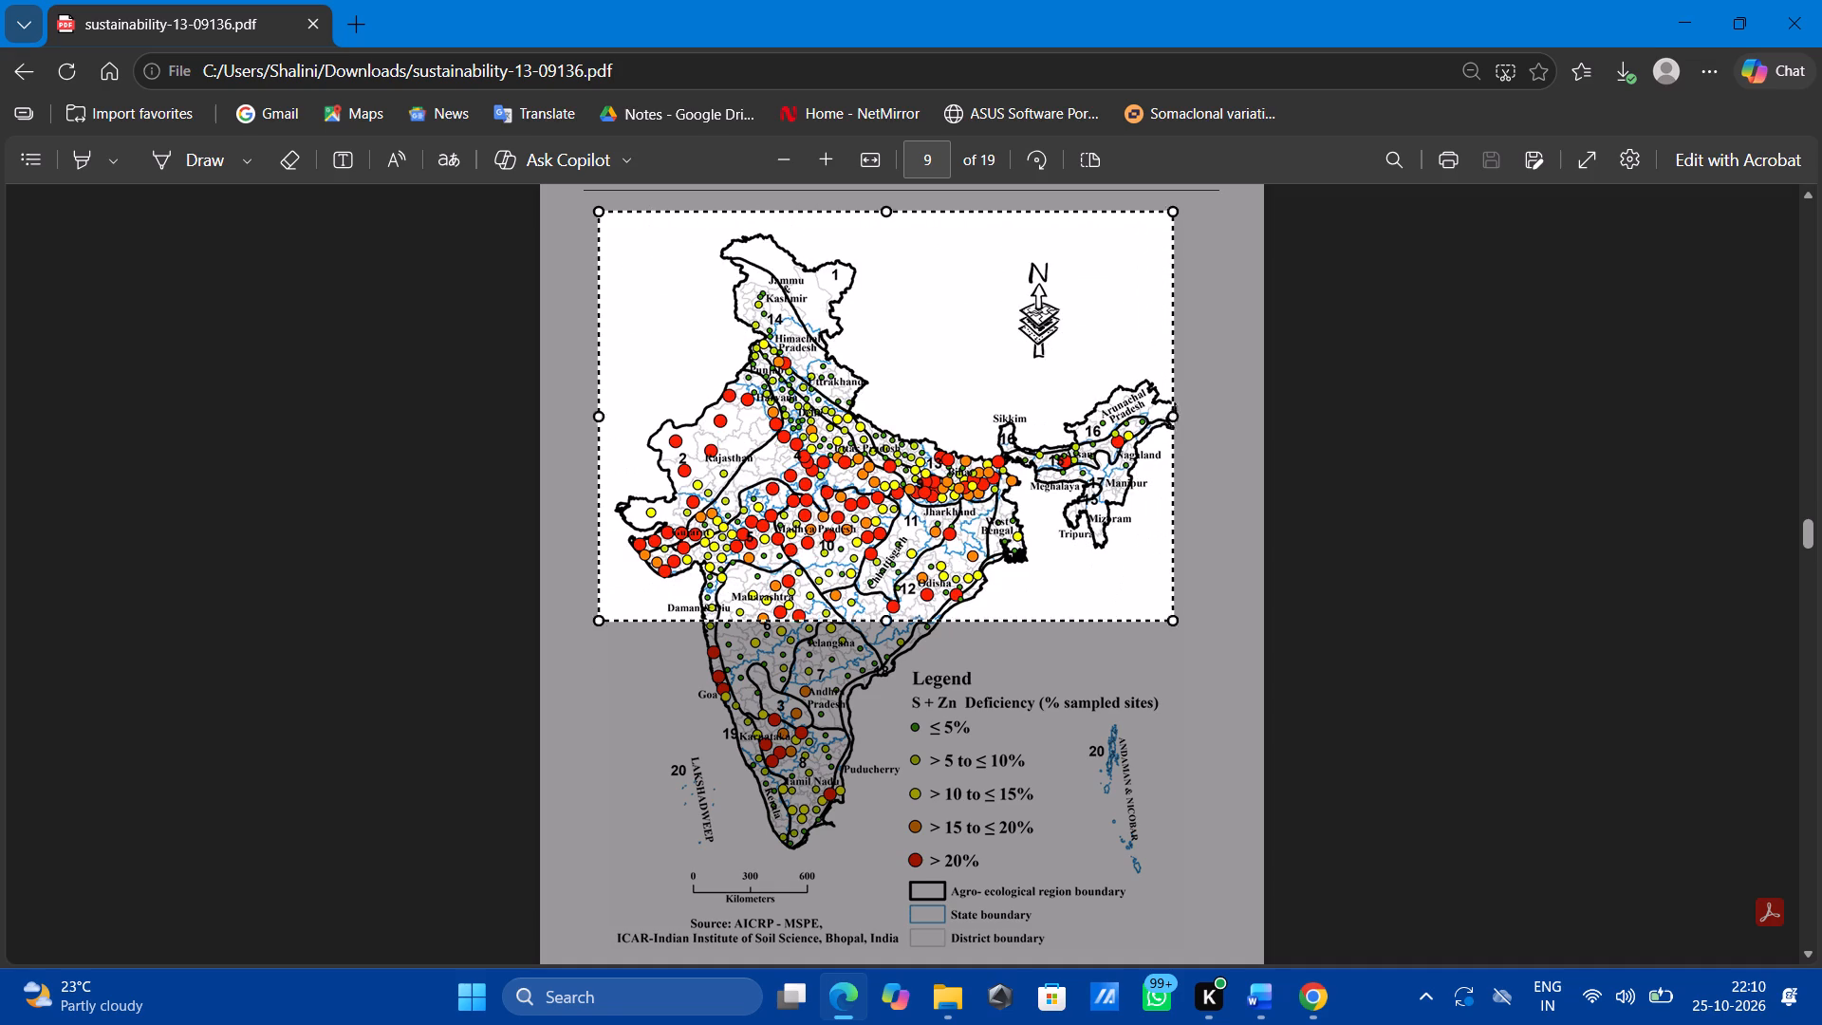
pyautogui.moveTo(1207, 736); pyautogui.dragTo(1195, 827)
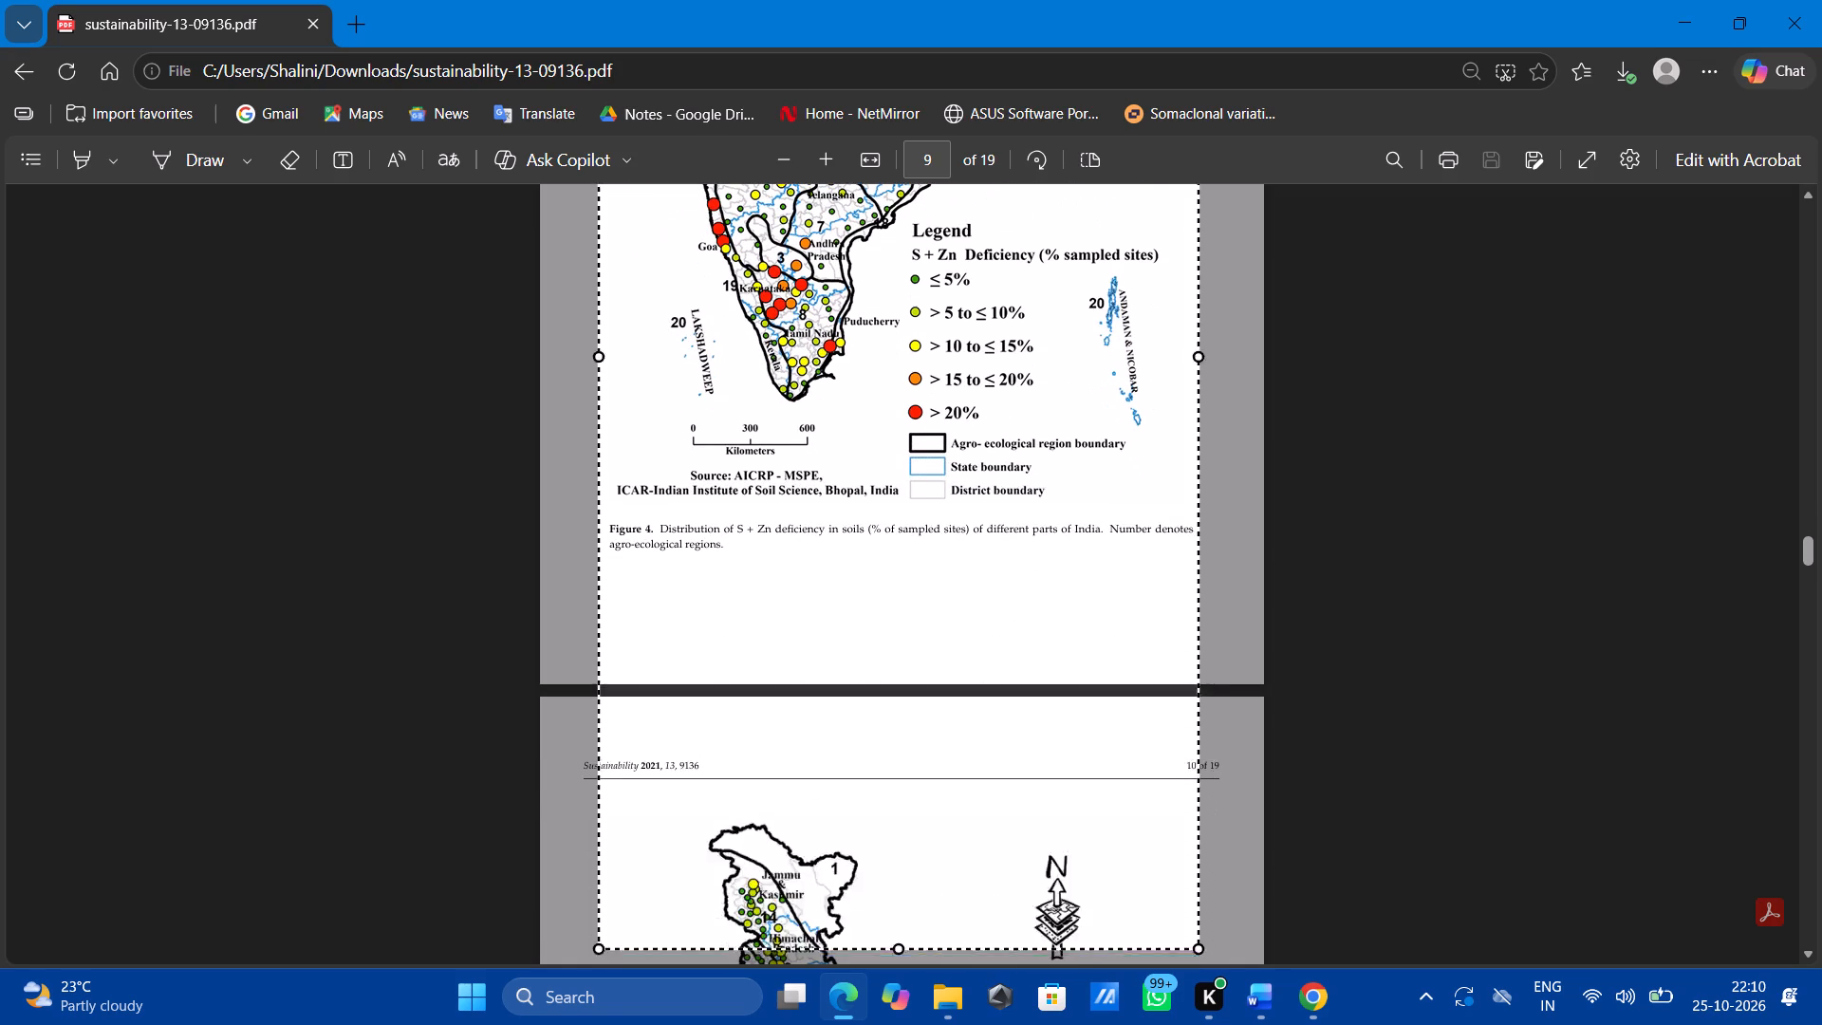
pyautogui.moveTo(1195, 827); pyautogui.dragTo(1182, 506)
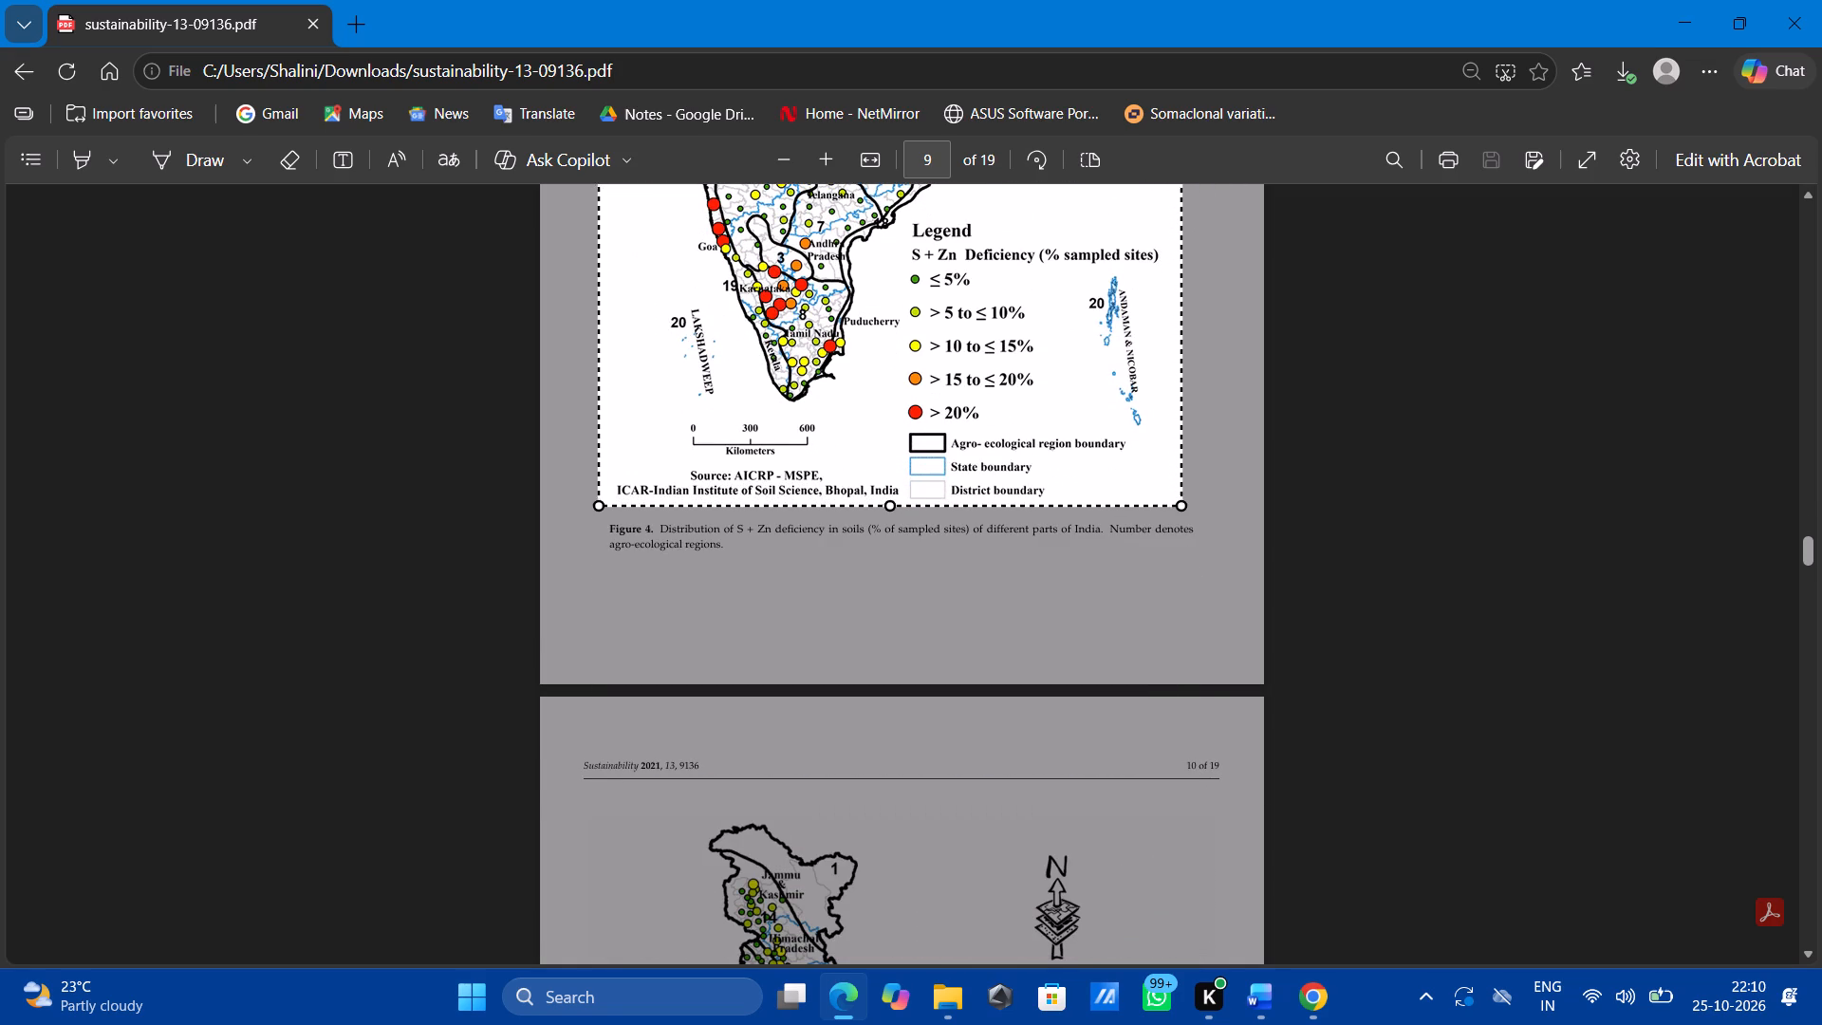
pyautogui.moveTo(1182, 506); pyautogui.dragTo(1201, 516)
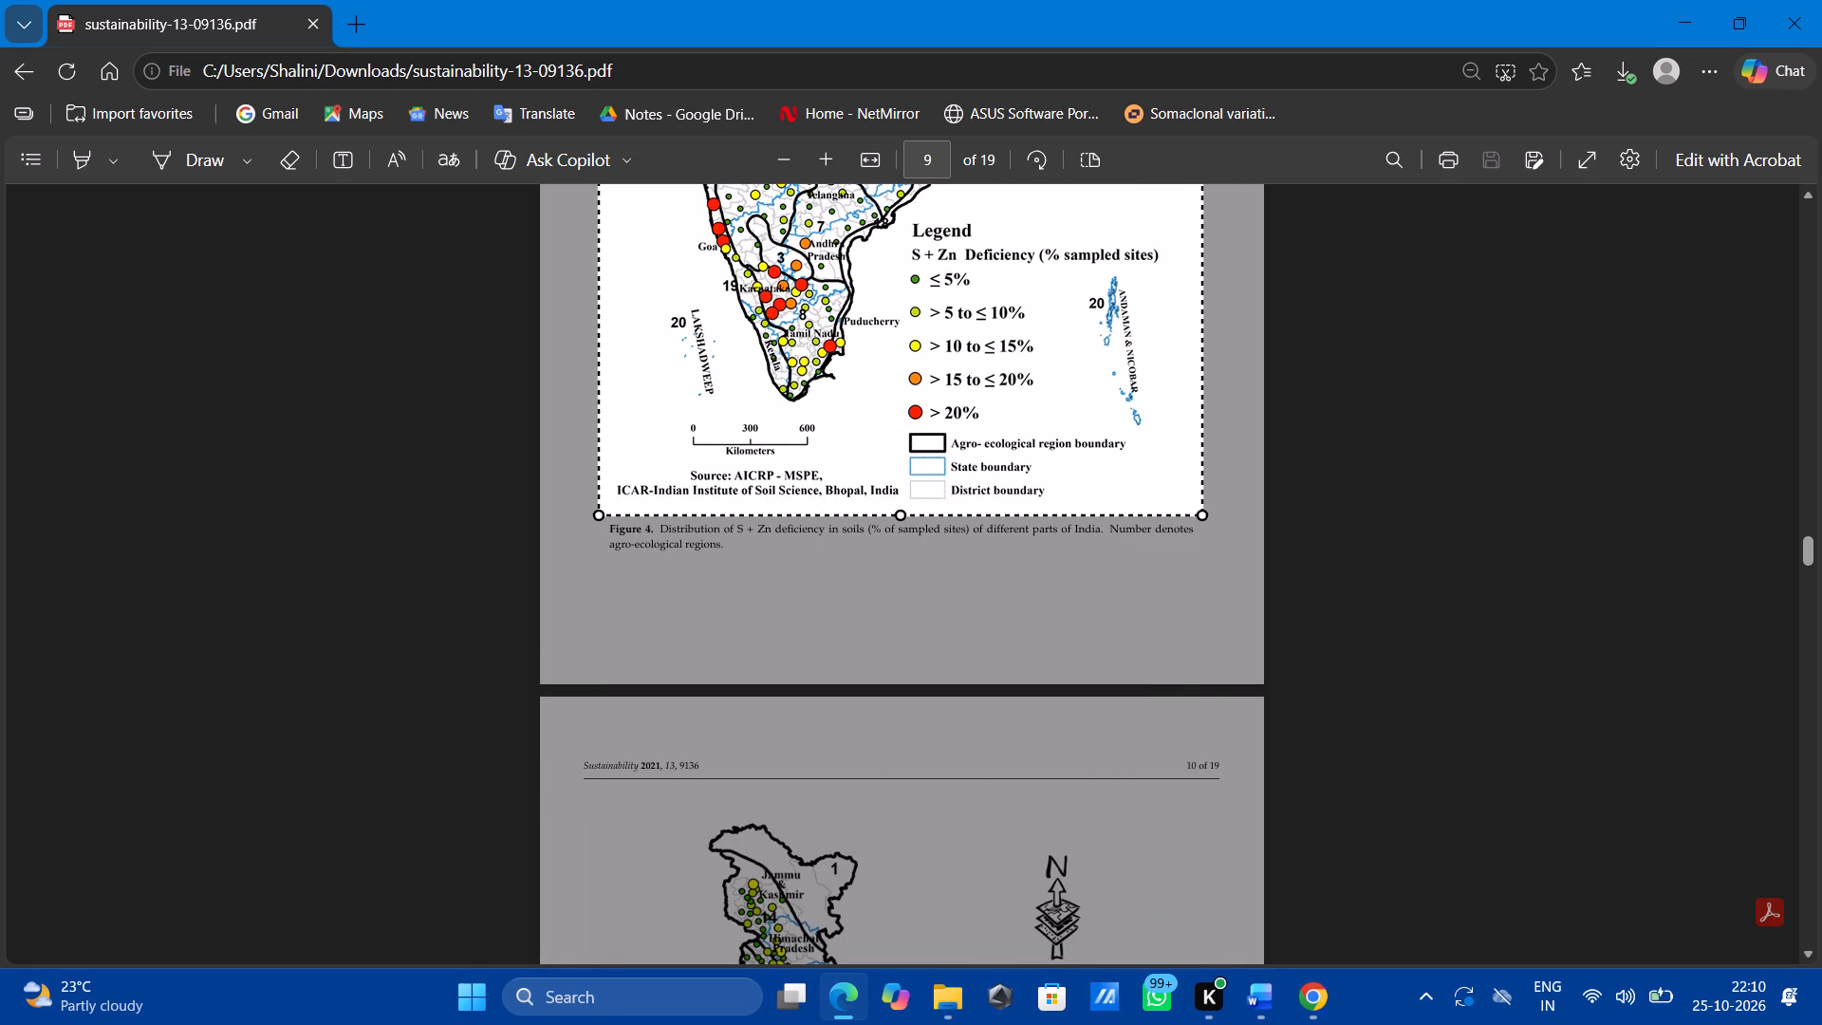
pyautogui.moveTo(1201, 516); pyautogui.dragTo(1194, 512)
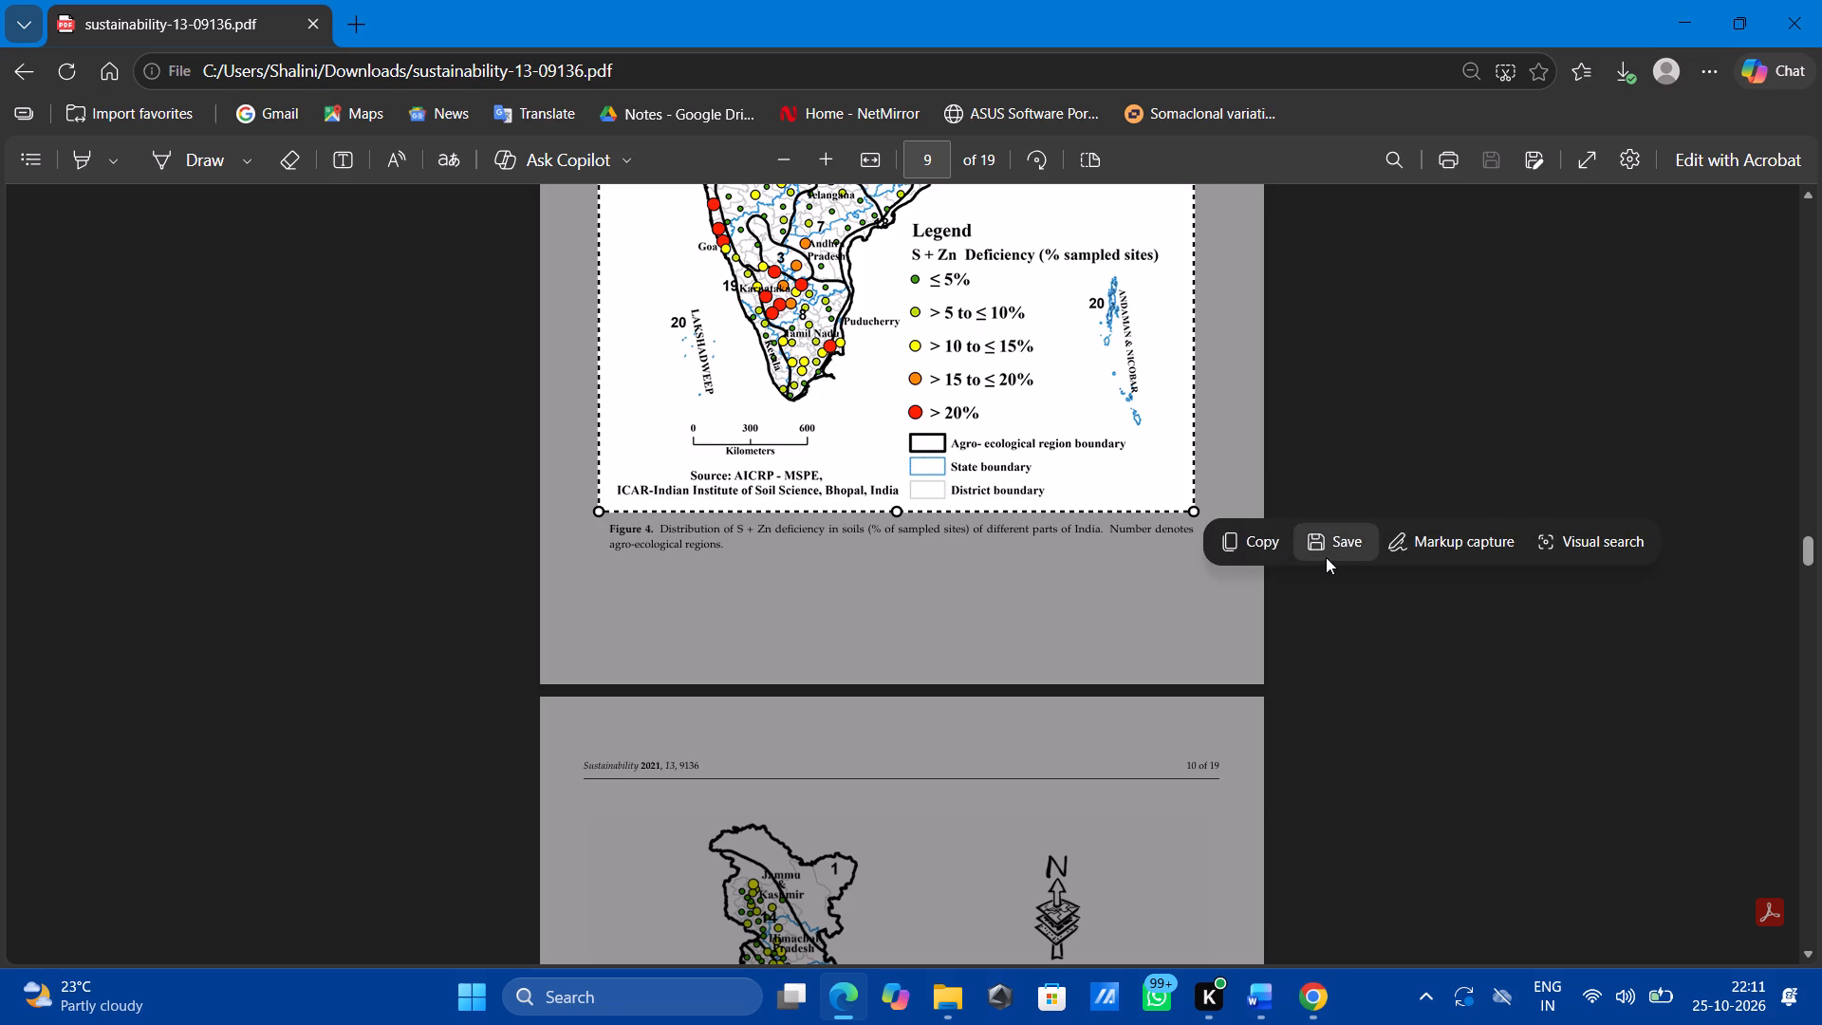
pyautogui.click(1326, 557)
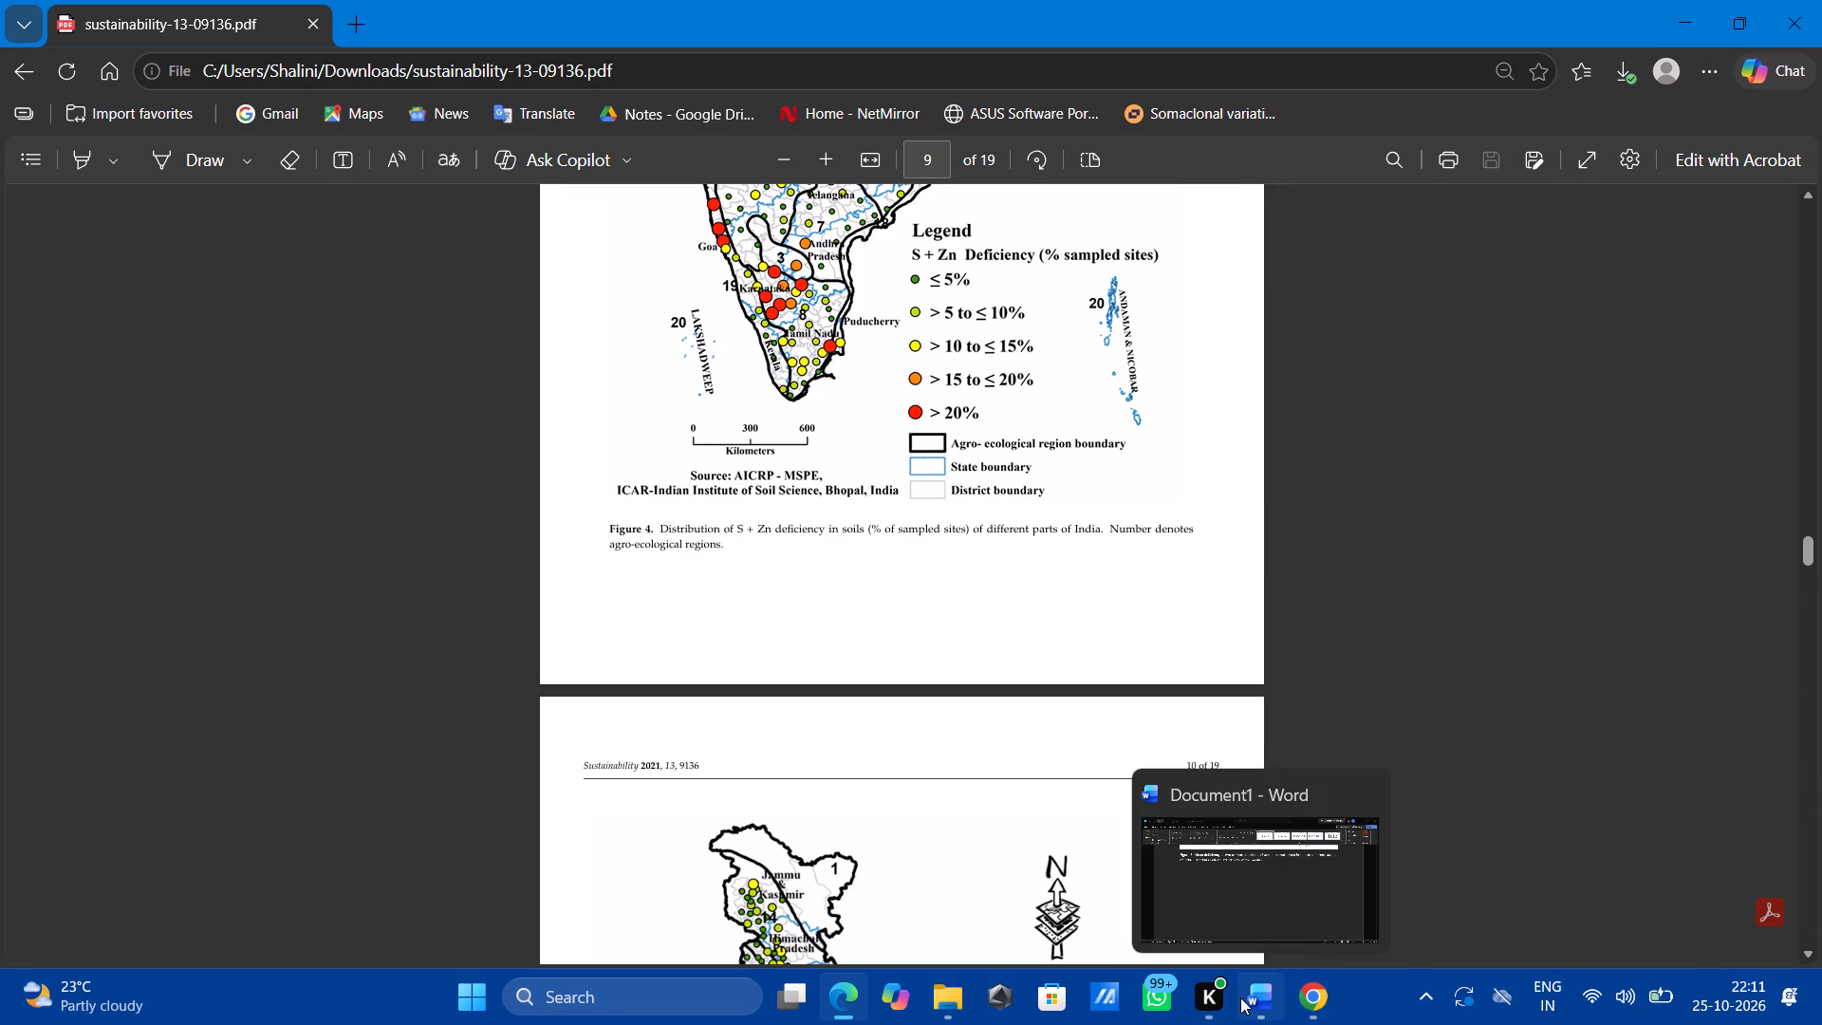
# In Word, insert Screenshot_25-10-2026_22112_ from Downloads at the start of the Figure 3 caption's second line and check its placement.
pyautogui.click(1241, 998)
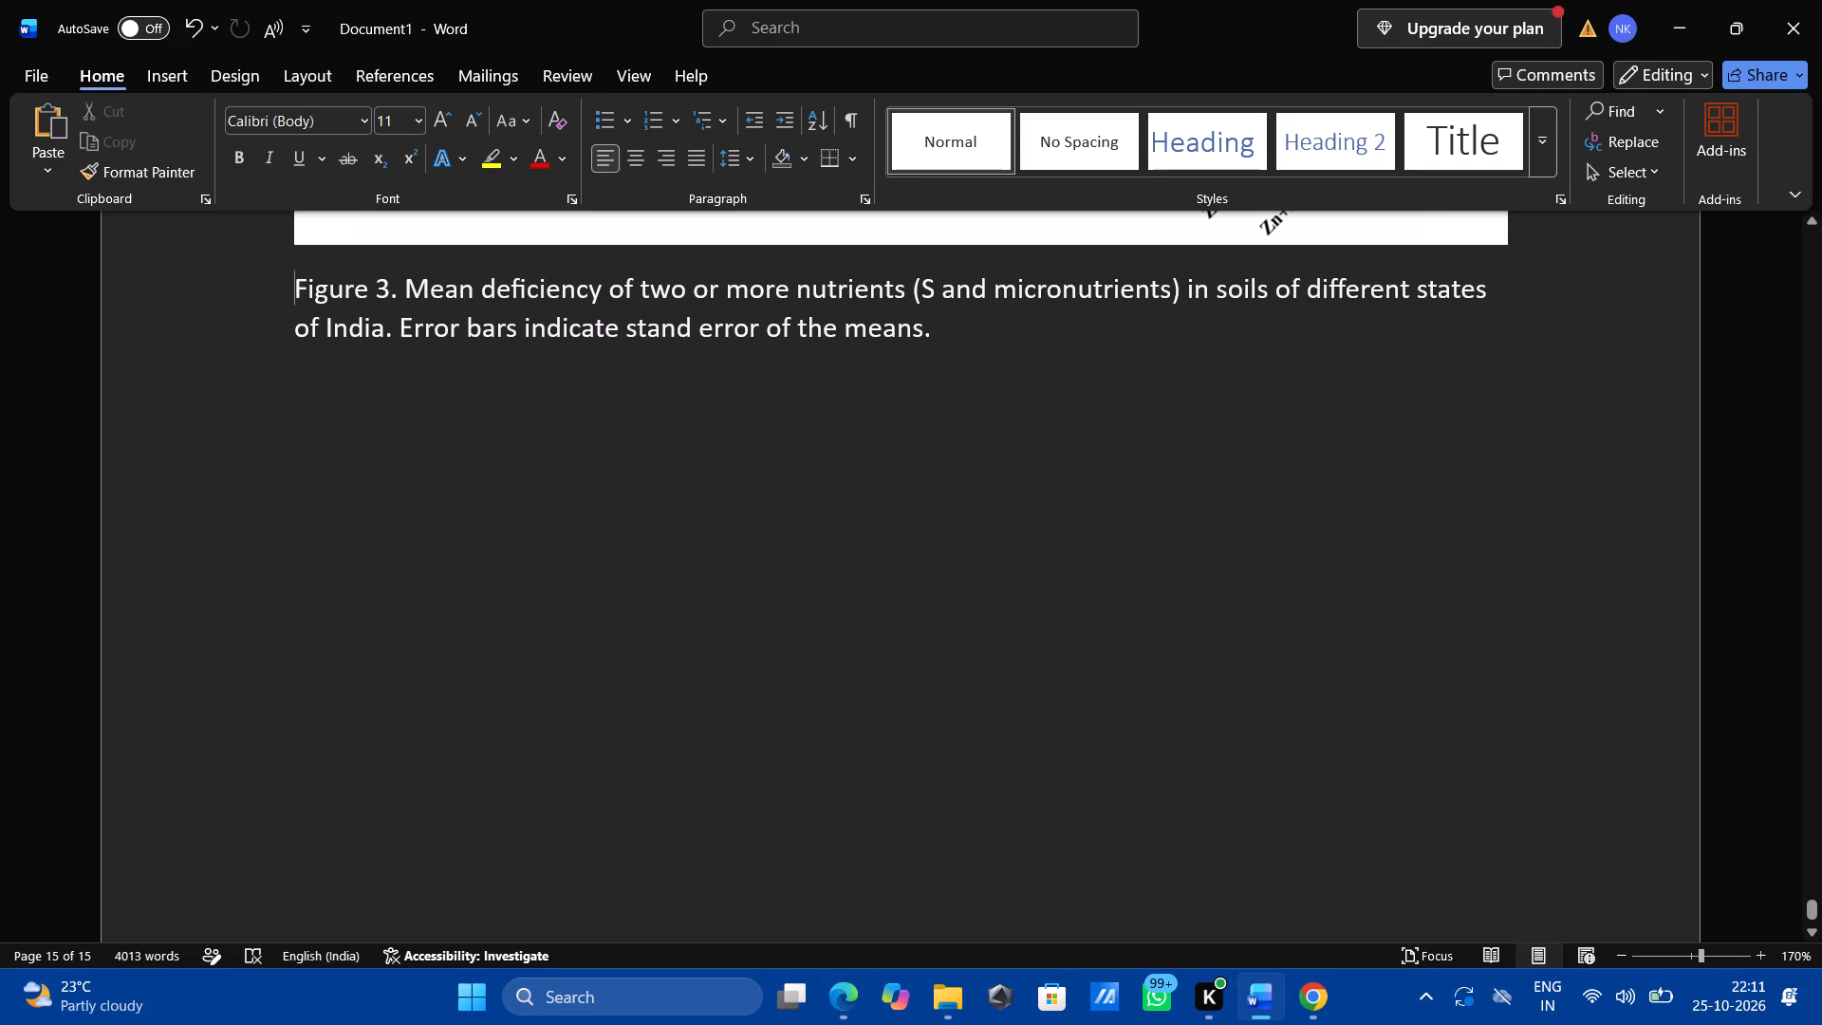
pyautogui.click(299, 419)
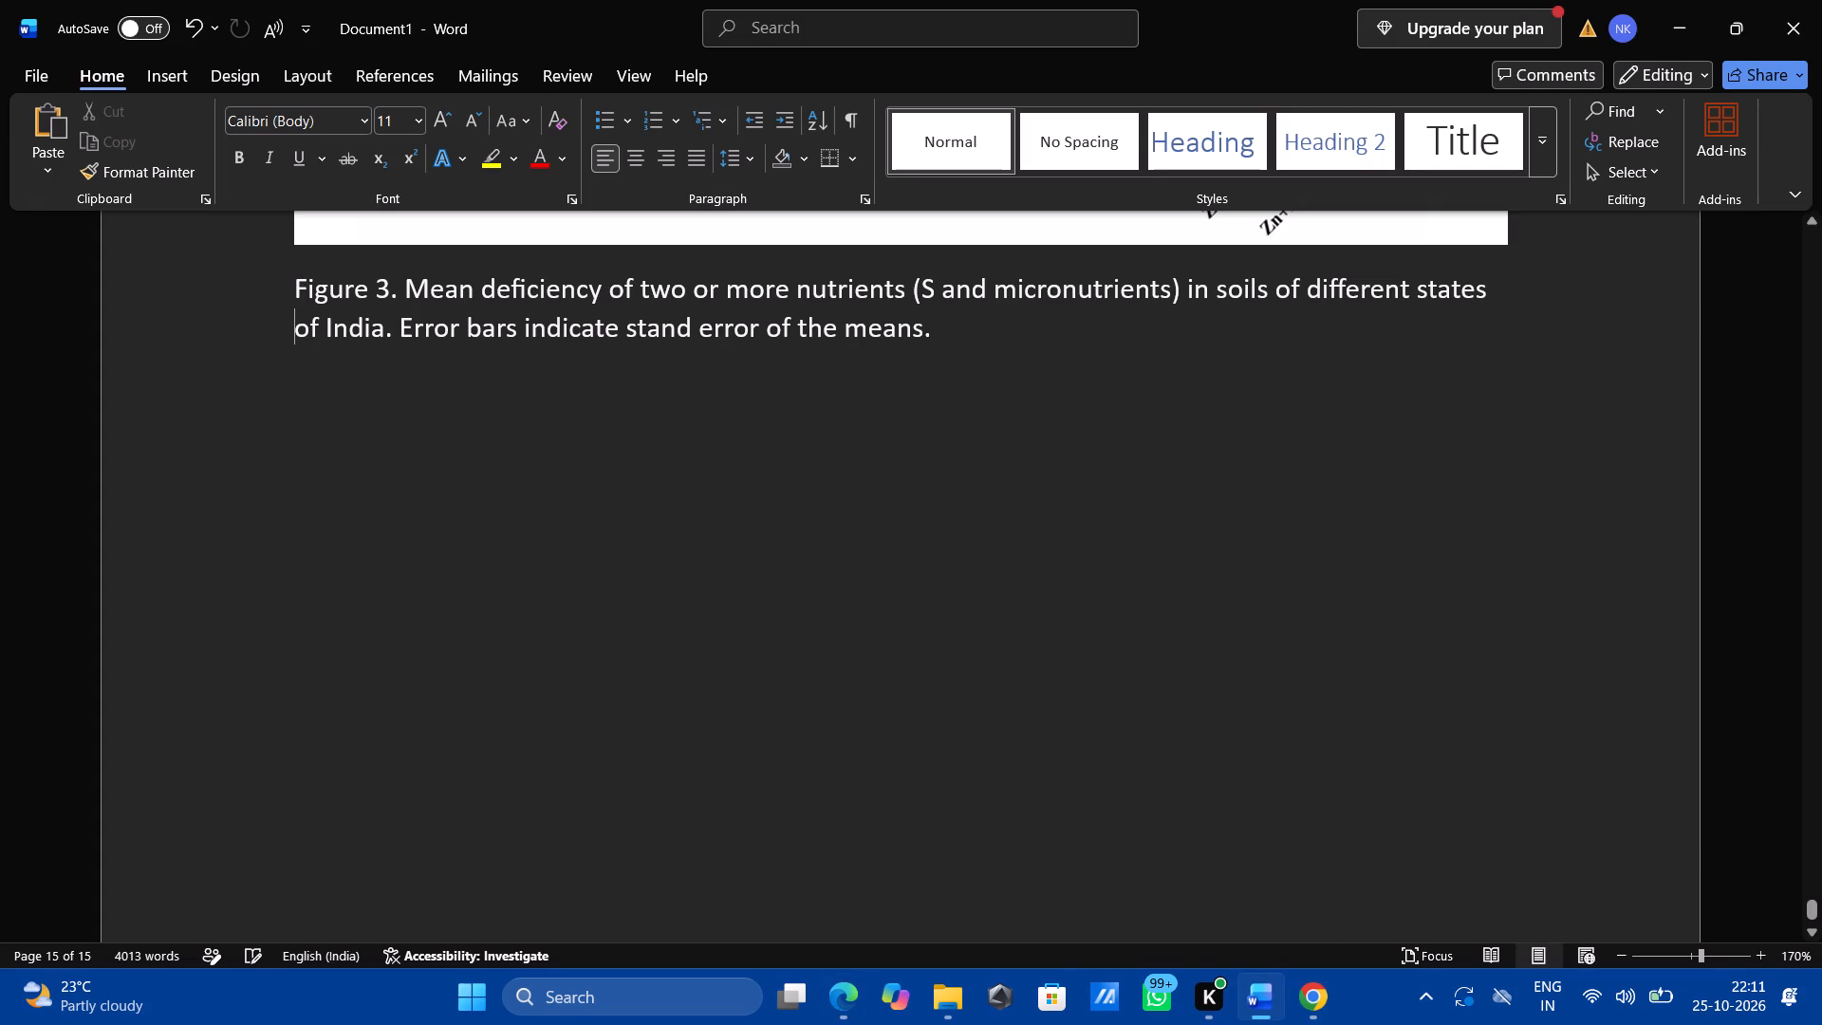
pyautogui.click(299, 419)
pyautogui.click(299, 419)
pyautogui.doubleClick(299, 419)
pyautogui.click(154, 86)
pyautogui.click(254, 177)
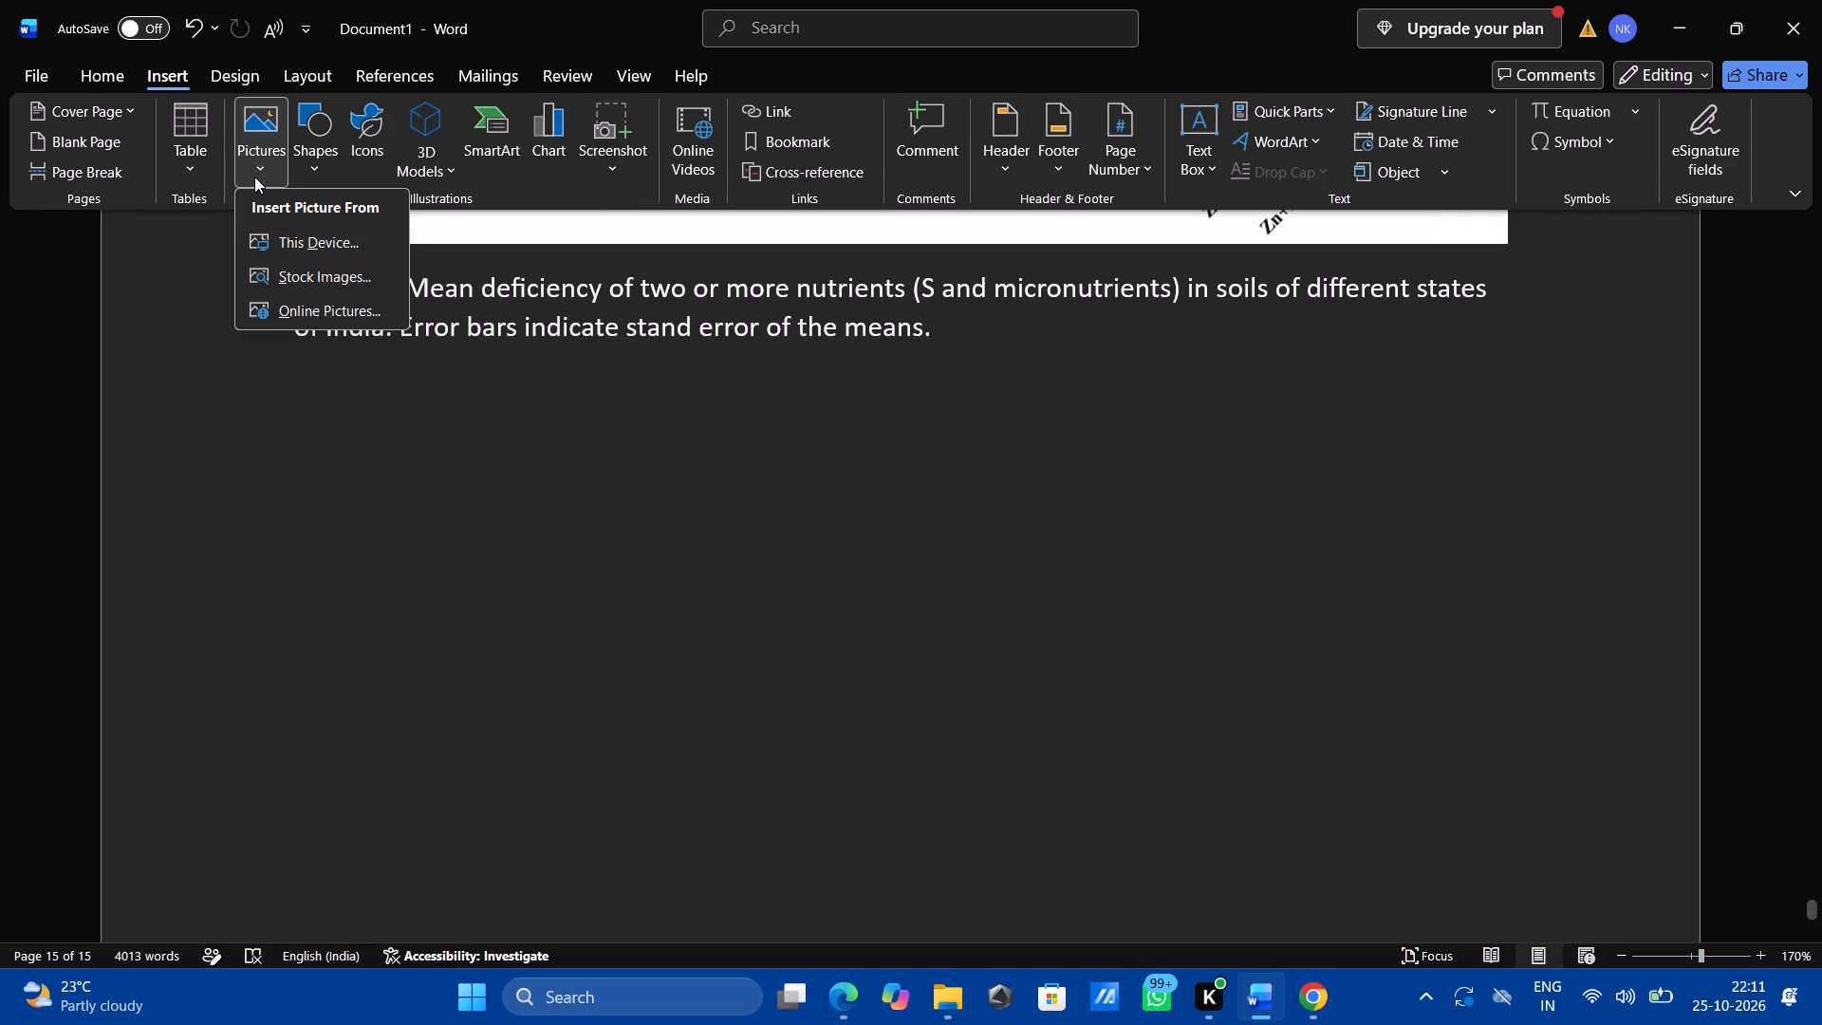
pyautogui.click(277, 238)
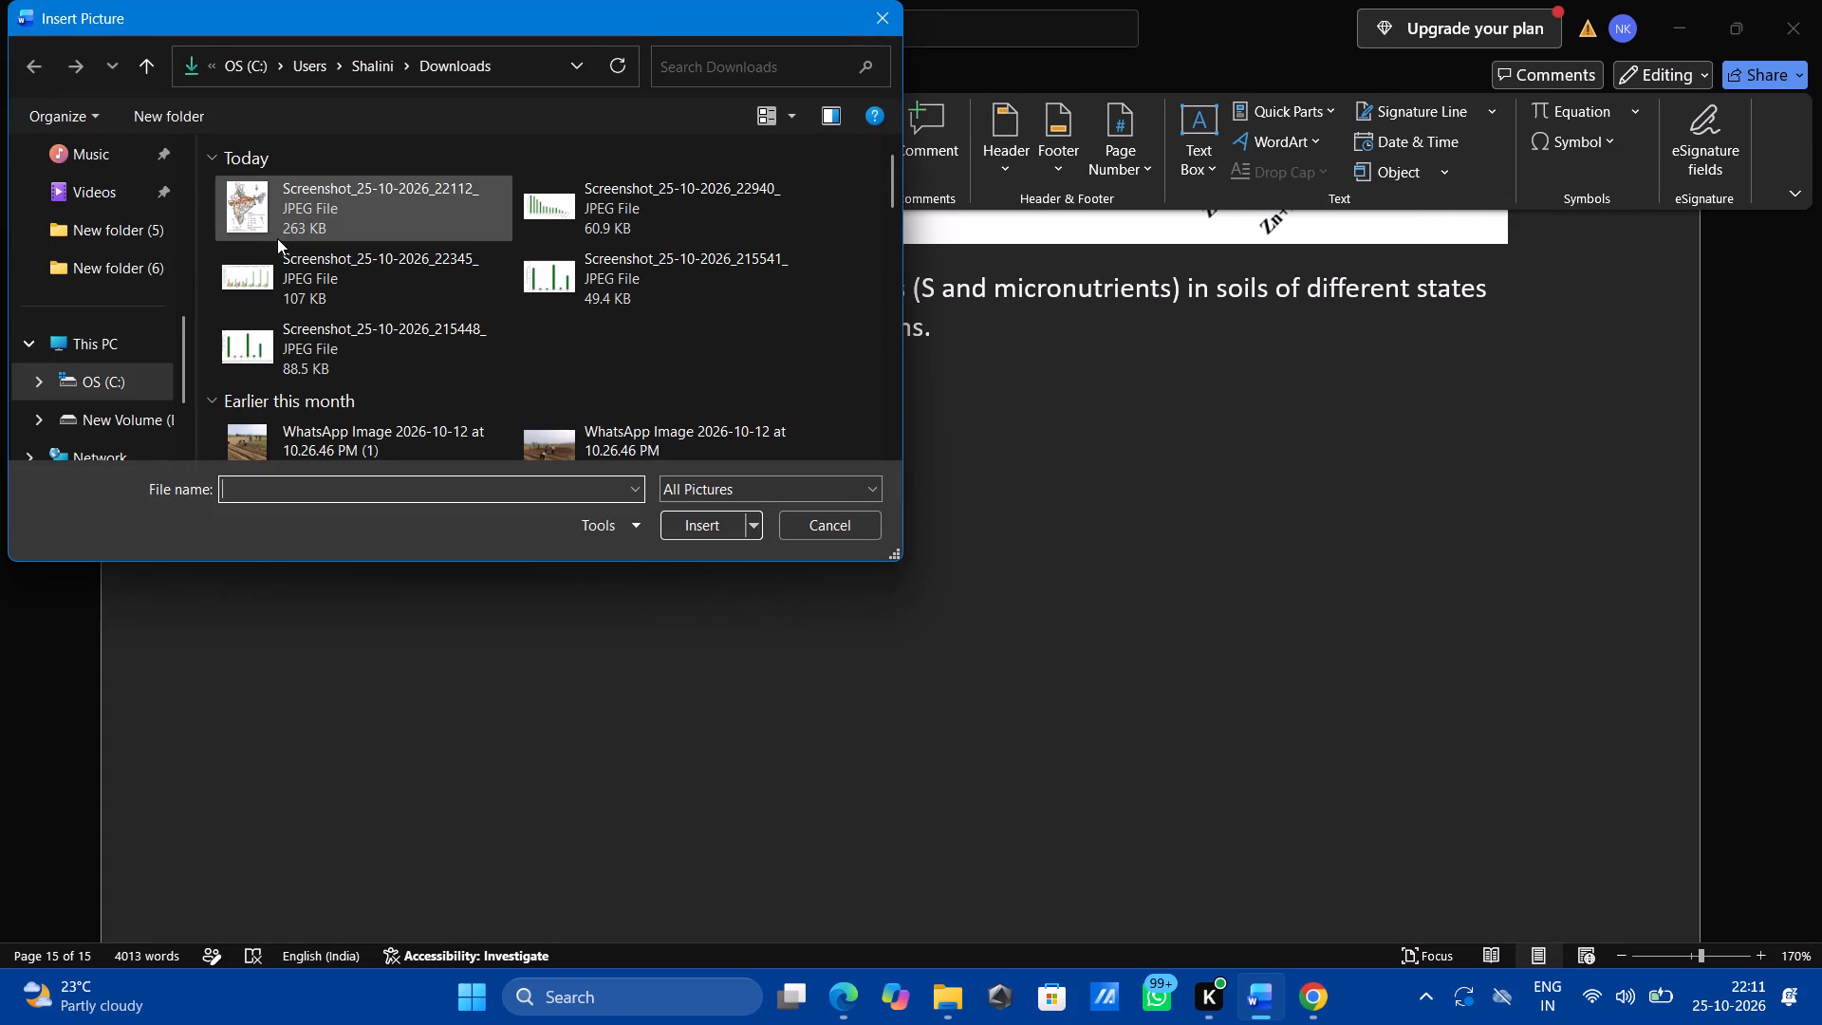
pyautogui.click(316, 216)
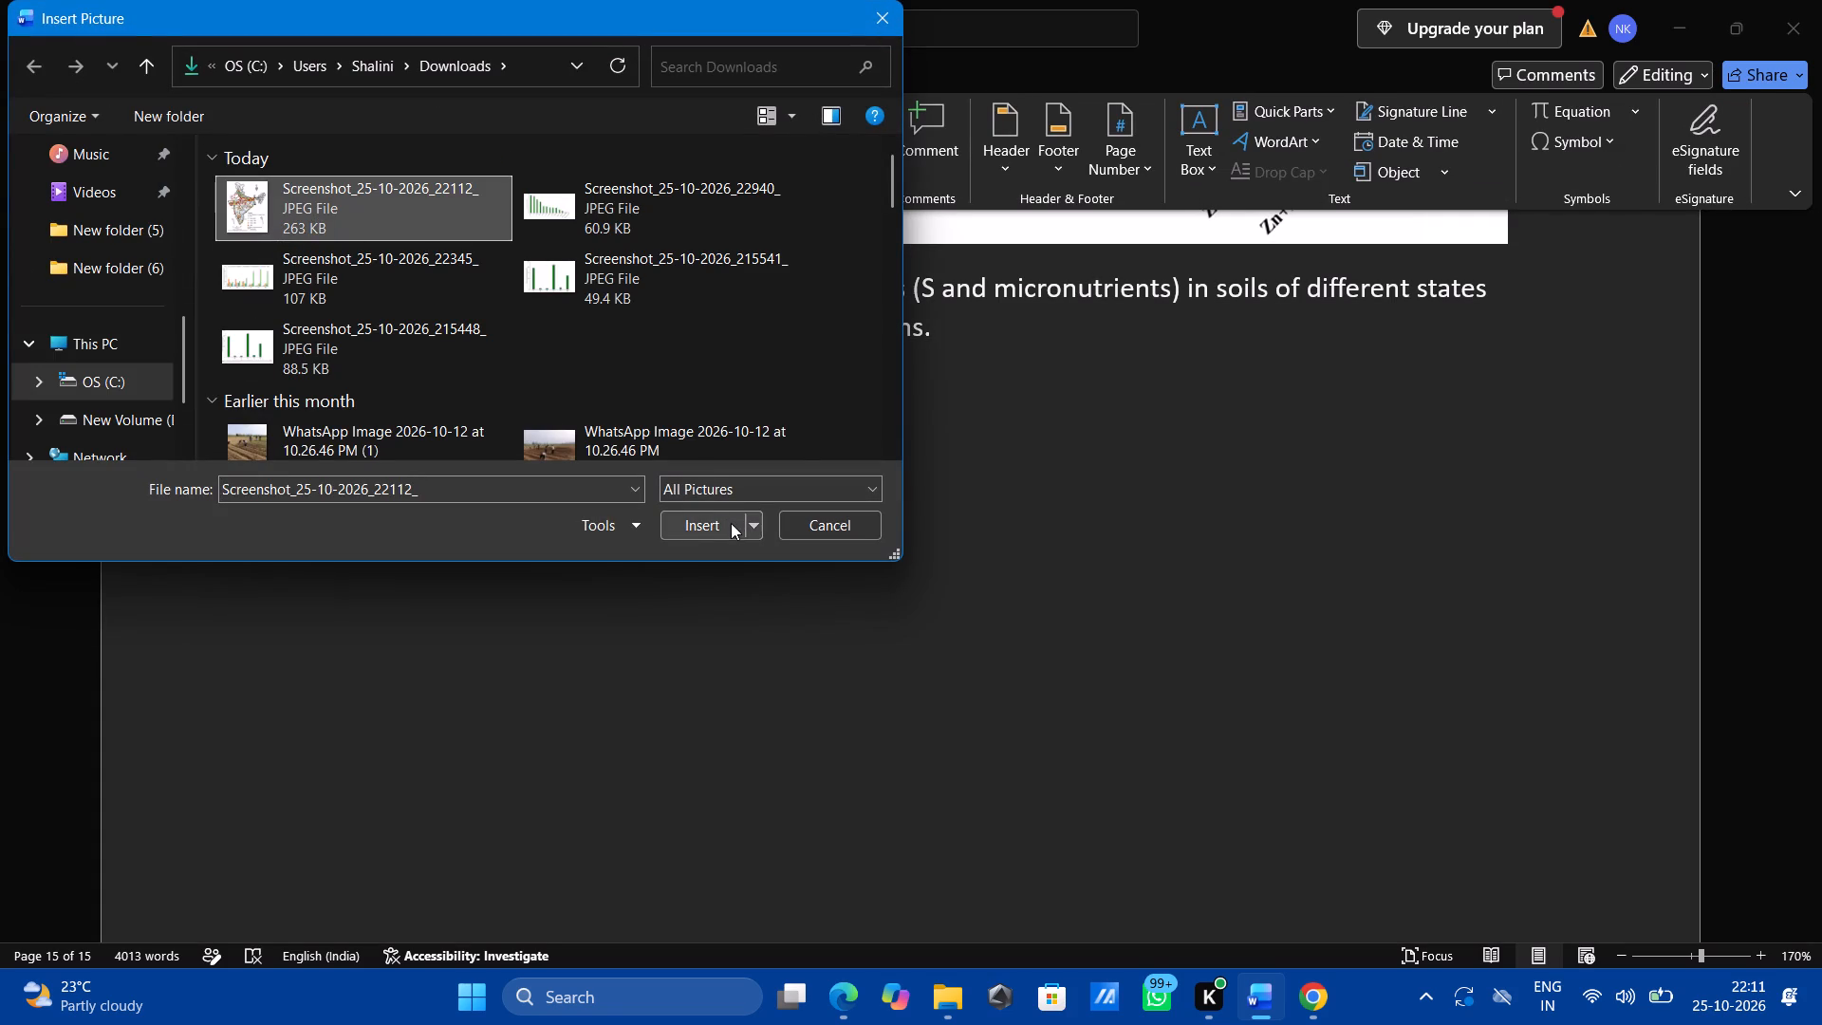
pyautogui.click(731, 523)
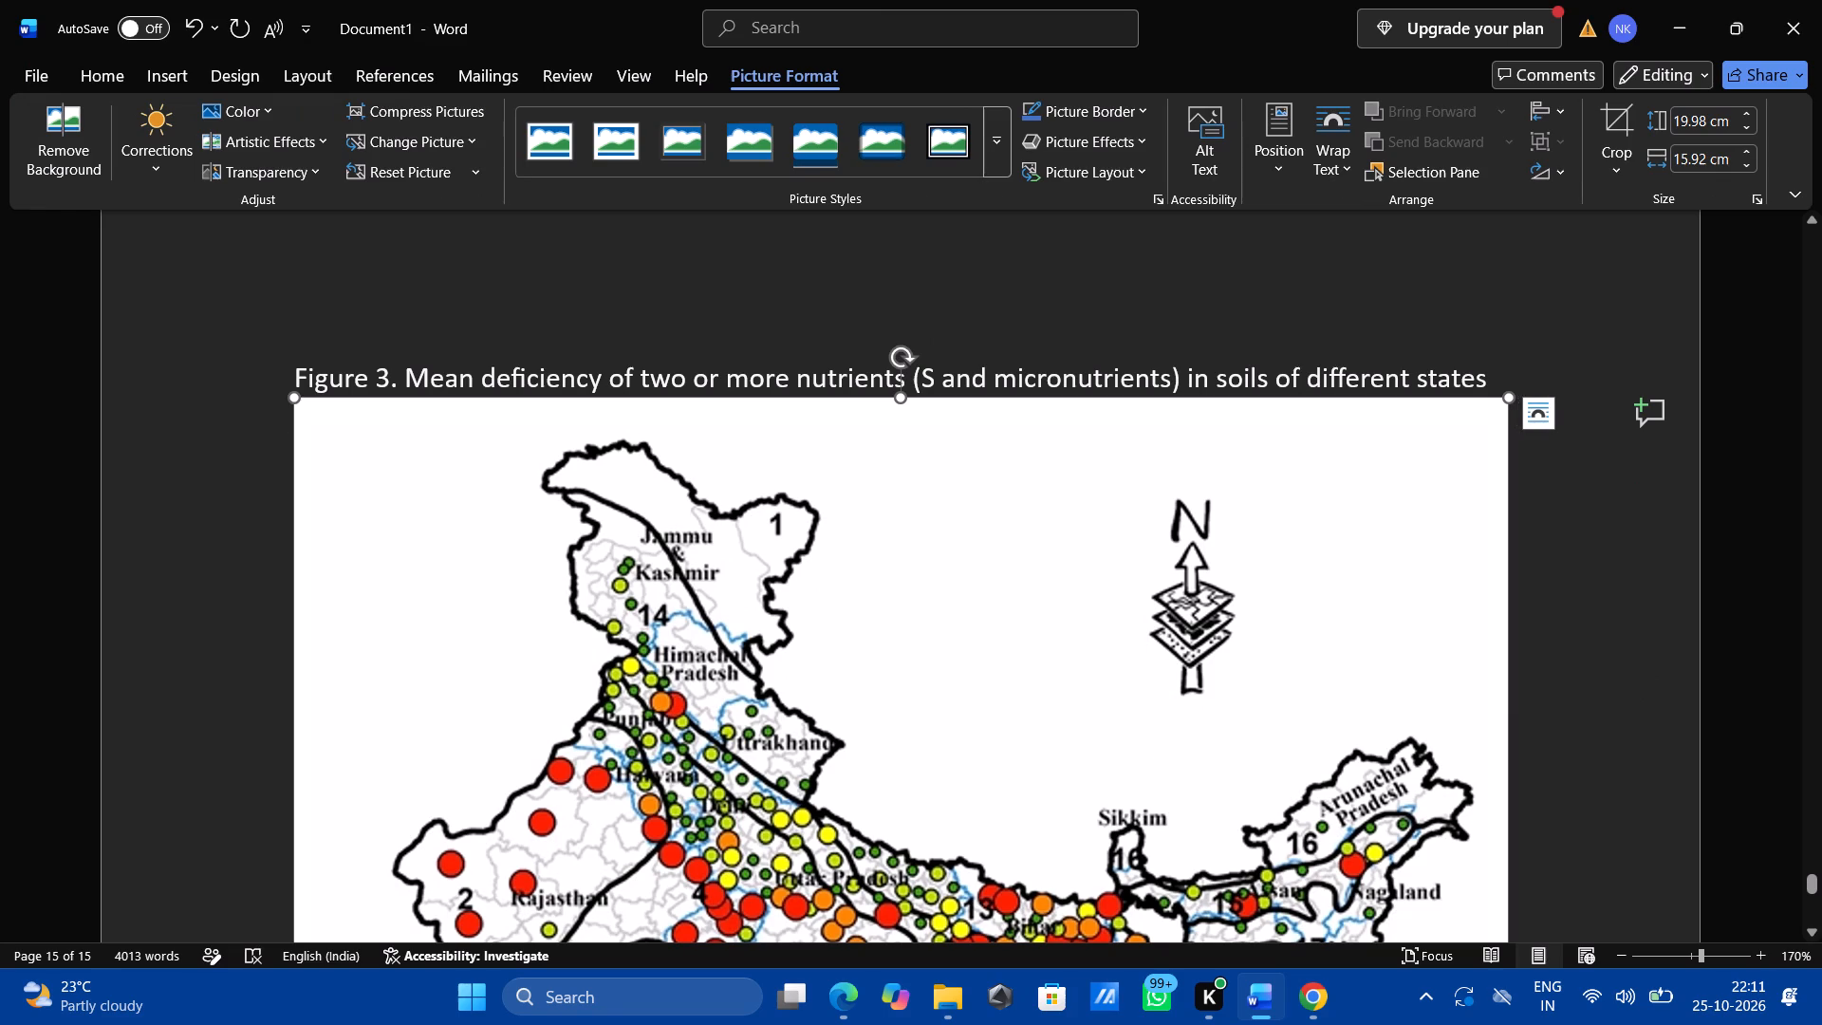
pyautogui.scroll(4, 731, 523)
pyautogui.scroll(-1, 731, 523)
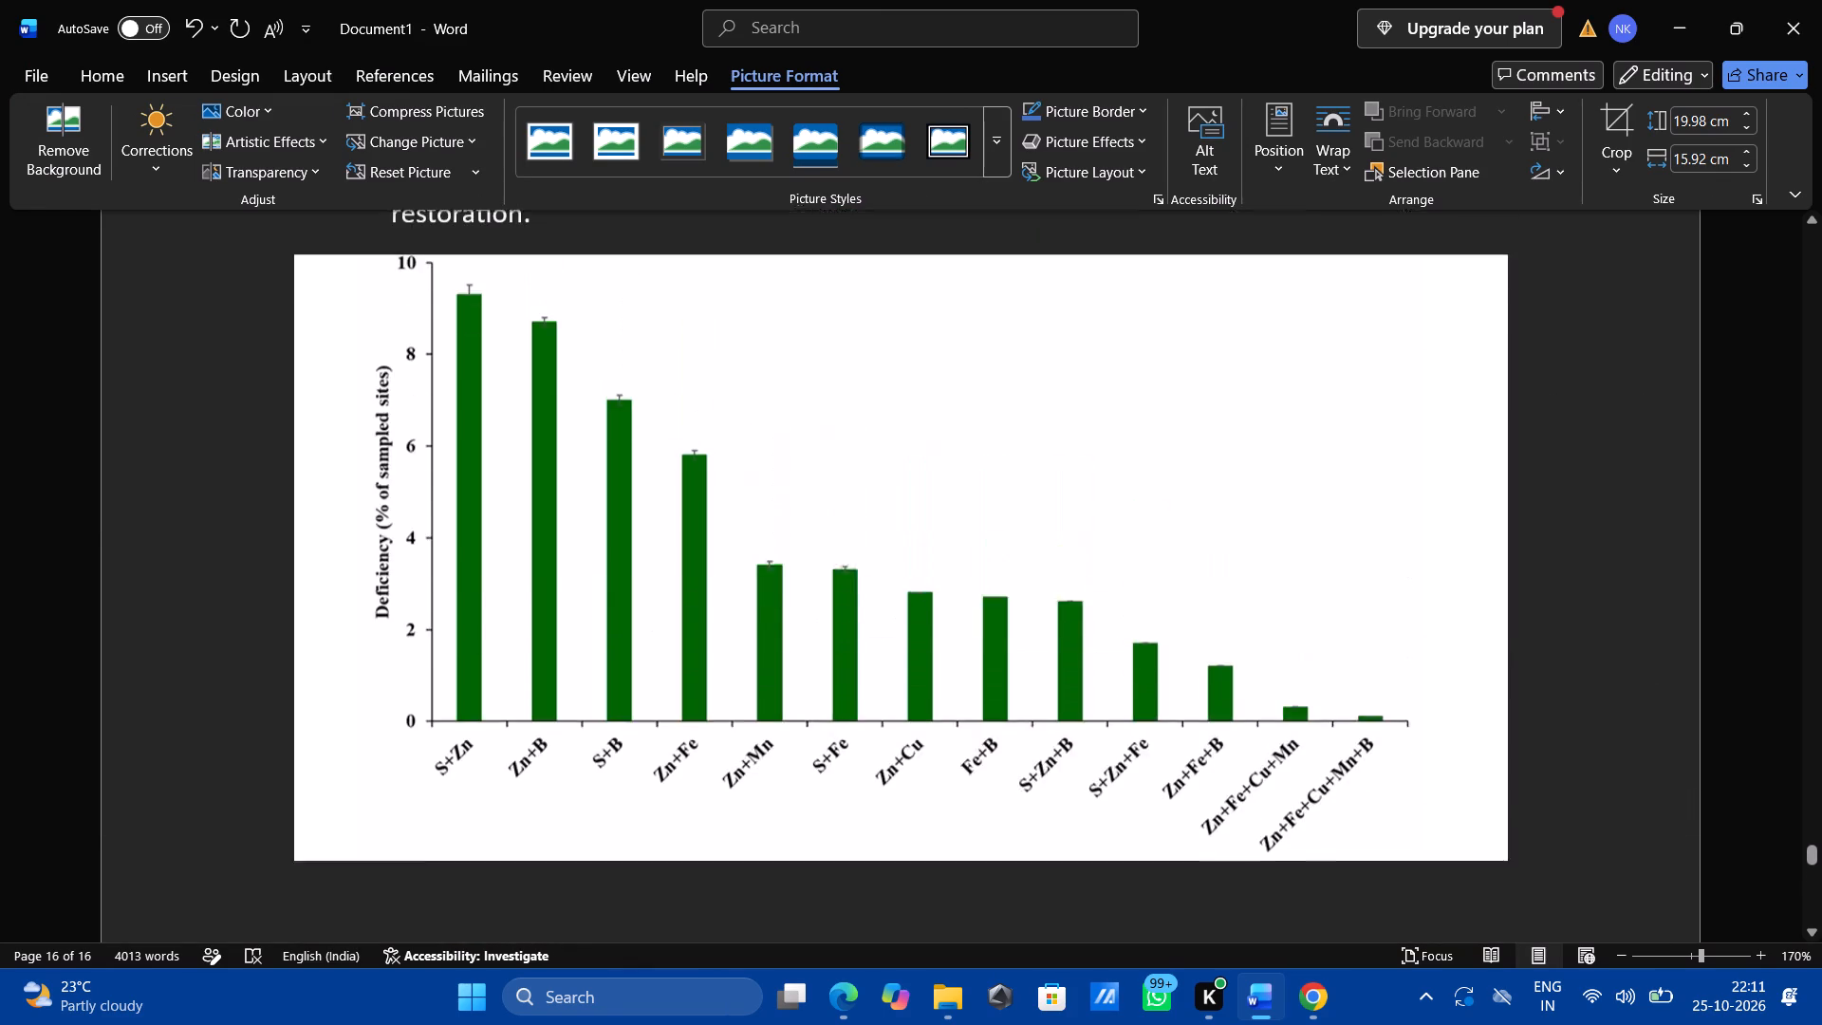
pyautogui.scroll(-2, 731, 523)
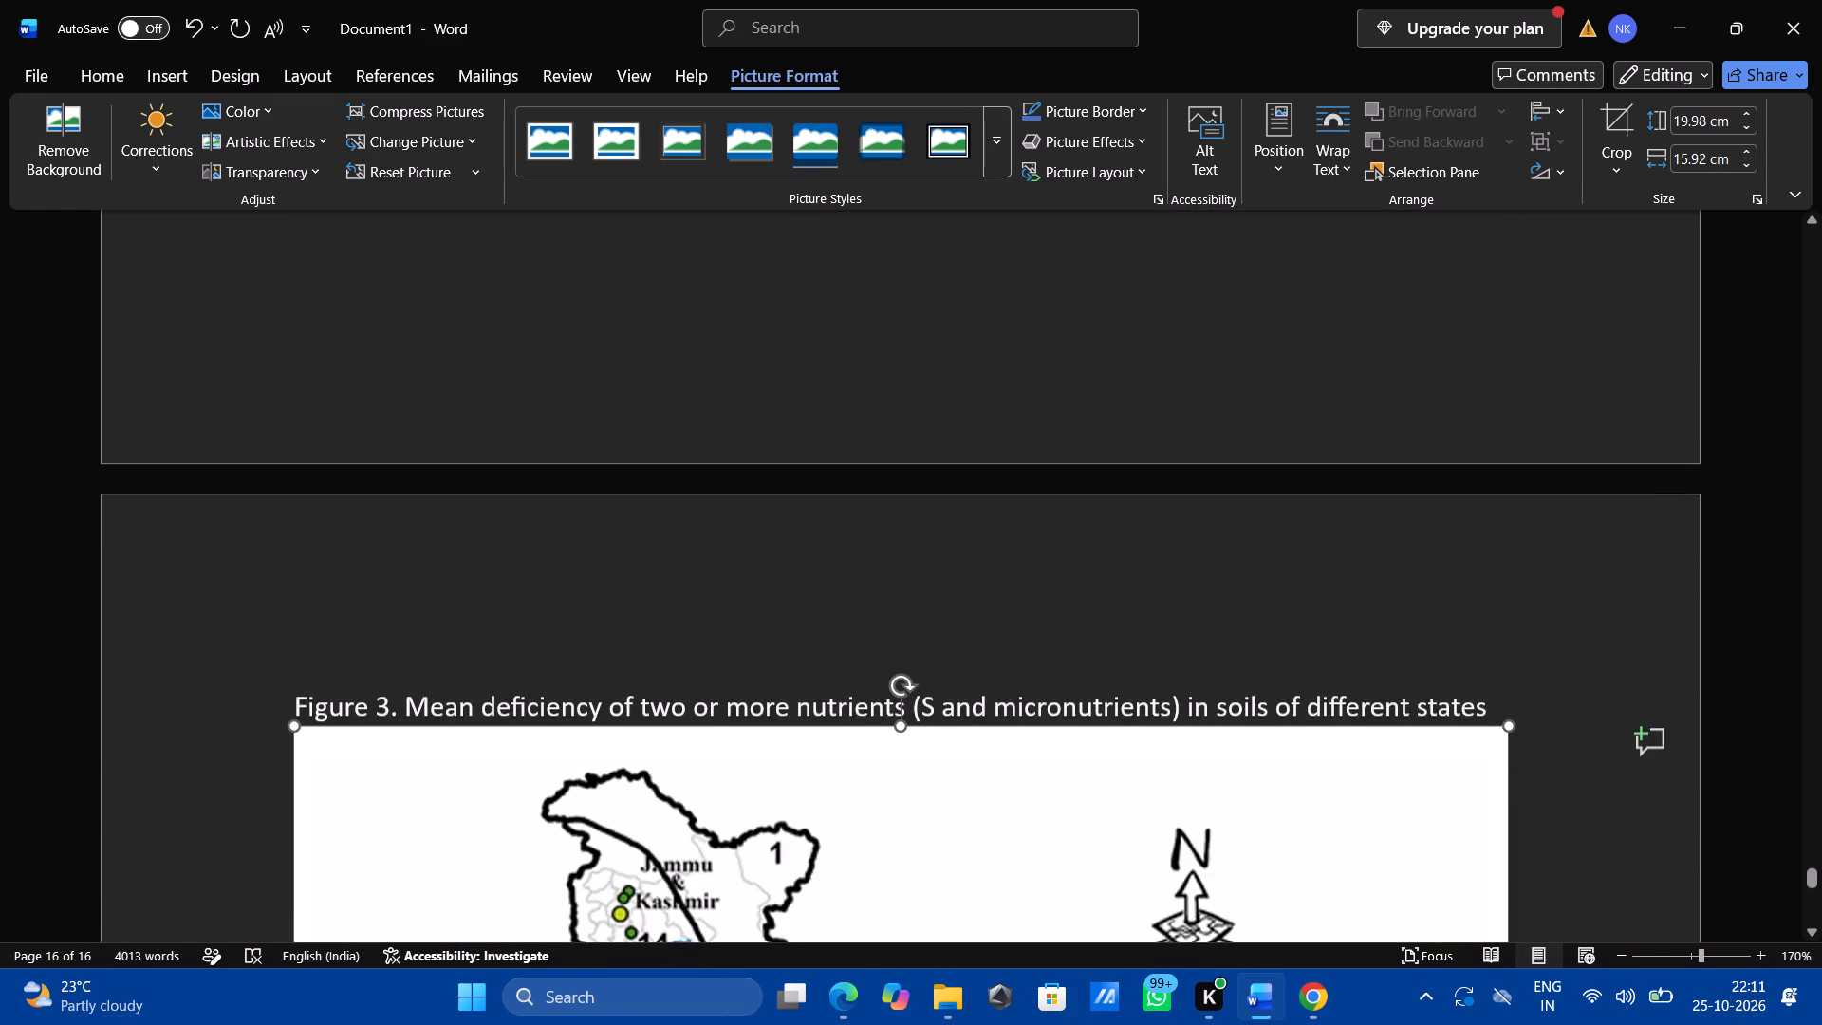
# Insert a paragraph break after the first line of the Figure 3 caption to separate it from the S + Zn map.
pyautogui.scroll(-2, 731, 523)
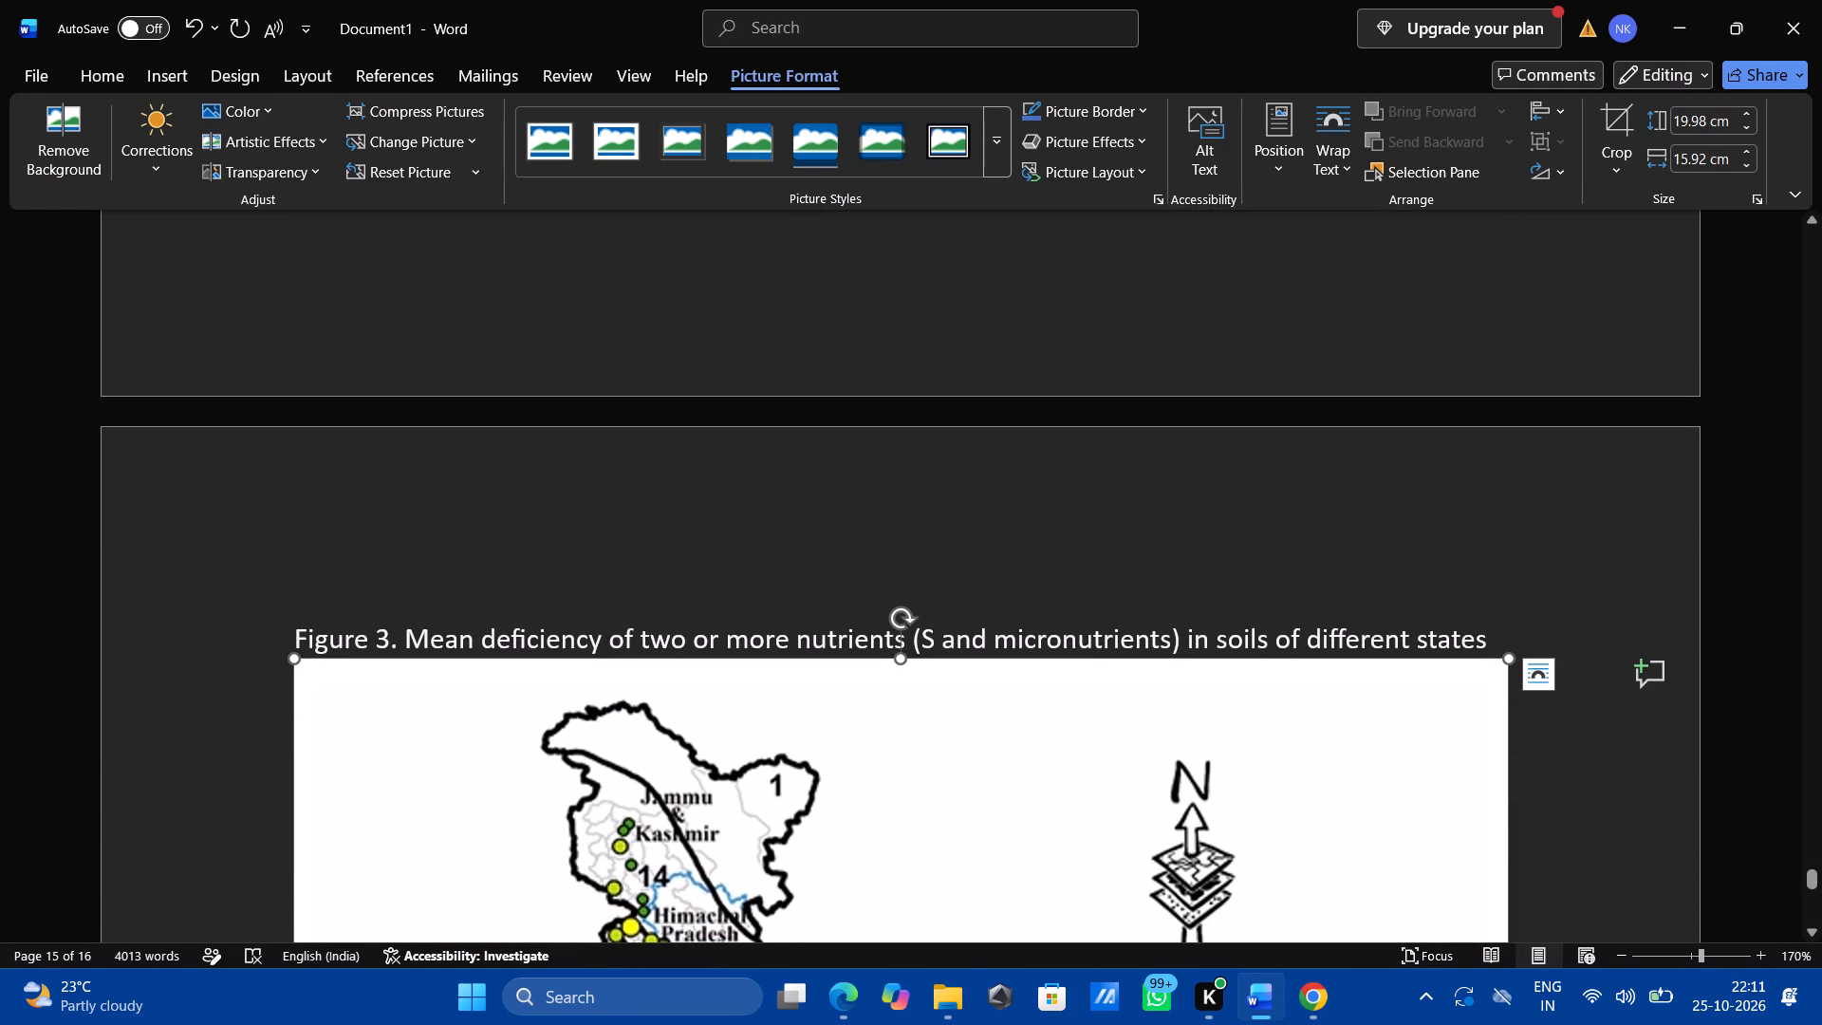
pyautogui.click(1496, 634)
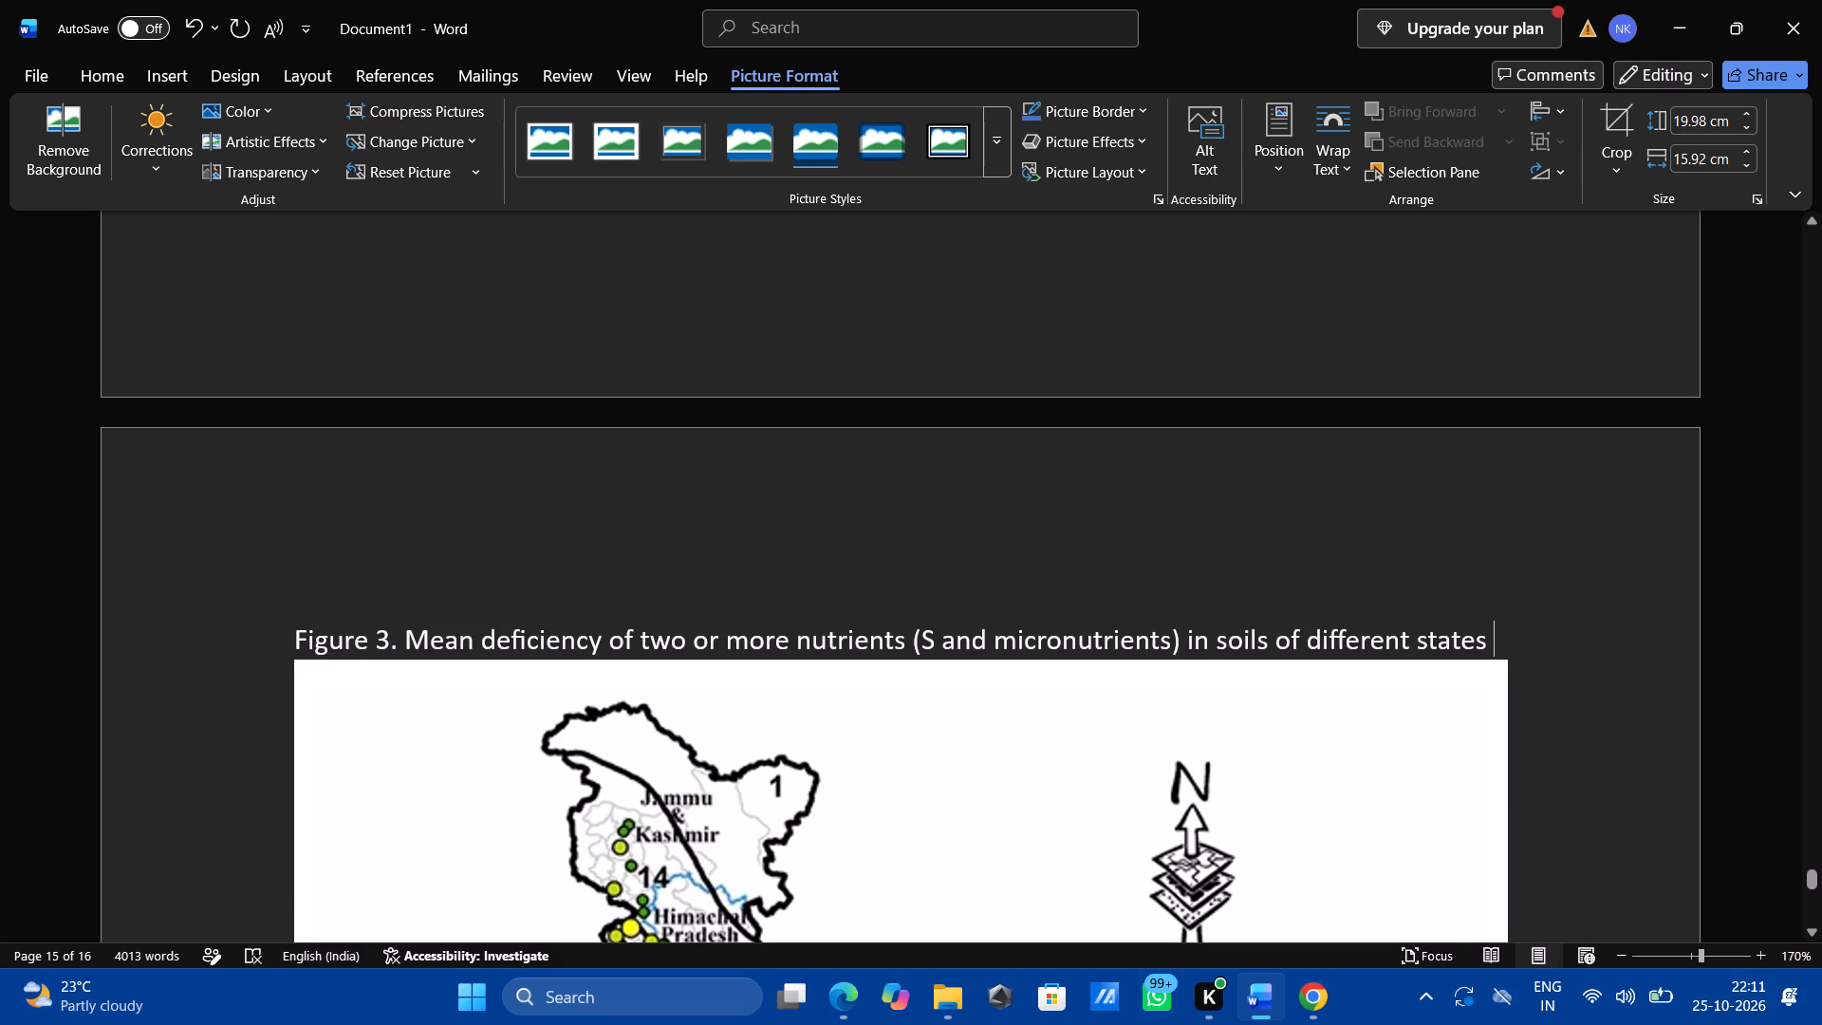
pyautogui.press('Return')
# Move the line "of India. Error bars indicate stand error of the means." from below the S + Zn map to the end of the Figure 3 caption.
pyautogui.hscroll(1, 1496, 634)
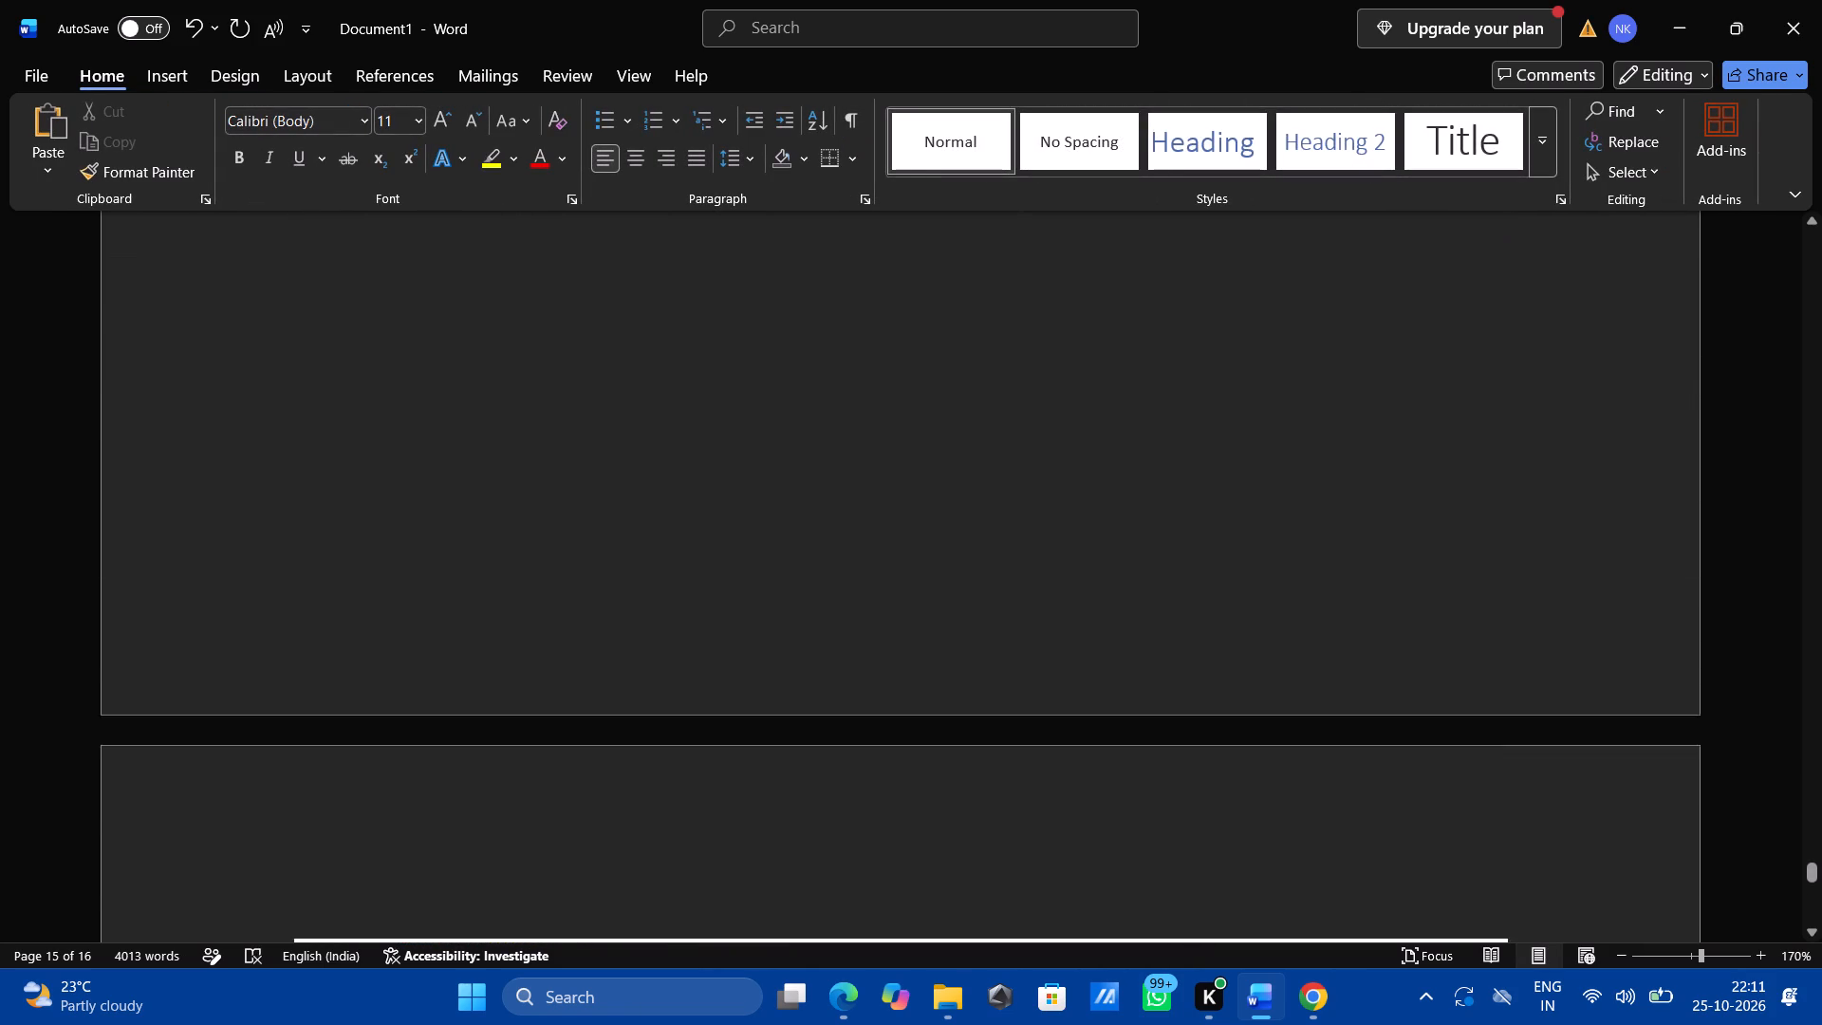
pyautogui.hscroll(1, 1496, 634)
pyautogui.scroll(-1, 1496, 634)
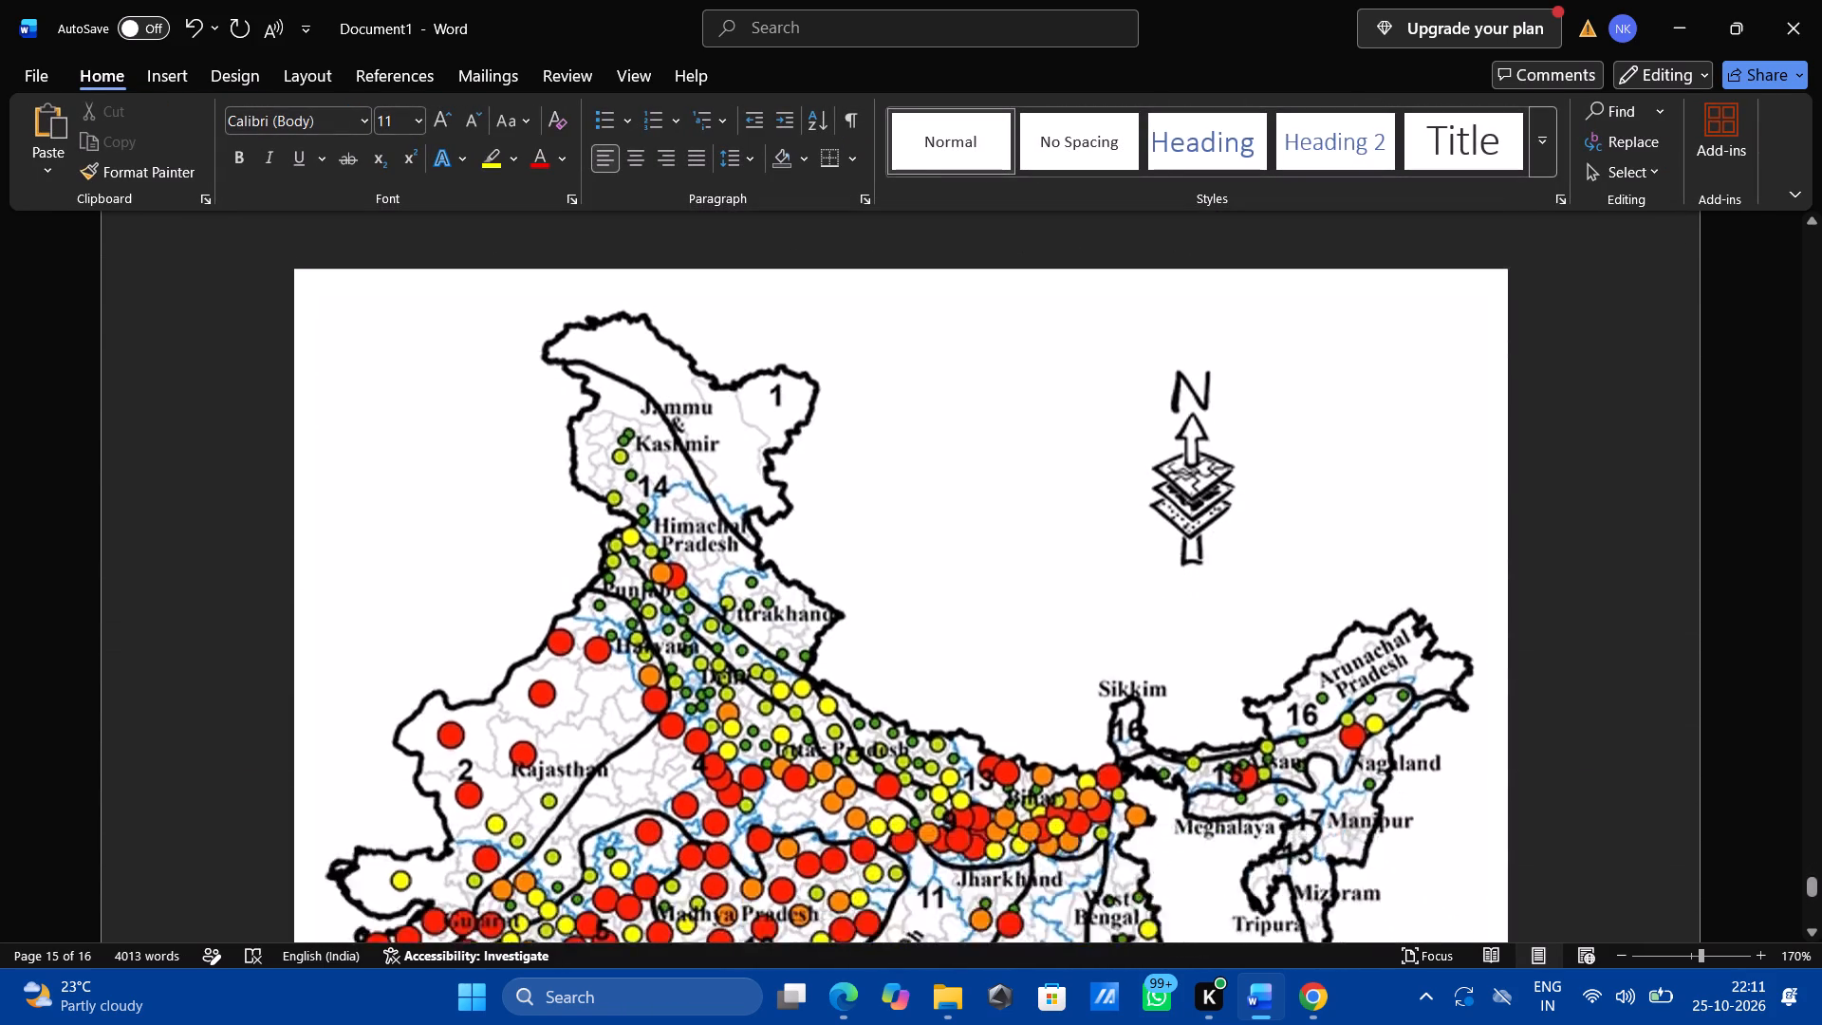
pyautogui.scroll(-5, 1496, 634)
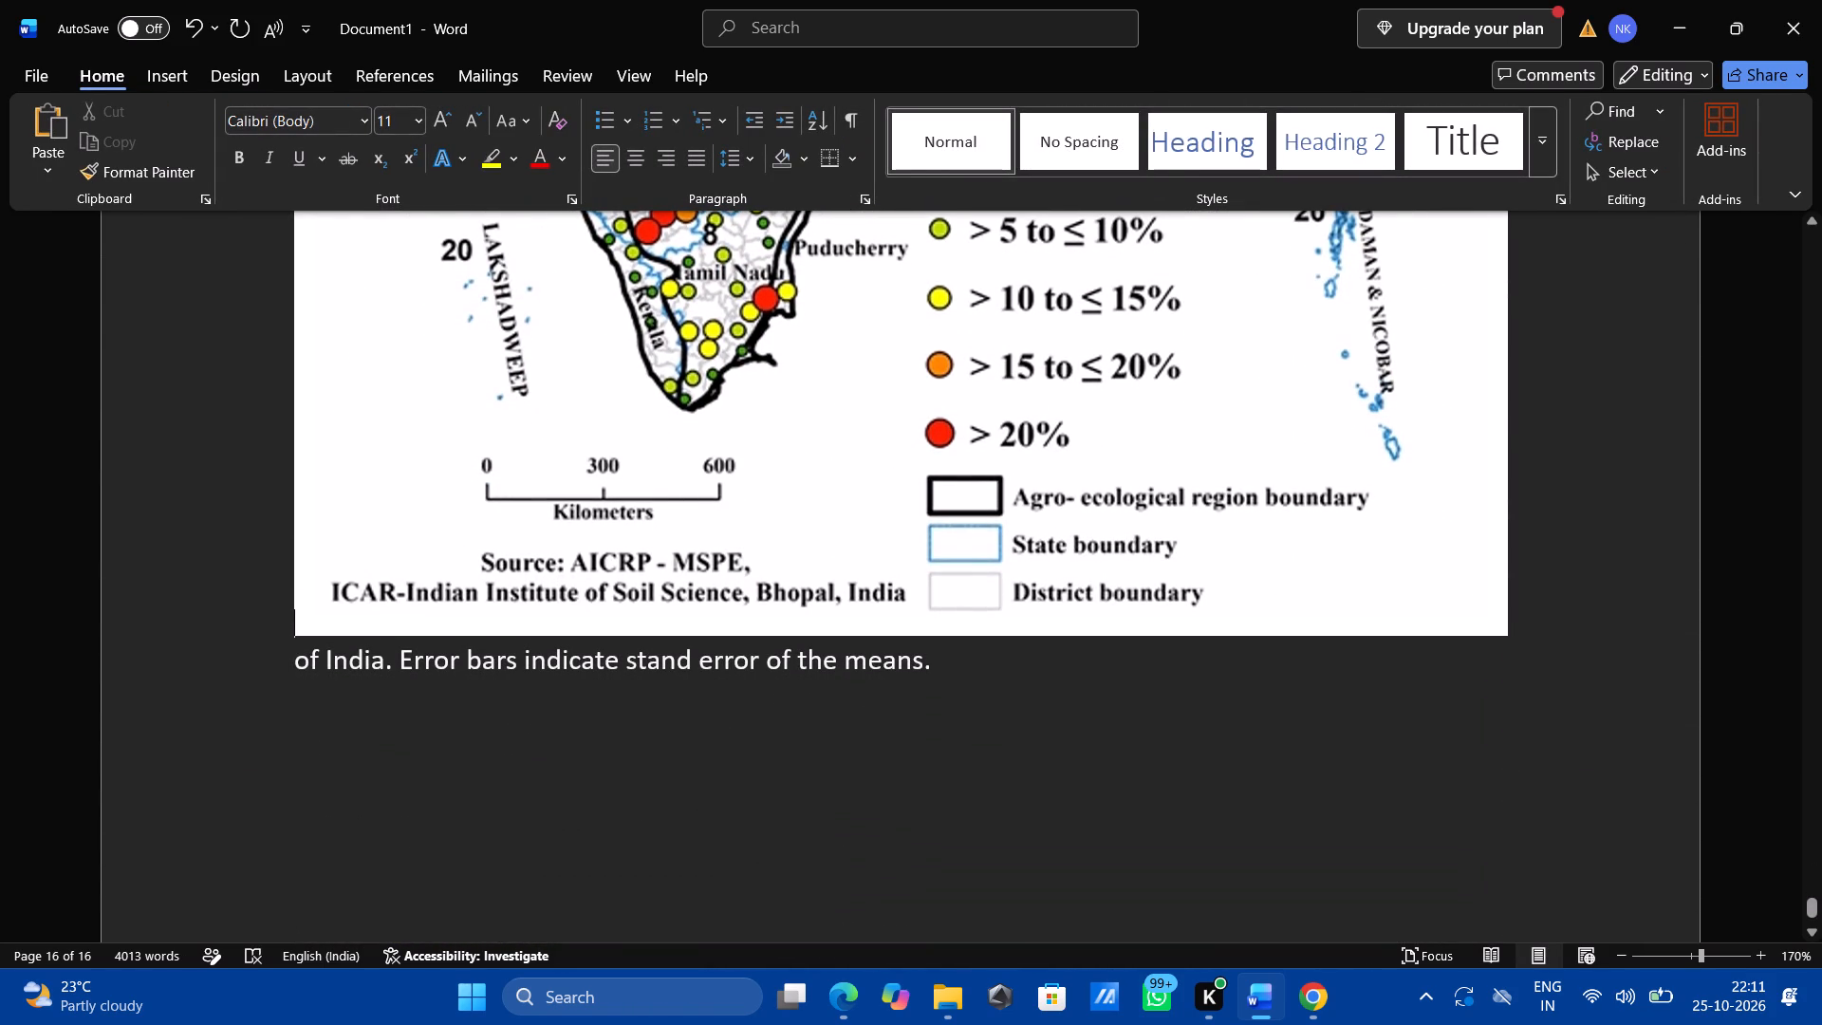
pyautogui.moveTo(288, 665); pyautogui.dragTo(992, 651)
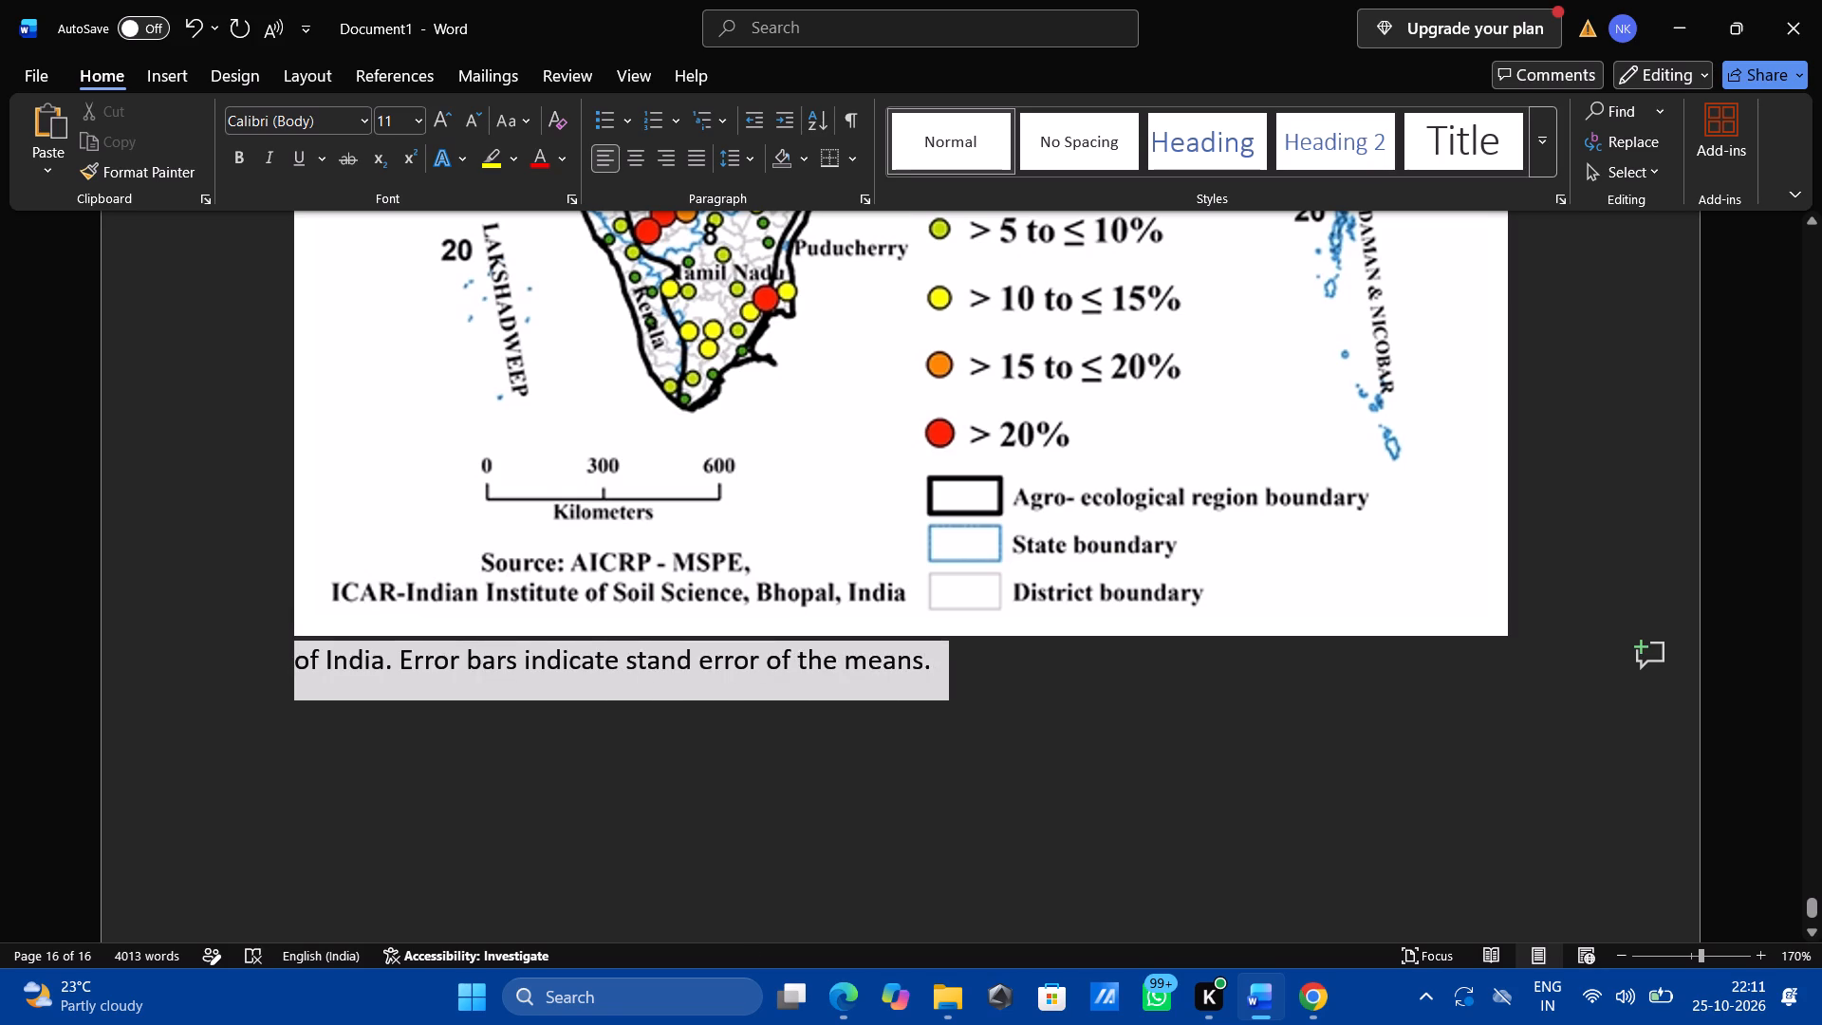
pyautogui.moveTo(992, 651); pyautogui.dragTo(990, 652)
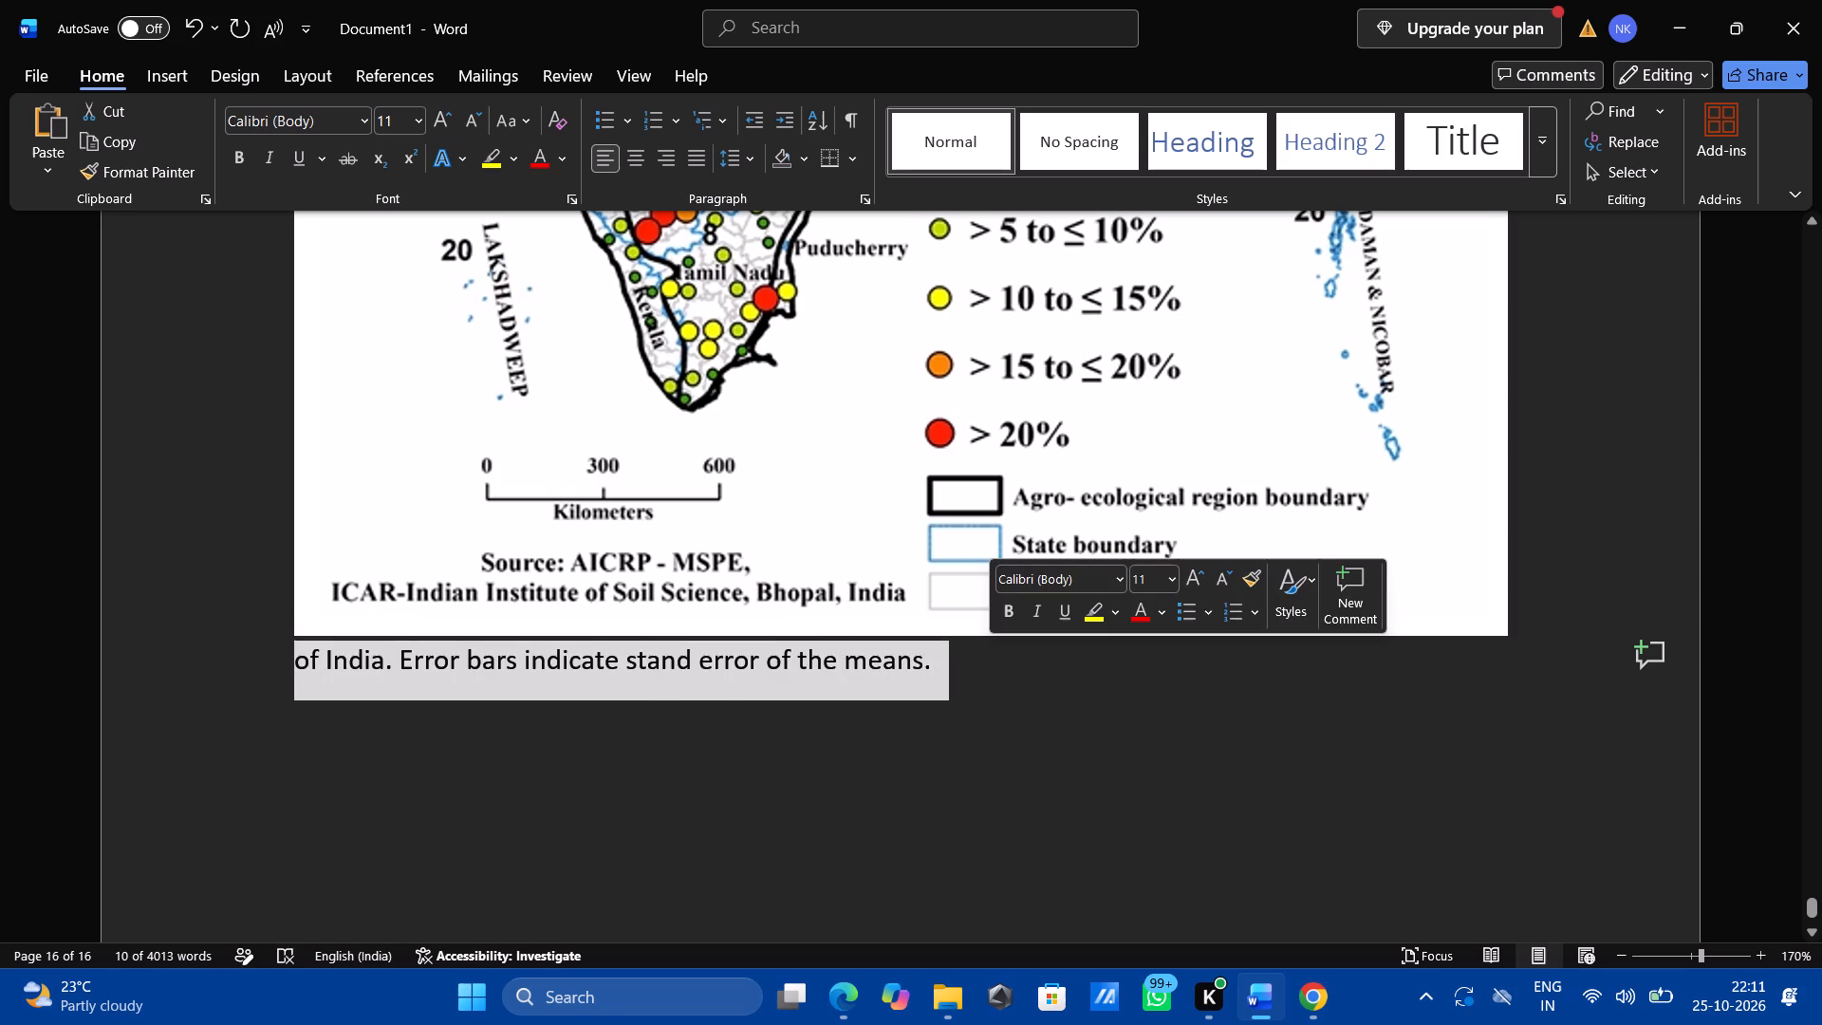
pyautogui.rightClick(880, 689)
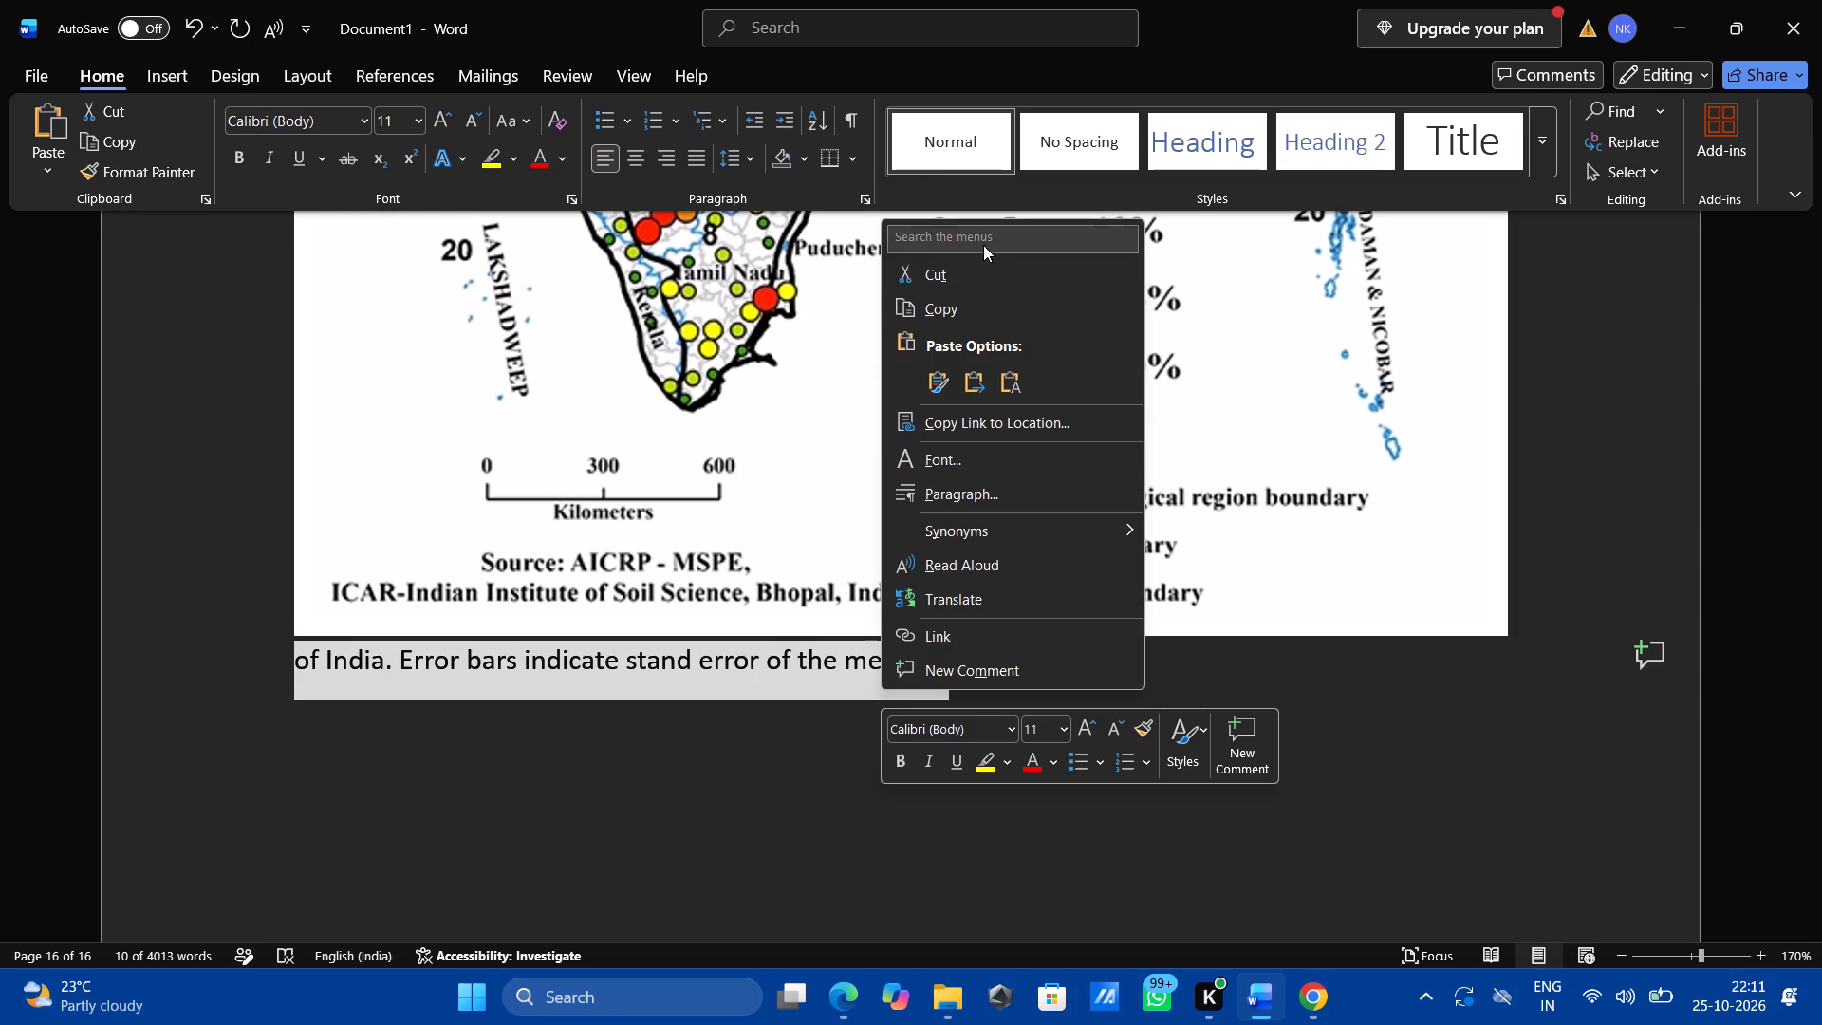
pyautogui.click(983, 261)
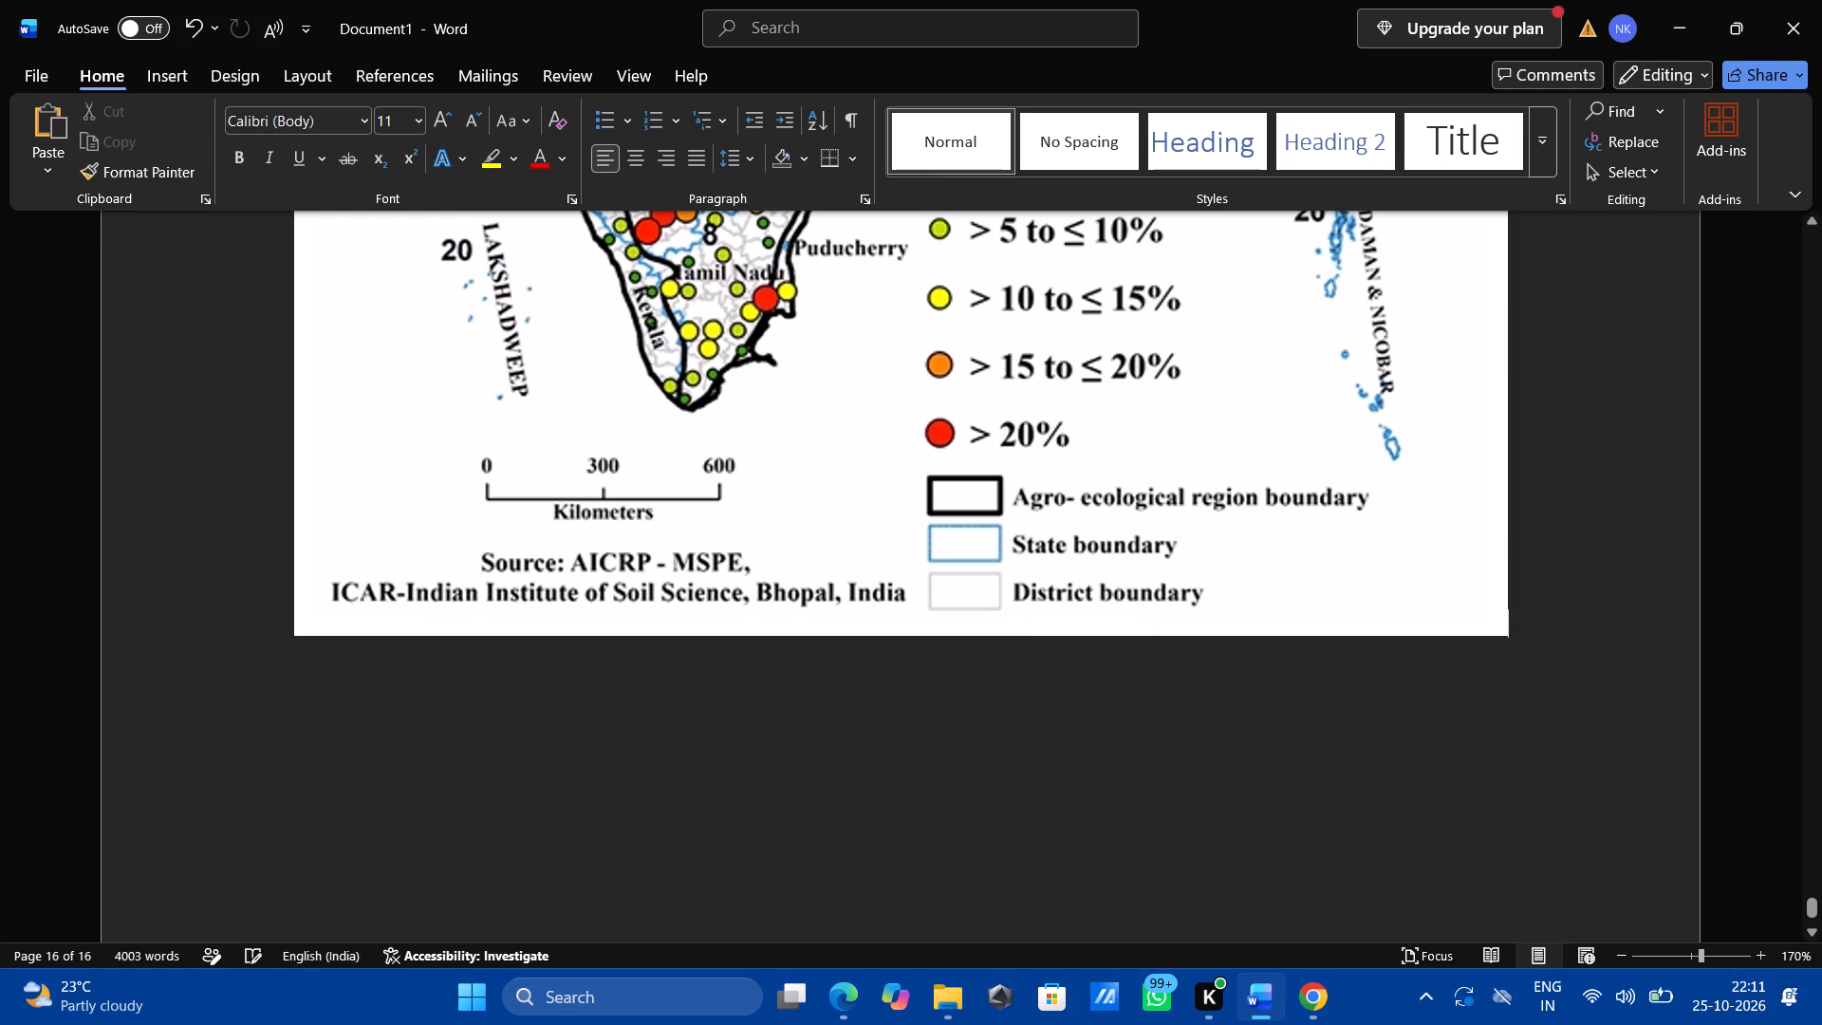
pyautogui.scroll(6, 741, 365)
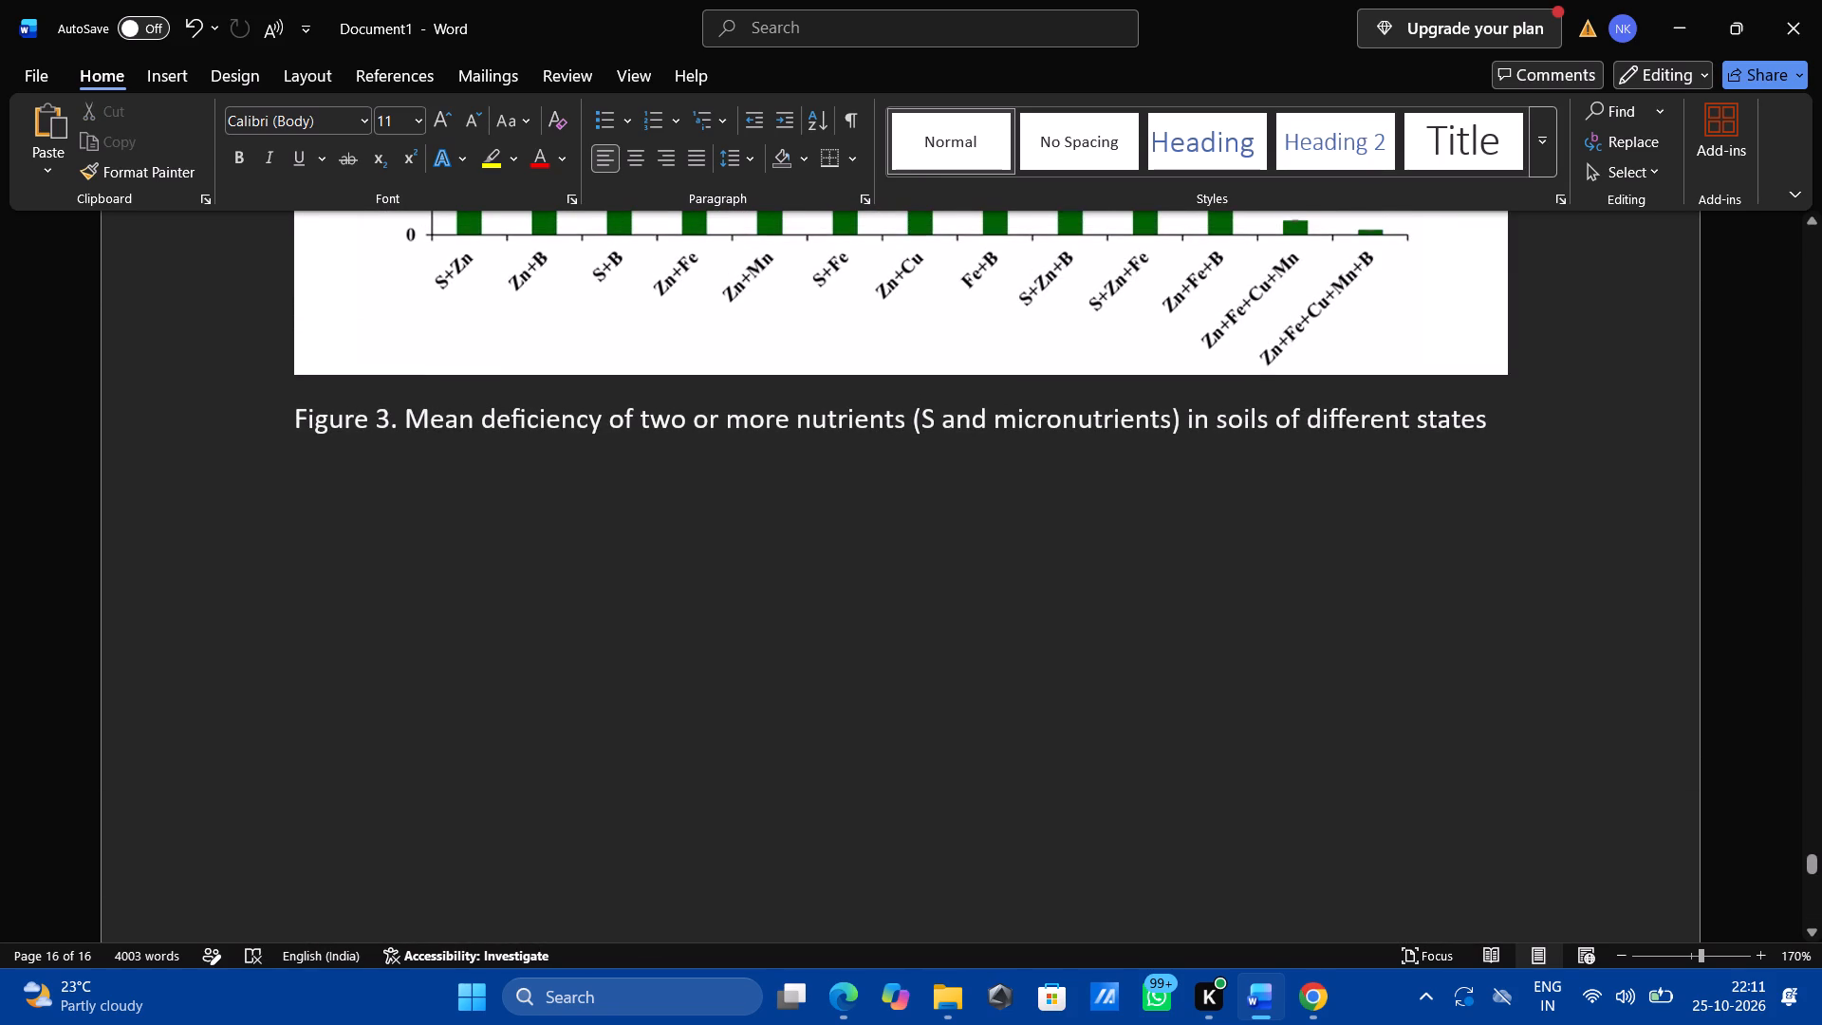
pyautogui.click(413, 448)
pyautogui.doubleClick(413, 448)
pyautogui.doubleClick(426, 482)
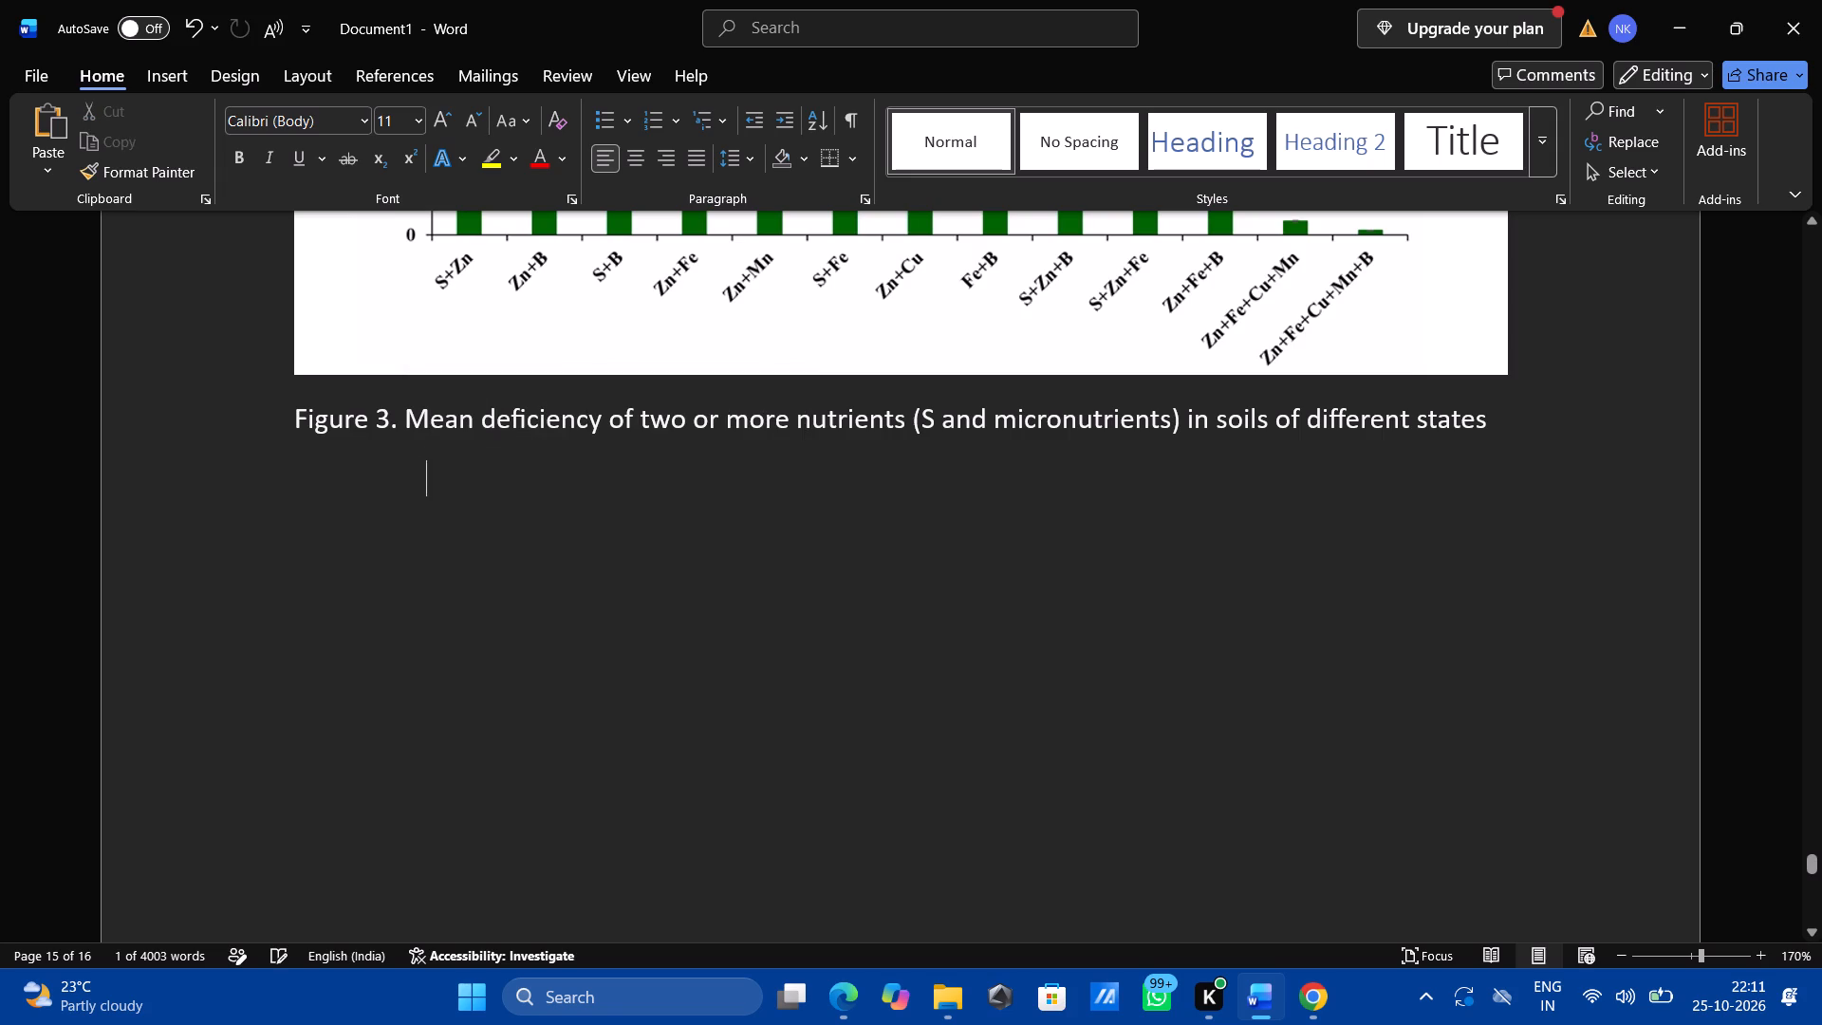
pyautogui.click(413, 453)
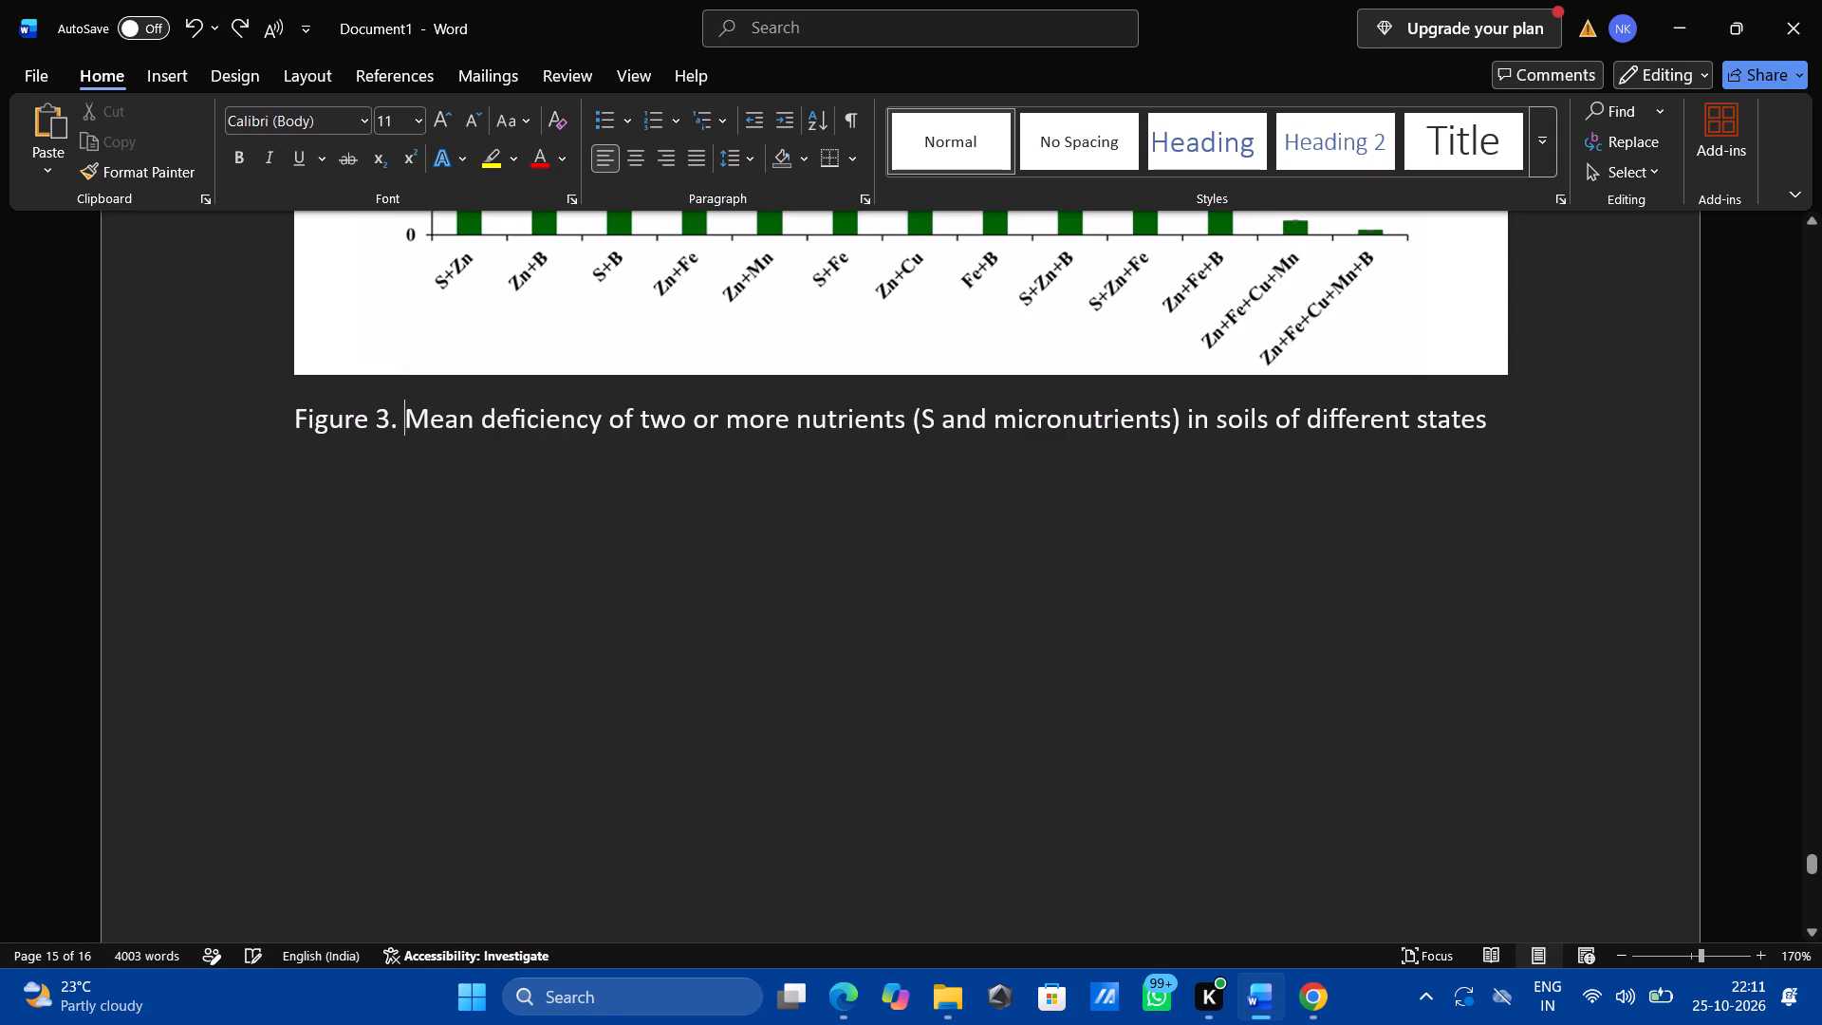
pyautogui.click(1499, 409)
pyautogui.hotkey('ctrl', 'v')
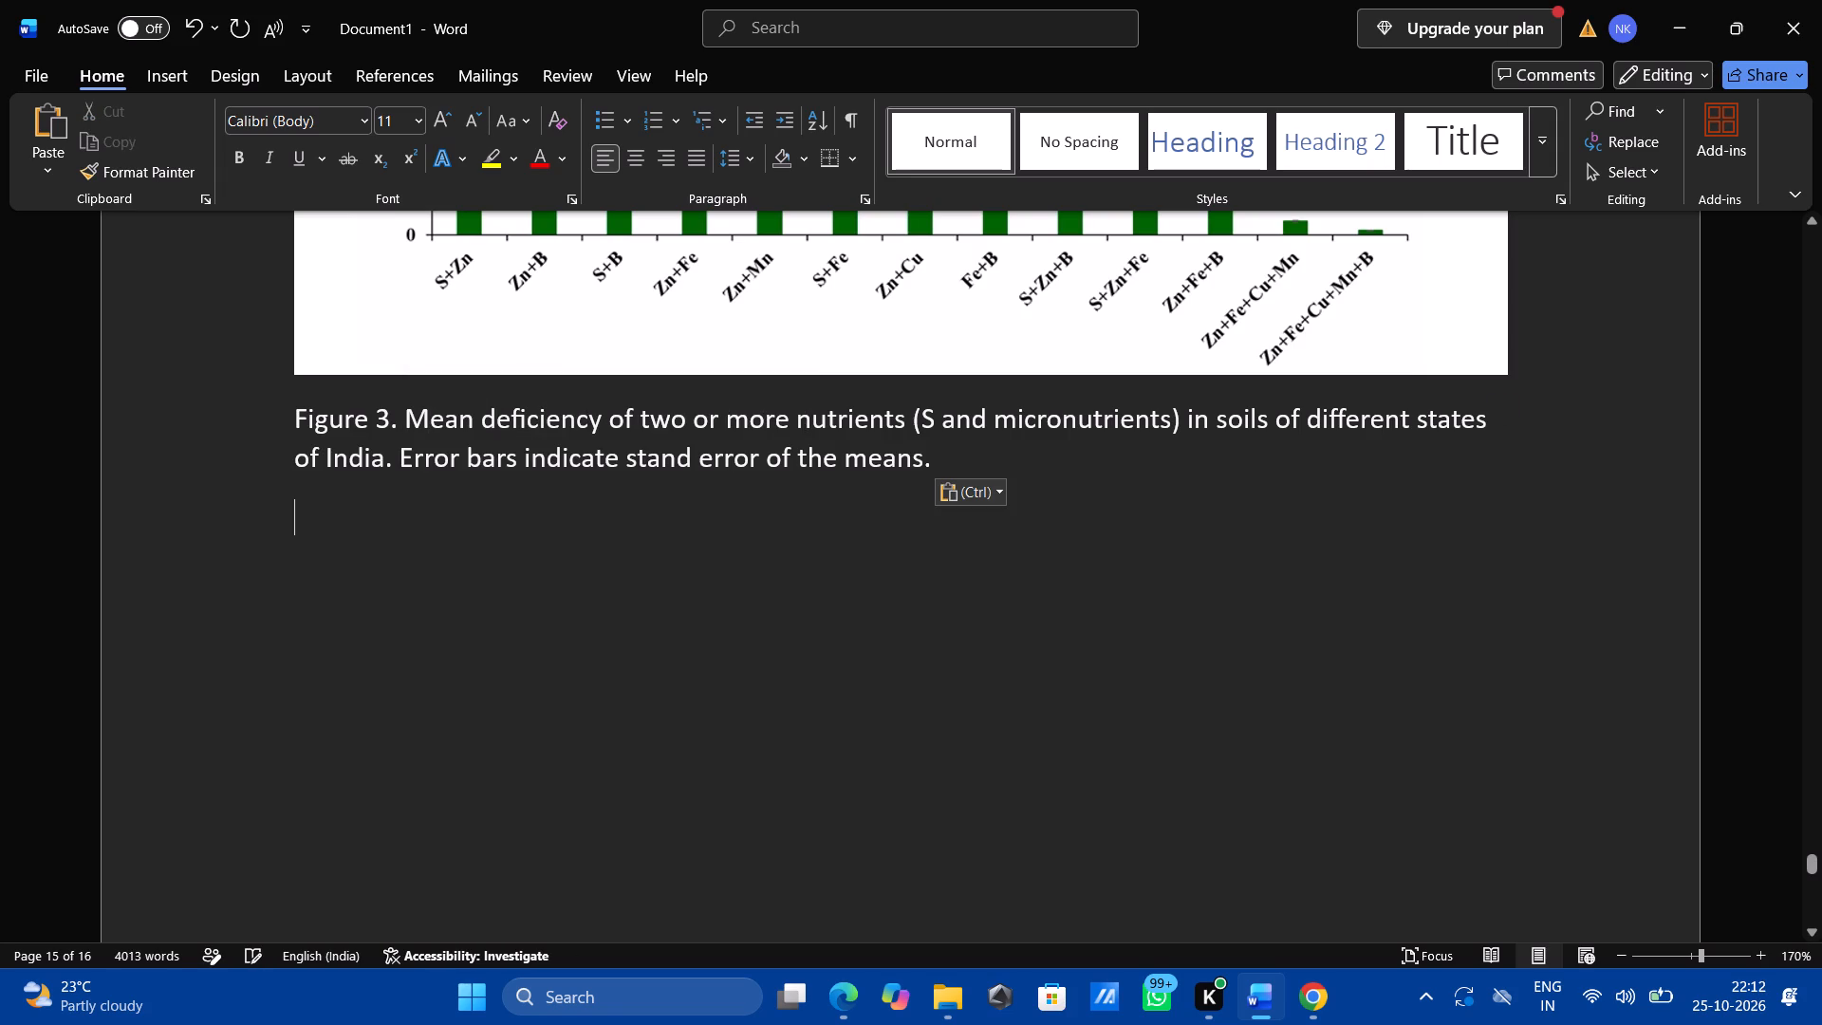
# Shrink the S + Zn deficiency map proportionally to about 17.16 cm high and 13.67 cm wide.
pyautogui.scroll(-4, 1499, 409)
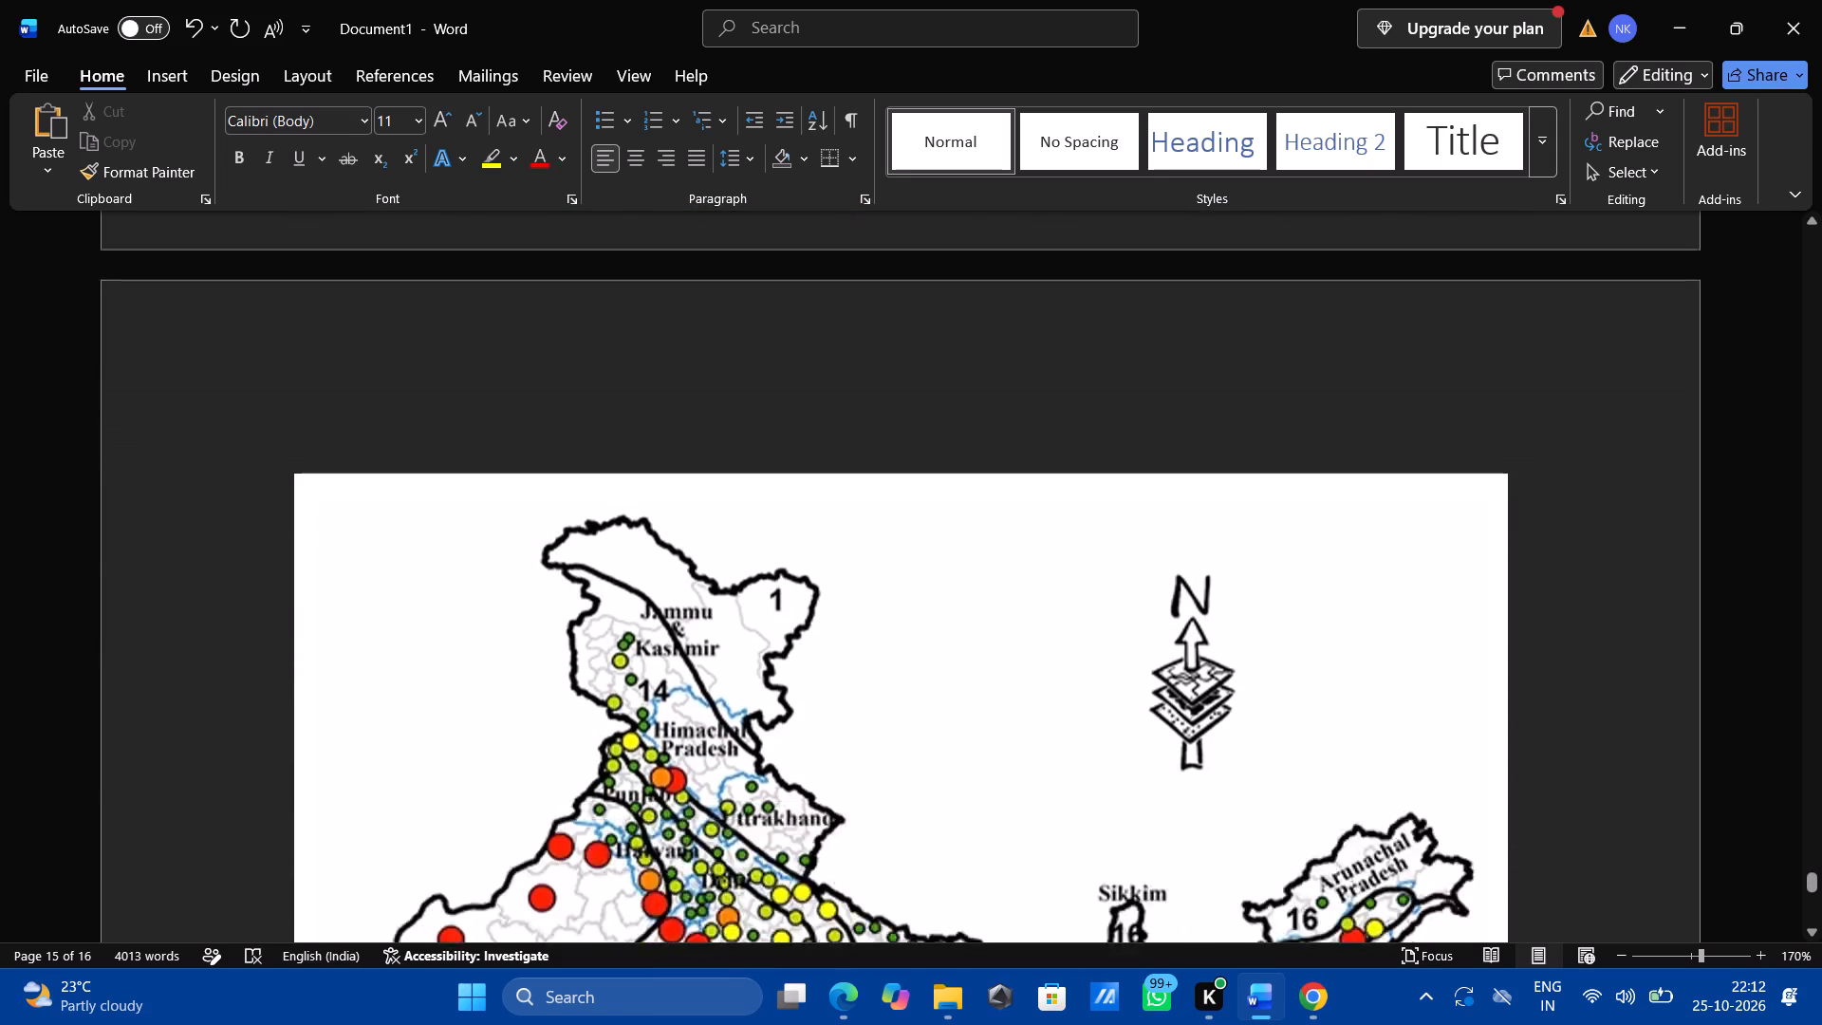
pyautogui.scroll(-5, 1499, 409)
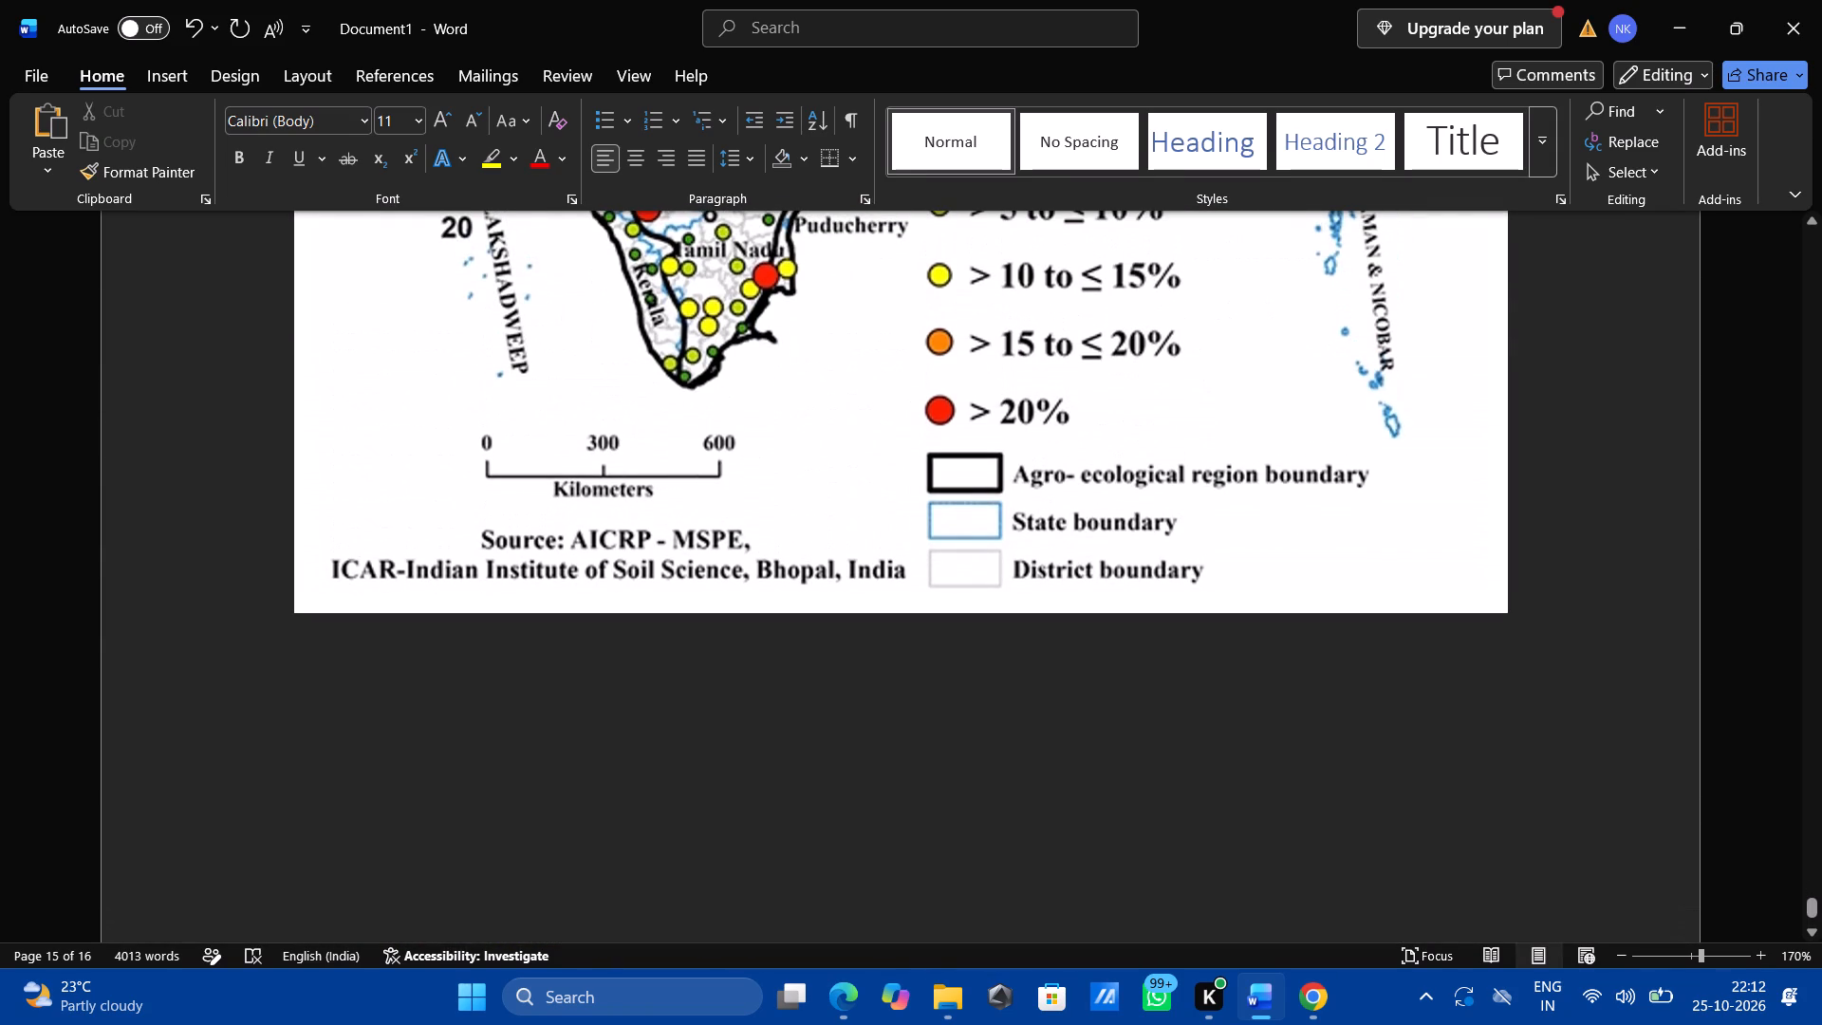
pyautogui.doubleClick(321, 649)
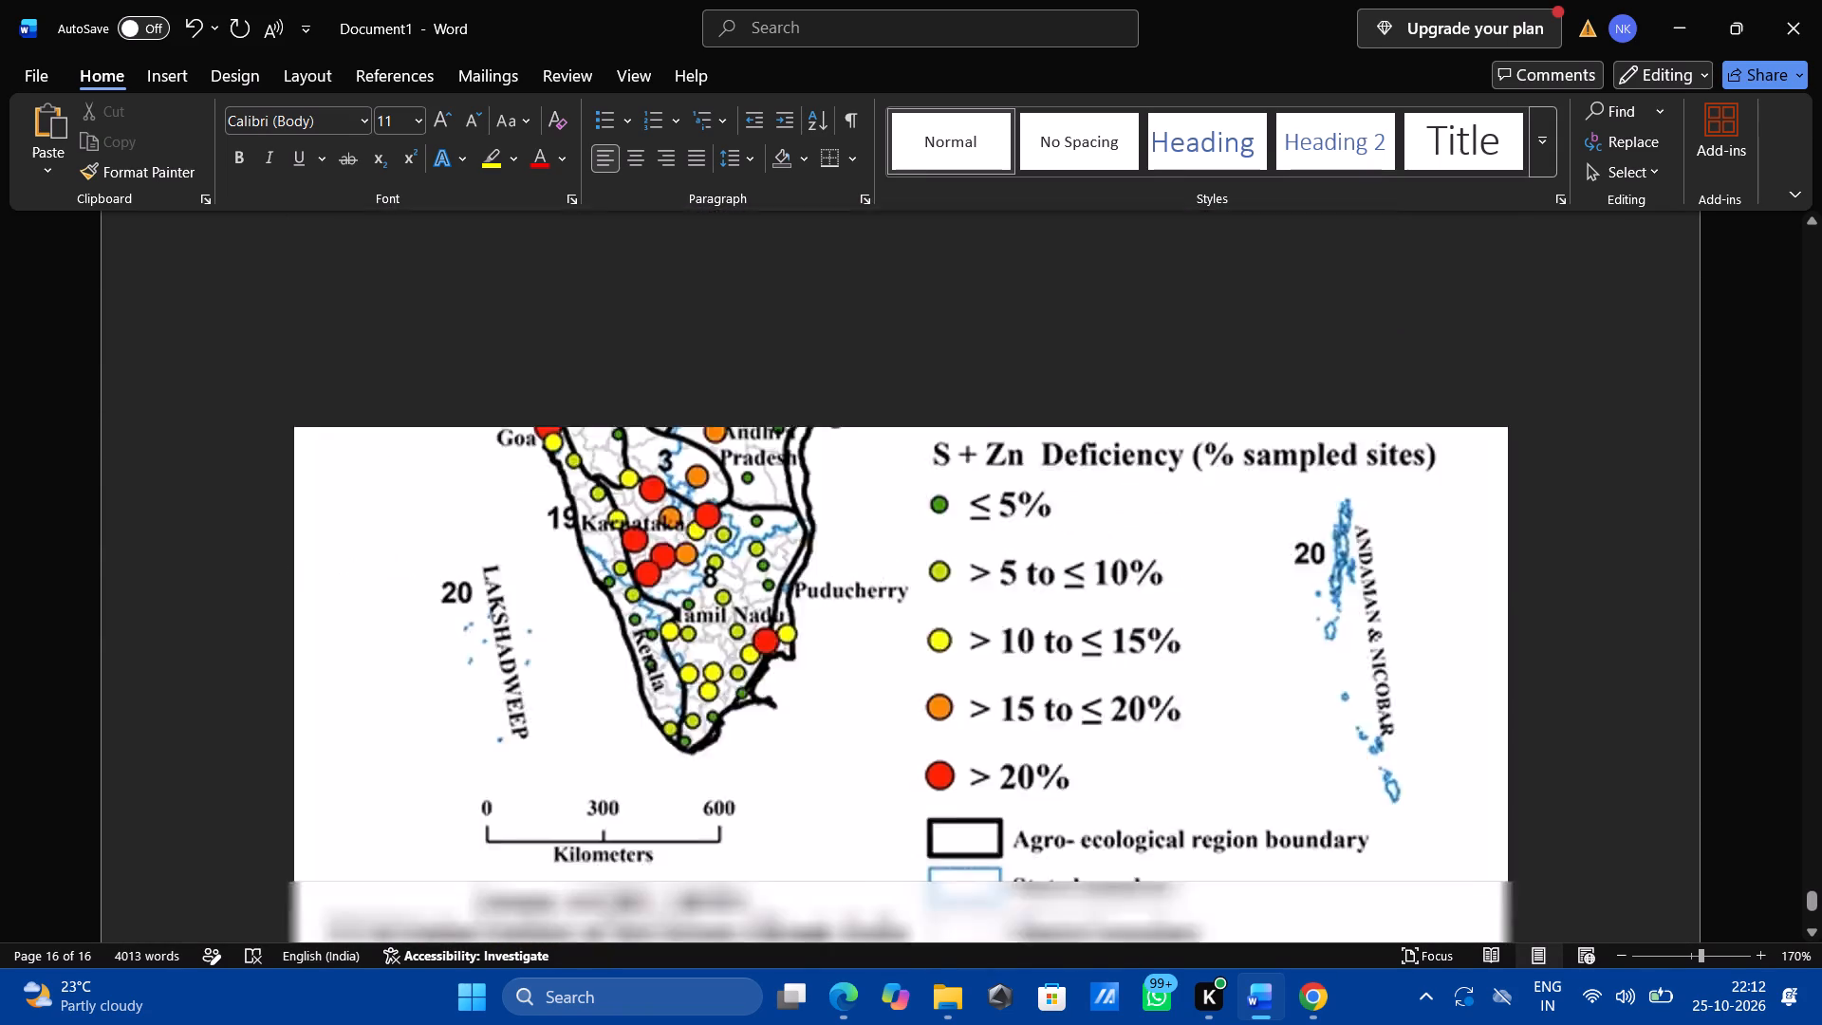
pyautogui.scroll(-1, 321, 649)
pyautogui.keyDown('ctrl'); pyautogui.scroll(1, 321, 649); pyautogui.keyUp('ctrl')
pyautogui.keyDown('ctrl'); pyautogui.scroll(-1, 321, 649); pyautogui.keyUp('ctrl')
pyautogui.keyDown('ctrl'); pyautogui.scroll(1, 321, 649); pyautogui.keyUp('ctrl')
pyautogui.keyDown('ctrl'); pyautogui.scroll(-1, 321, 649); pyautogui.keyUp('ctrl')
pyautogui.scroll(-1, 321, 649)
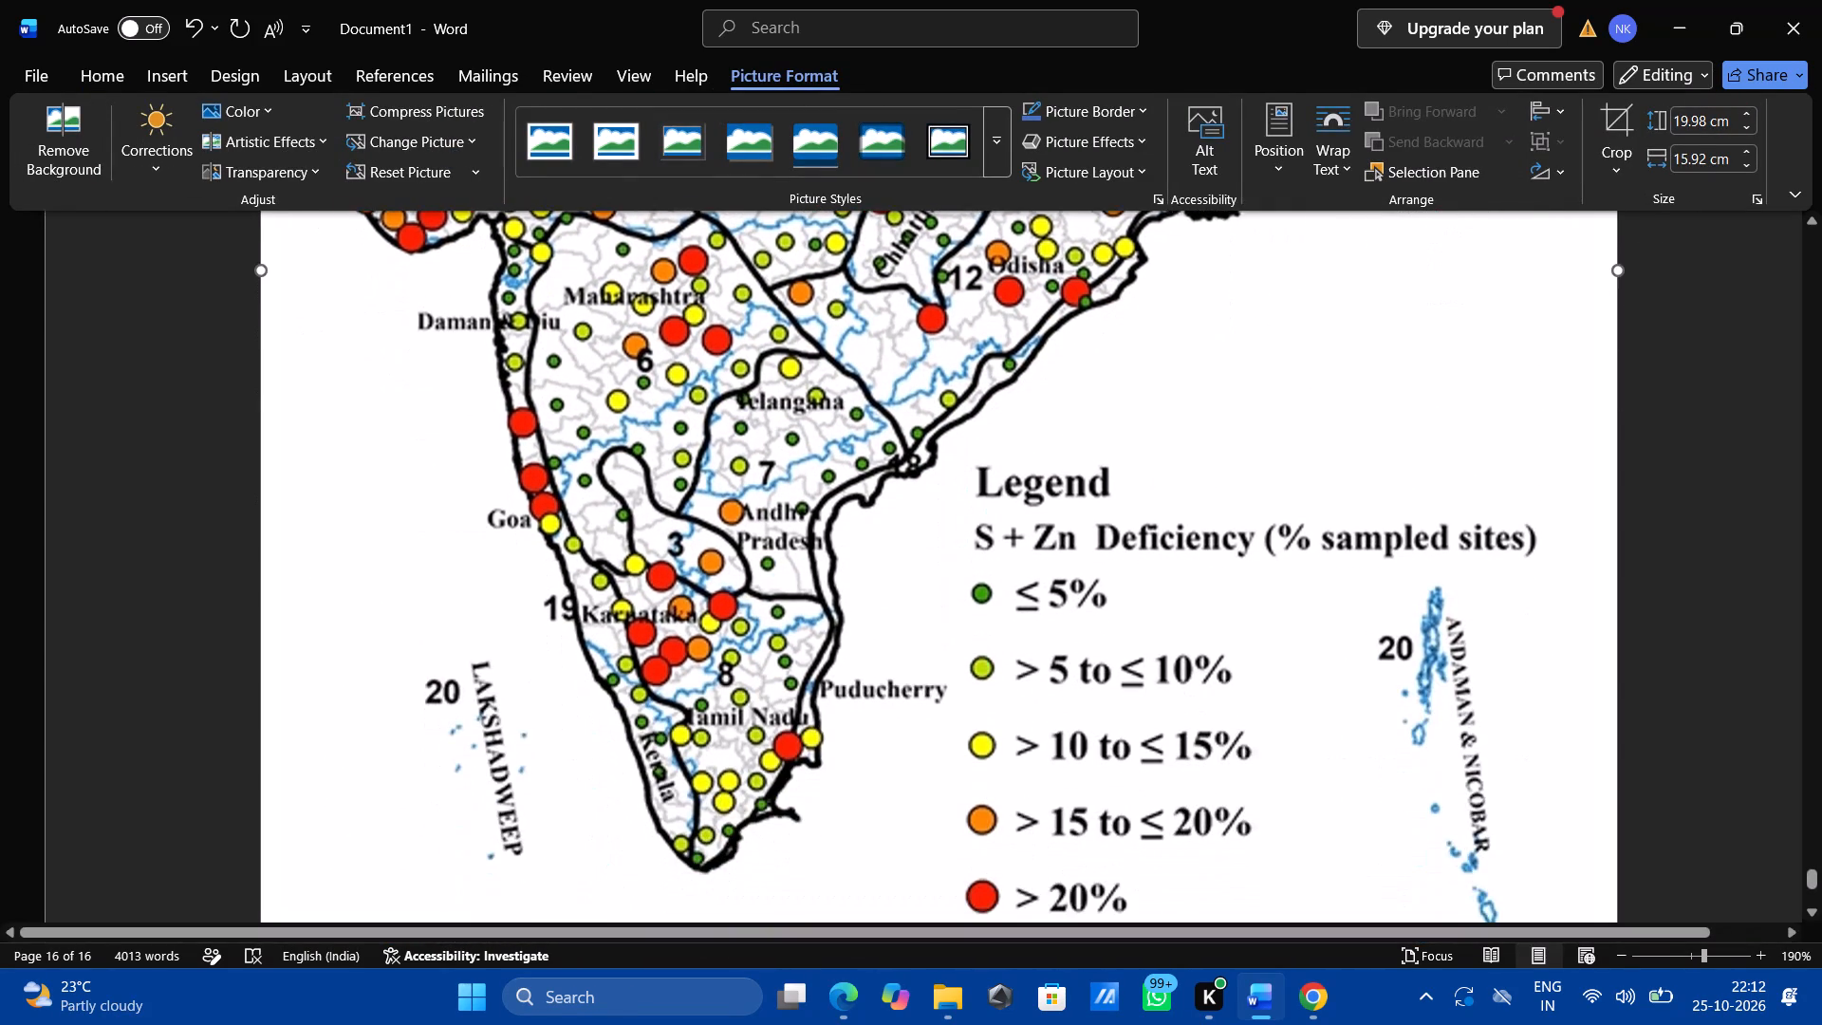
pyautogui.scroll(-1, 321, 649)
pyautogui.scroll(-1, 1090, 631)
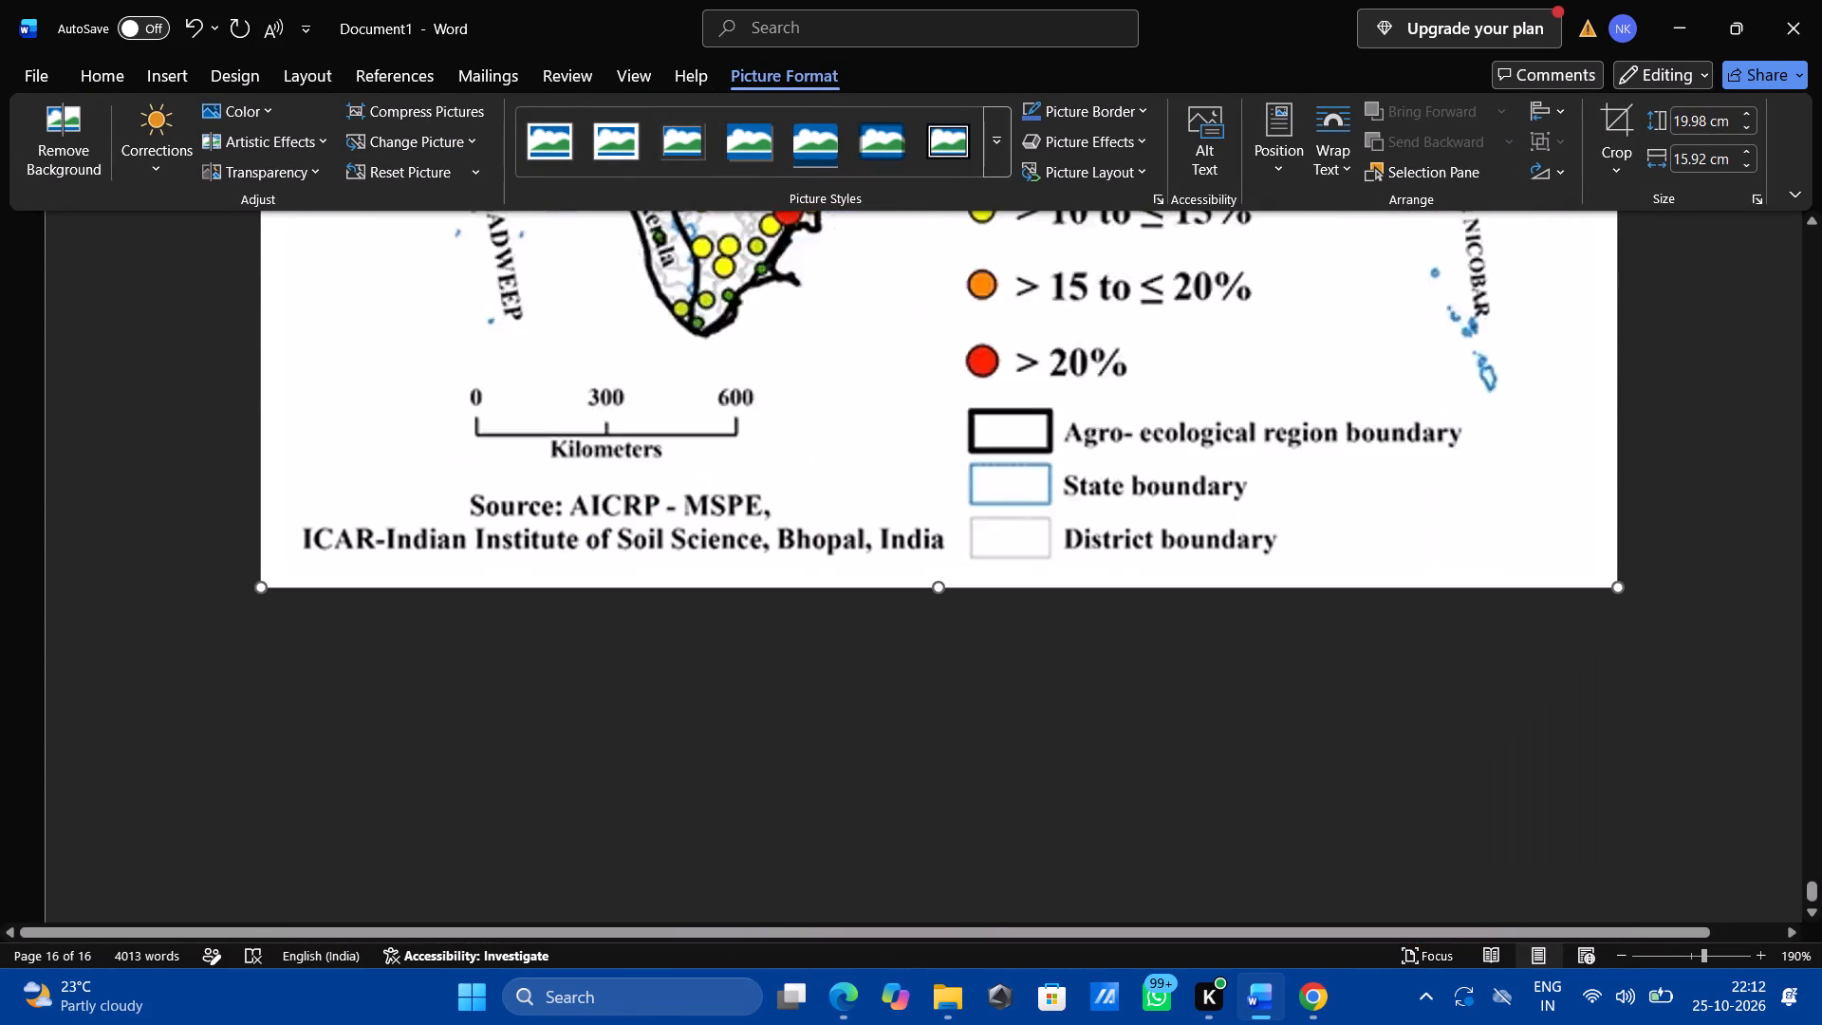
pyautogui.scroll(-2, 1090, 631)
pyautogui.scroll(1, 1090, 631)
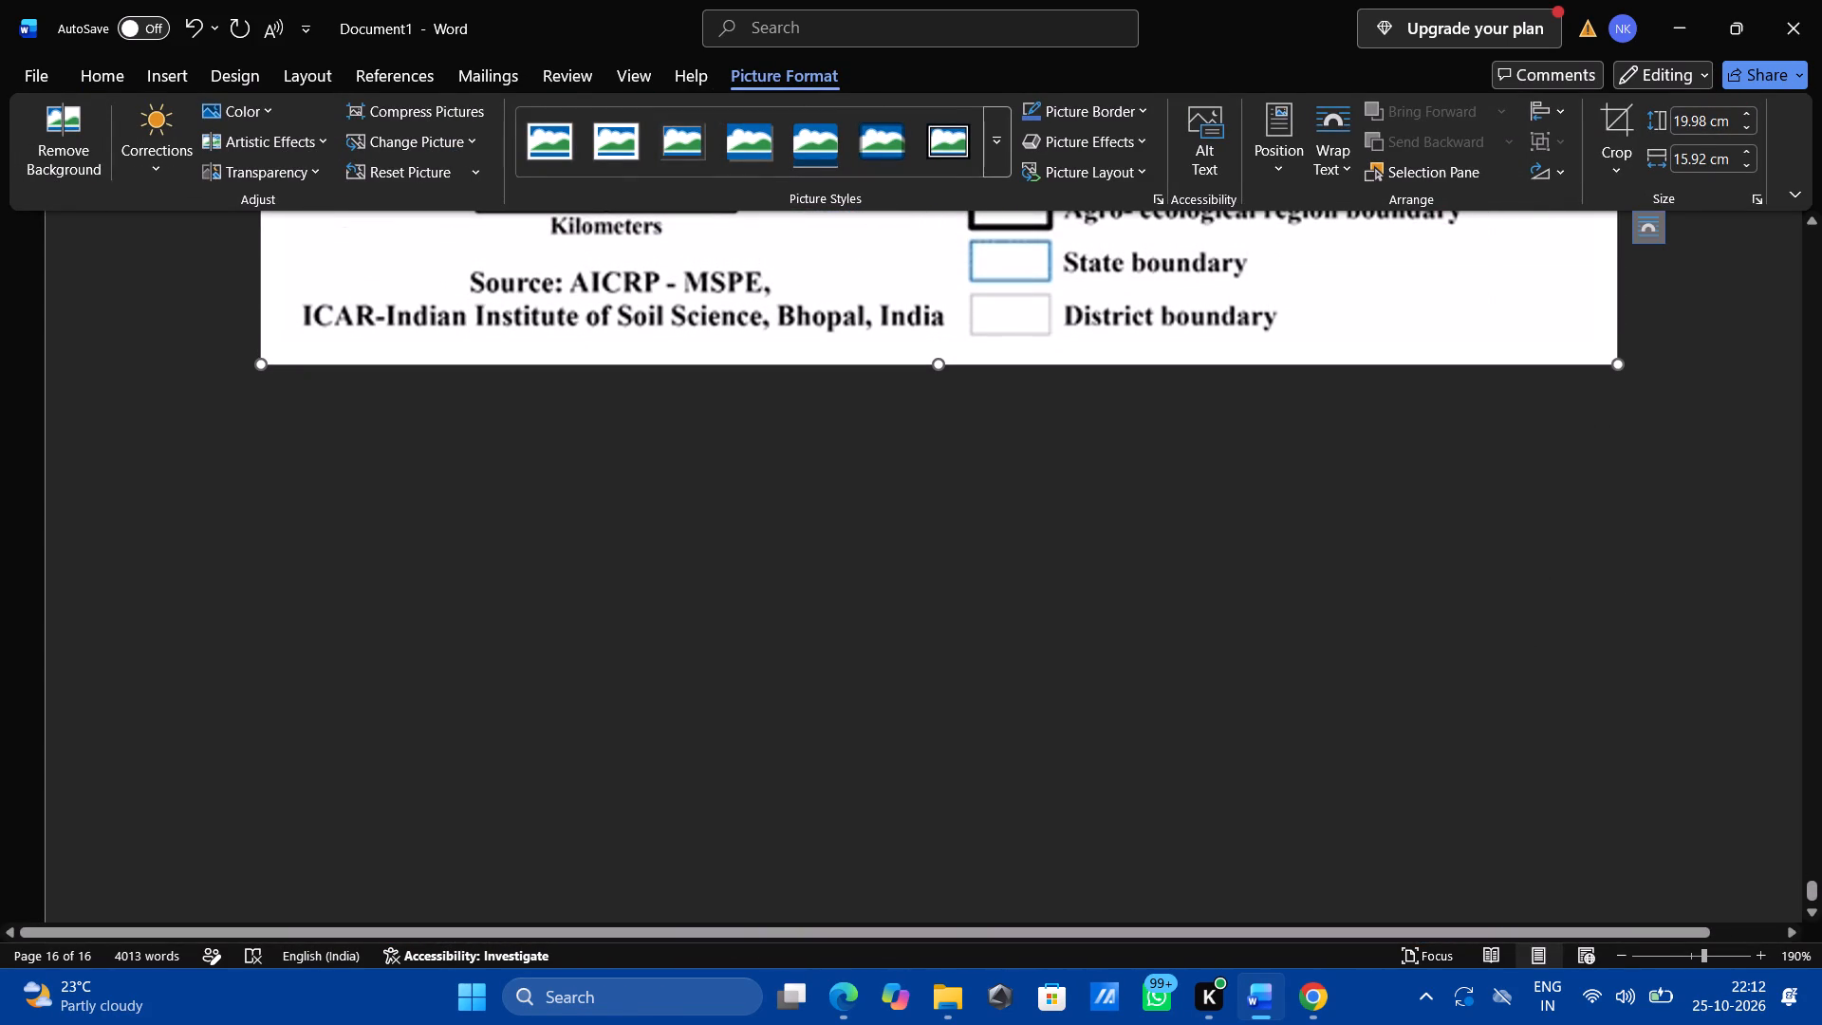
pyautogui.moveTo(1614, 362); pyautogui.dragTo(1603, 356)
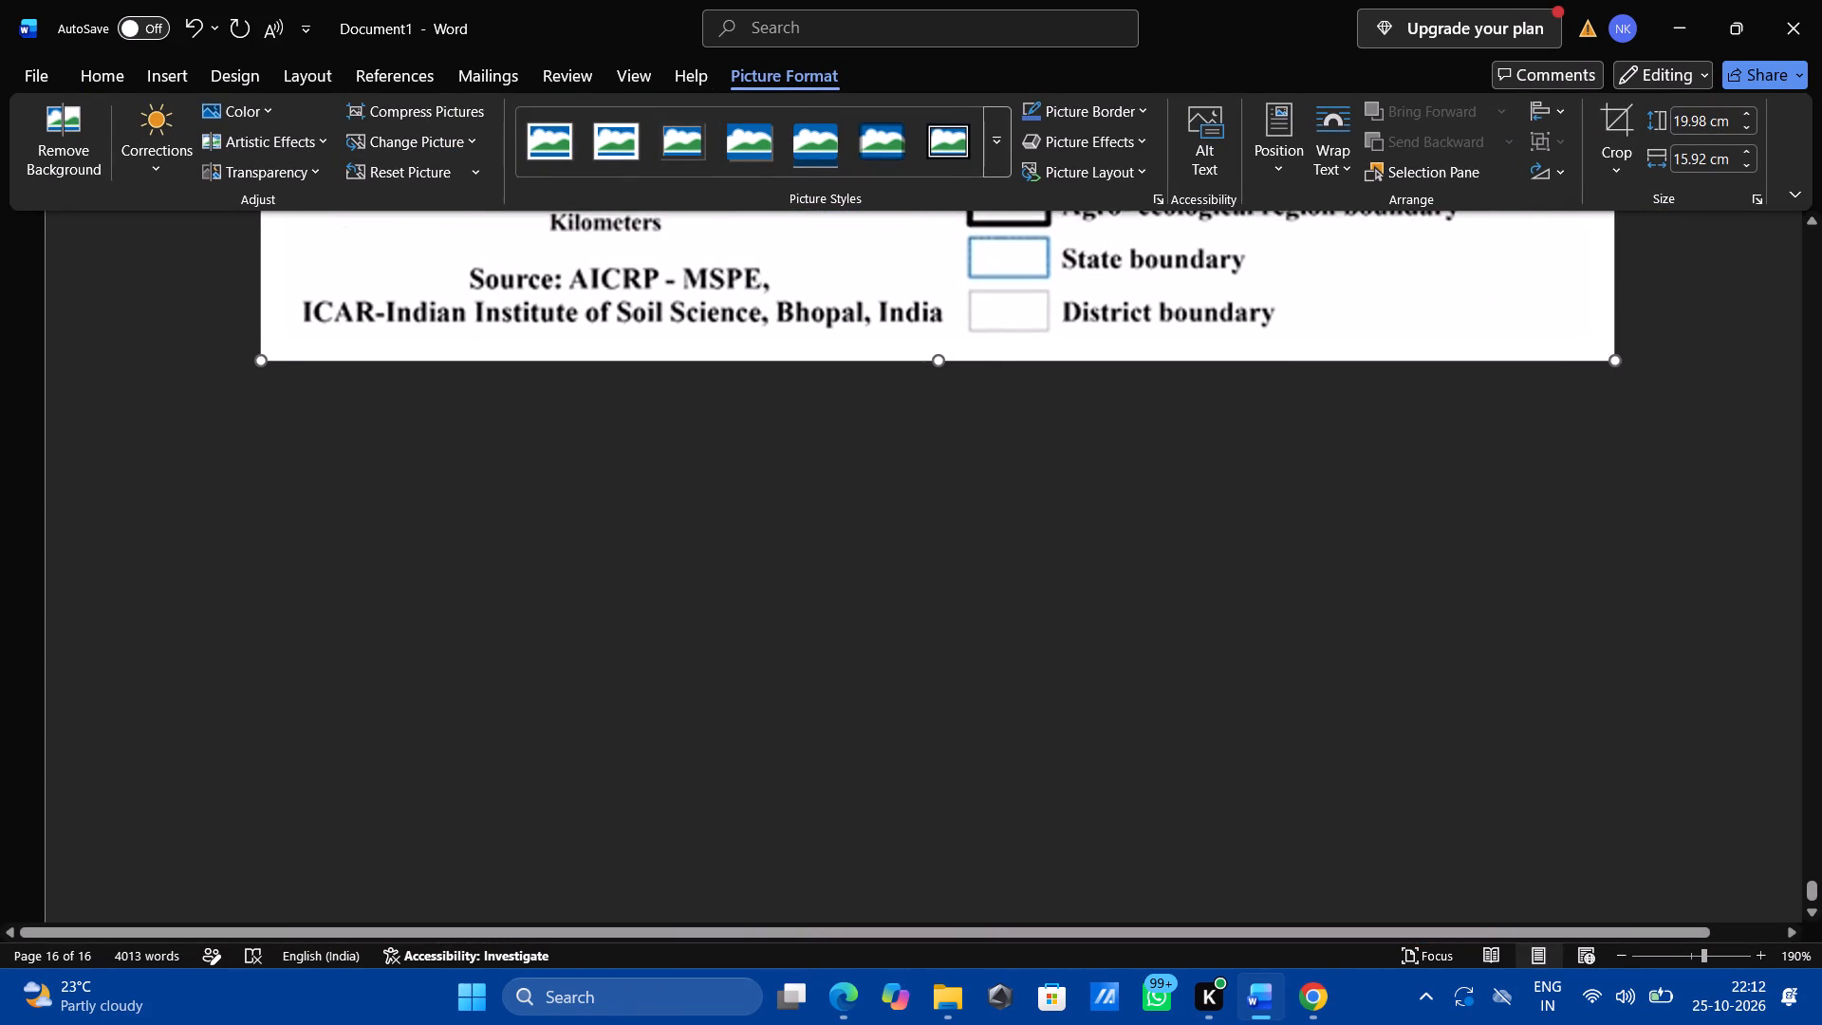
pyautogui.moveTo(1603, 356); pyautogui.dragTo(1490, 198)
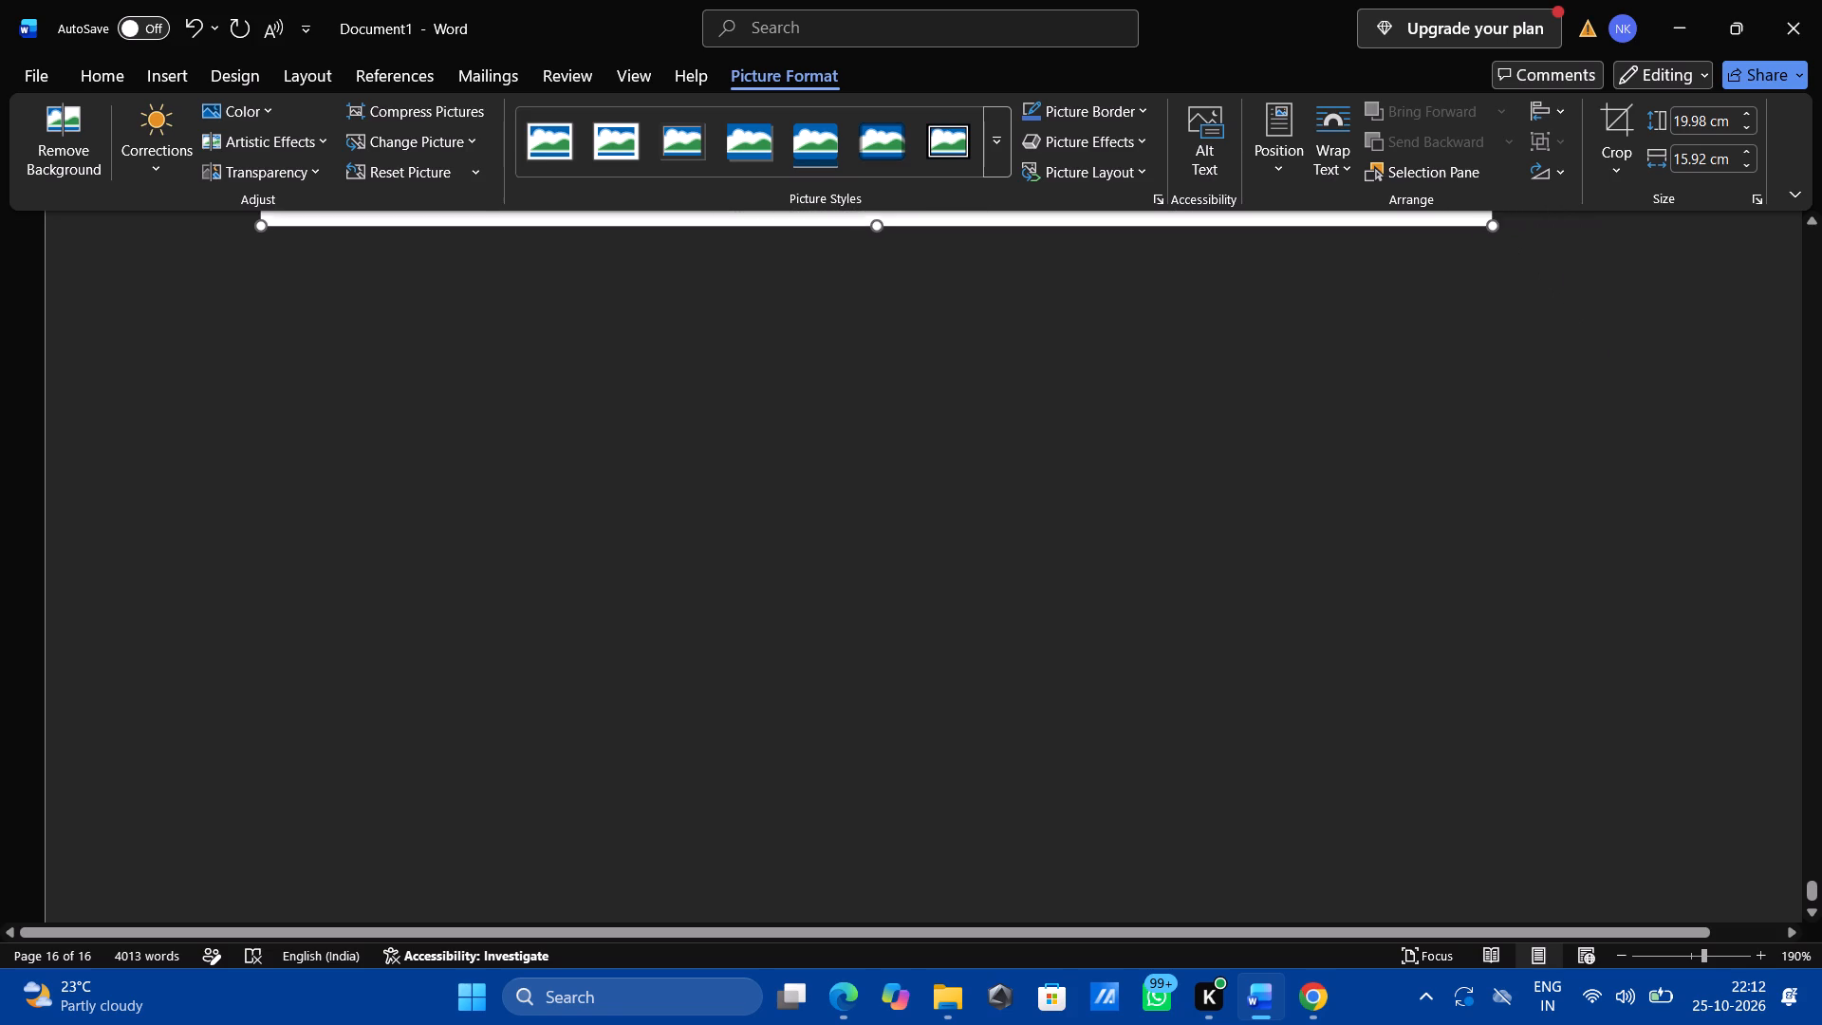
pyautogui.moveTo(1490, 198); pyautogui.dragTo(1484, 193)
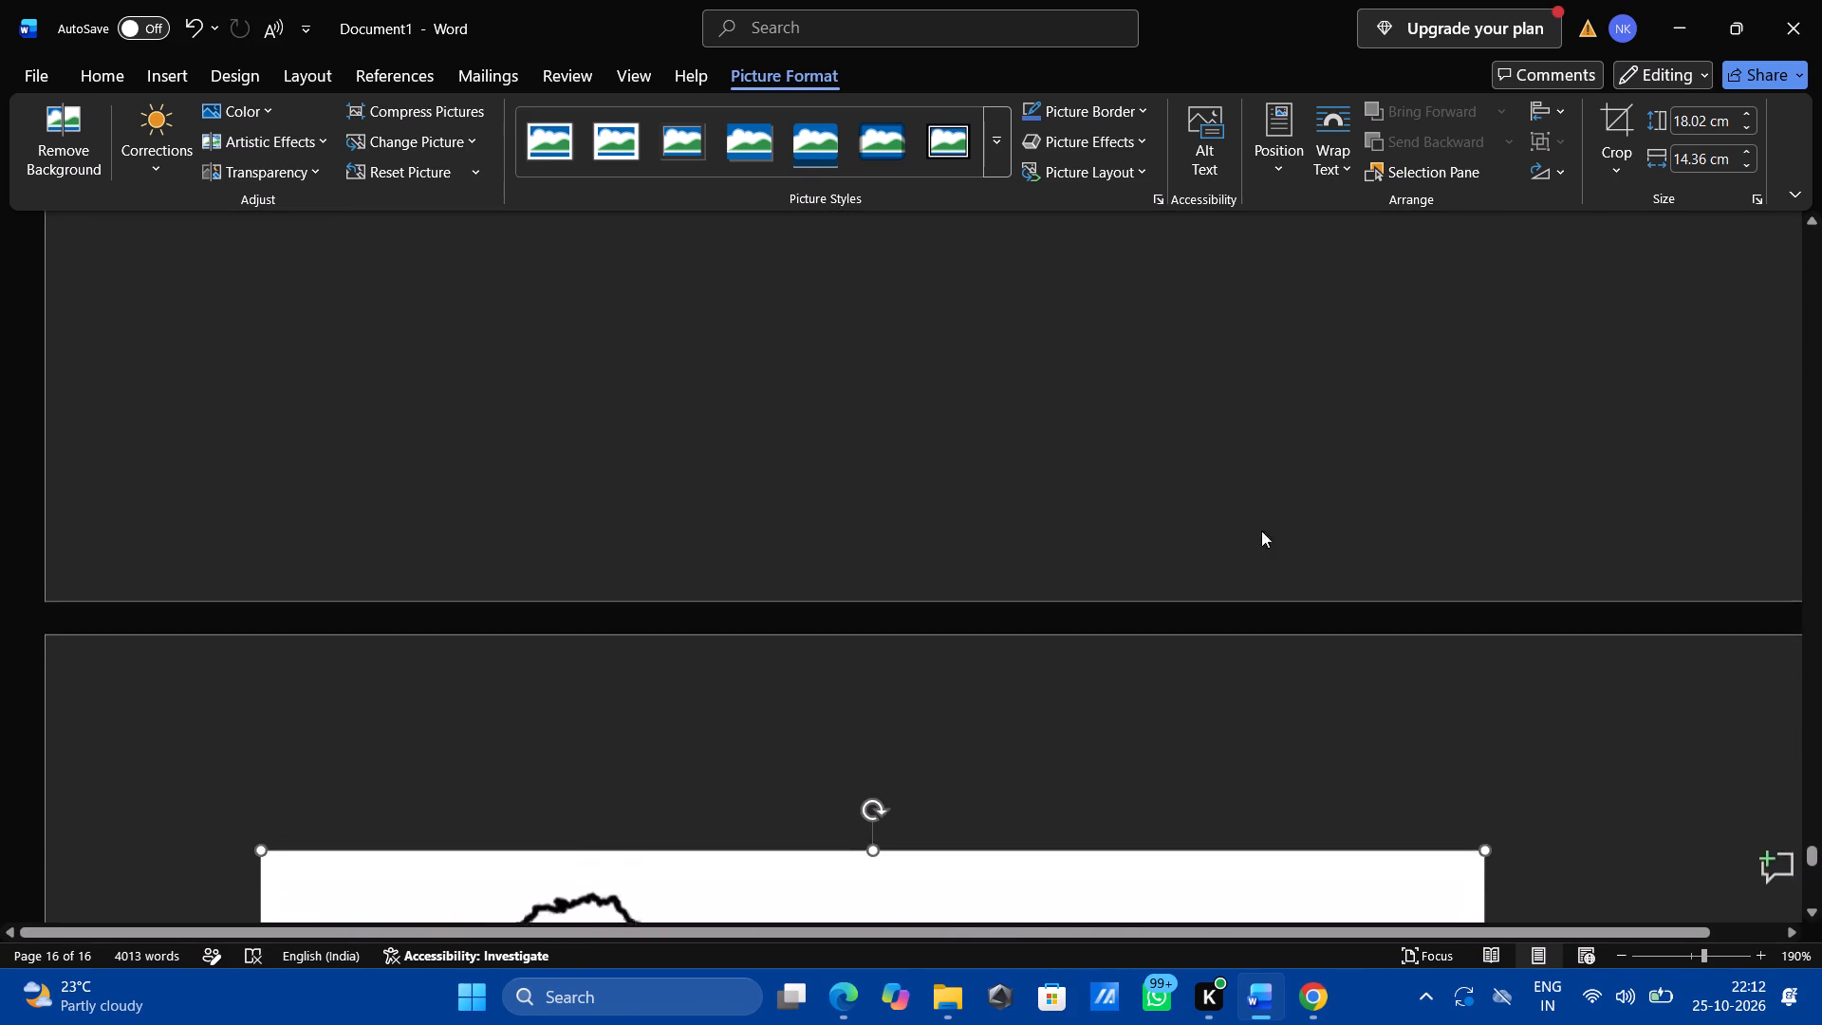
pyautogui.scroll(-2, 1261, 531)
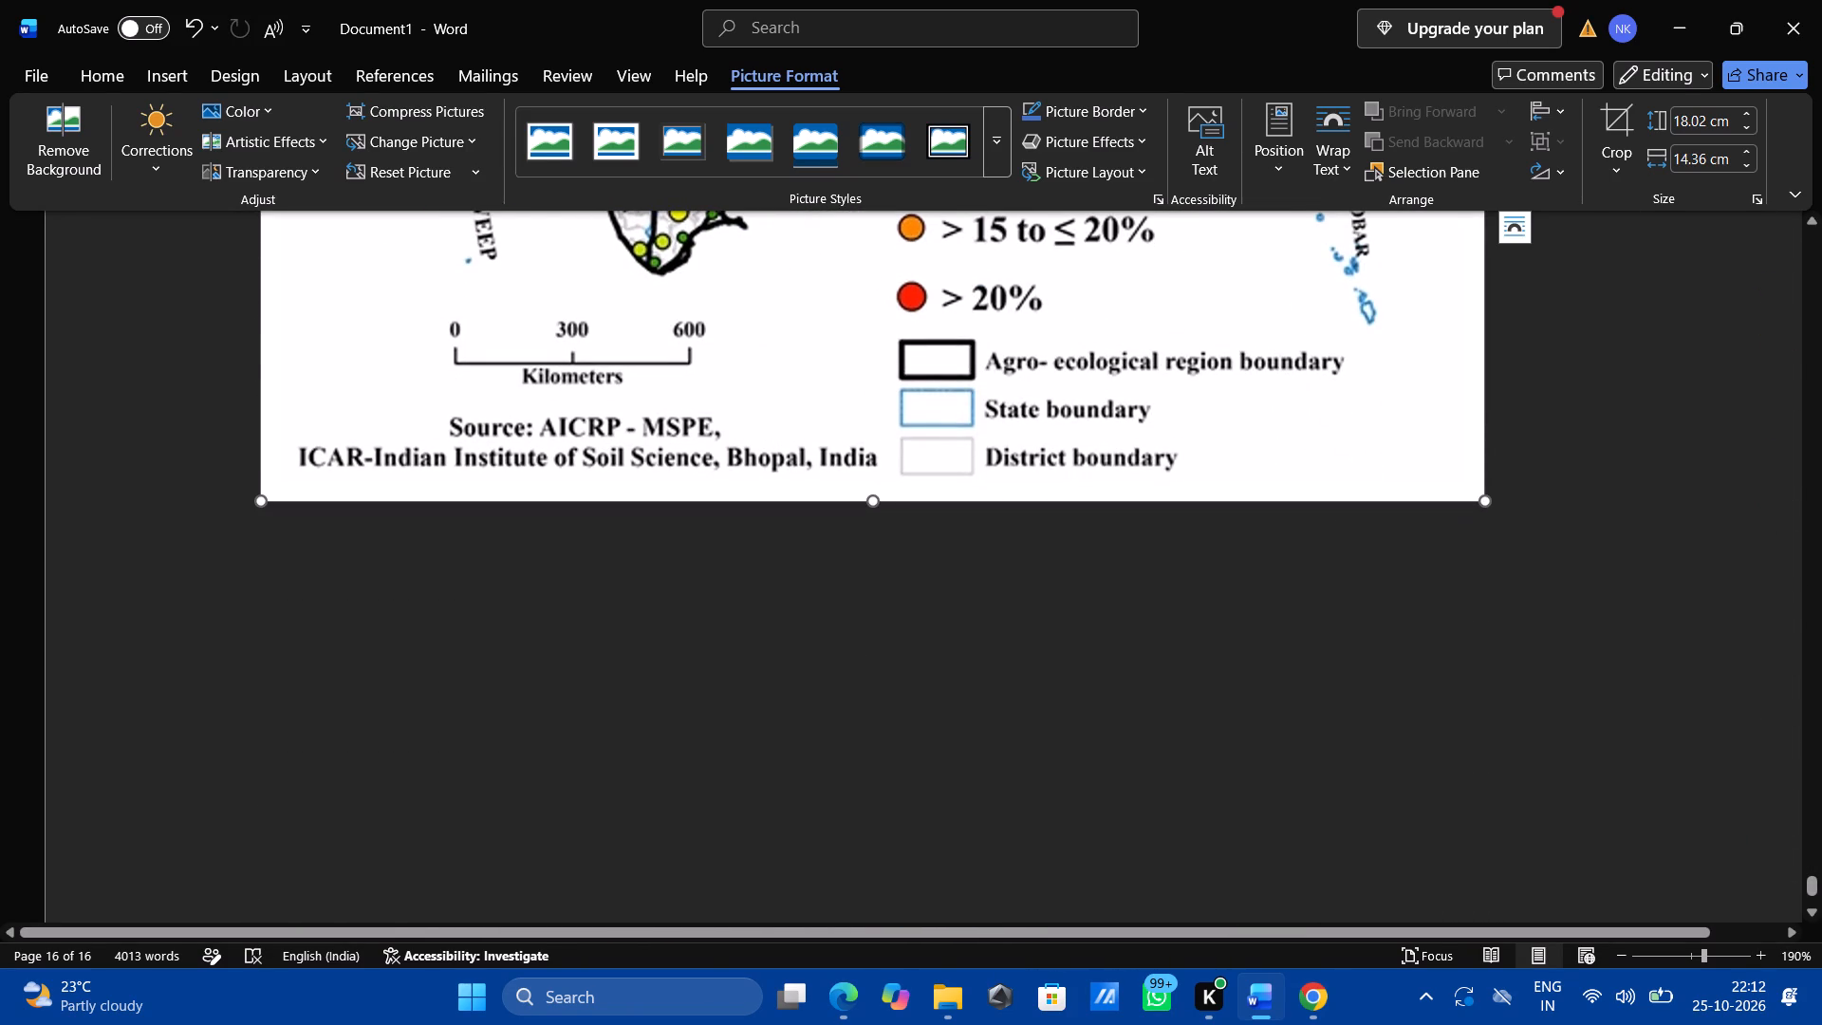
pyautogui.click(1487, 509)
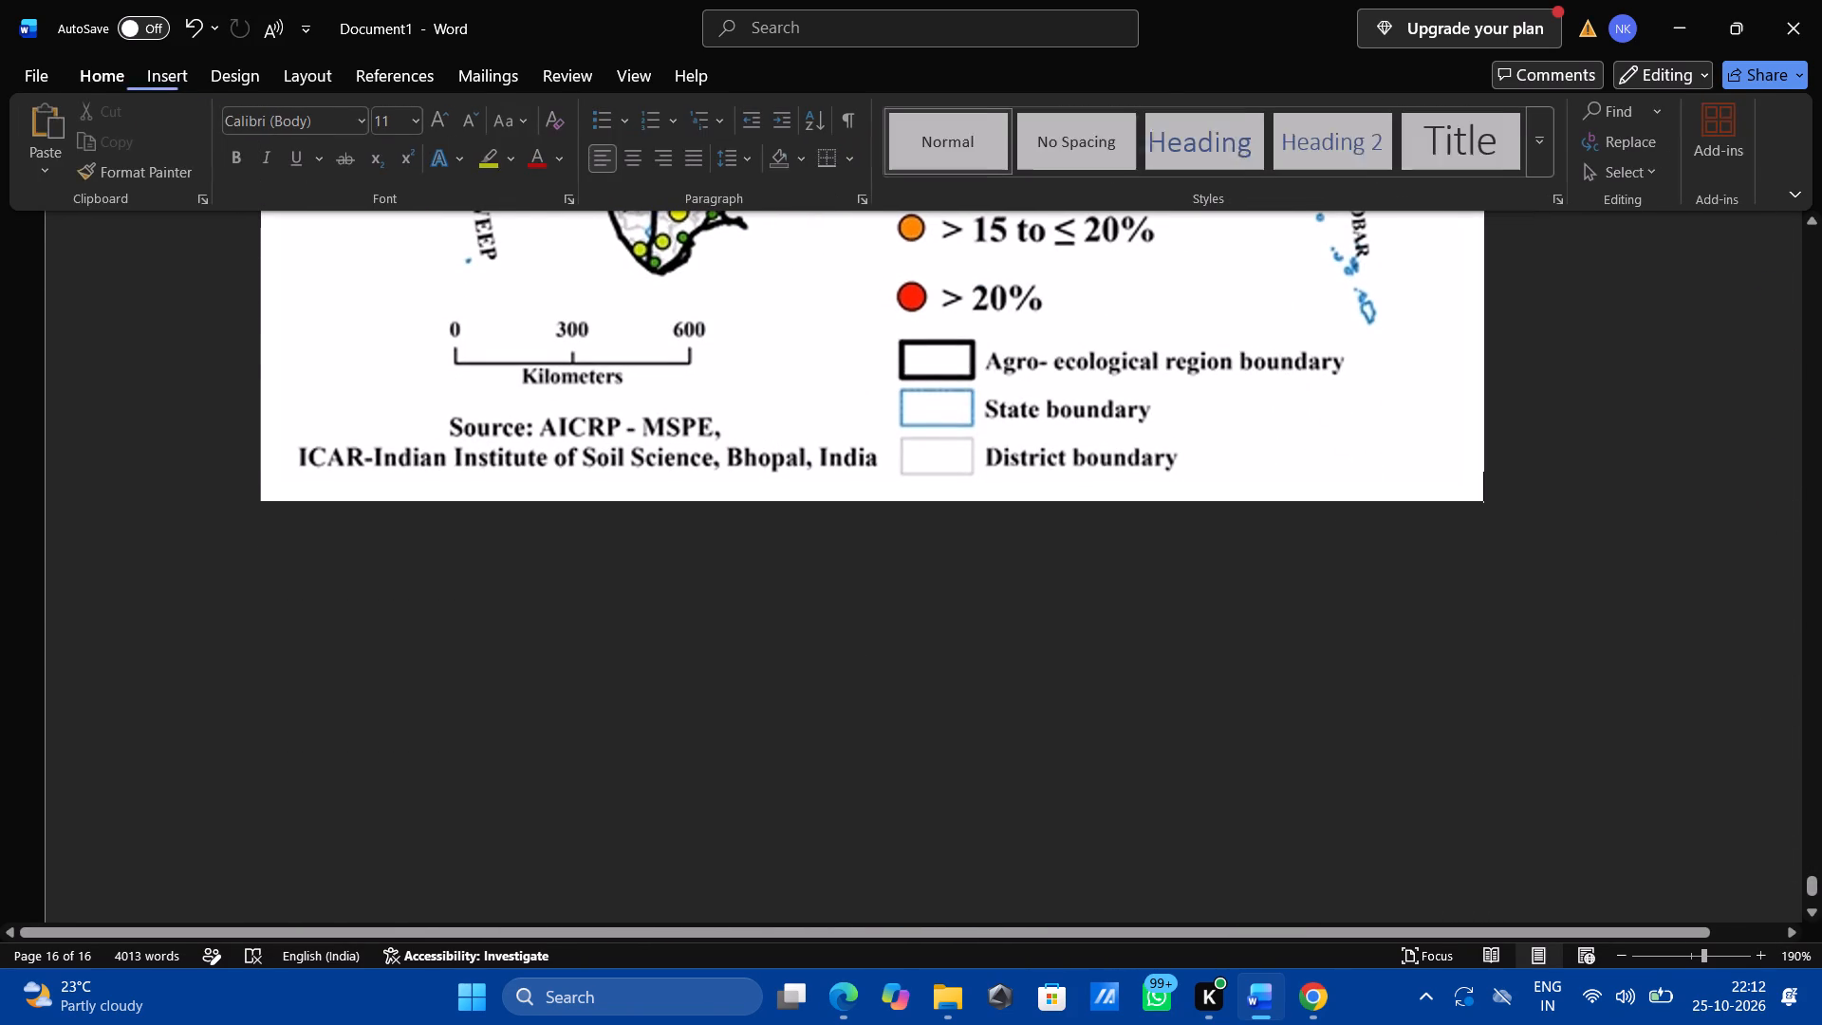
pyautogui.click(1471, 488)
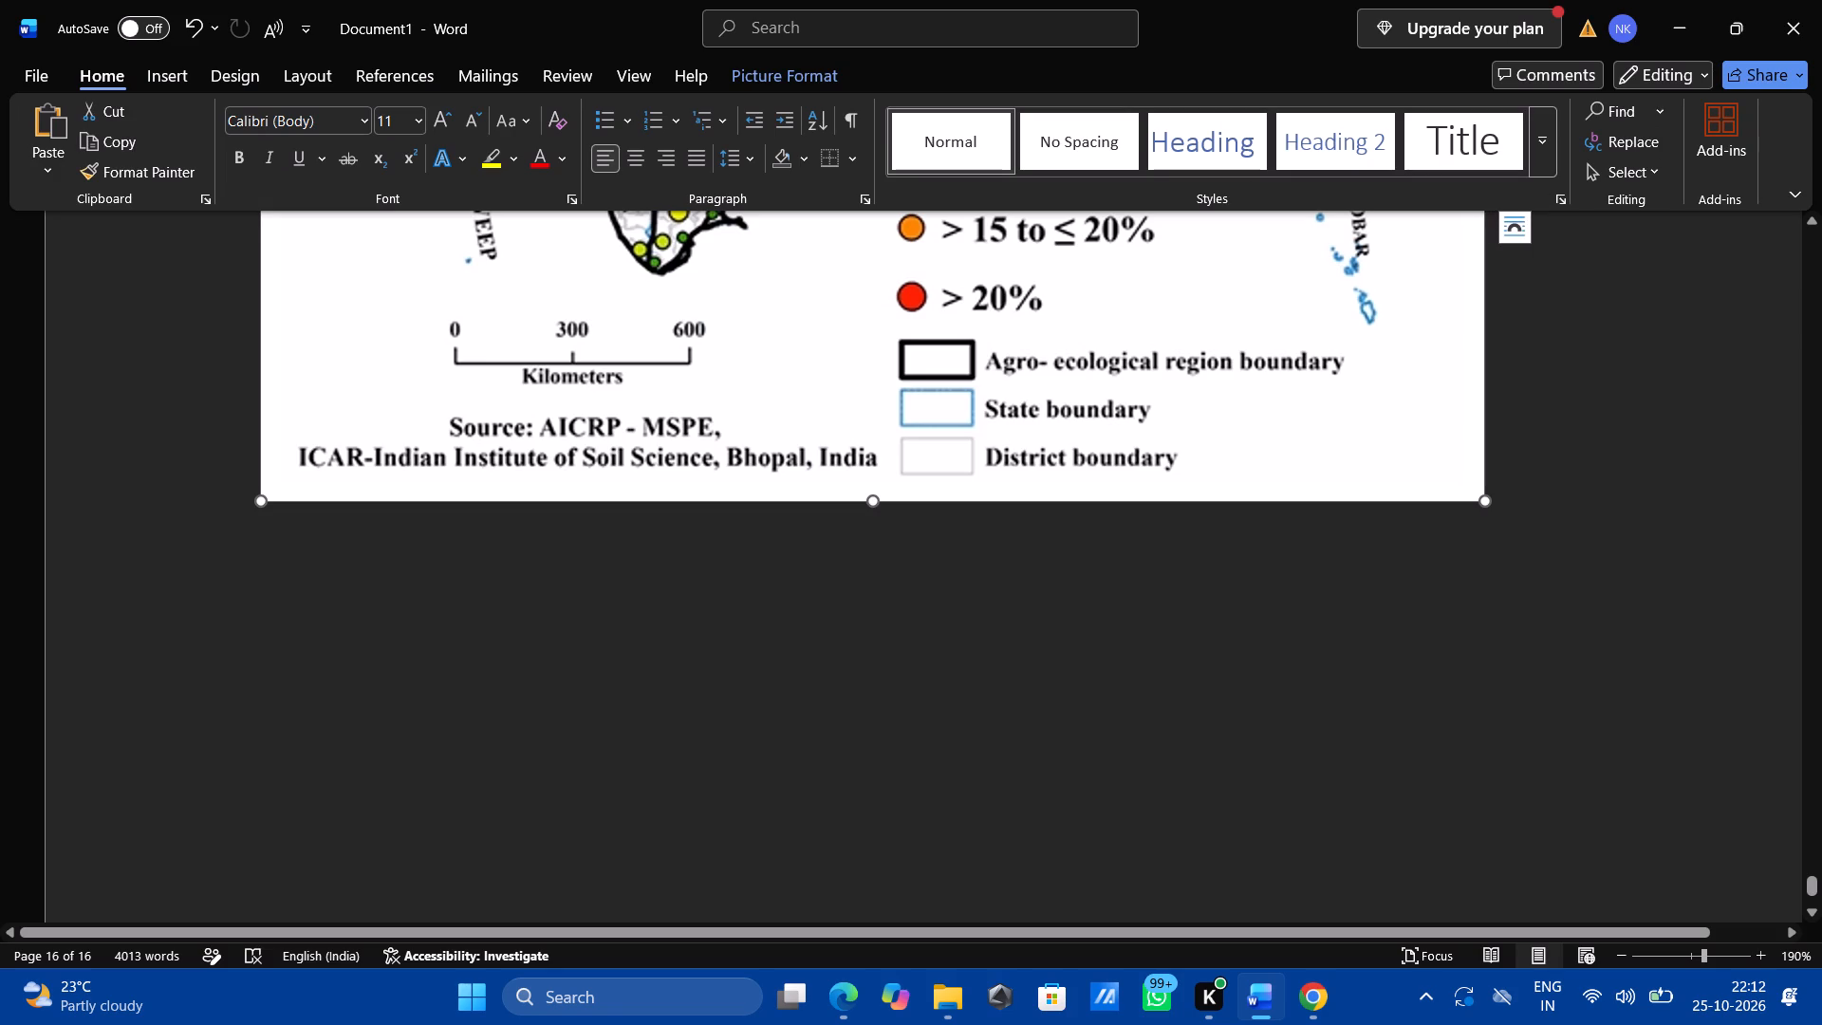
pyautogui.moveTo(1481, 496); pyautogui.dragTo(1445, 447)
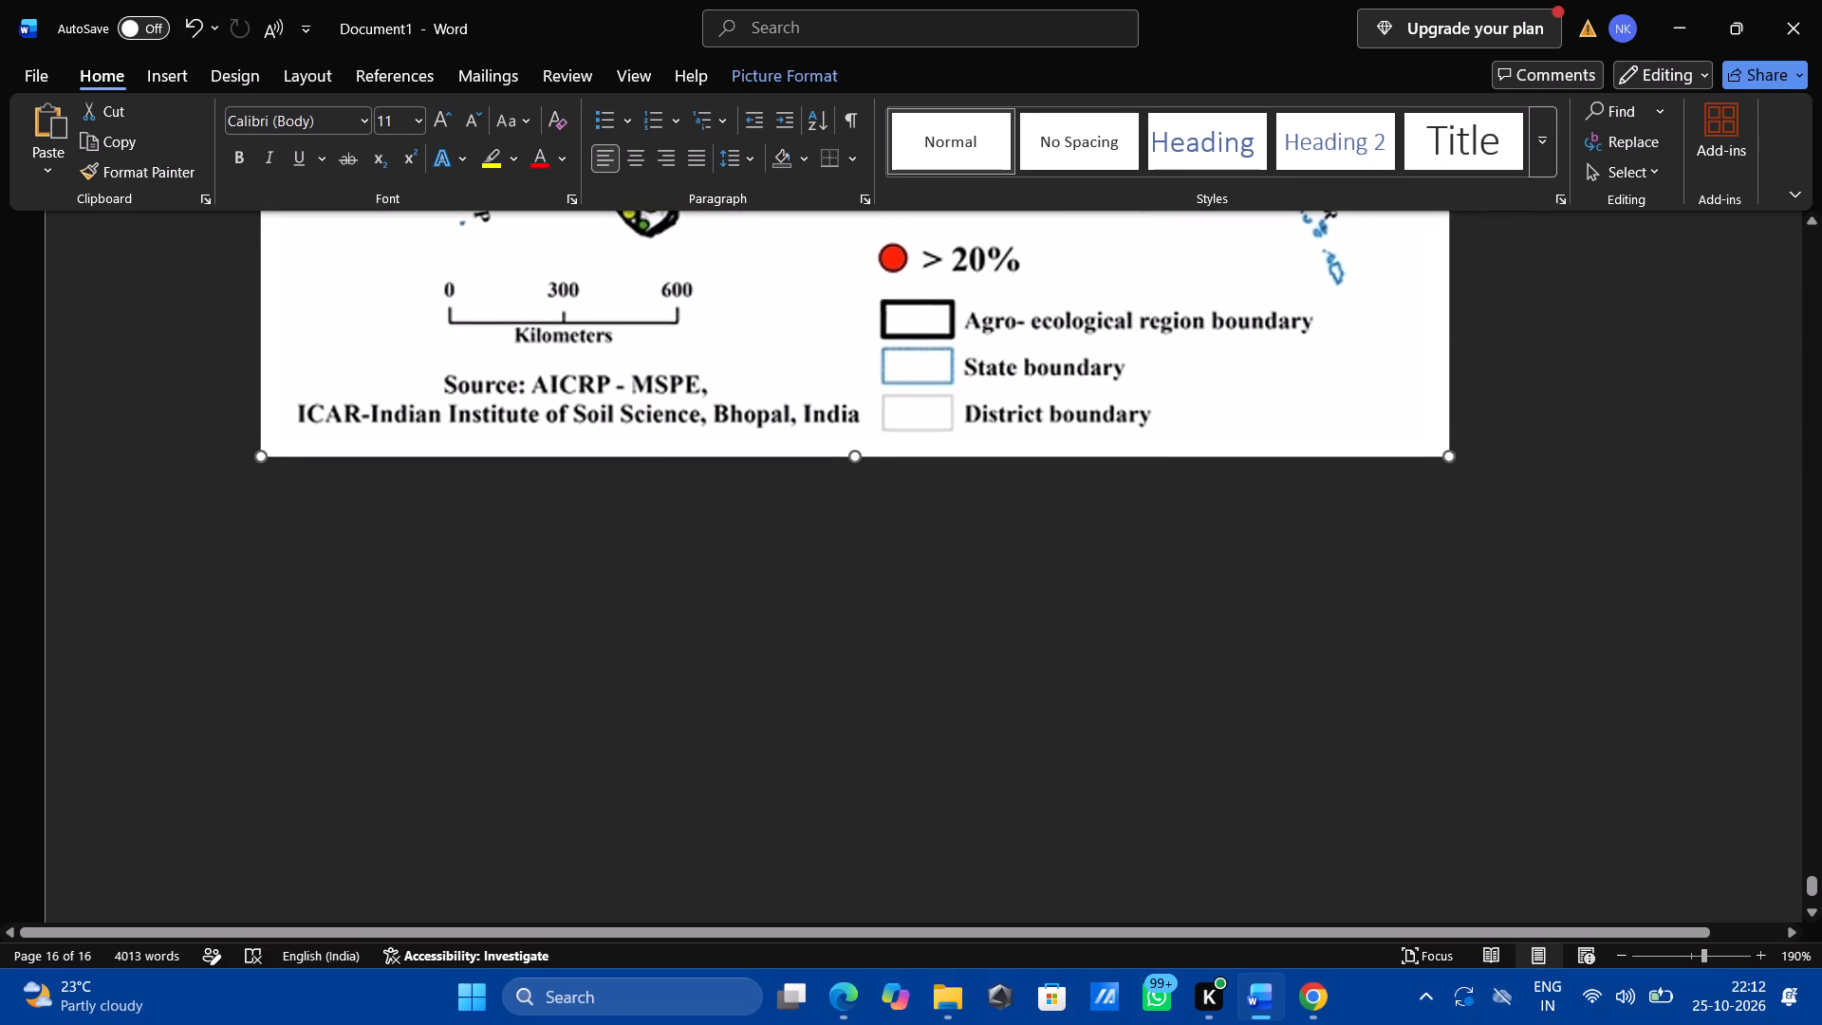
pyautogui.moveTo(1445, 447); pyautogui.dragTo(1341, 427)
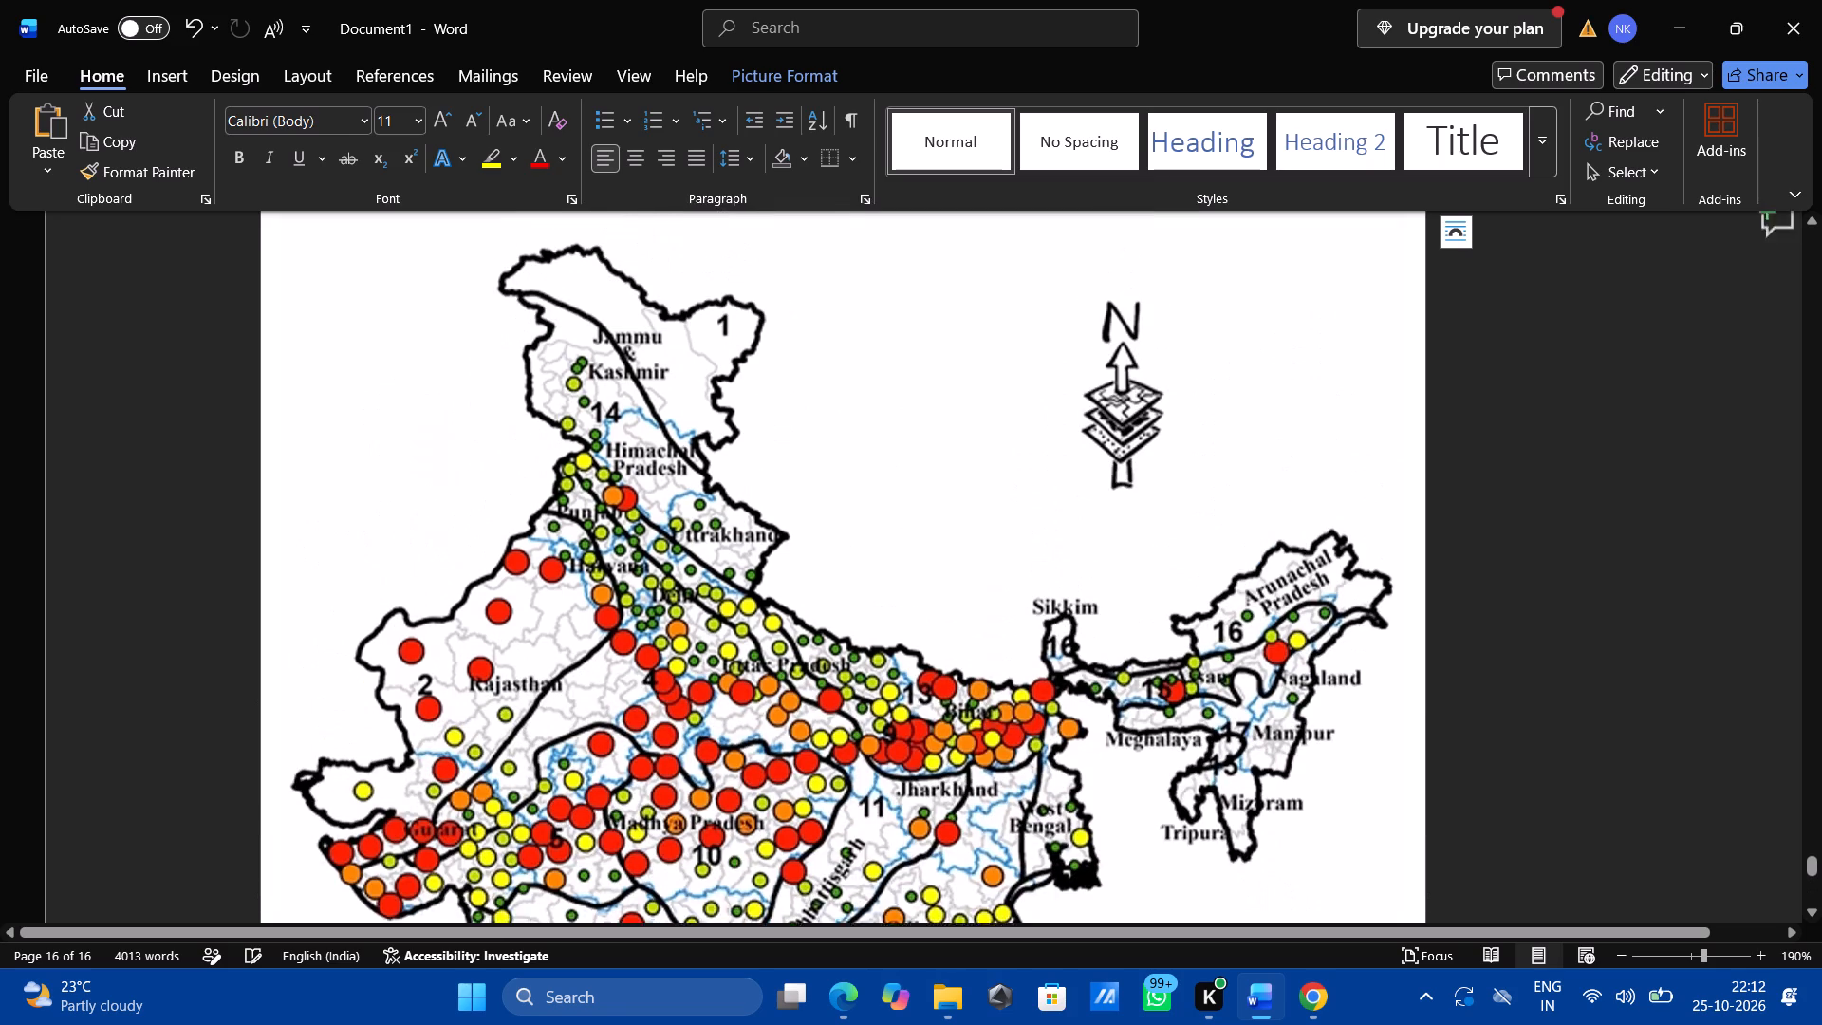
# Add an empty line directly below the S + Zn deficiency map and place the cursor there.
pyautogui.scroll(-4, 670, 354)
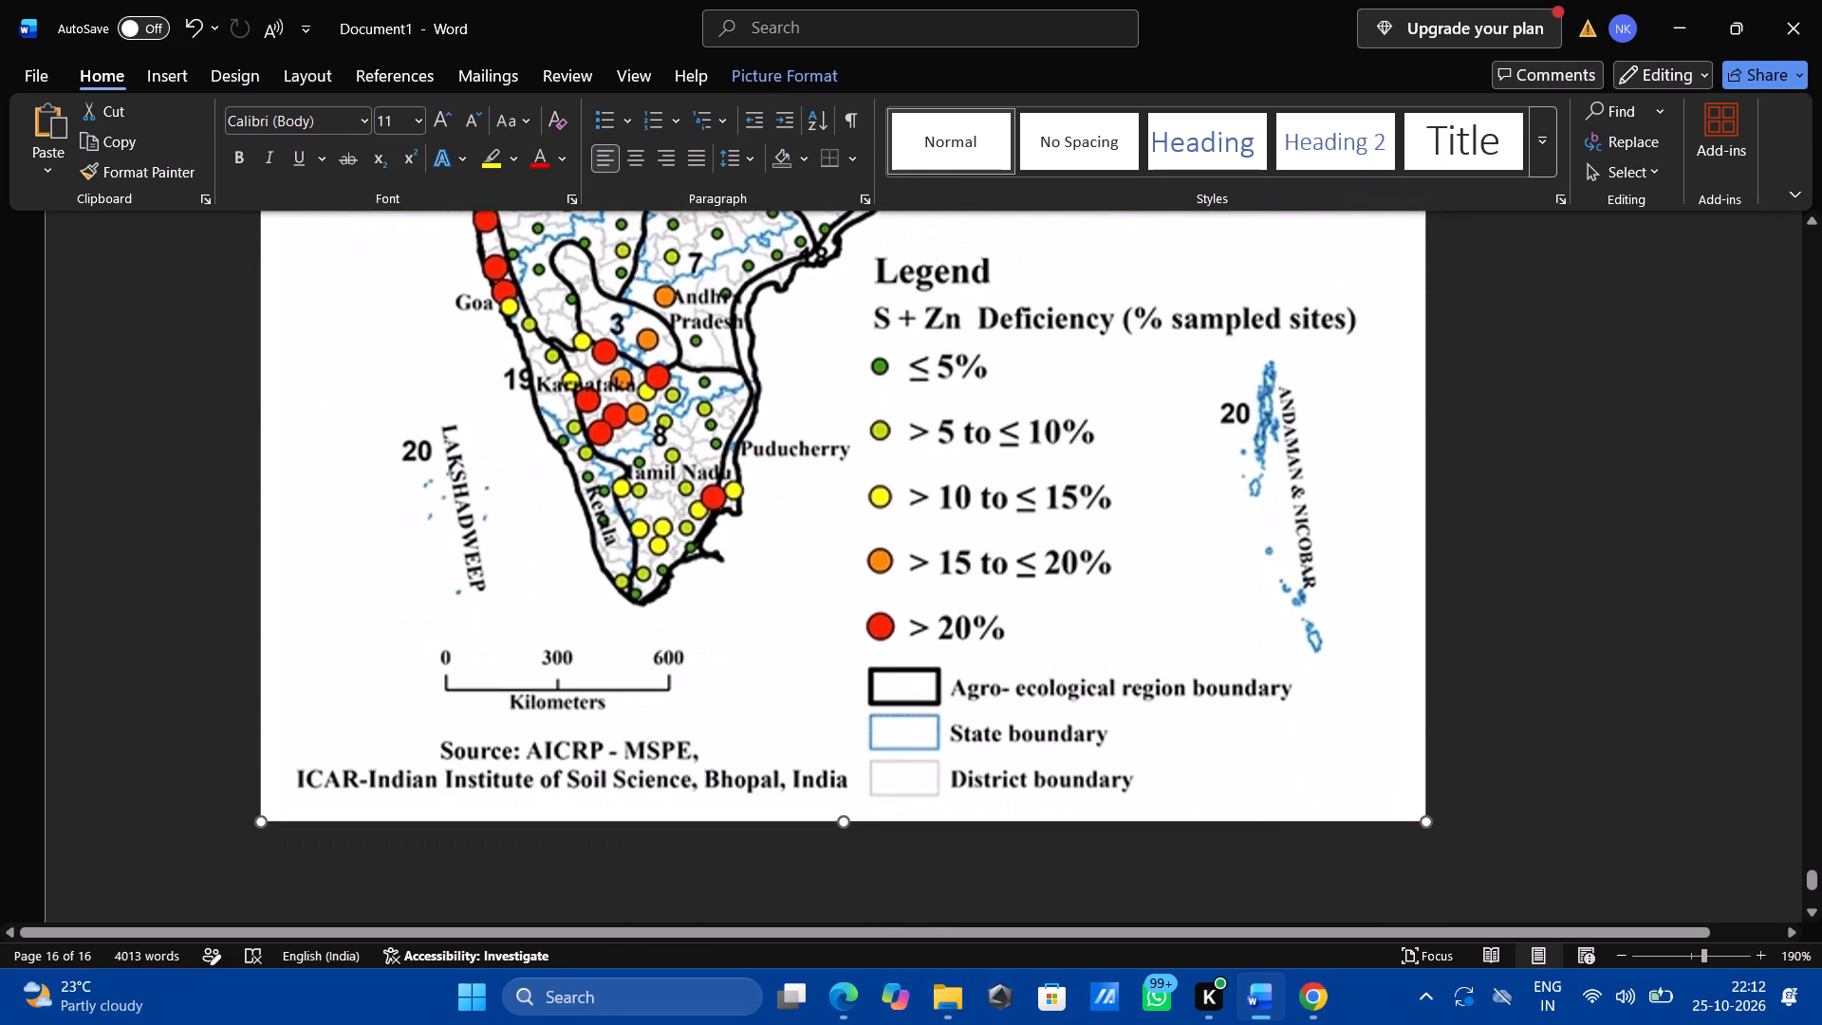
pyautogui.scroll(-1, 670, 354)
pyautogui.scroll(-1, 1120, 904)
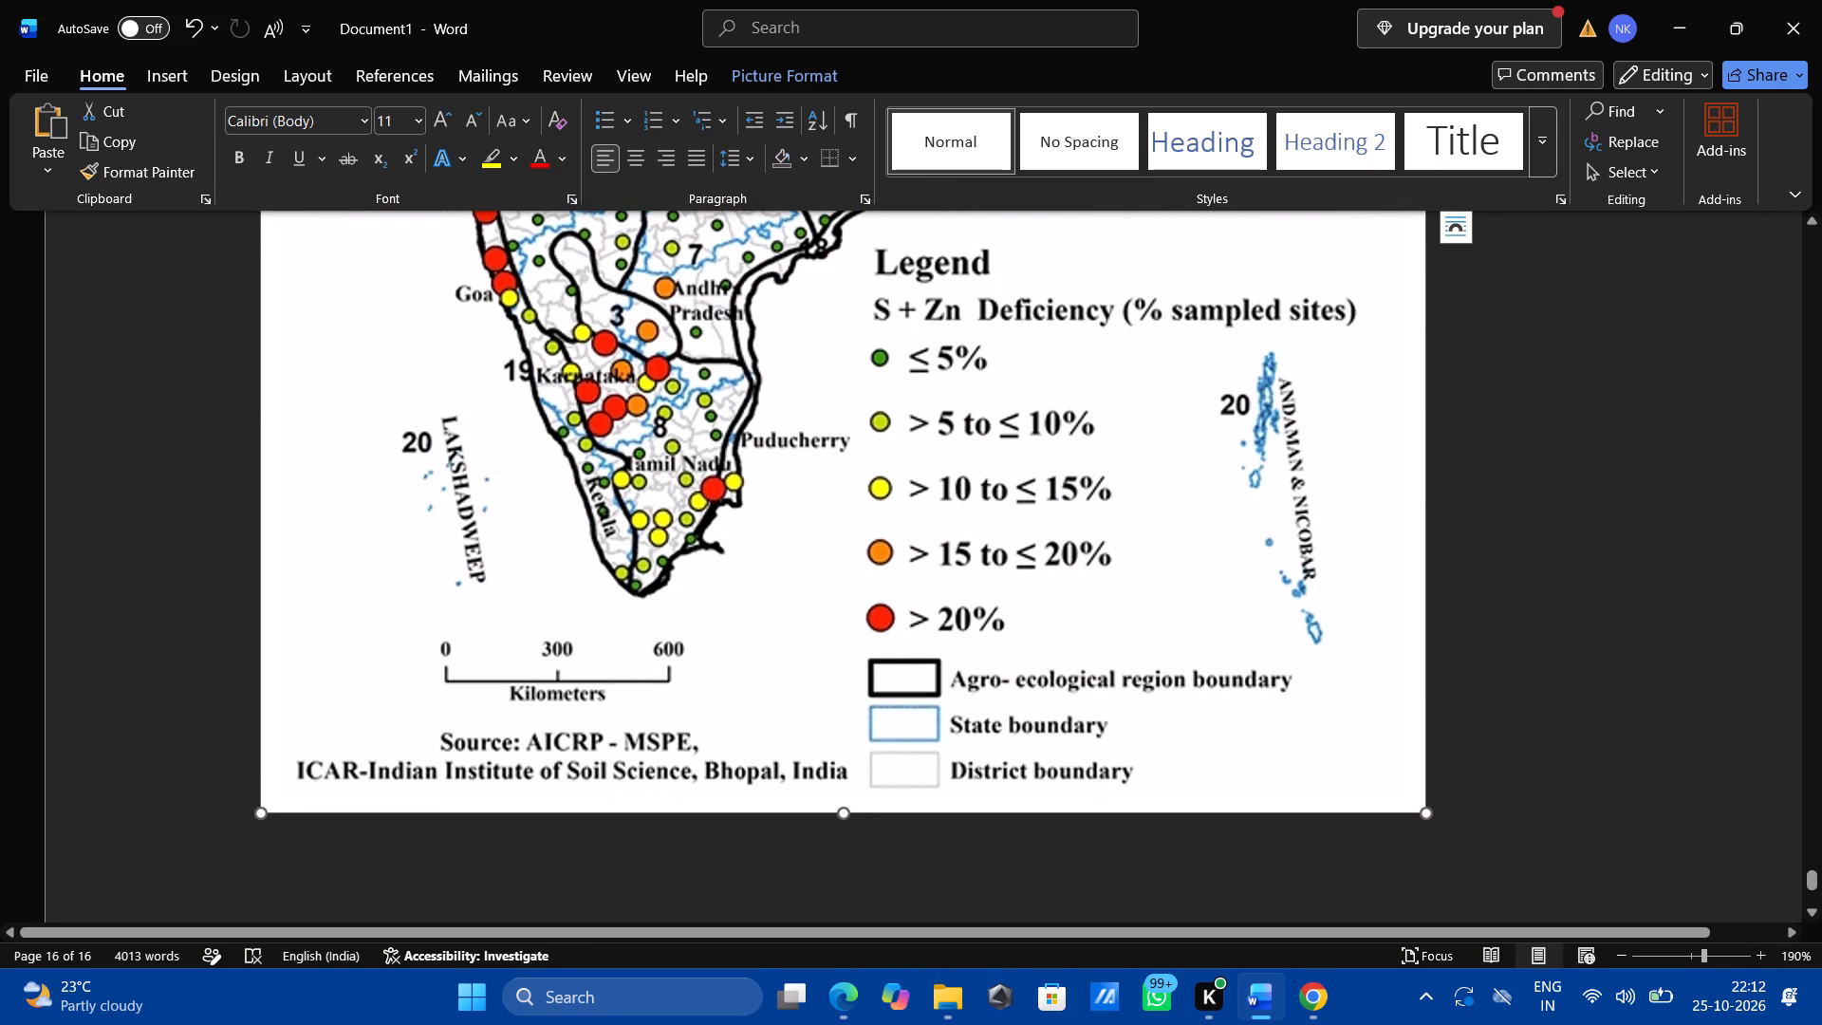
pyautogui.scroll(-2, 1627, 763)
pyautogui.scroll(1, 1067, 531)
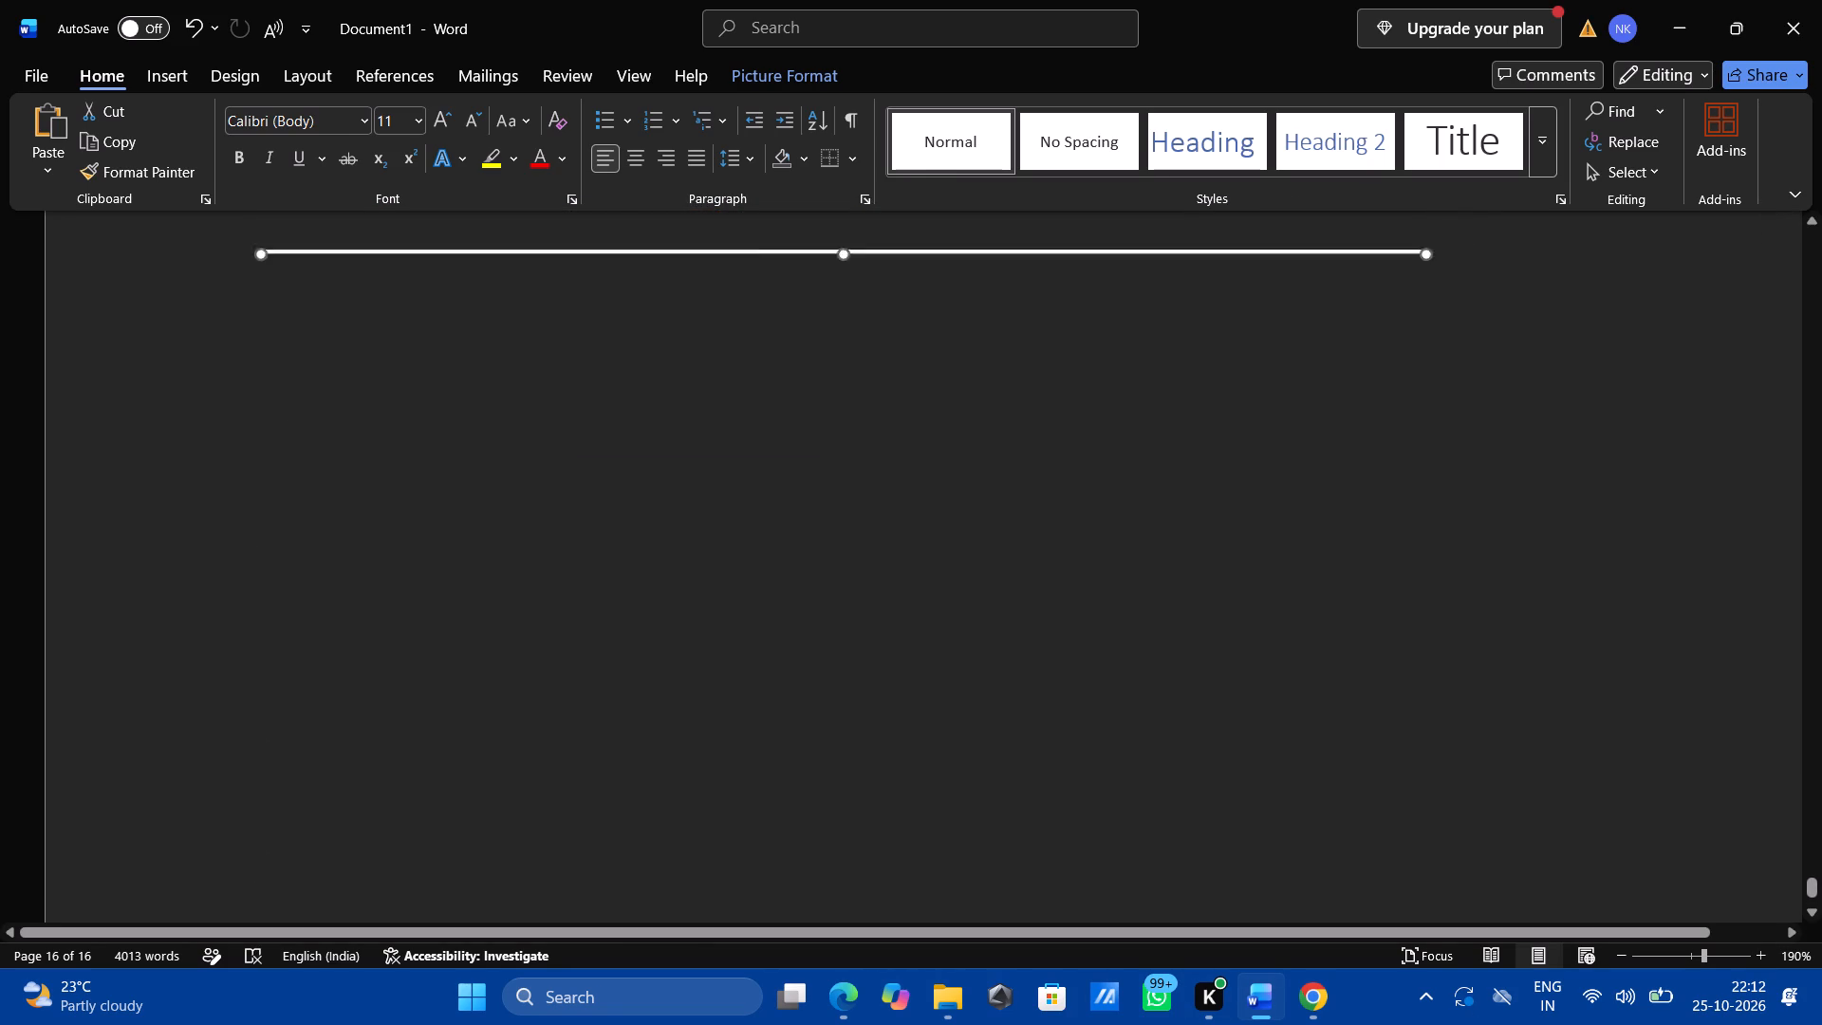
pyautogui.scroll(1, 1067, 531)
pyautogui.doubleClick(269, 665)
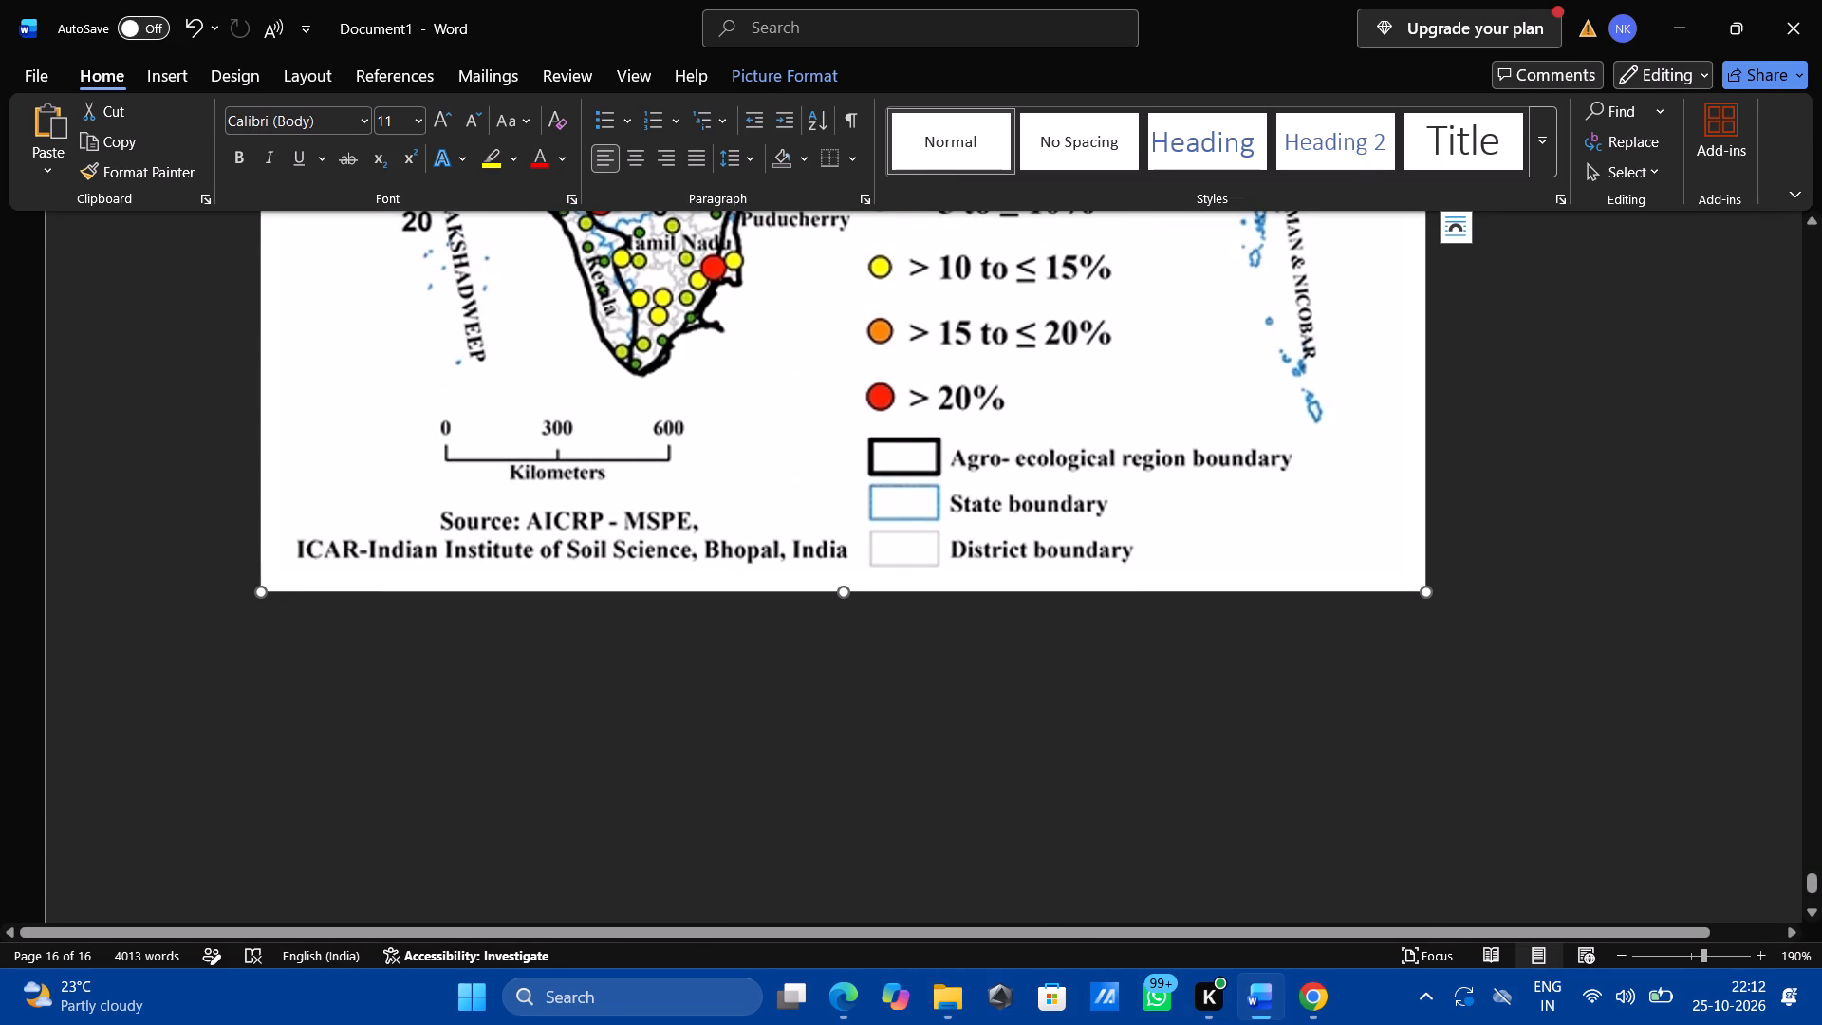
pyautogui.scroll(-6, 269, 665)
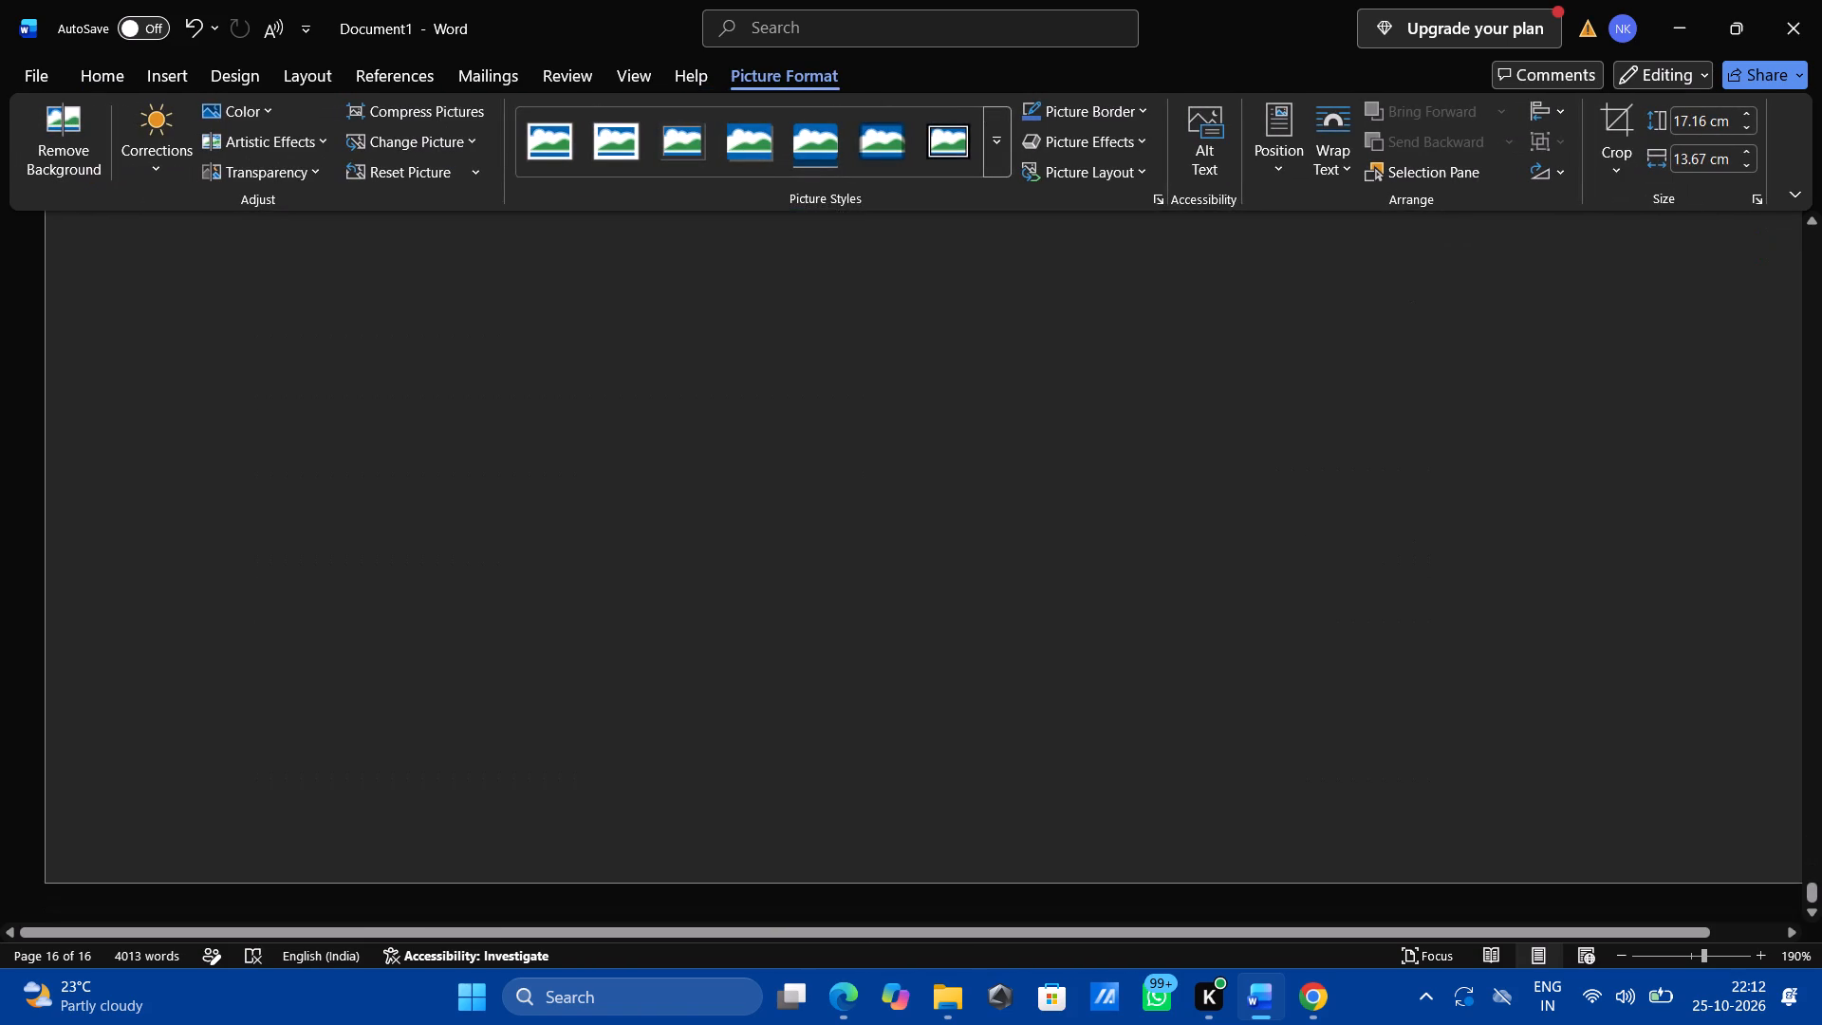
pyautogui.scroll(1, 269, 665)
pyautogui.click(269, 665)
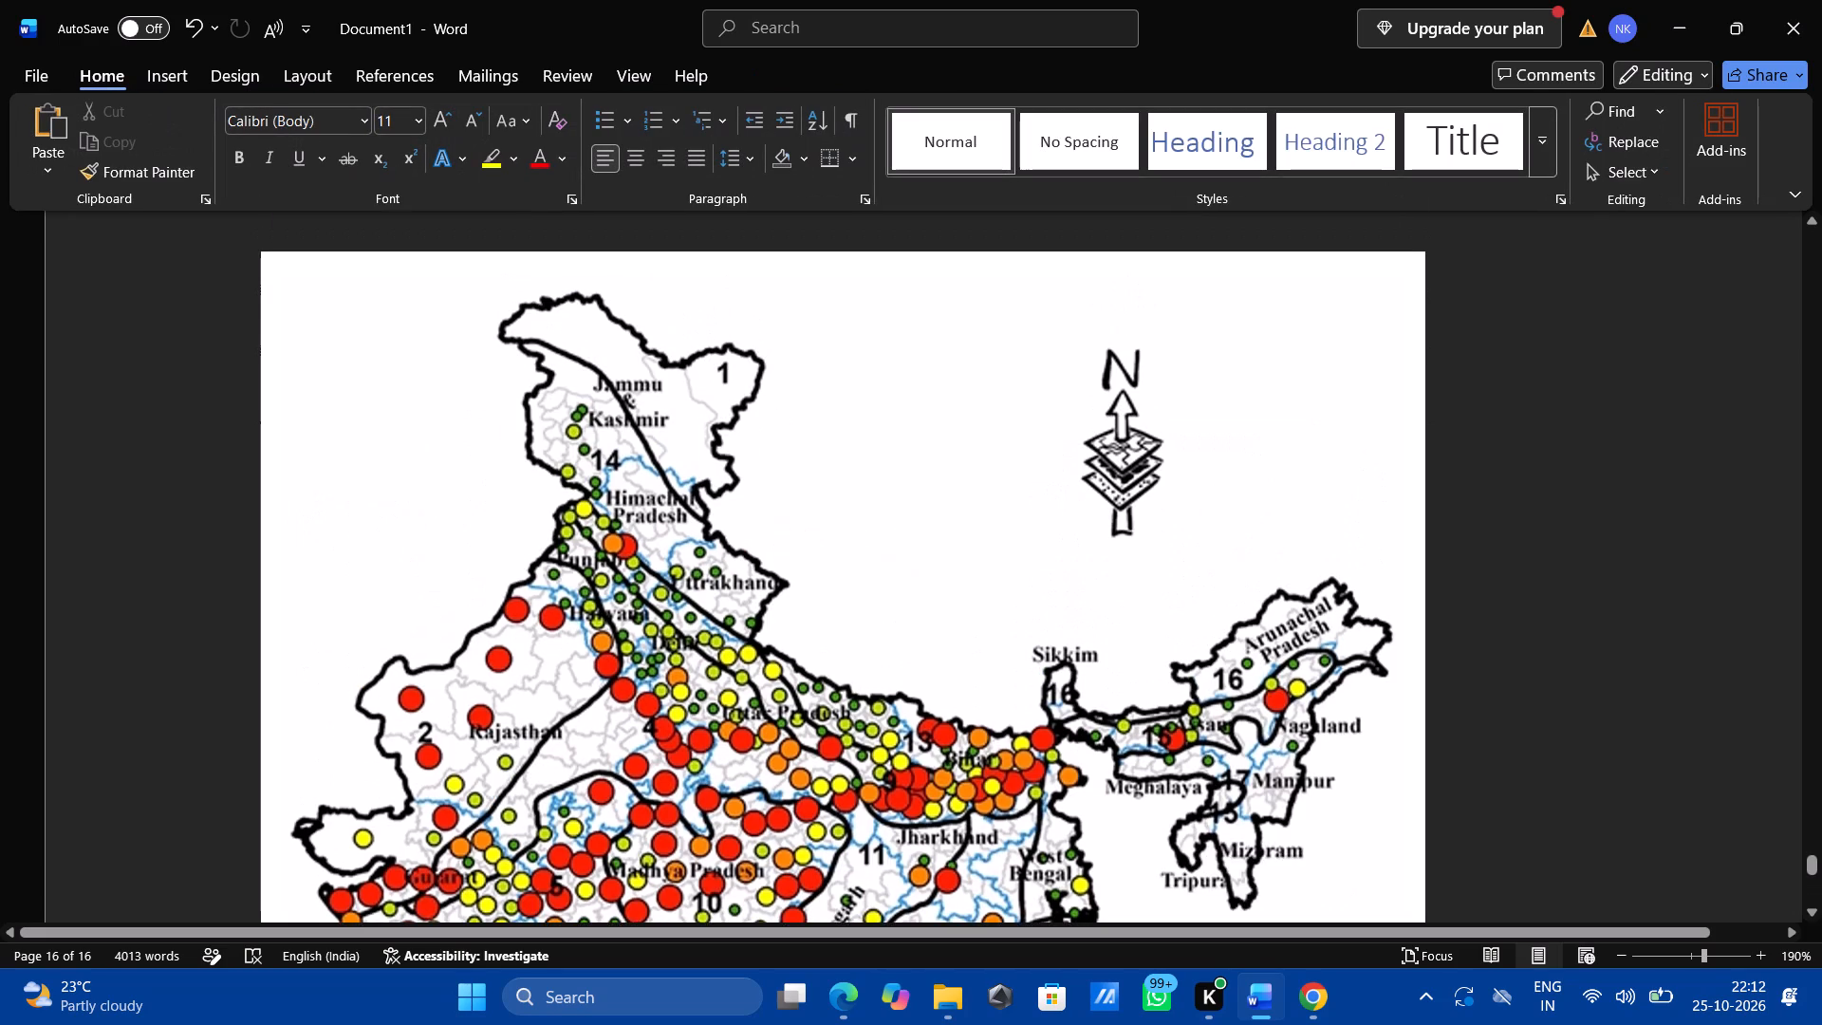
pyautogui.scroll(-4, 269, 665)
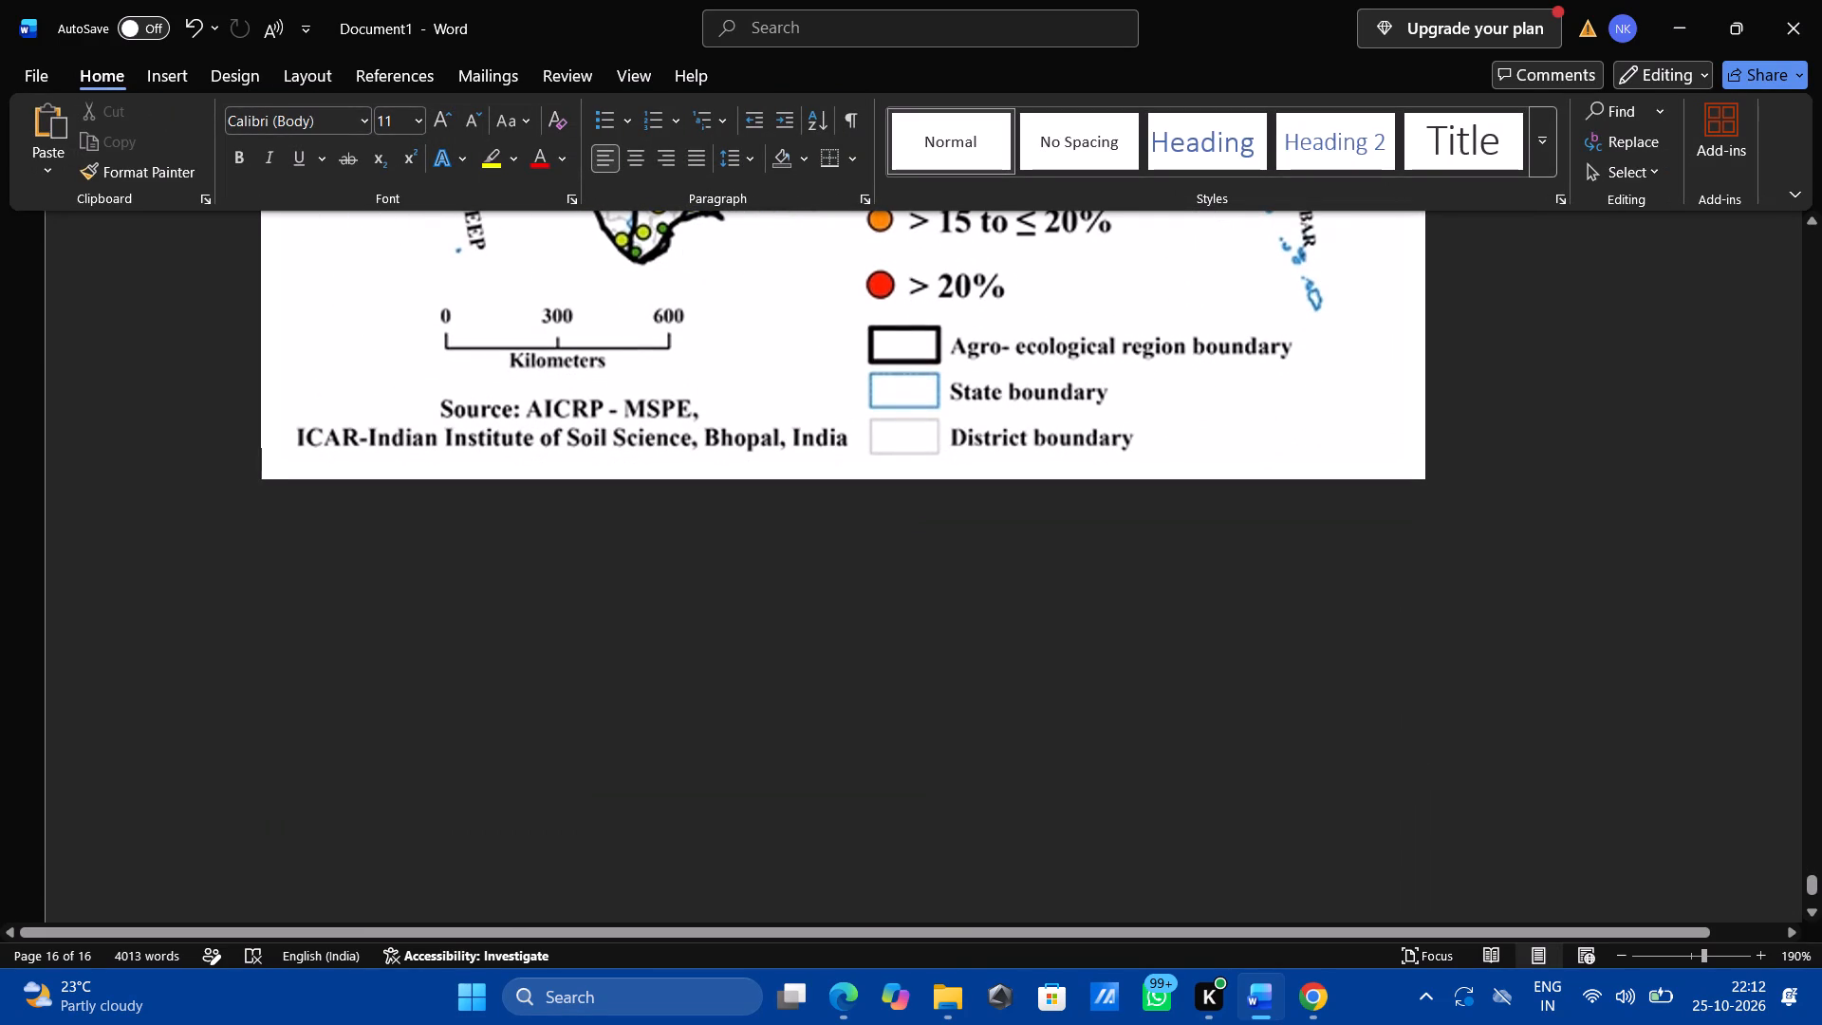
pyautogui.press('Return')
pyautogui.scroll(-1, 276, 582)
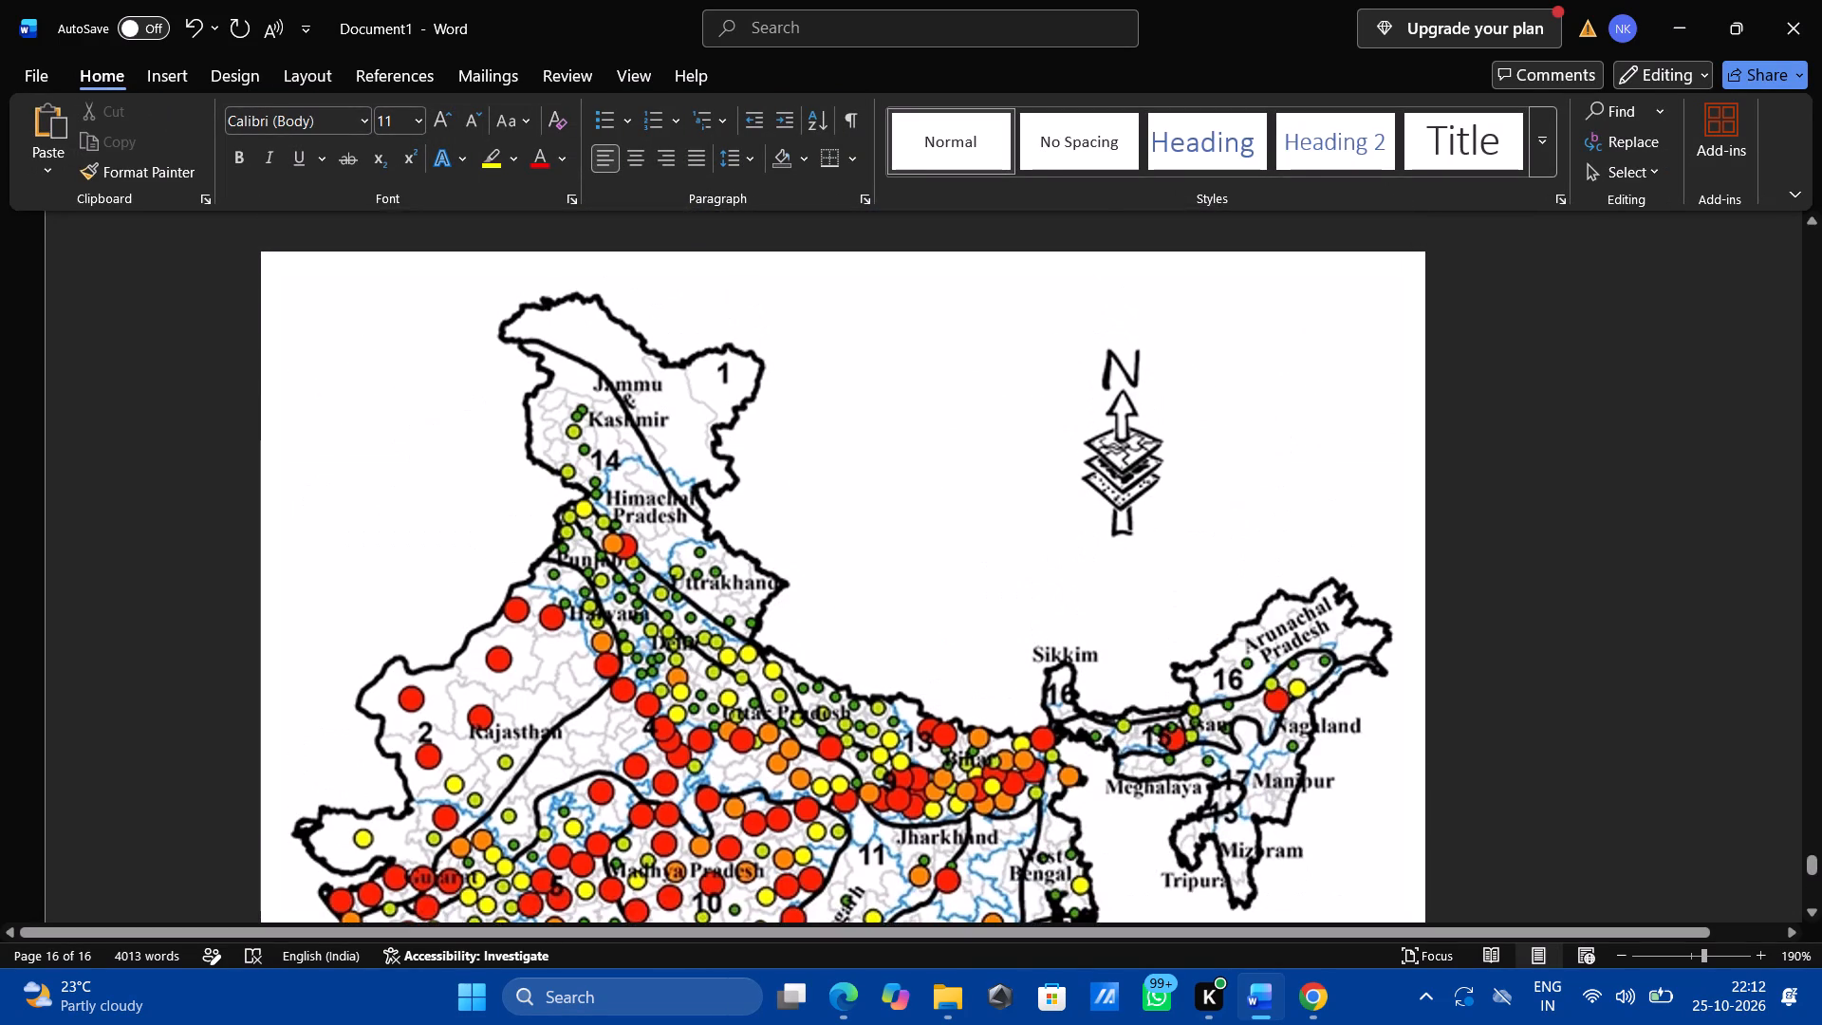
pyautogui.scroll(-3, 276, 582)
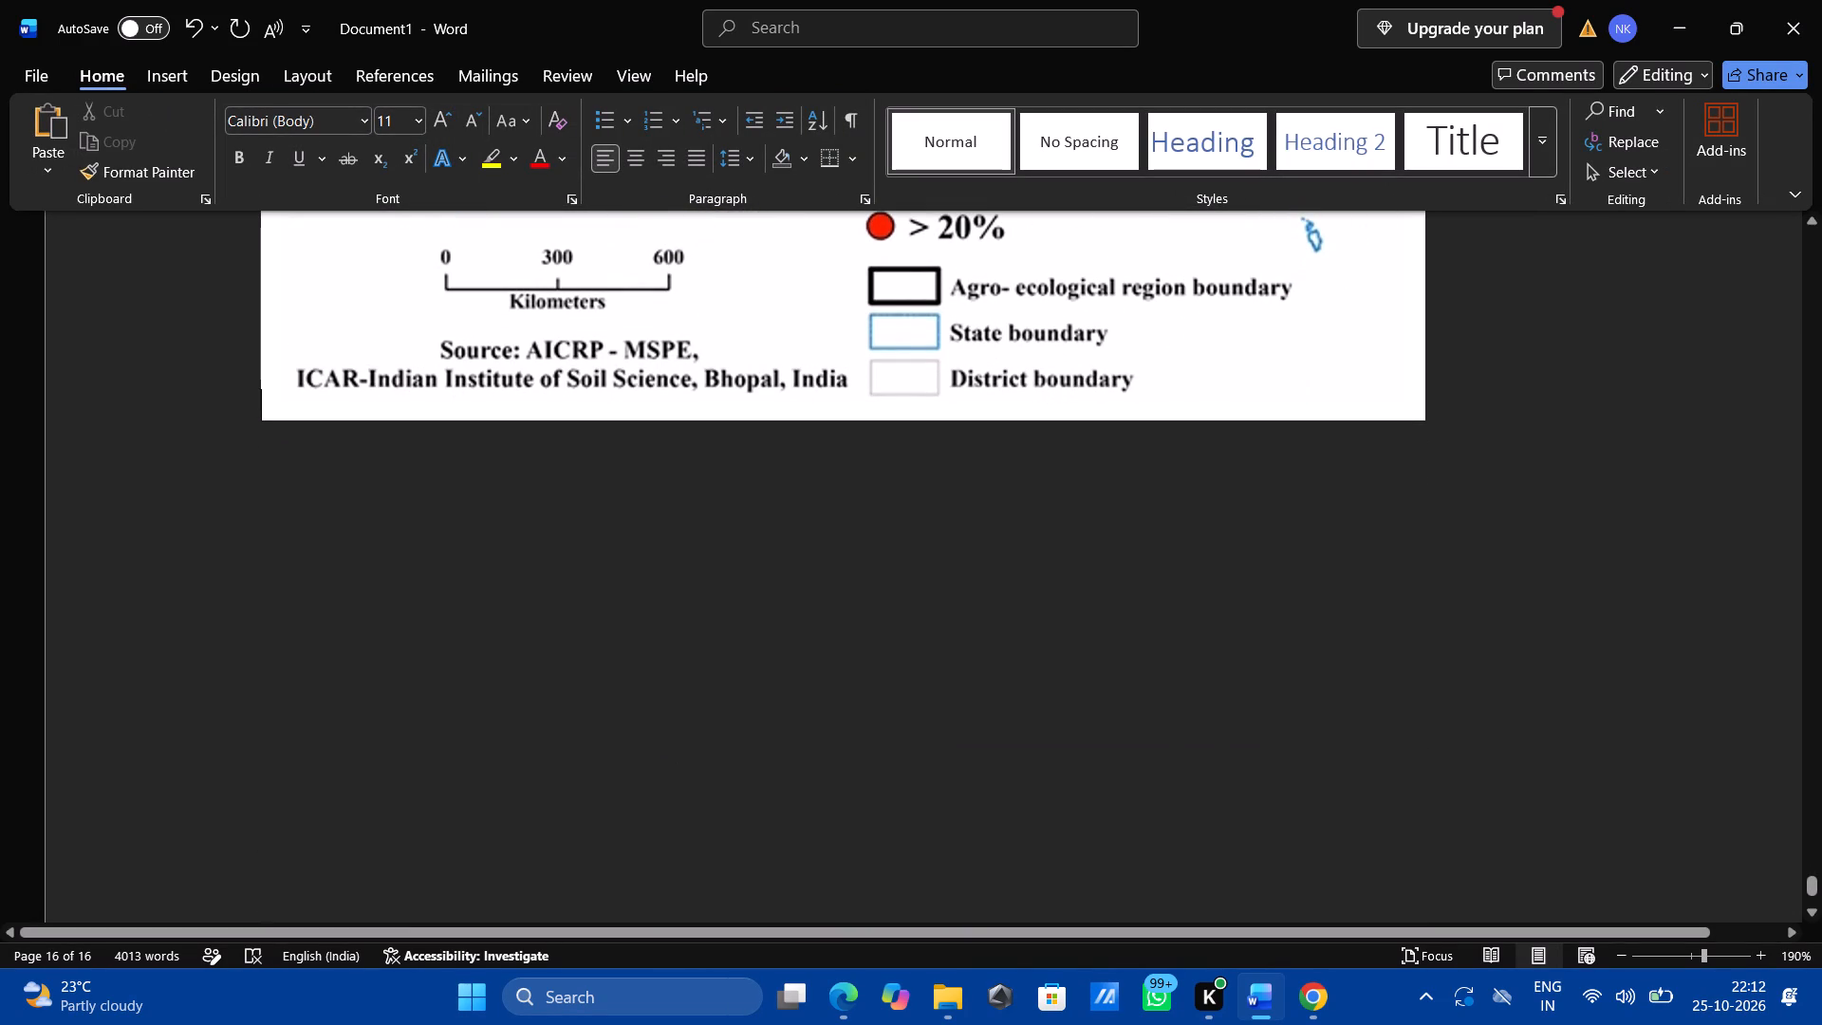
pyautogui.click(266, 475)
pyautogui.doubleClick(266, 475)
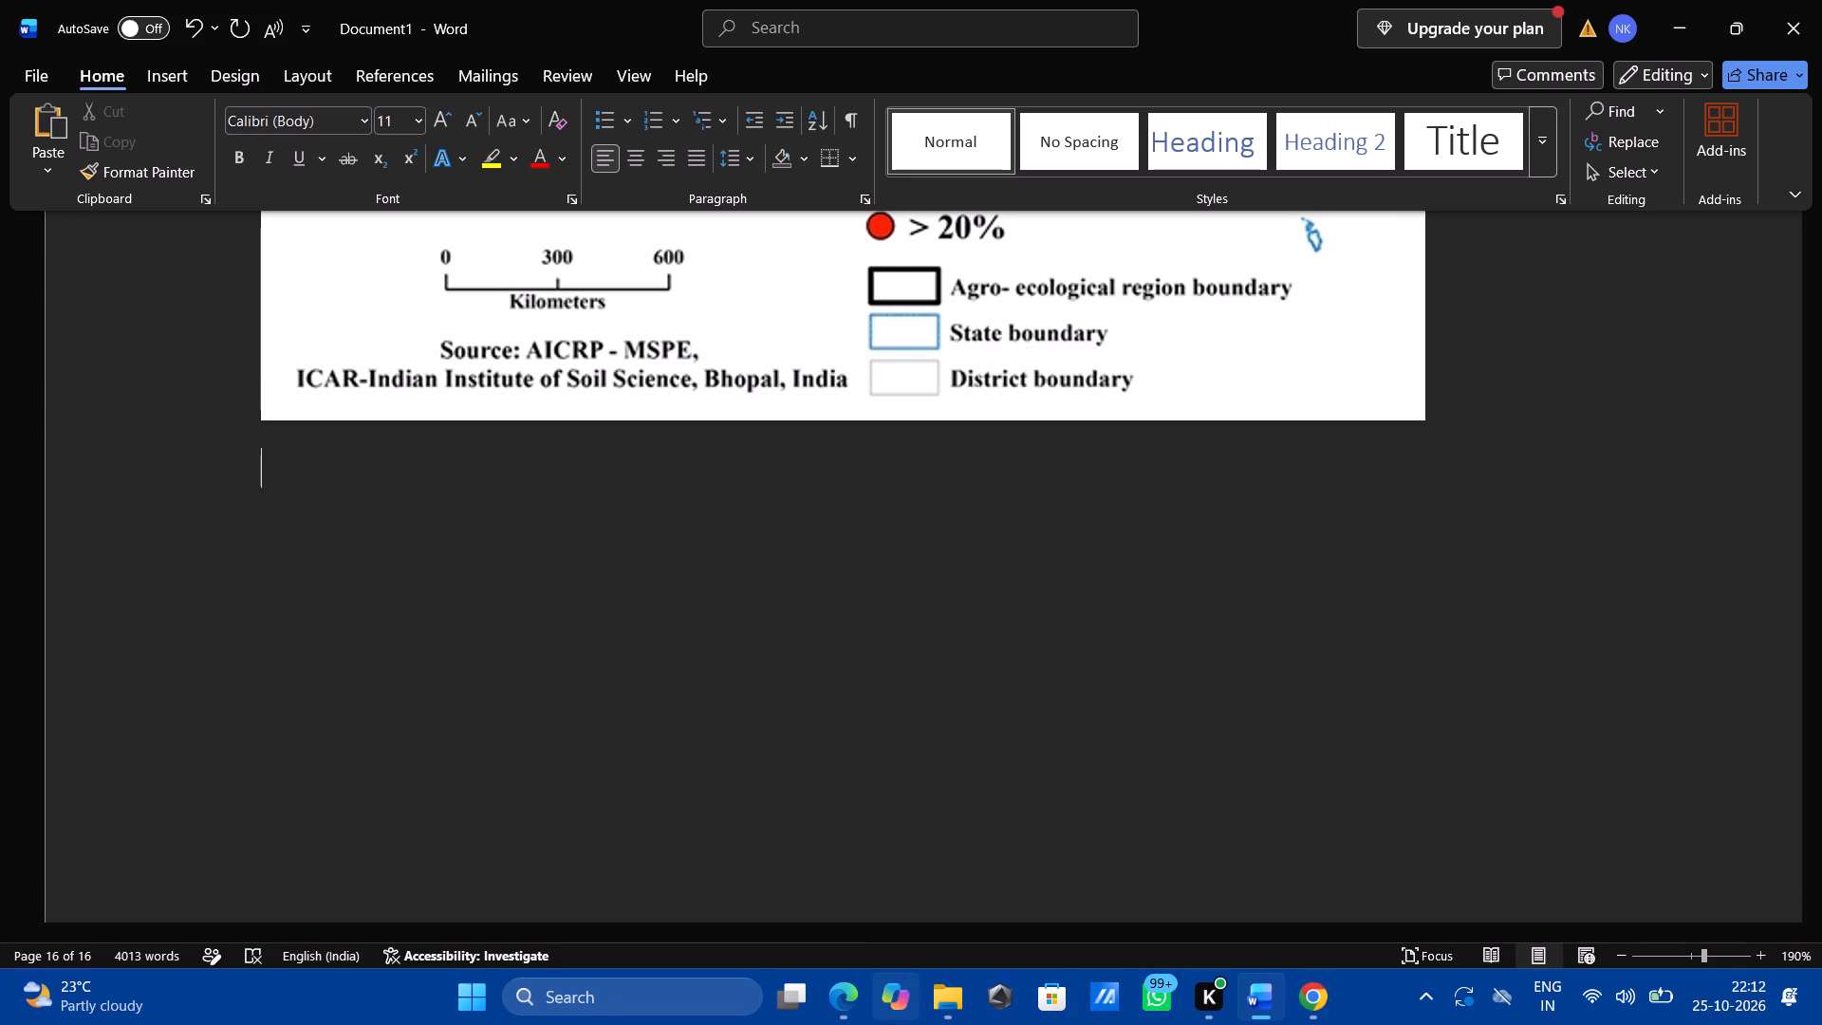
# Copy the full Figure 4 caption from page 9 of sustainability-13-09136.pdf in Edge and paste it below the S + Zn map in Word.
pyautogui.click(827, 997)
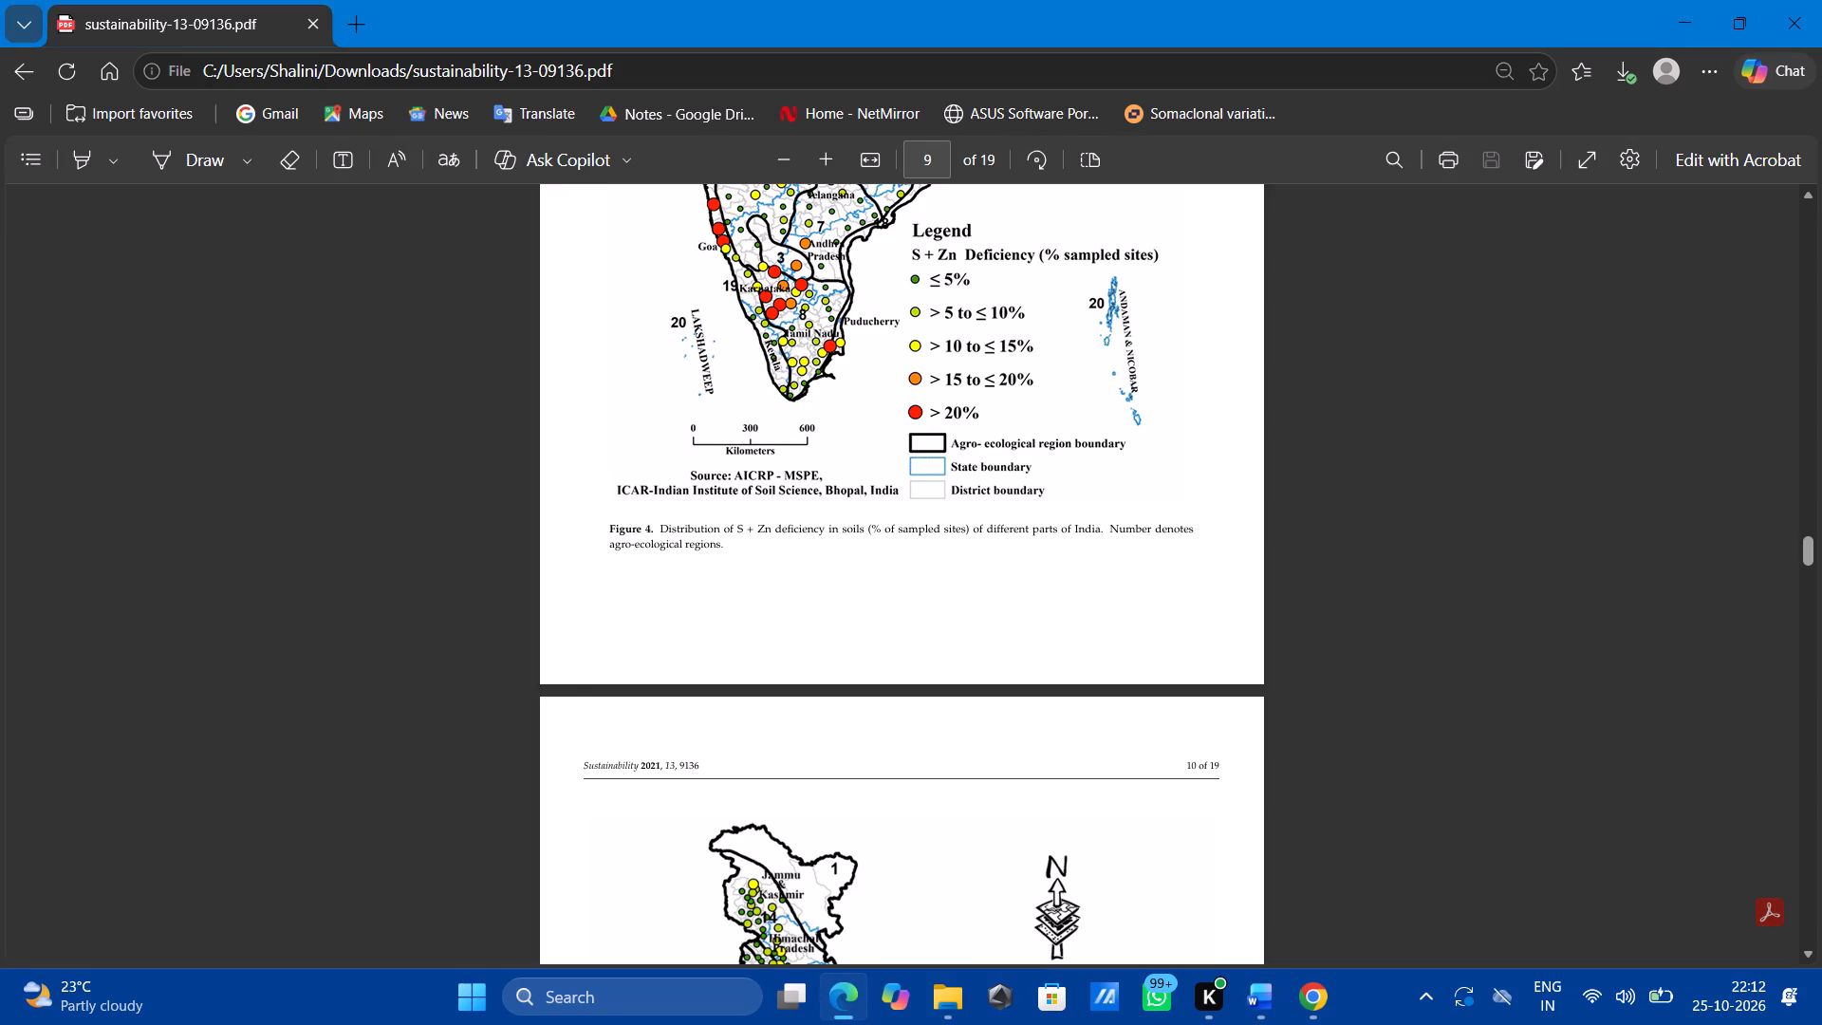
pyautogui.moveTo(607, 520); pyautogui.dragTo(677, 559)
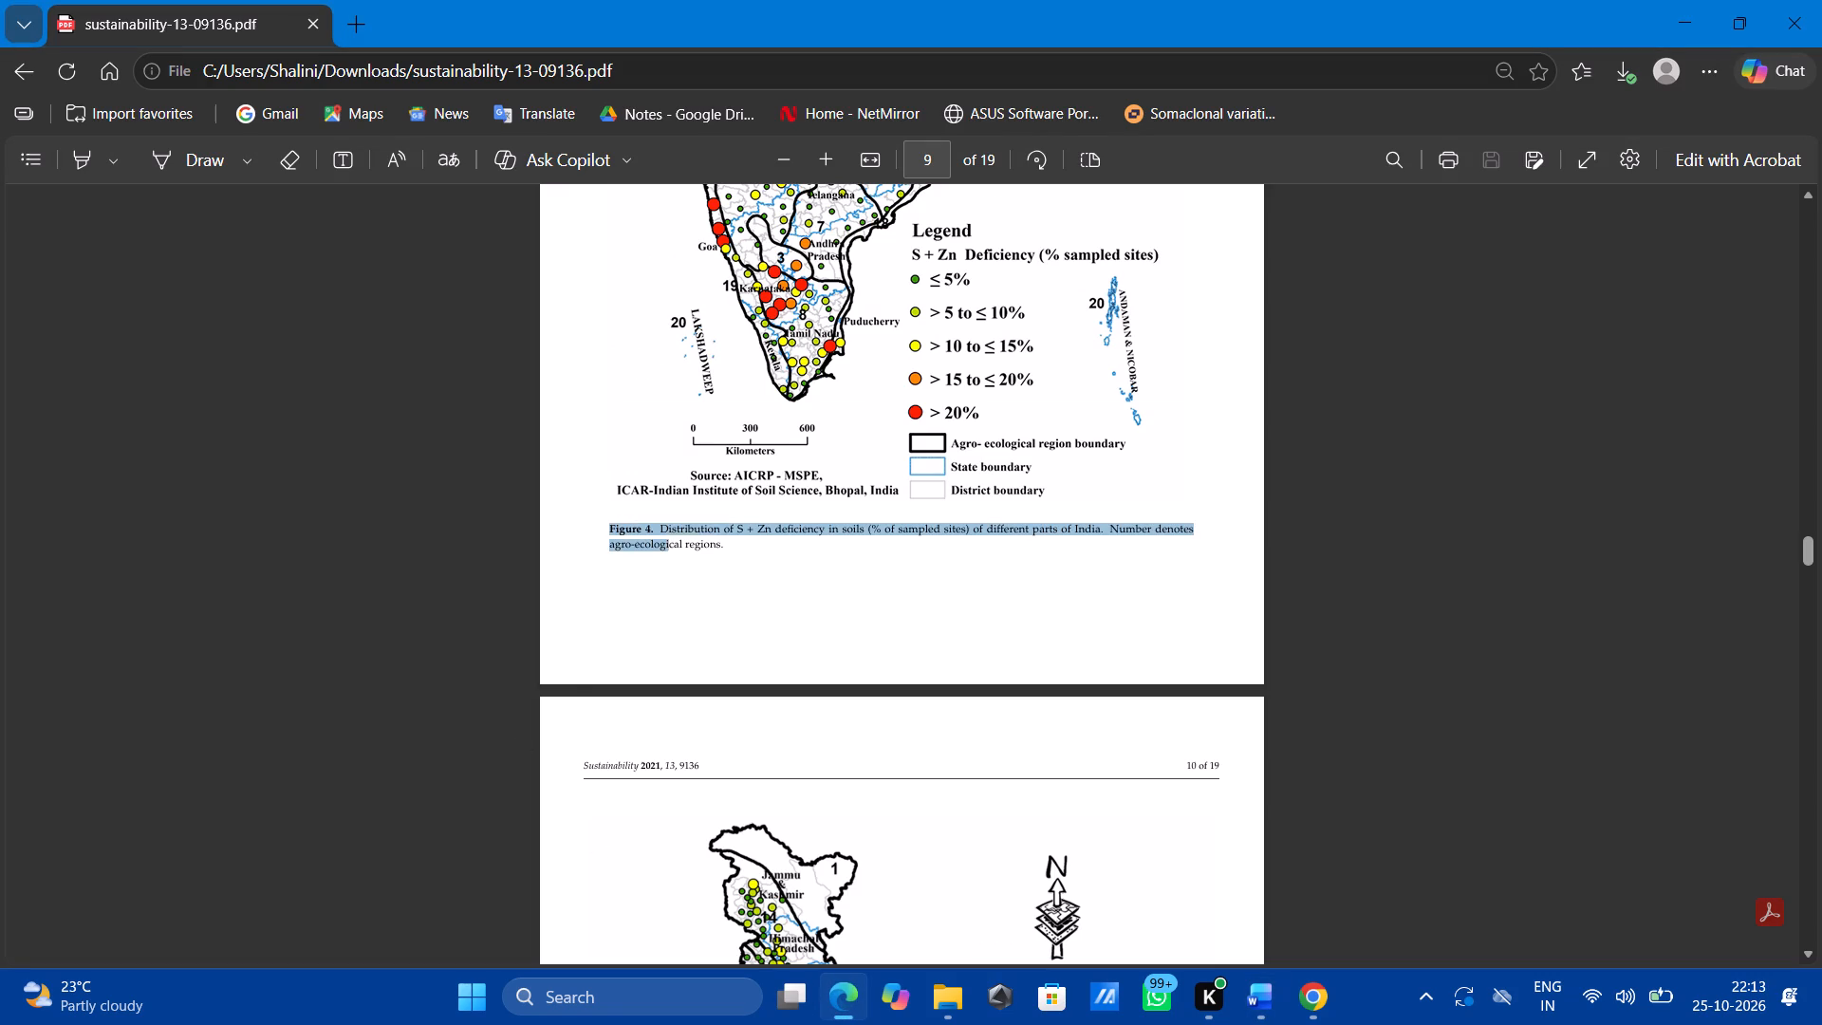
pyautogui.moveTo(677, 559); pyautogui.dragTo(727, 558)
pyautogui.hotkey('ctrl', 'c')
pyautogui.click(1261, 1011)
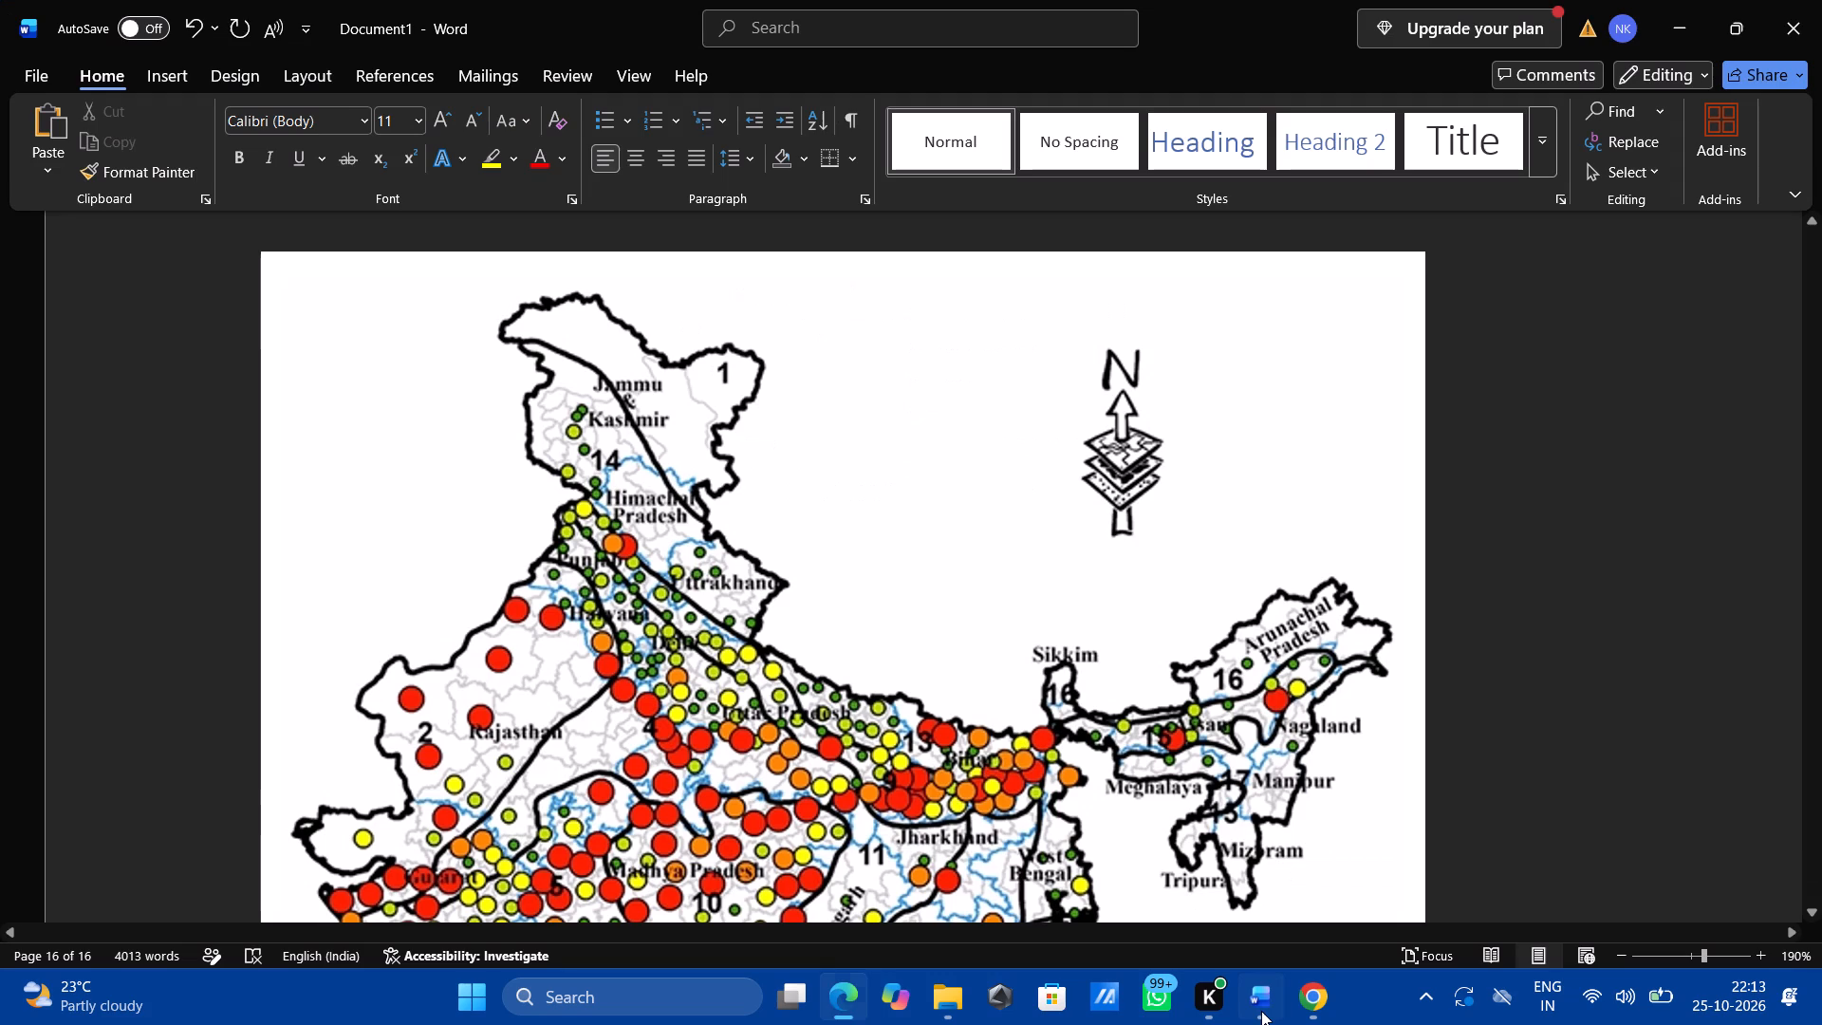
pyautogui.scroll(-4, 901, 733)
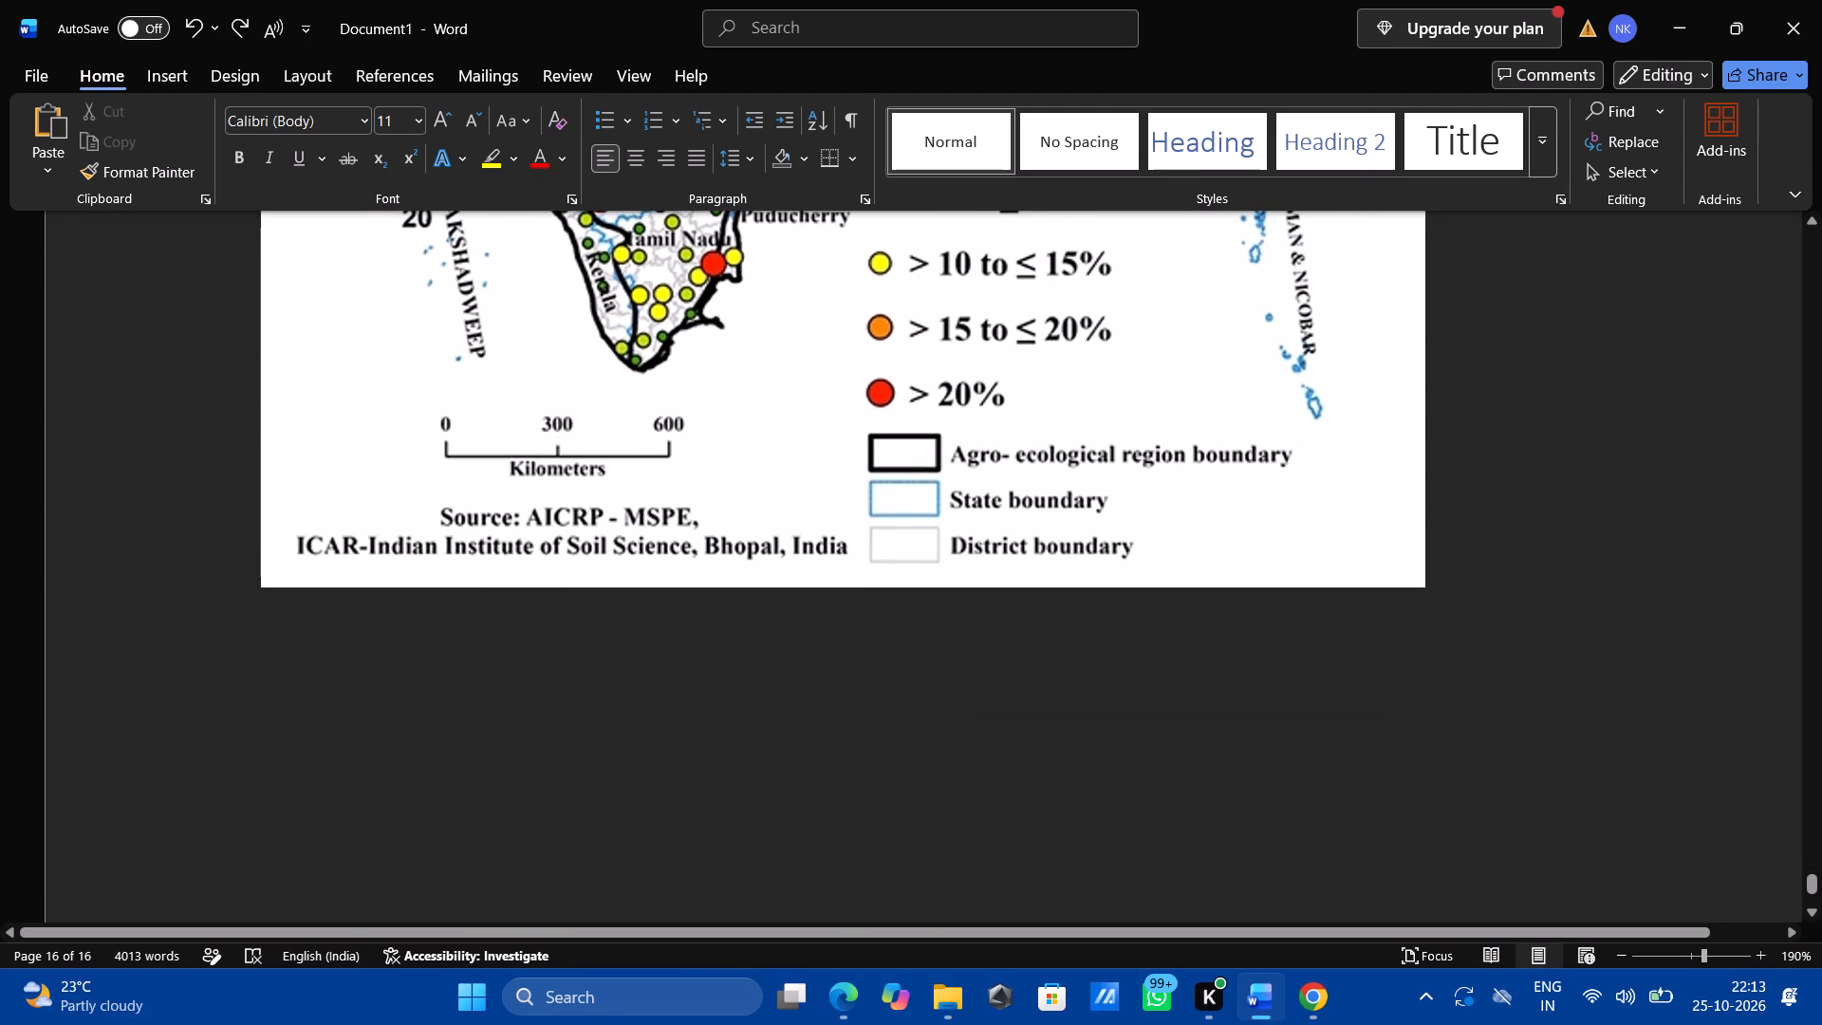
pyautogui.doubleClick(272, 620)
pyautogui.hotkey('ctrl', 'v')
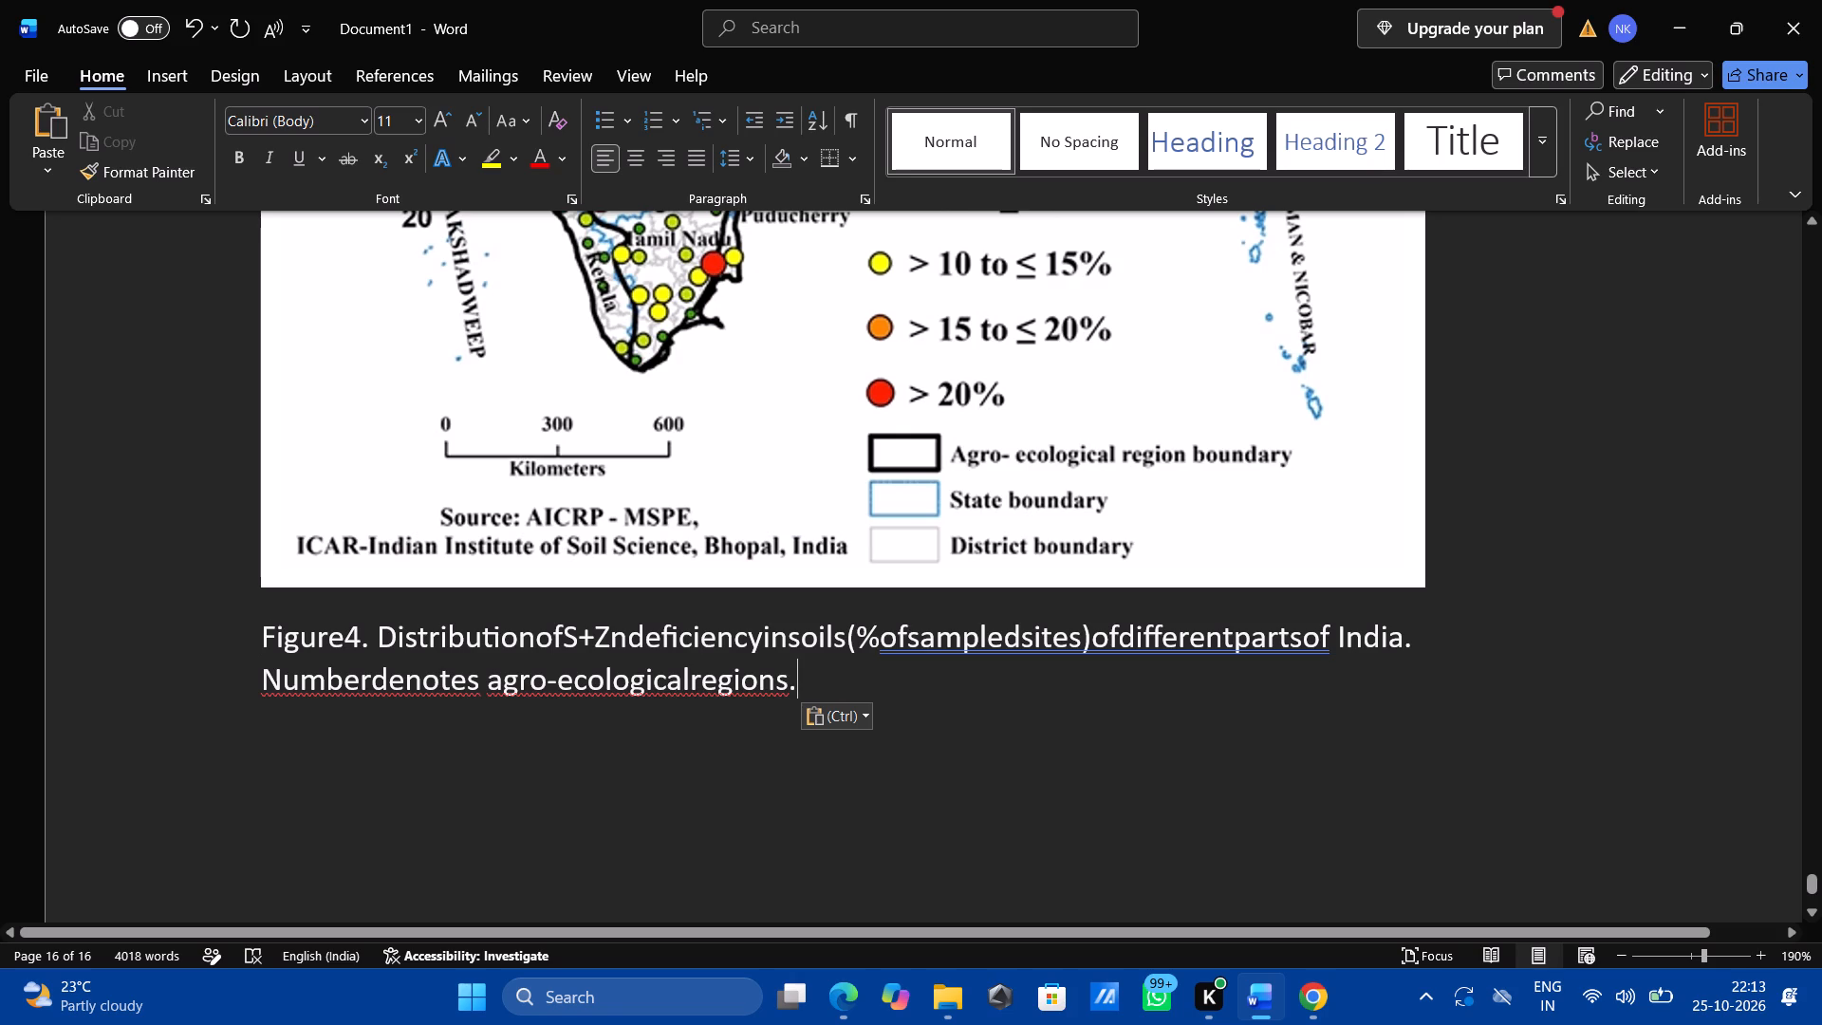
# Separate the run-together words at the start of the Figure 4 caption to read "Distribution of S+Zn deficiency", followed by a space.
pyautogui.click(536, 643)
pyautogui.press('space')
pyautogui.press('Right')
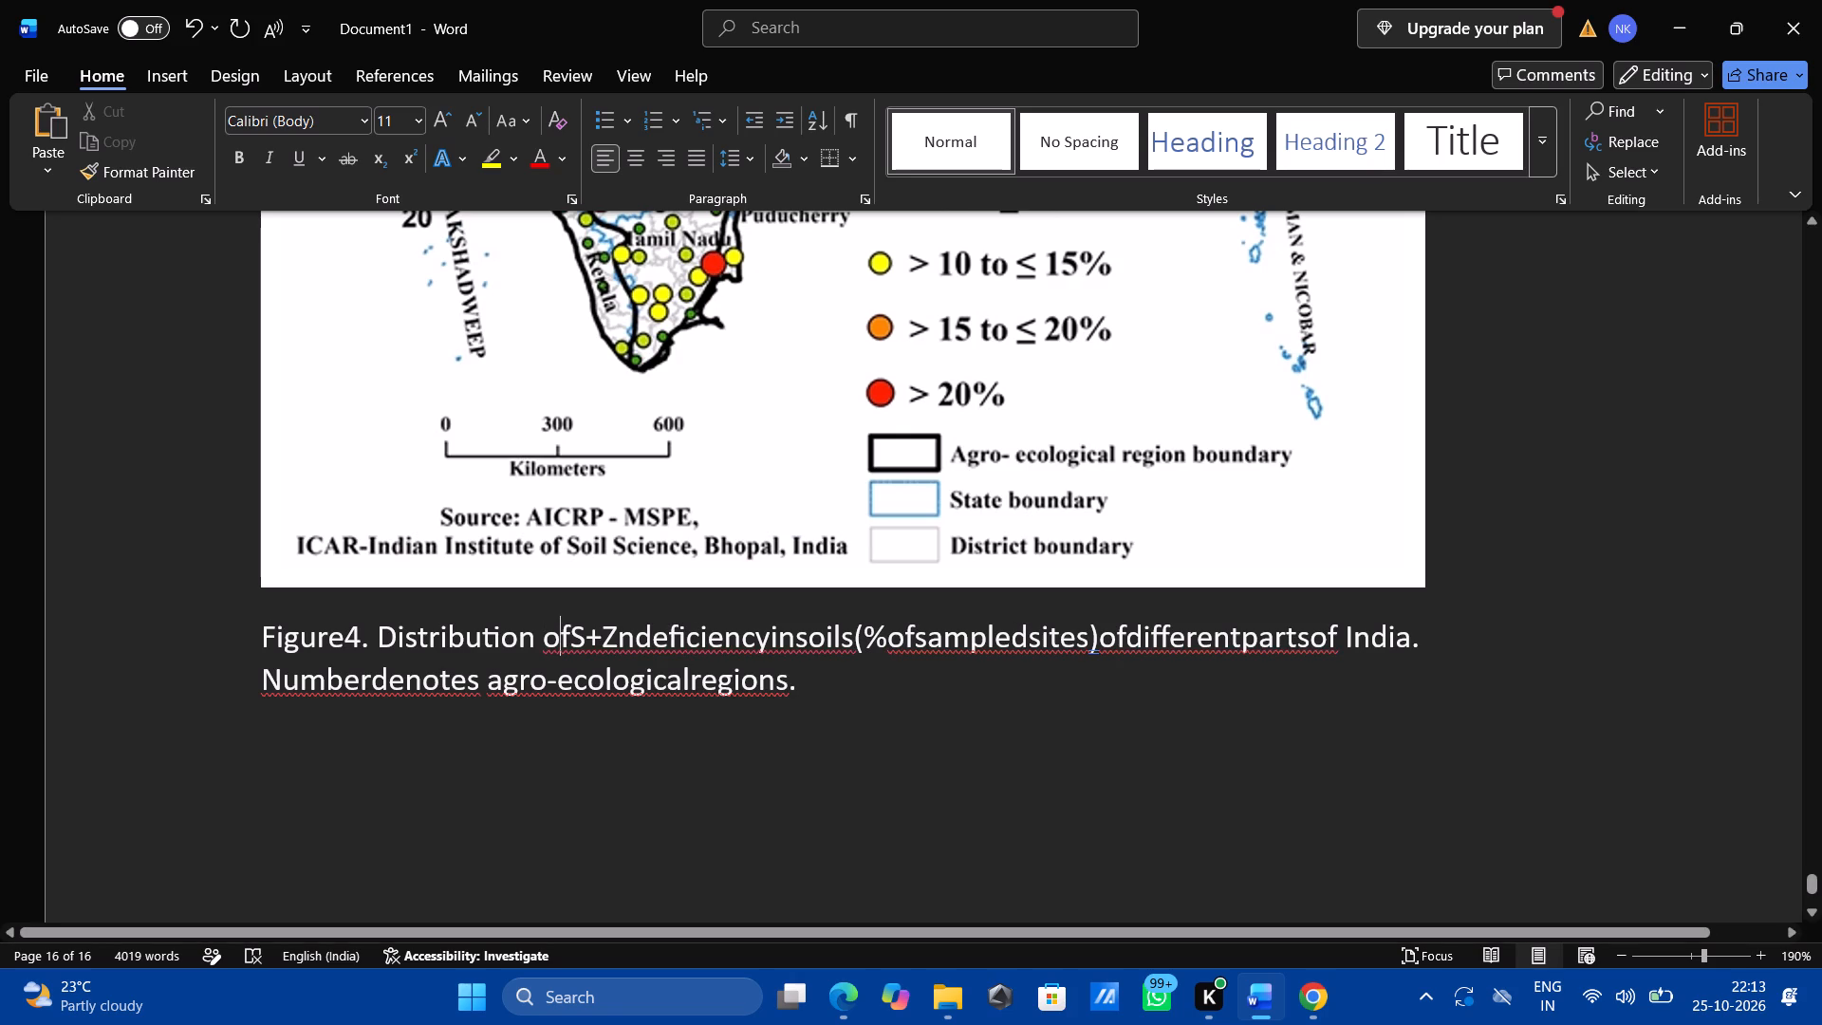
pyautogui.press('Right')
pyautogui.press('space')
pyautogui.press('Right')
pyautogui.press('Right')
pyautogui.press('Right')
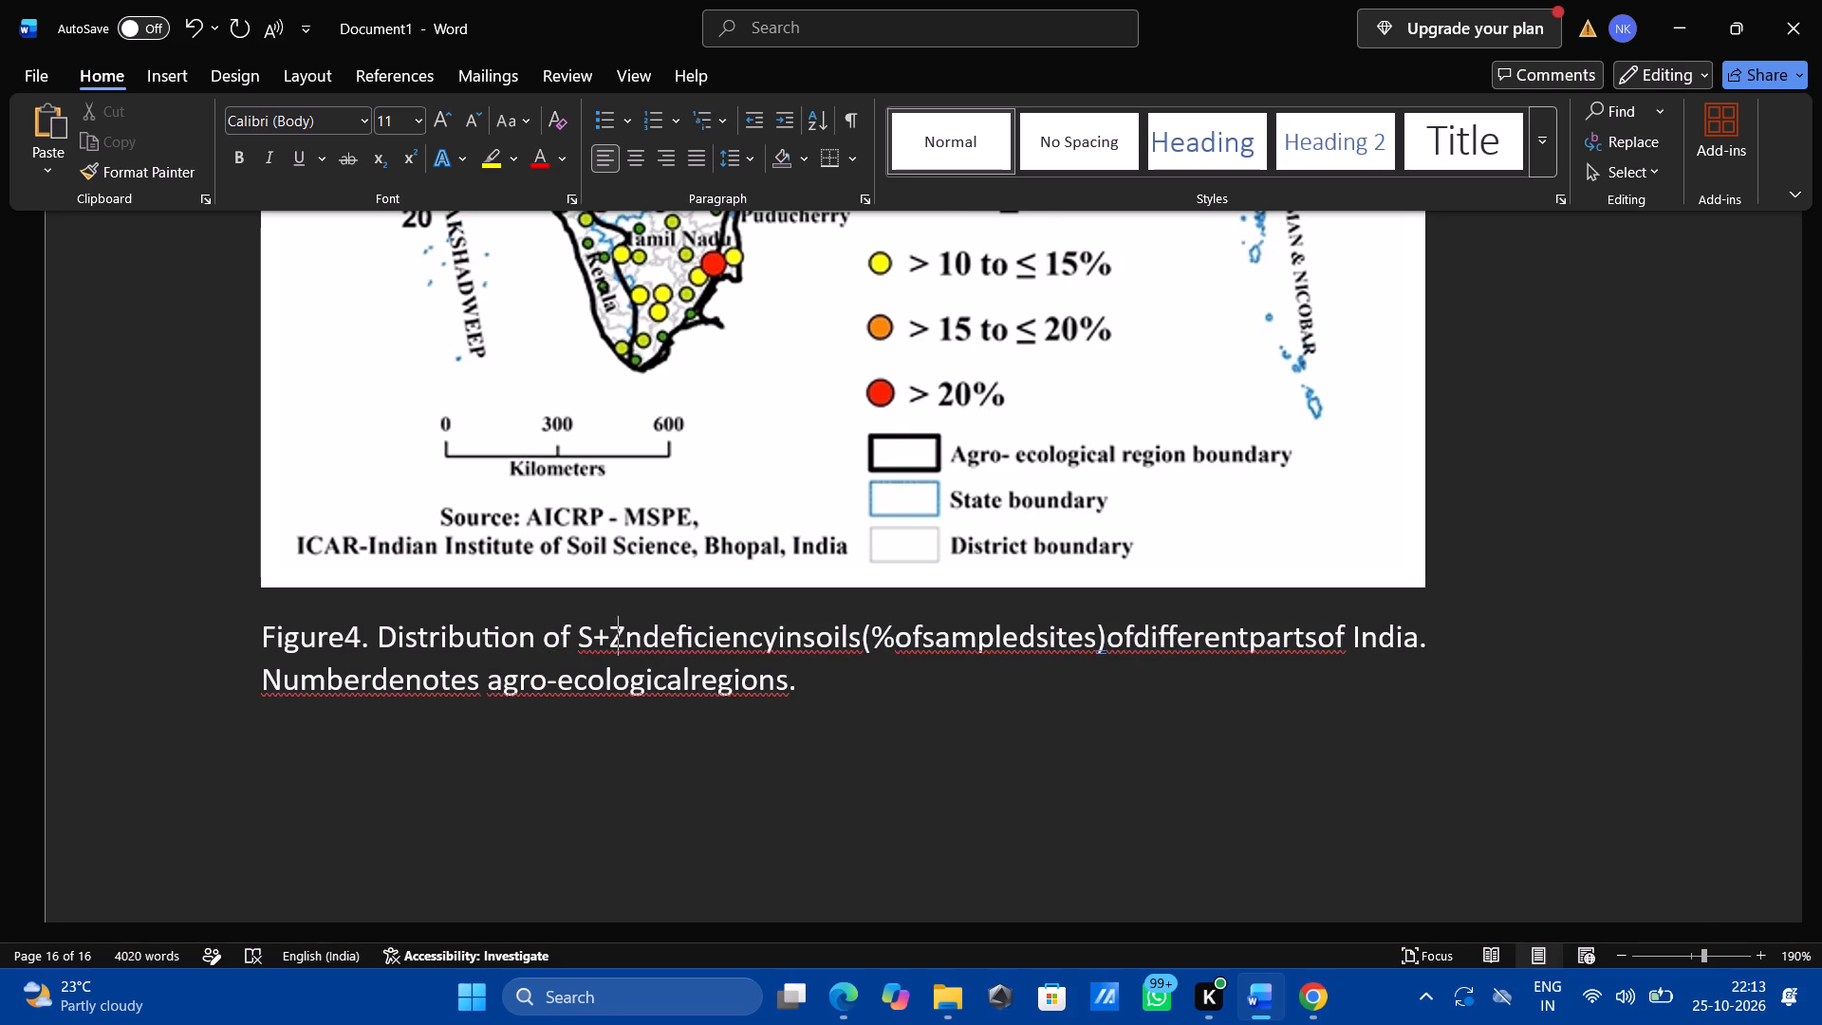
pyautogui.press('space')
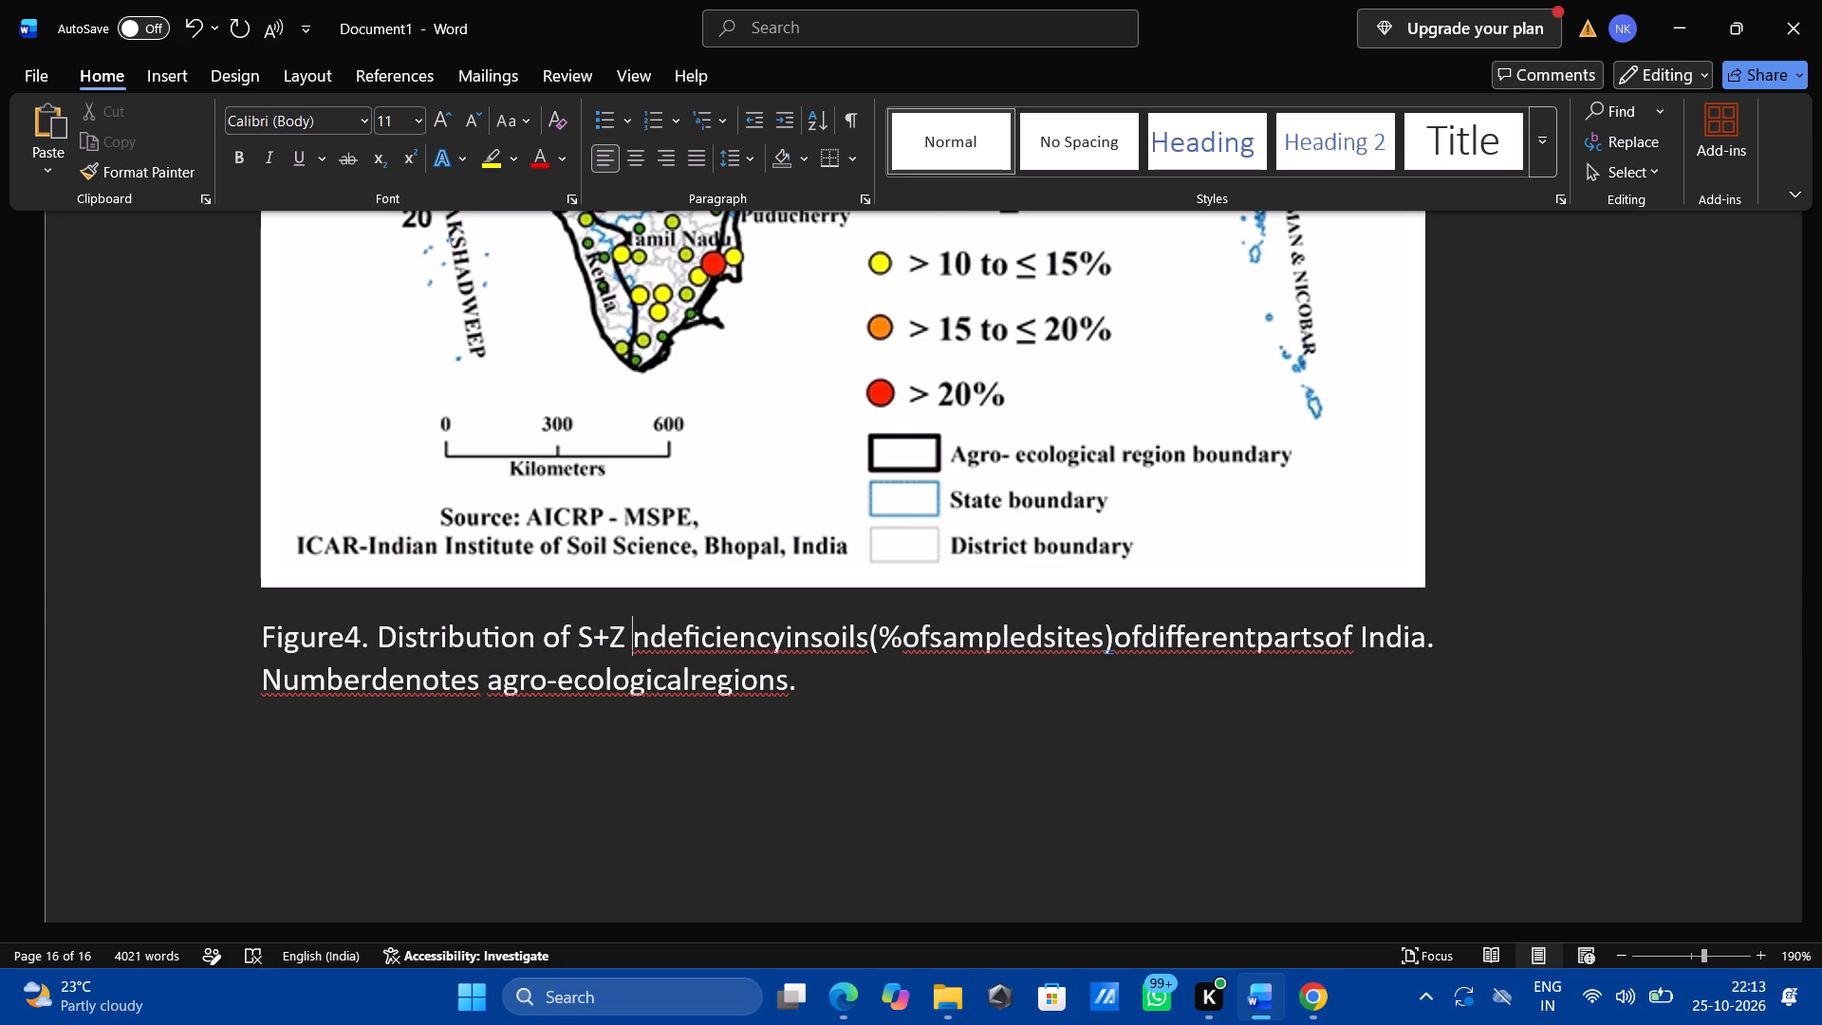
pyautogui.press('BackSpace')
pyautogui.press('Right')
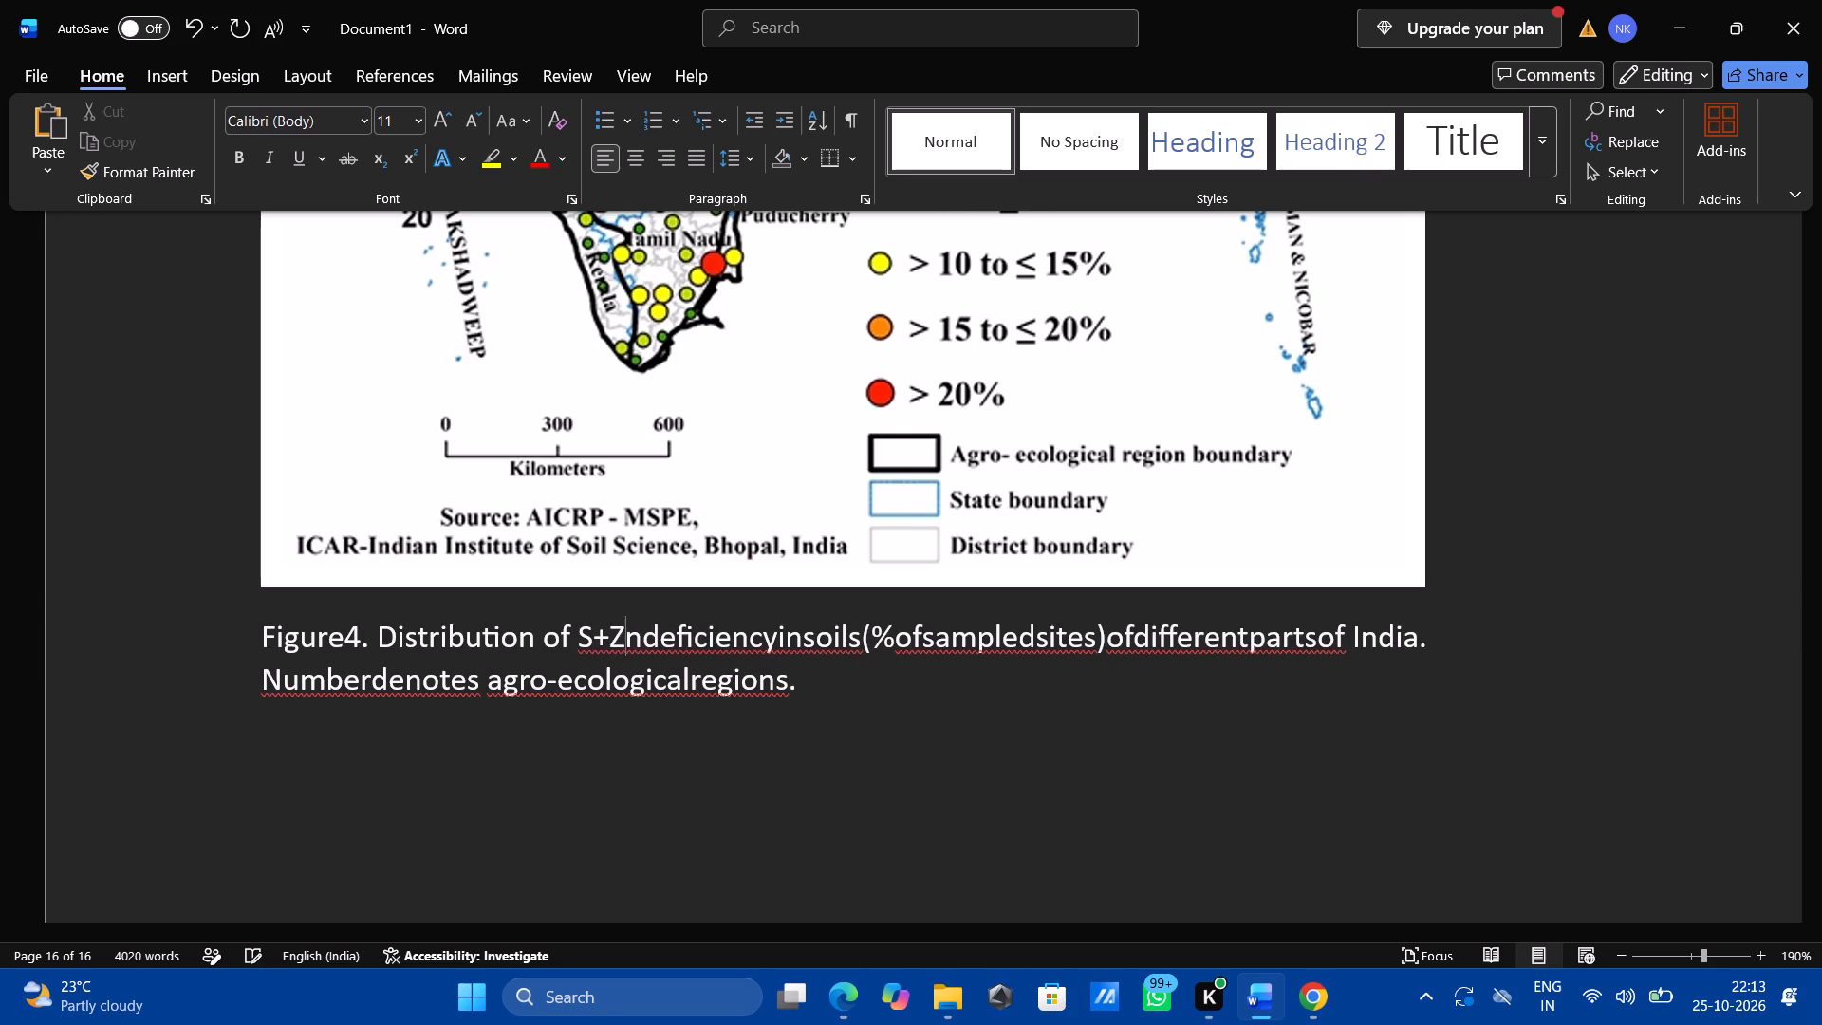
pyautogui.press('space')
pyautogui.press('Right')
pyautogui.press('Right')
pyautogui.press('Right')
pyautogui.press('Right')
pyautogui.press('Right')
pyautogui.press('Right')
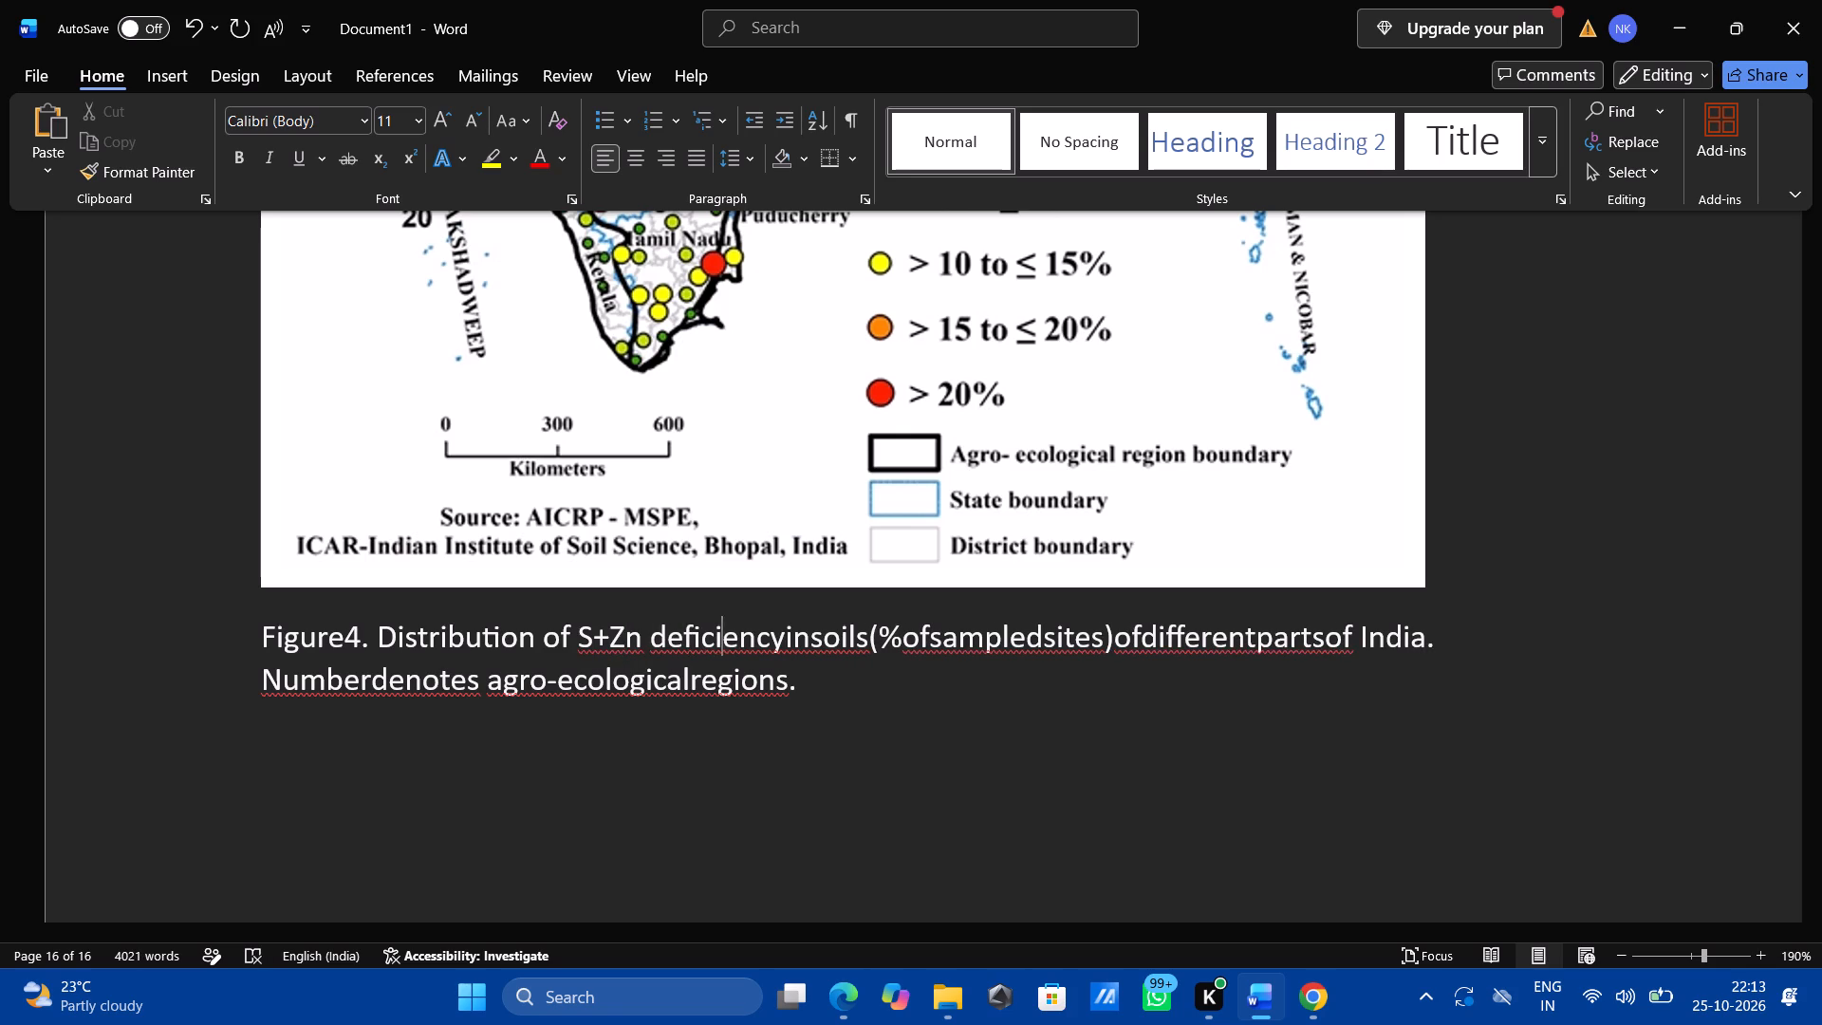
pyautogui.press('Right')
pyautogui.press('Right')
pyautogui.press('Right')
pyautogui.press('Right')
pyautogui.press('space')
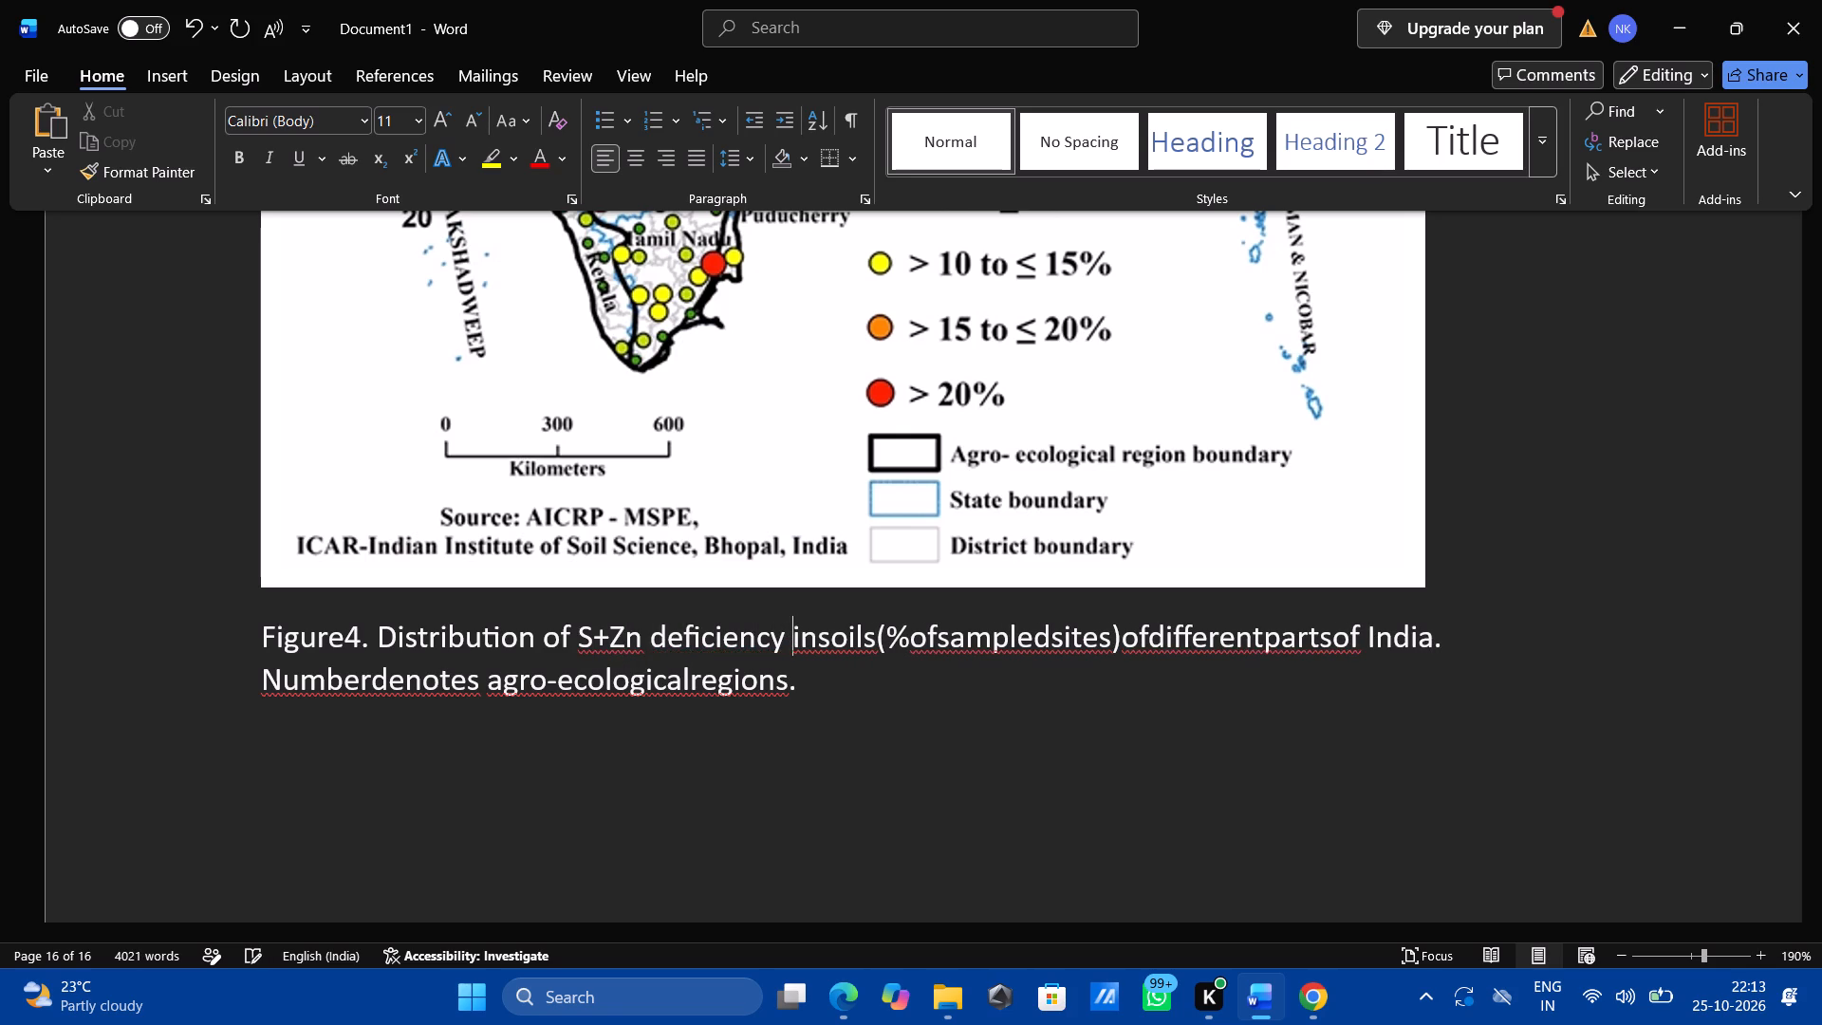
# Insert the missing spaces in the Figure 4 caption so its next part reads "in soils (% of sampled sites)".
pyautogui.press('Right')
pyautogui.press('Right')
pyautogui.press('space')
pyautogui.press('Right')
pyautogui.press('Right')
pyautogui.press('Right')
pyautogui.press('Right')
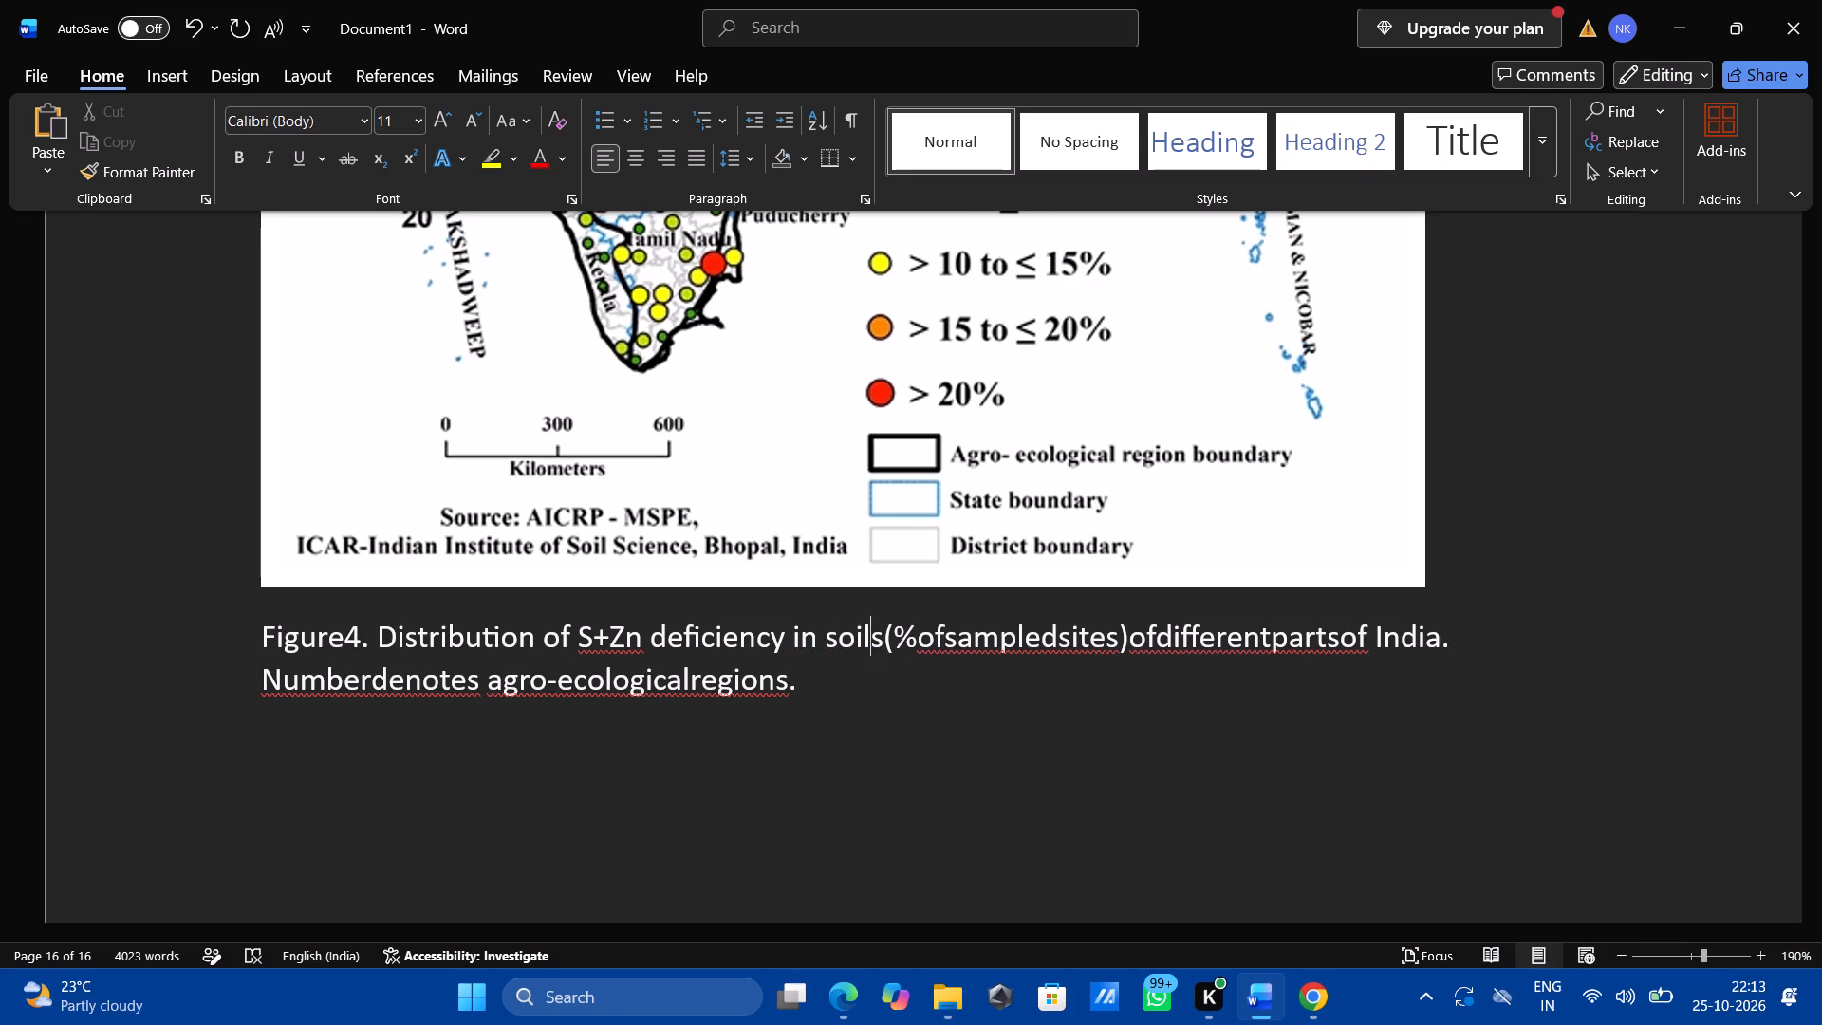
pyautogui.press('Right')
pyautogui.press('space')
pyautogui.press('Right')
pyautogui.press('Right')
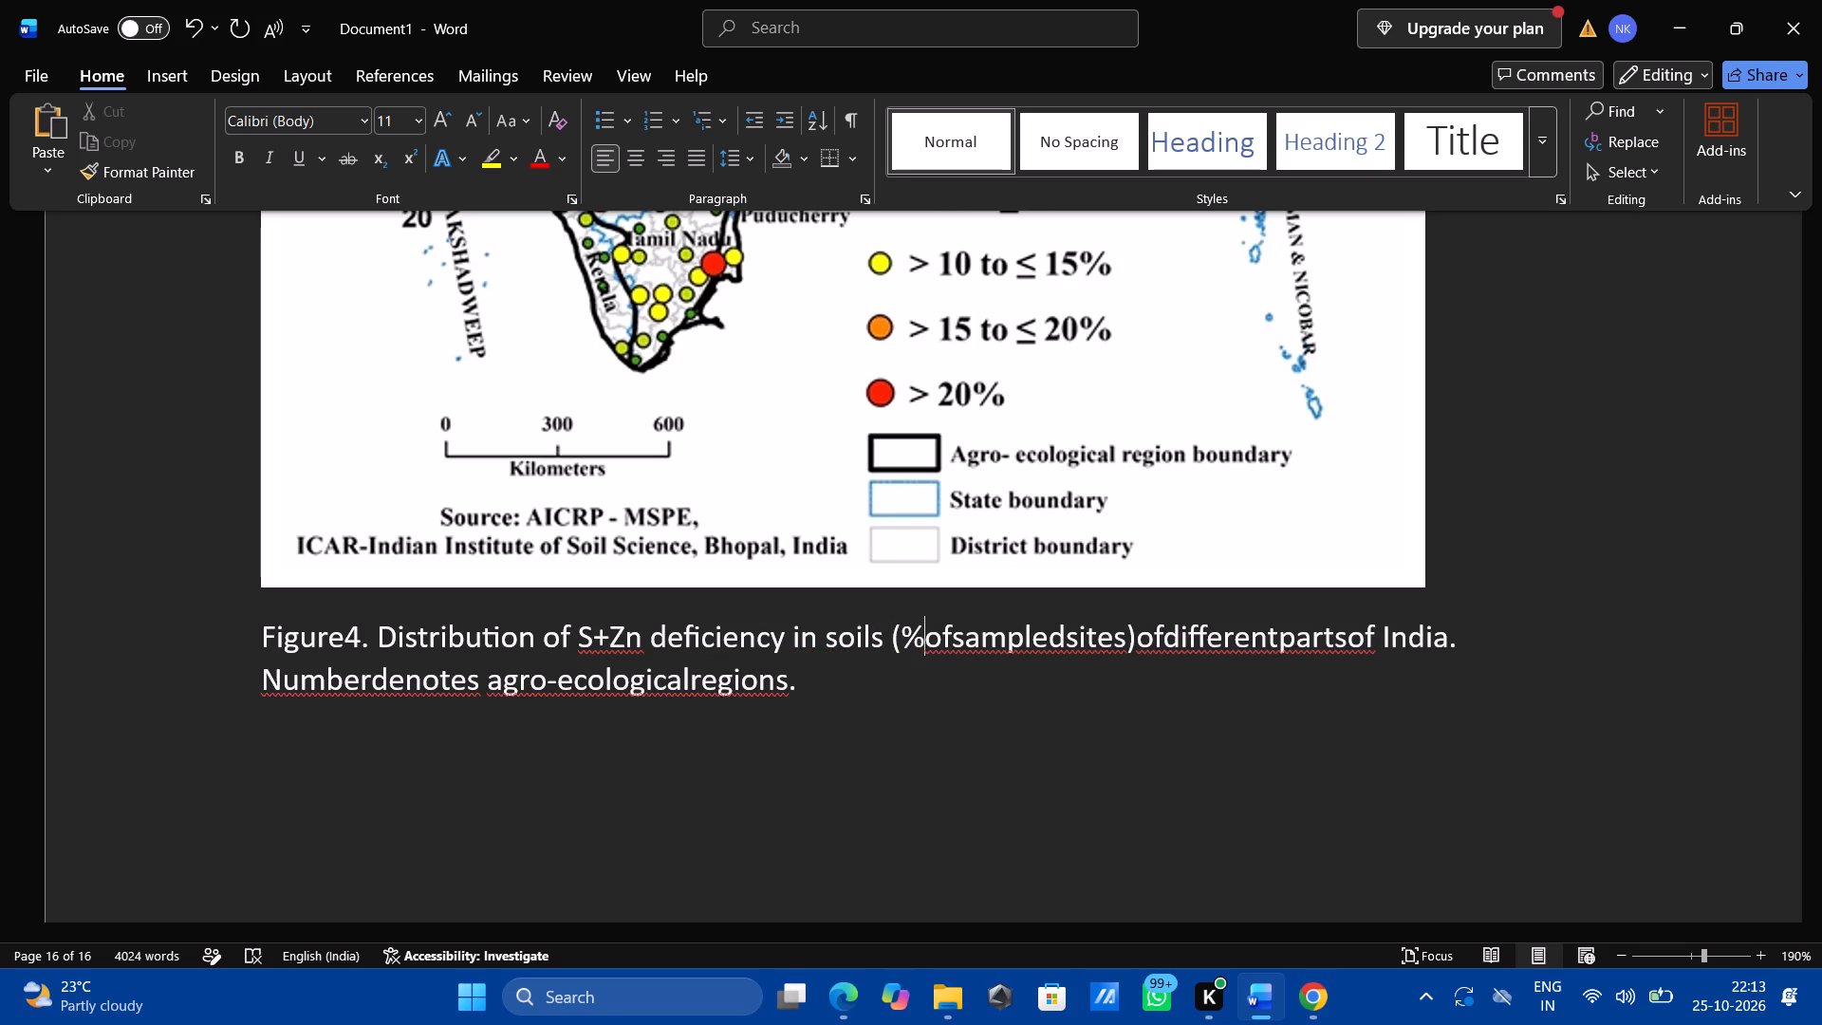
pyautogui.press('Right')
pyautogui.press('Left')
pyautogui.press('space')
pyautogui.press('Right')
pyautogui.press('Right')
pyautogui.press('space')
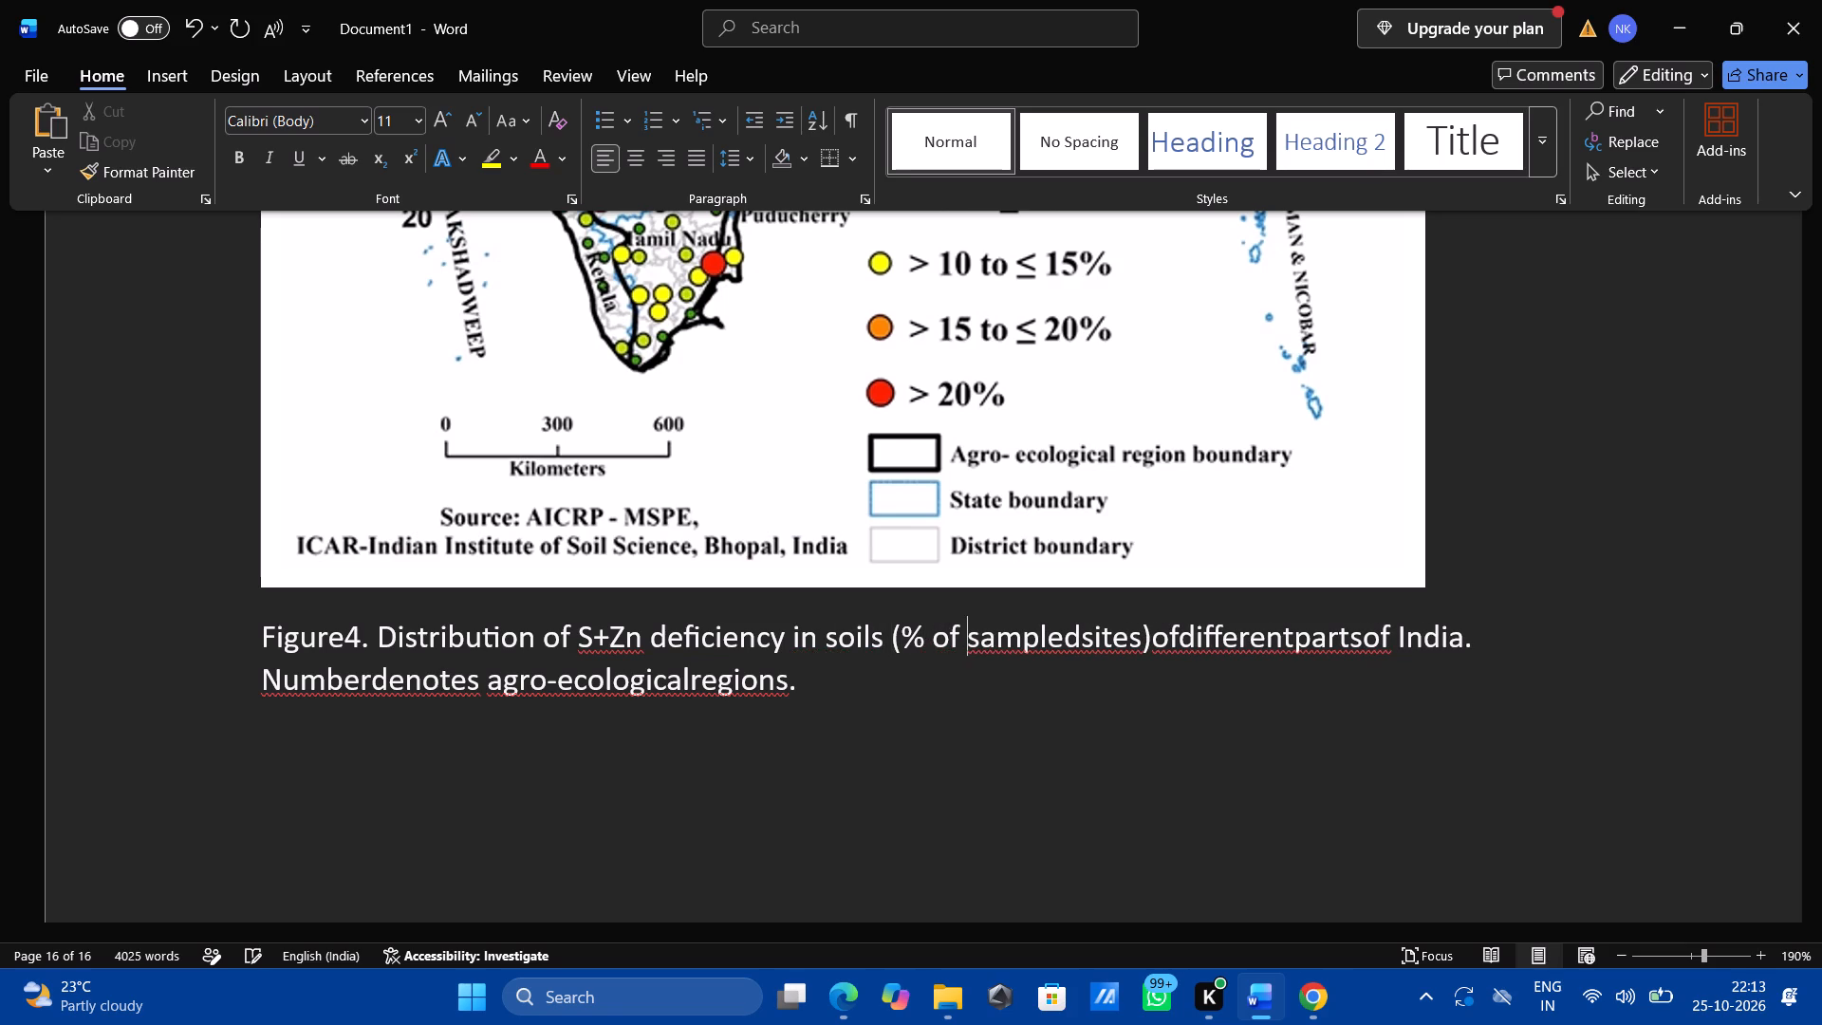
pyautogui.press('Right')
pyautogui.press('Right')
pyautogui.press('Right')
pyautogui.press('Right')
pyautogui.press('Right')
pyautogui.press('Right')
pyautogui.press('Right')
pyautogui.press('space')
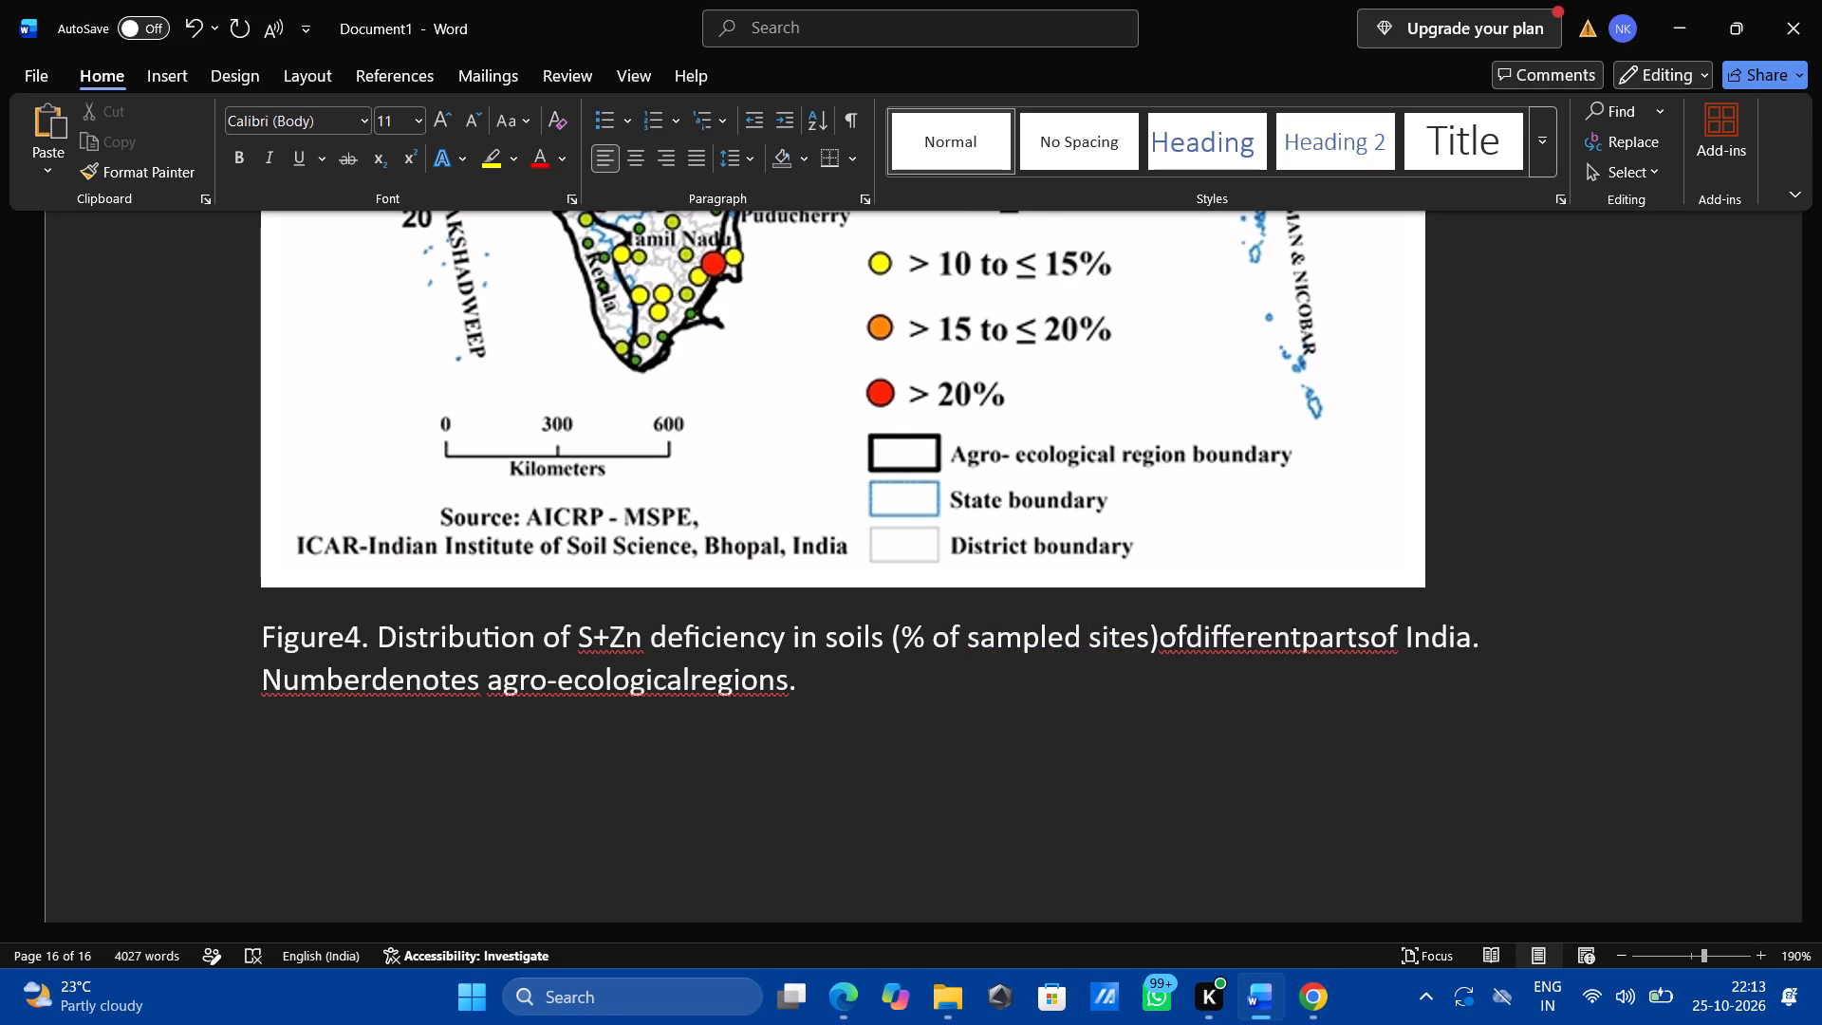
# Insert spaces between the words after "sites)" in the Figure 4 caption to read "of different parts of India".
pyautogui.press('Right')
pyautogui.press('Right')
pyautogui.press('Right')
pyautogui.press('Right')
pyautogui.press('Right')
pyautogui.press('Right')
pyautogui.press('Right')
pyautogui.press('Right')
pyautogui.press('space')
pyautogui.press('Right')
pyautogui.press('Right')
pyautogui.press('Right')
pyautogui.press('Right')
pyautogui.press('Right')
pyautogui.press('Right')
pyautogui.press('Right')
pyautogui.press('Right')
pyautogui.press('Right')
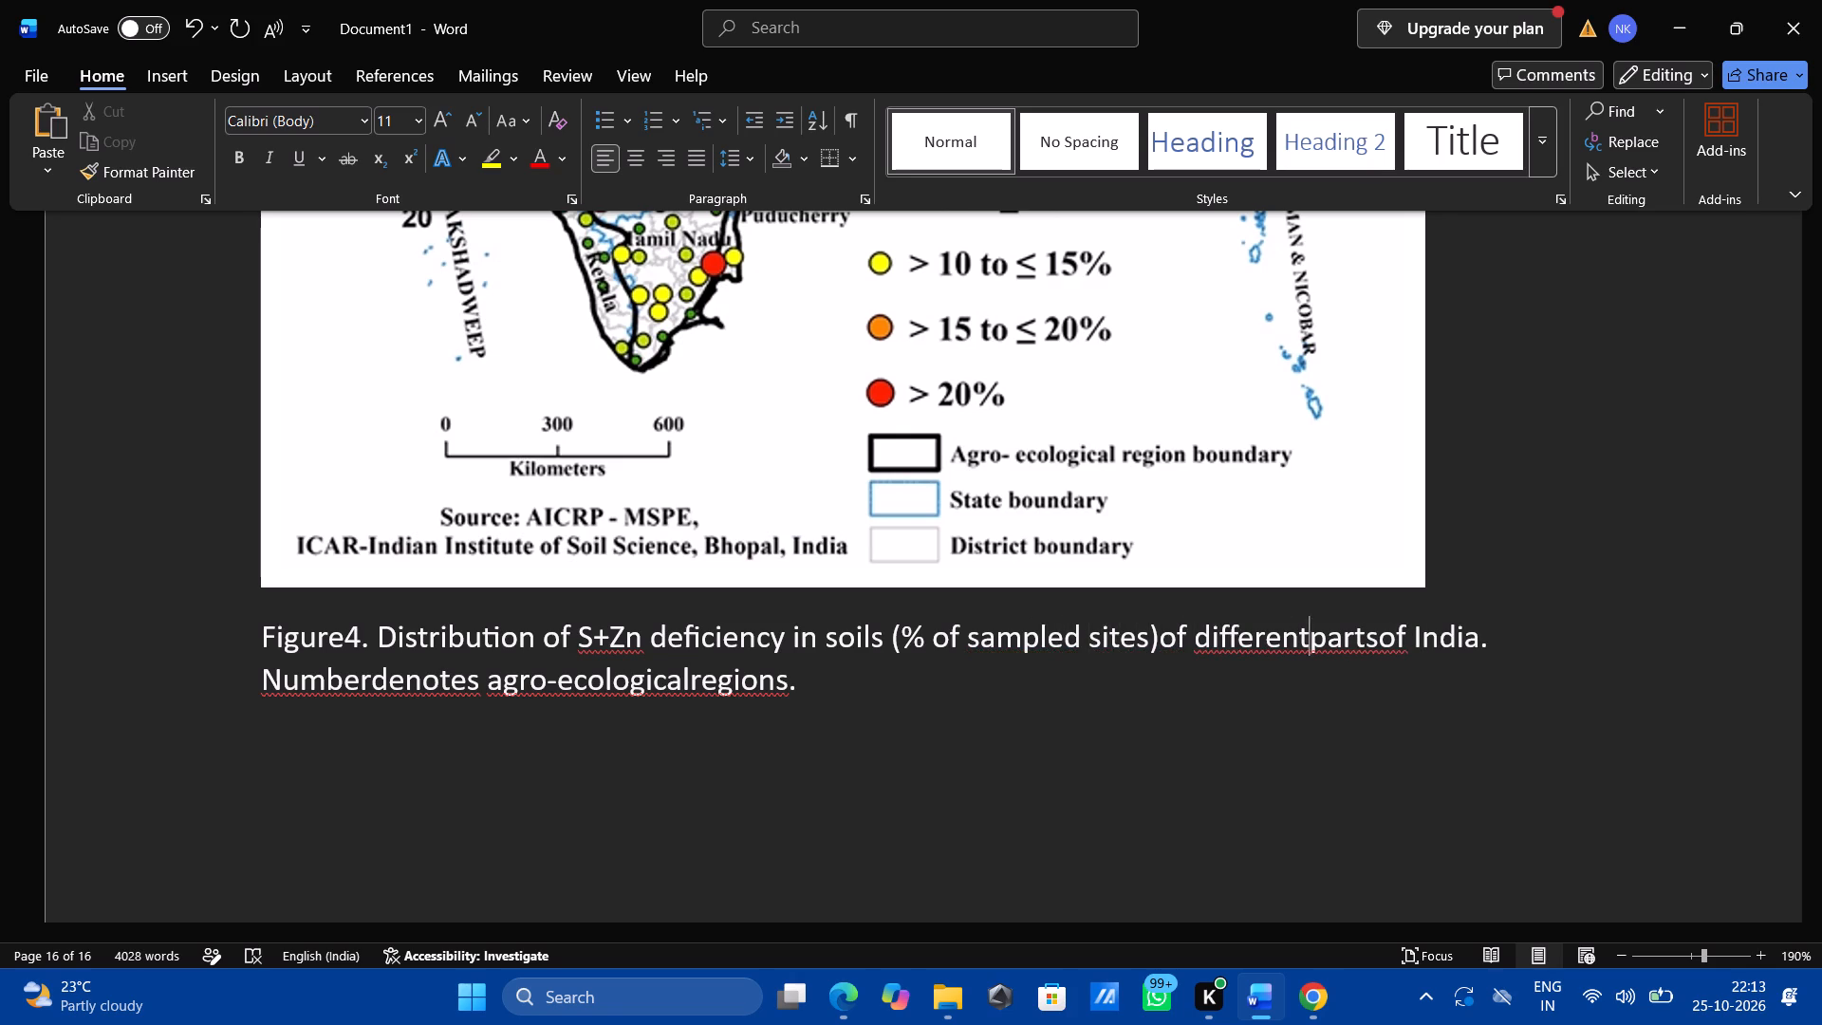
pyautogui.press('space')
pyautogui.press('Right')
pyautogui.press('Right')
pyautogui.press('Right')
pyautogui.press('Right')
pyautogui.press('Right')
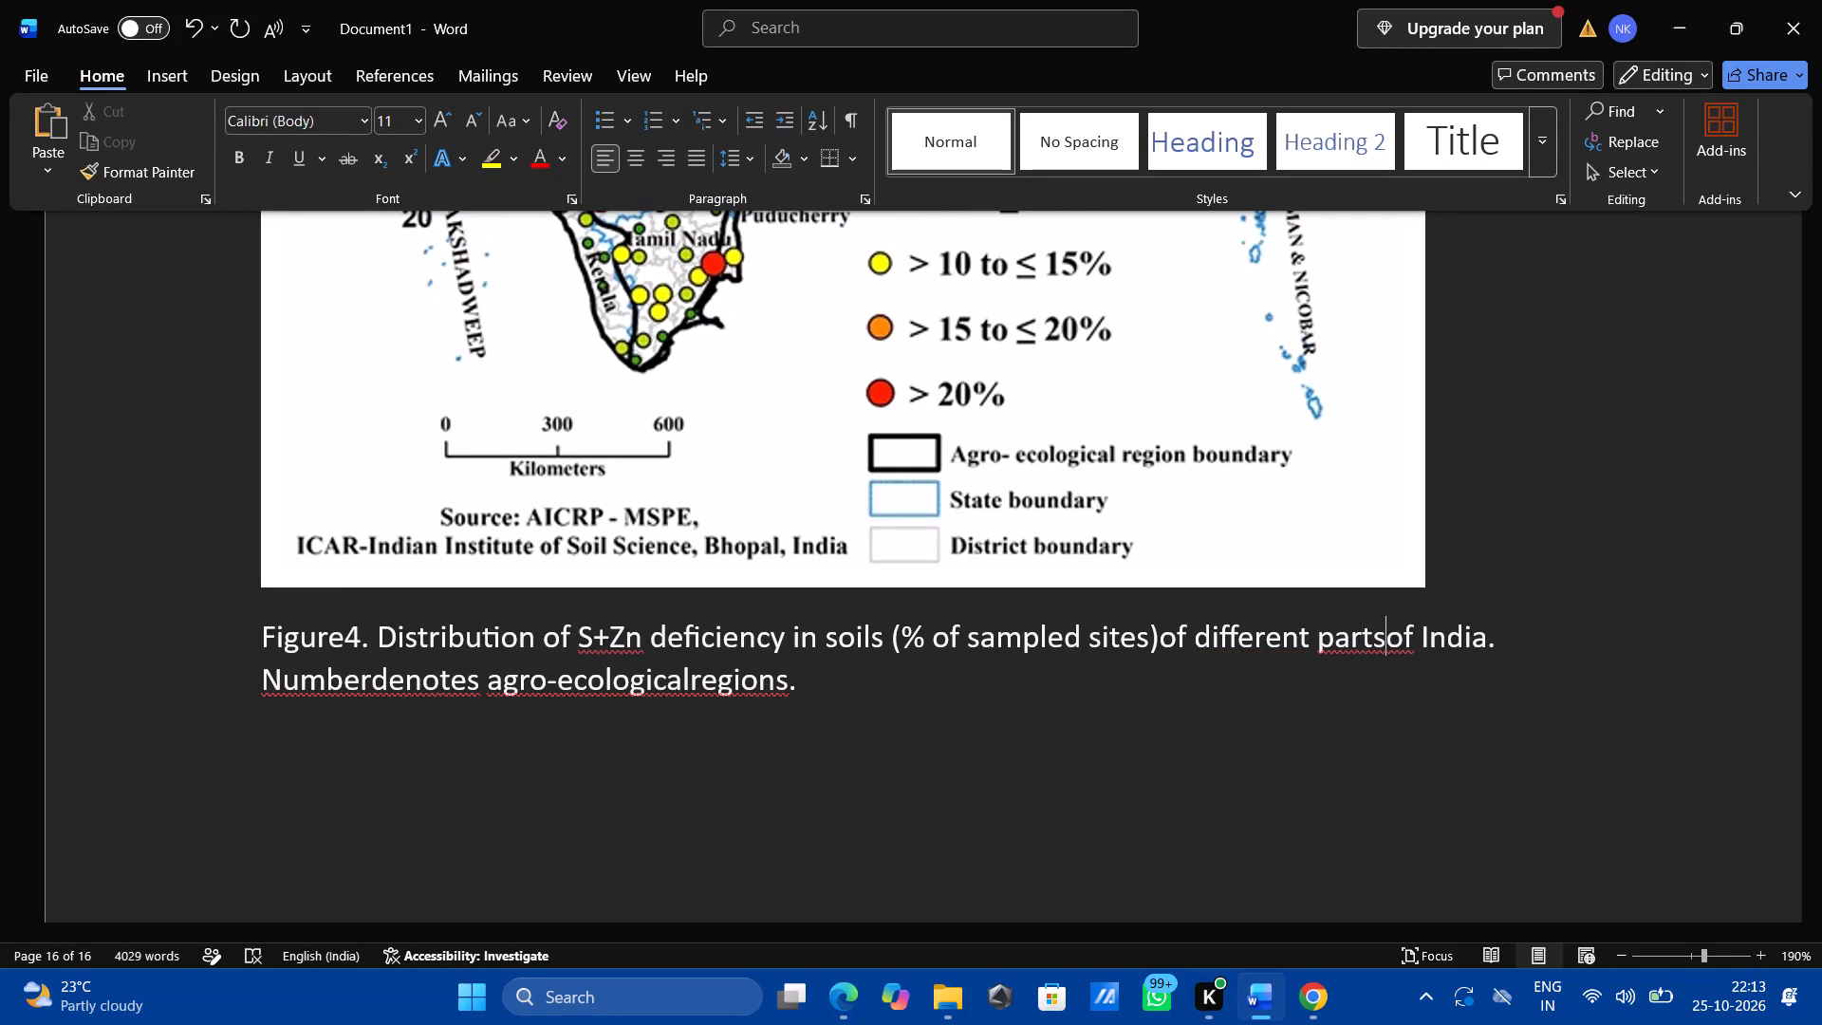
pyautogui.press('space')
pyautogui.press('Right')
pyautogui.press('Right')
pyautogui.press('Right')
pyautogui.press('Right')
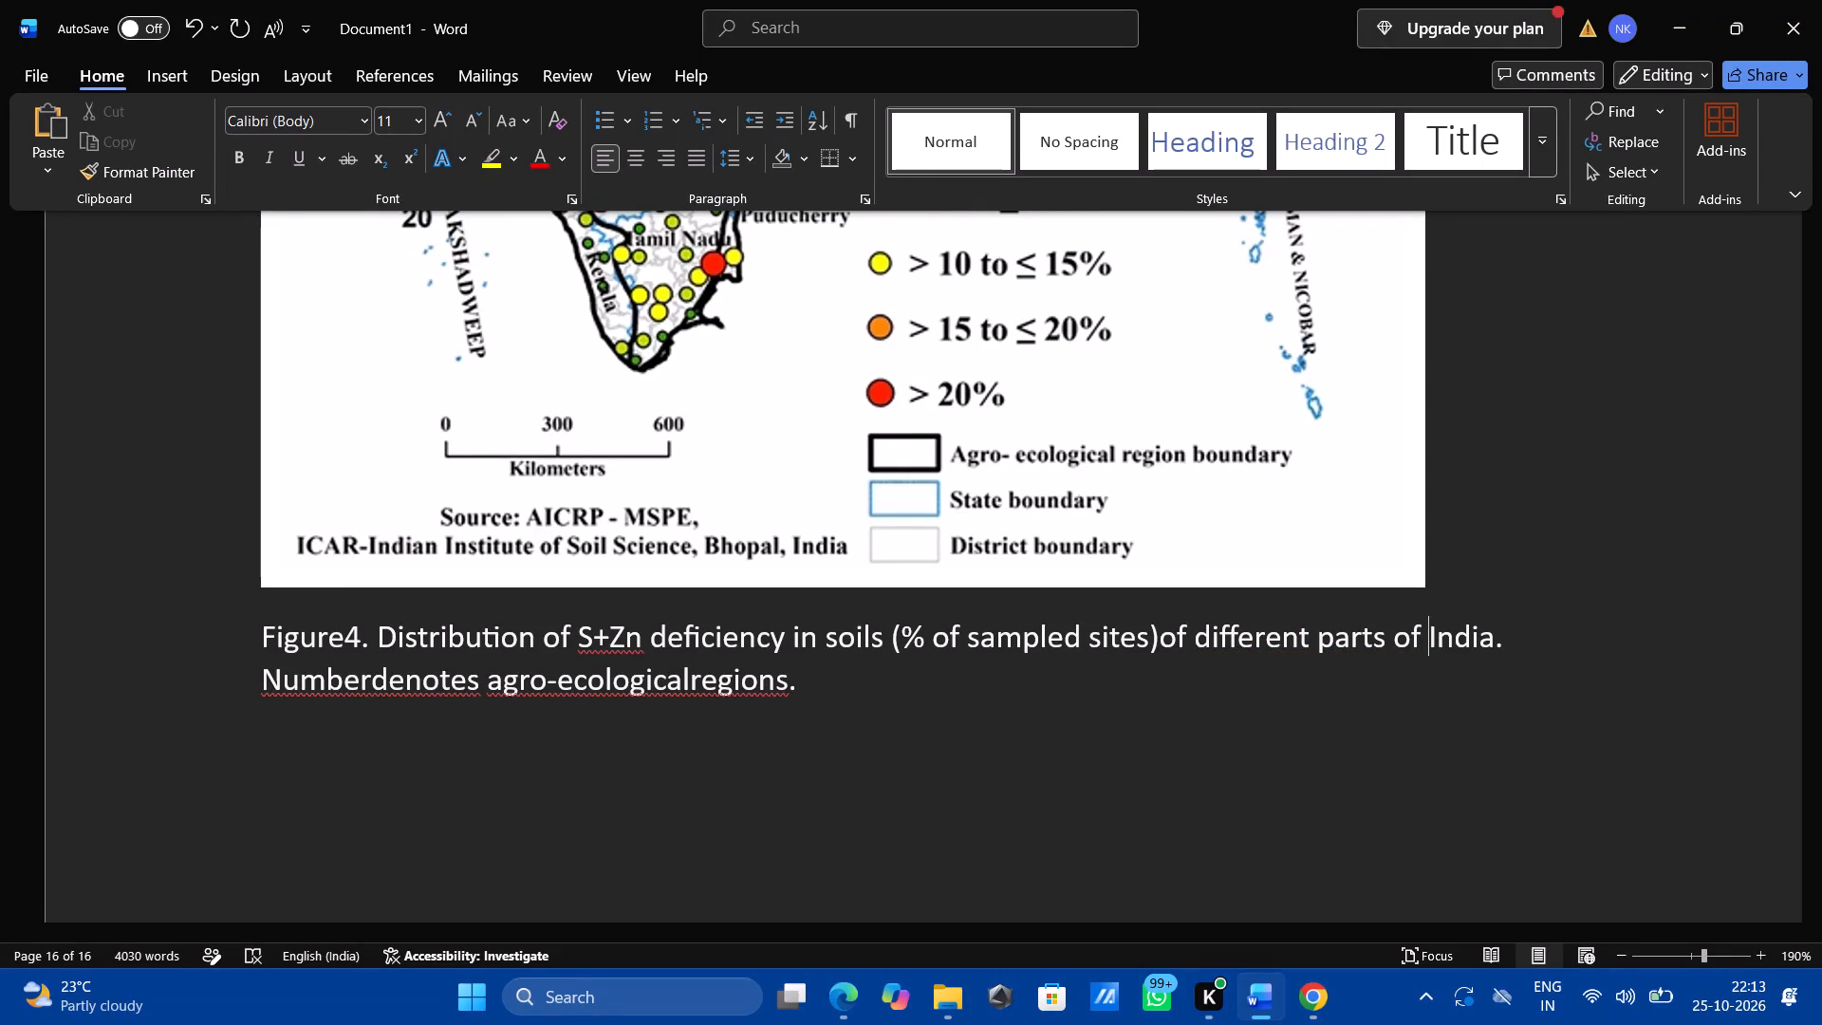
# Separate the run-together words at the start of the Figure 4 caption's second sentence to read "Number denotes".
pyautogui.press('Right')
pyautogui.press('Right')
pyautogui.press('Right')
pyautogui.press('Right')
pyautogui.press('Right')
pyautogui.press('Right')
pyautogui.press('Right')
pyautogui.press('Right')
pyautogui.press('Right')
pyautogui.press('Right')
pyautogui.press('Right')
pyautogui.press('Right')
pyautogui.press('space')
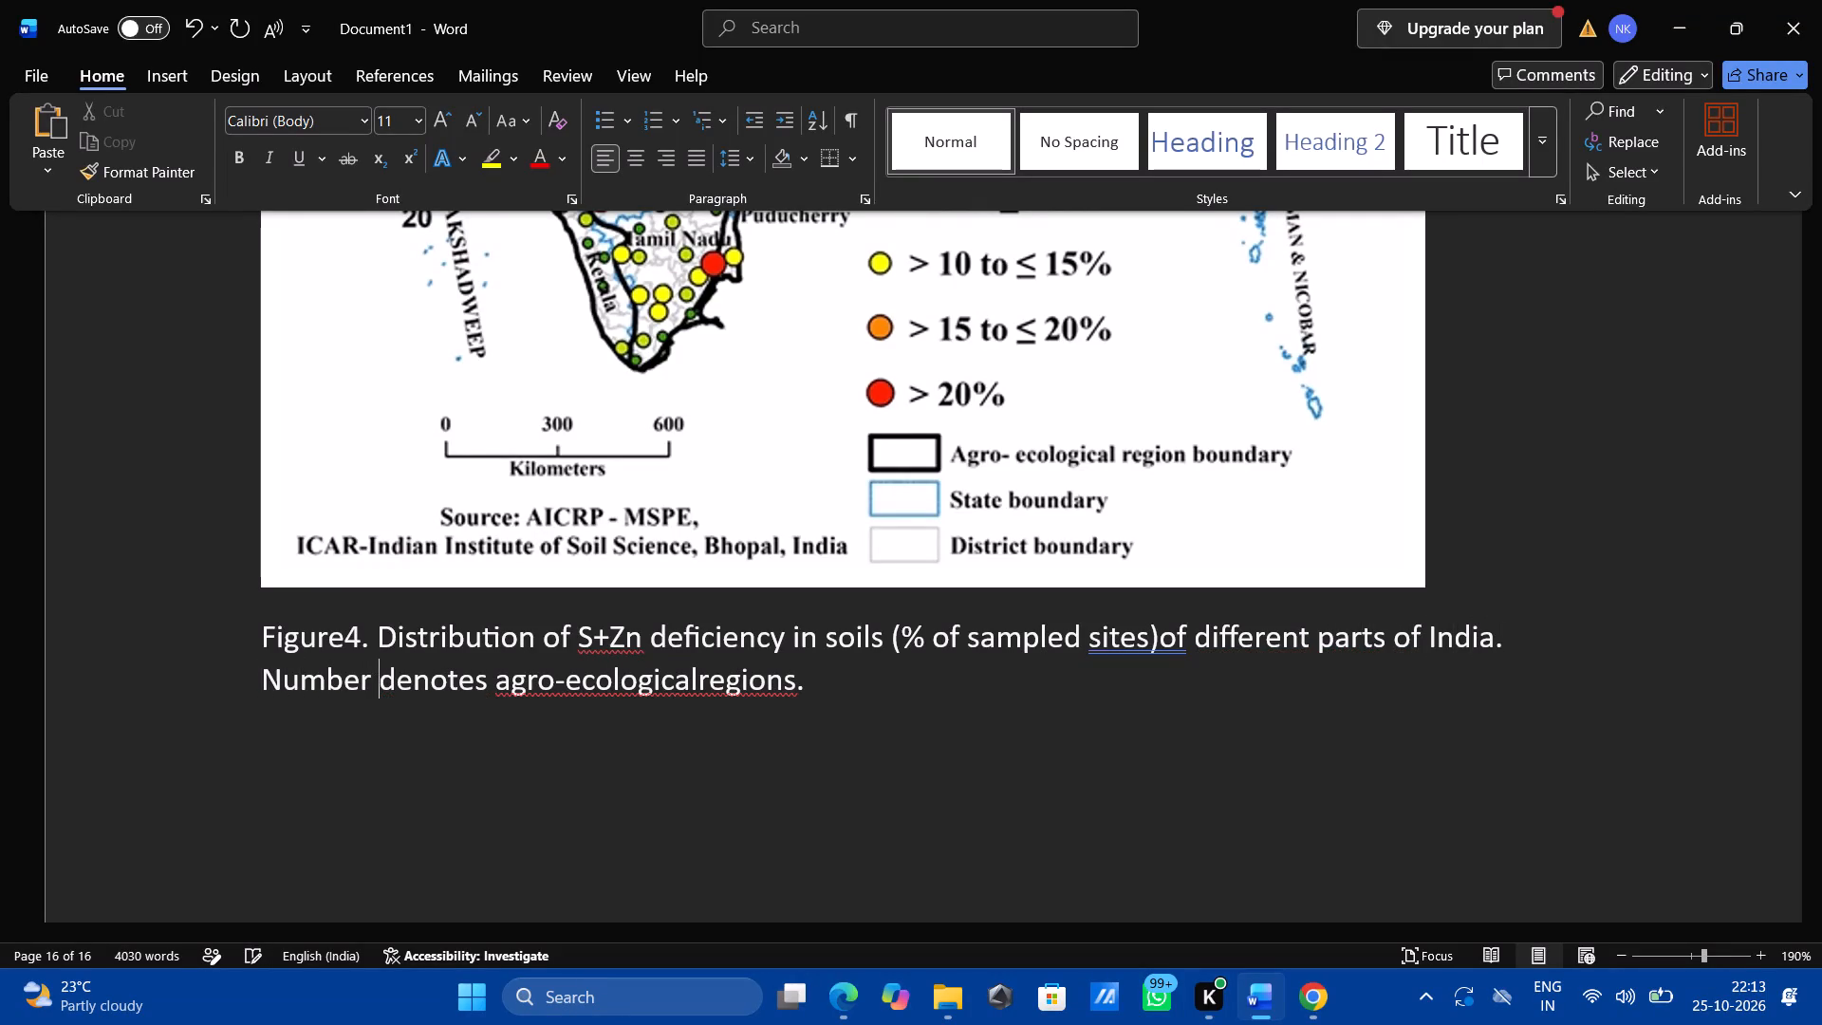
# Insert the missing space at the end of the Figure 4 caption so it reads "agro-ecological regions.".
pyautogui.press('Right')
pyautogui.press('Right')
pyautogui.press('Right')
pyautogui.press('Right')
pyautogui.press('Right')
pyautogui.press('Right')
pyautogui.press('Right')
pyautogui.press('Right')
pyautogui.press('Right')
pyautogui.press('Right')
pyautogui.press('Right')
pyautogui.press('Right')
pyautogui.press('Right')
pyautogui.press('Right')
pyautogui.press('Right')
pyautogui.press('Right')
pyautogui.press('Right')
pyautogui.press('Right')
pyautogui.press('Right')
pyautogui.press('Right')
pyautogui.press('Right')
pyautogui.press('Right')
pyautogui.press('Right')
pyautogui.press('space')
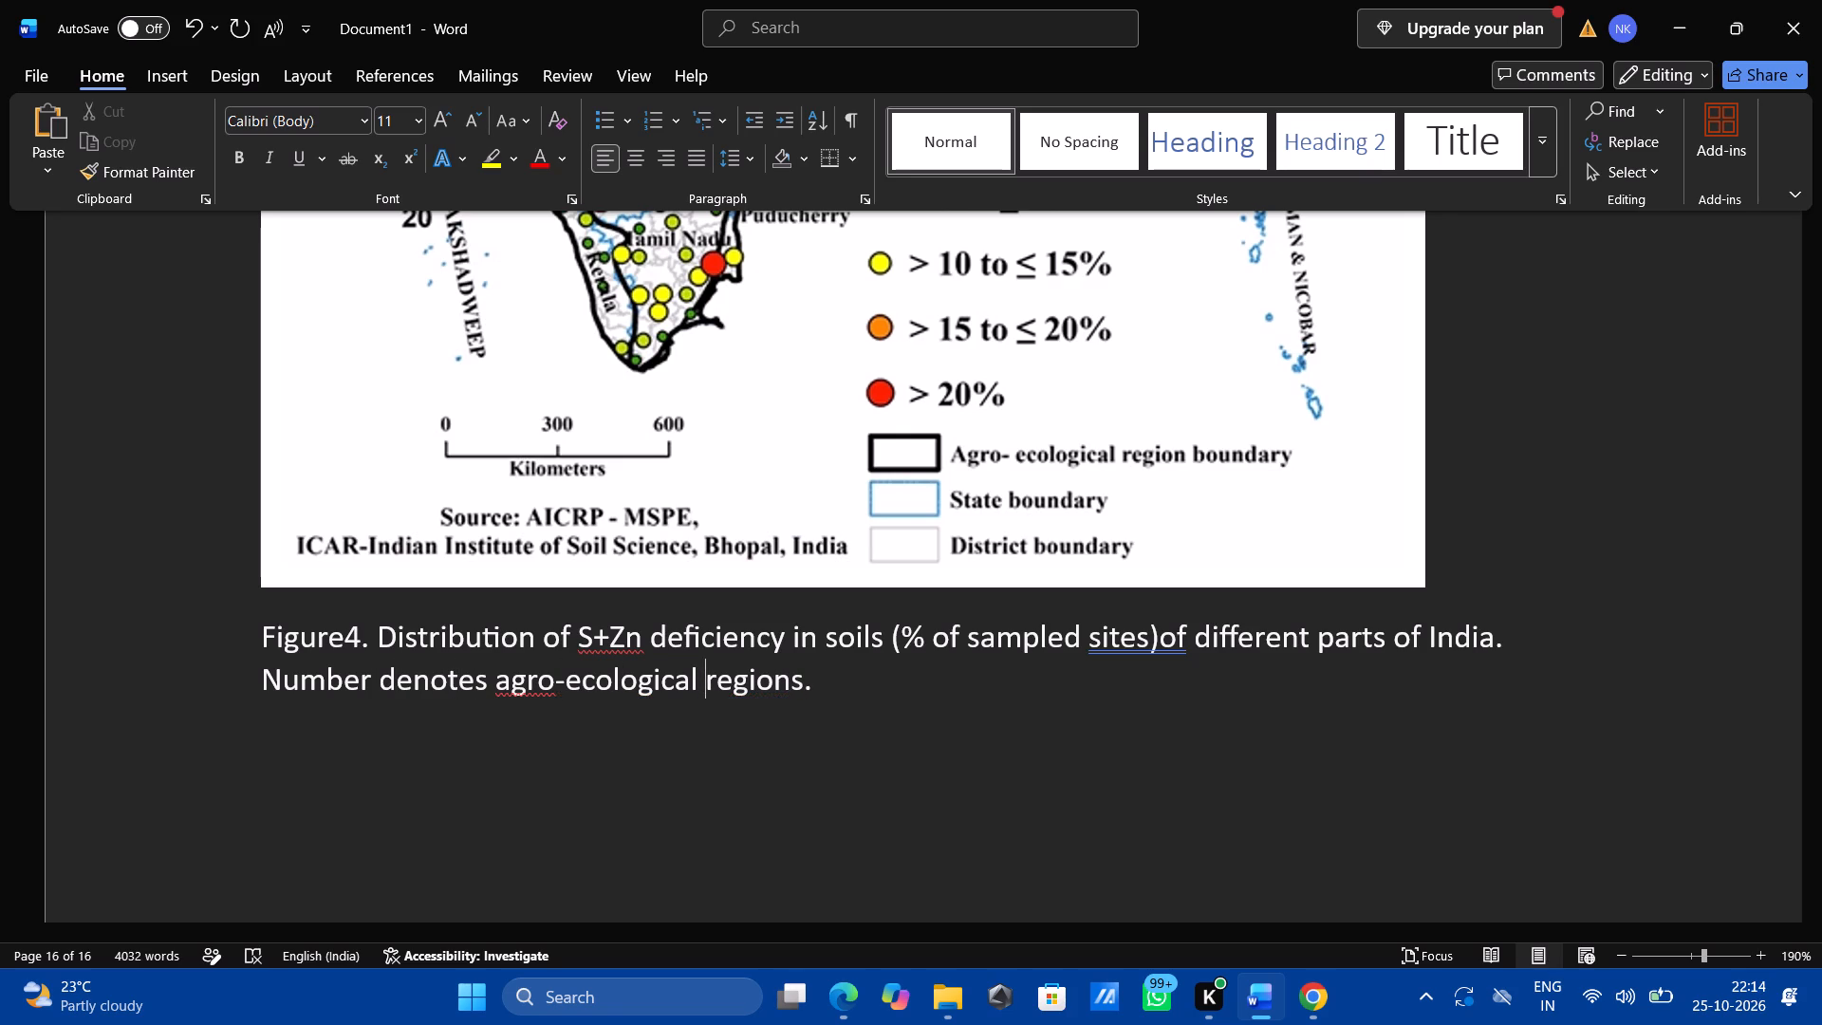
# Add spaces around the plus sign in the Figure 4 caption to read "S + Zn".
pyautogui.click(589, 640)
pyautogui.press('space')
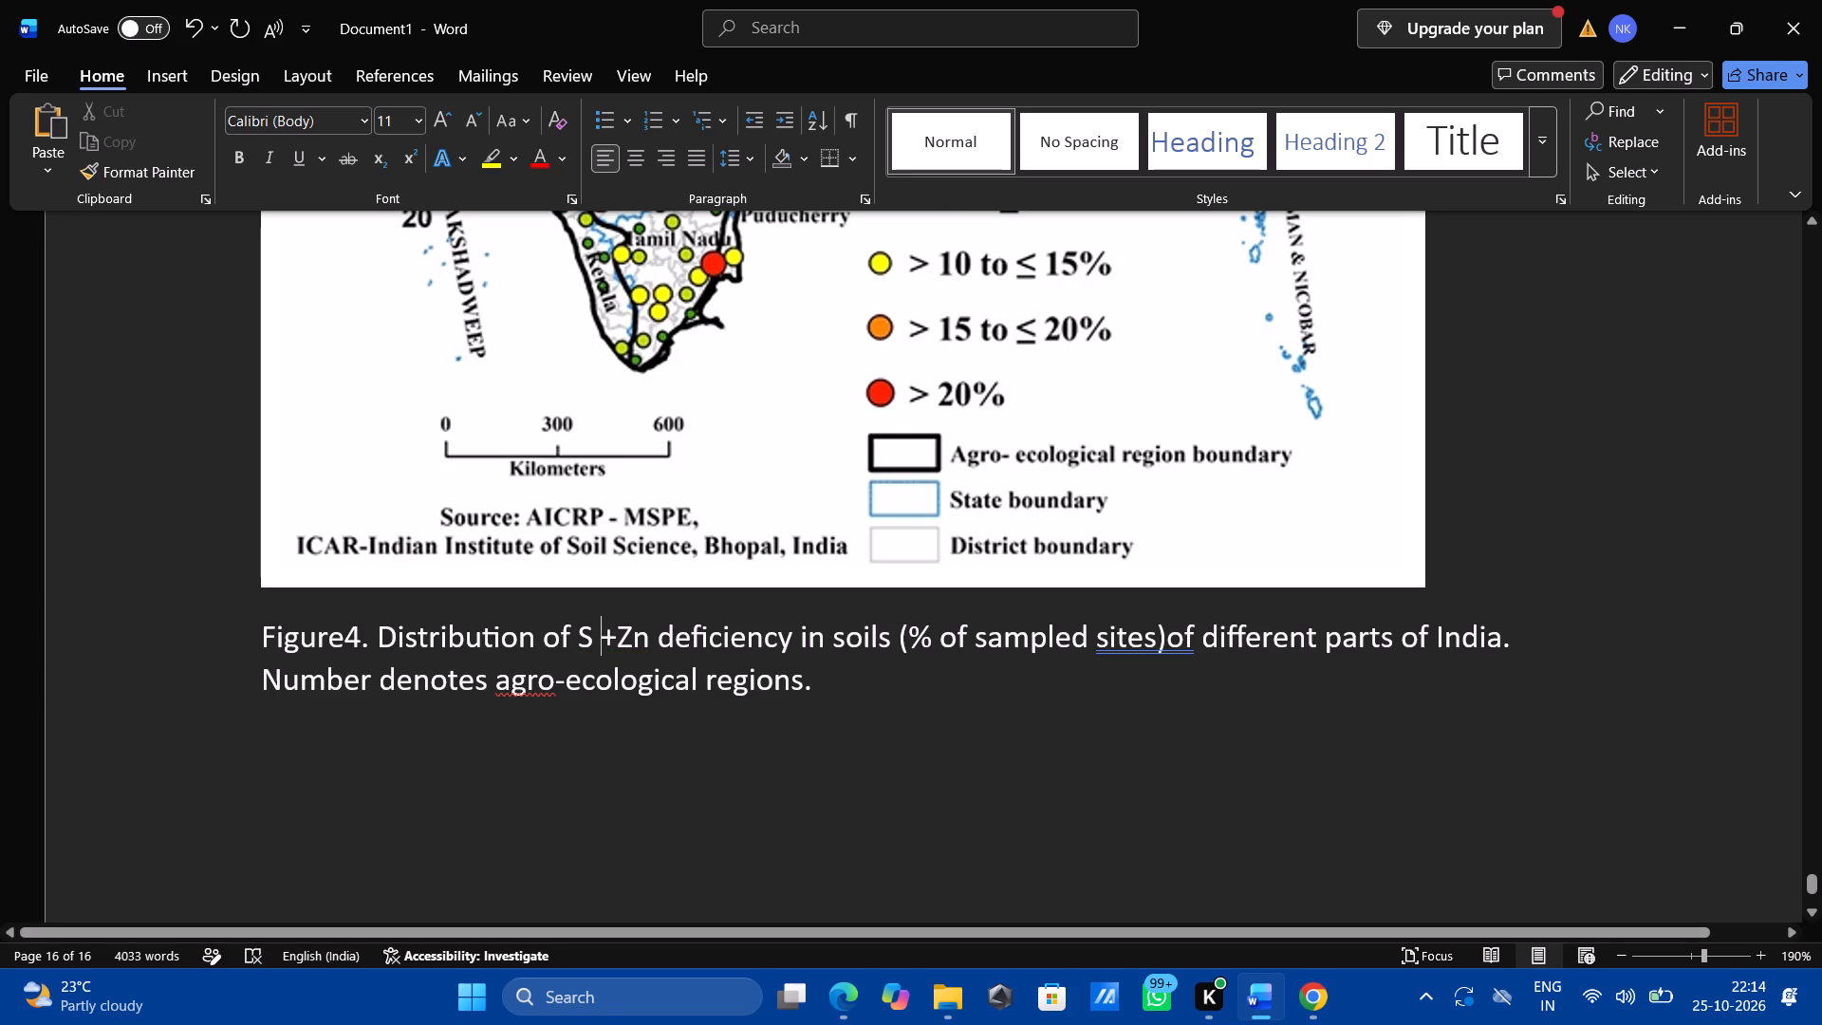
pyautogui.click(610, 639)
pyautogui.press('space')
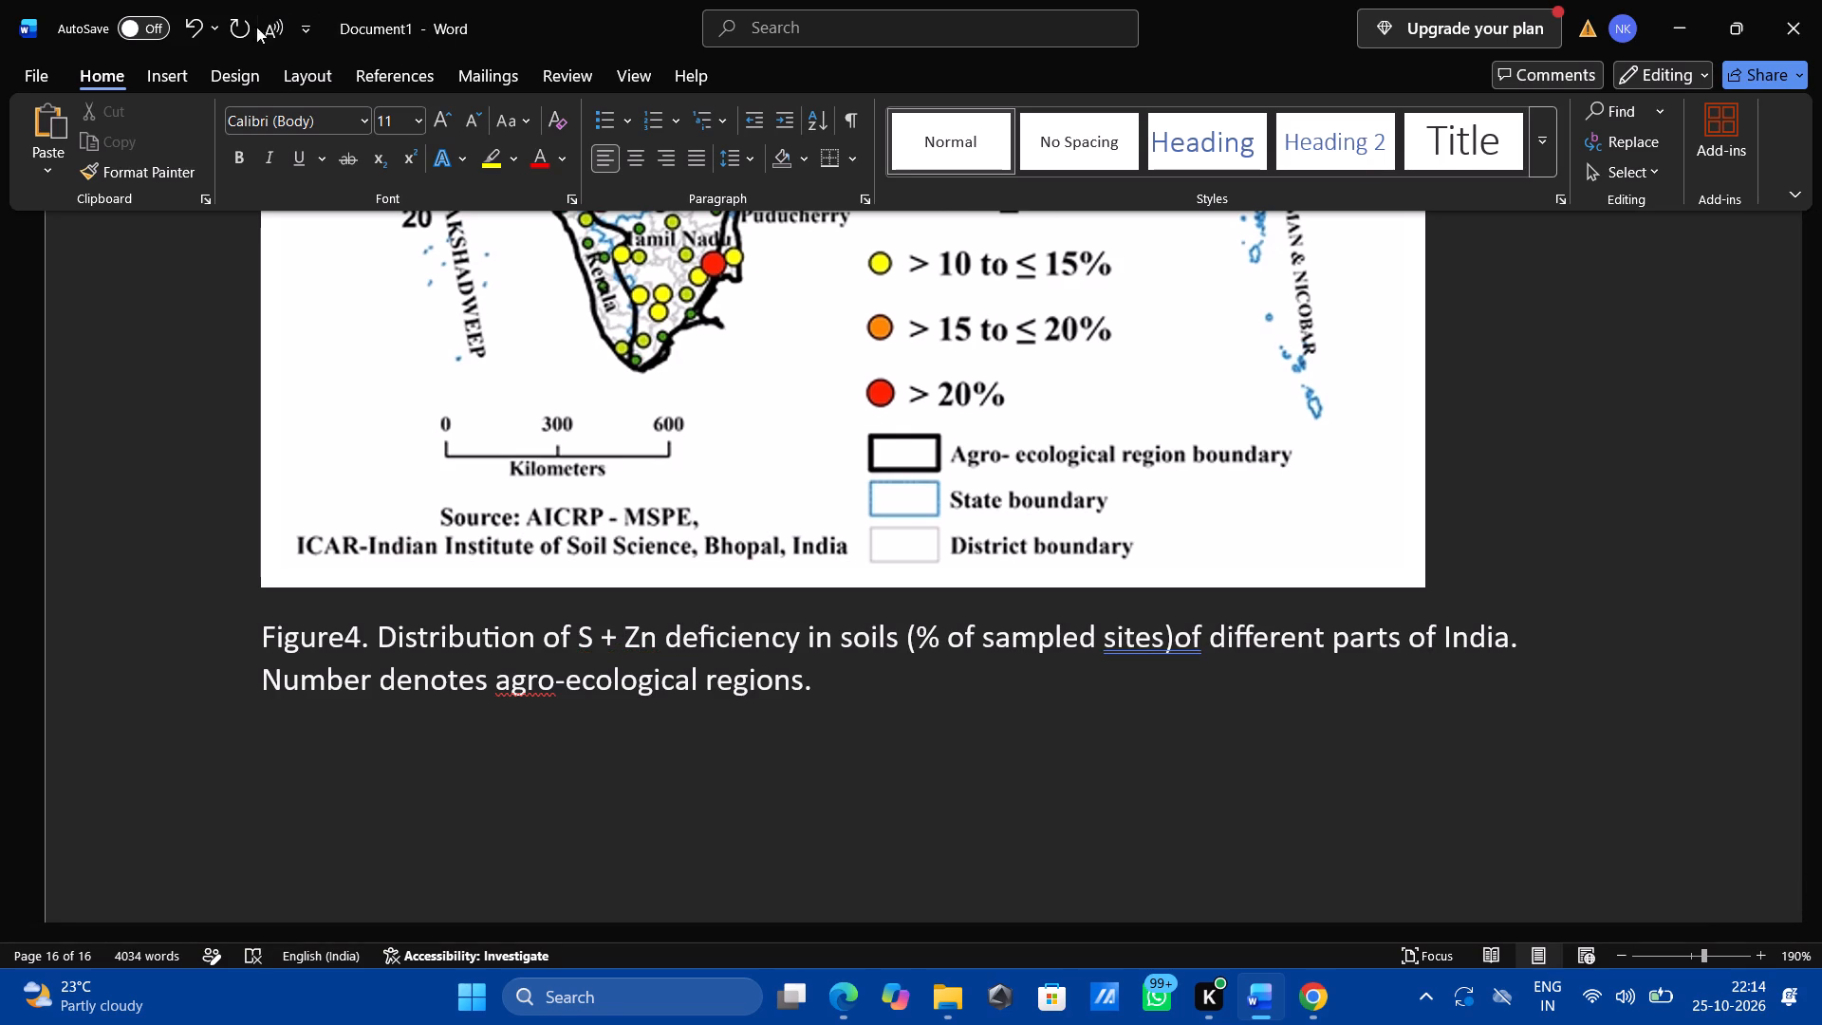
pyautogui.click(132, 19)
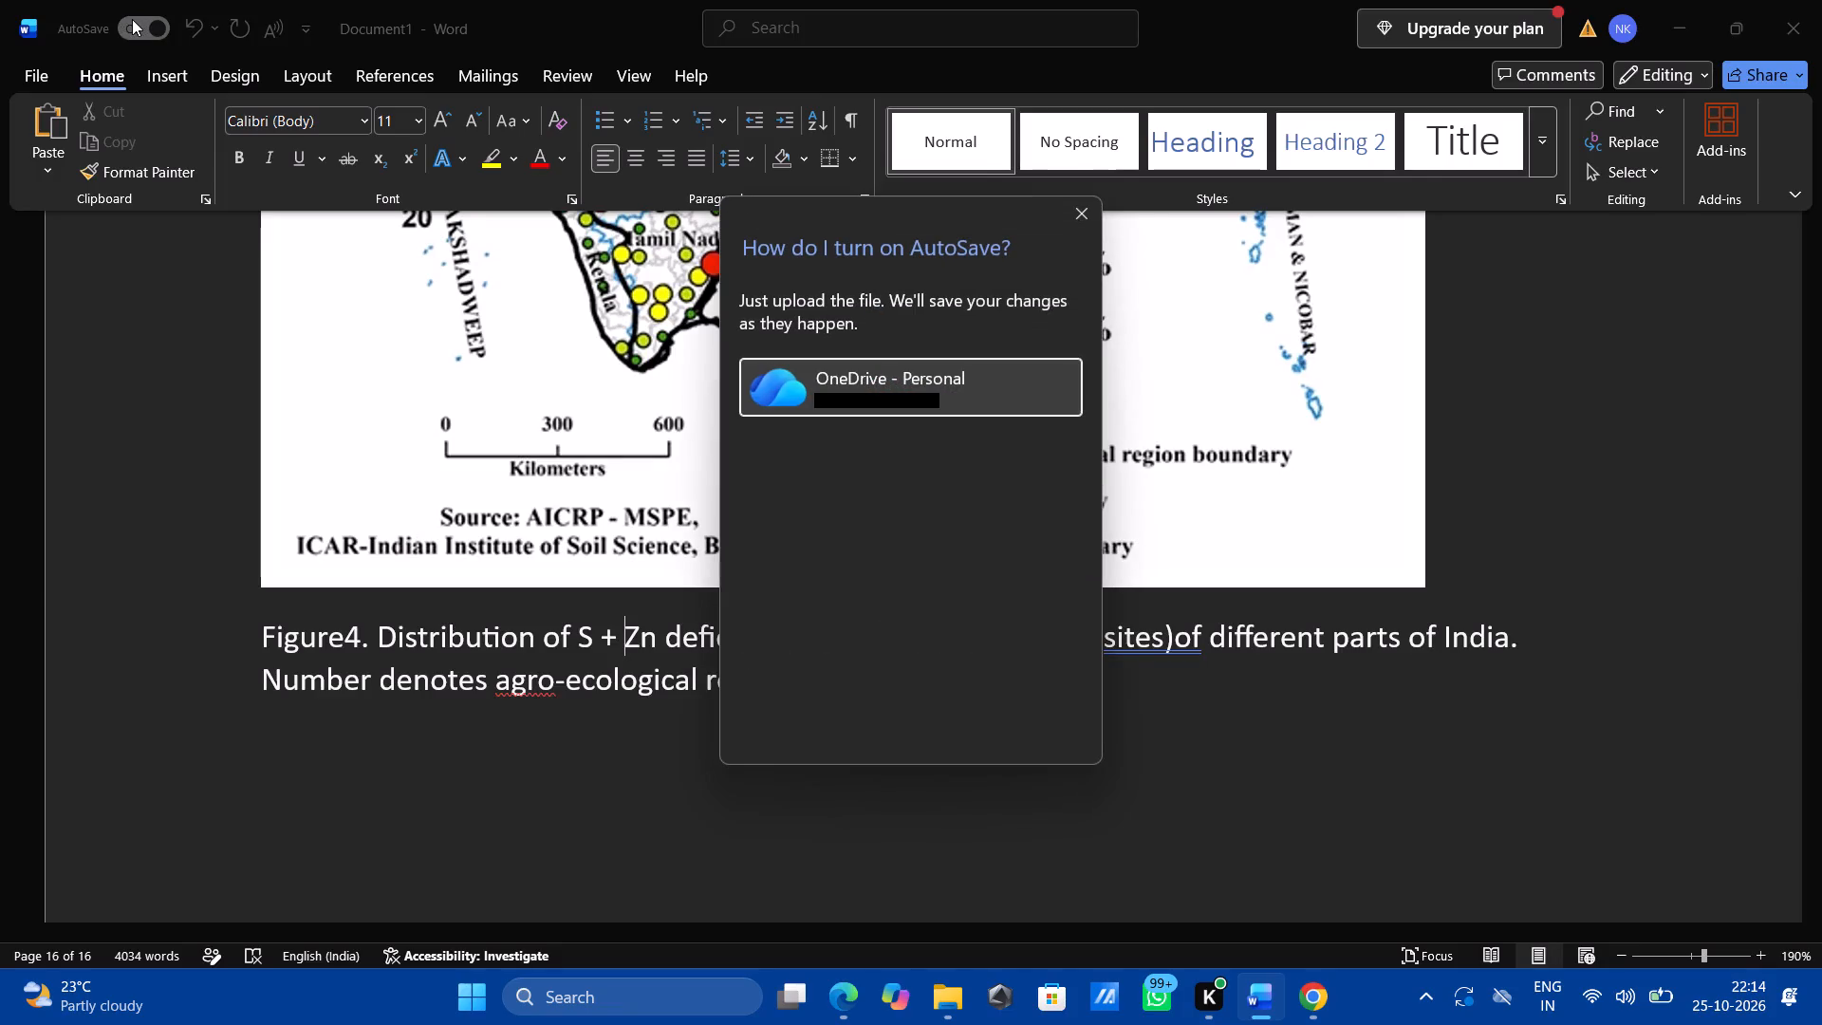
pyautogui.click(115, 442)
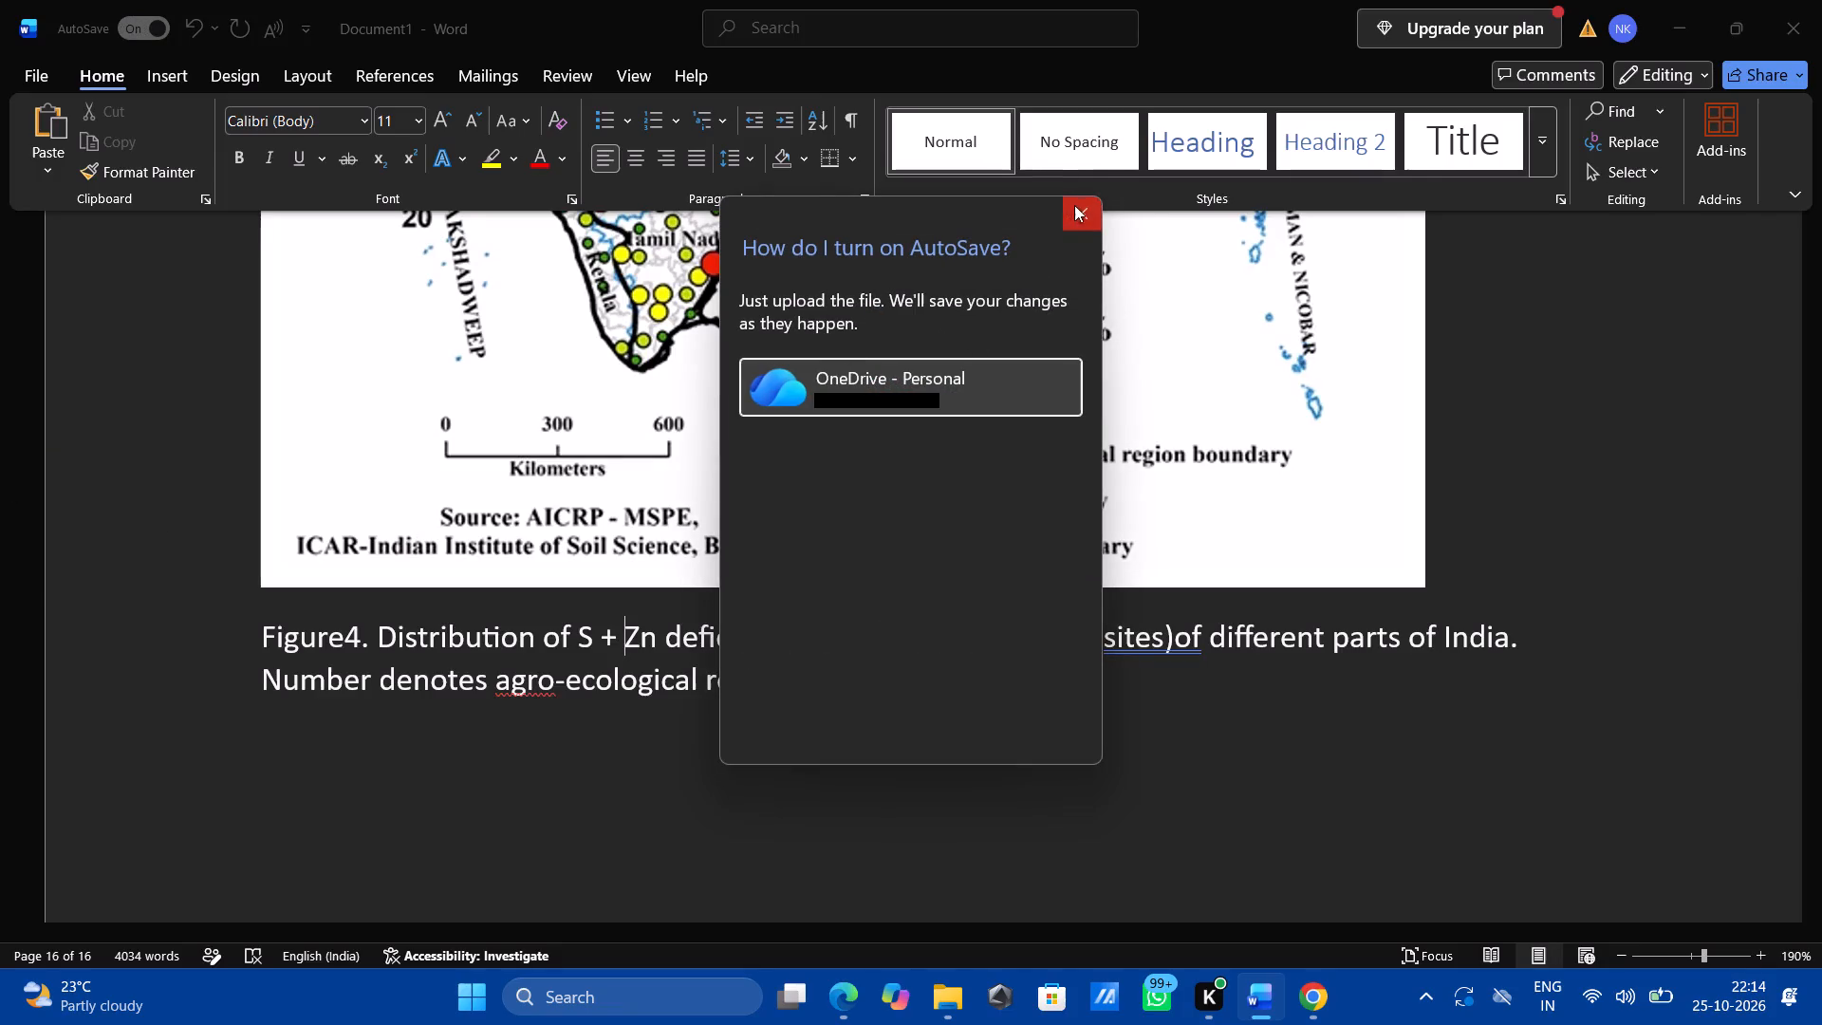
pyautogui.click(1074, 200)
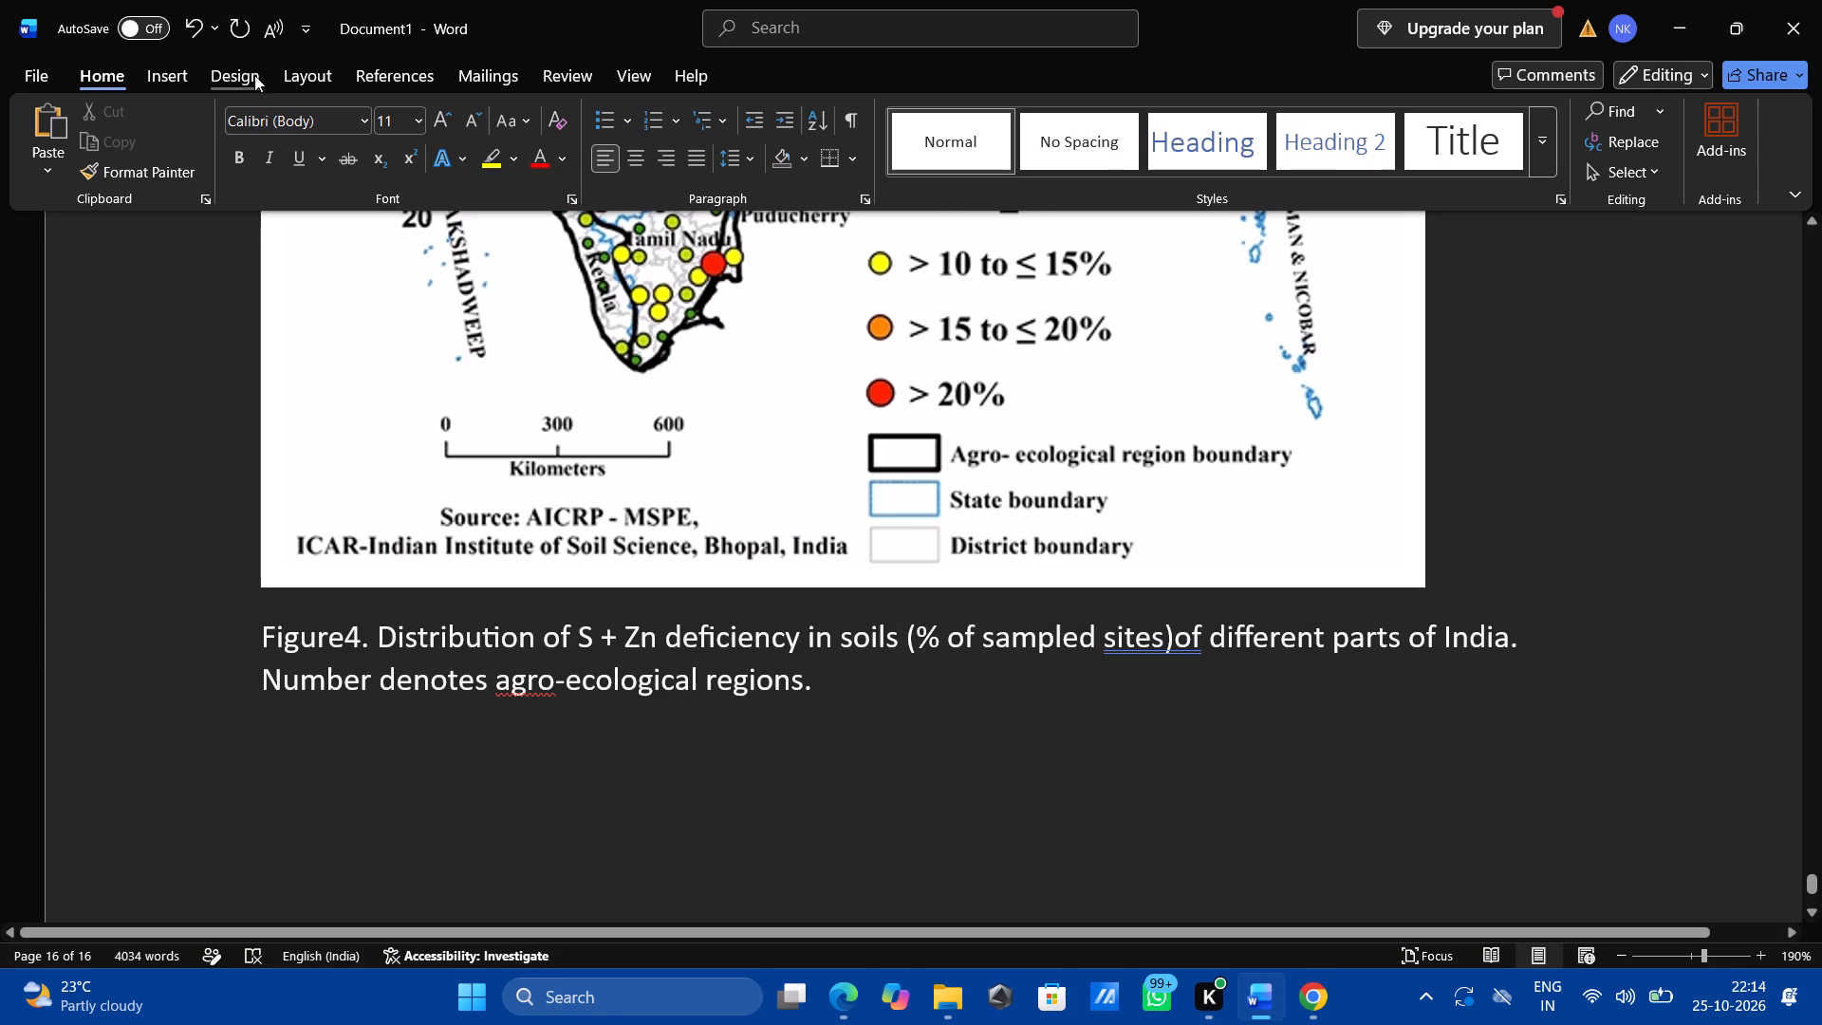
# Save the document as "Assessing Multi" in the OneDrive Documents folder, dismissing the account sign-in request.
pyautogui.click(354, 53)
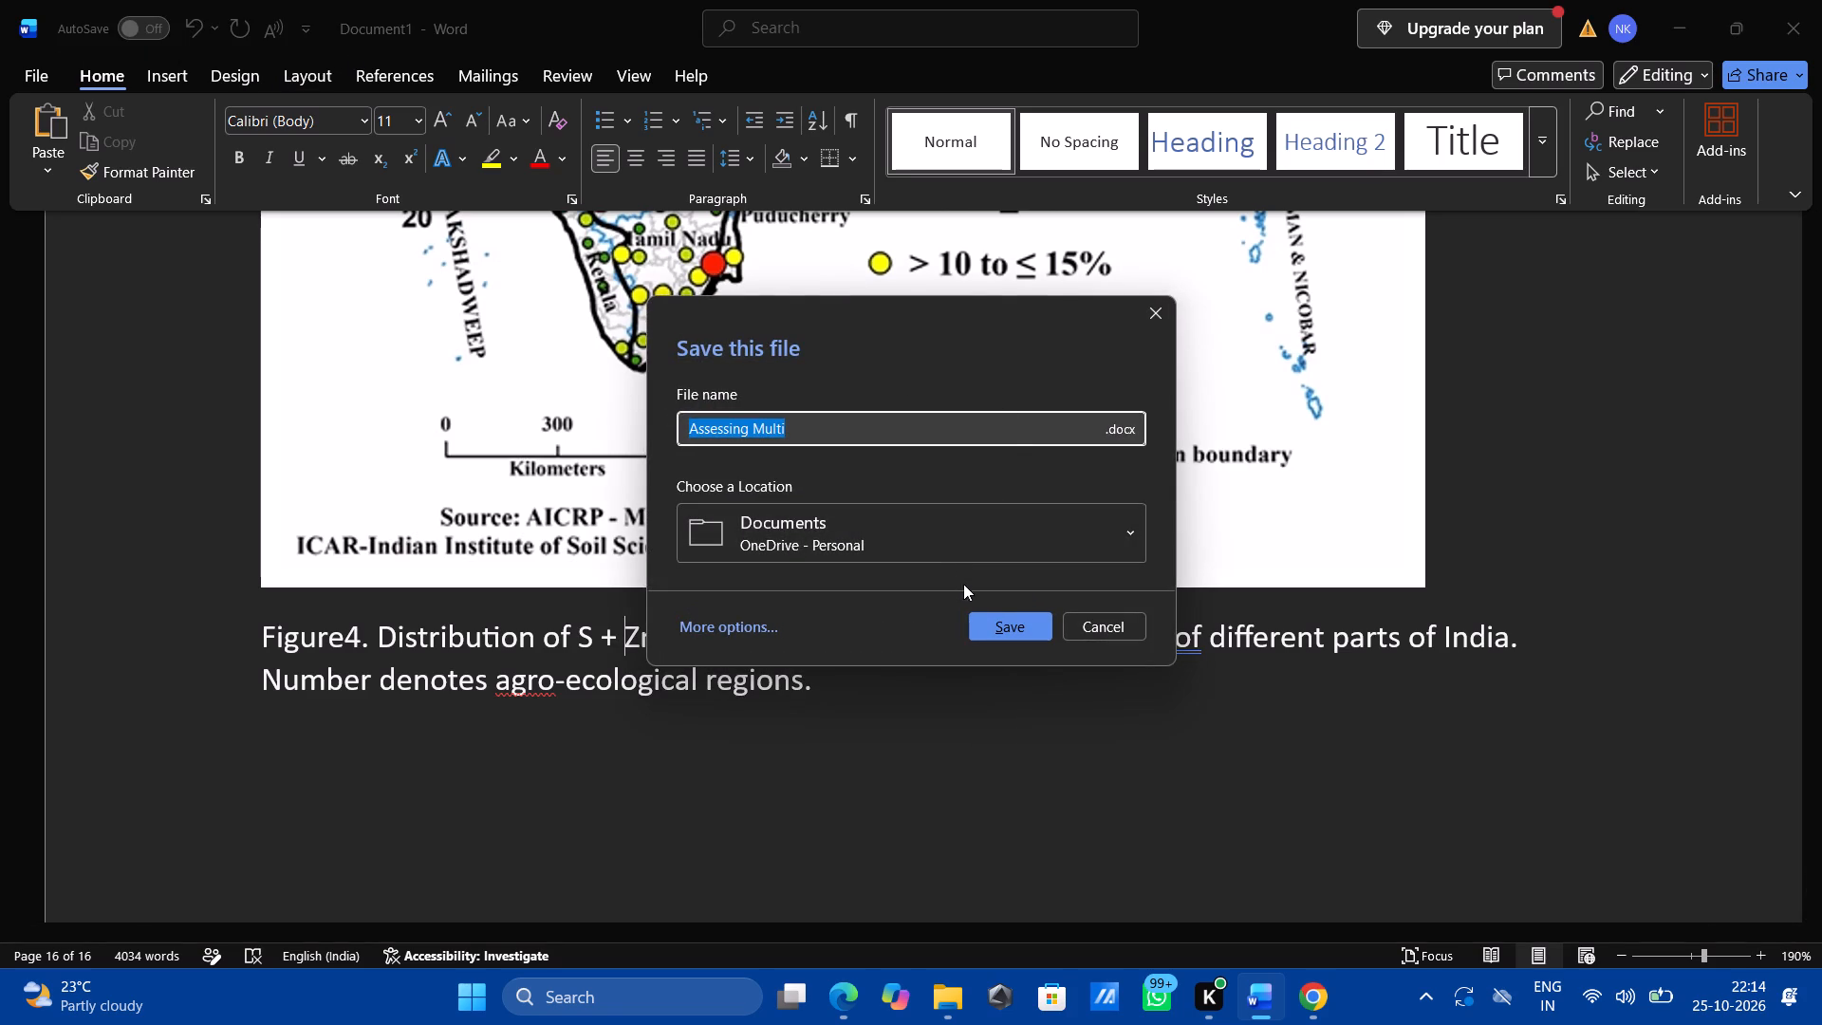
pyautogui.click(1000, 633)
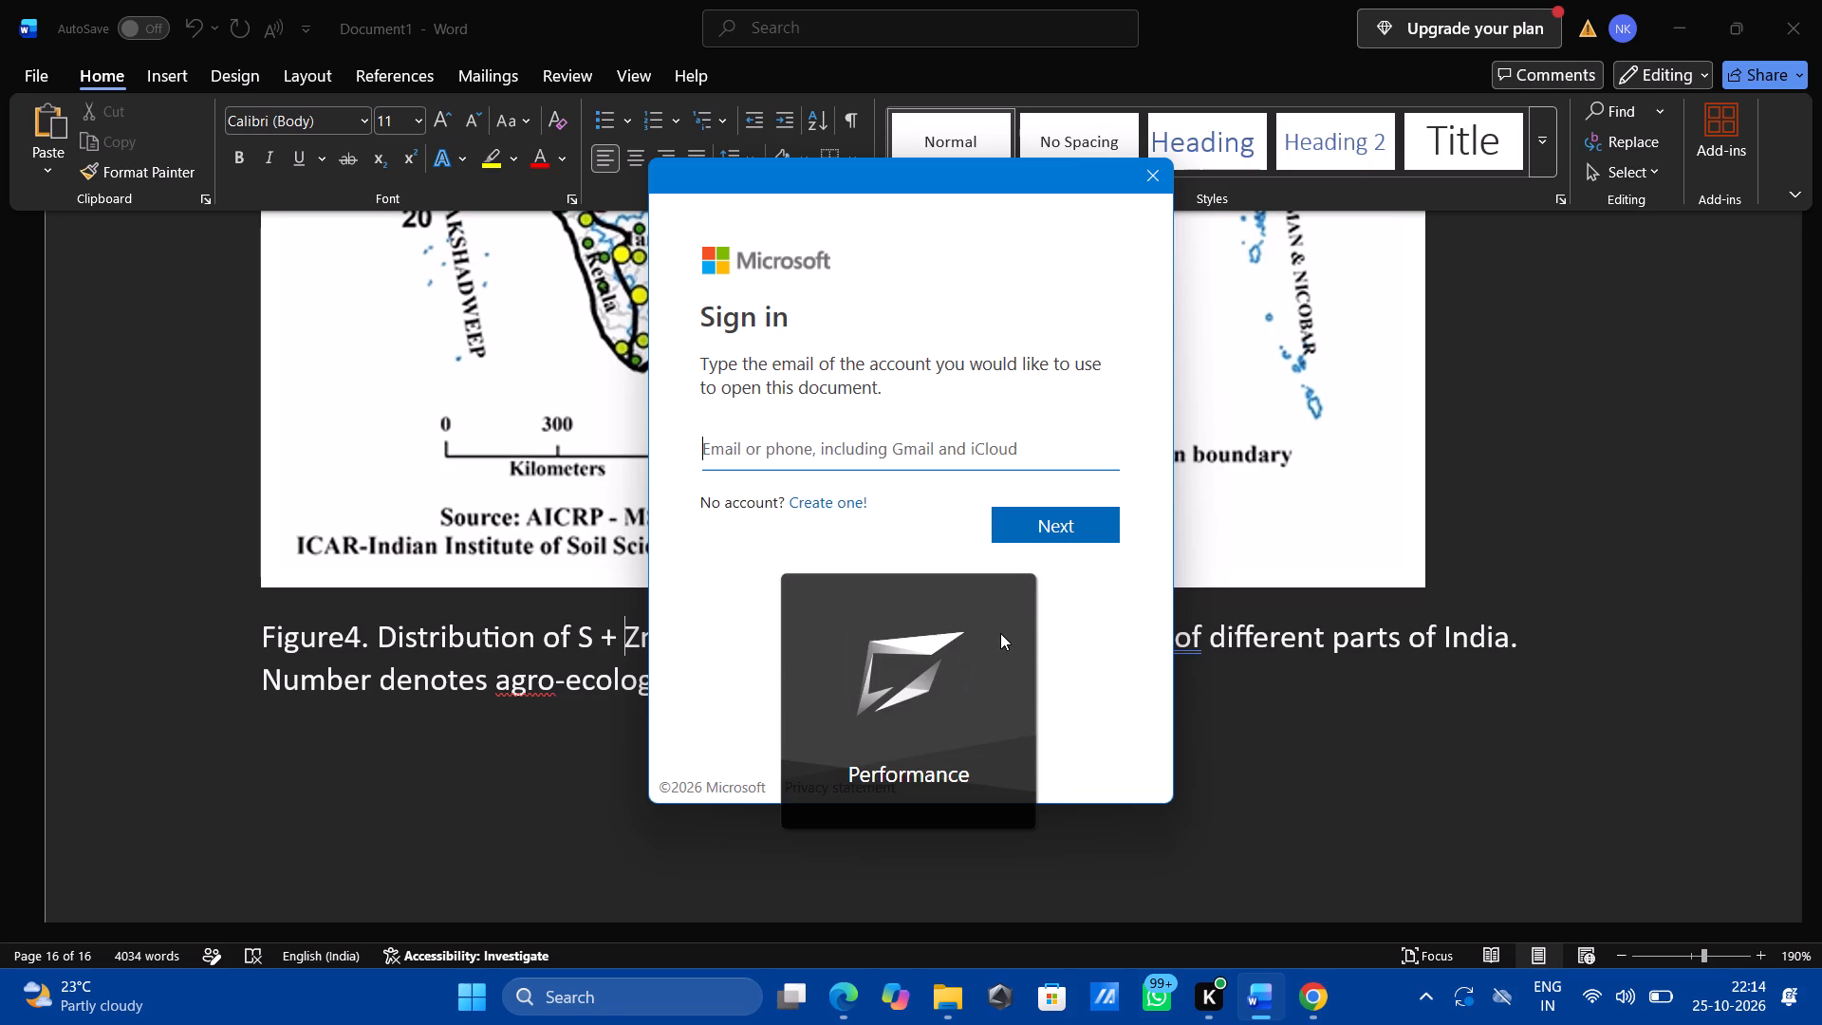
pyautogui.click(1145, 190)
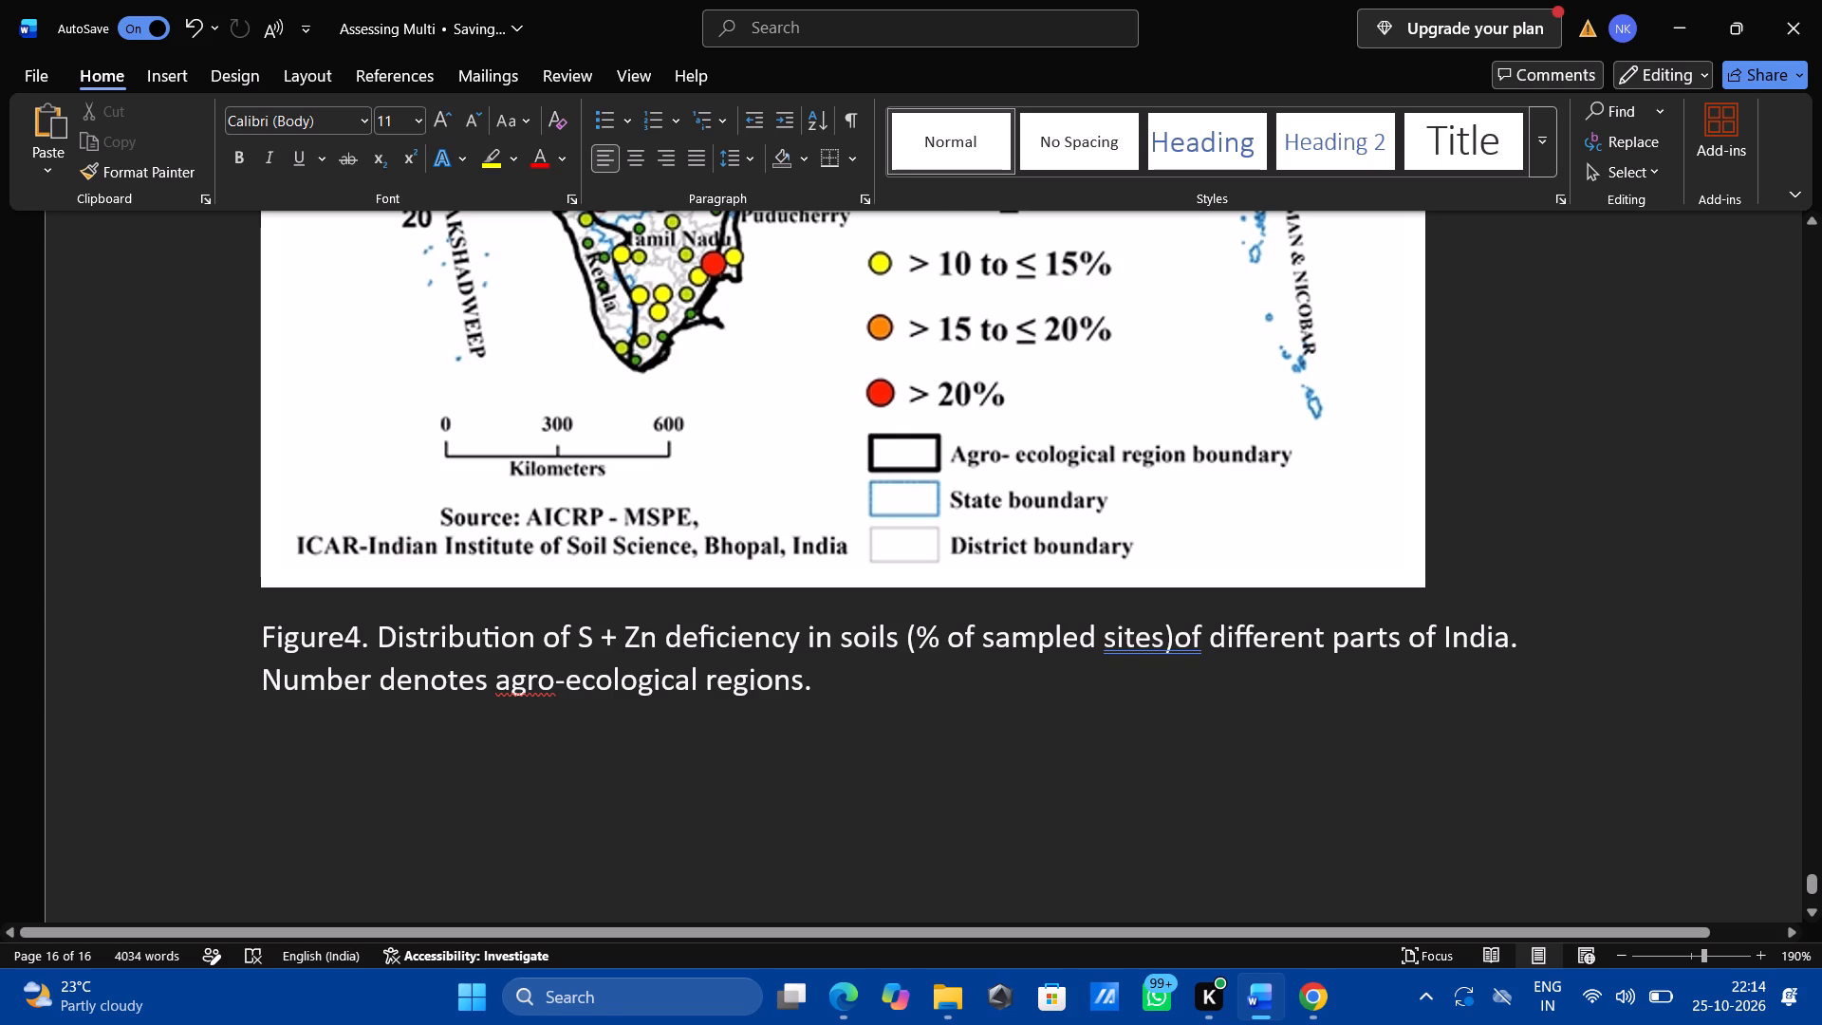
# Add two empty paragraphs after the end of the Figure 4 caption.
pyautogui.scroll(-1, 773, 728)
pyautogui.scroll(1, 766, 676)
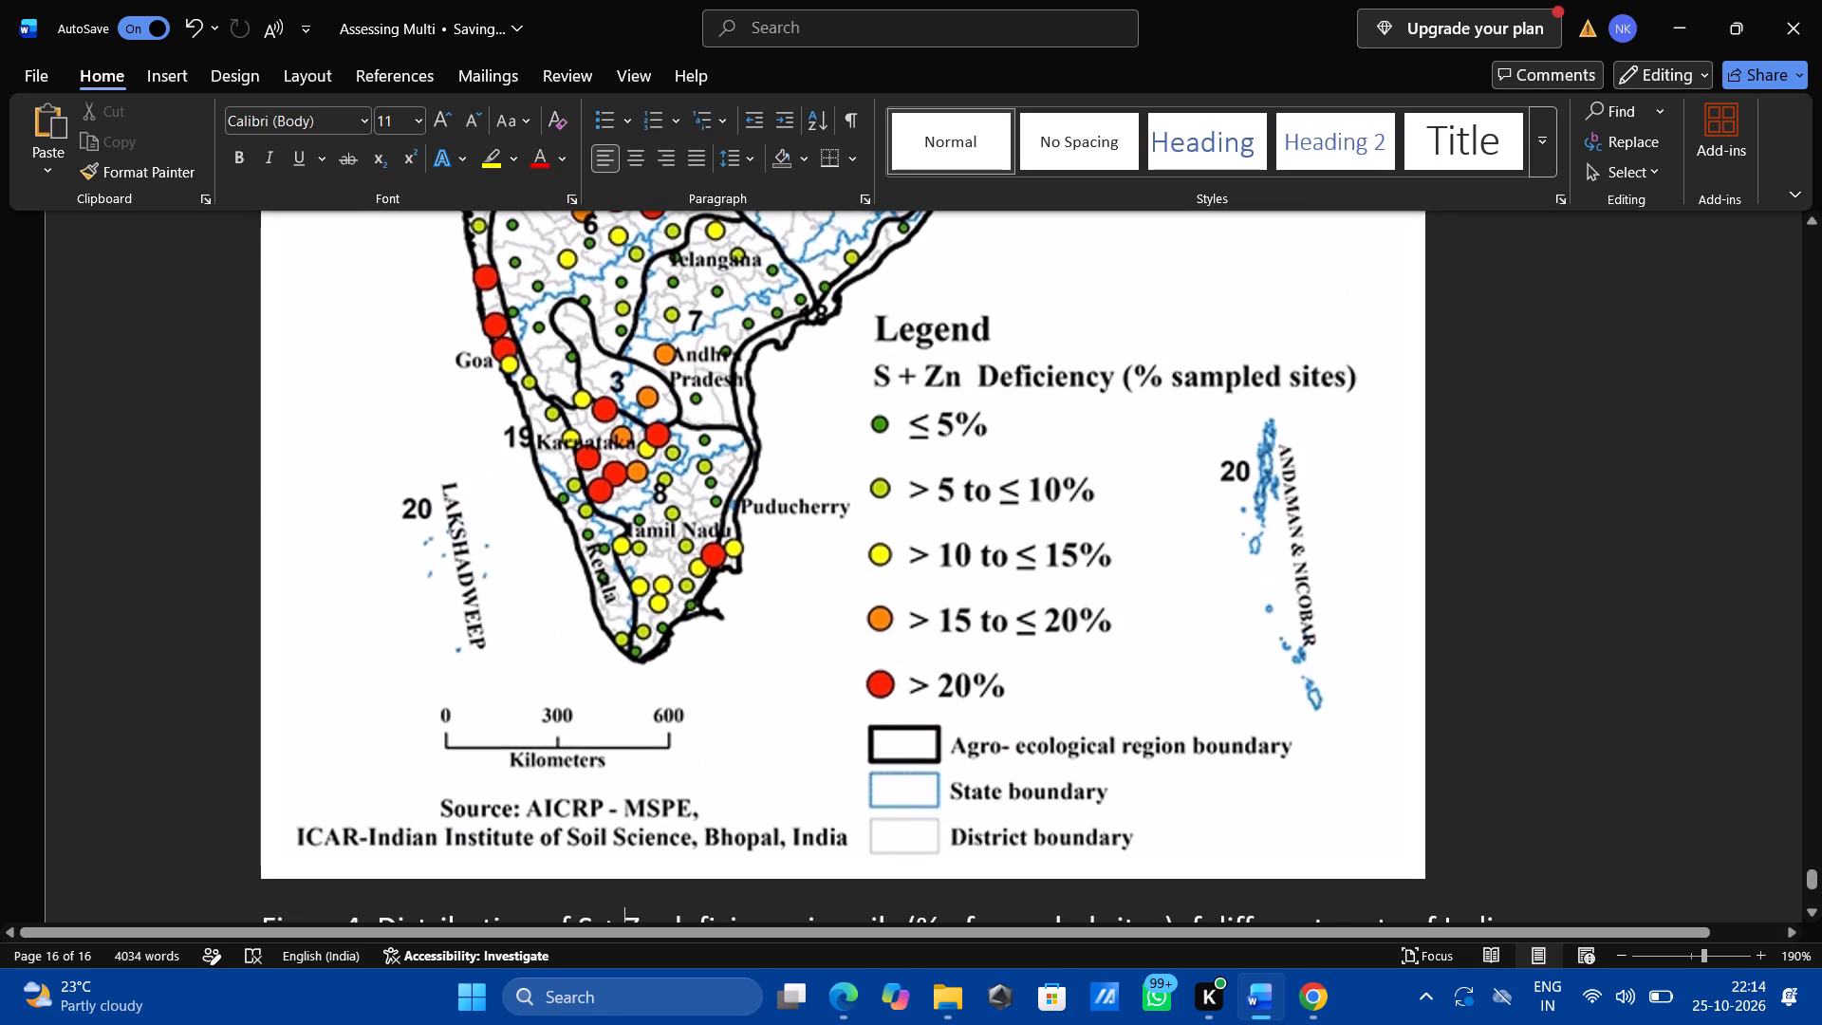
pyautogui.scroll(-2, 830, 606)
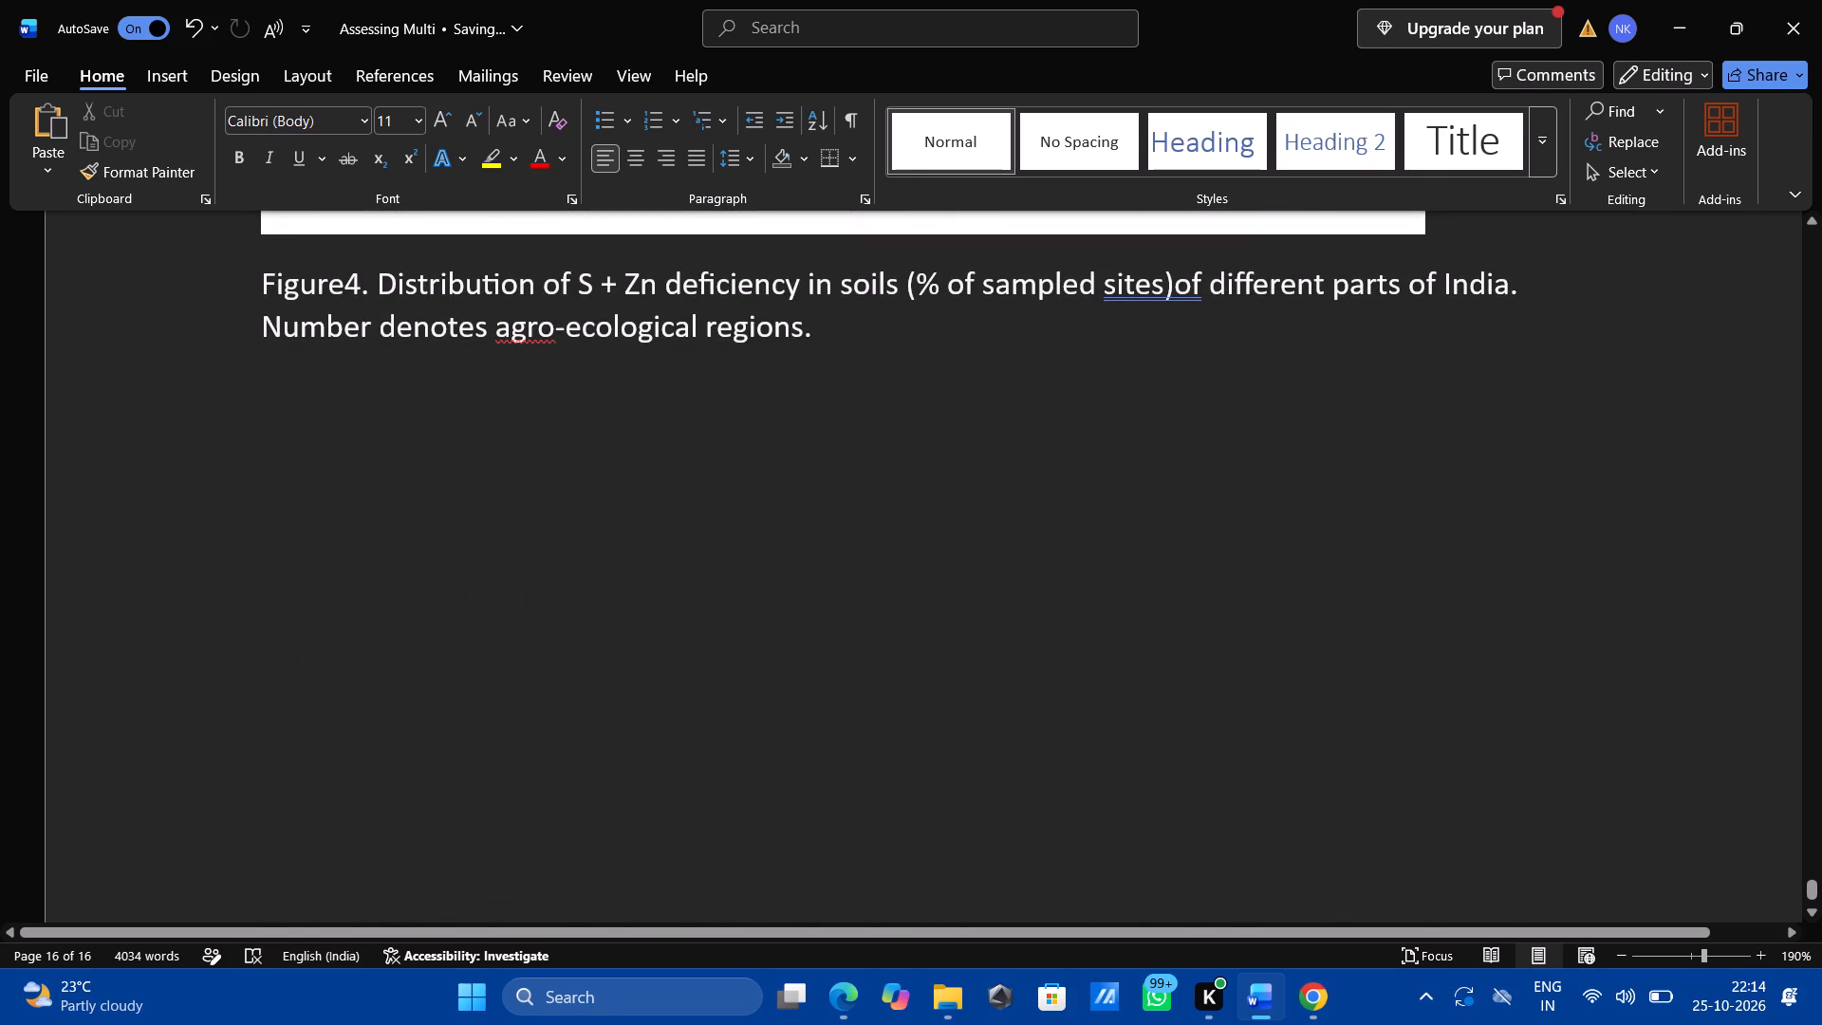
pyautogui.click(832, 348)
pyautogui.scroll(-3, 832, 348)
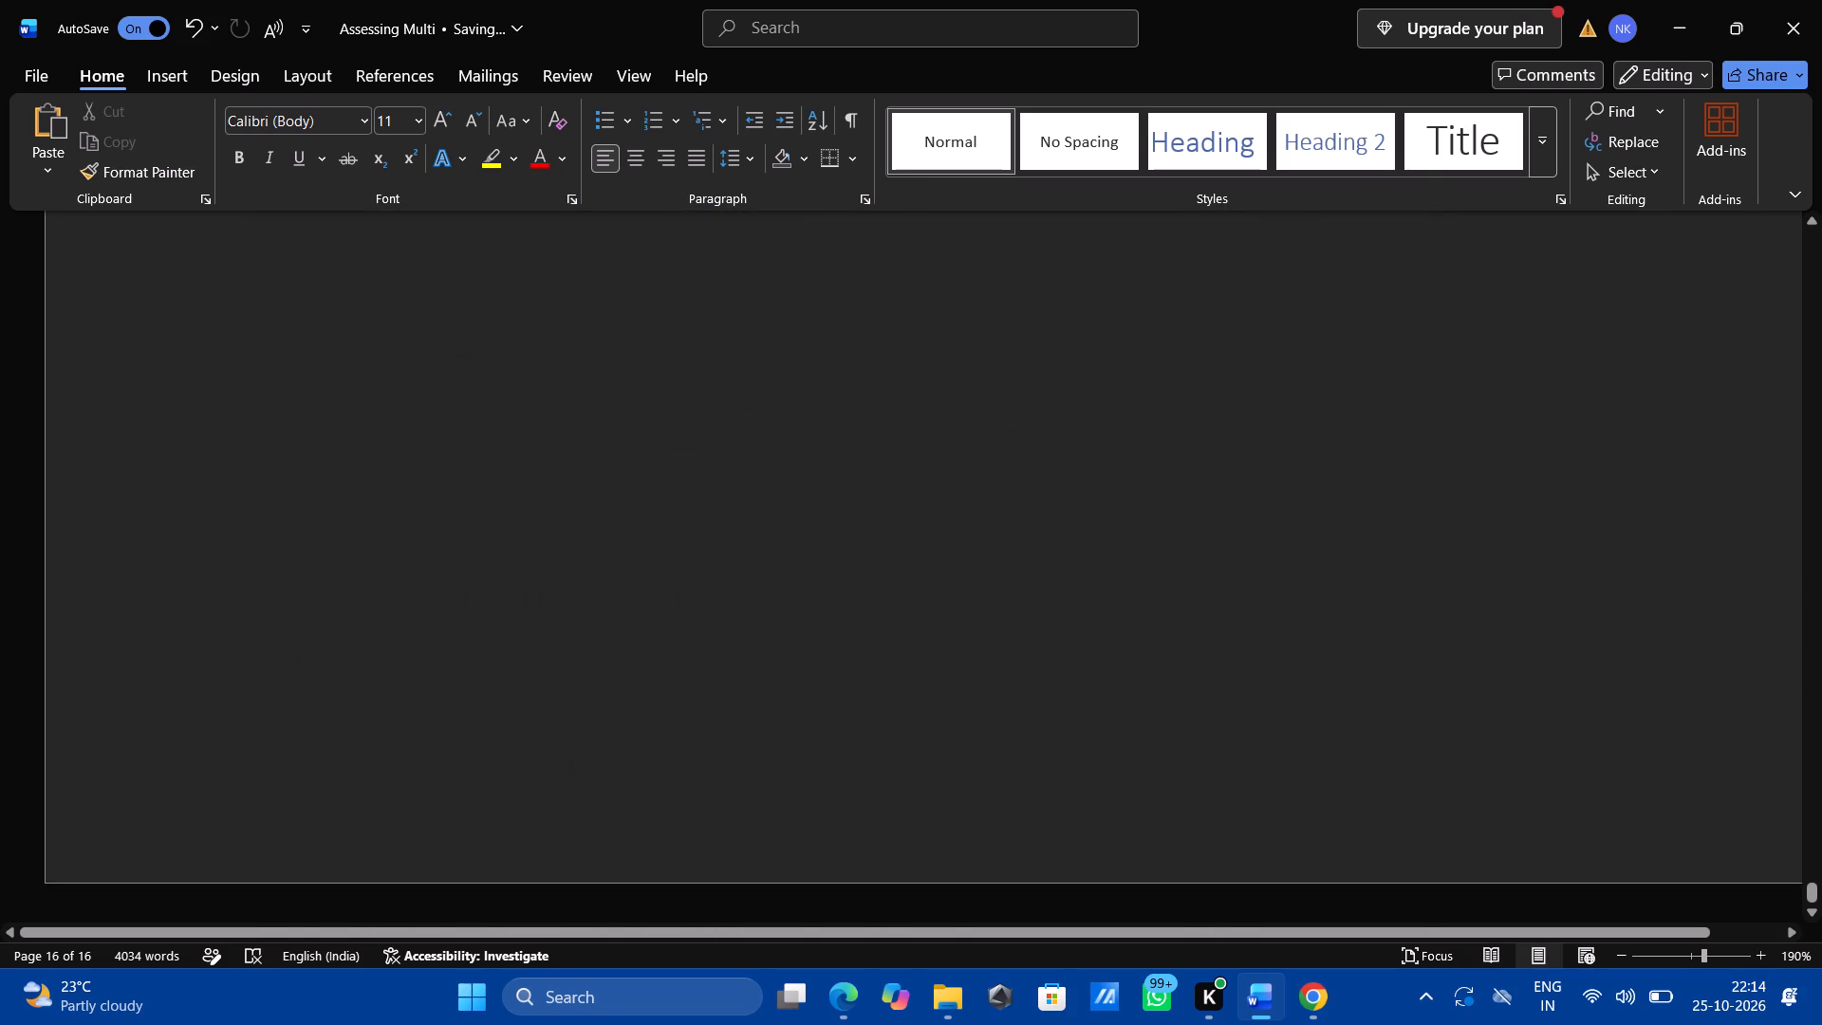
pyautogui.scroll(2, 832, 348)
pyautogui.press('Return')
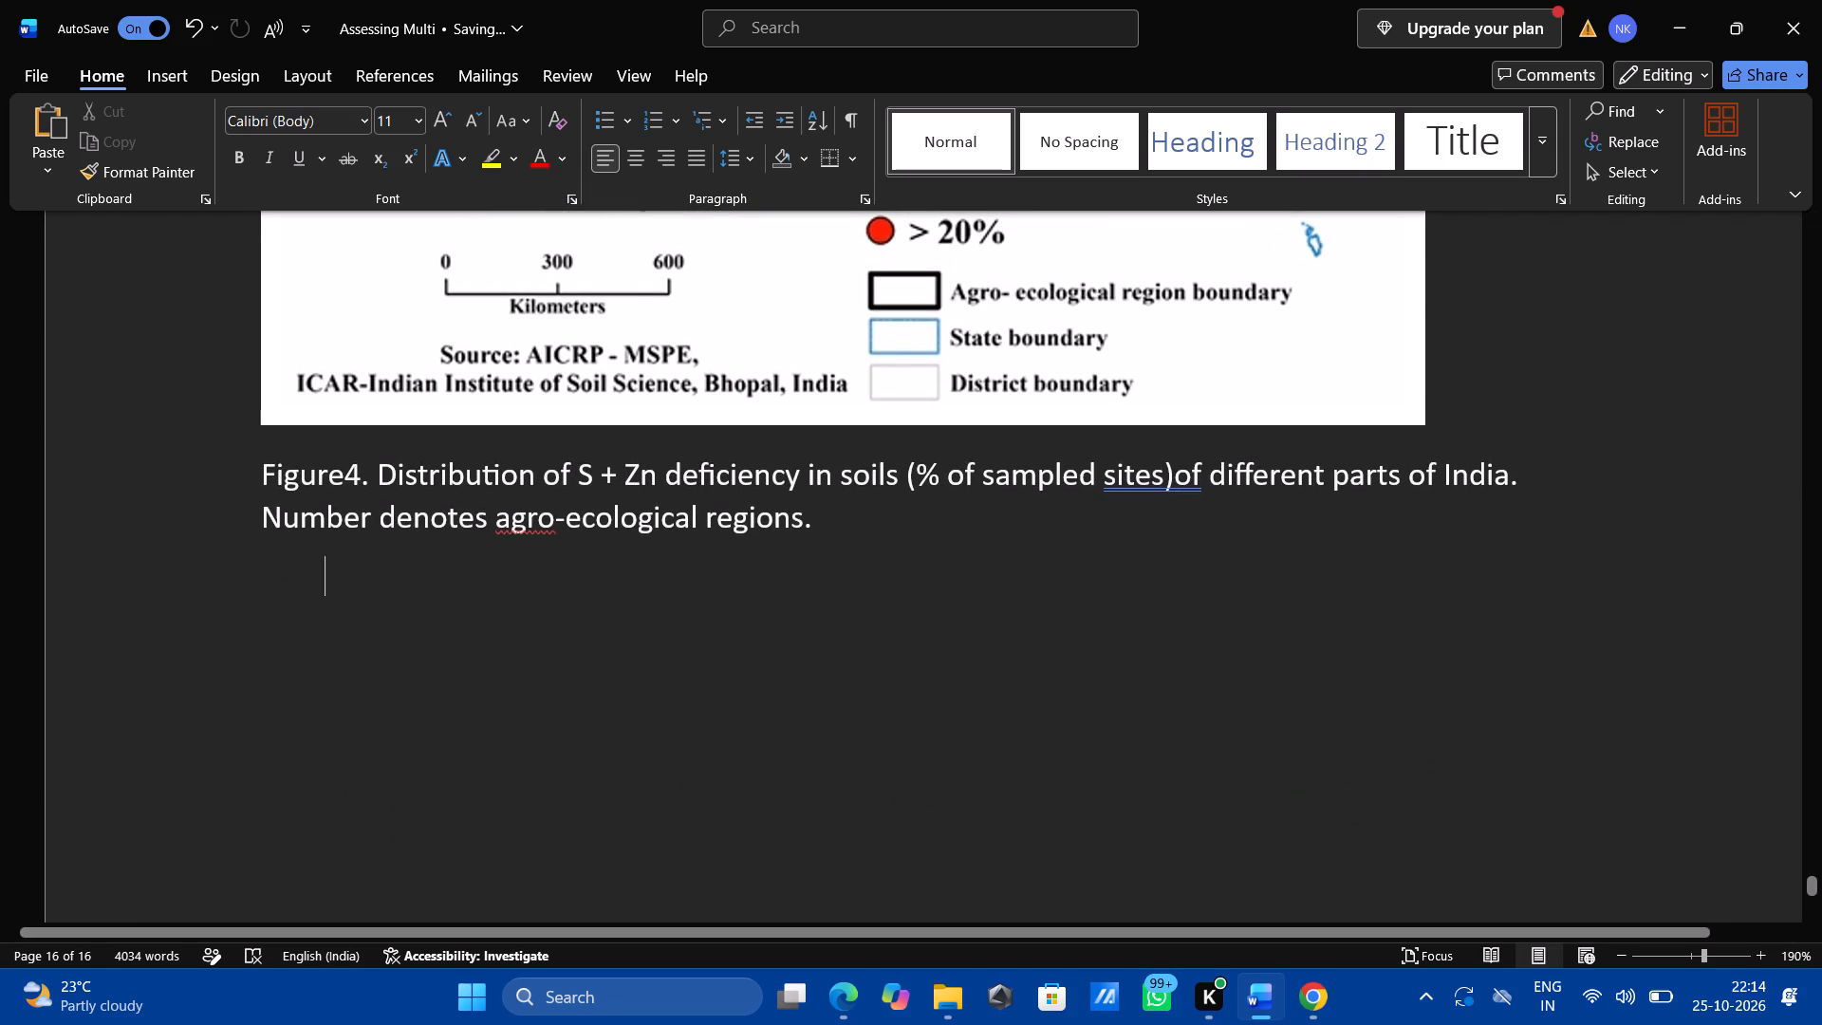
pyautogui.press('Return')
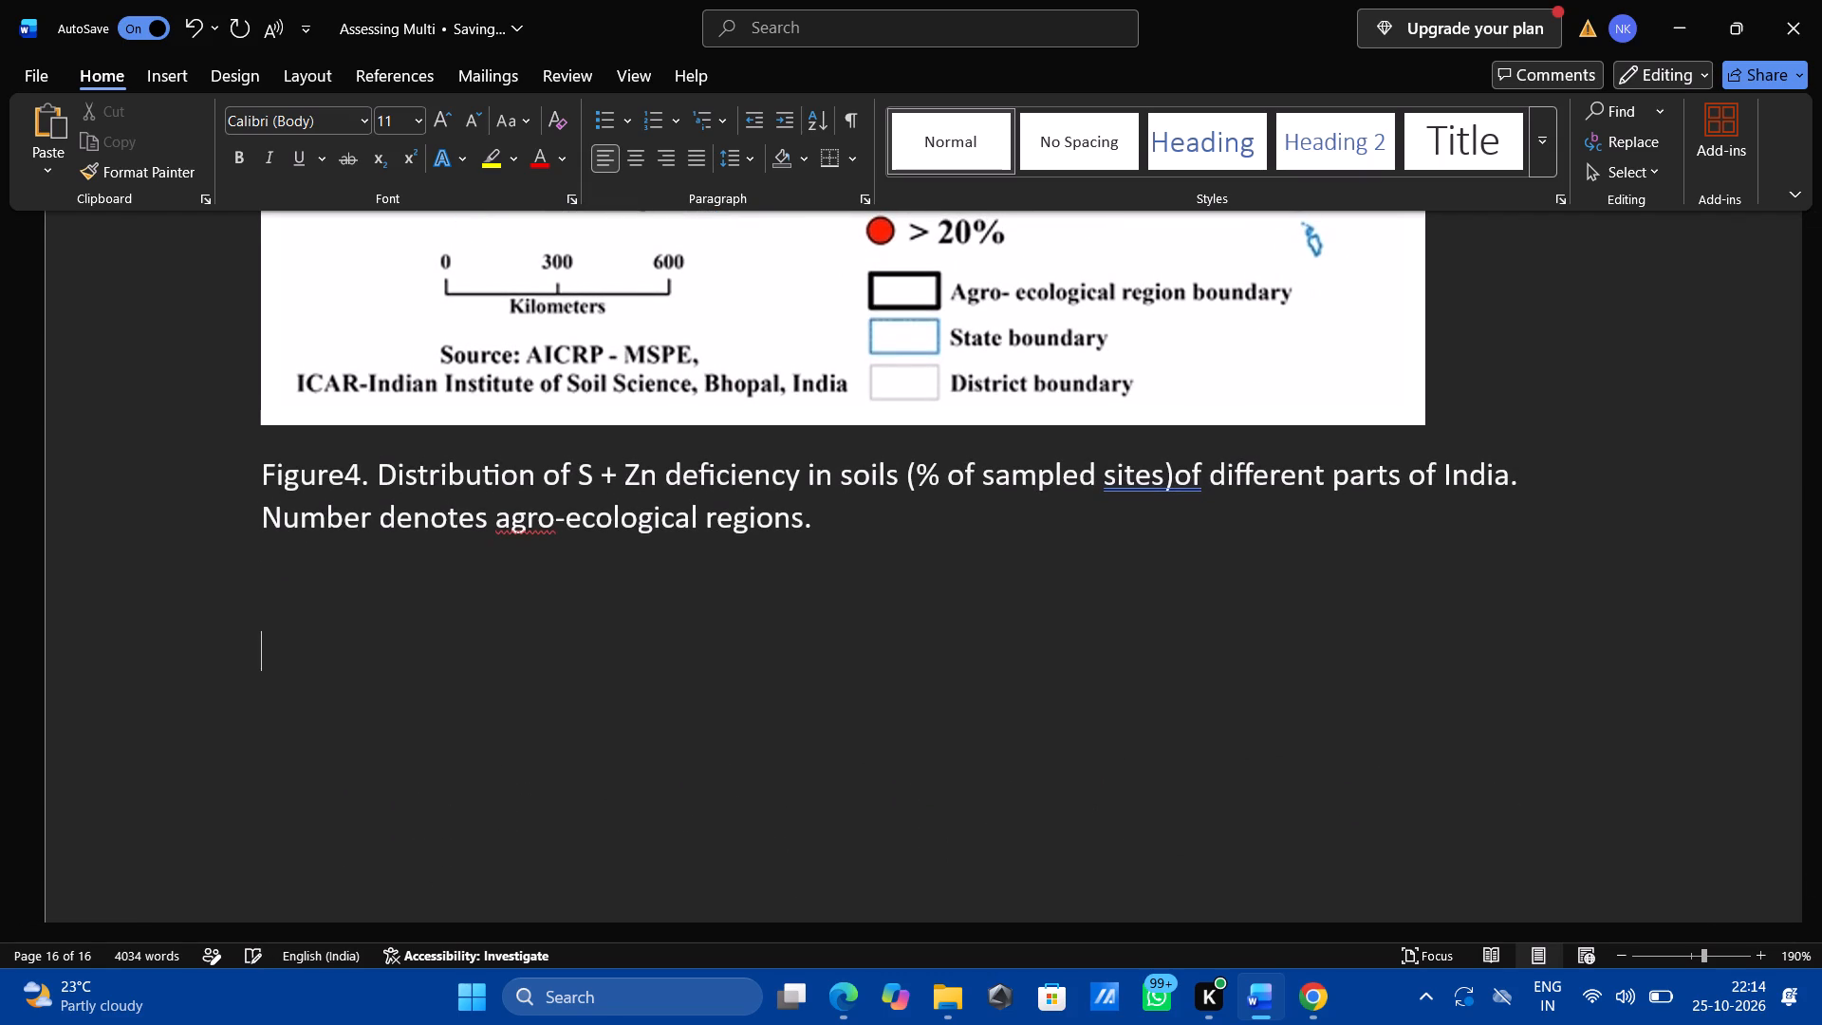
# Switch to sustainability-13-09136.pdf in Edge at the end of page 9.
pyautogui.click(850, 1001)
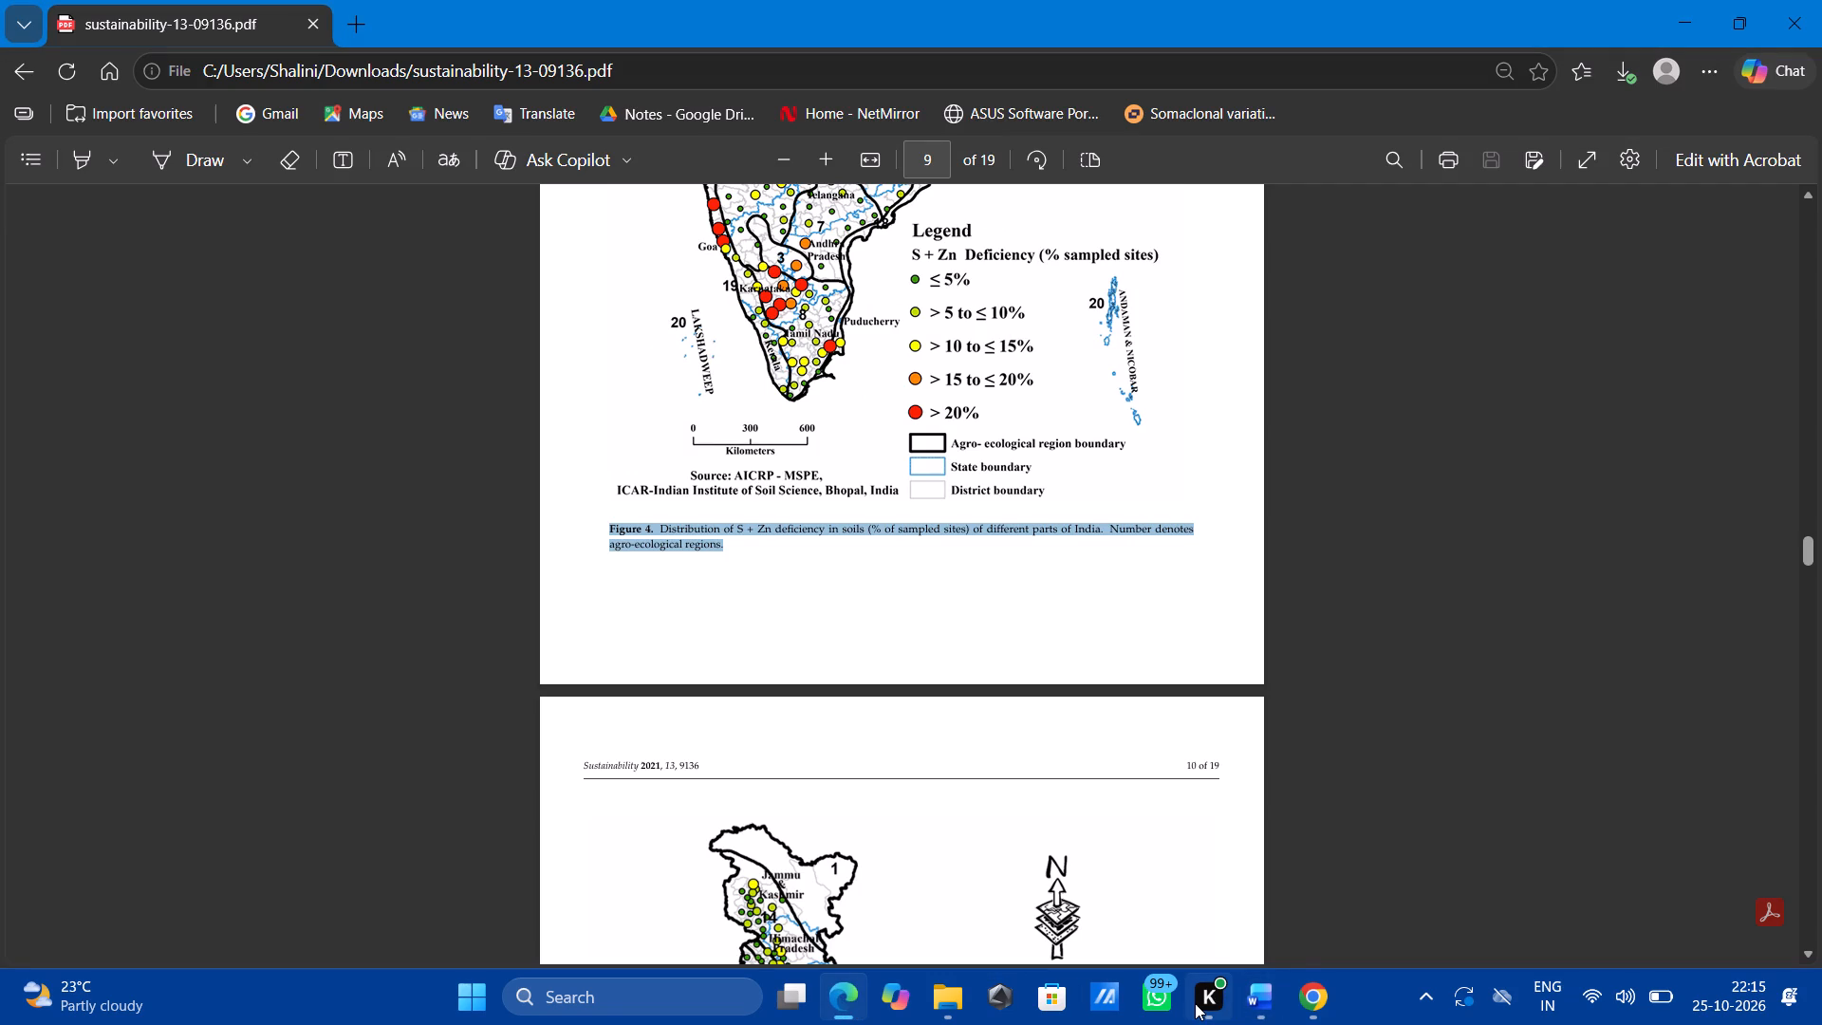
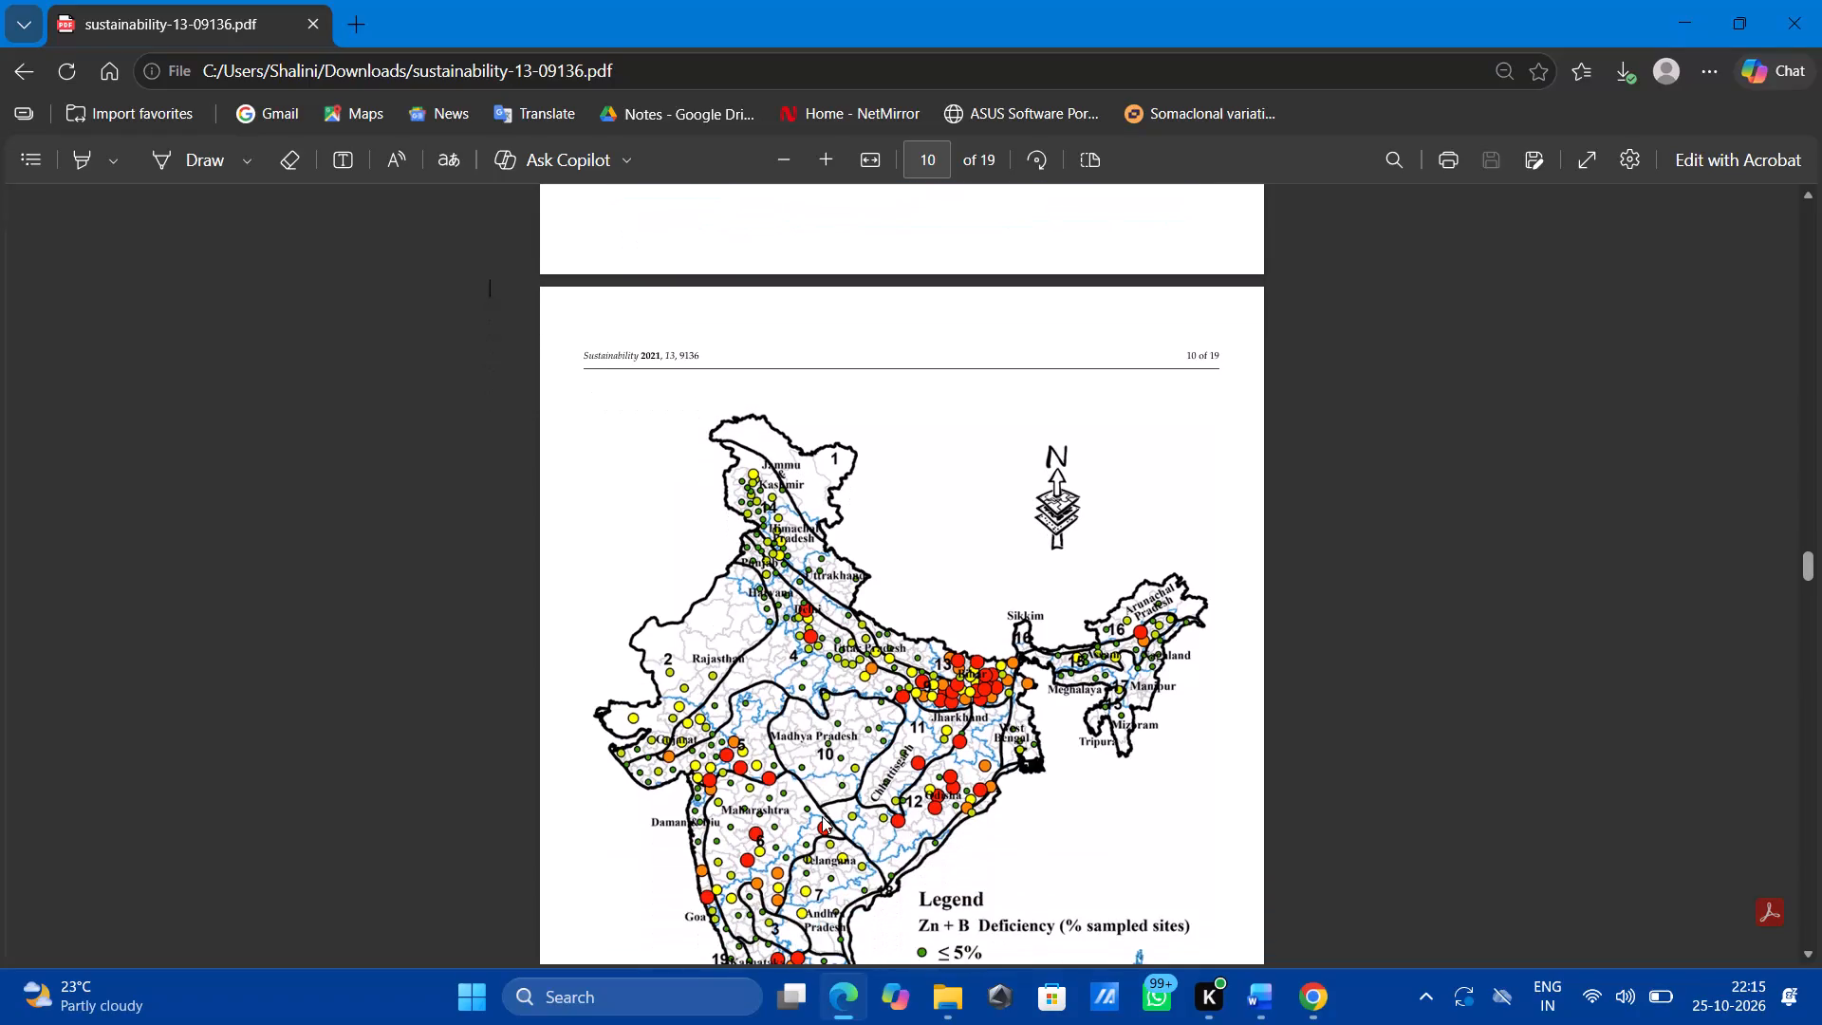
# Capture the Figure 5 Zn + B deficiency map with its caption on page 10 of the PDF and save the screenshot.
pyautogui.scroll(-1, 822, 816)
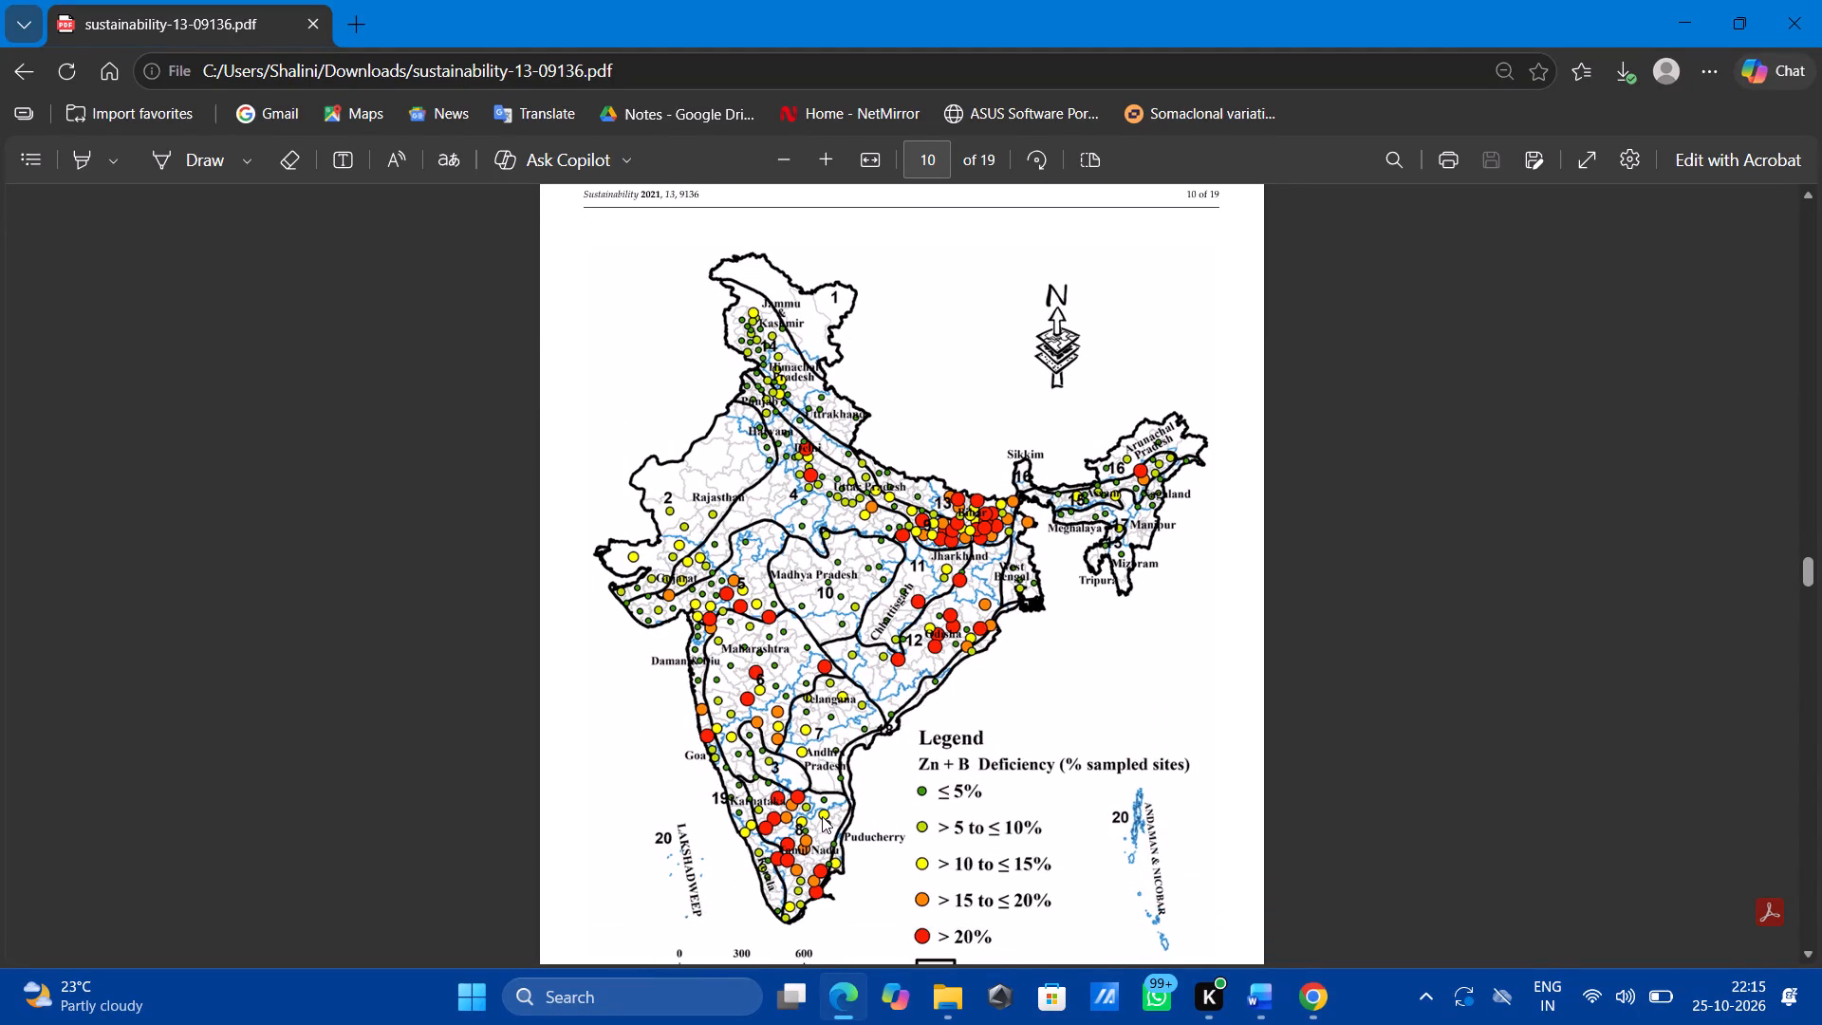
pyautogui.scroll(-3, 822, 816)
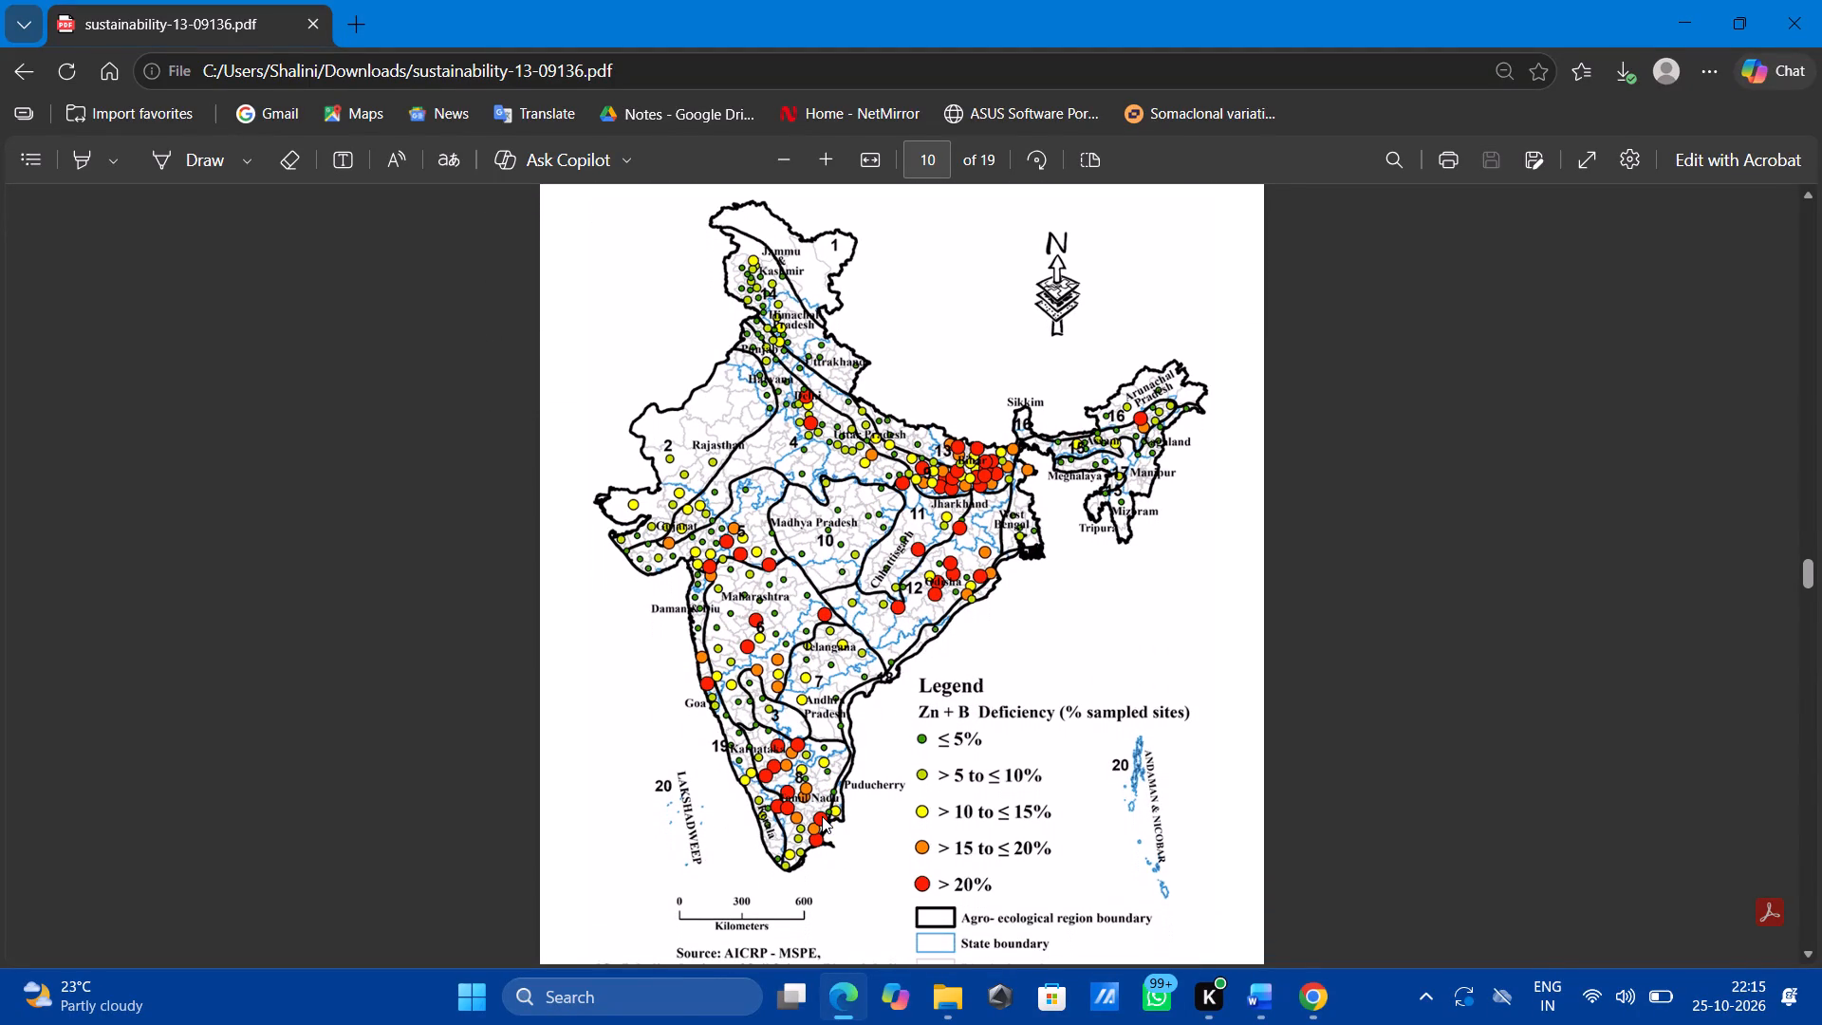
pyautogui.scroll(-1, 822, 816)
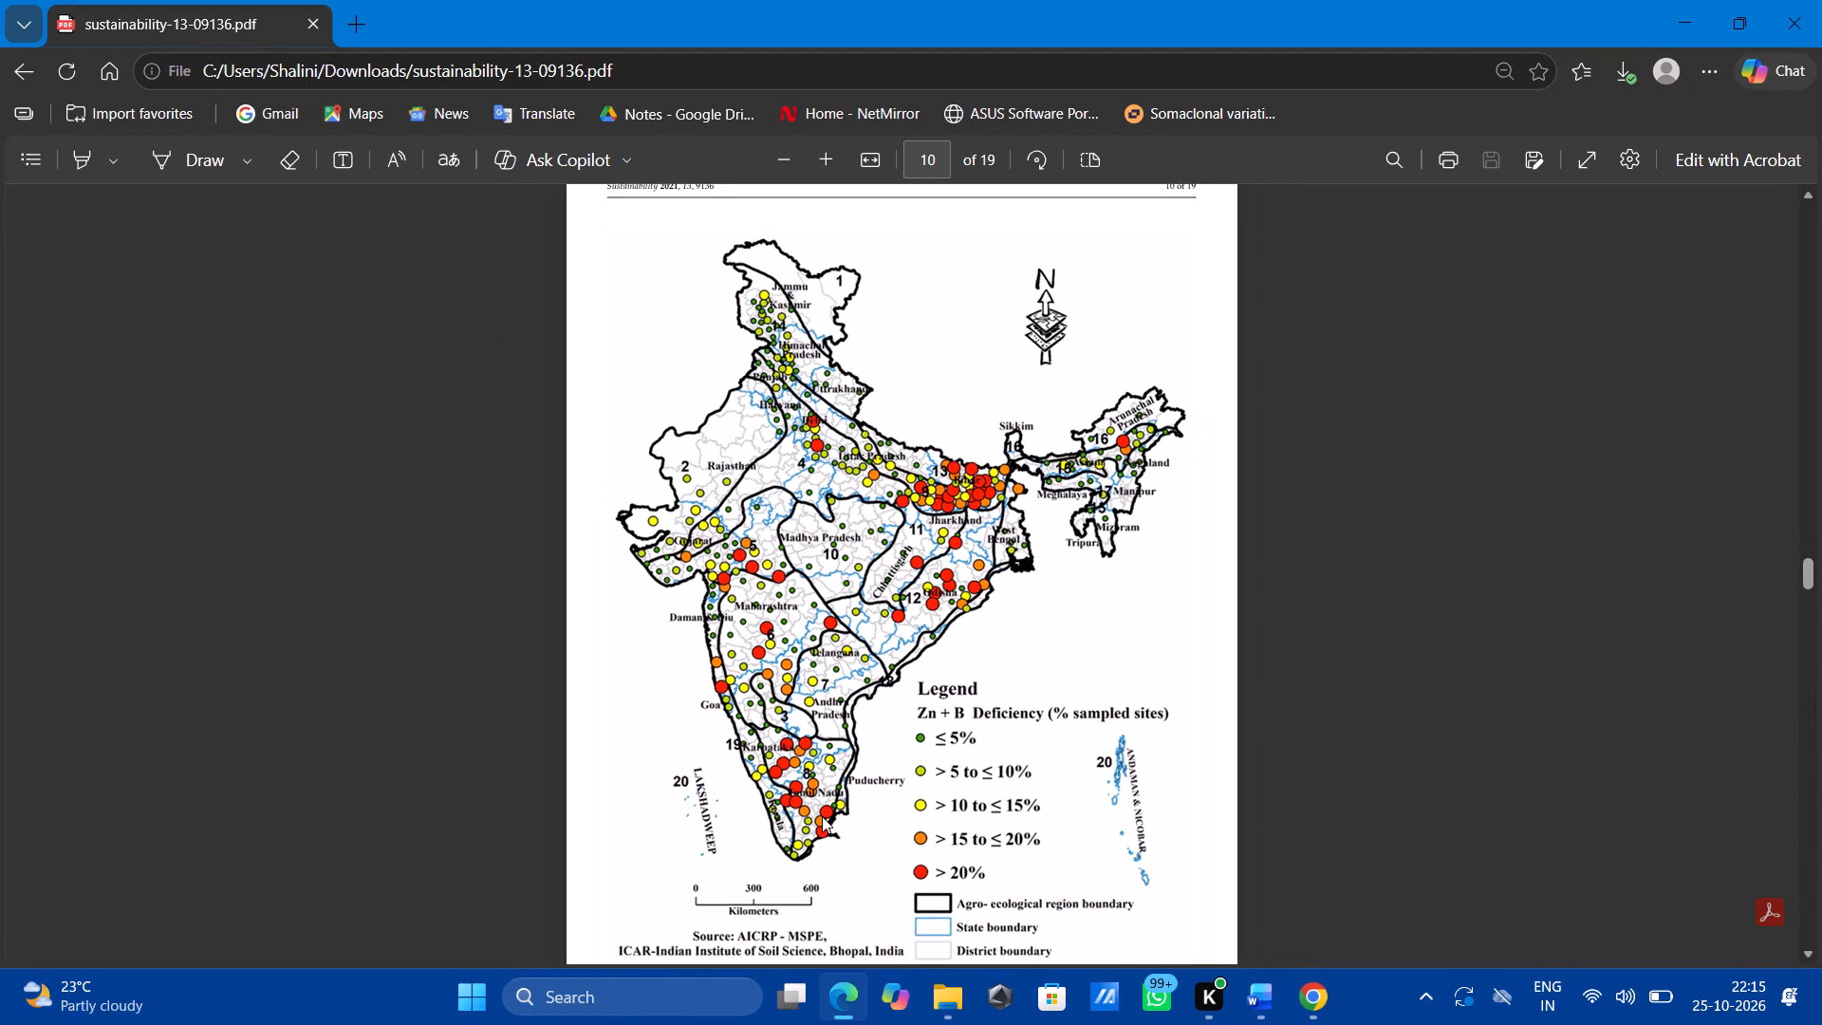
pyautogui.scroll(-1, 822, 816)
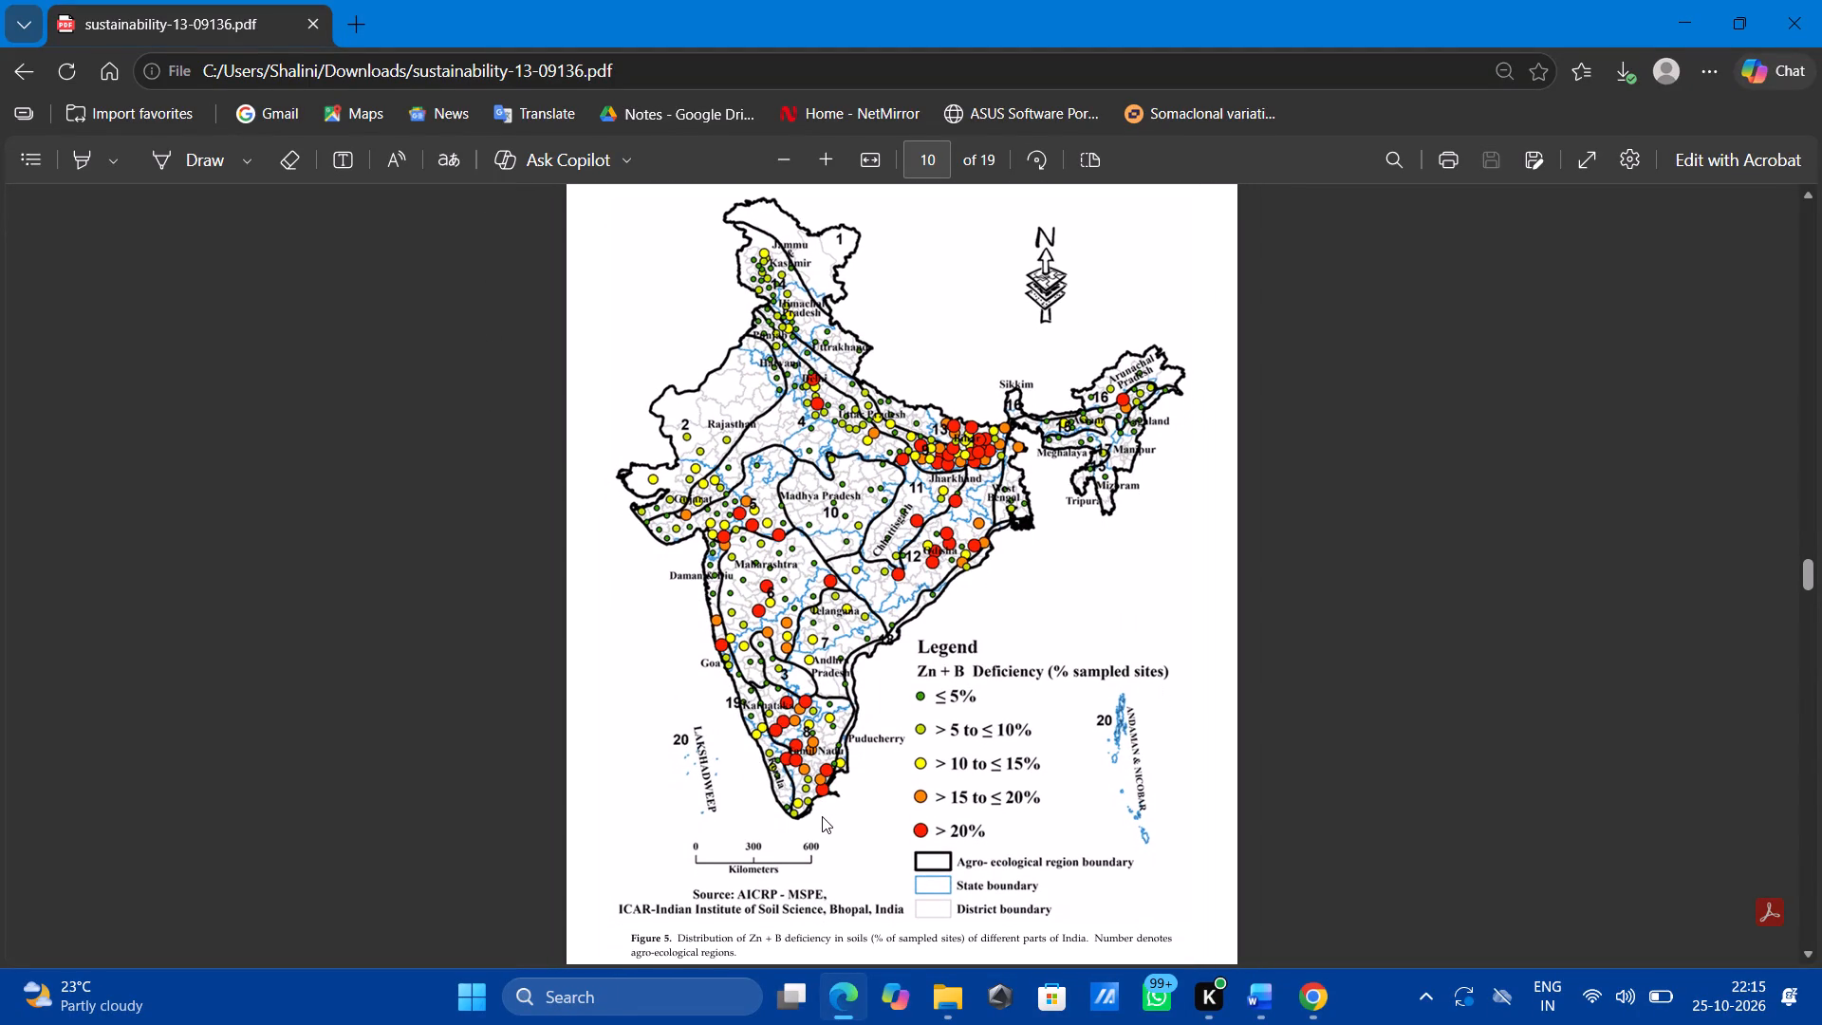
pyautogui.rightClick(629, 249)
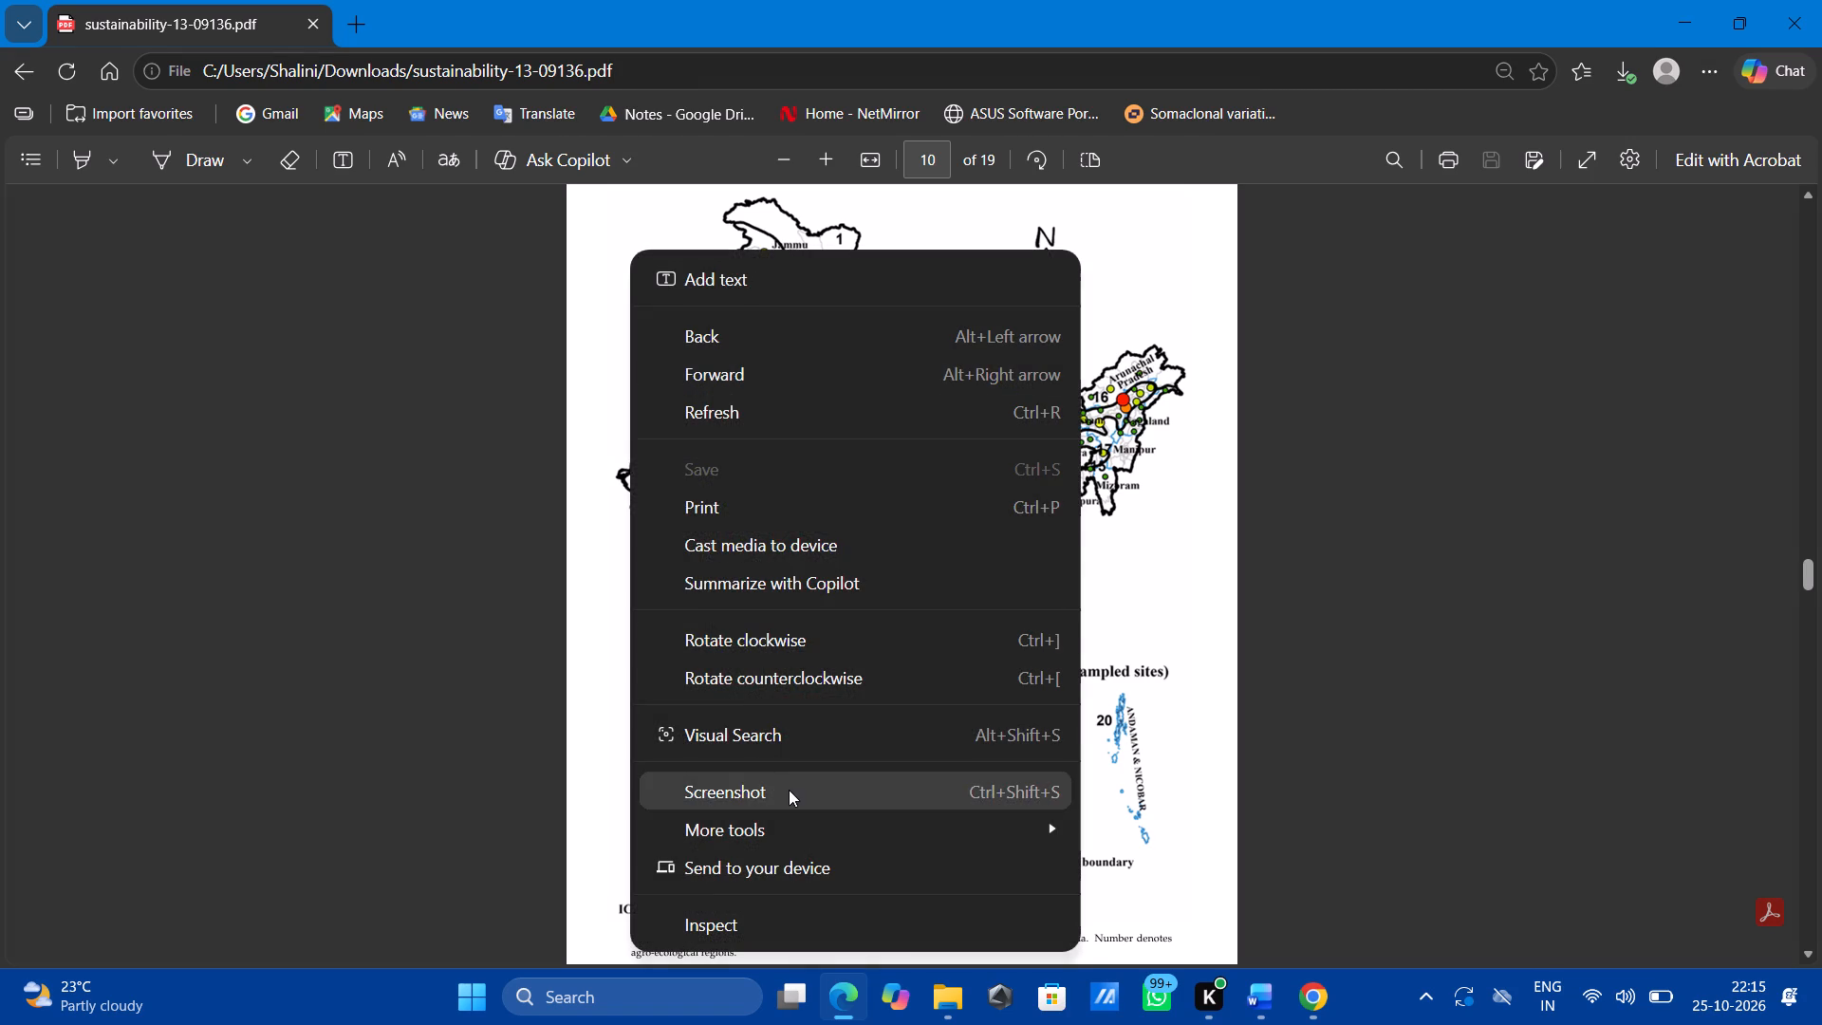
pyautogui.click(789, 790)
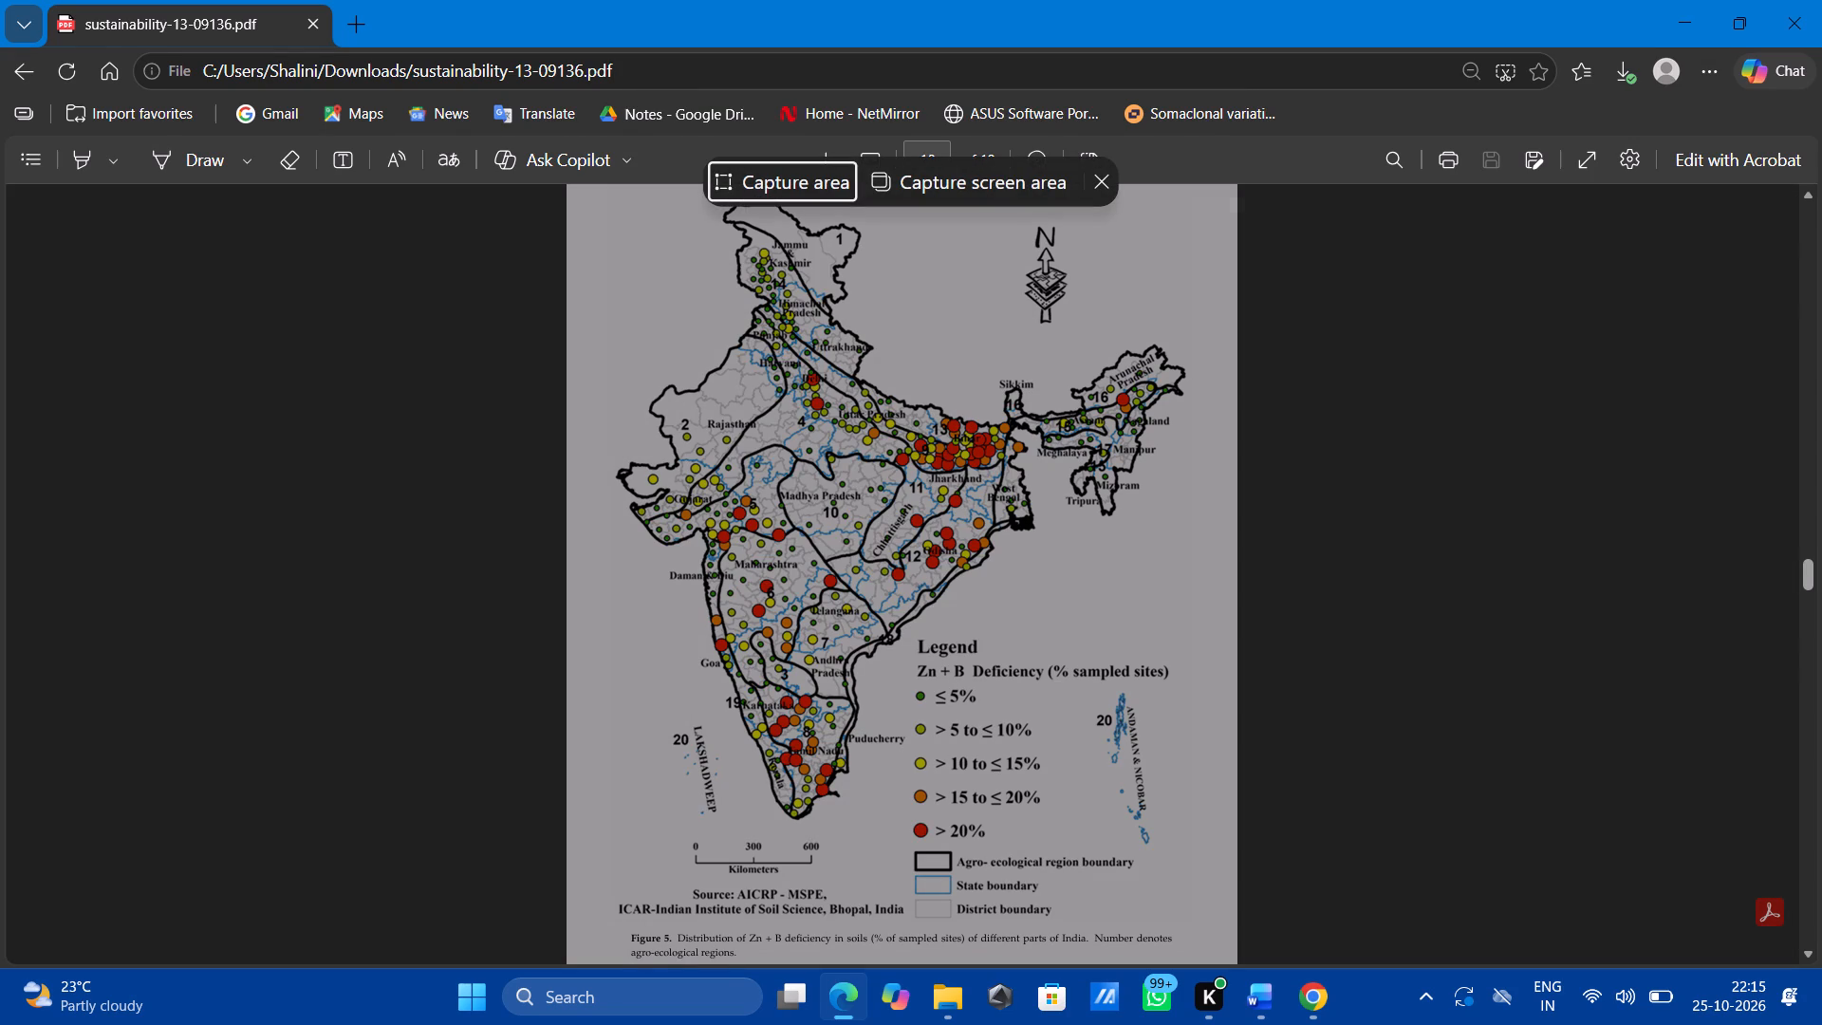
pyautogui.click(768, 196)
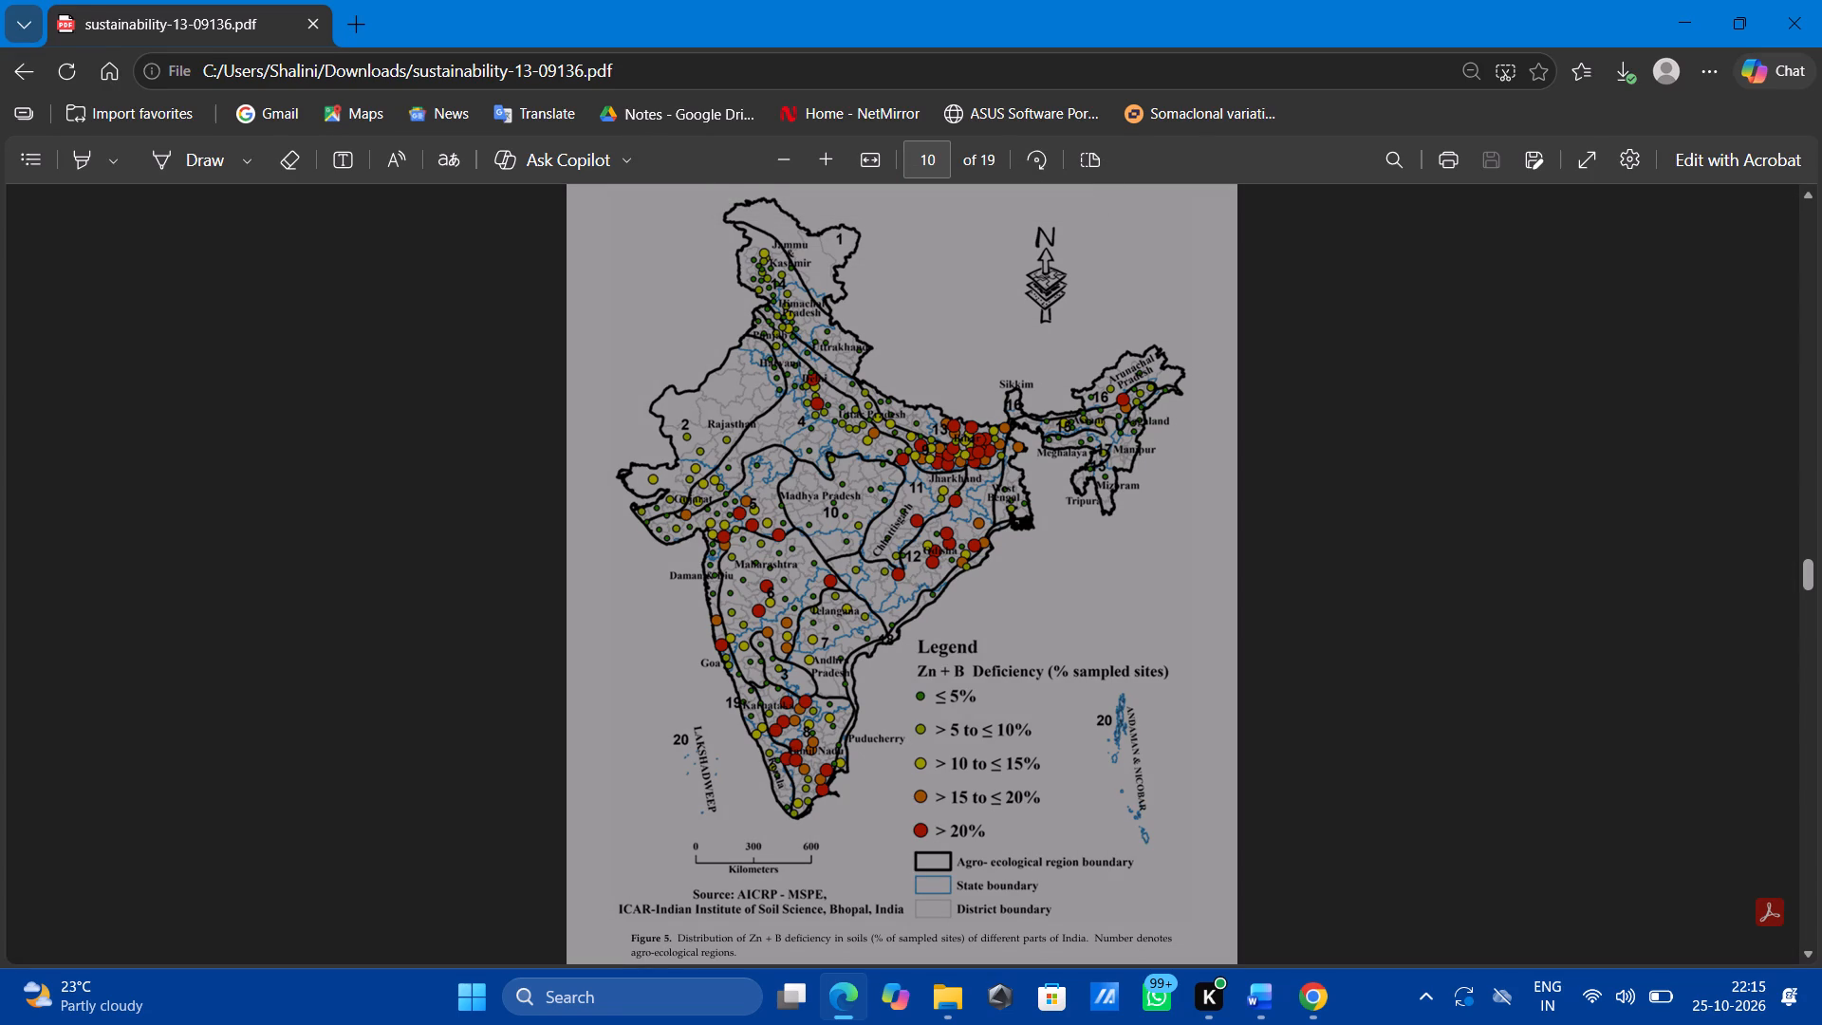
pyautogui.moveTo(583, 196); pyautogui.dragTo(996, 259)
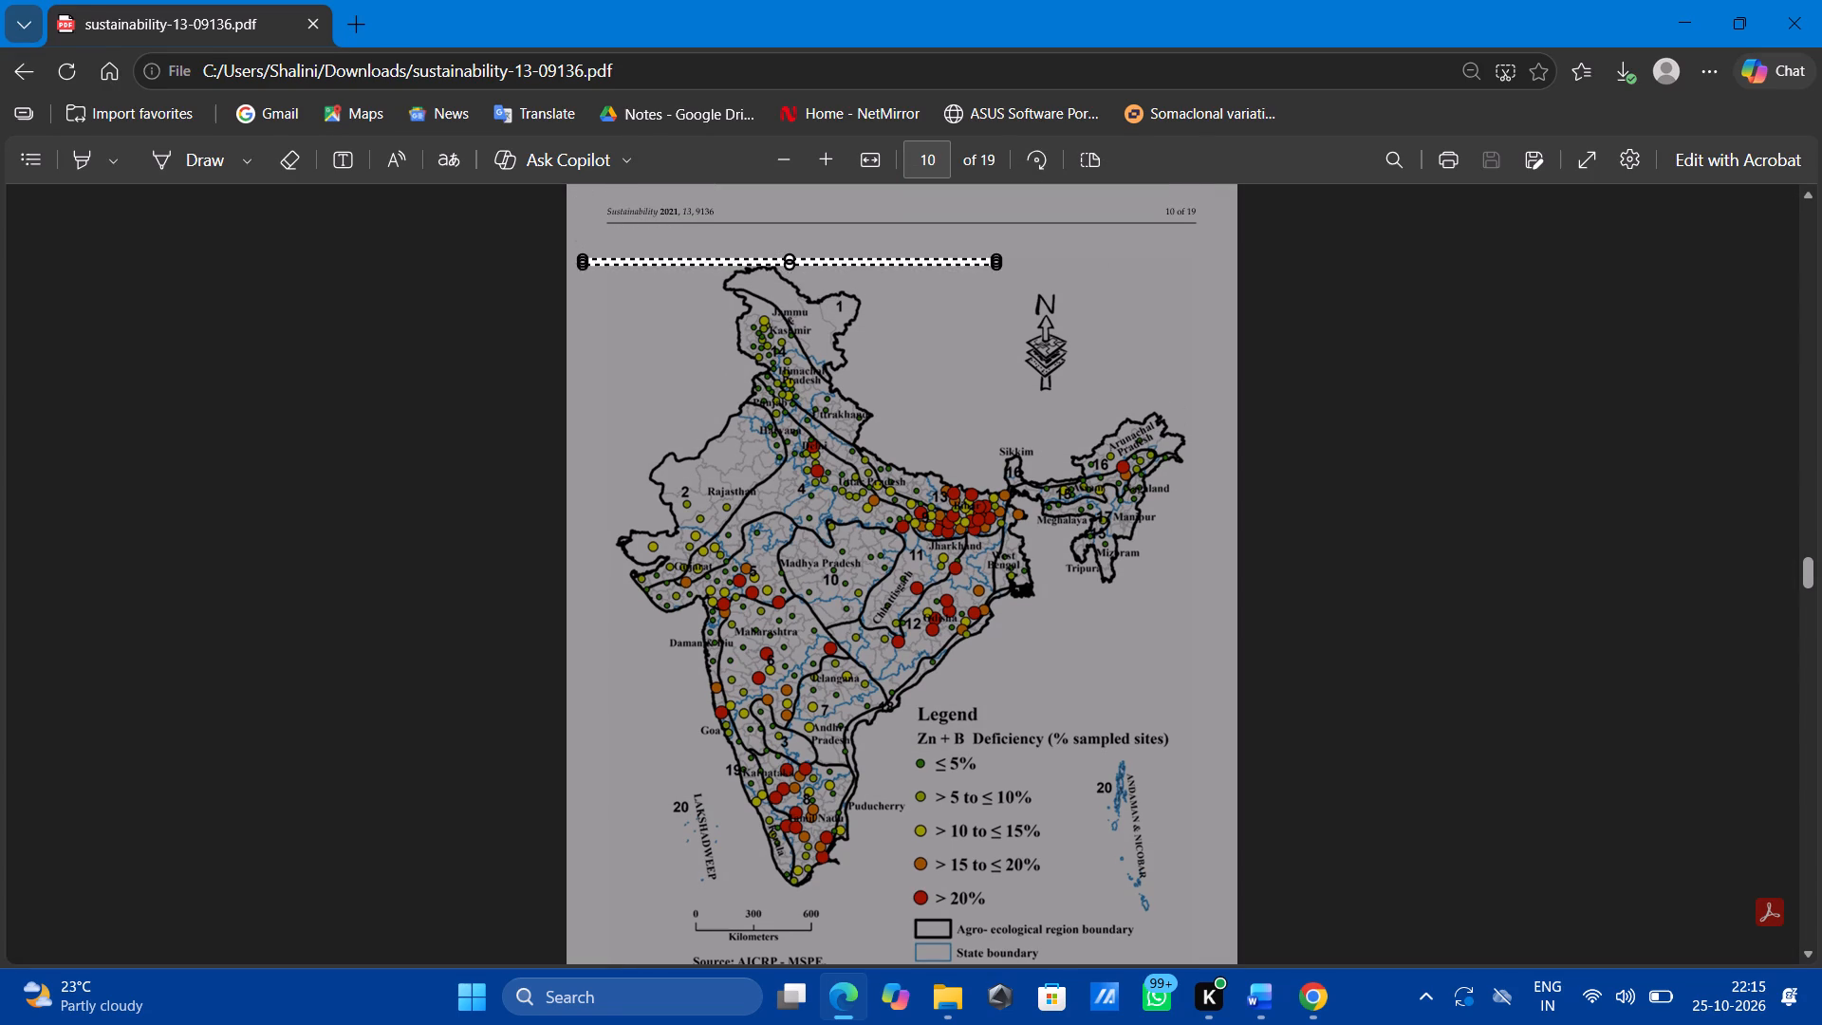
pyautogui.moveTo(996, 259); pyautogui.dragTo(1229, 461)
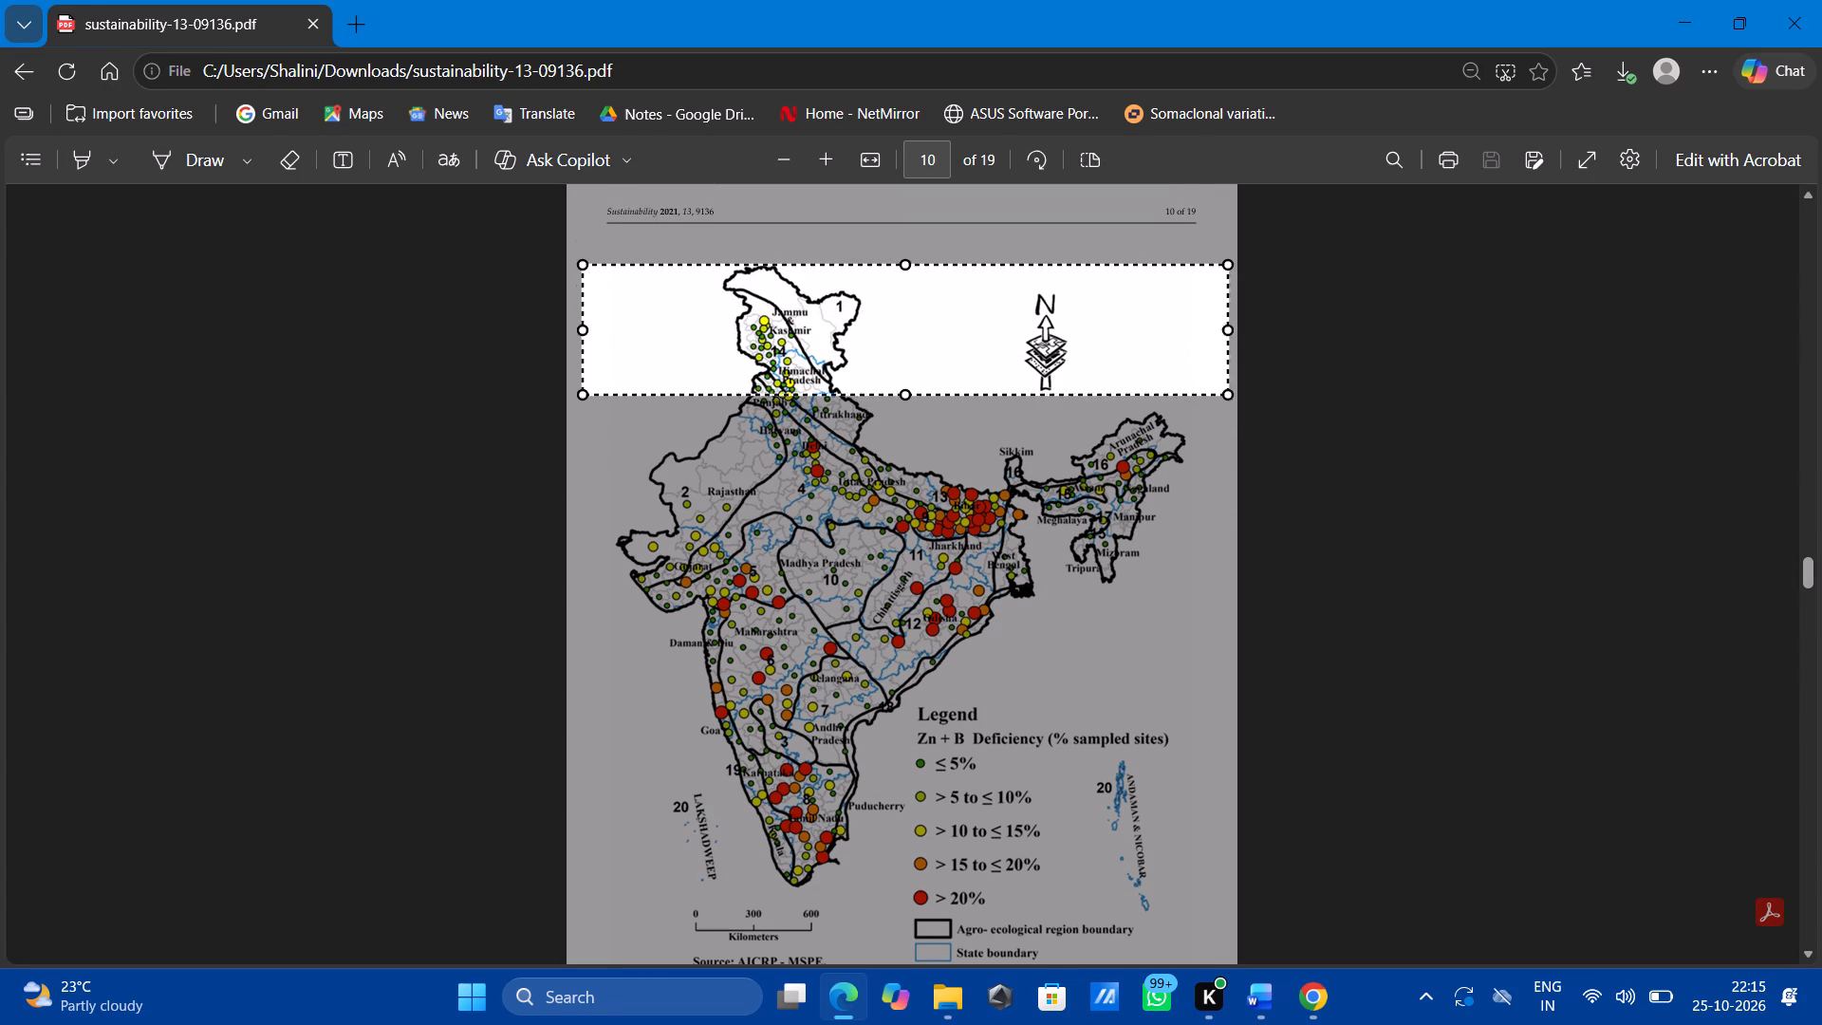
pyautogui.moveTo(1229, 461); pyautogui.dragTo(1160, 460)
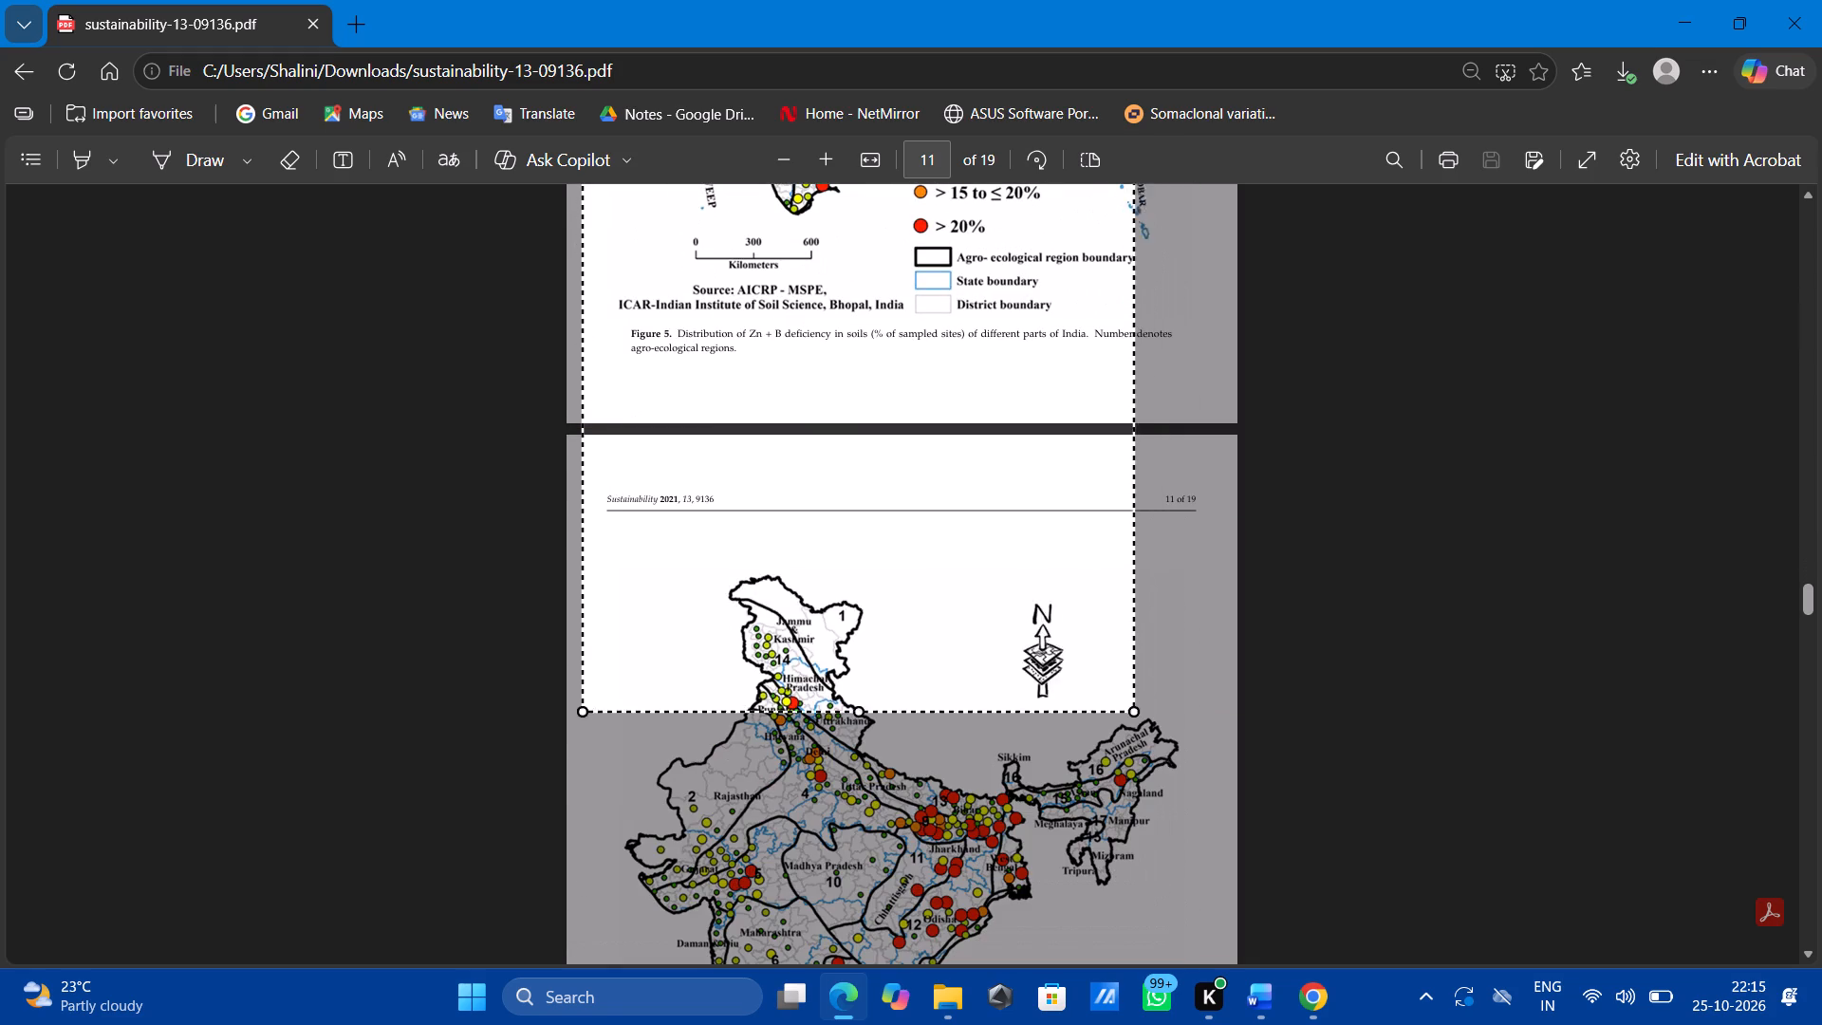
pyautogui.moveTo(1160, 460); pyautogui.dragTo(1202, 356)
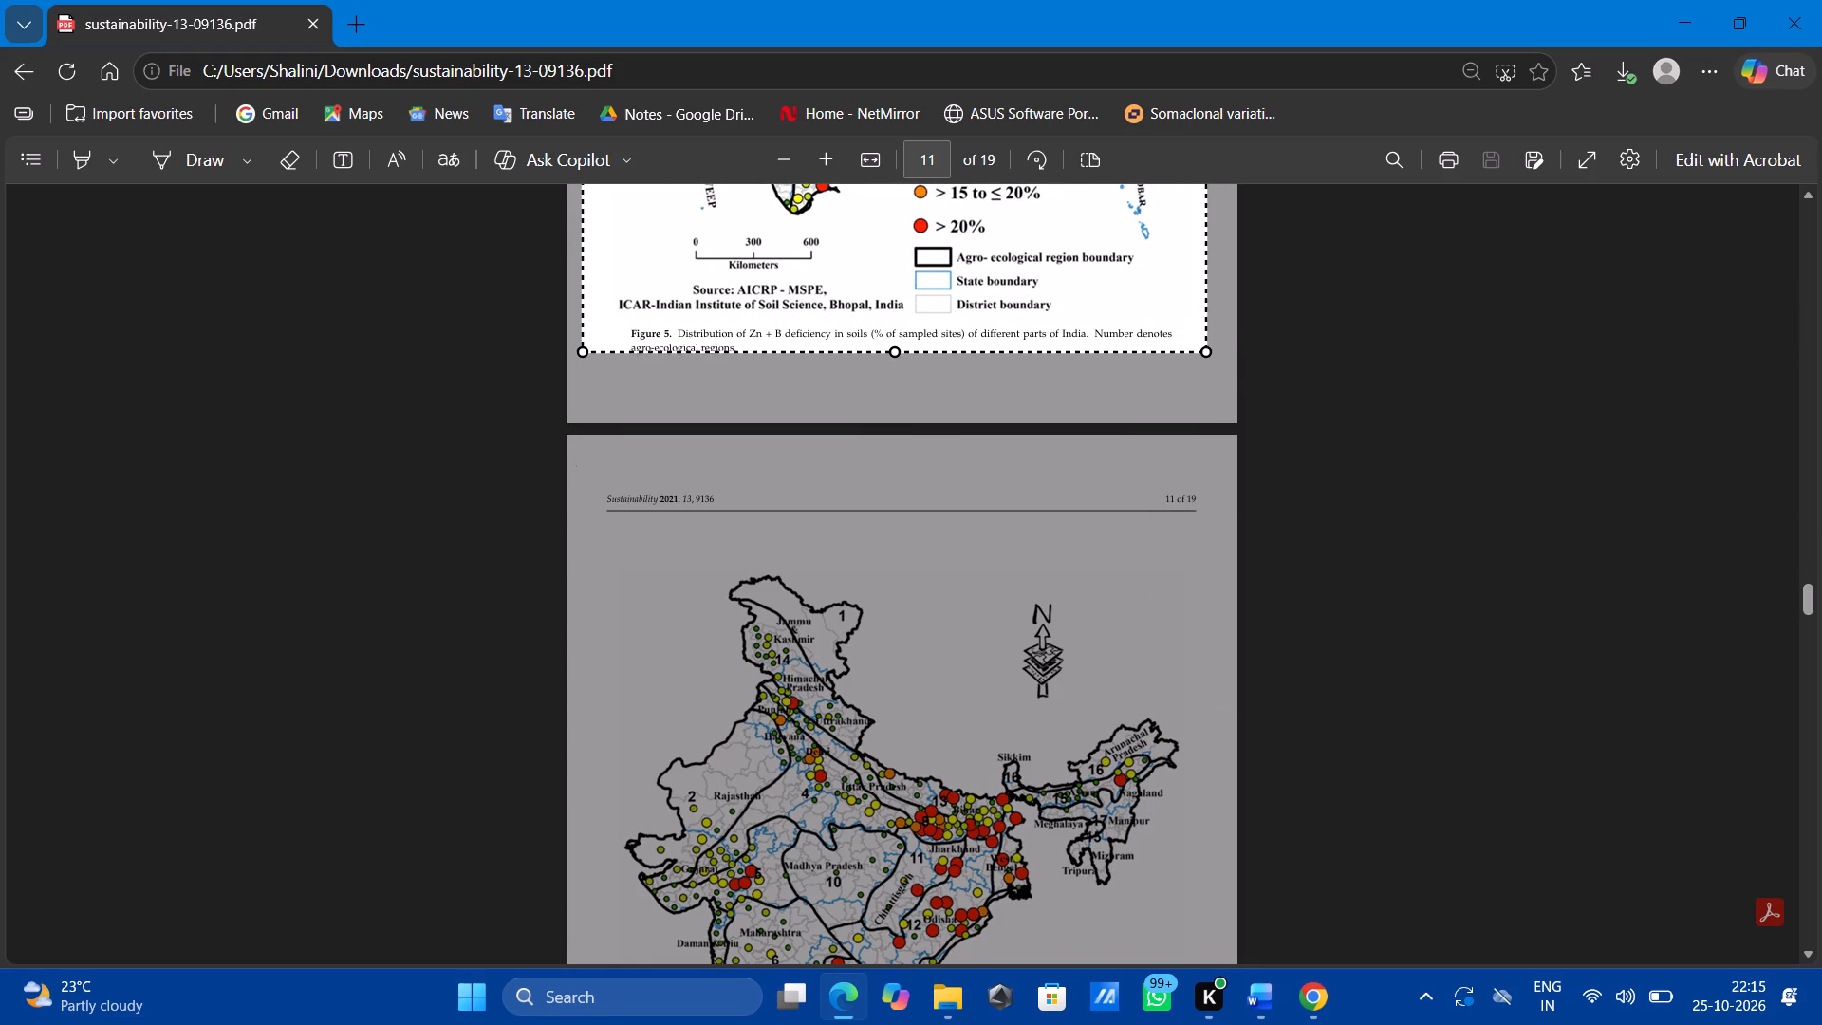
pyautogui.moveTo(1202, 356); pyautogui.dragTo(1199, 375)
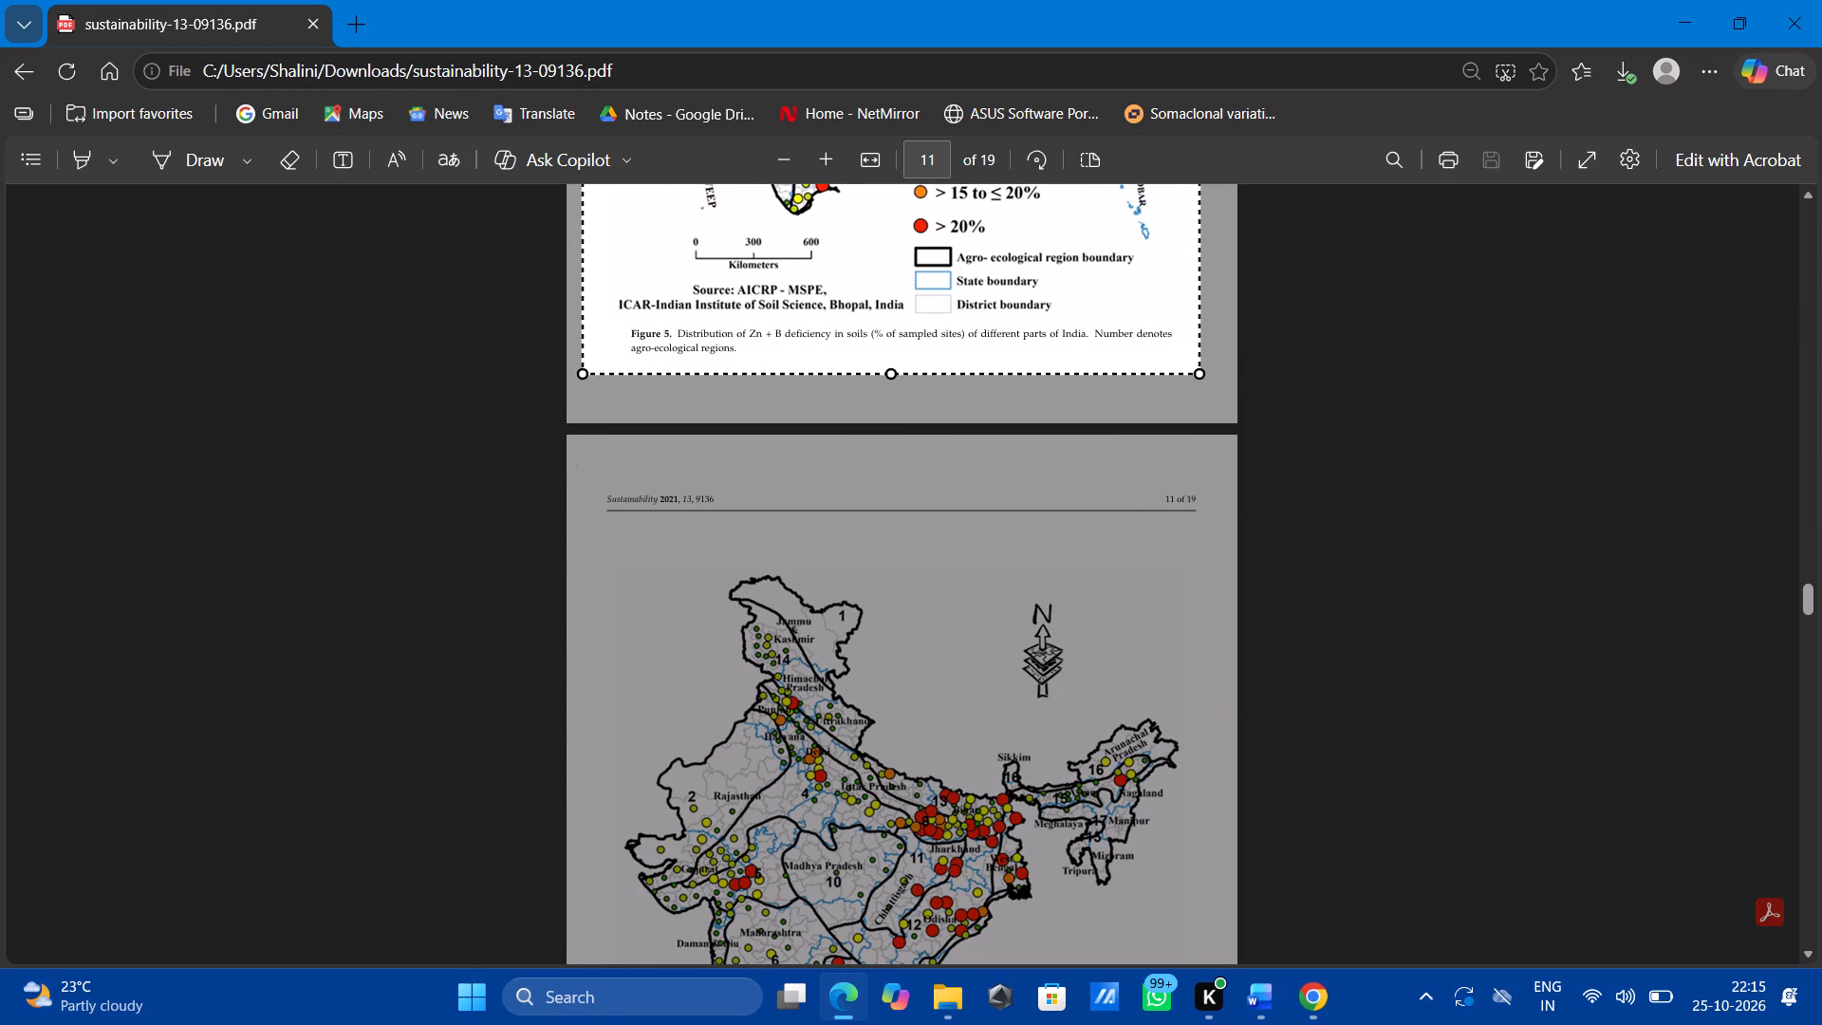
pyautogui.moveTo(1199, 375); pyautogui.dragTo(1199, 378)
pyautogui.click(1328, 415)
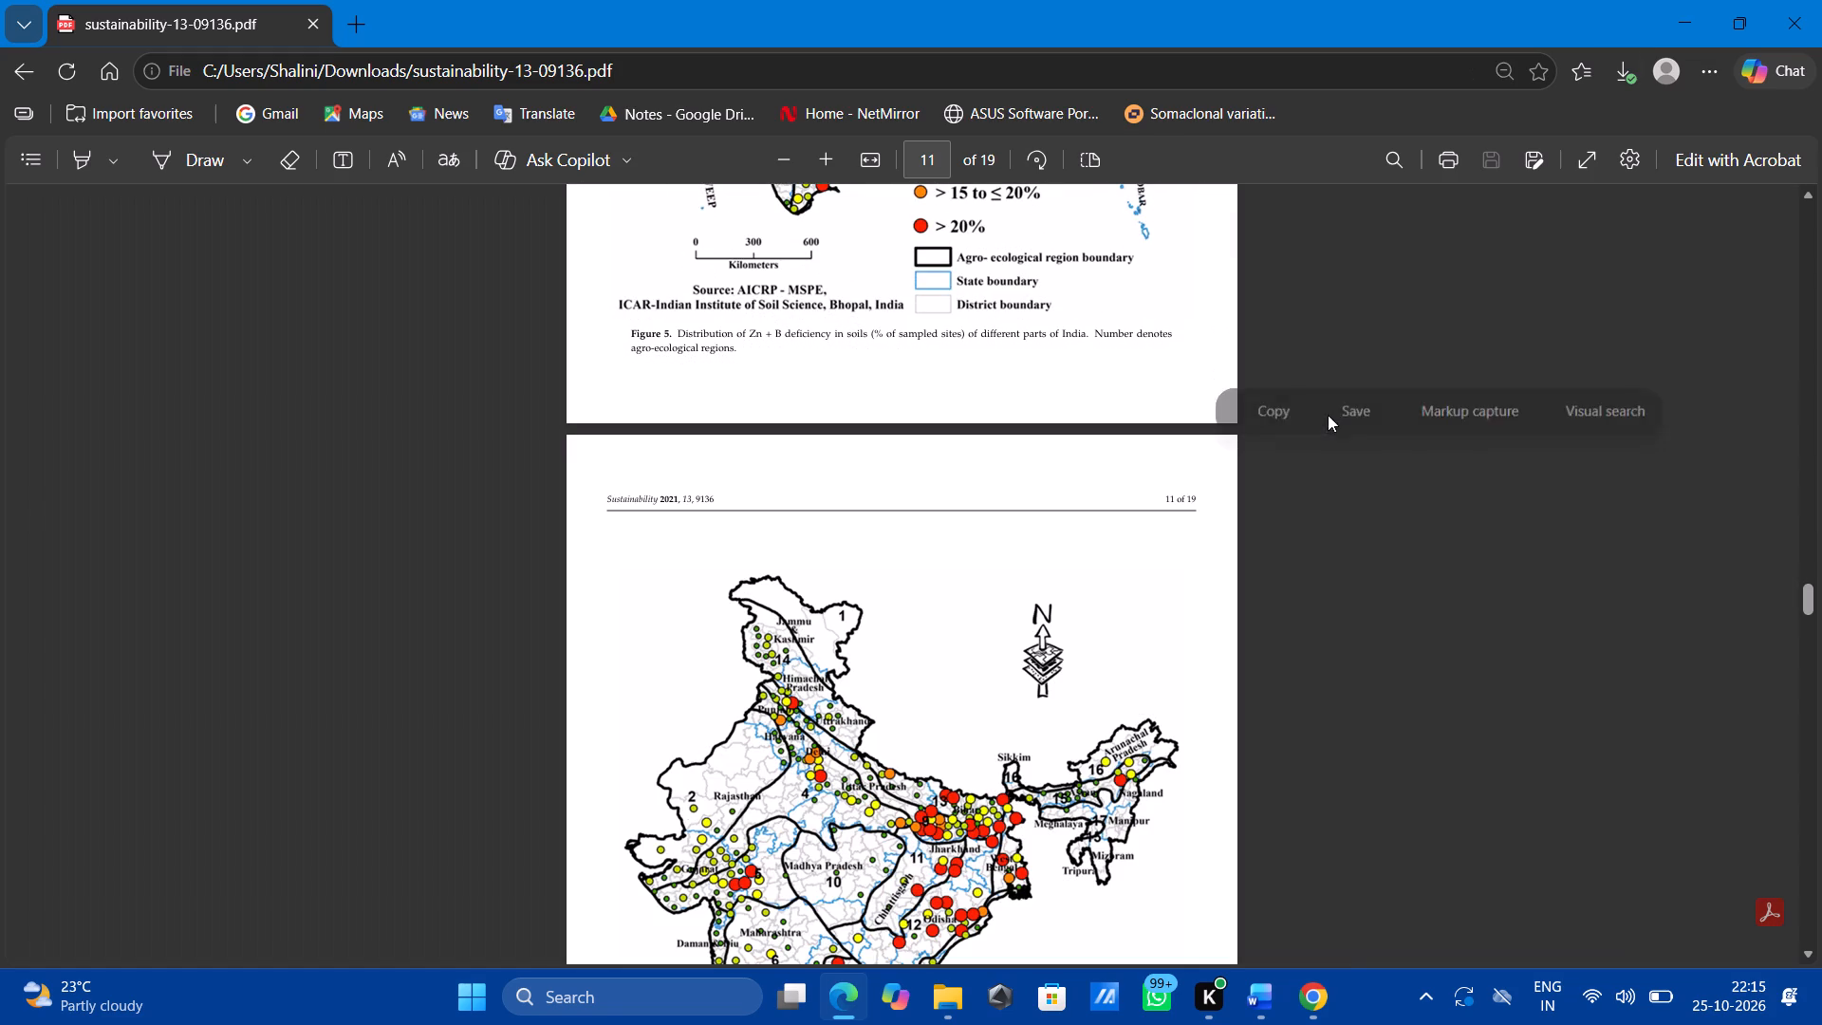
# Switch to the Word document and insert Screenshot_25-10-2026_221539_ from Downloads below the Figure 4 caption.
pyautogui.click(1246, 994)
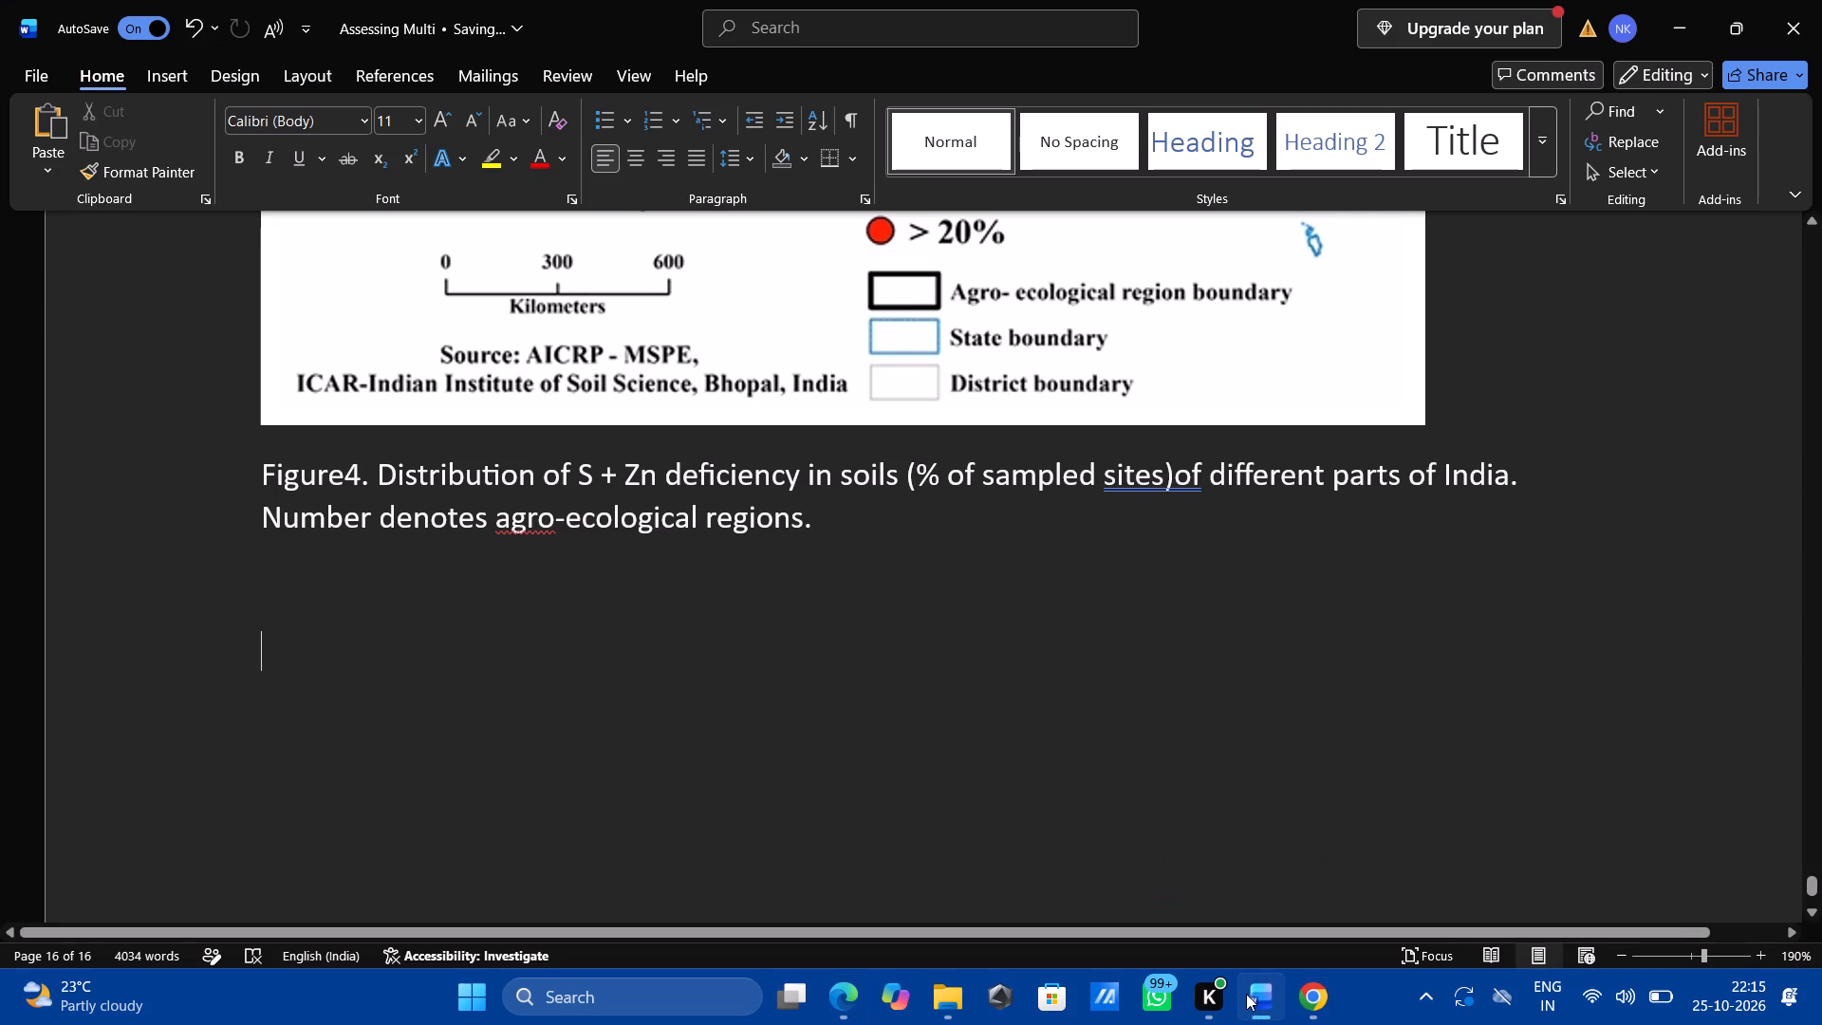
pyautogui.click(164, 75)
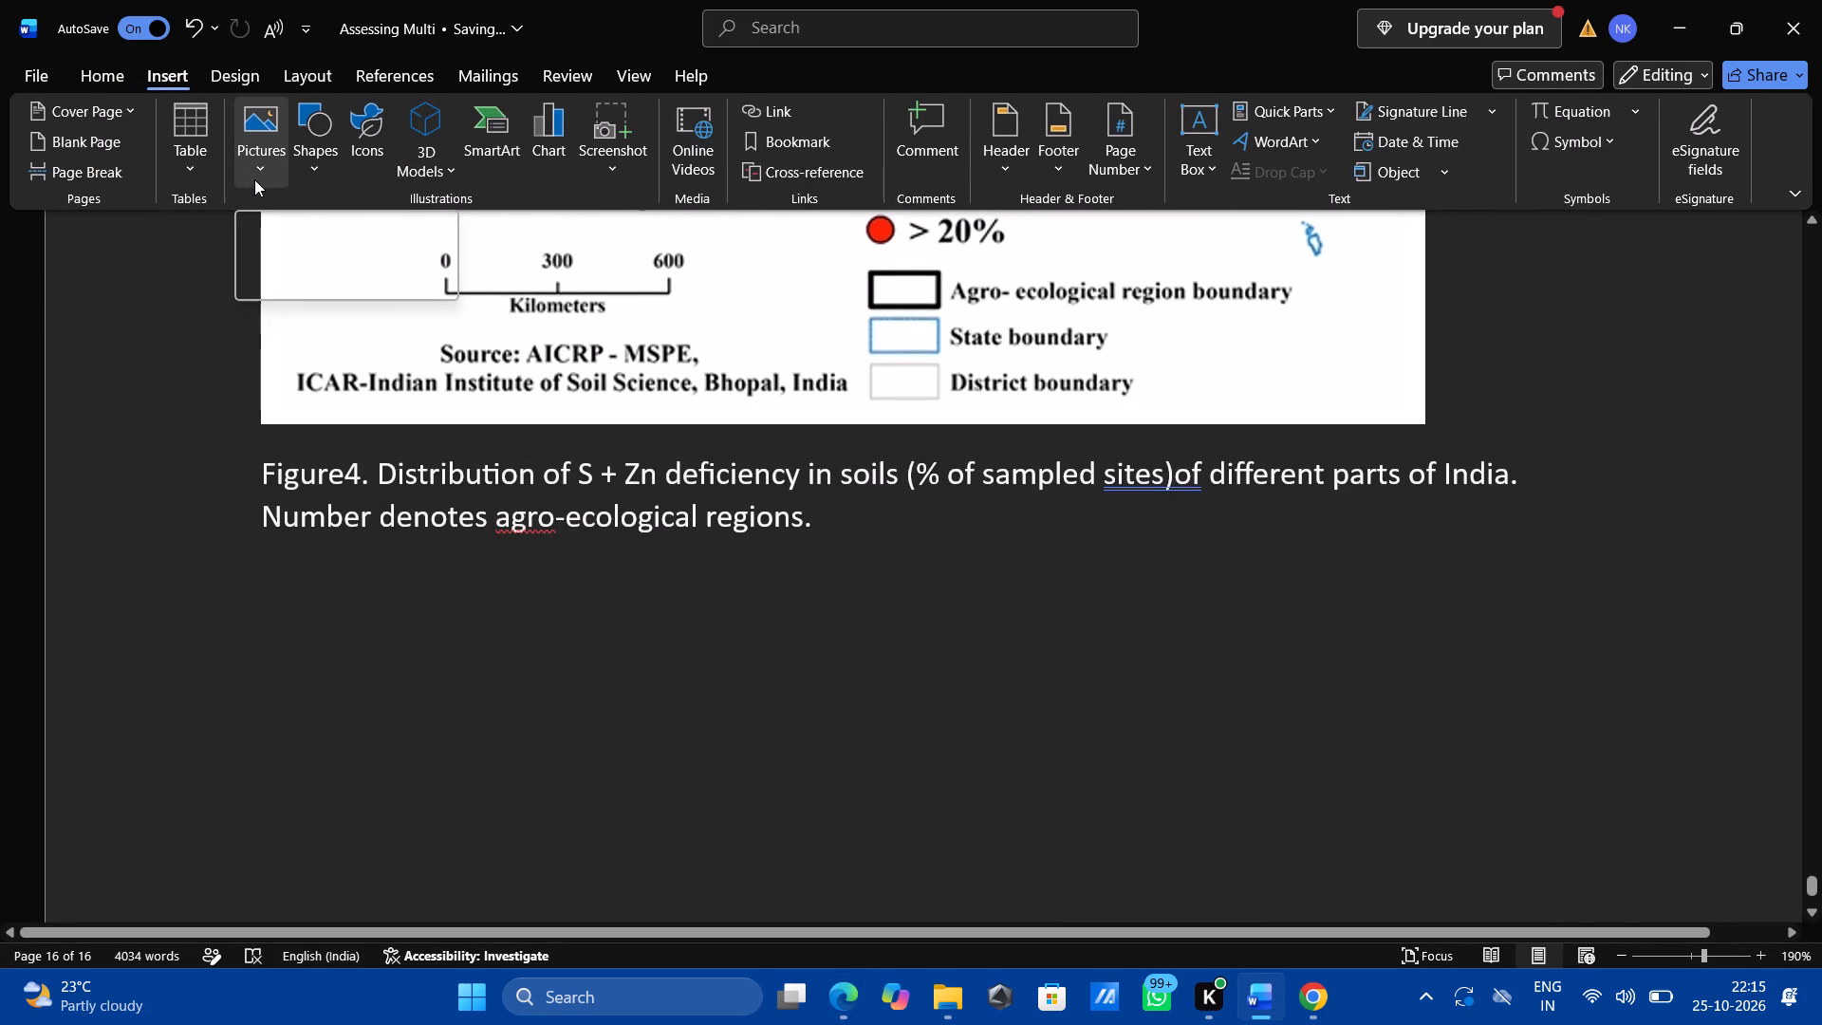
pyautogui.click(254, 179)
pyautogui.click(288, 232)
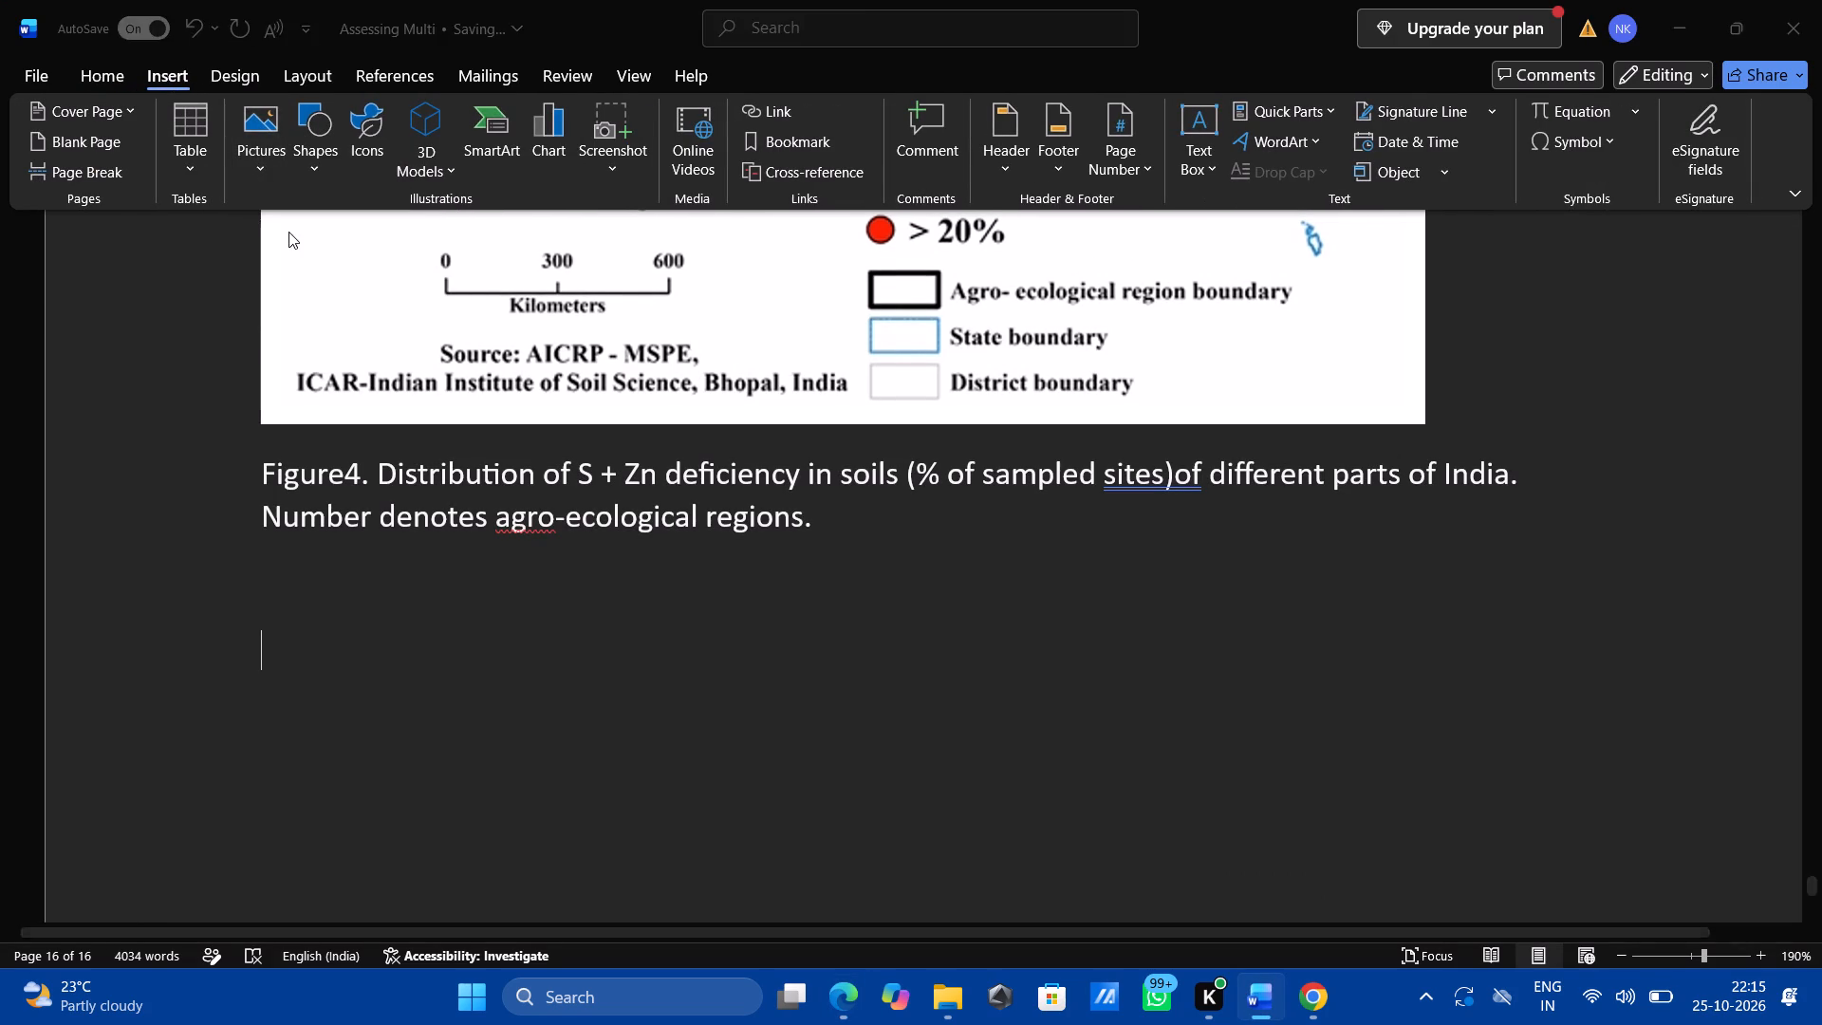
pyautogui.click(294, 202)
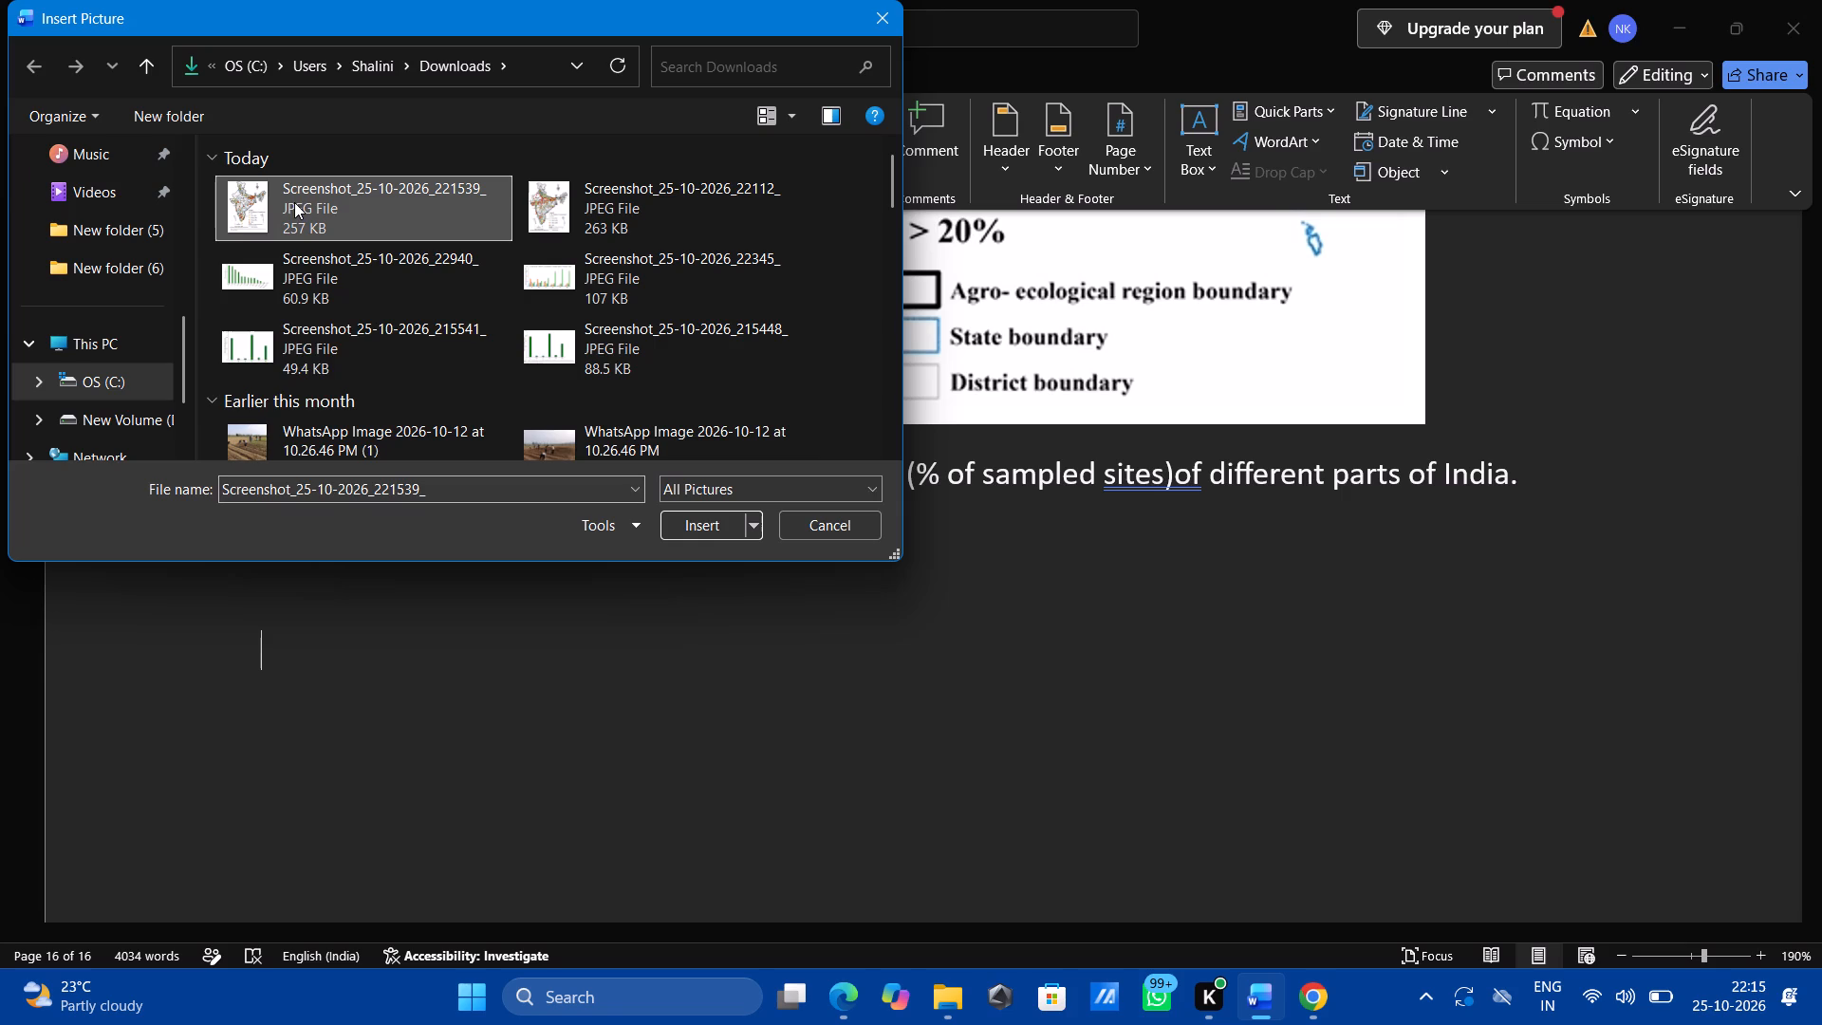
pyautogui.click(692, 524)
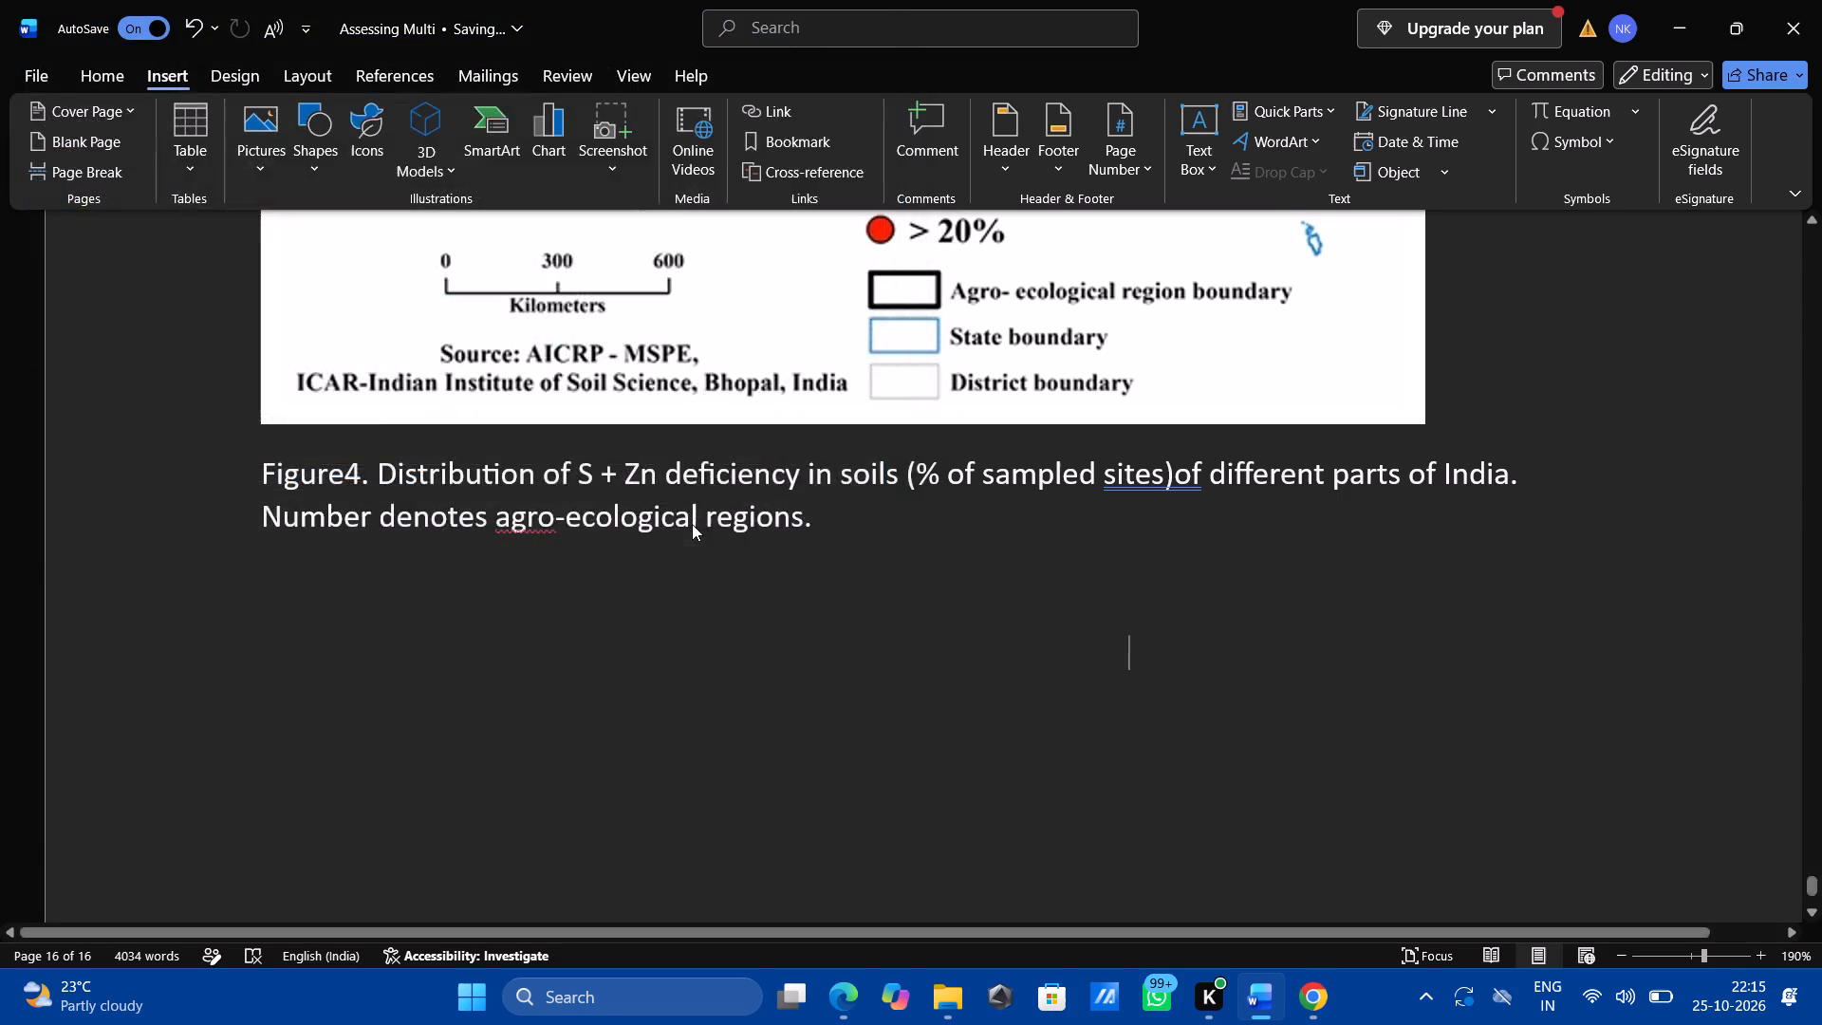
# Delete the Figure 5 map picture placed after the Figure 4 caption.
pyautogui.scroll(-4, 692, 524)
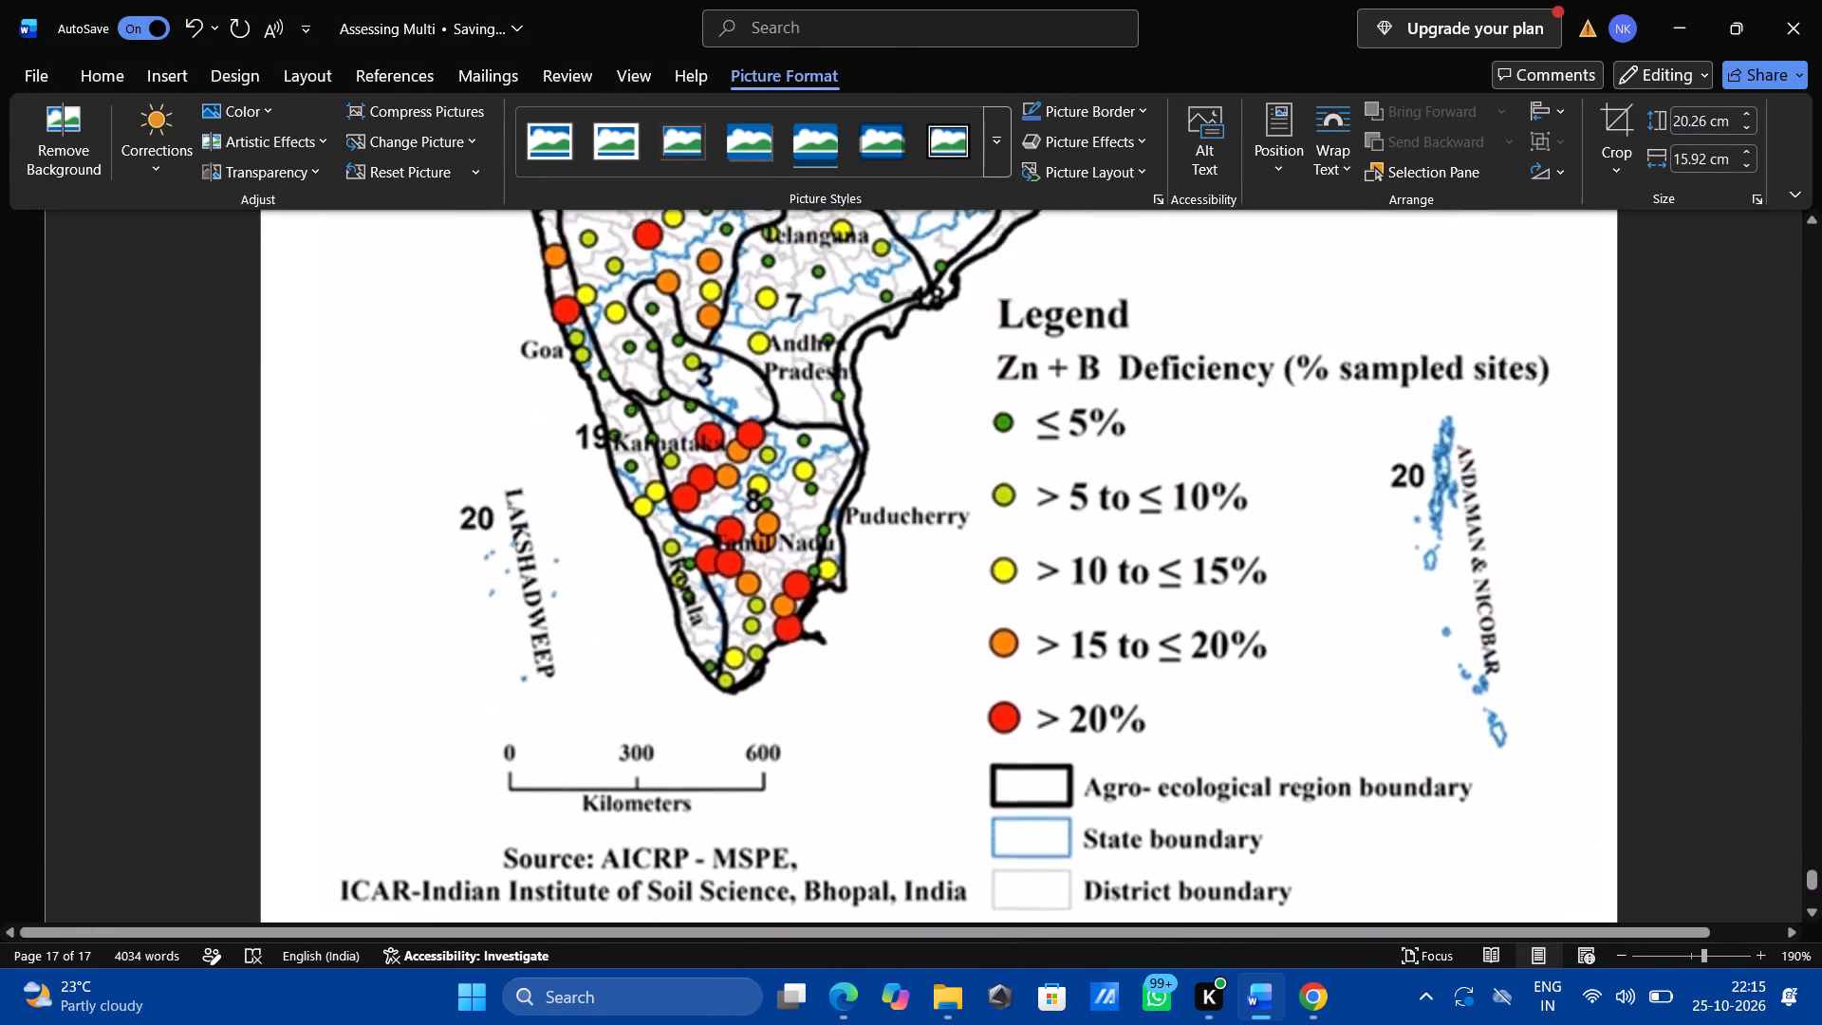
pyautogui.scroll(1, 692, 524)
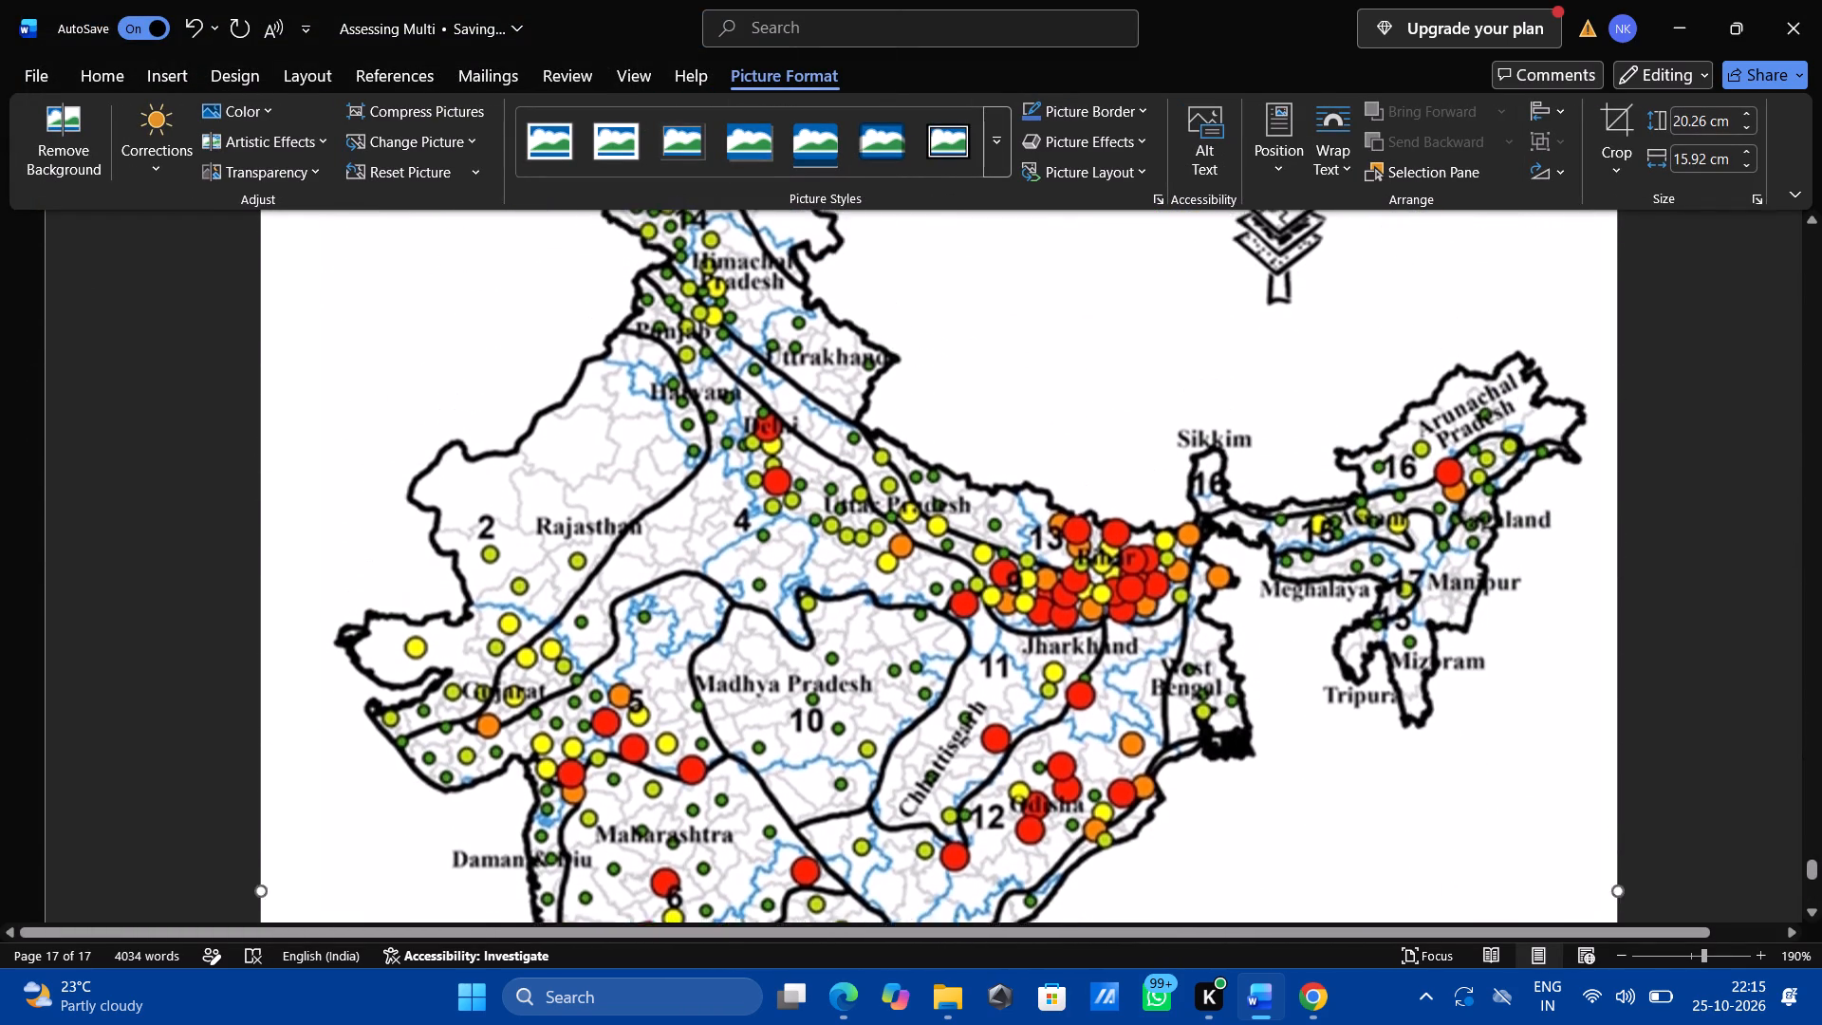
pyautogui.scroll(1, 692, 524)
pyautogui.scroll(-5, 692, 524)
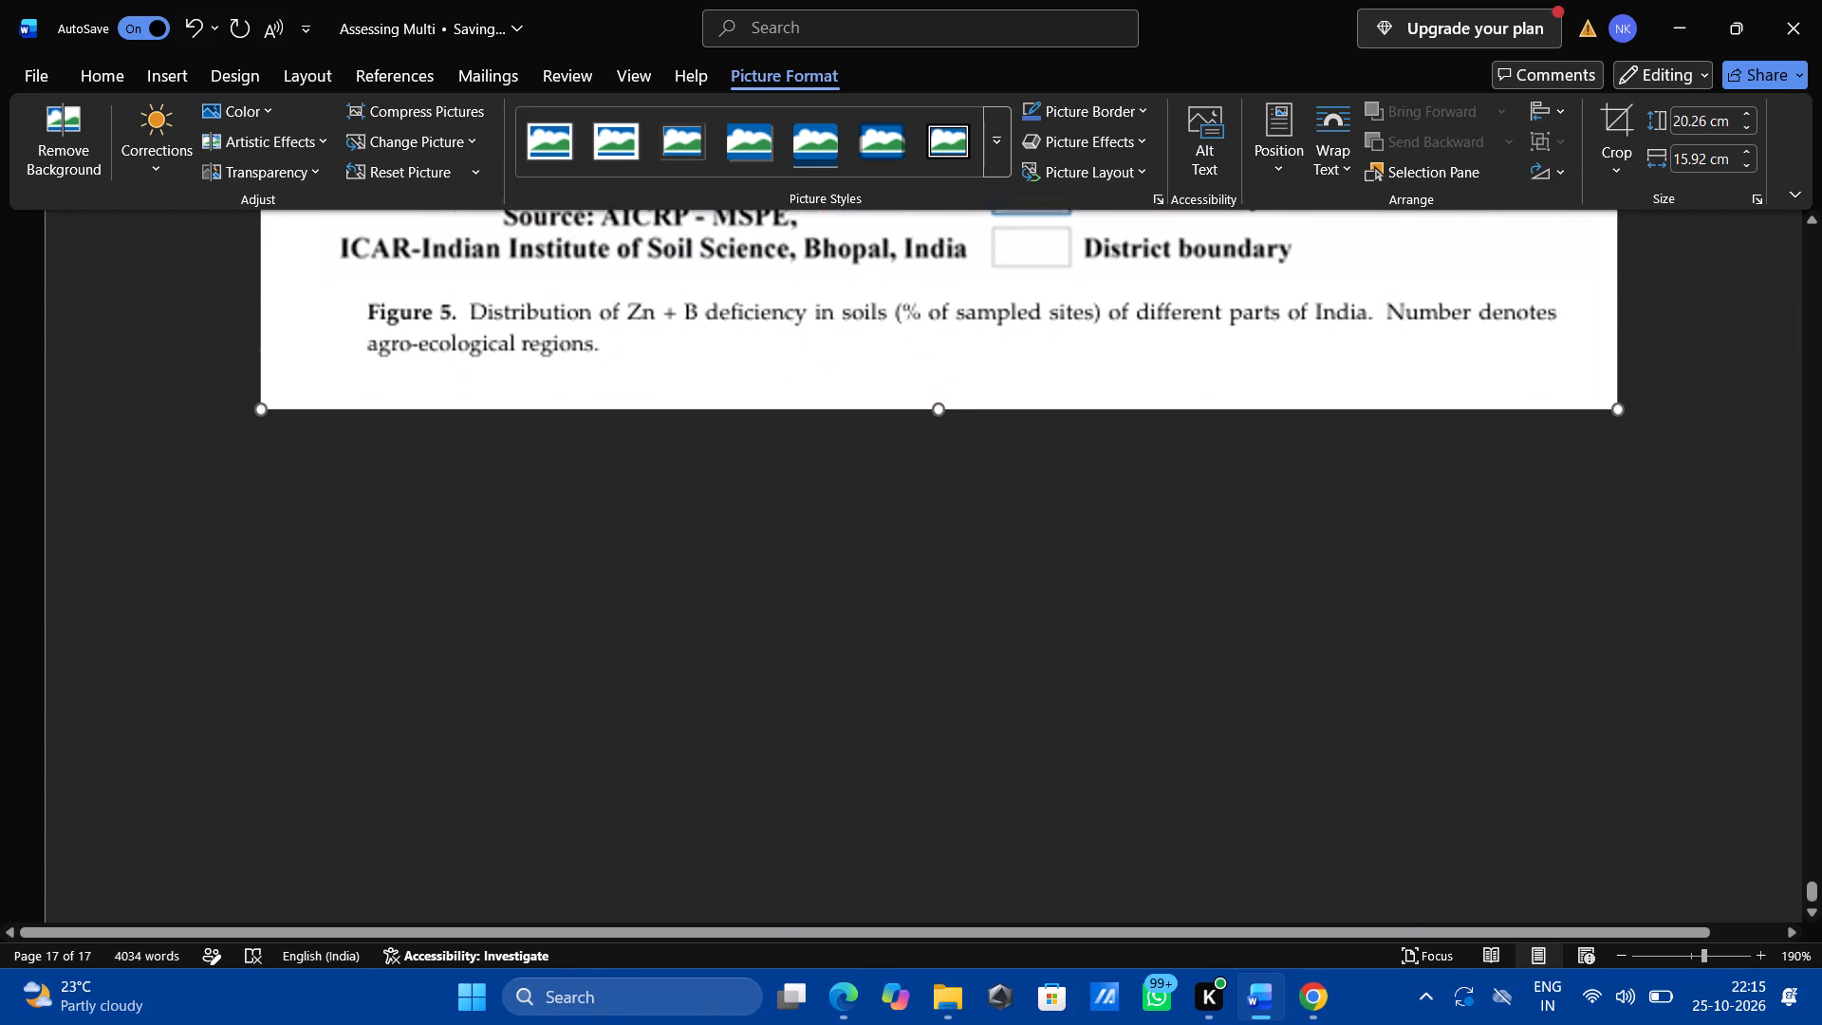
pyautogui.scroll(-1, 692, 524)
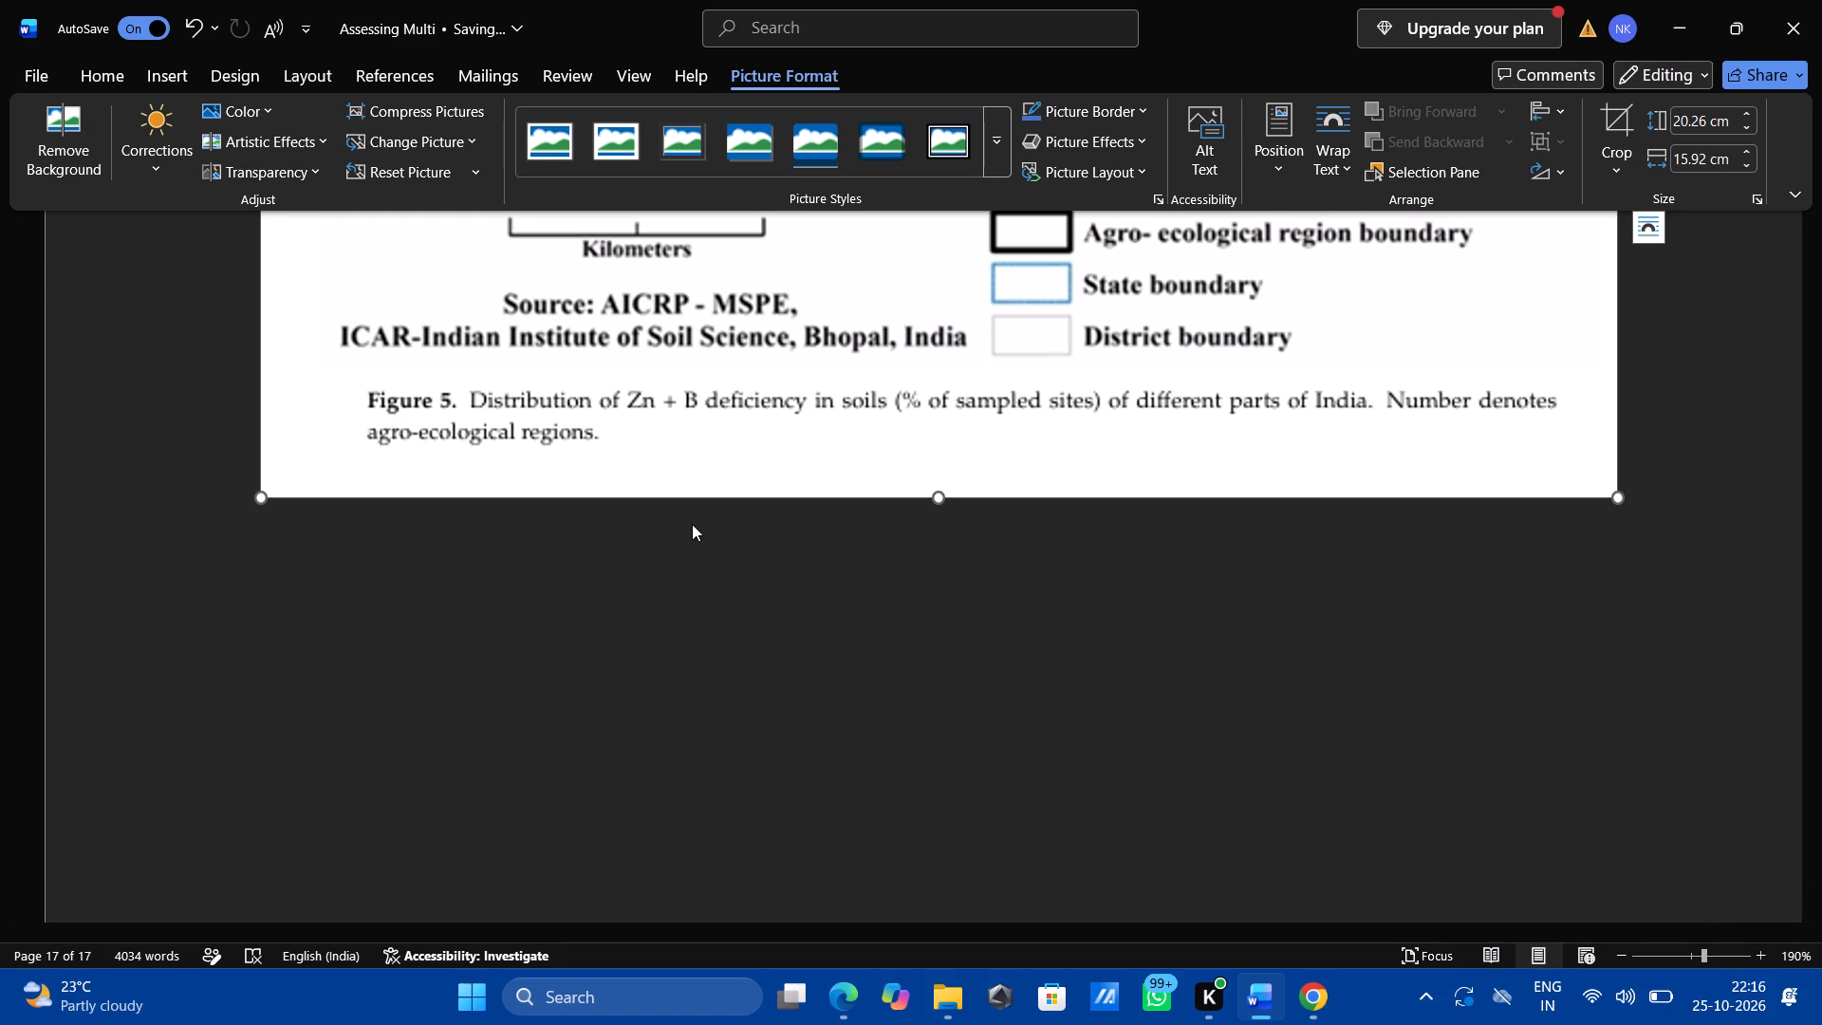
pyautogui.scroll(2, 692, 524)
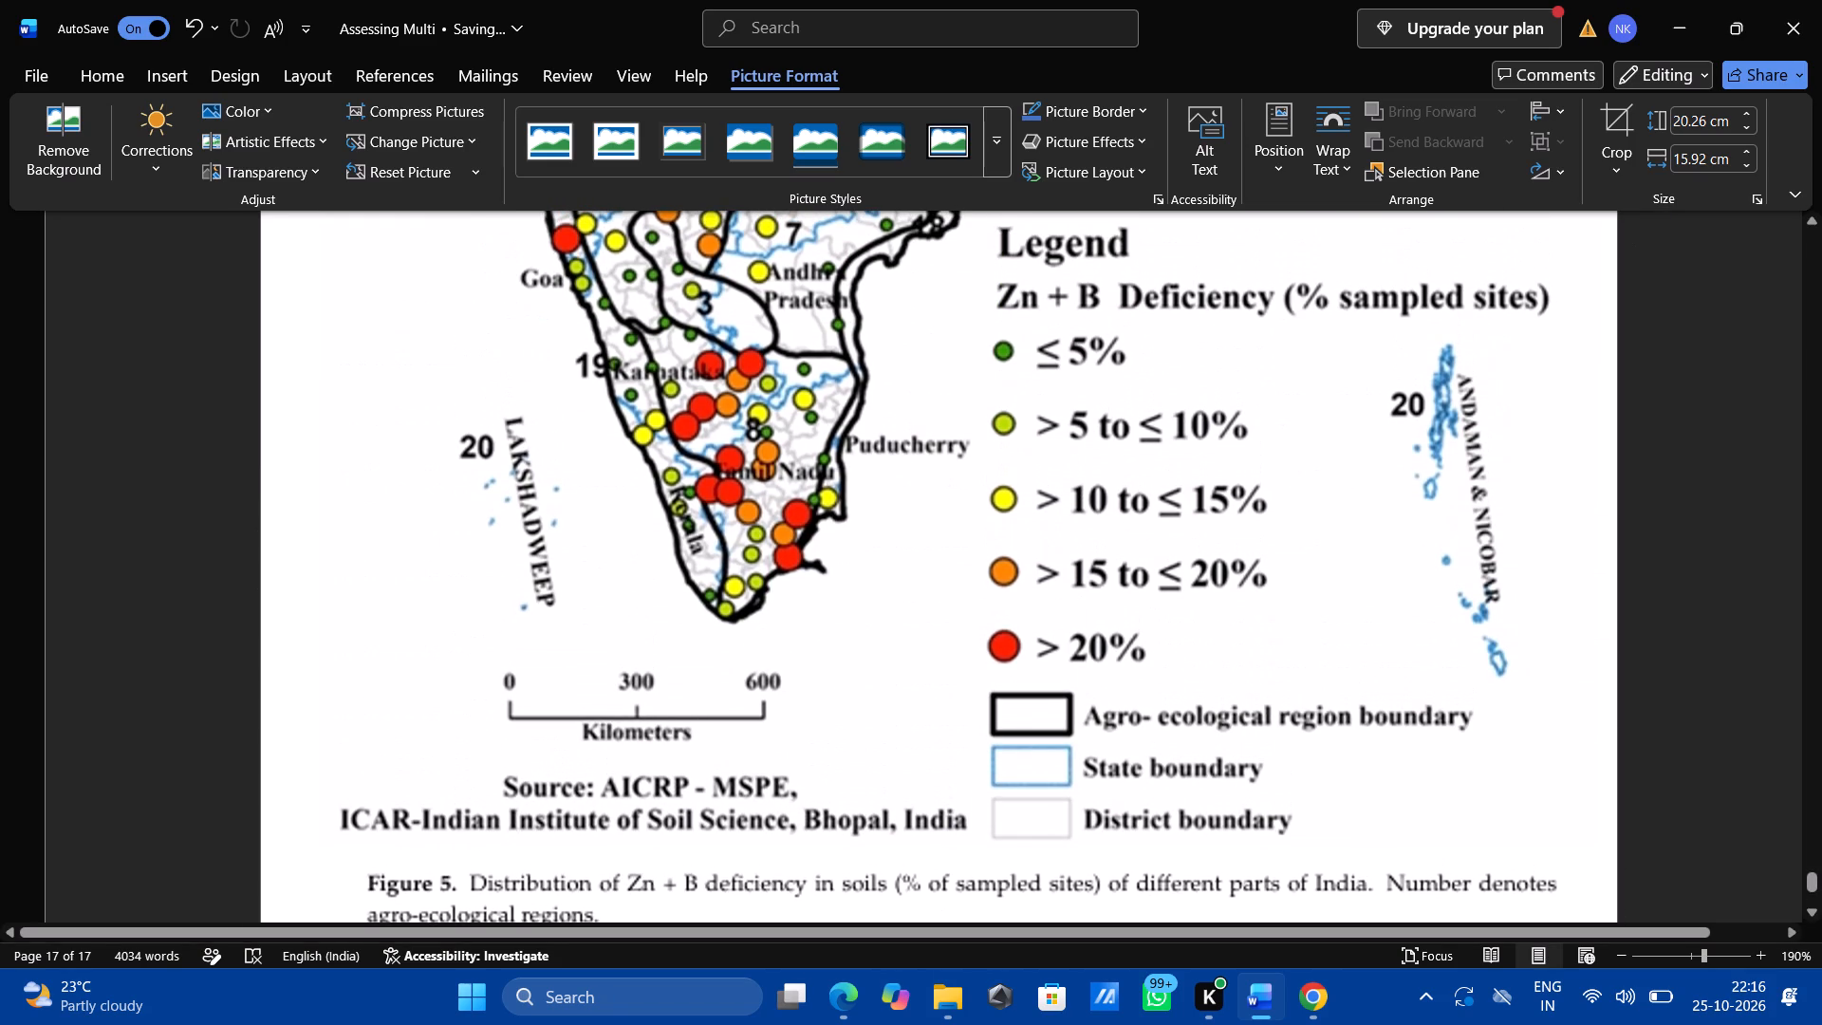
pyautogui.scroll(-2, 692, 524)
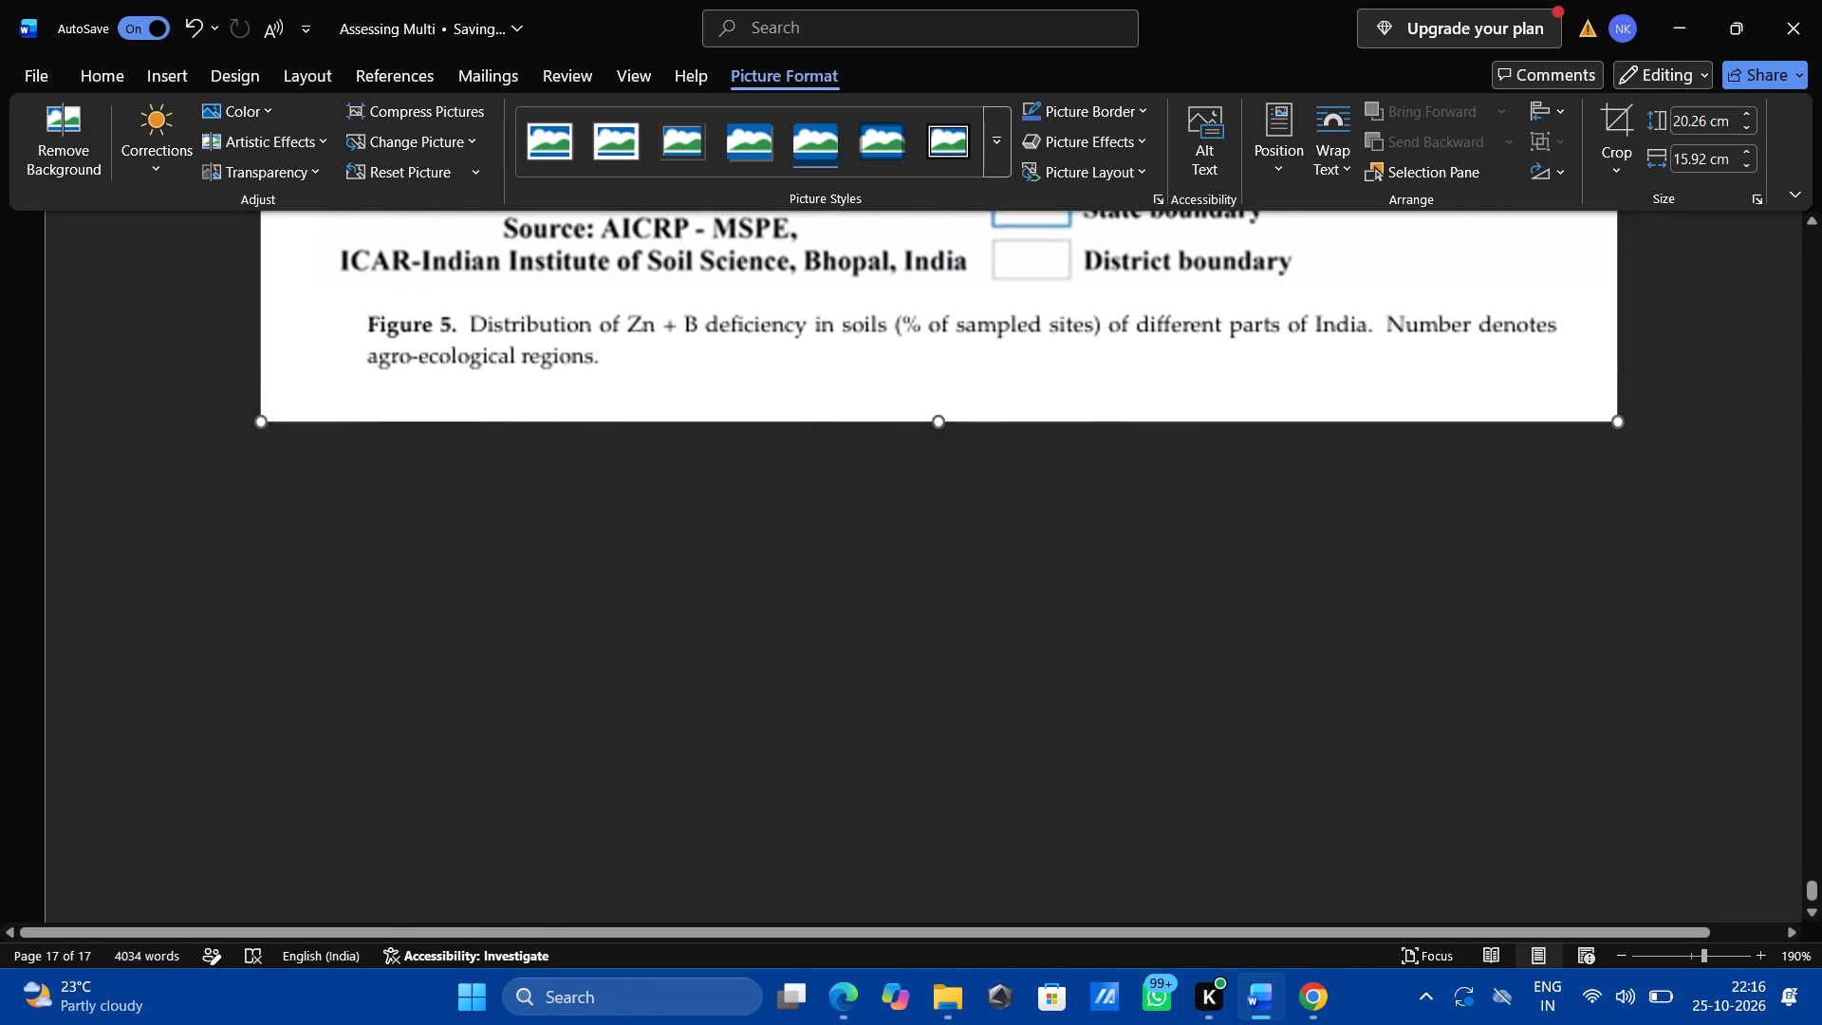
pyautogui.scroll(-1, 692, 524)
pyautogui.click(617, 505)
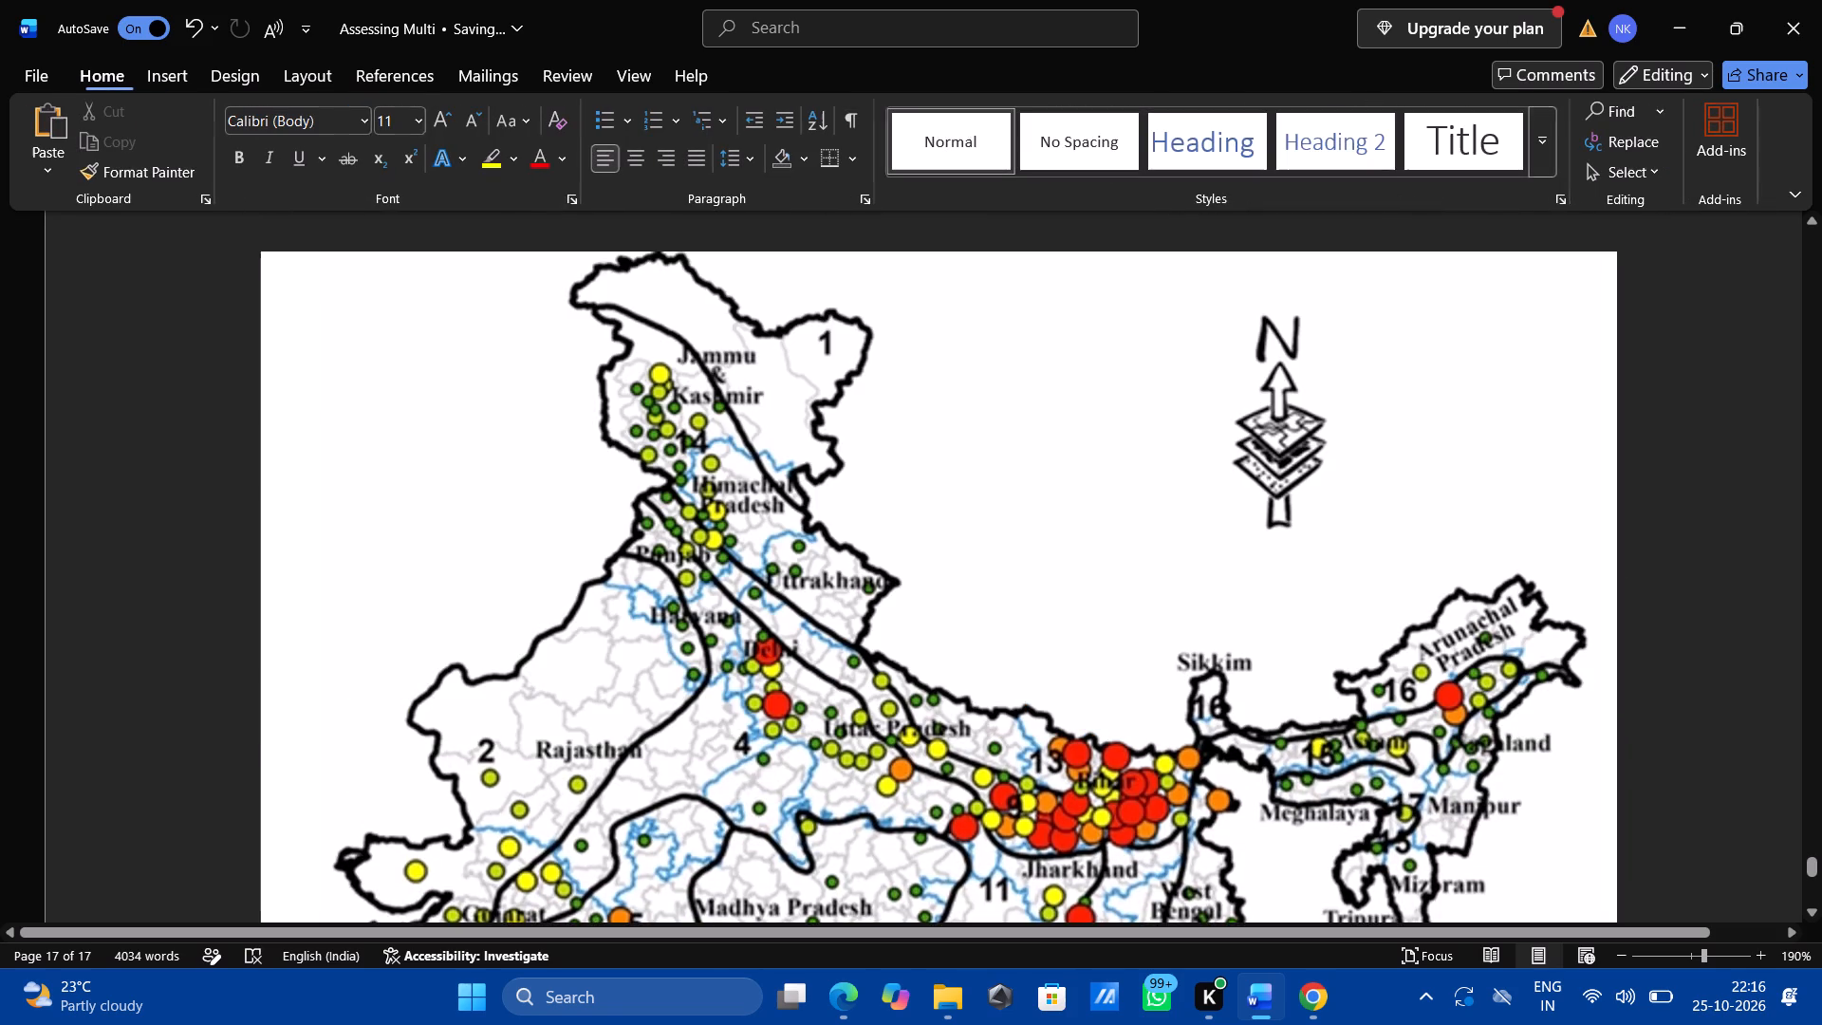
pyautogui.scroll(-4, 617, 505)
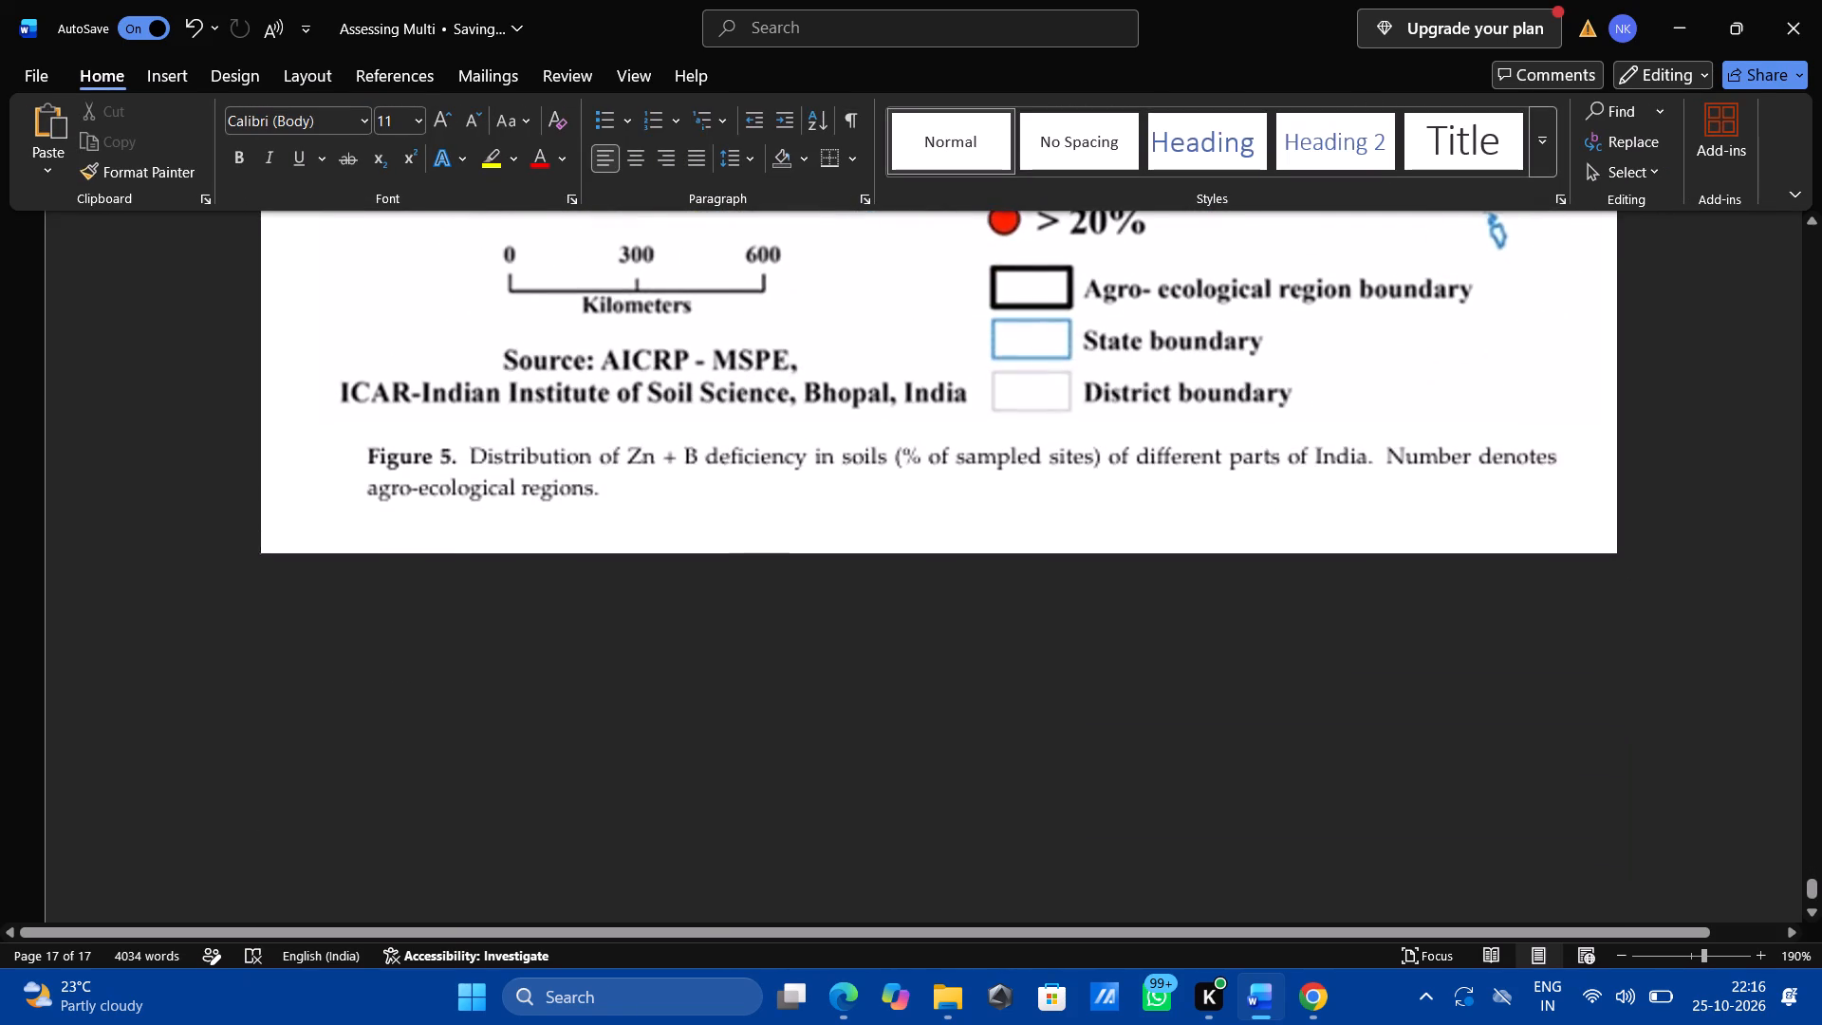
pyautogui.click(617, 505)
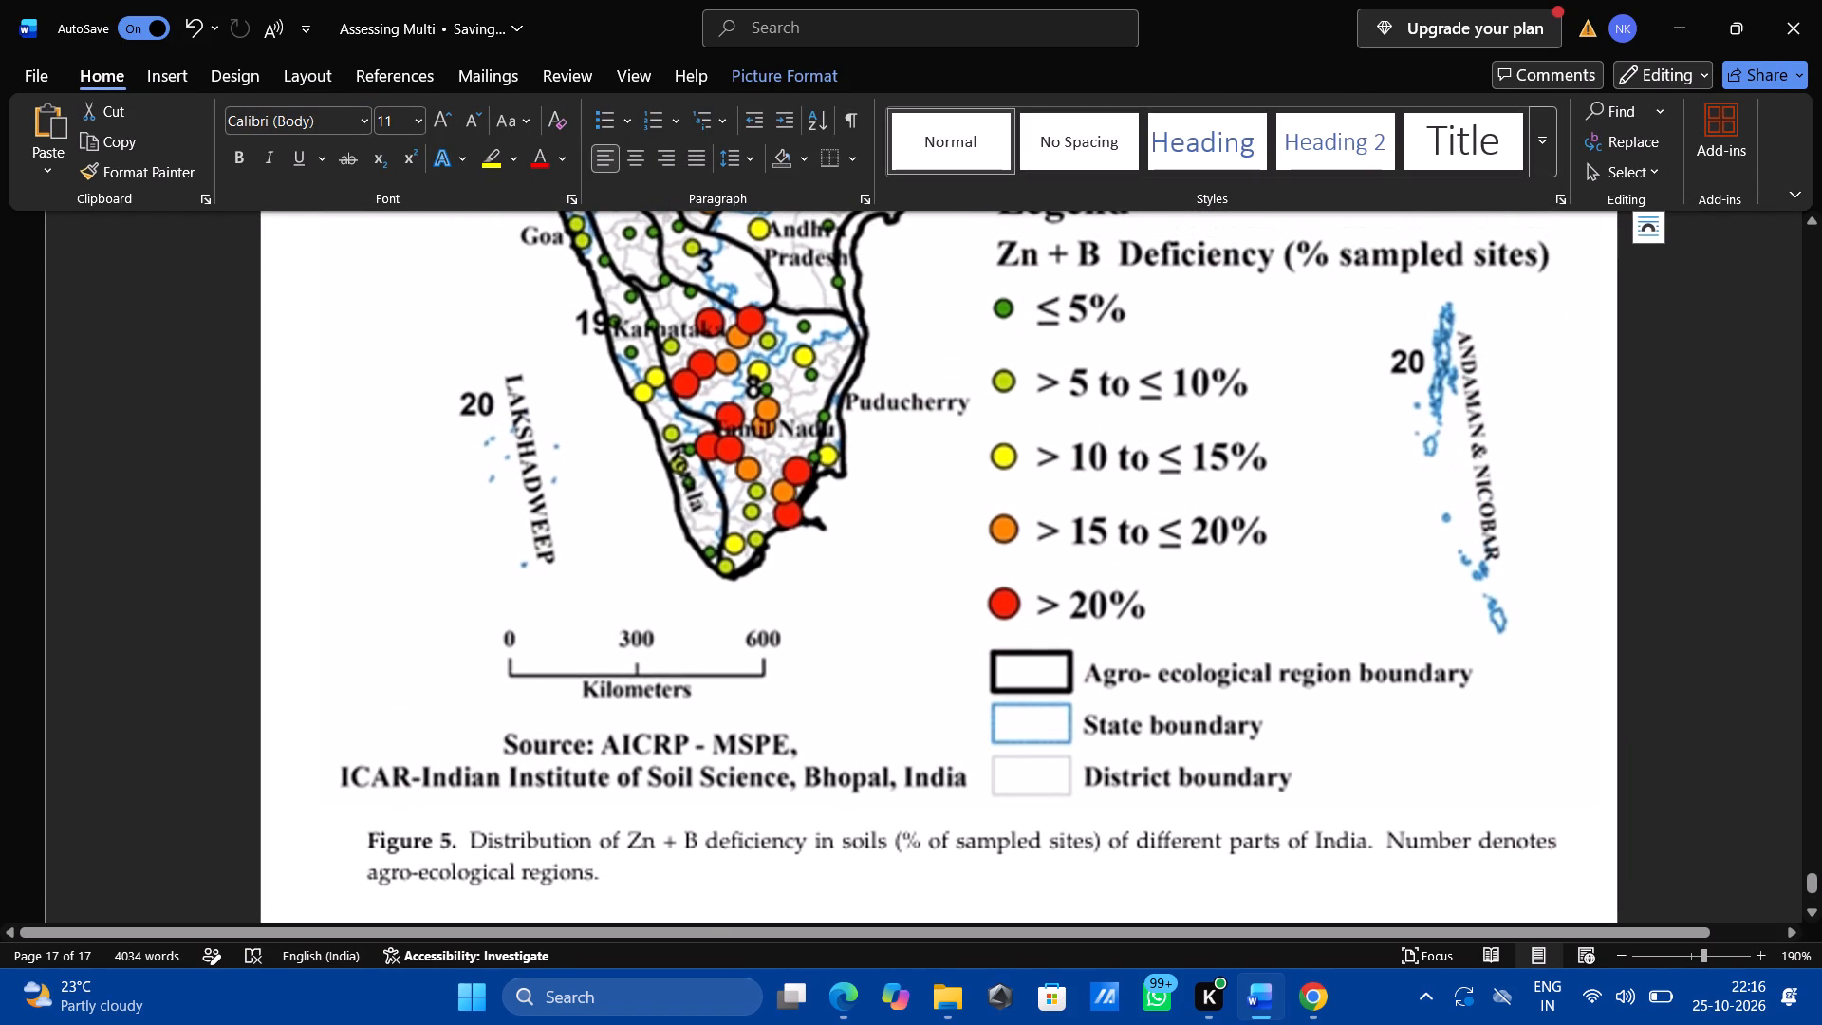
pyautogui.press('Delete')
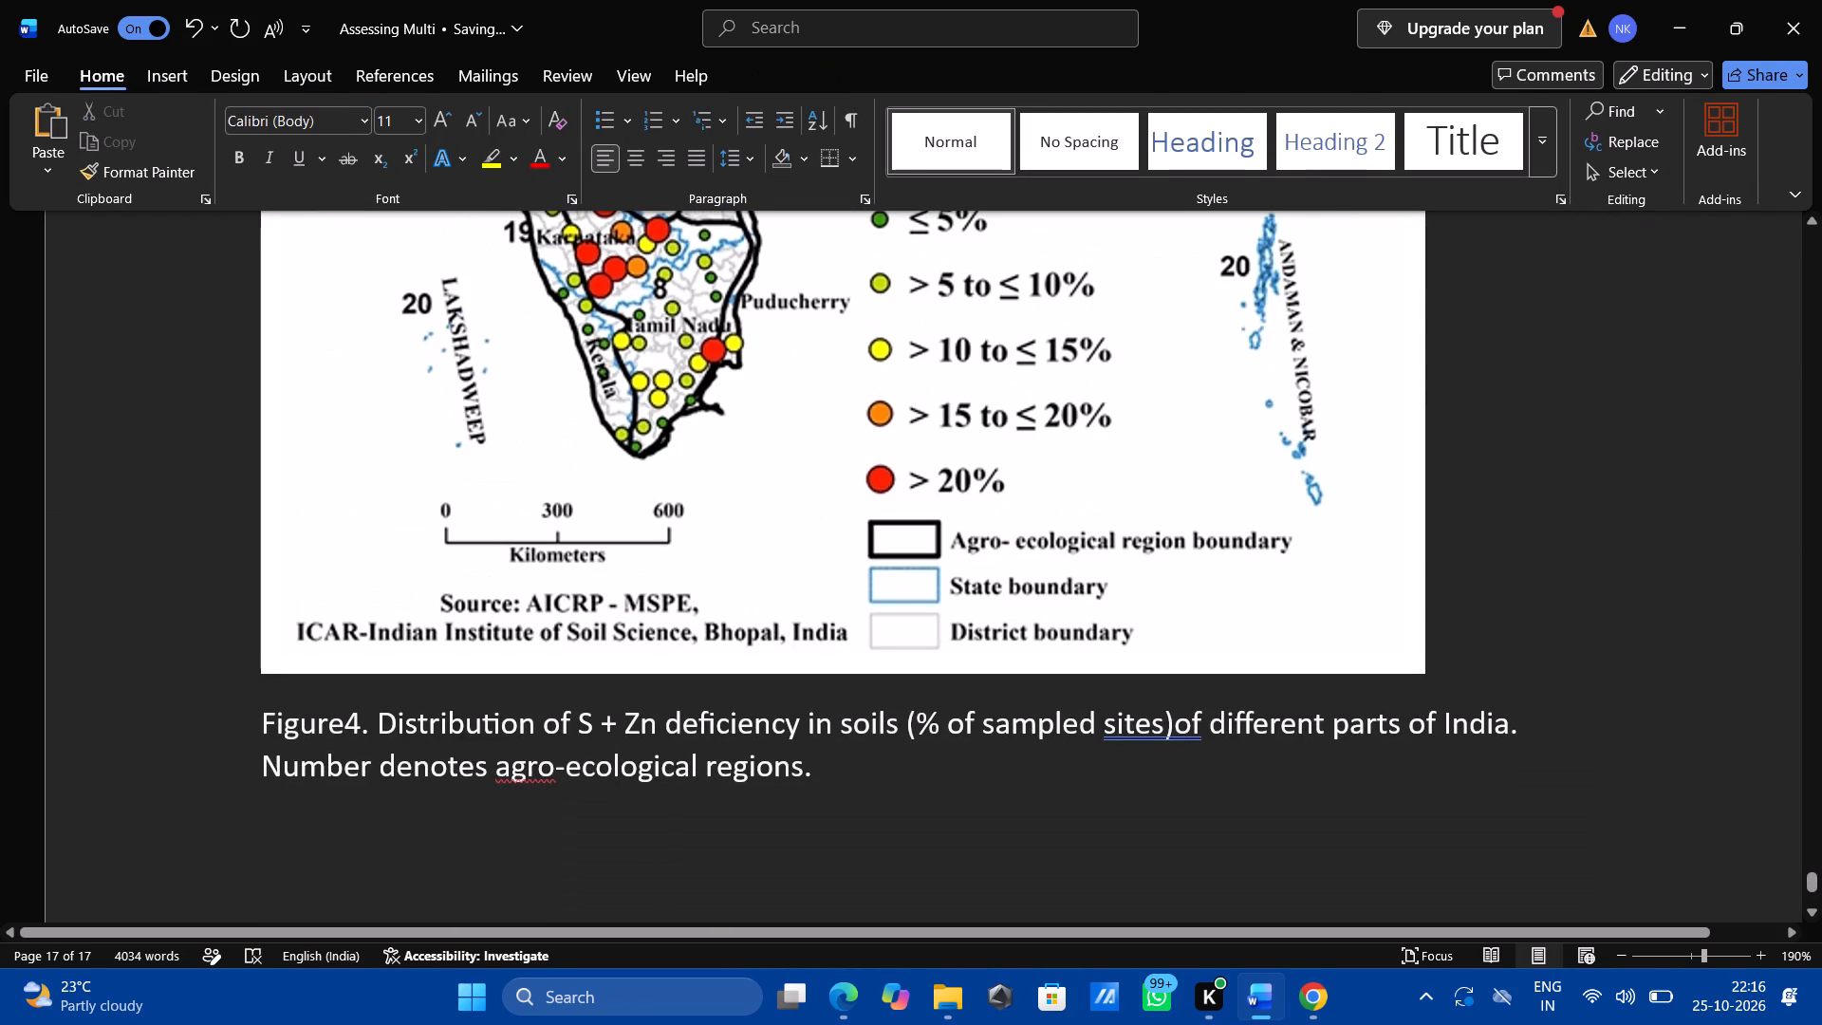
# Capture the Figure 6 S + B deficiency map on page 11 of the PDF, save the screenshot and return to the Word document.
pyautogui.click(835, 1016)
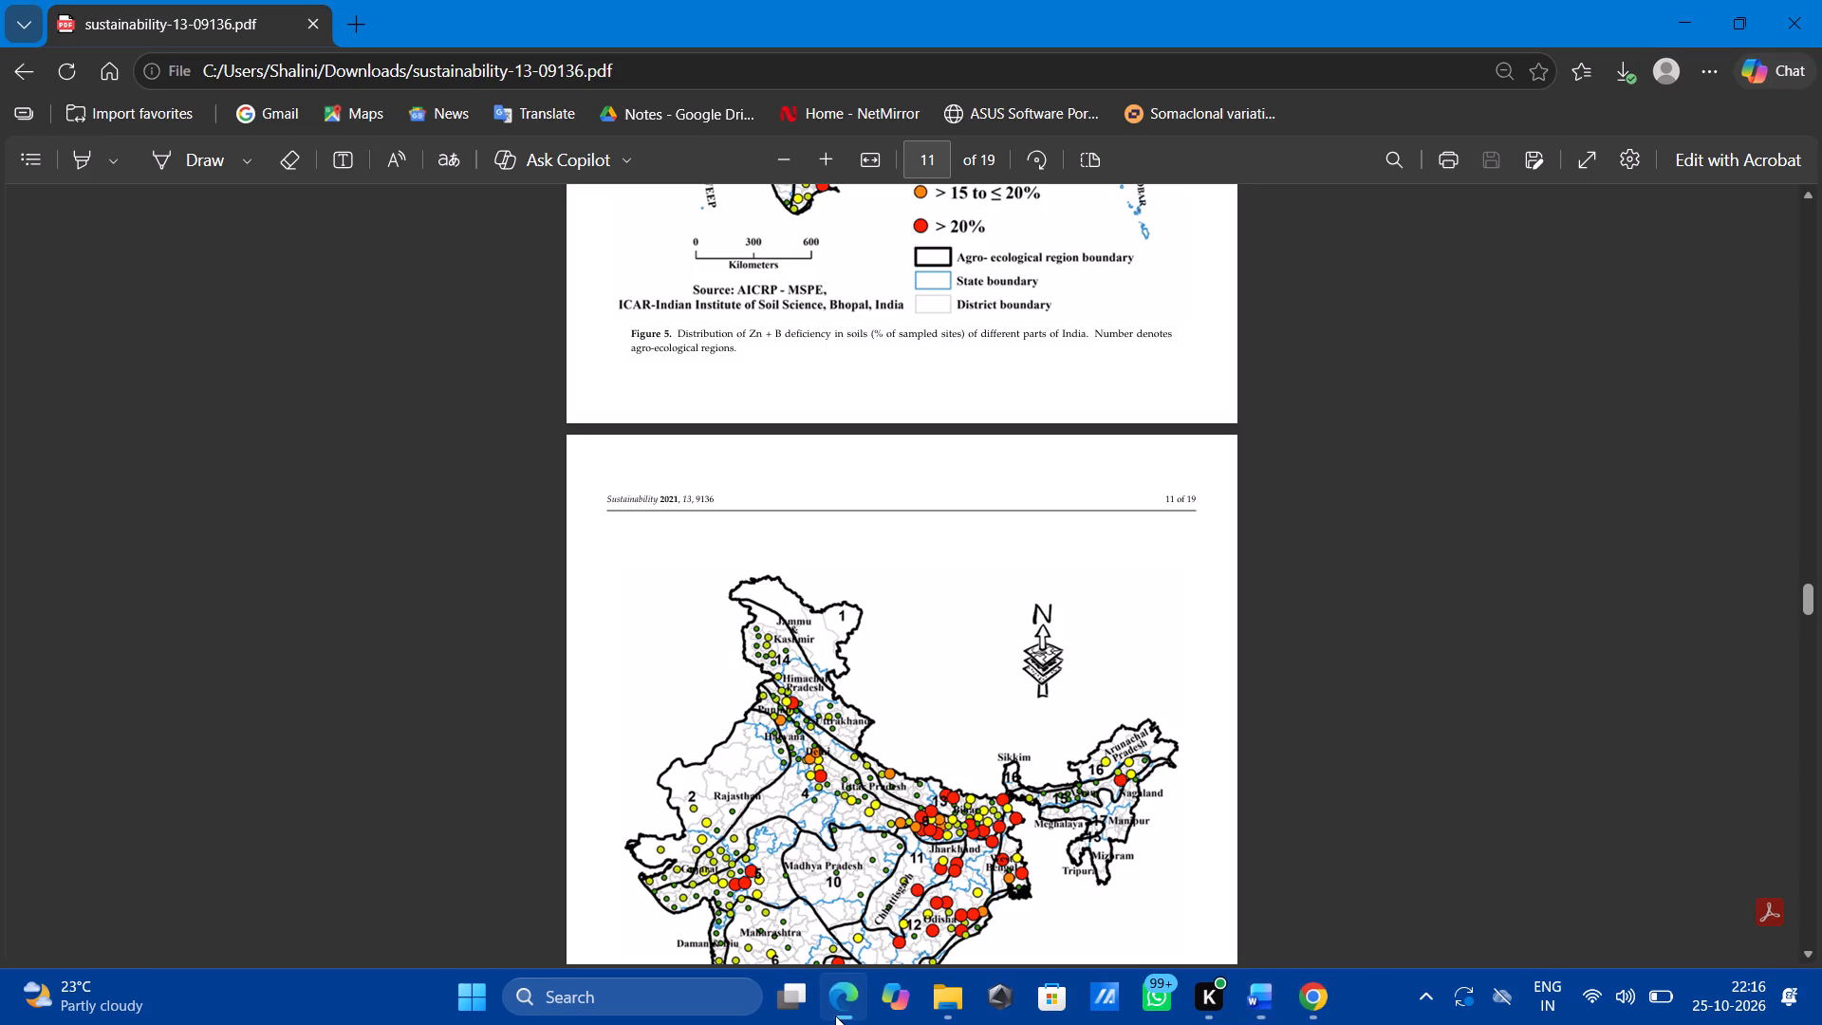
pyautogui.scroll(-3, 823, 751)
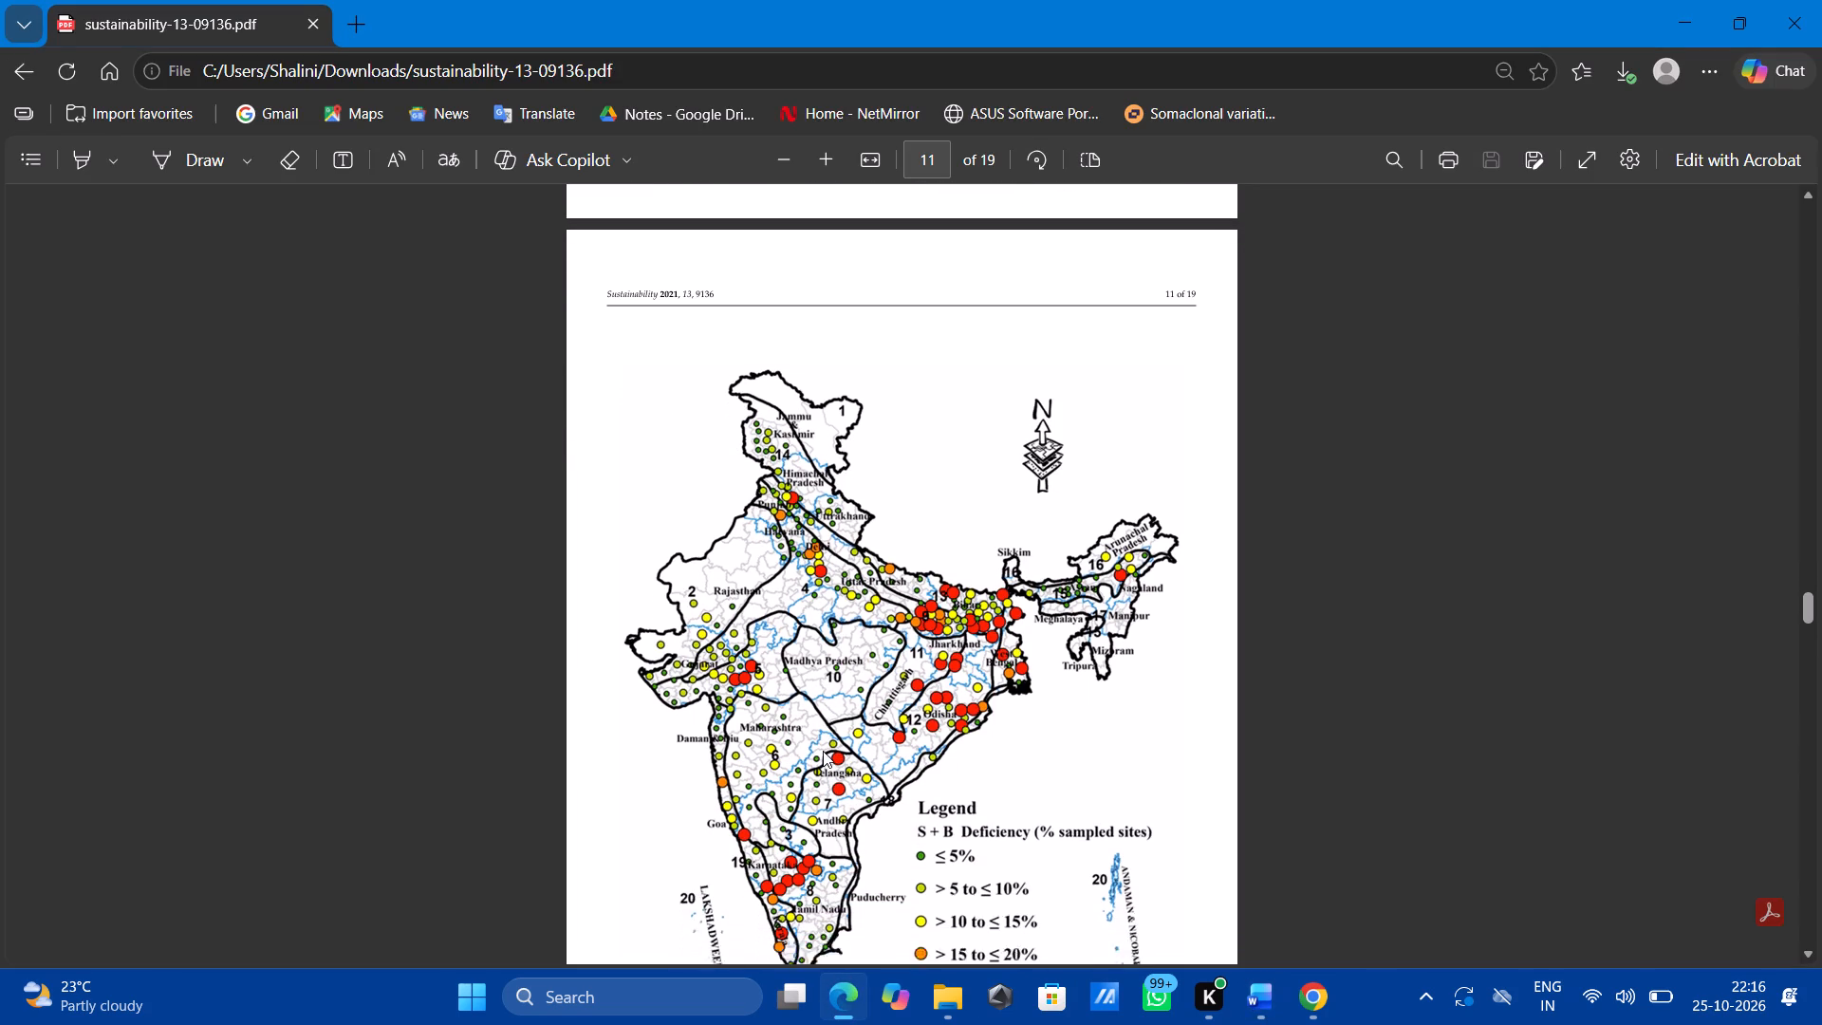
pyautogui.scroll(-1, 823, 751)
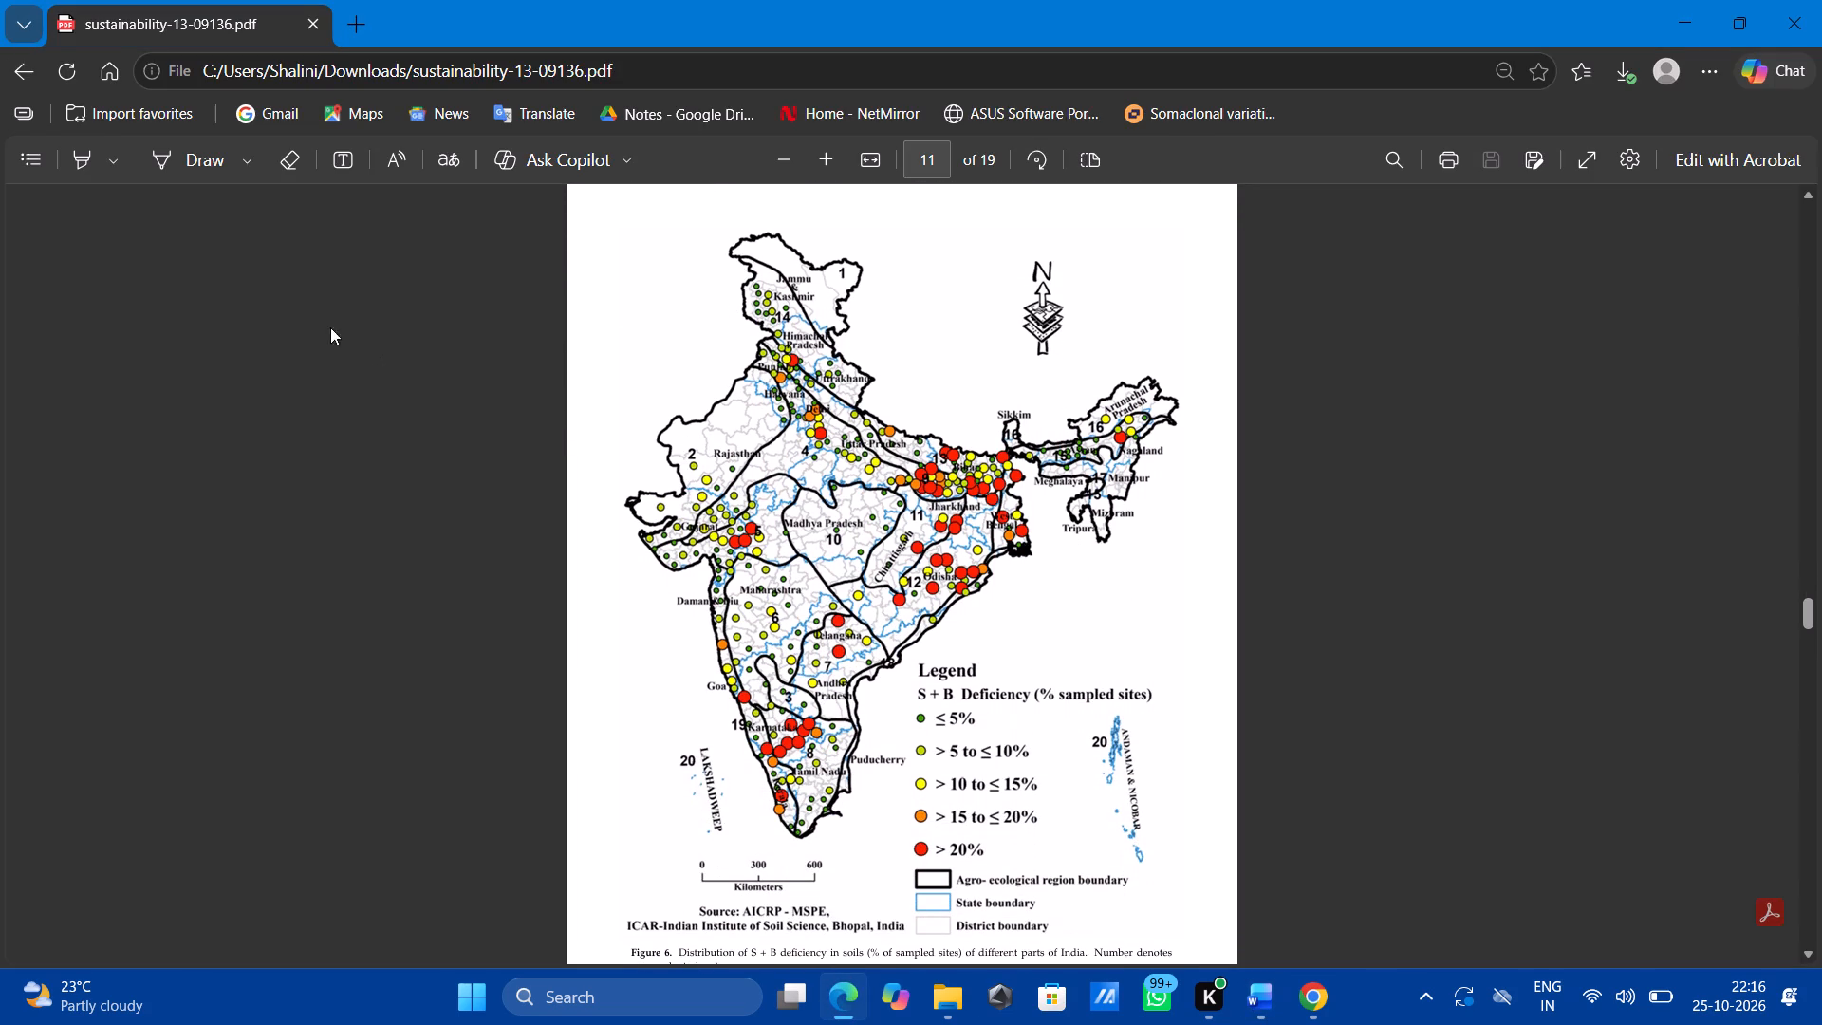
pyautogui.rightClick(758, 341)
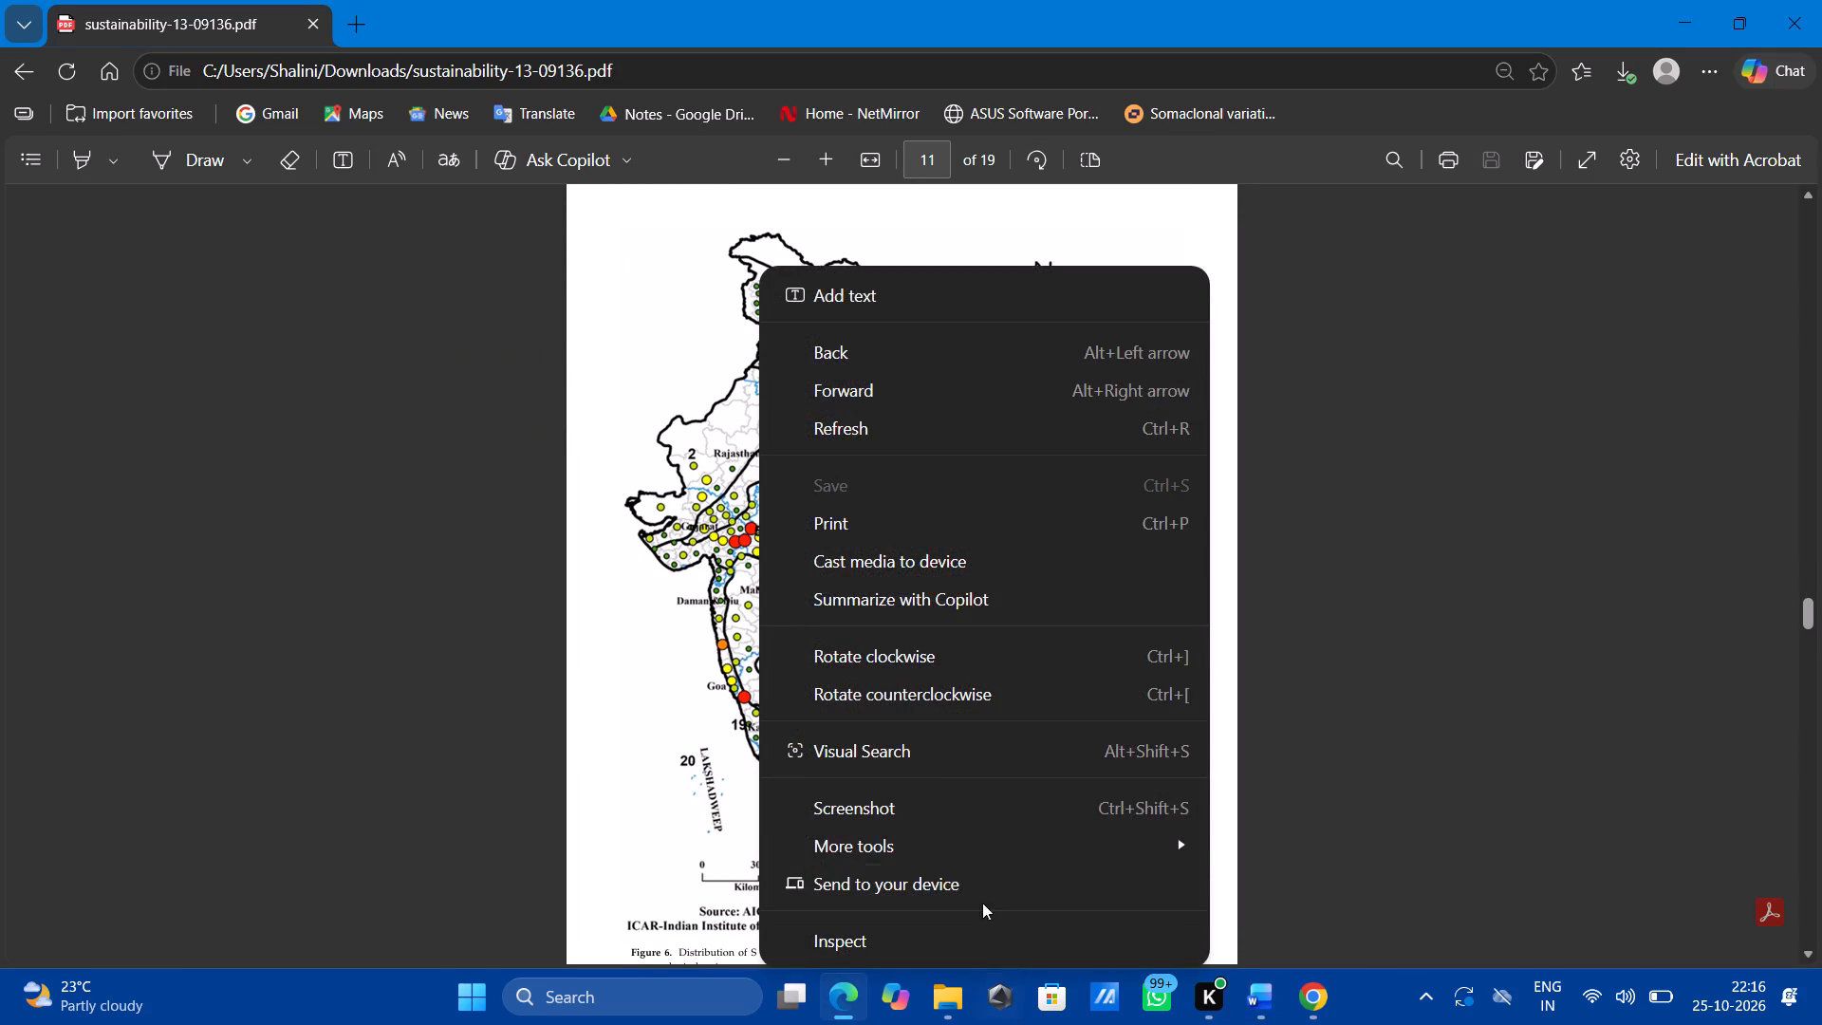
pyautogui.click(908, 819)
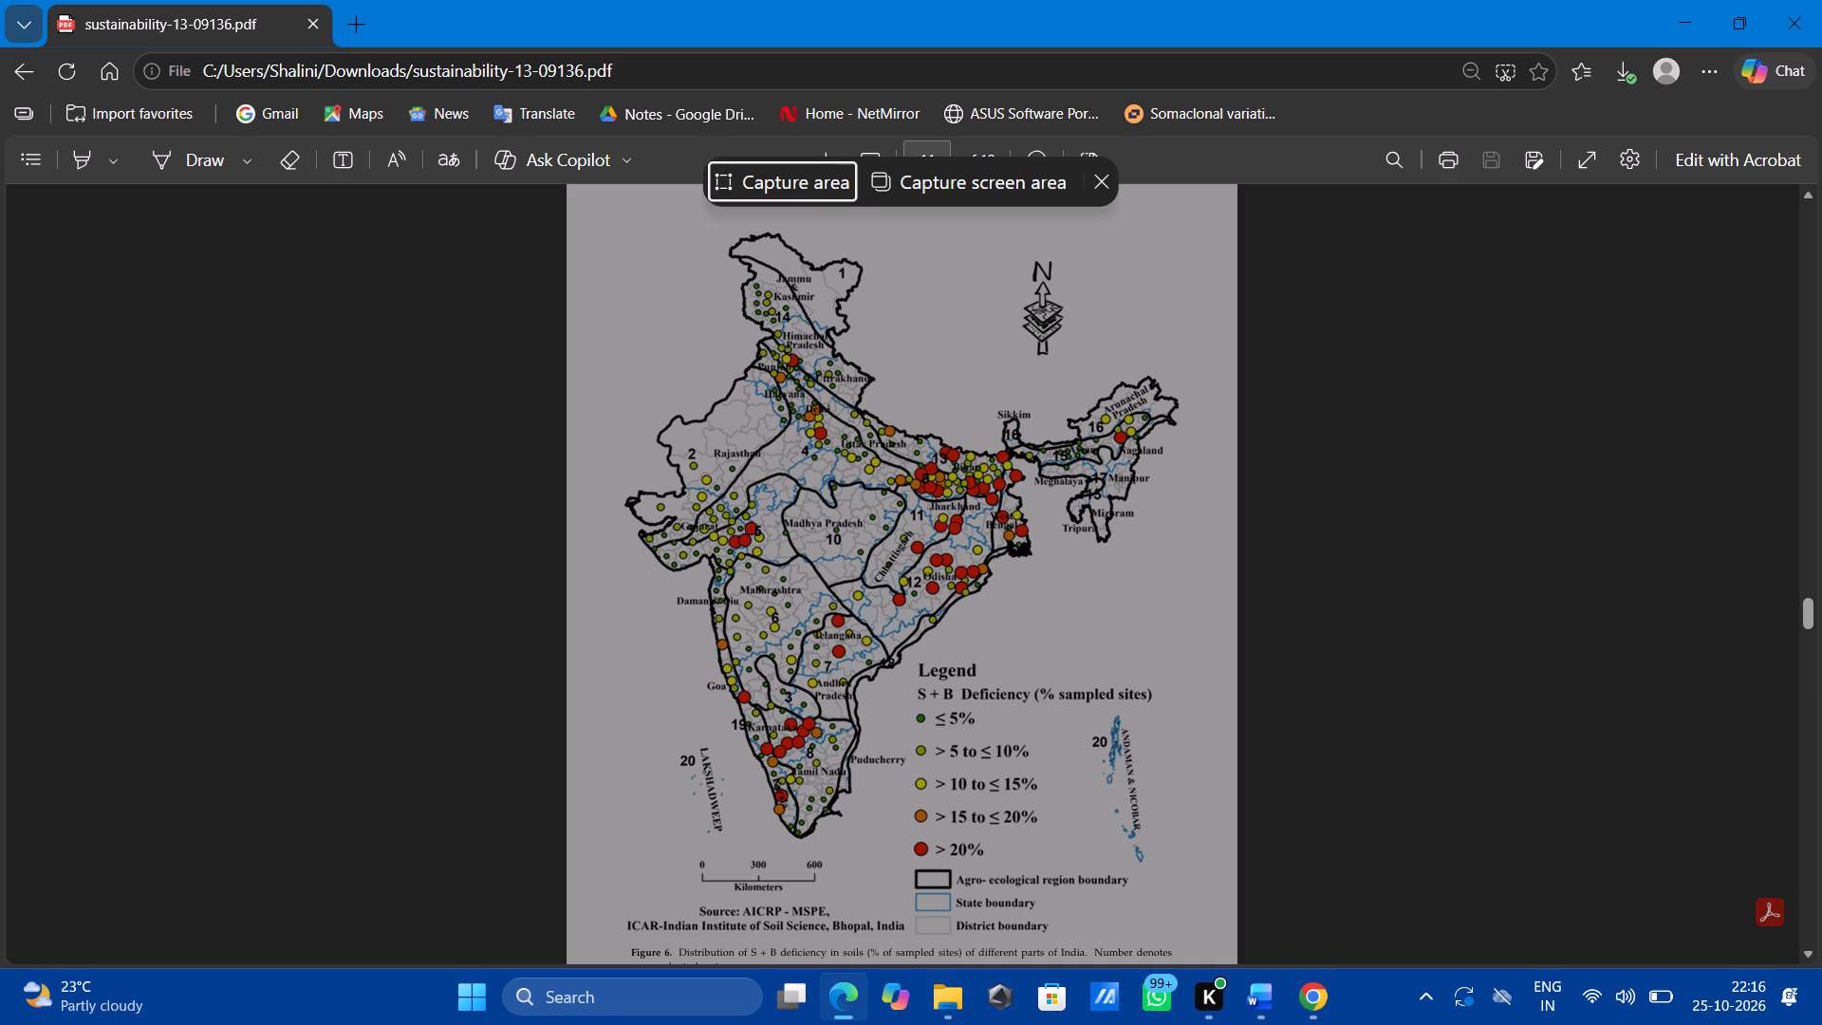
pyautogui.click(791, 195)
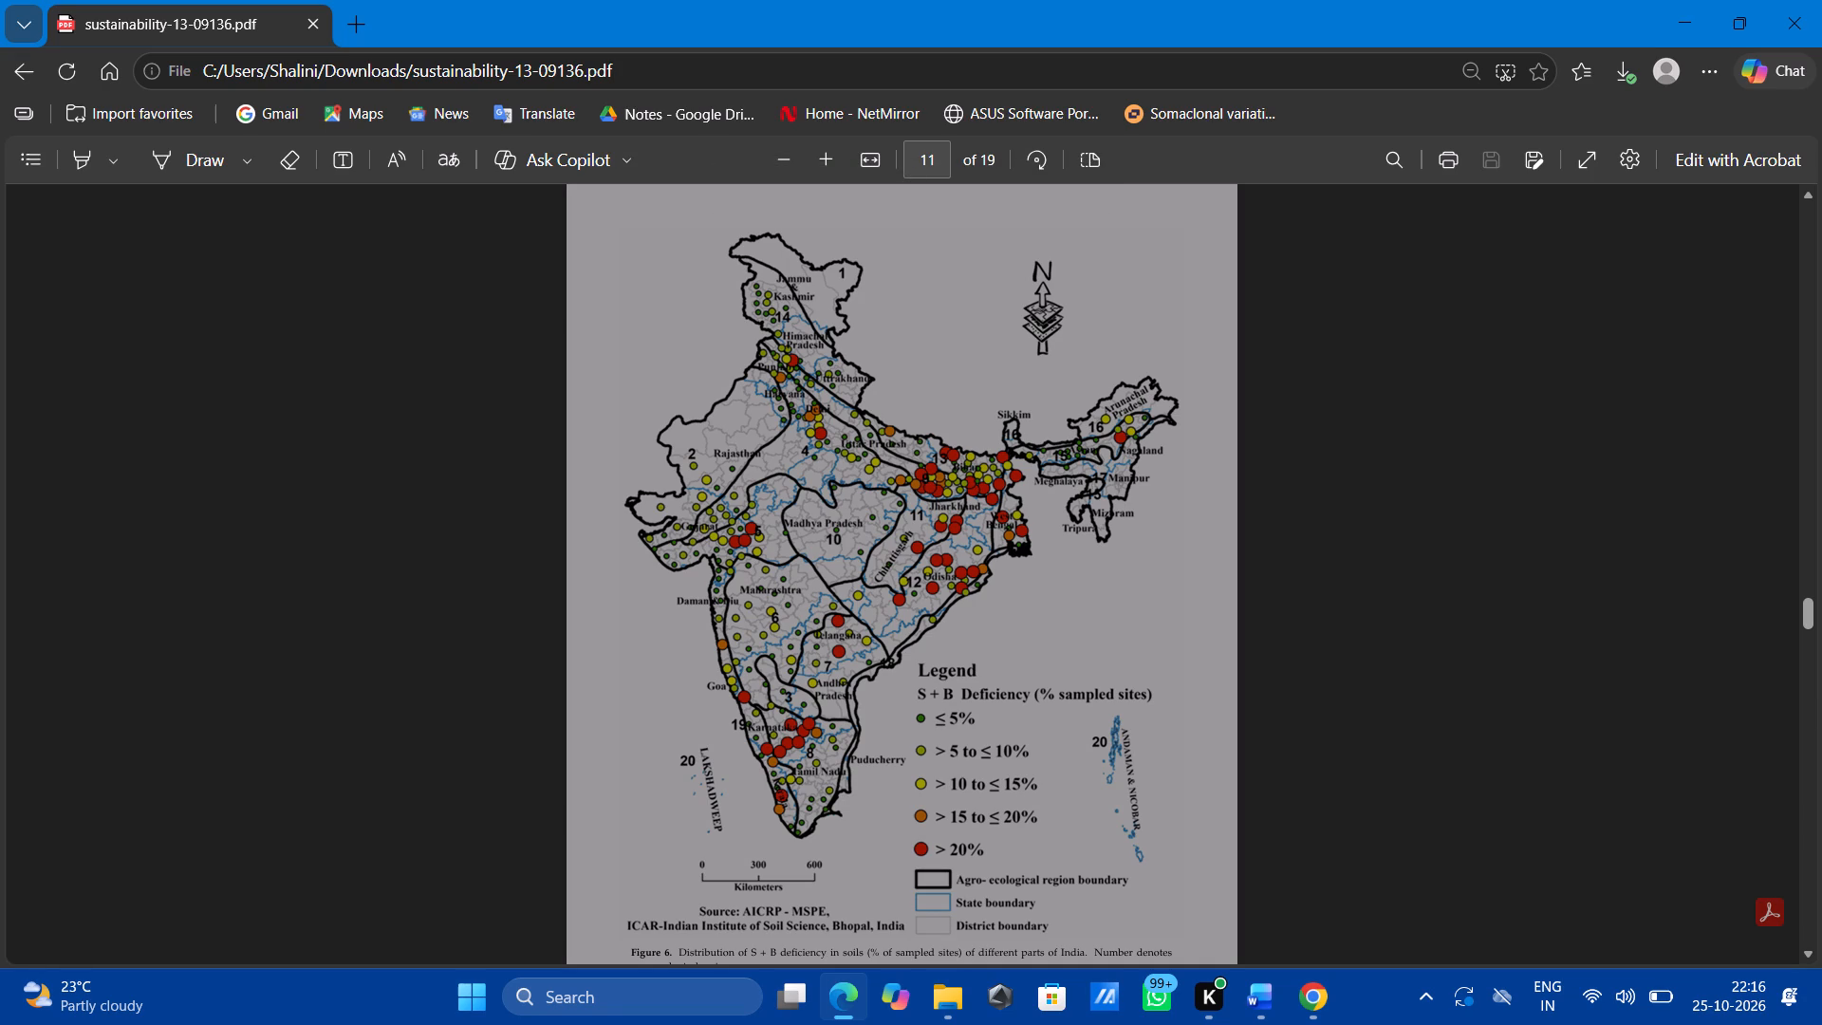
pyautogui.moveTo(600, 209); pyautogui.dragTo(1125, 520)
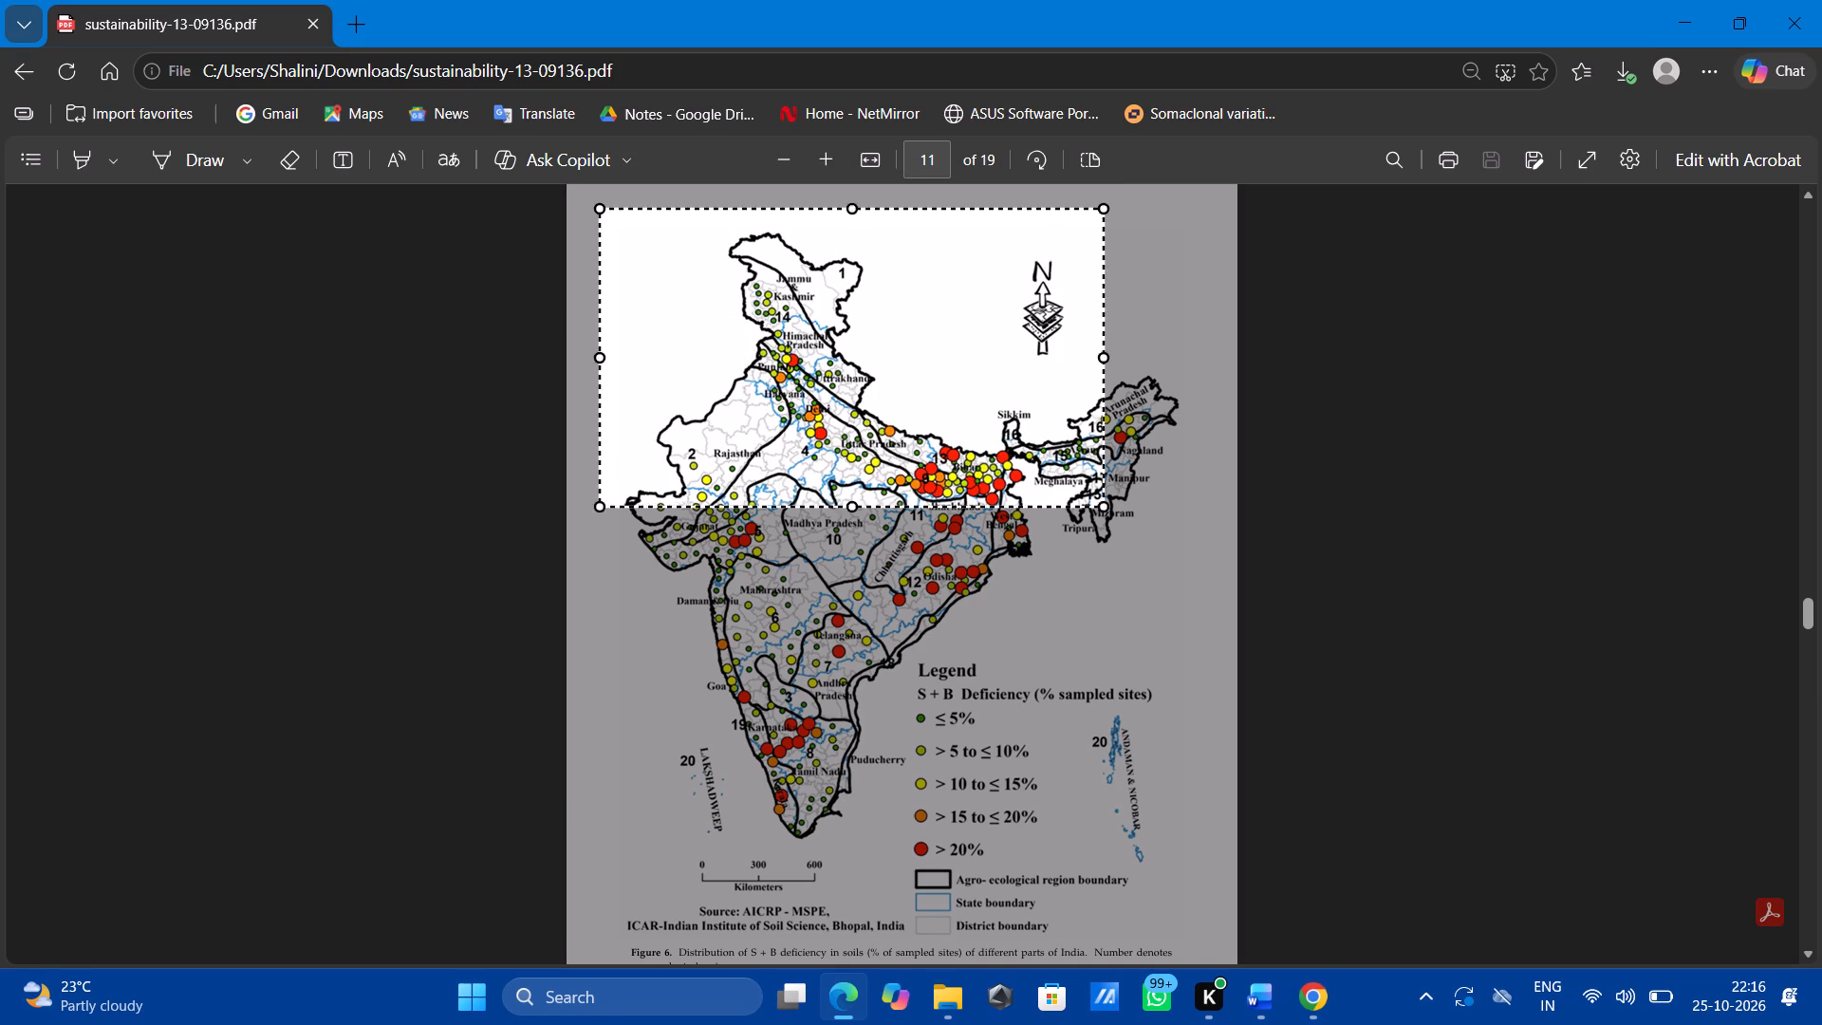
pyautogui.moveTo(1125, 520); pyautogui.dragTo(1225, 936)
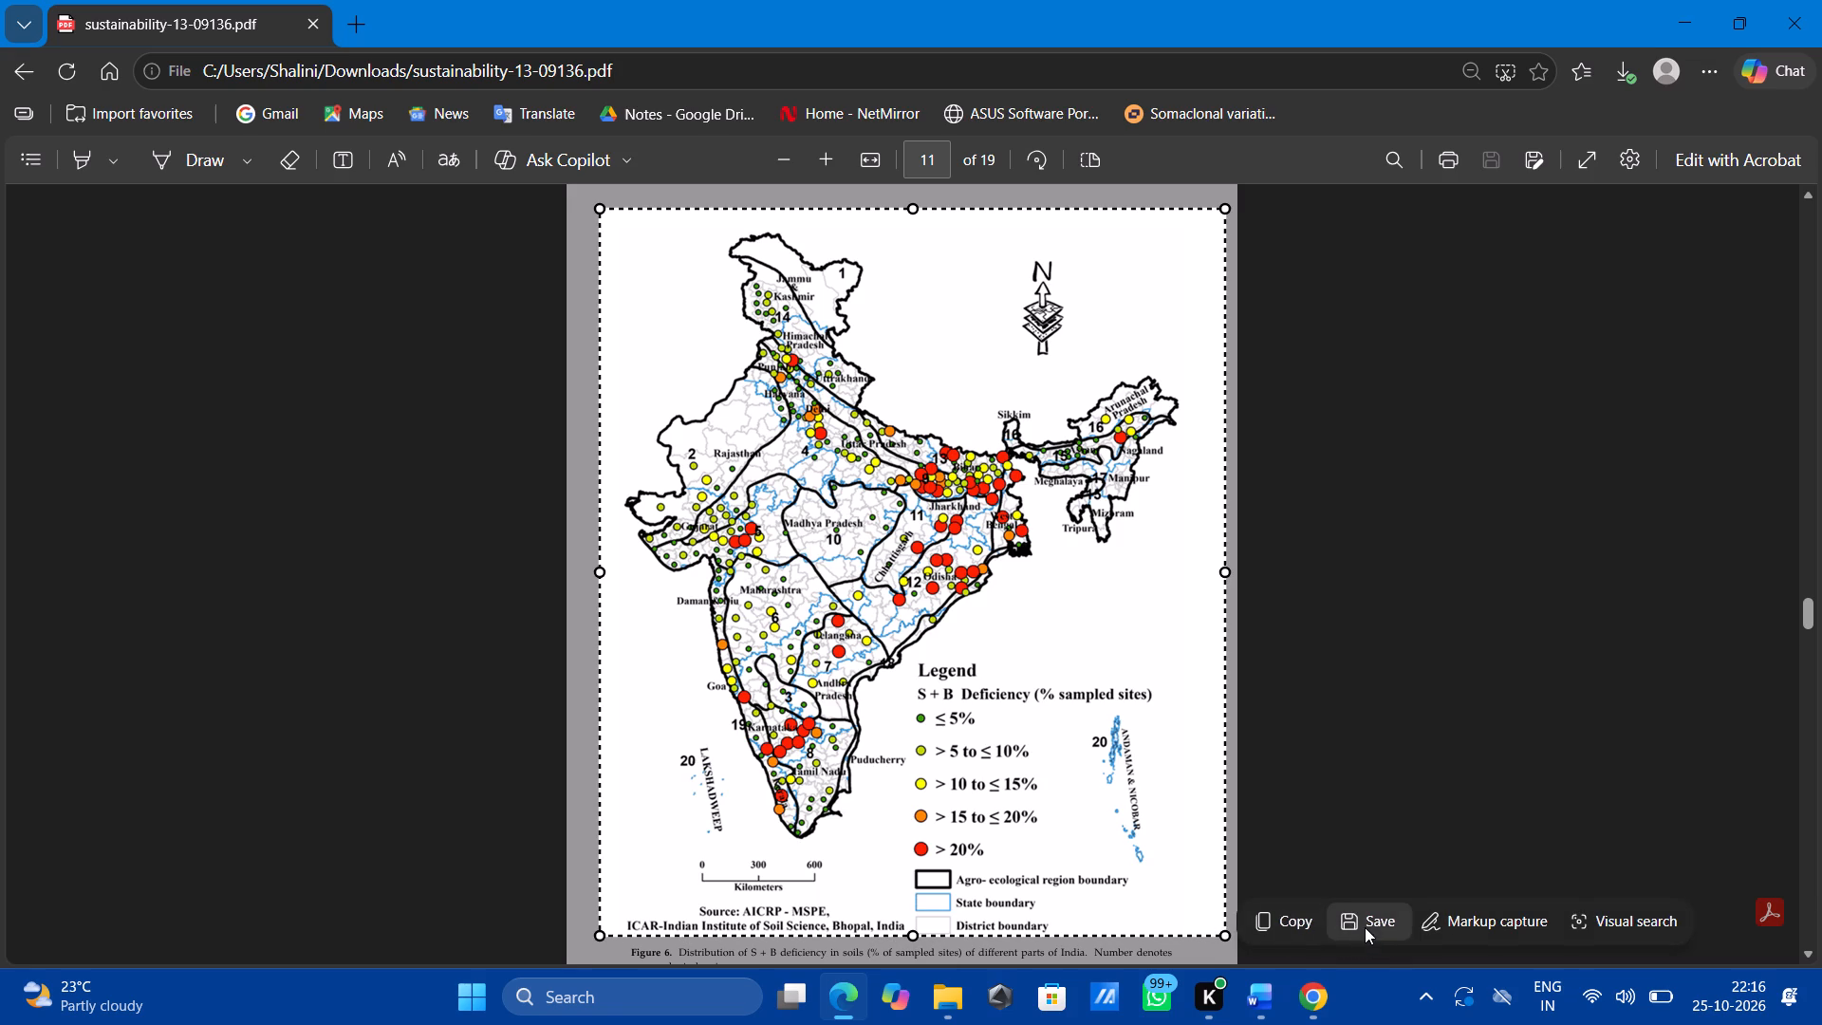
pyautogui.click(1365, 927)
pyautogui.click(1261, 1007)
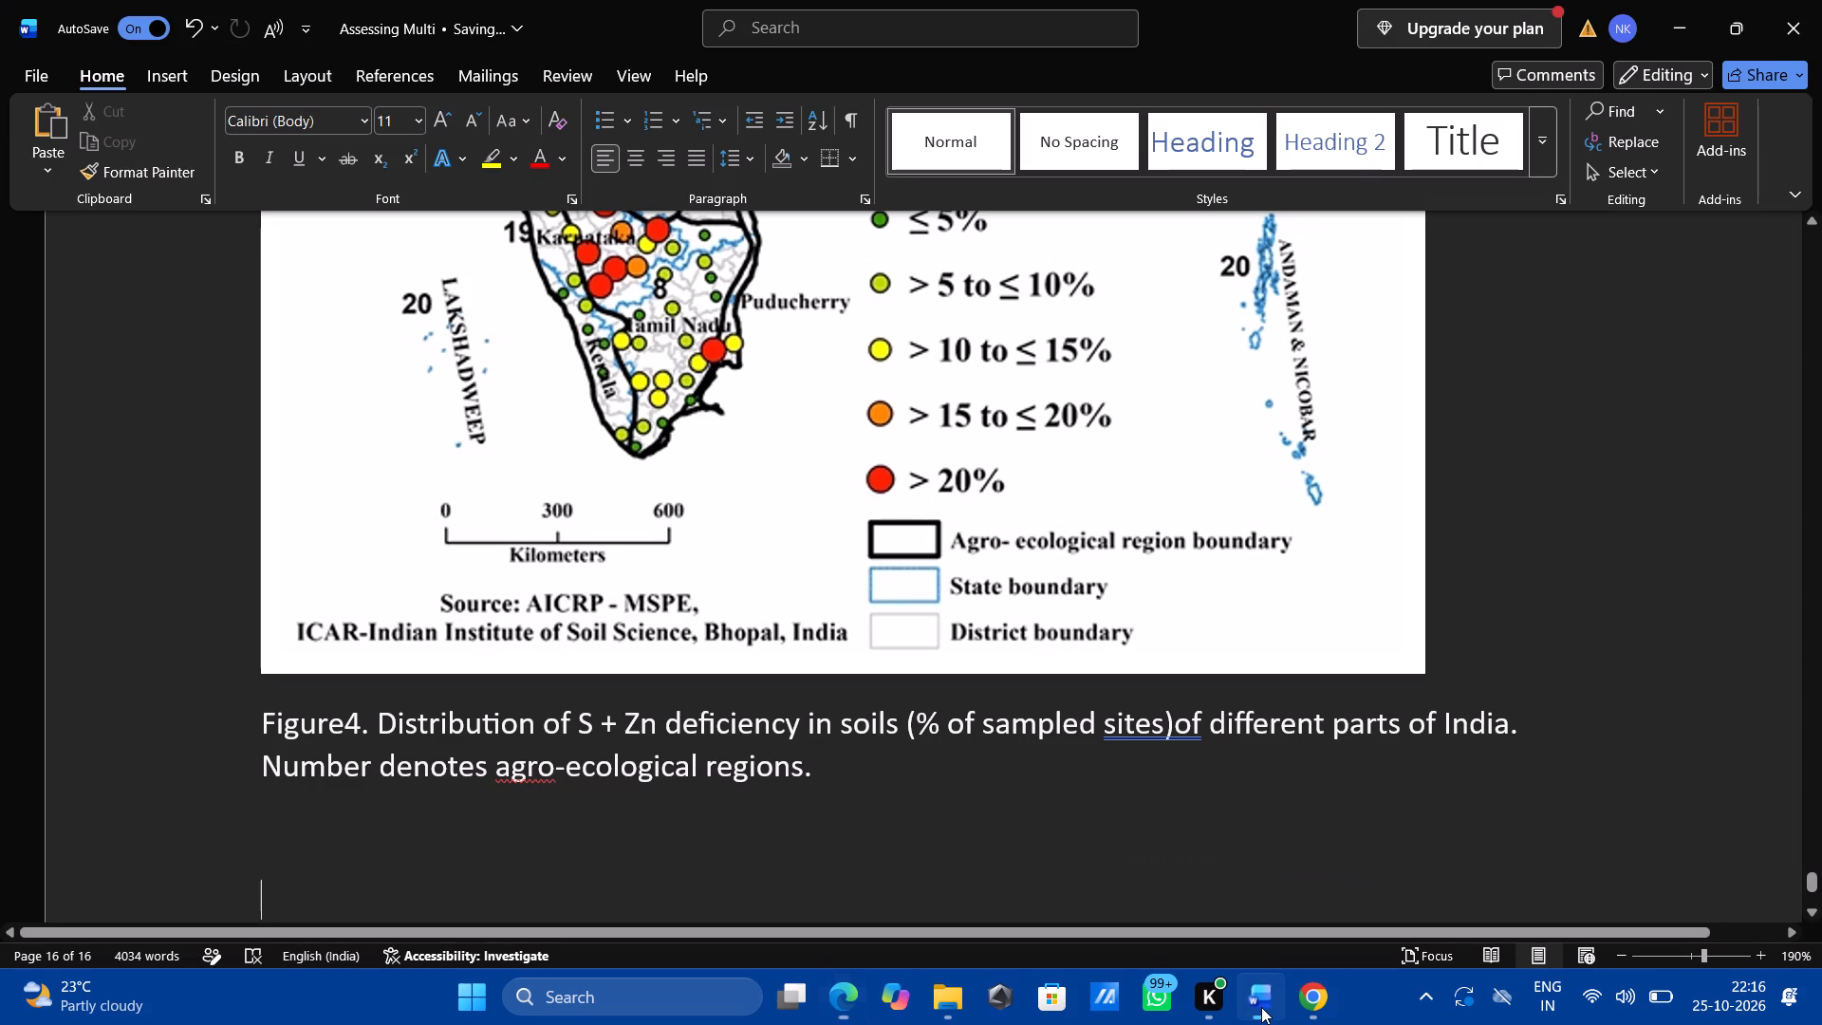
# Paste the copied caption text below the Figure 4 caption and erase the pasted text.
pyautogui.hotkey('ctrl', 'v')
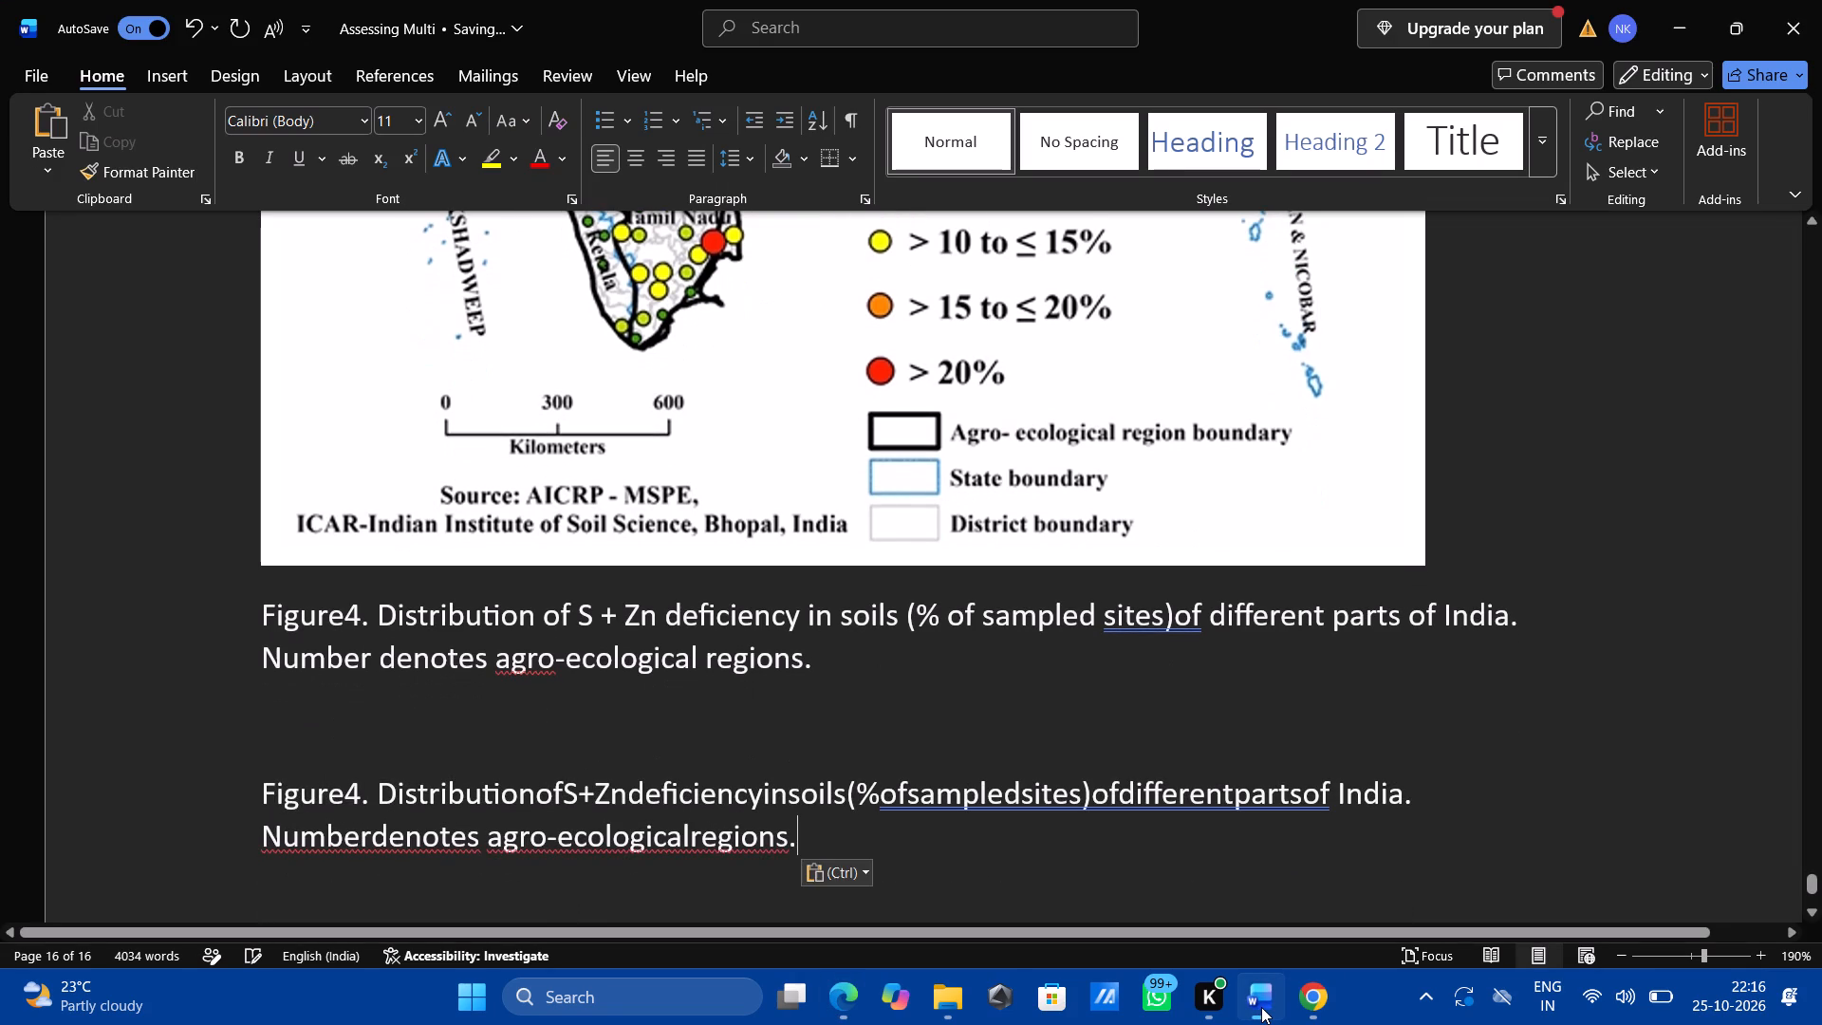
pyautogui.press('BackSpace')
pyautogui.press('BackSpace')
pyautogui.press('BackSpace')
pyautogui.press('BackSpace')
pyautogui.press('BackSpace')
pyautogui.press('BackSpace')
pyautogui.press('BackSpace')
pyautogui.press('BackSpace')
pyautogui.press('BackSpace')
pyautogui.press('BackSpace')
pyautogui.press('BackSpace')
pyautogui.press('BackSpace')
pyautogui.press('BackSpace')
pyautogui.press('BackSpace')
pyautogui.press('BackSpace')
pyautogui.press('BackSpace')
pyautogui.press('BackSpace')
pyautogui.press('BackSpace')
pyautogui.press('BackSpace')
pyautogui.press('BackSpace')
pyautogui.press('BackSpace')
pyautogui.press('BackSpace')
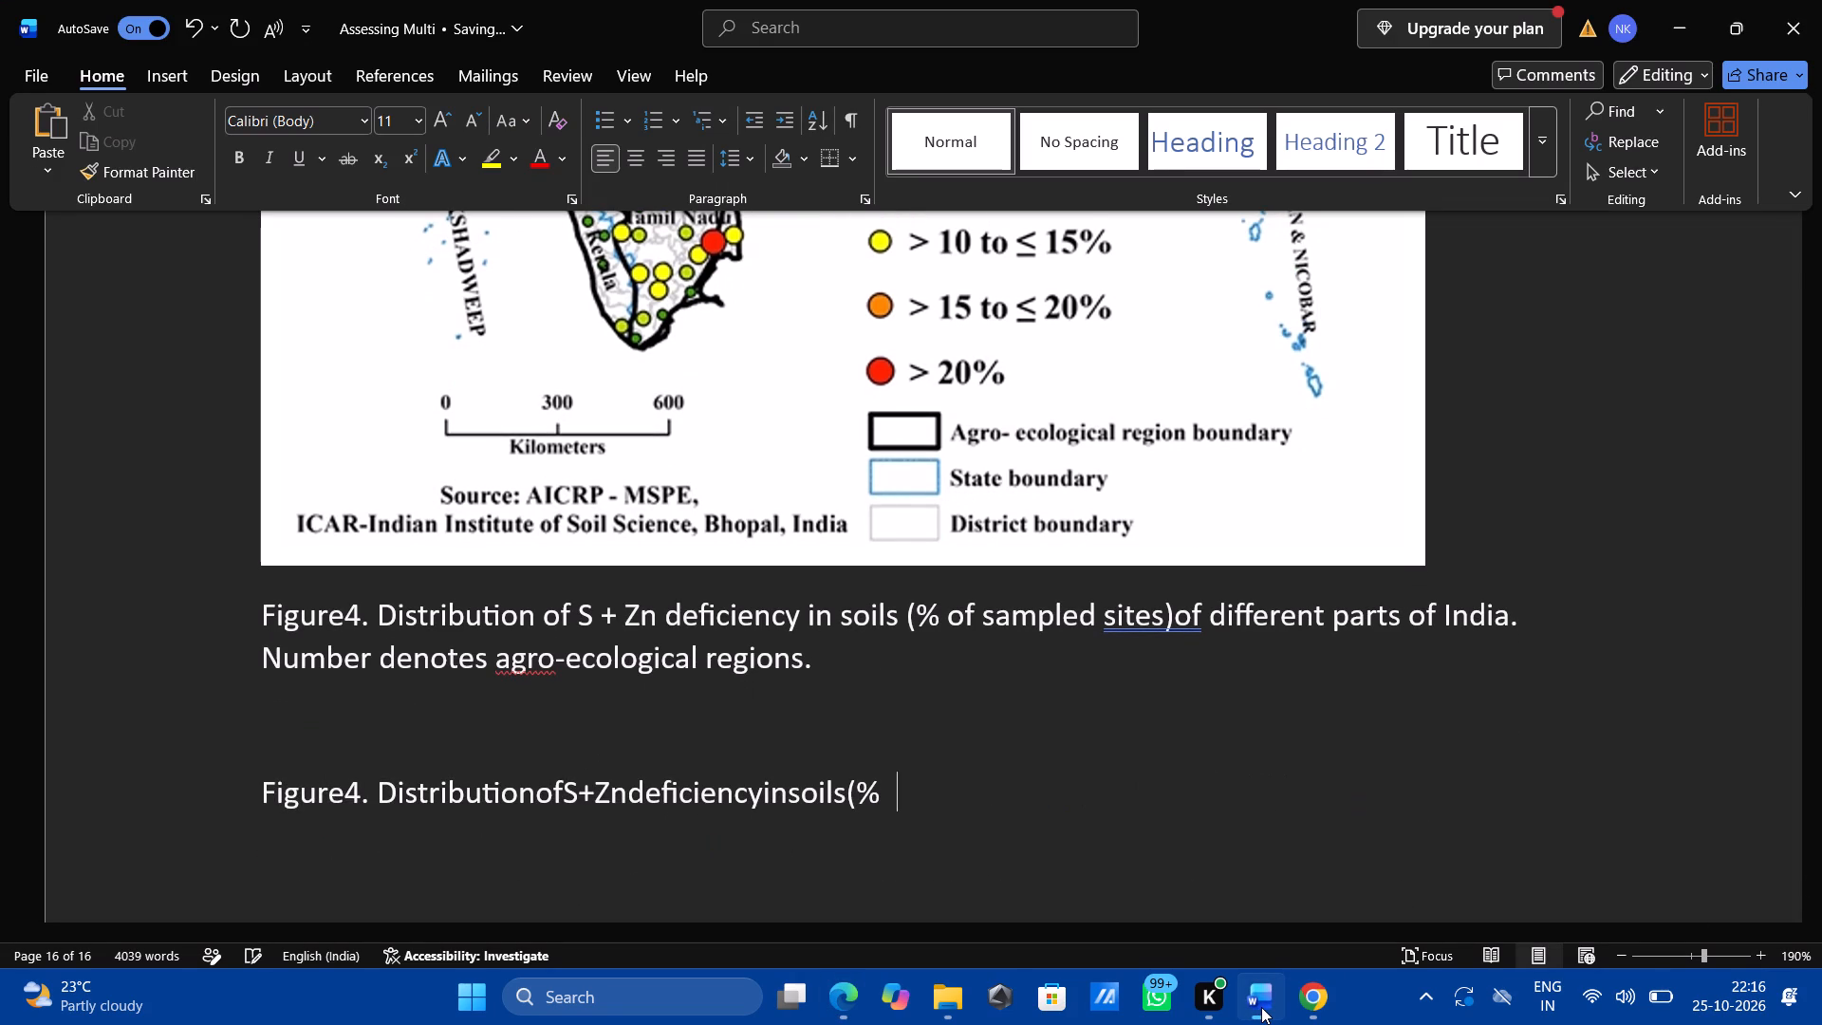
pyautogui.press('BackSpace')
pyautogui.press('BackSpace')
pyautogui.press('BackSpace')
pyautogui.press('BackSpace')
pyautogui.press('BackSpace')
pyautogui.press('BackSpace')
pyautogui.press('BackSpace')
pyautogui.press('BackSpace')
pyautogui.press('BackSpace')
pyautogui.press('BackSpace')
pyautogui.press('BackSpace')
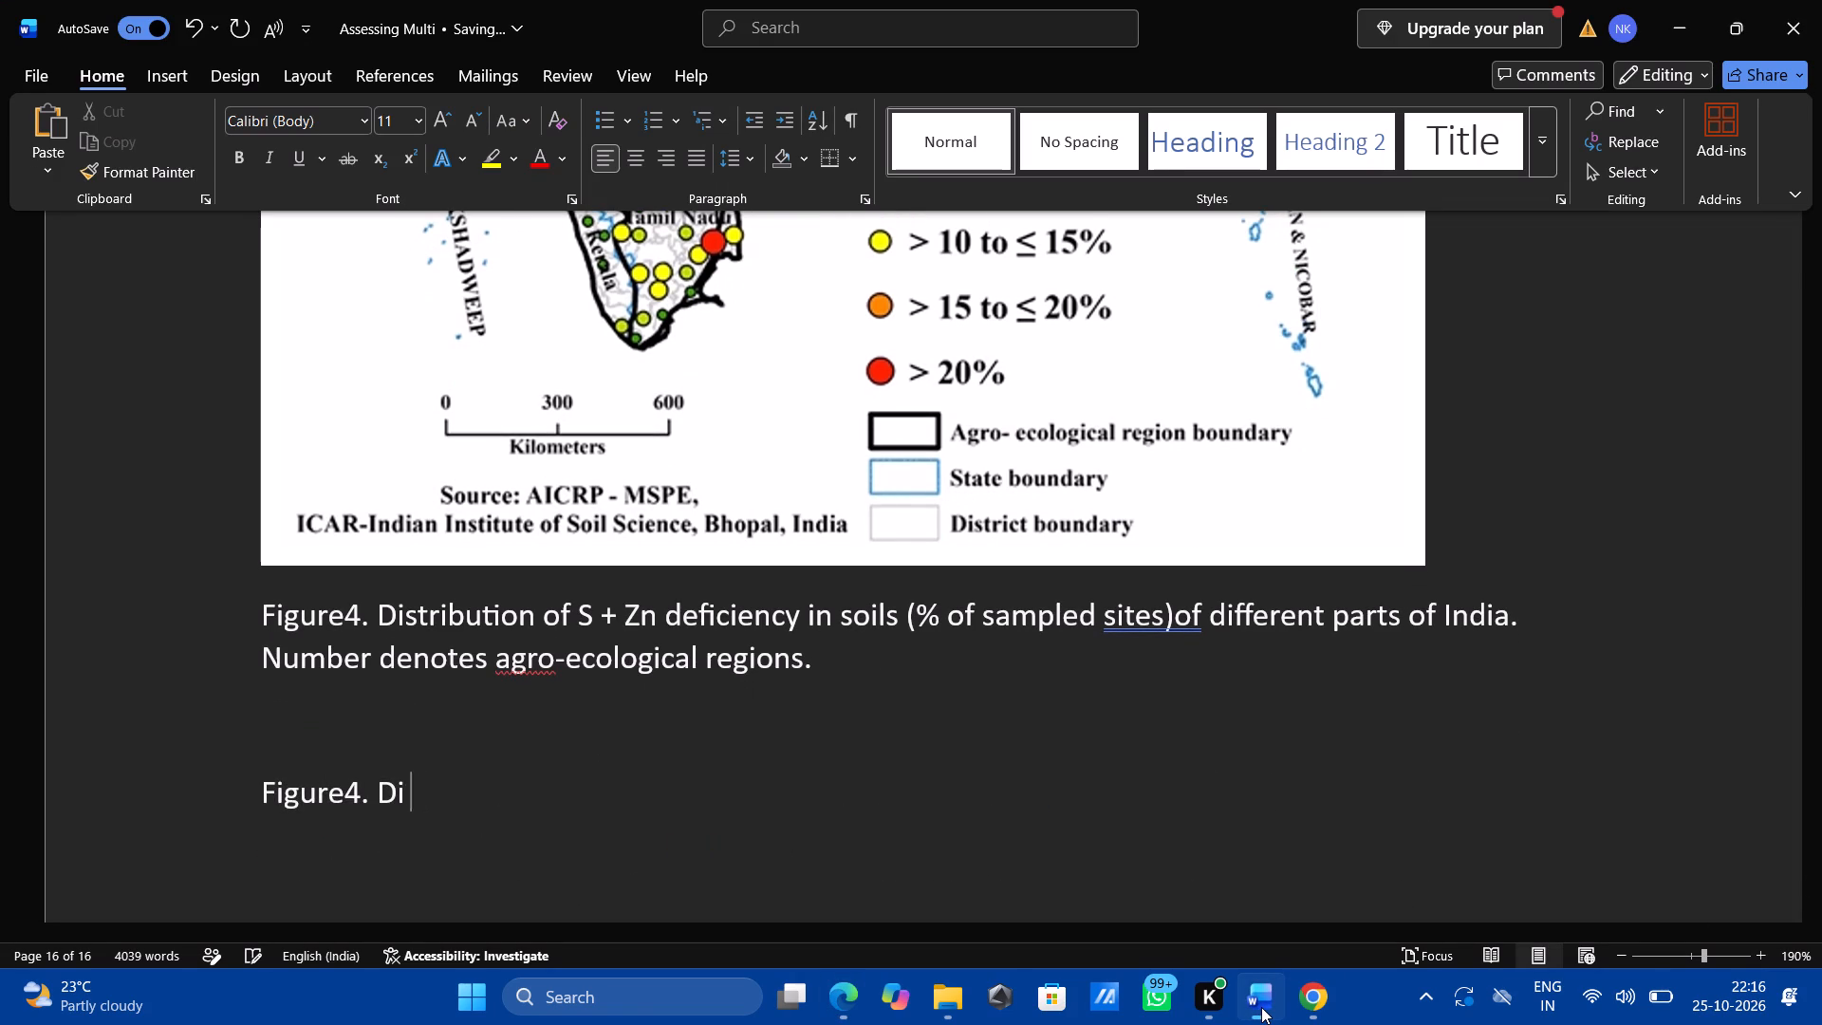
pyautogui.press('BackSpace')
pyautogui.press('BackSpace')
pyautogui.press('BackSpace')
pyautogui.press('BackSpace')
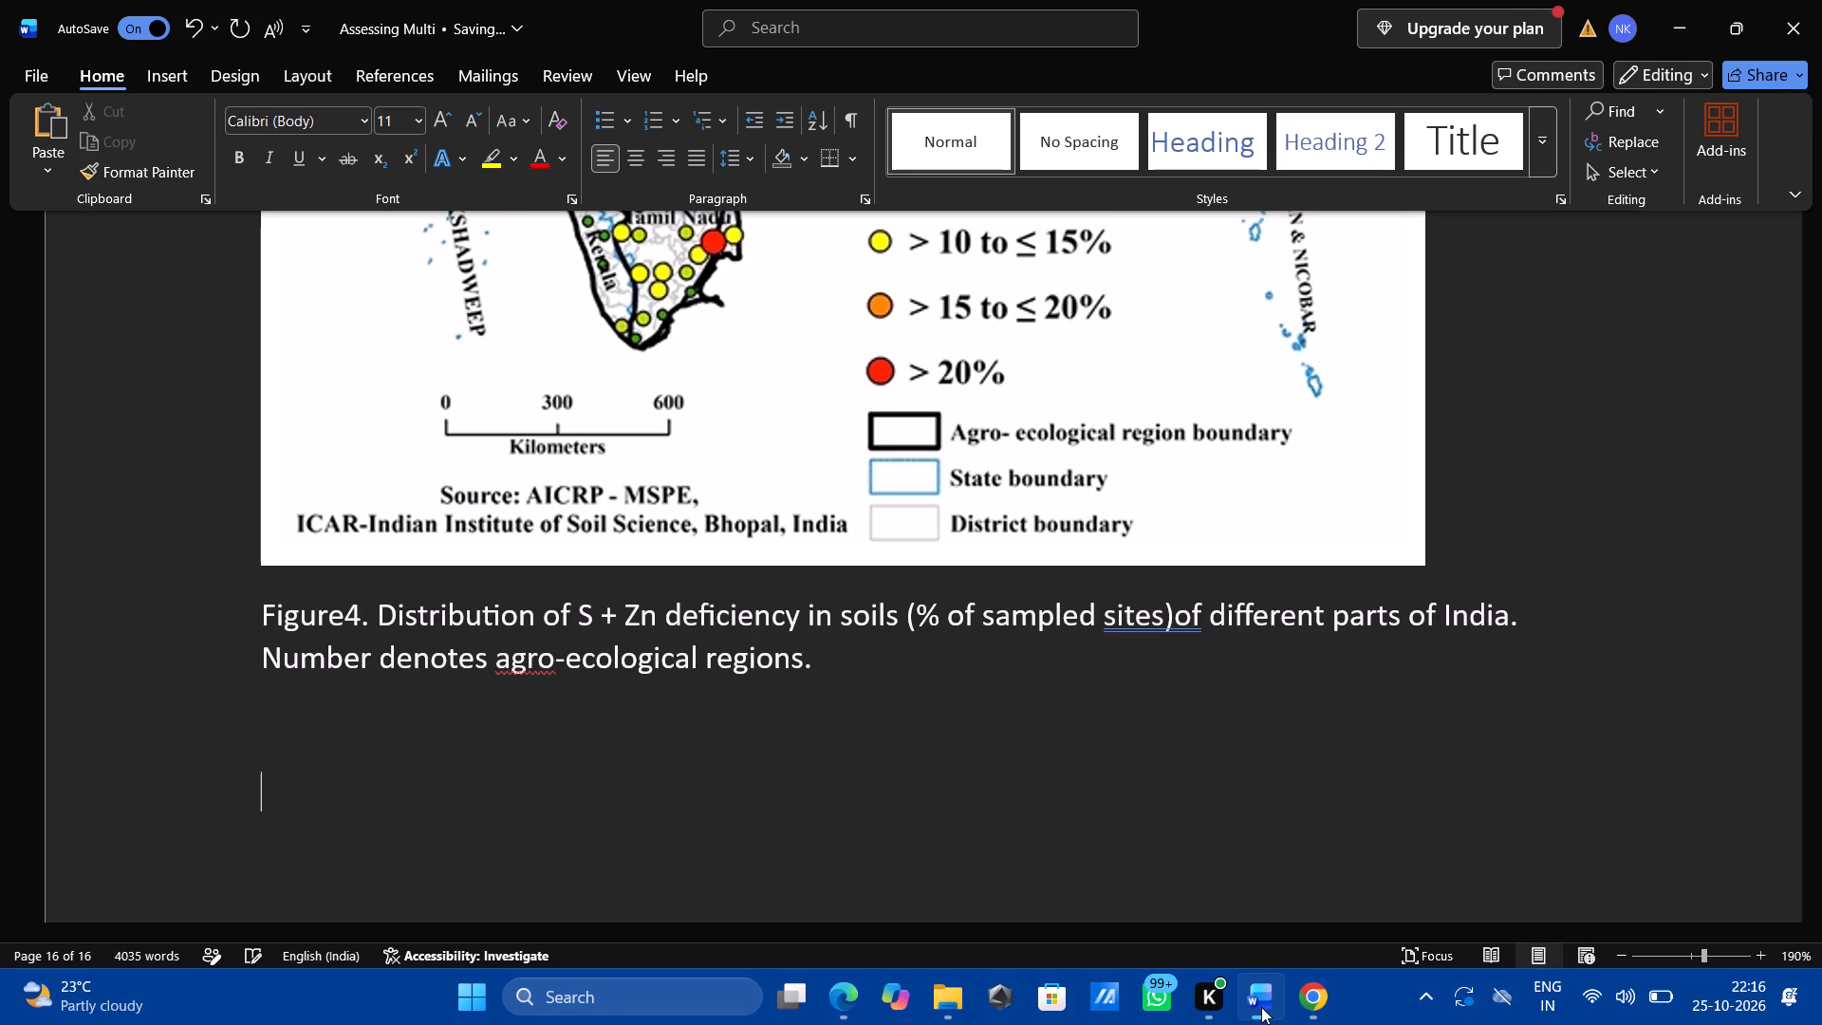
# Insert the picture Screenshot_25-10-2026_221641_ from Downloads below the Figure 4 caption and place the cursor beneath the map.
pyautogui.click(178, 77)
pyautogui.click(262, 161)
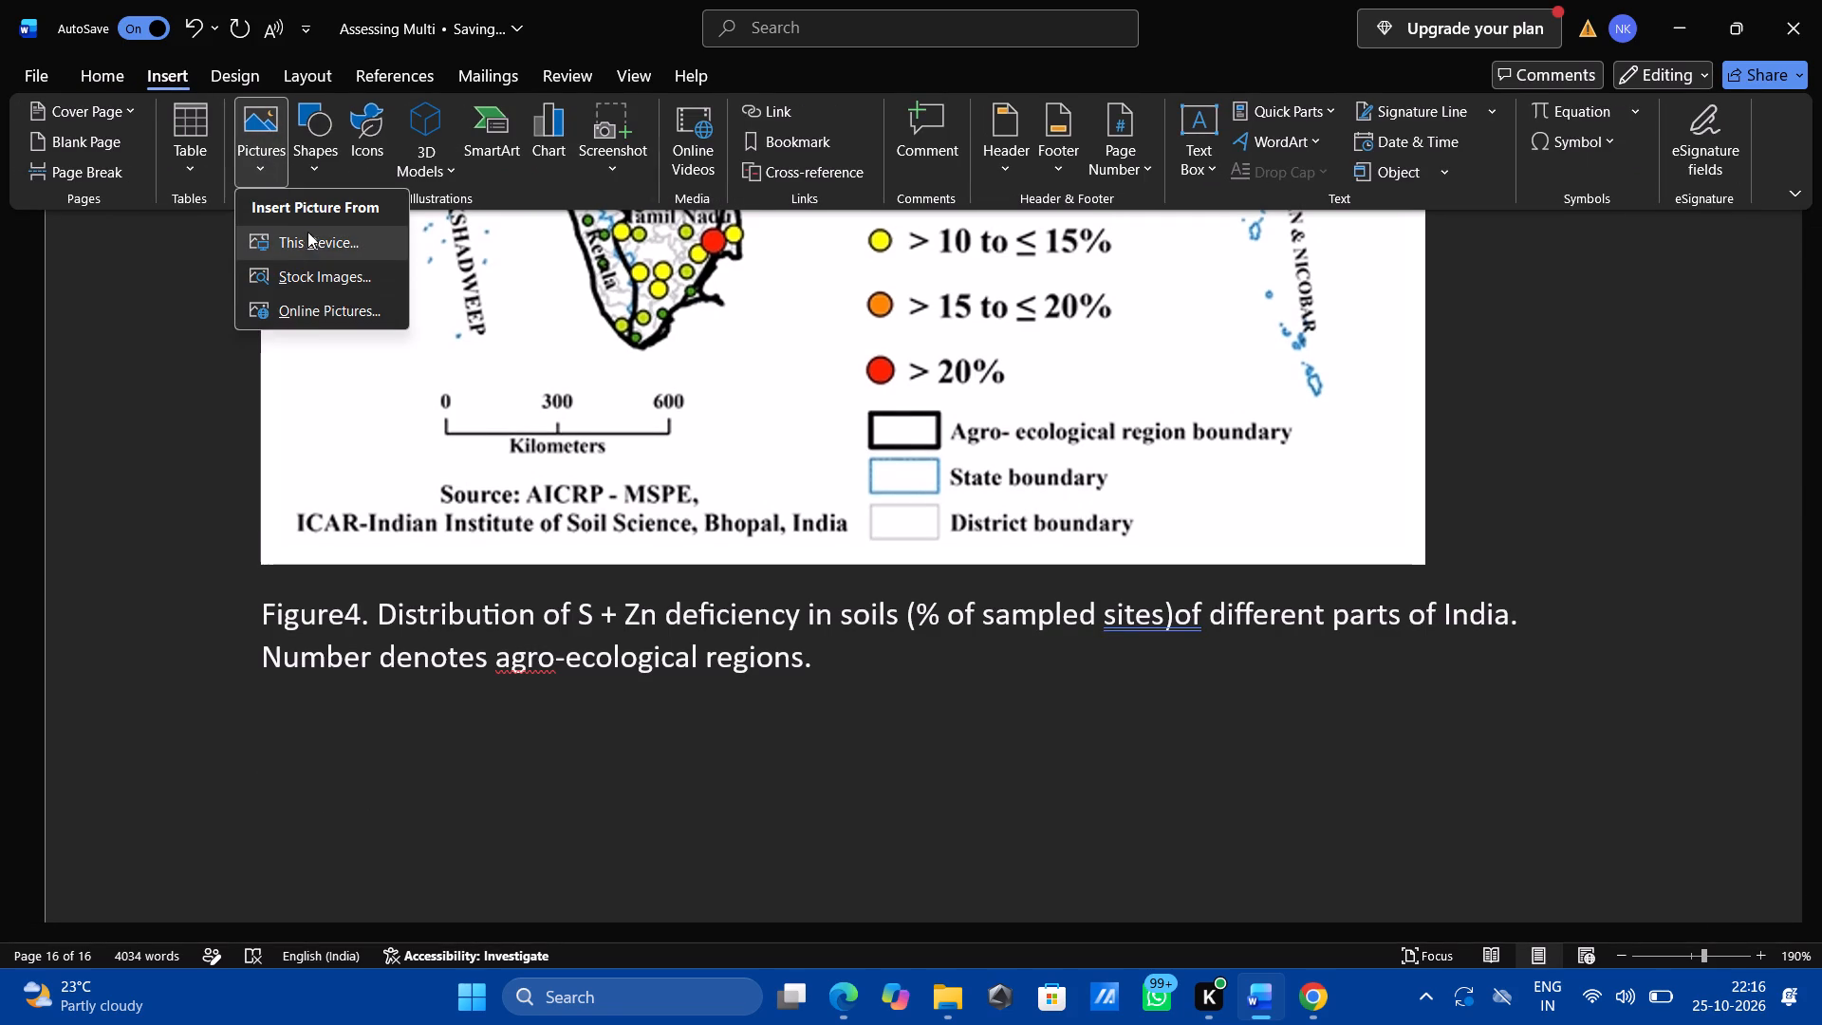
pyautogui.click(311, 233)
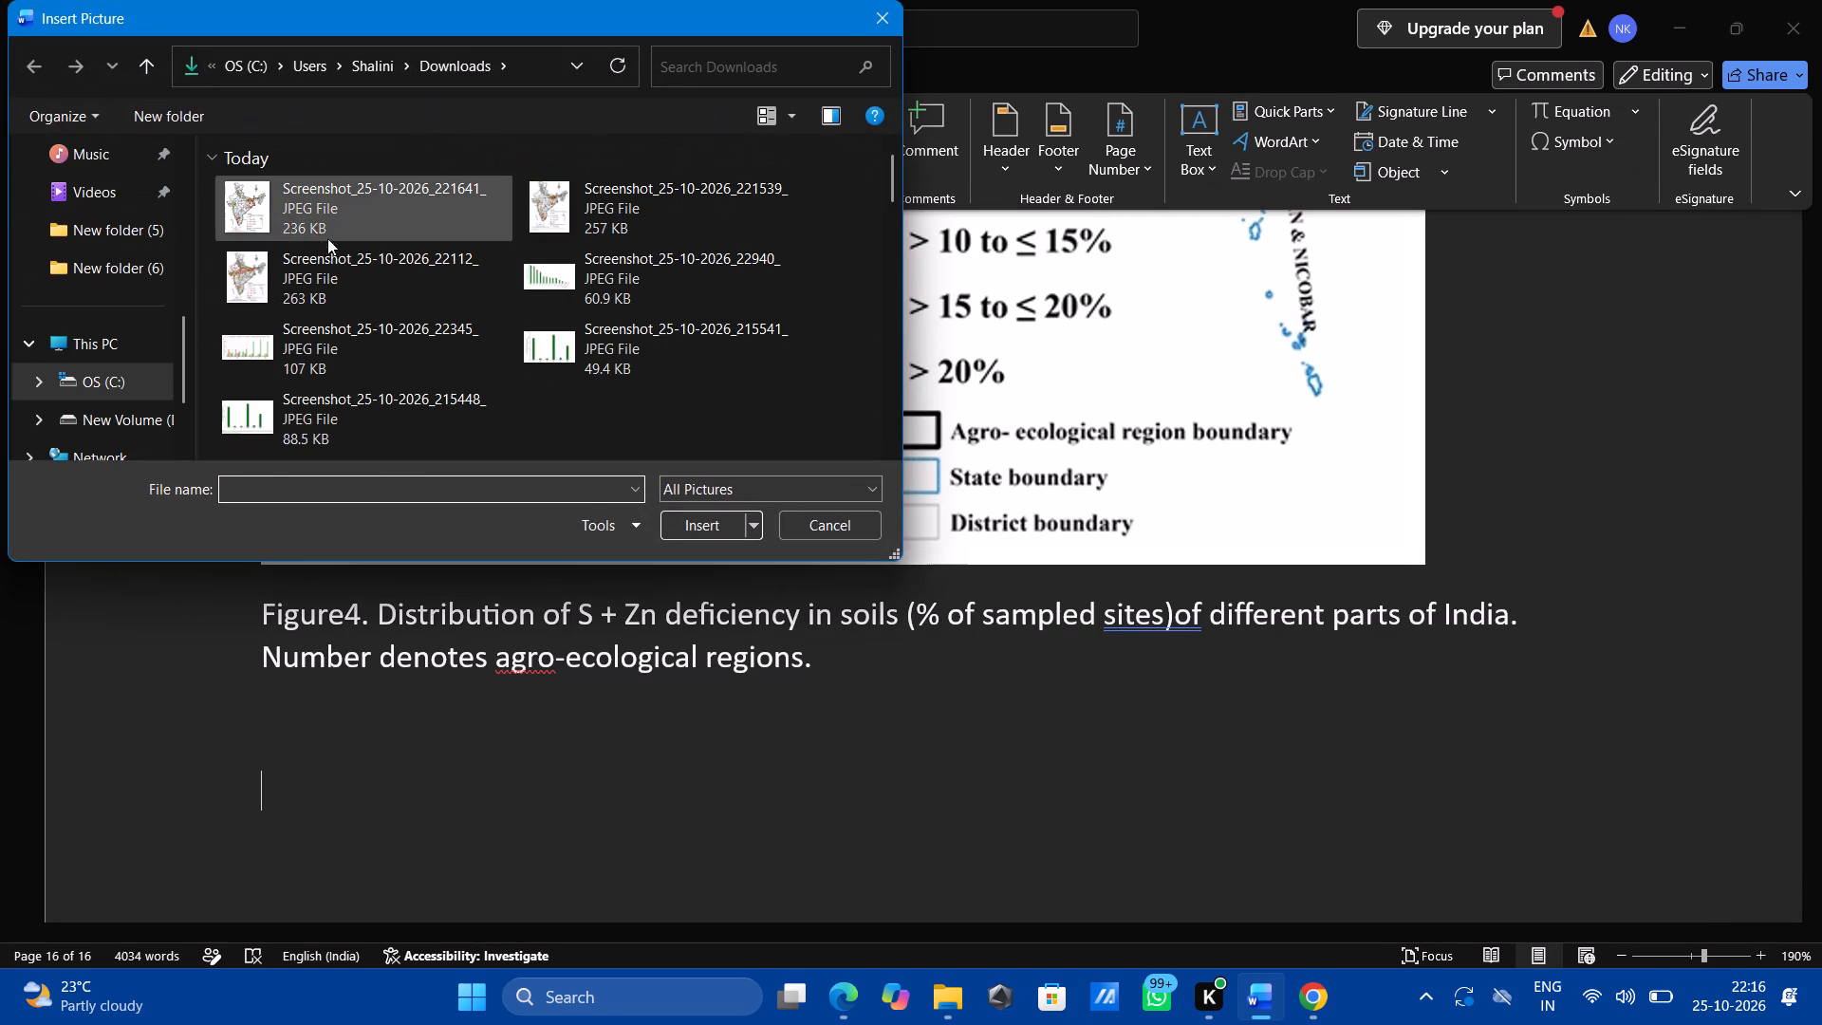
pyautogui.click(314, 219)
pyautogui.click(668, 522)
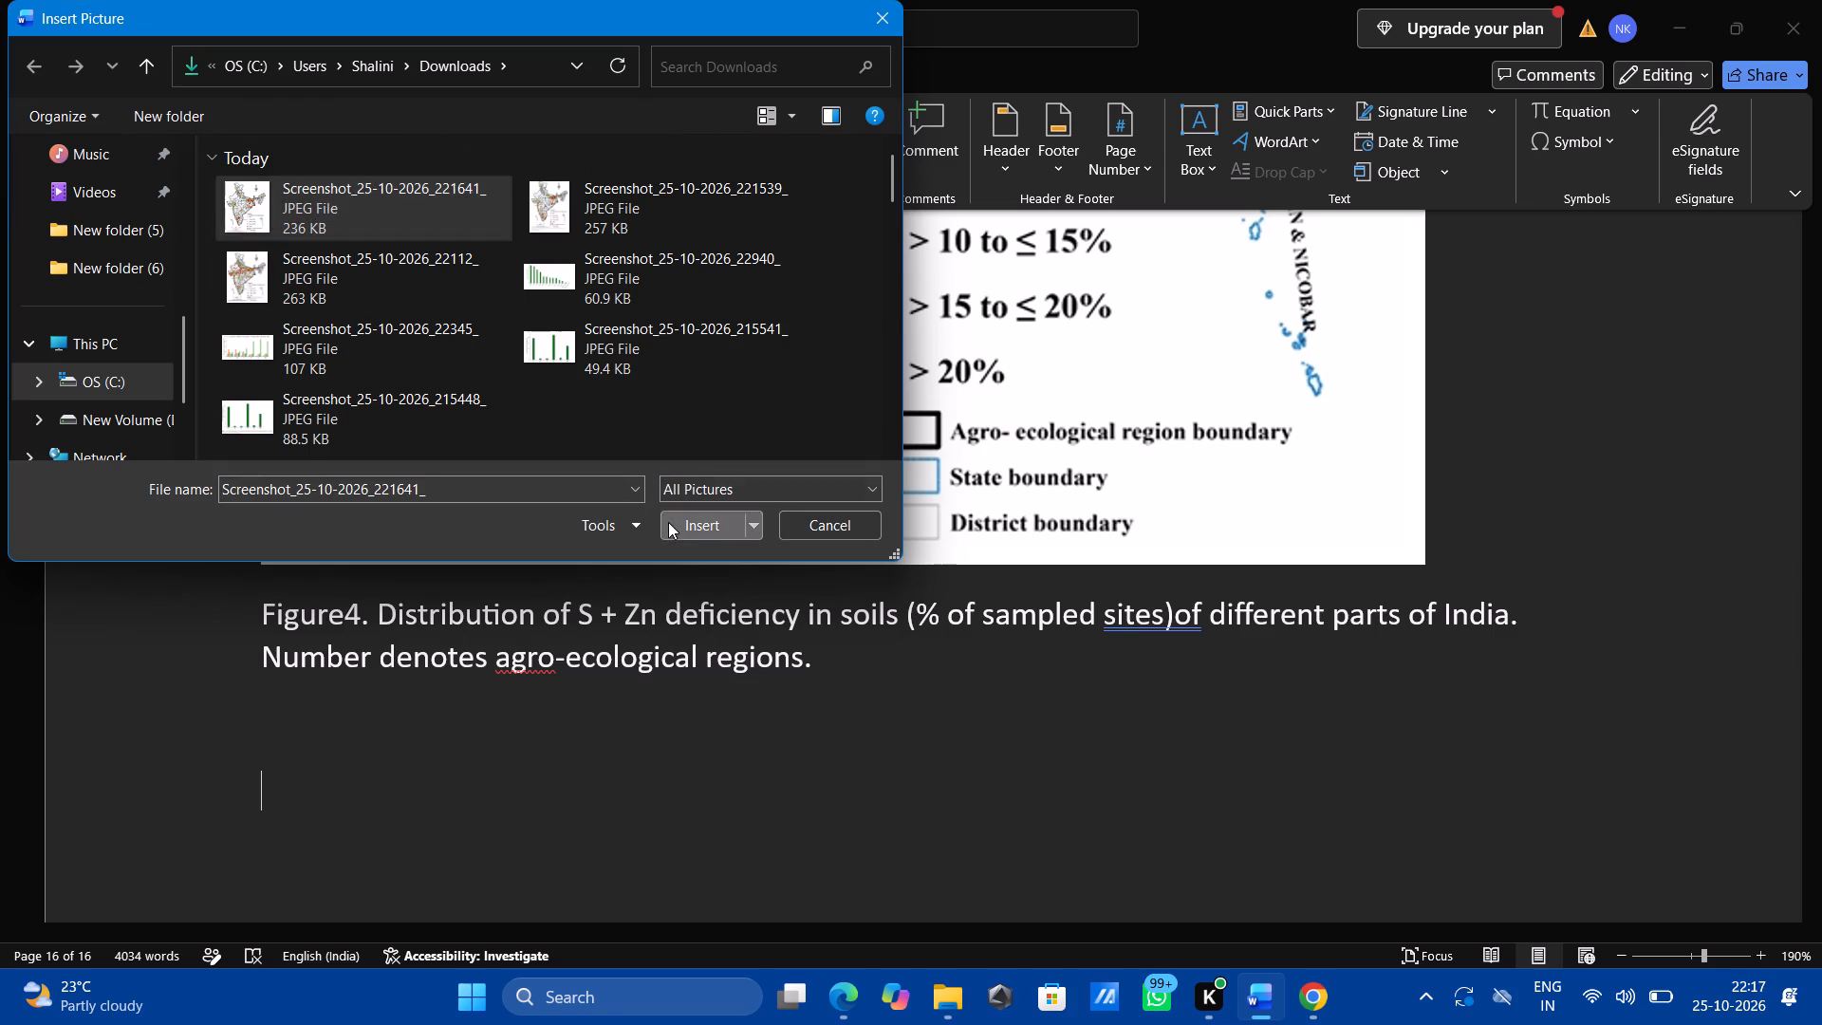
pyautogui.scroll(-3, 668, 522)
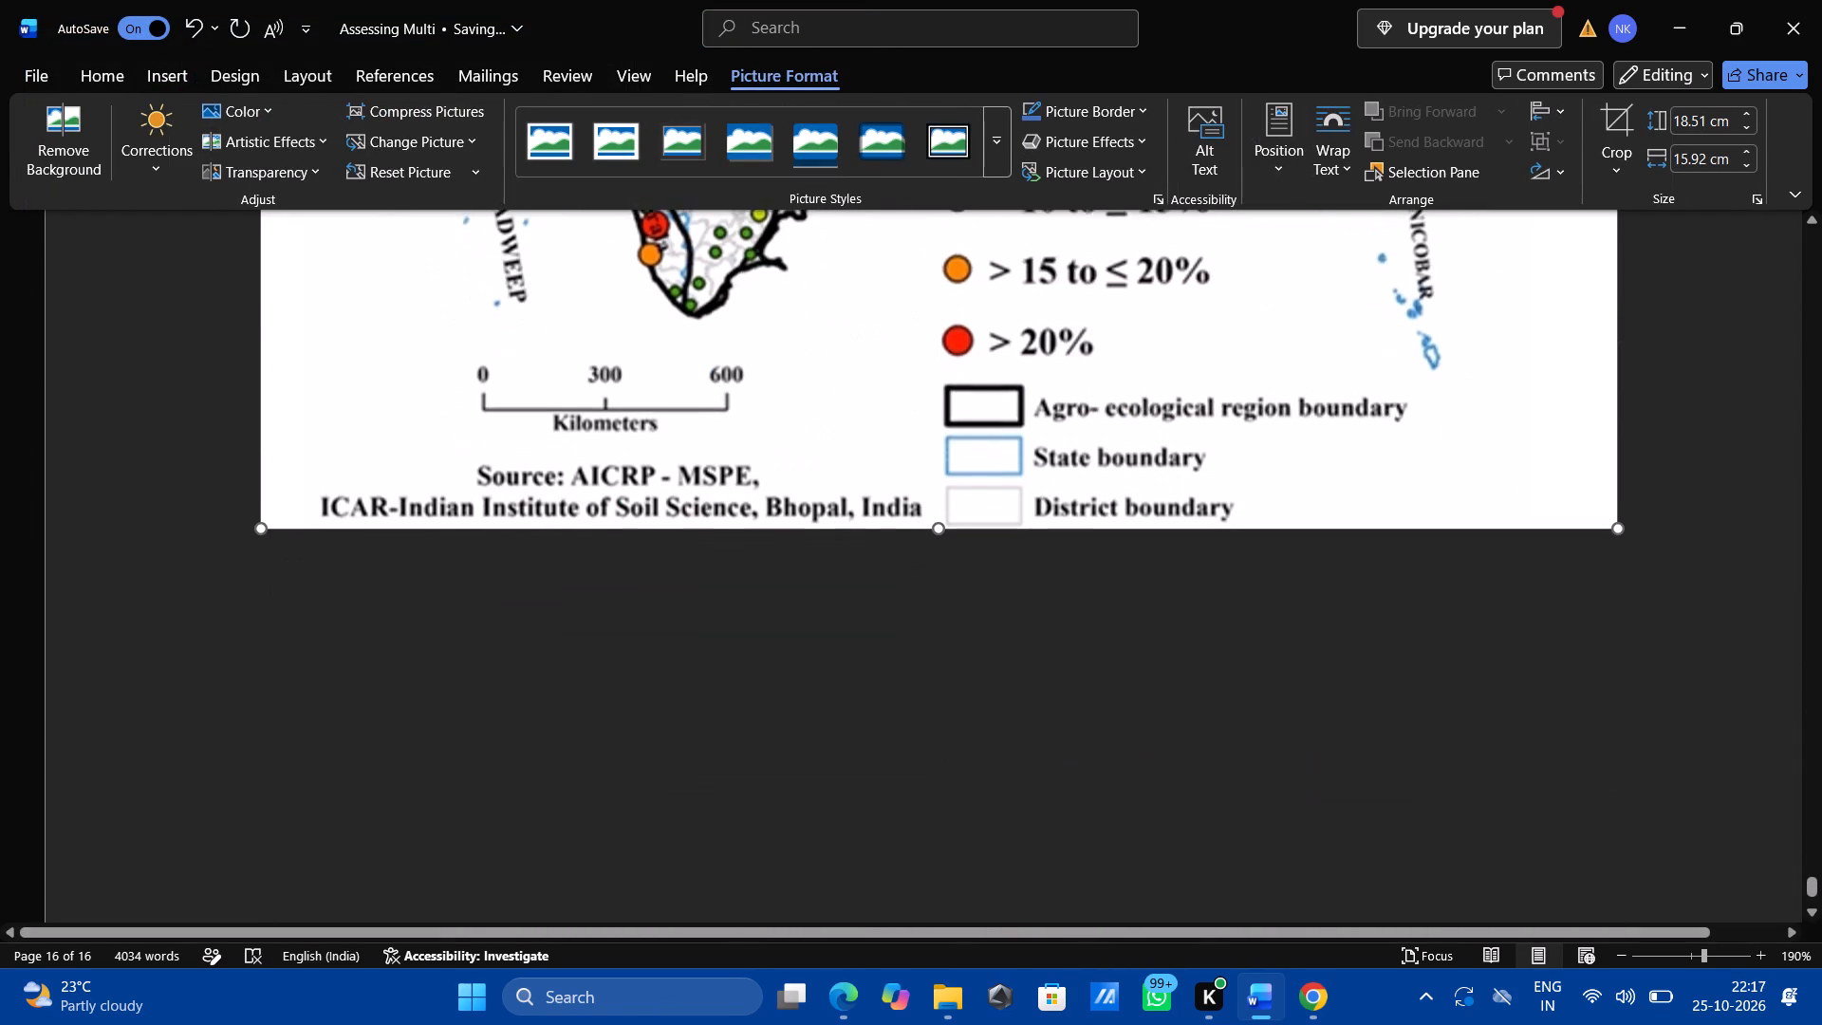
pyautogui.scroll(-3, 668, 522)
pyautogui.scroll(1, 668, 522)
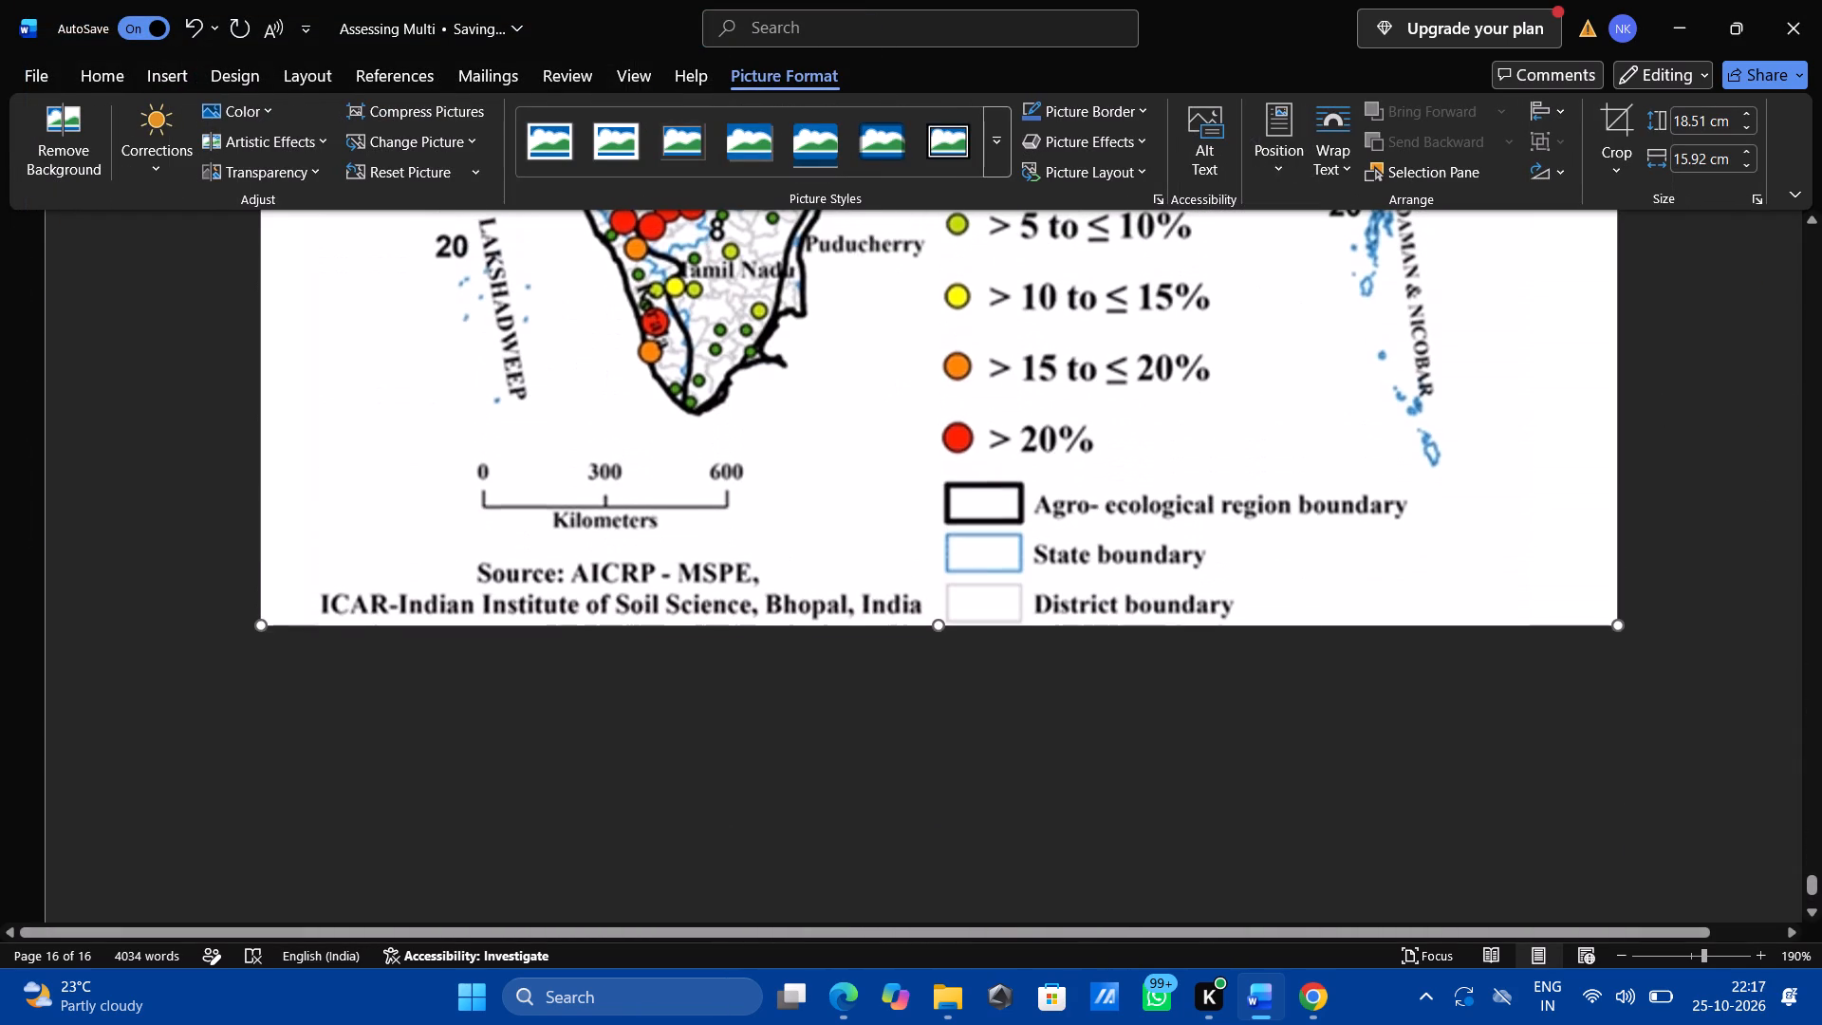
pyautogui.scroll(1, 668, 522)
pyautogui.click(280, 657)
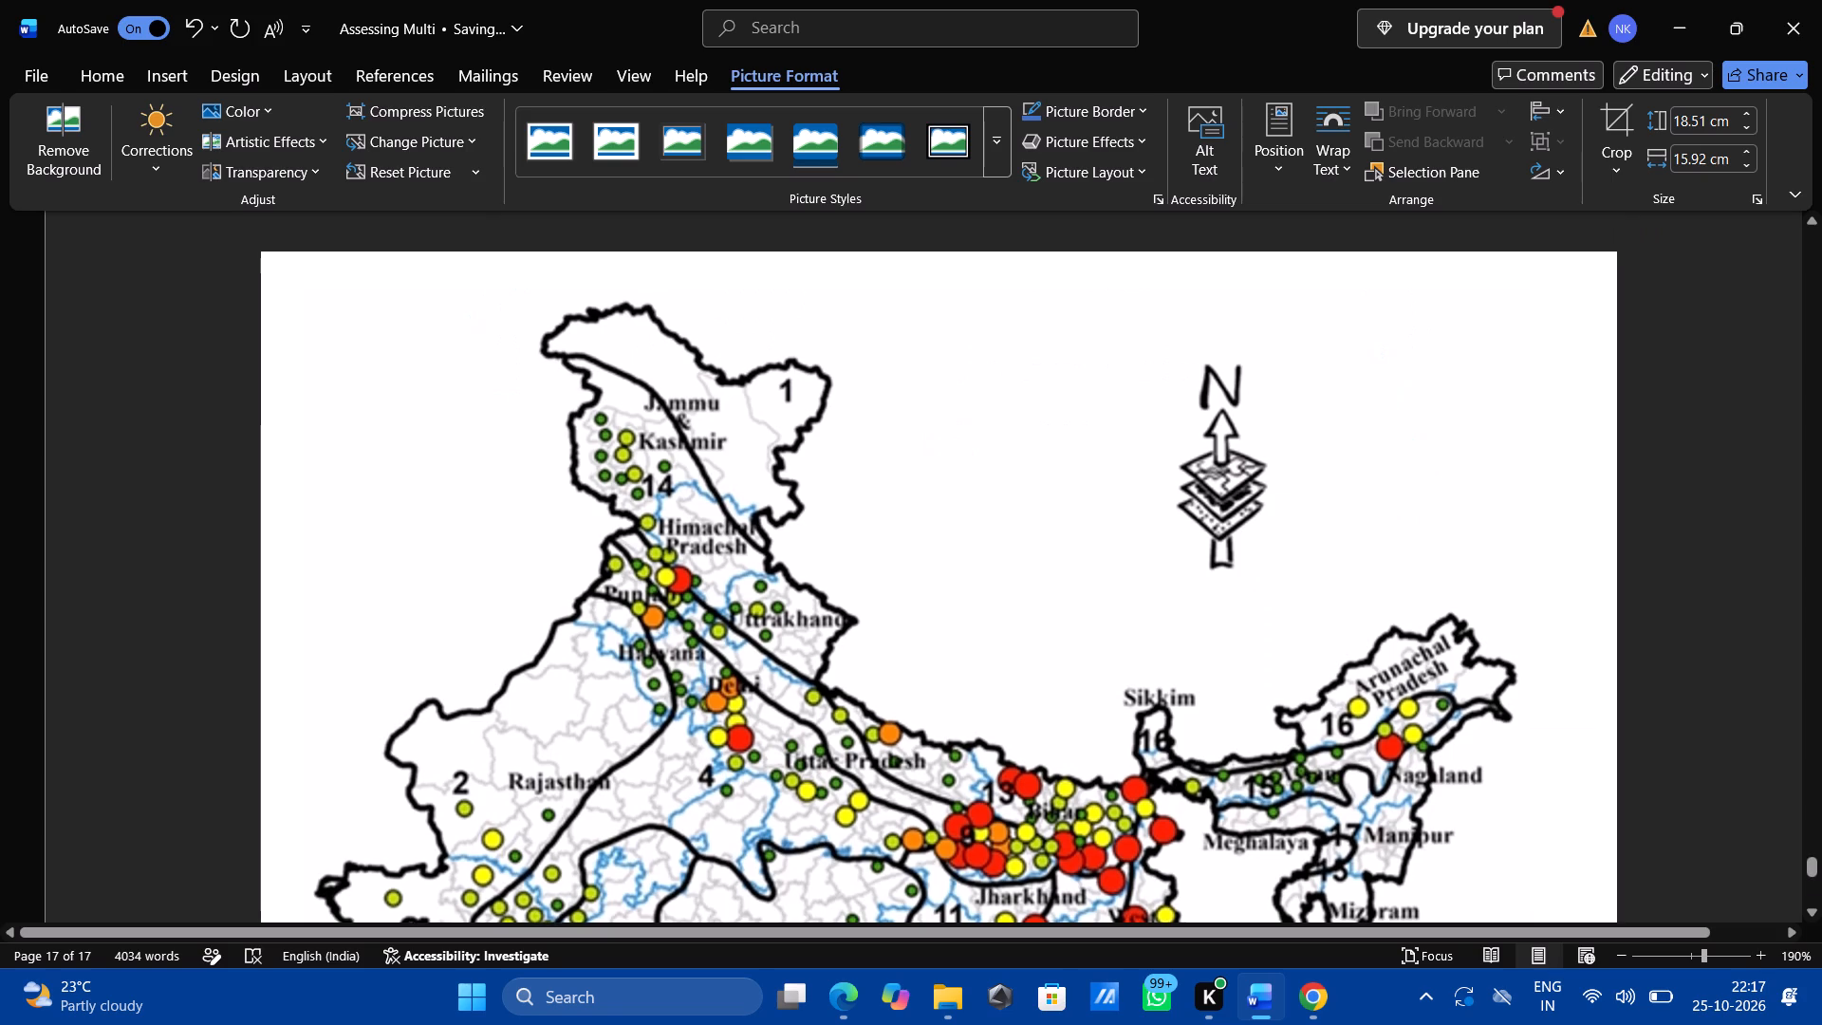
pyautogui.scroll(-4, 280, 657)
pyautogui.scroll(1, 280, 657)
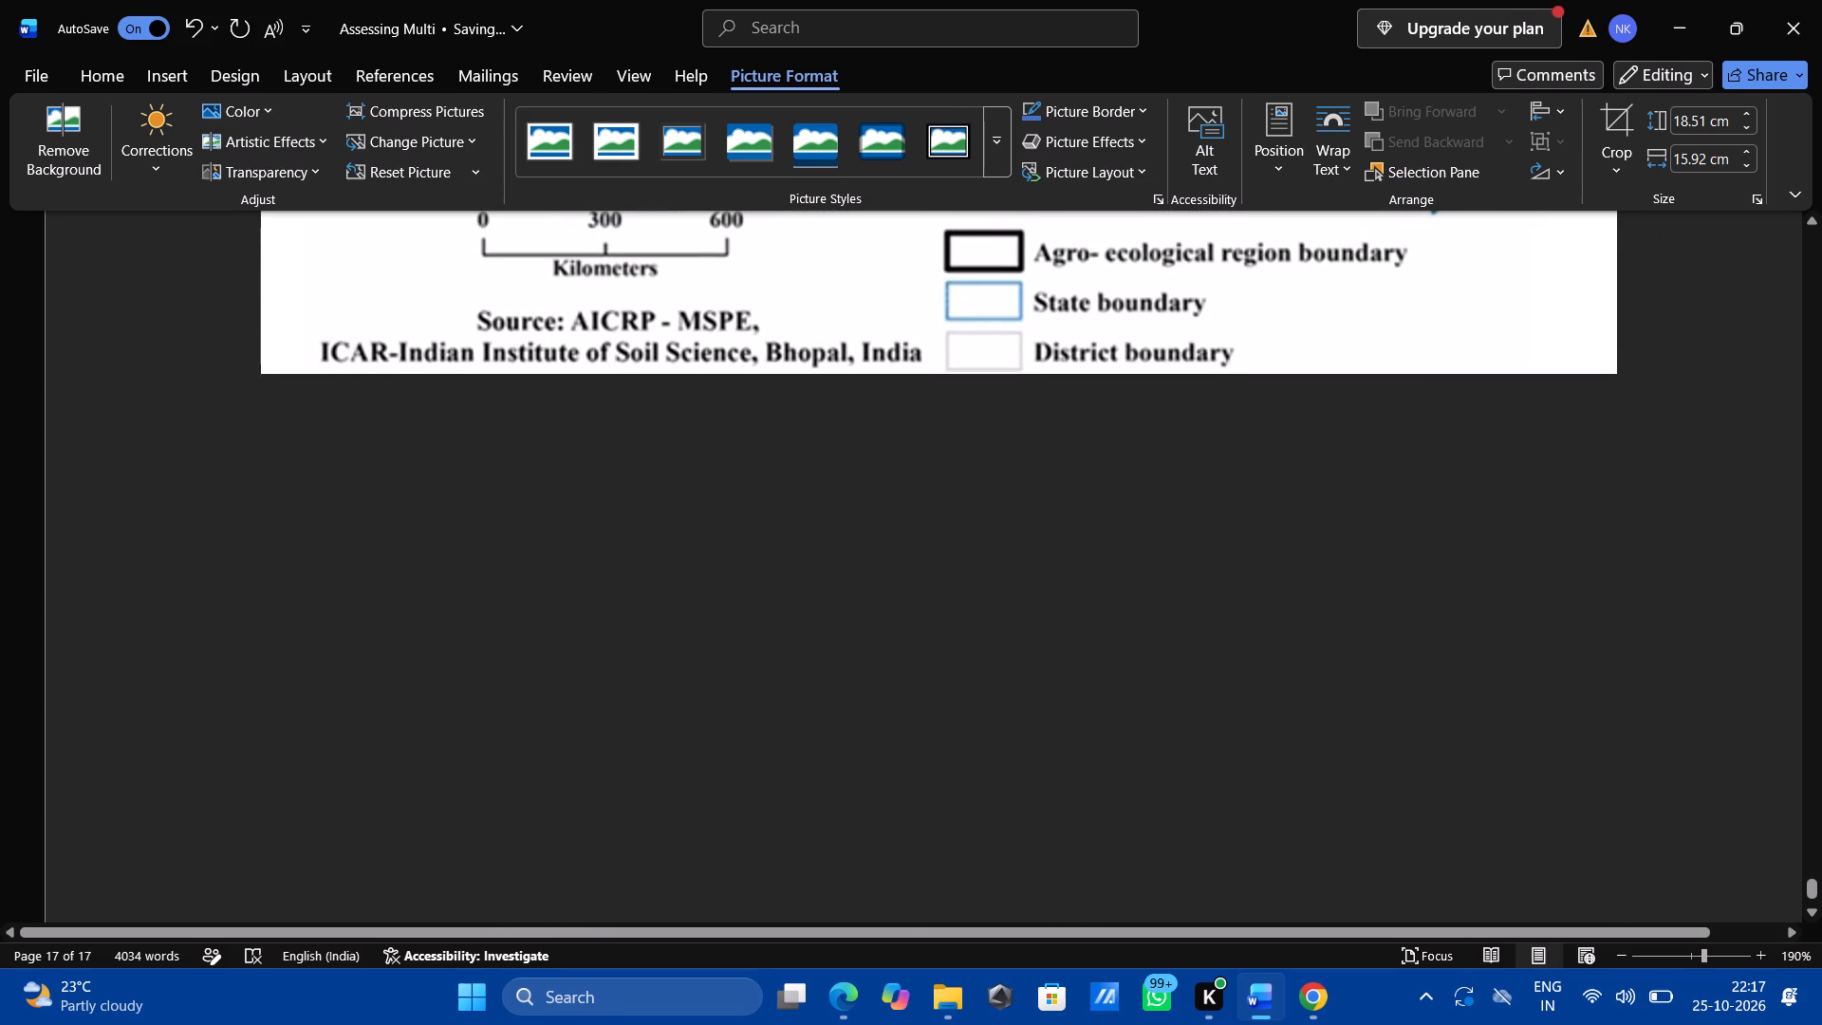
pyautogui.doubleClick(265, 423)
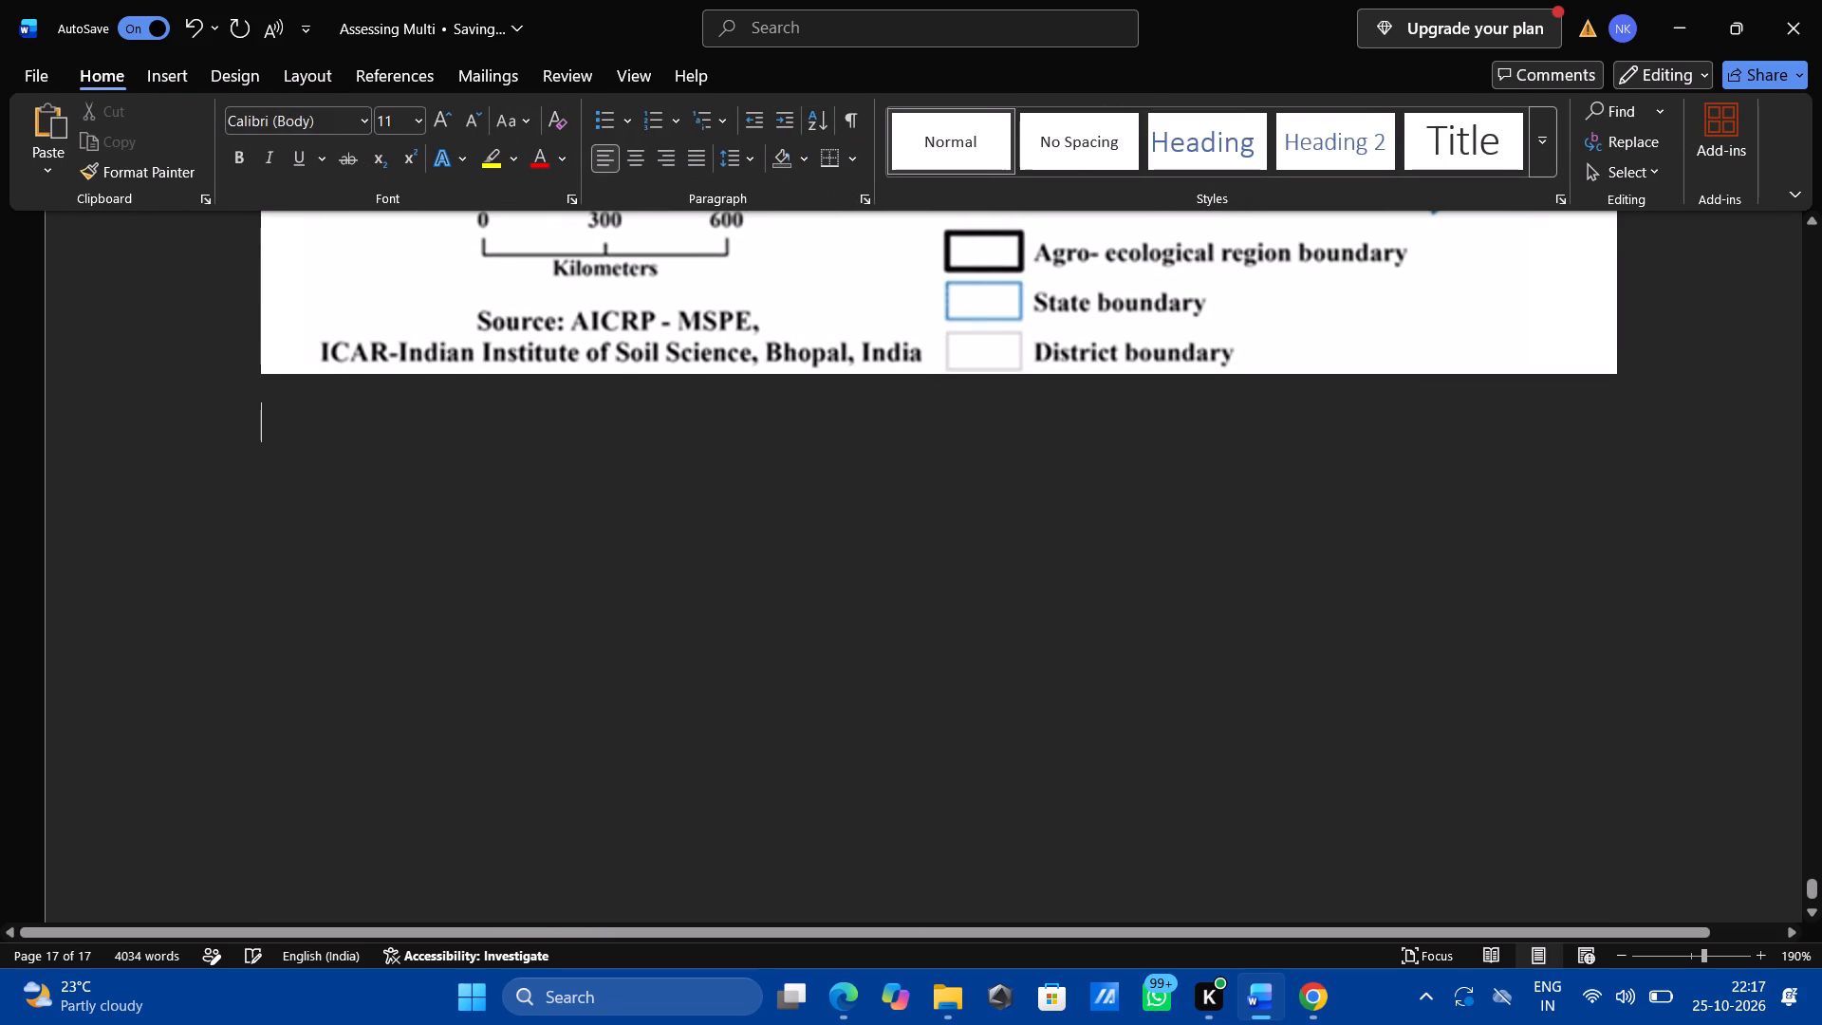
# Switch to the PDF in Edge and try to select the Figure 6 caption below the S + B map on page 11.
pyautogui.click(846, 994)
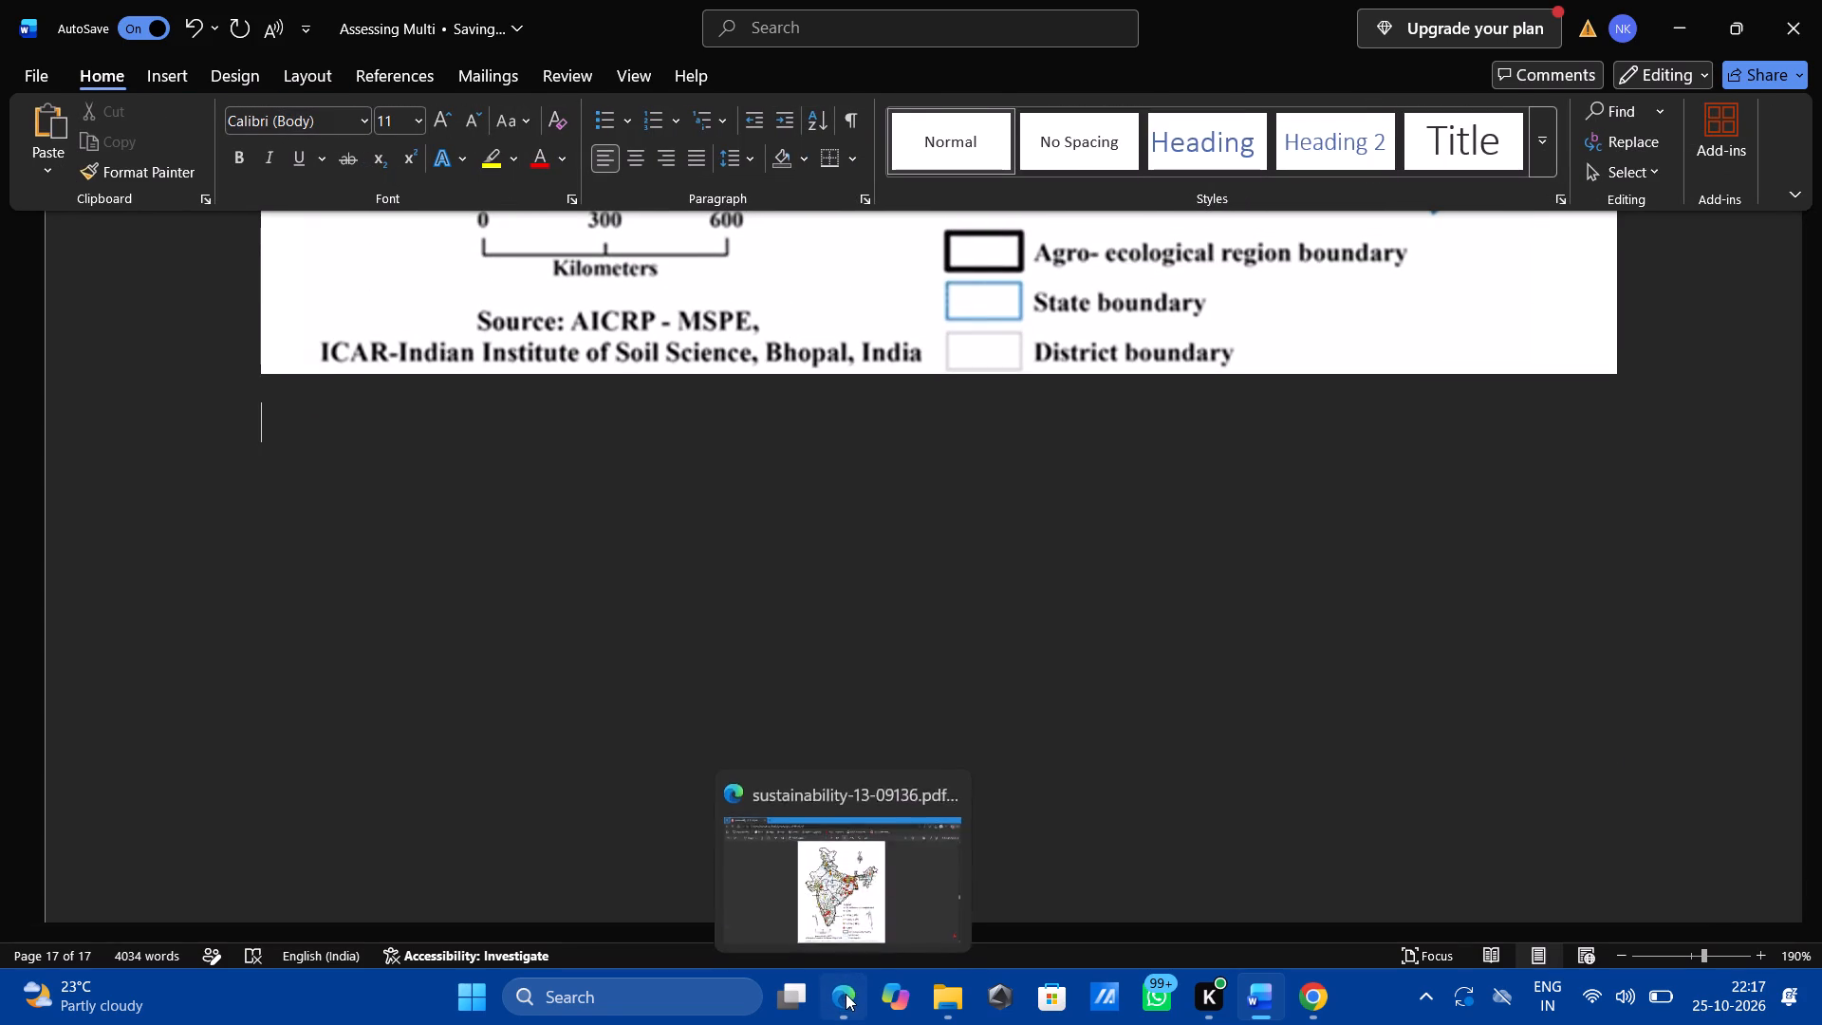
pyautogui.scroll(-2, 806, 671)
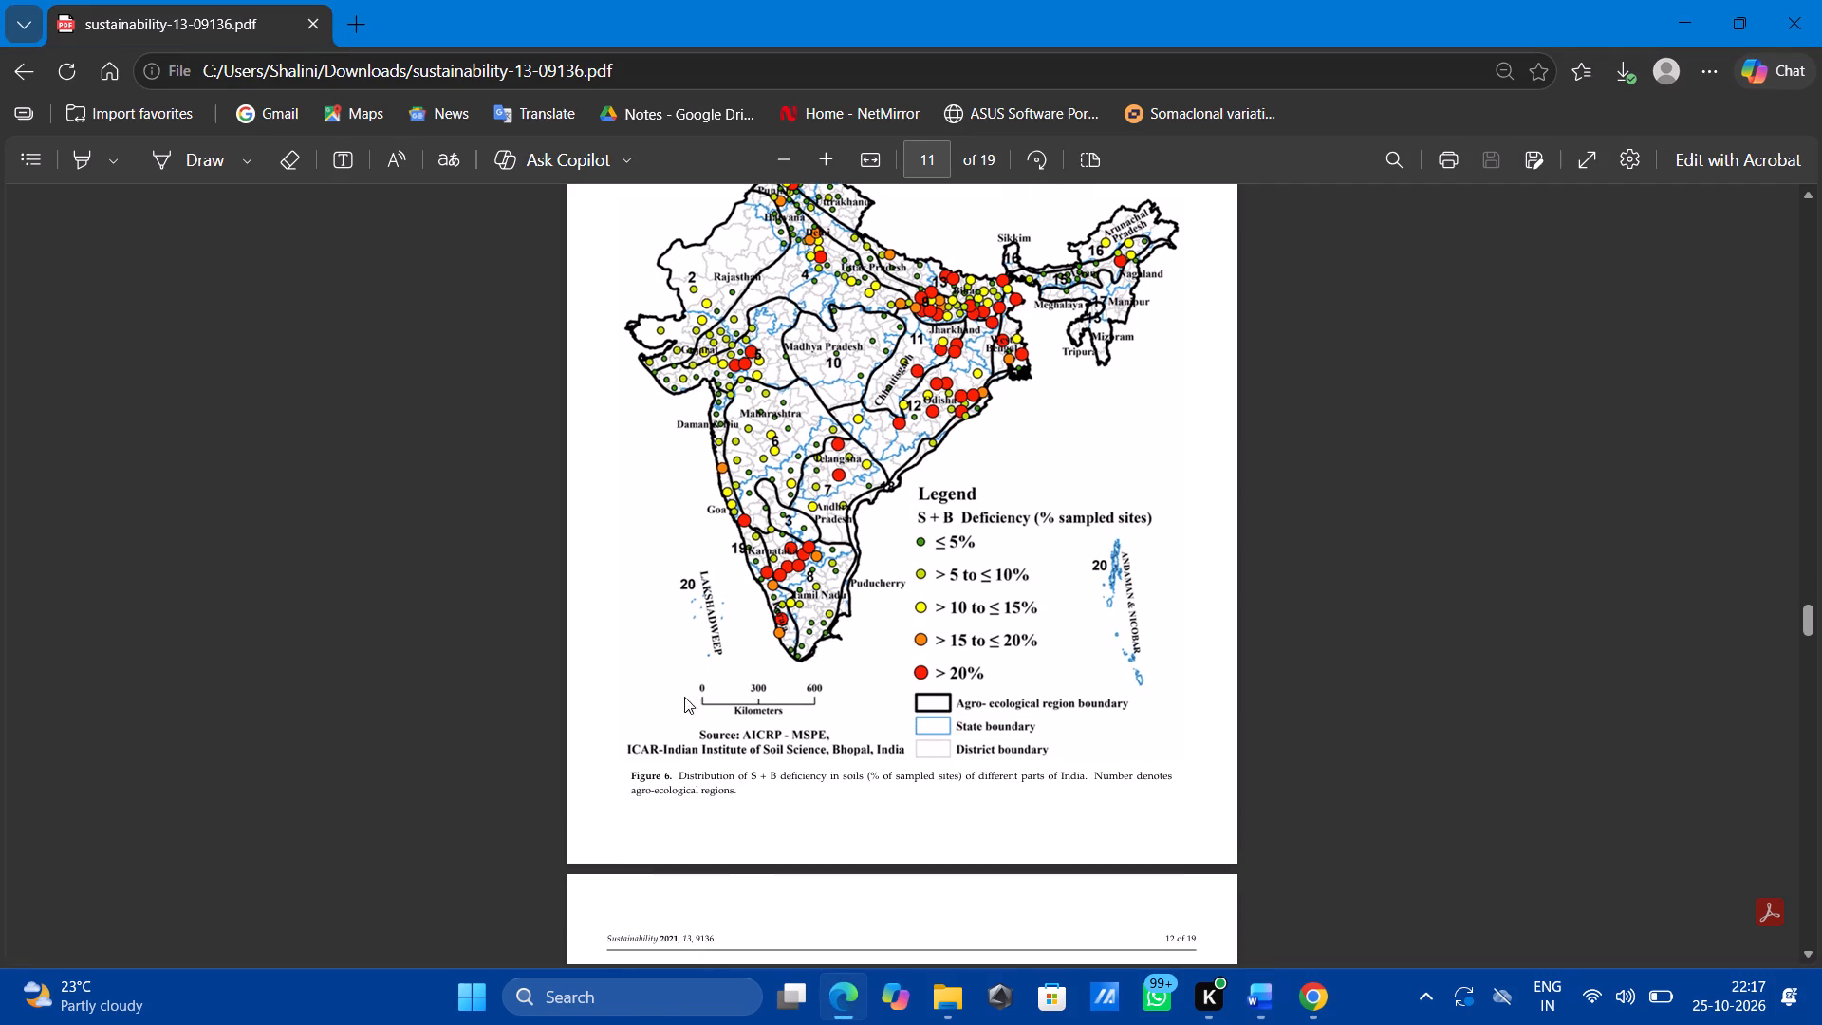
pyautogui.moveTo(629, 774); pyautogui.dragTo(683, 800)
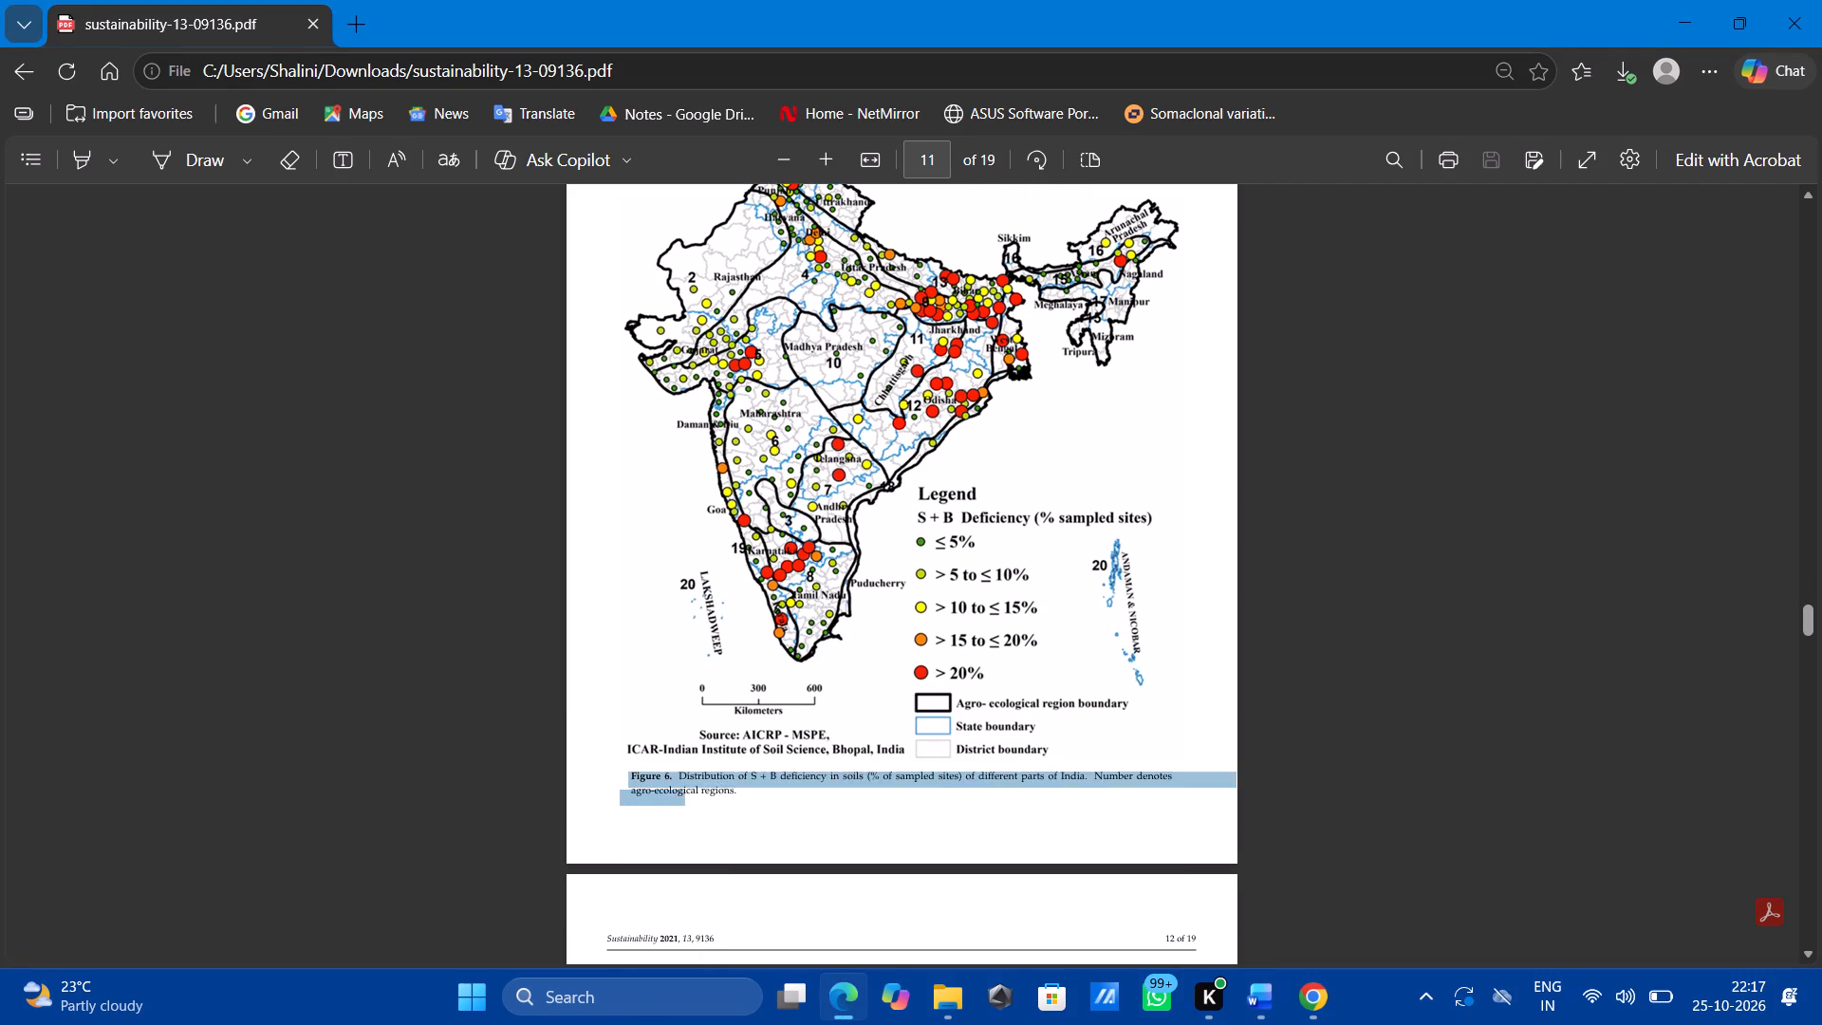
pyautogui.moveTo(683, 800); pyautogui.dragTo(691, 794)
# Compare the Figure 4 and Figure 5 maps on pages 9 and 10 of the PDF with the last map inserted in the Word document.
pyautogui.scroll(2, 690, 794)
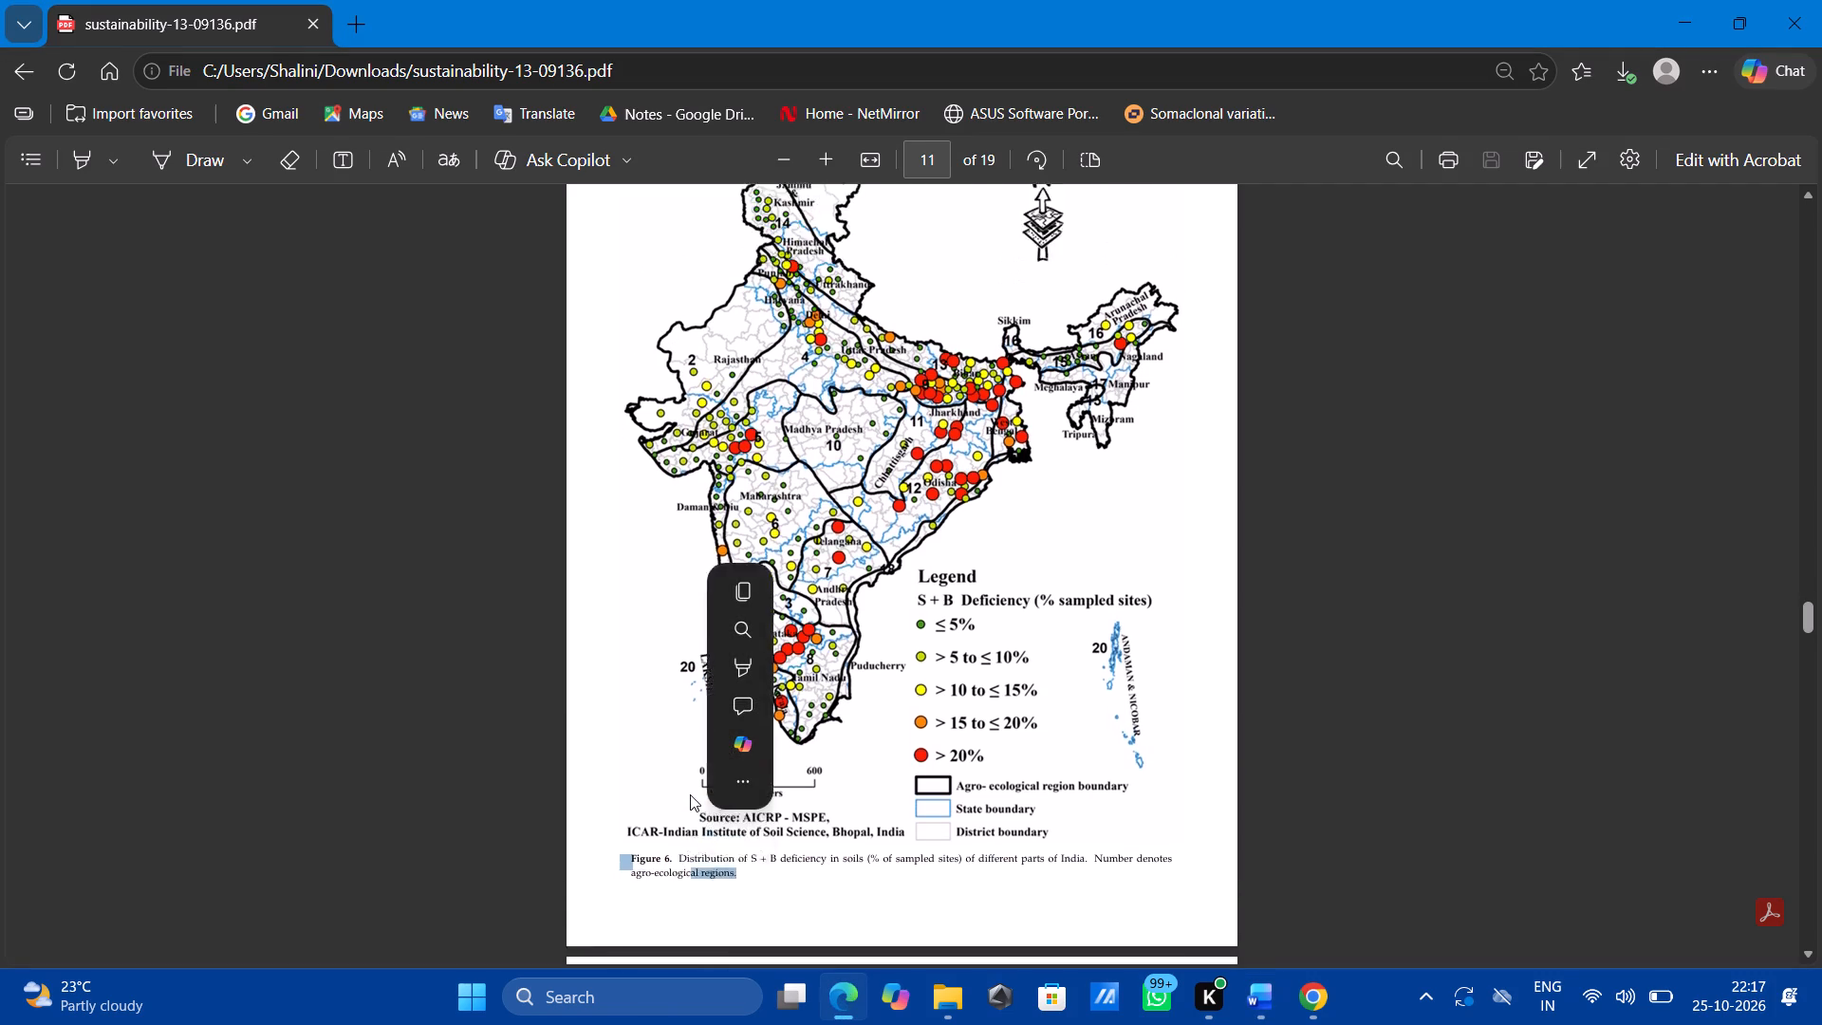
pyautogui.scroll(9, 690, 794)
pyautogui.scroll(-1, 690, 794)
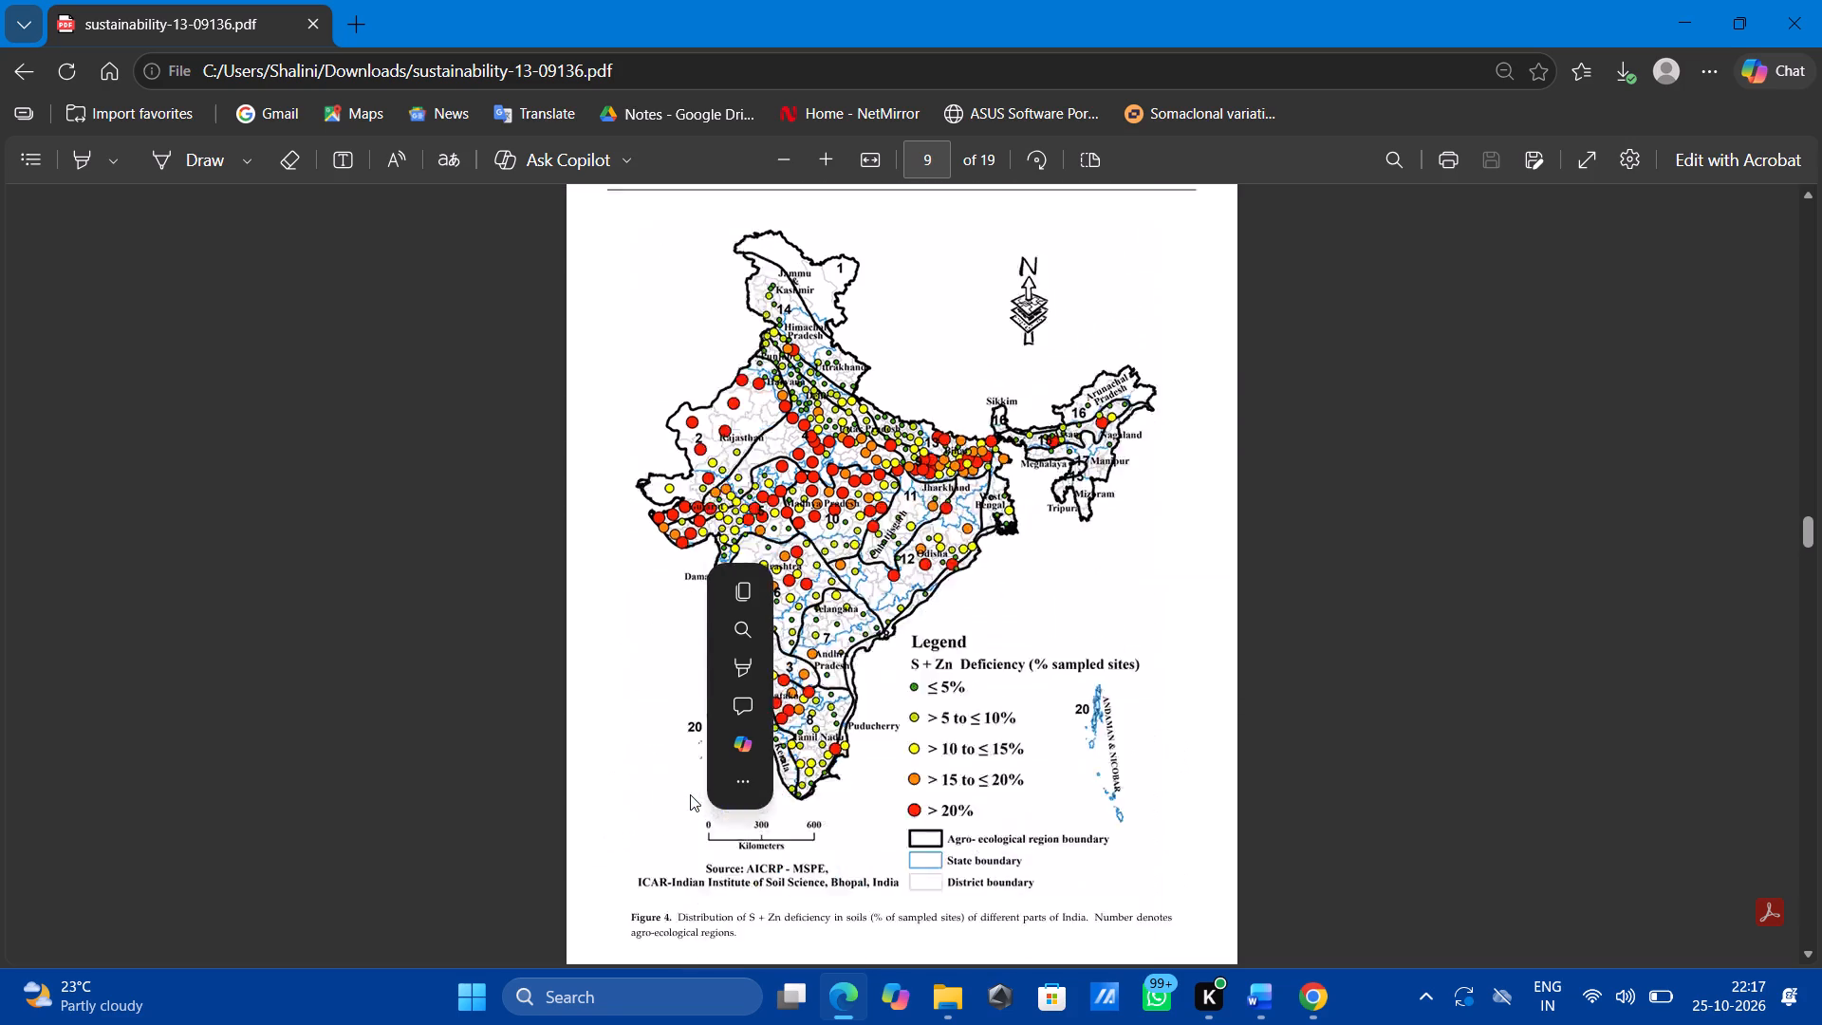
pyautogui.scroll(-2, 690, 794)
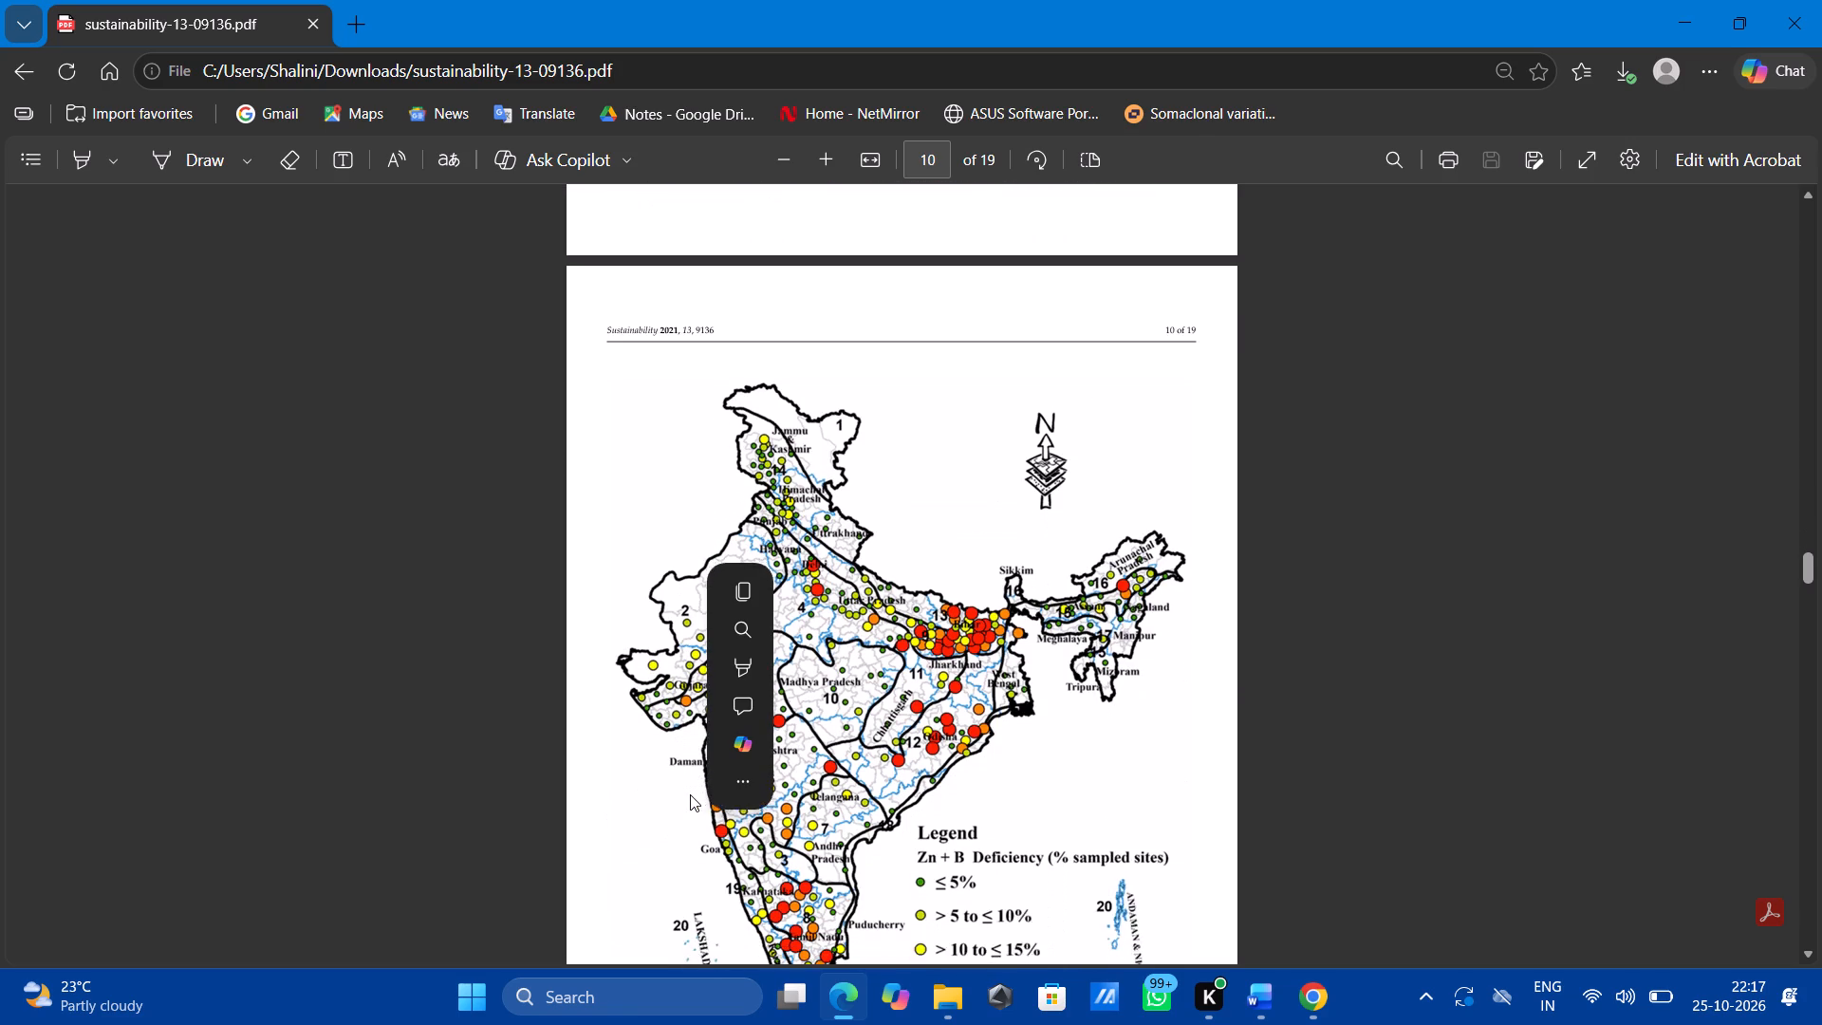
pyautogui.scroll(-2, 690, 794)
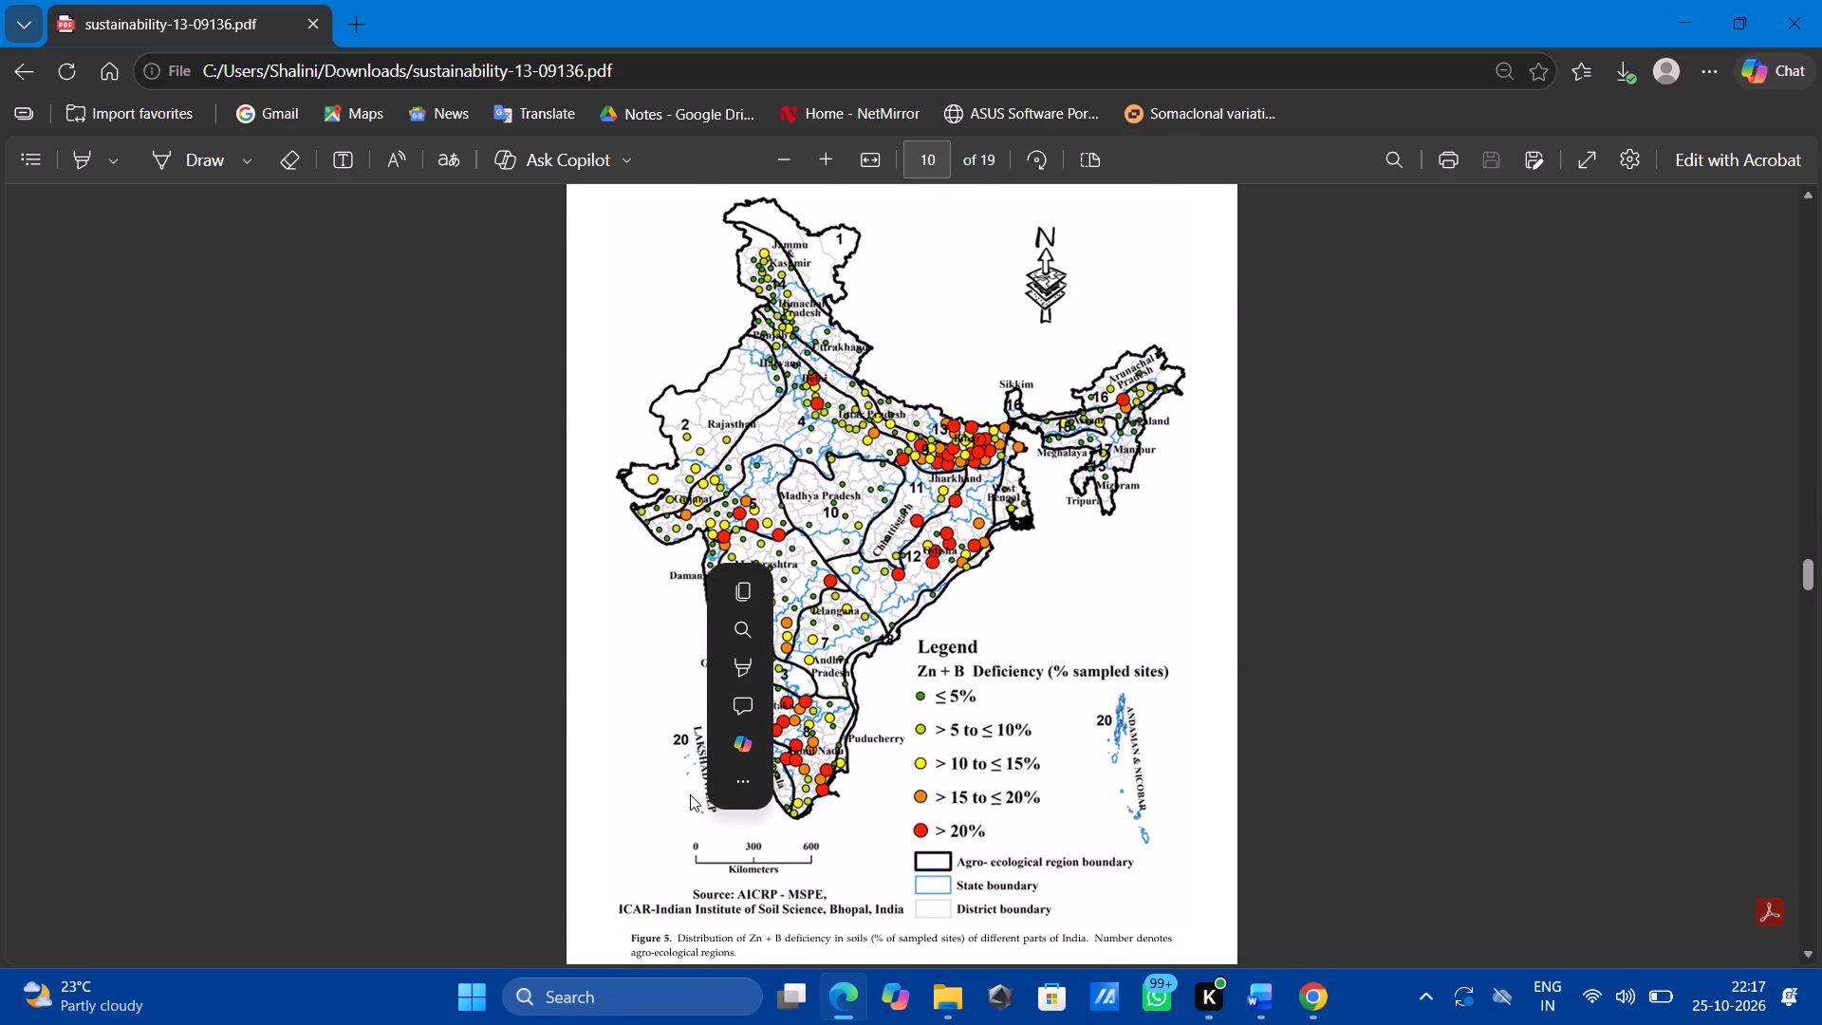
pyautogui.click(859, 830)
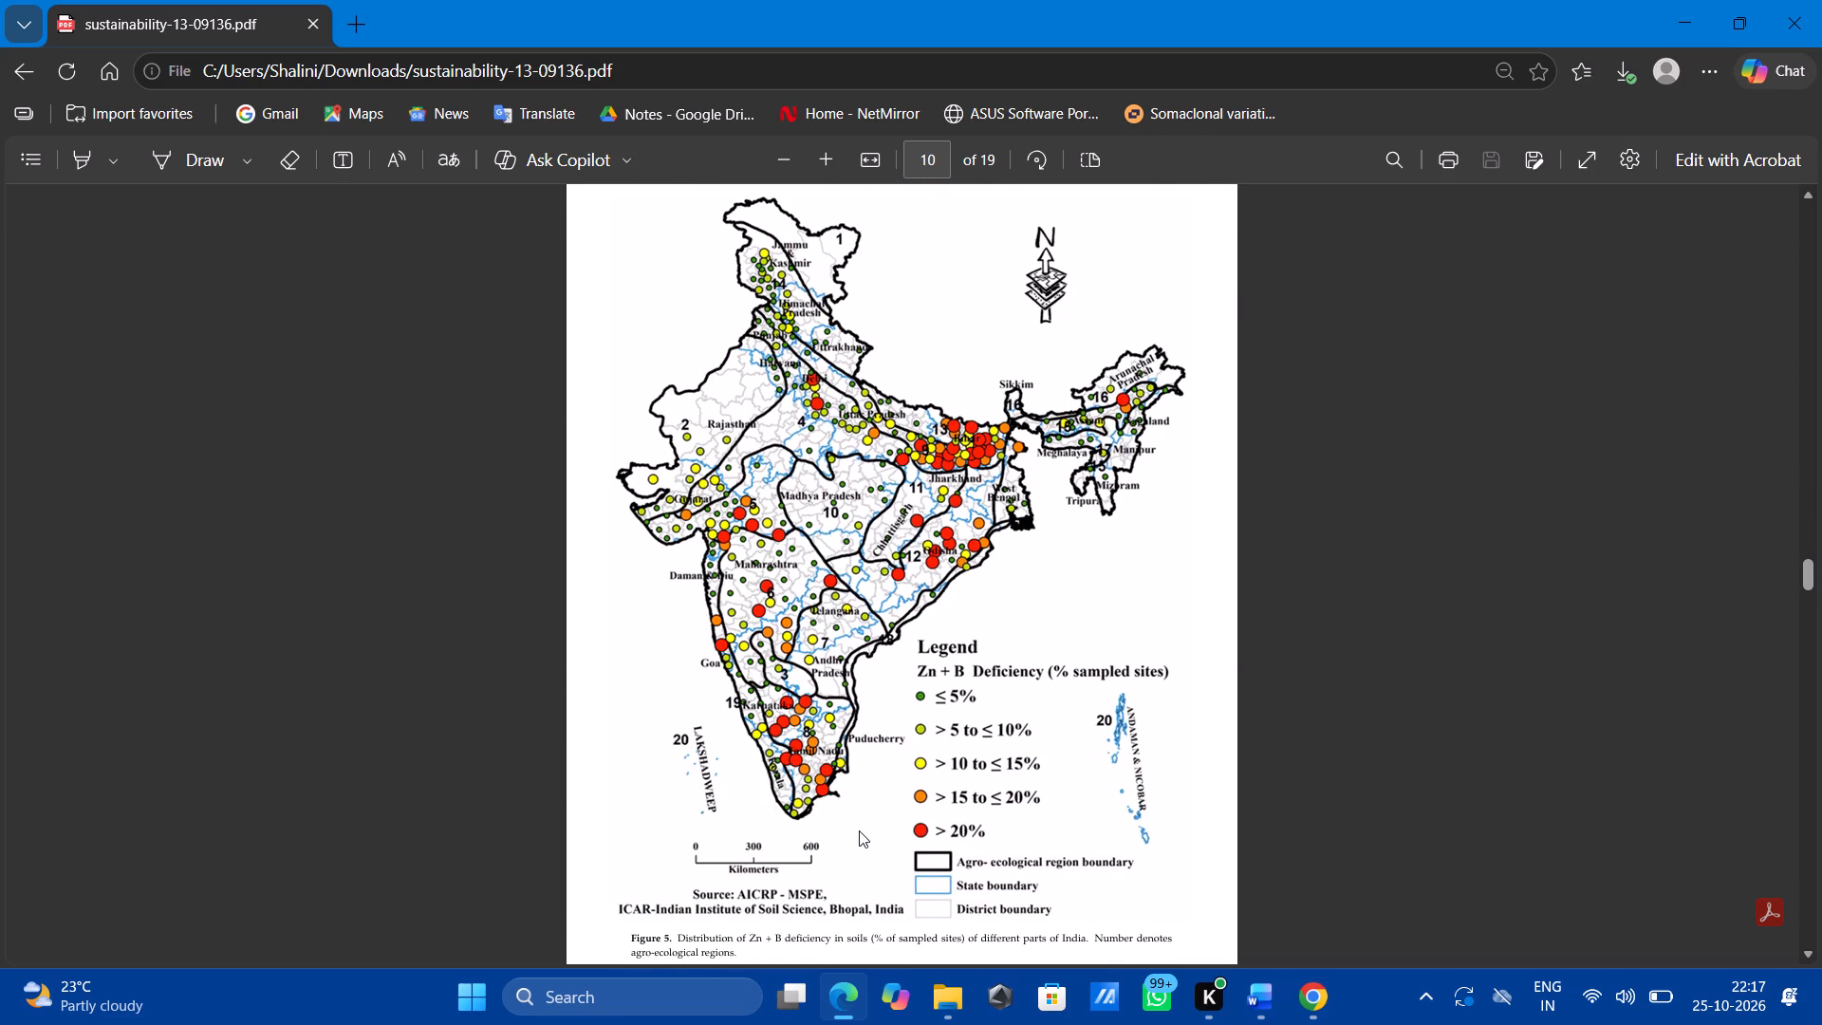
pyautogui.click(1258, 1015)
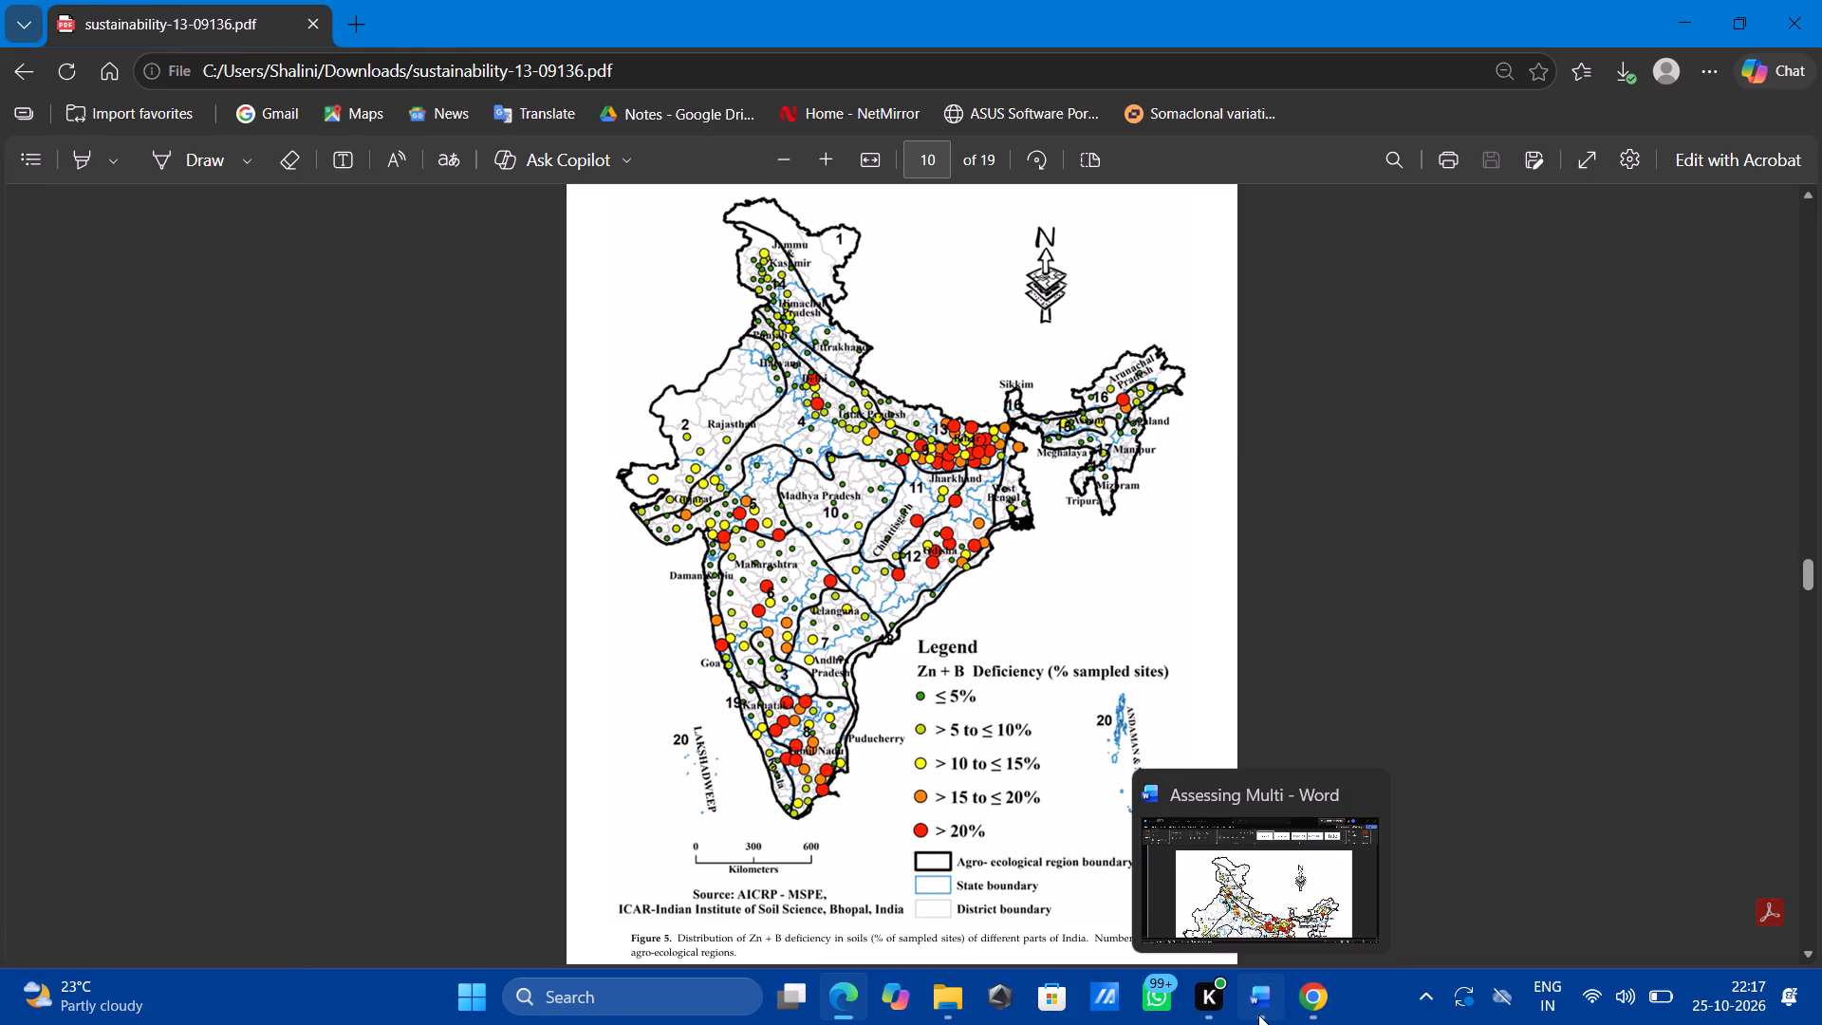
pyautogui.scroll(-3, 1122, 744)
pyautogui.scroll(1, 1122, 744)
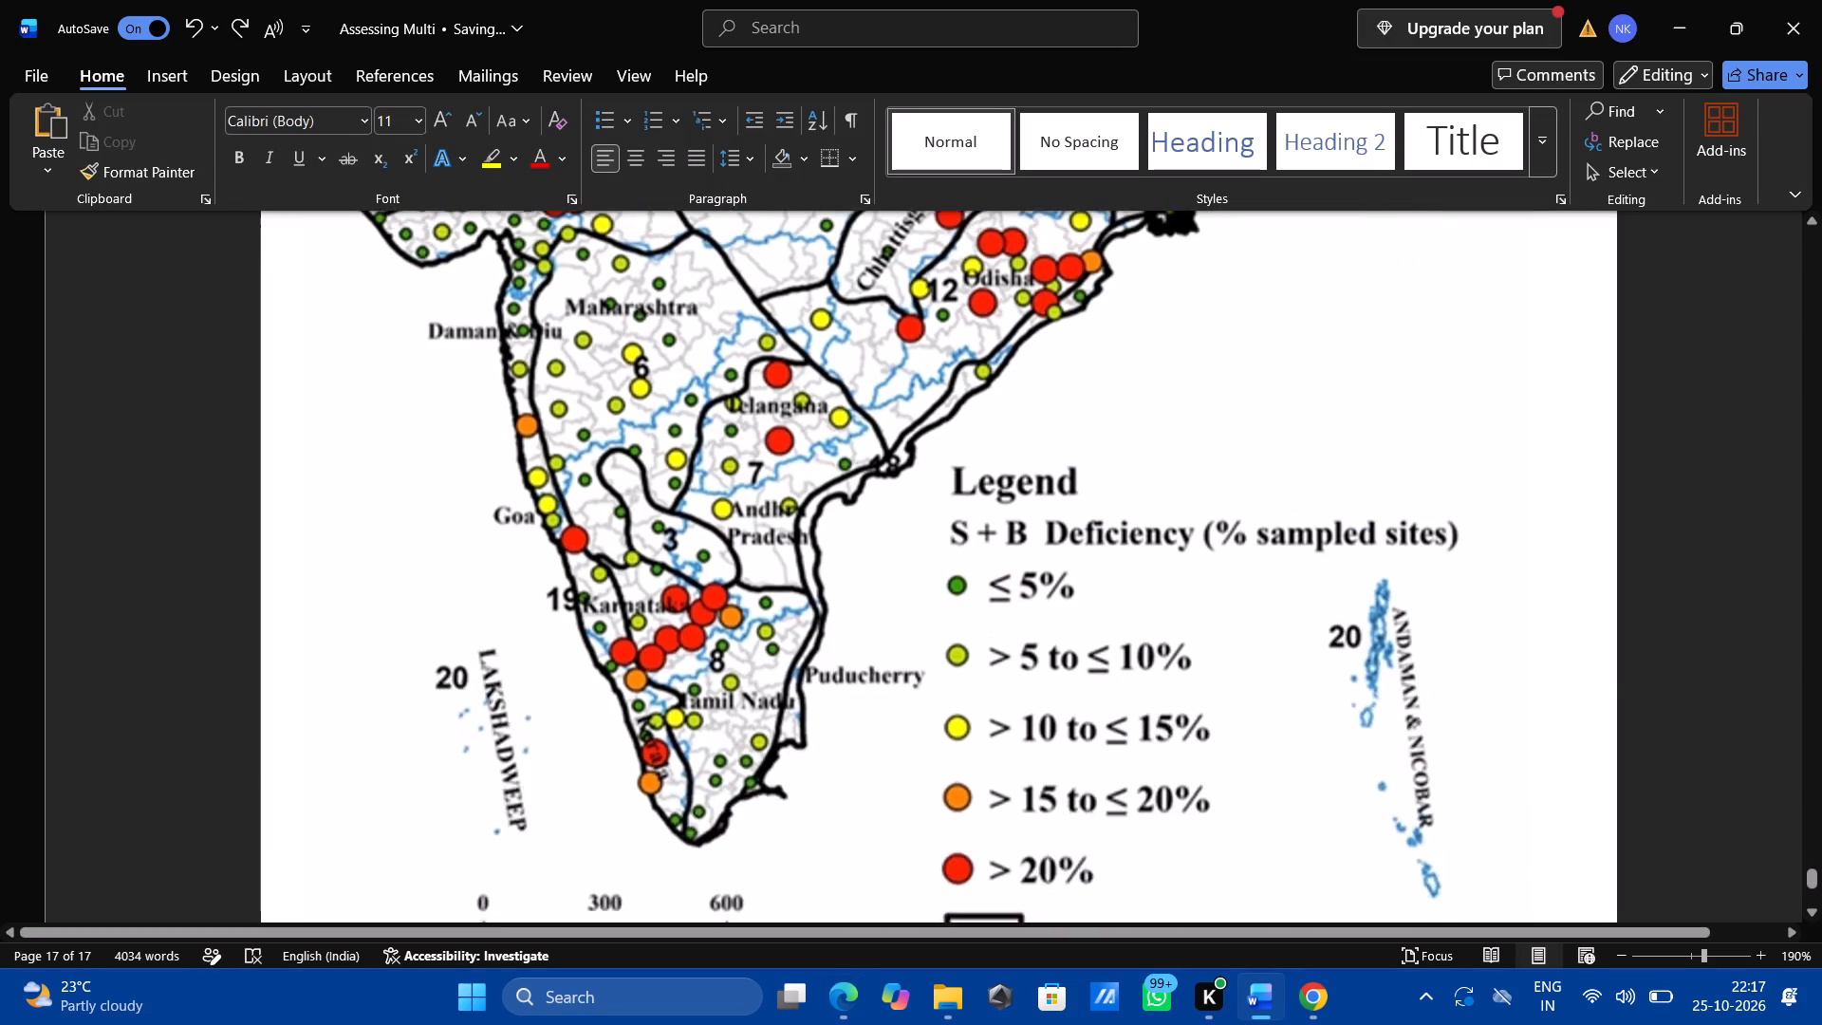
pyautogui.scroll(1, 1122, 744)
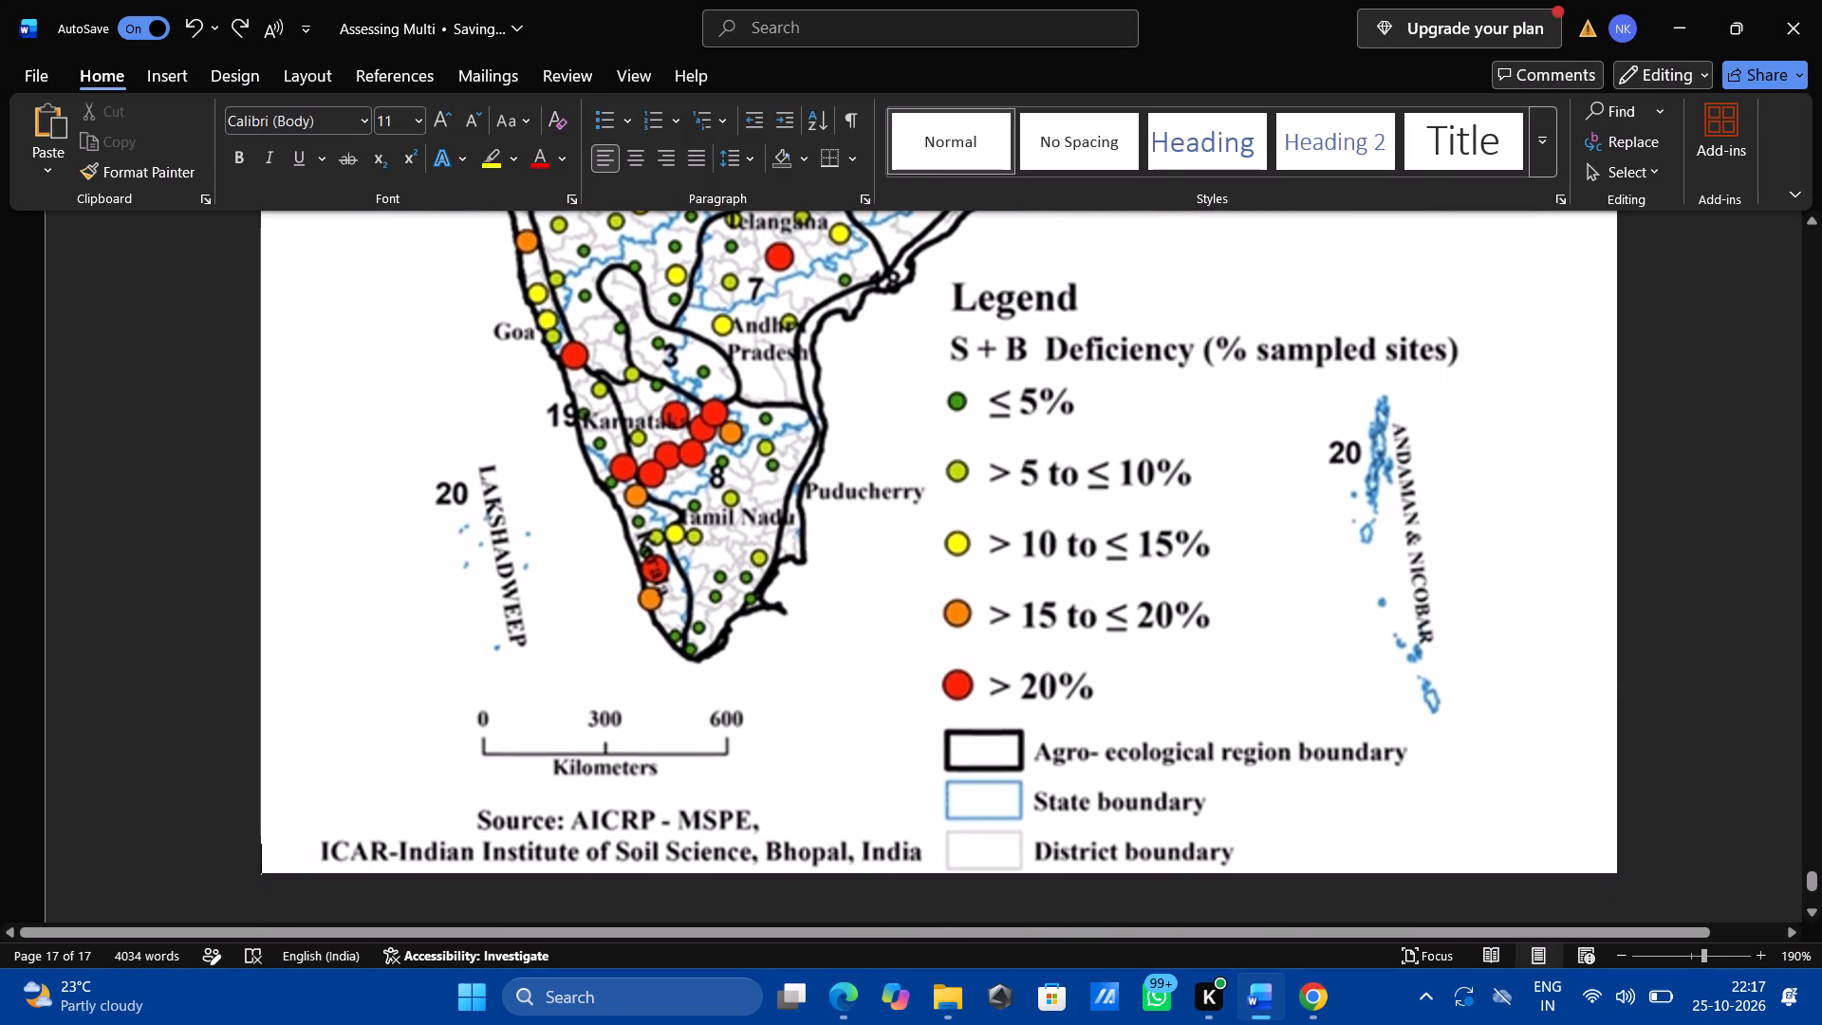
pyautogui.click(850, 997)
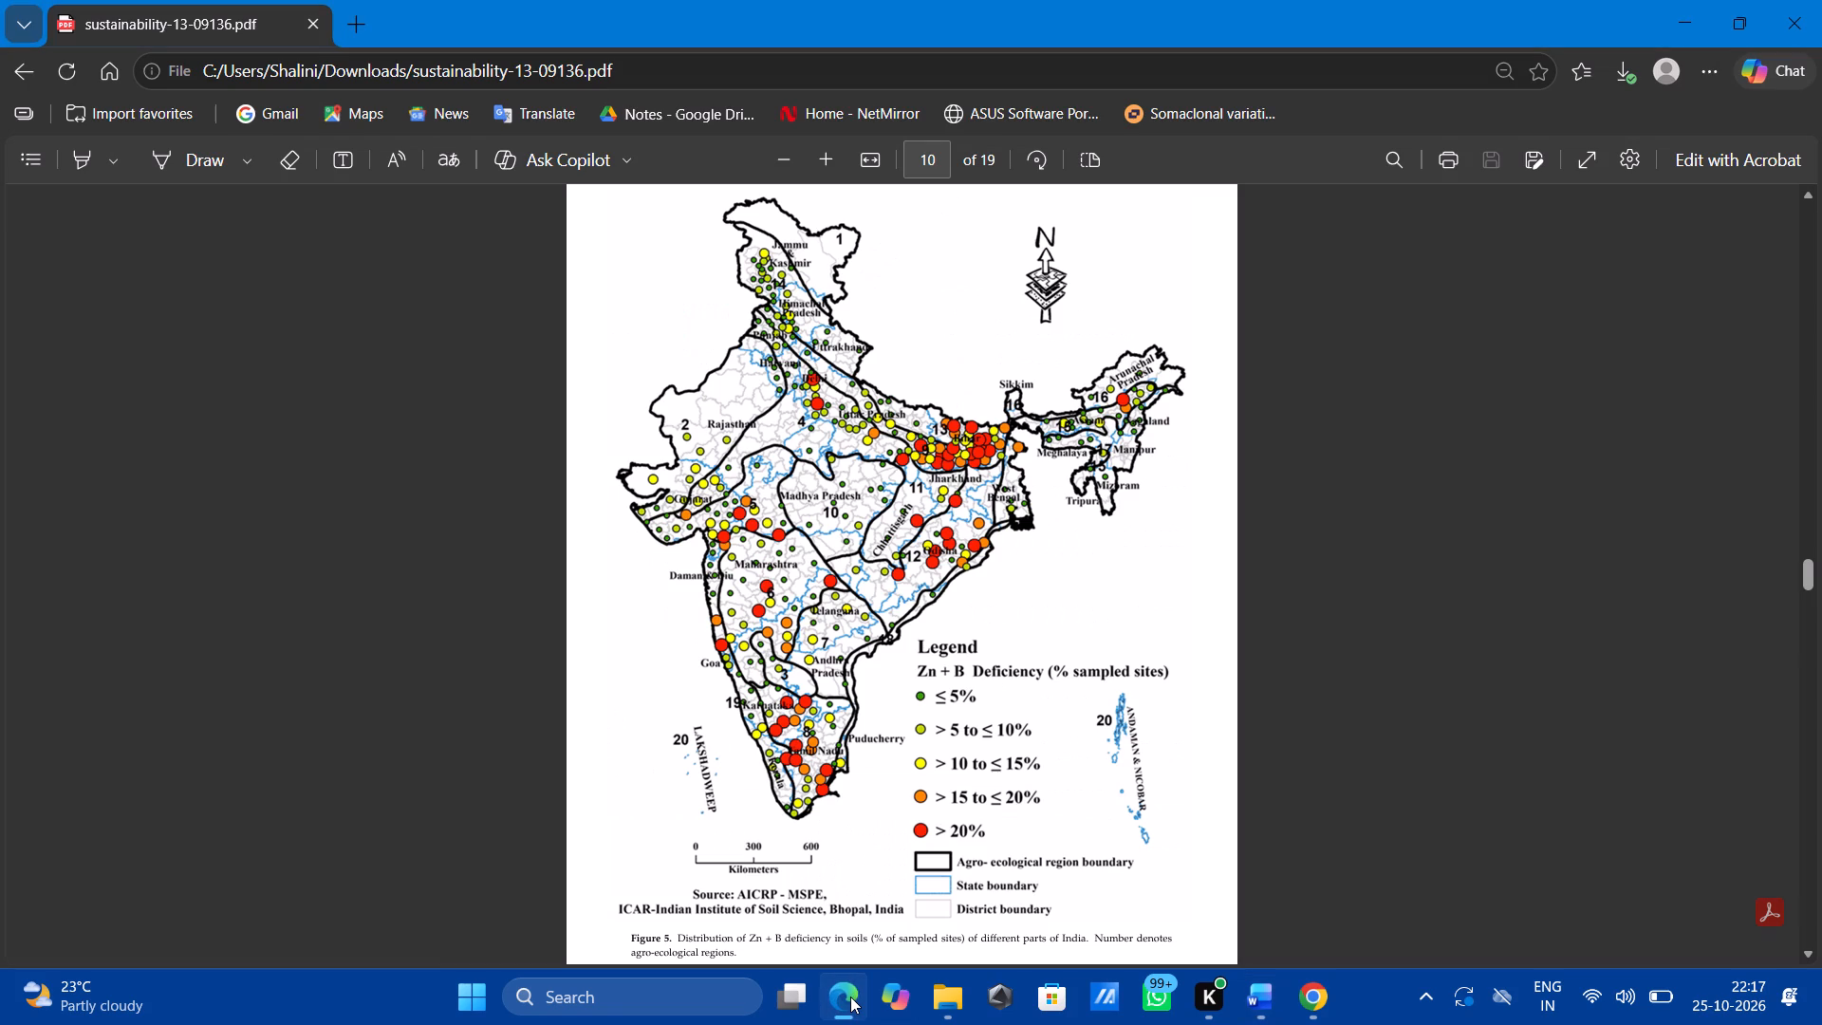
pyautogui.click(1239, 1006)
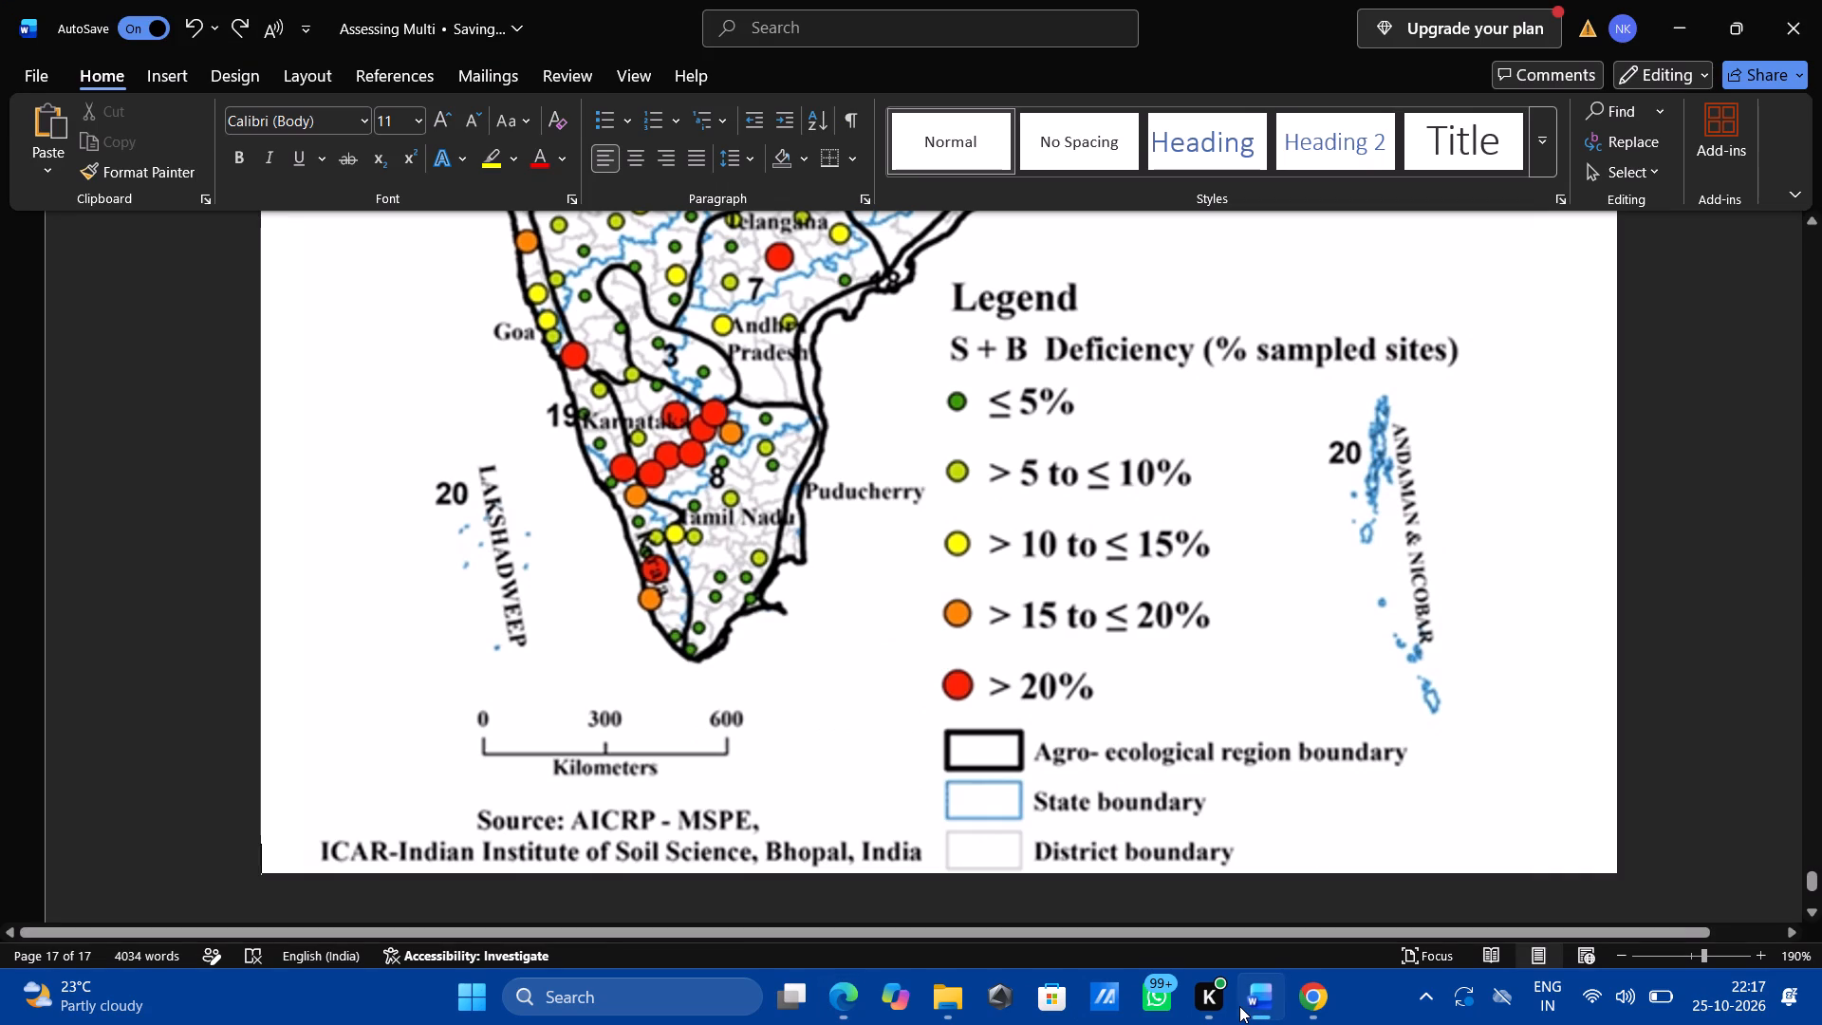
pyautogui.scroll(8, 1056, 762)
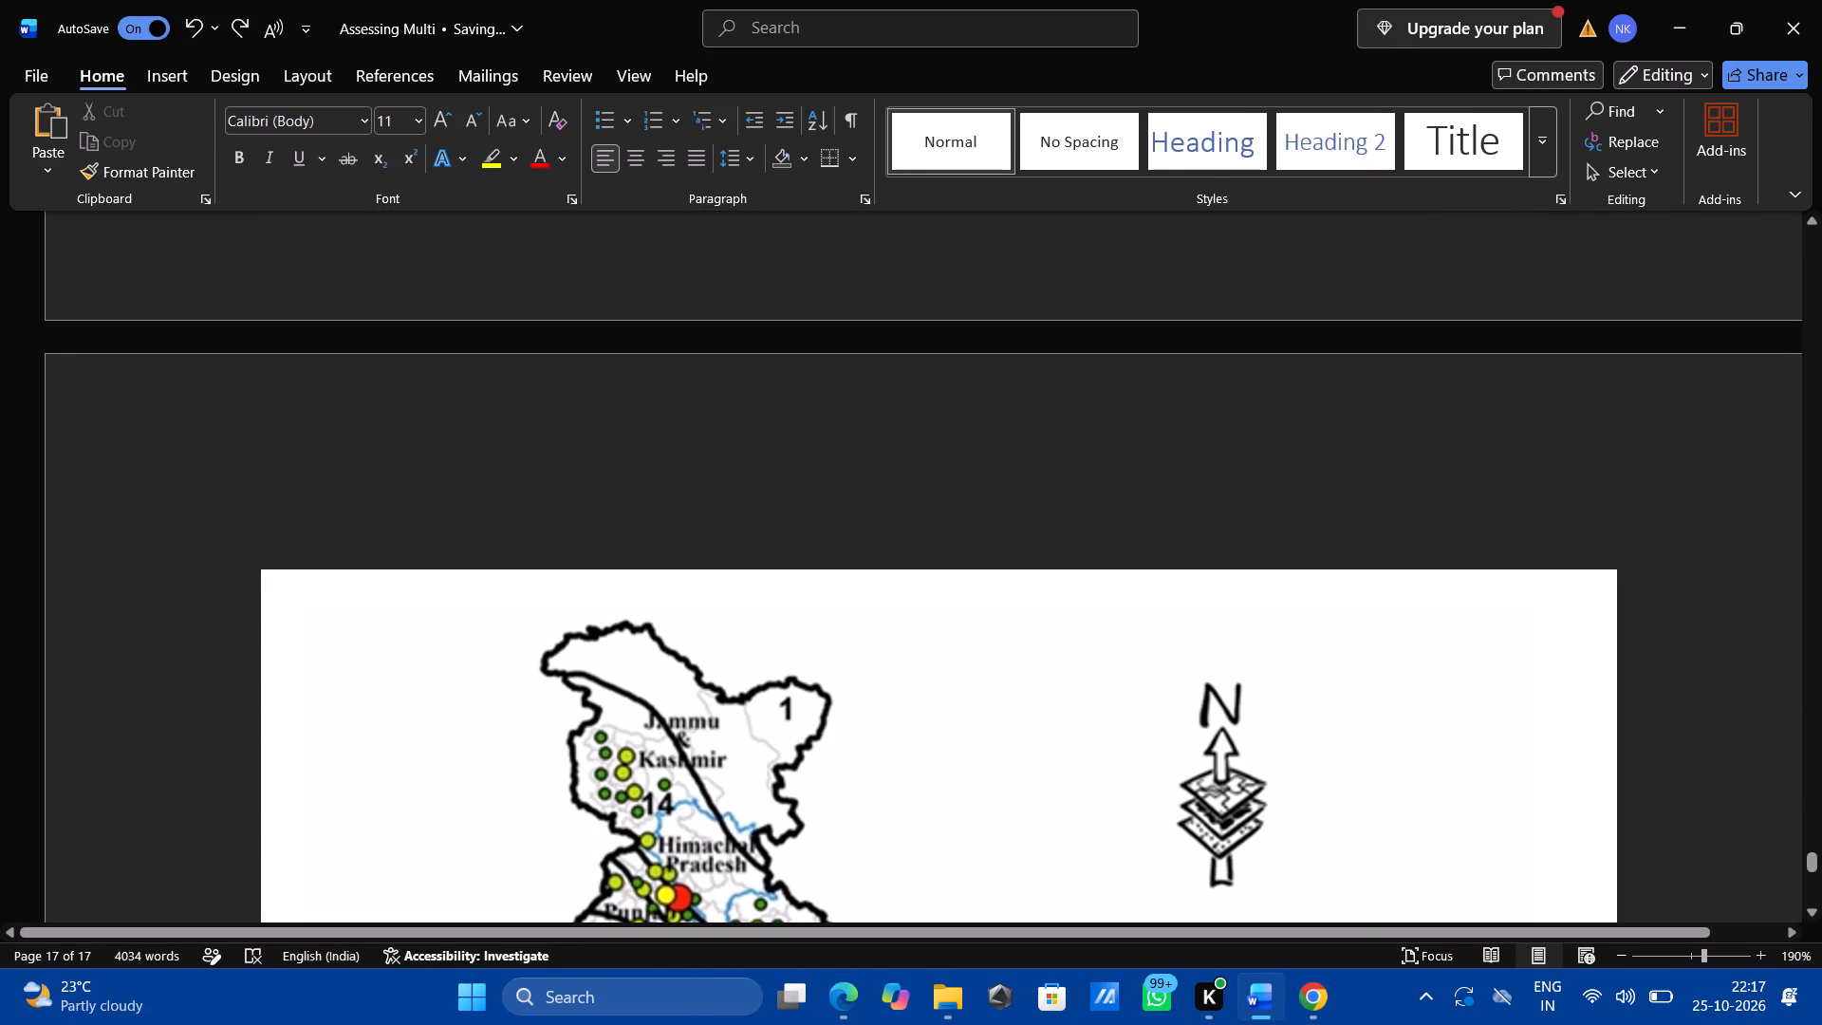
# Replace the last inserted map at the top of page 17 with a long run of blank paragraphs.
pyautogui.click(284, 517)
pyautogui.doubleClick(284, 517)
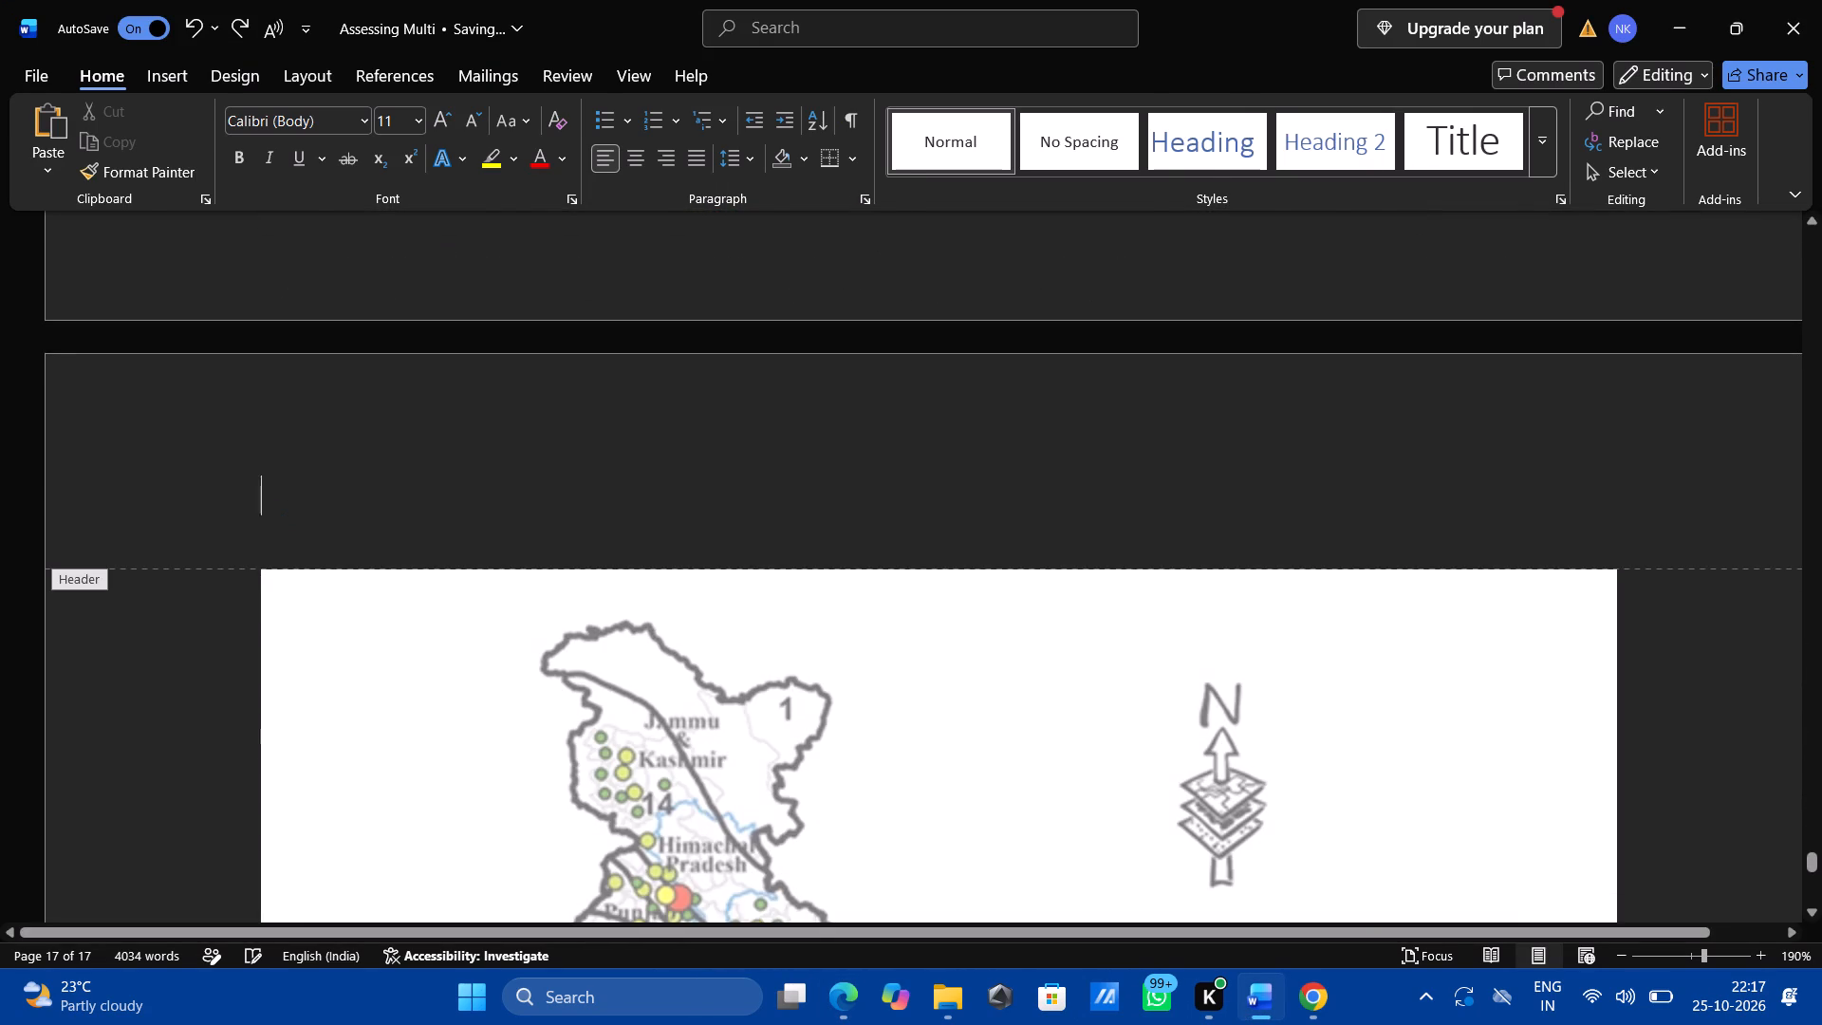
pyautogui.doubleClick(246, 588)
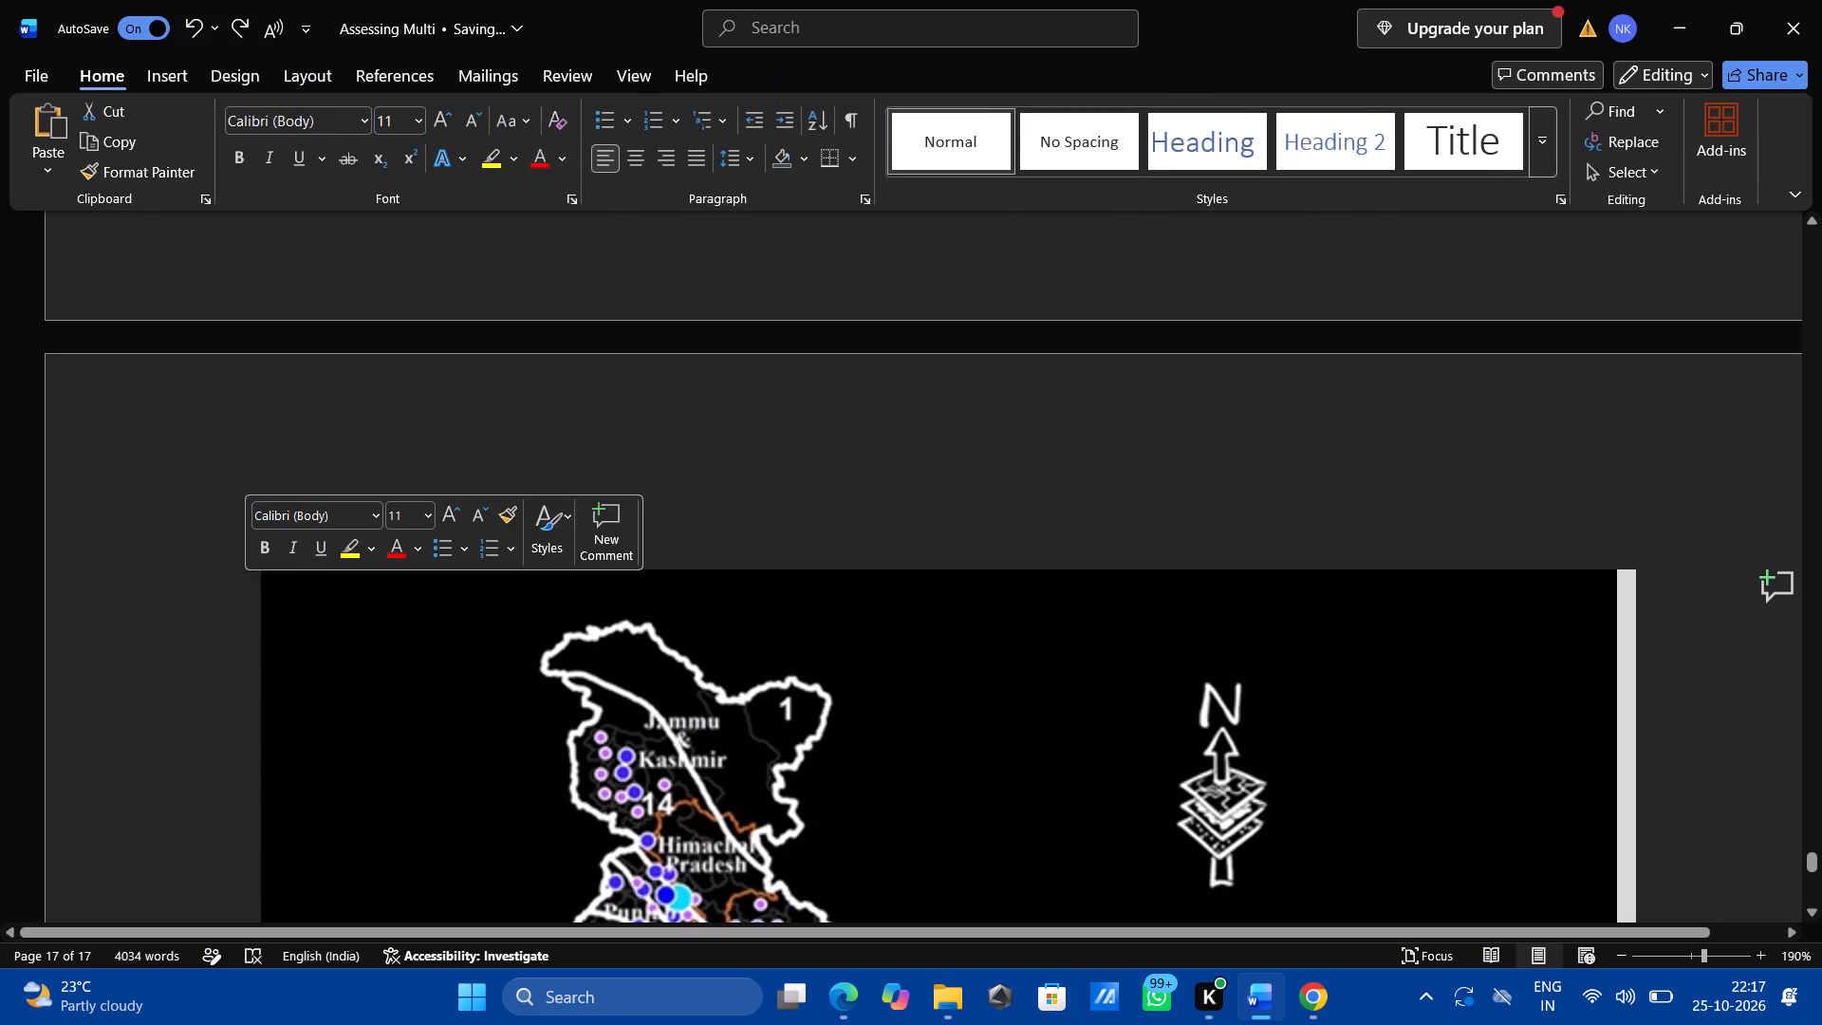
pyautogui.click(246, 588)
pyautogui.press('Return')
pyautogui.press('Return')
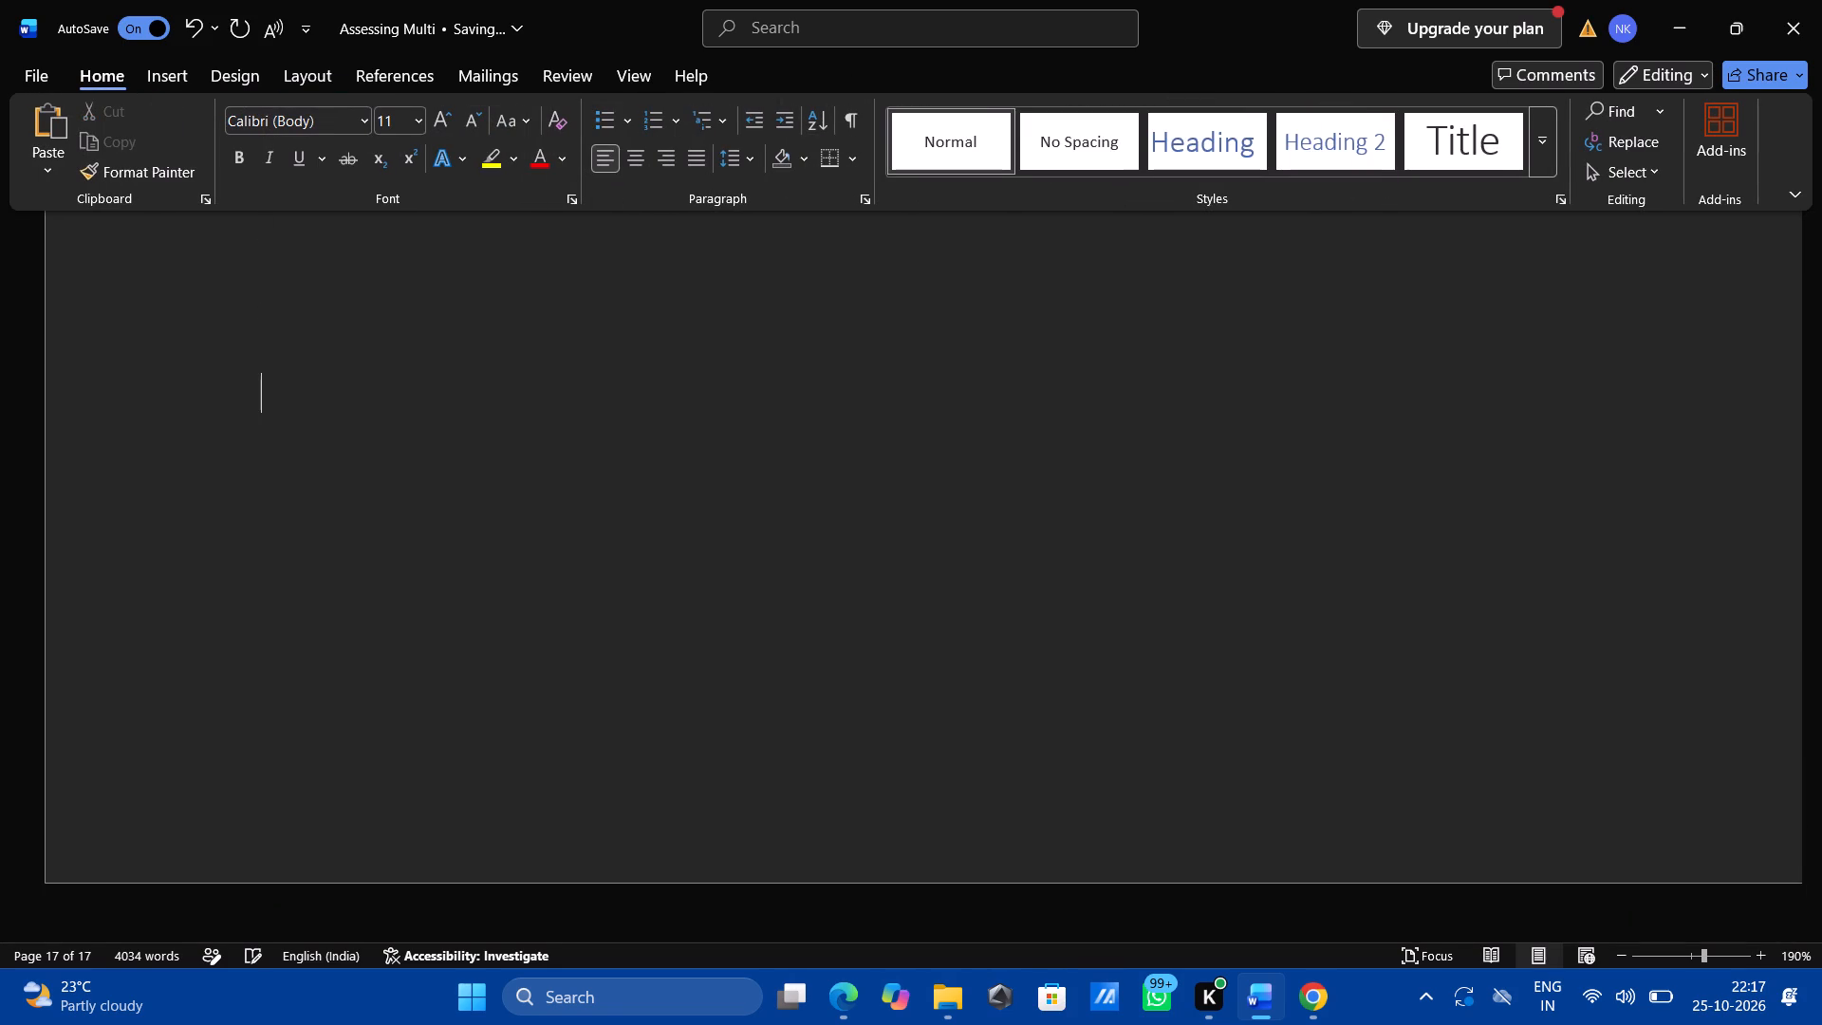
pyautogui.press('Return')
pyautogui.press('Return')
pyautogui.press('Return')
pyautogui.press('Return')
pyautogui.press('Return')
pyautogui.press('Return')
pyautogui.press('Return')
pyautogui.press('Return')
pyautogui.press('Return')
pyautogui.press('Return')
pyautogui.press('Return')
pyautogui.press('Return')
pyautogui.press('Return')
pyautogui.press('Return')
pyautogui.press('Return')
pyautogui.press('Return')
pyautogui.press('Return')
pyautogui.press('Return')
pyautogui.press('Return')
pyautogui.press('Return')
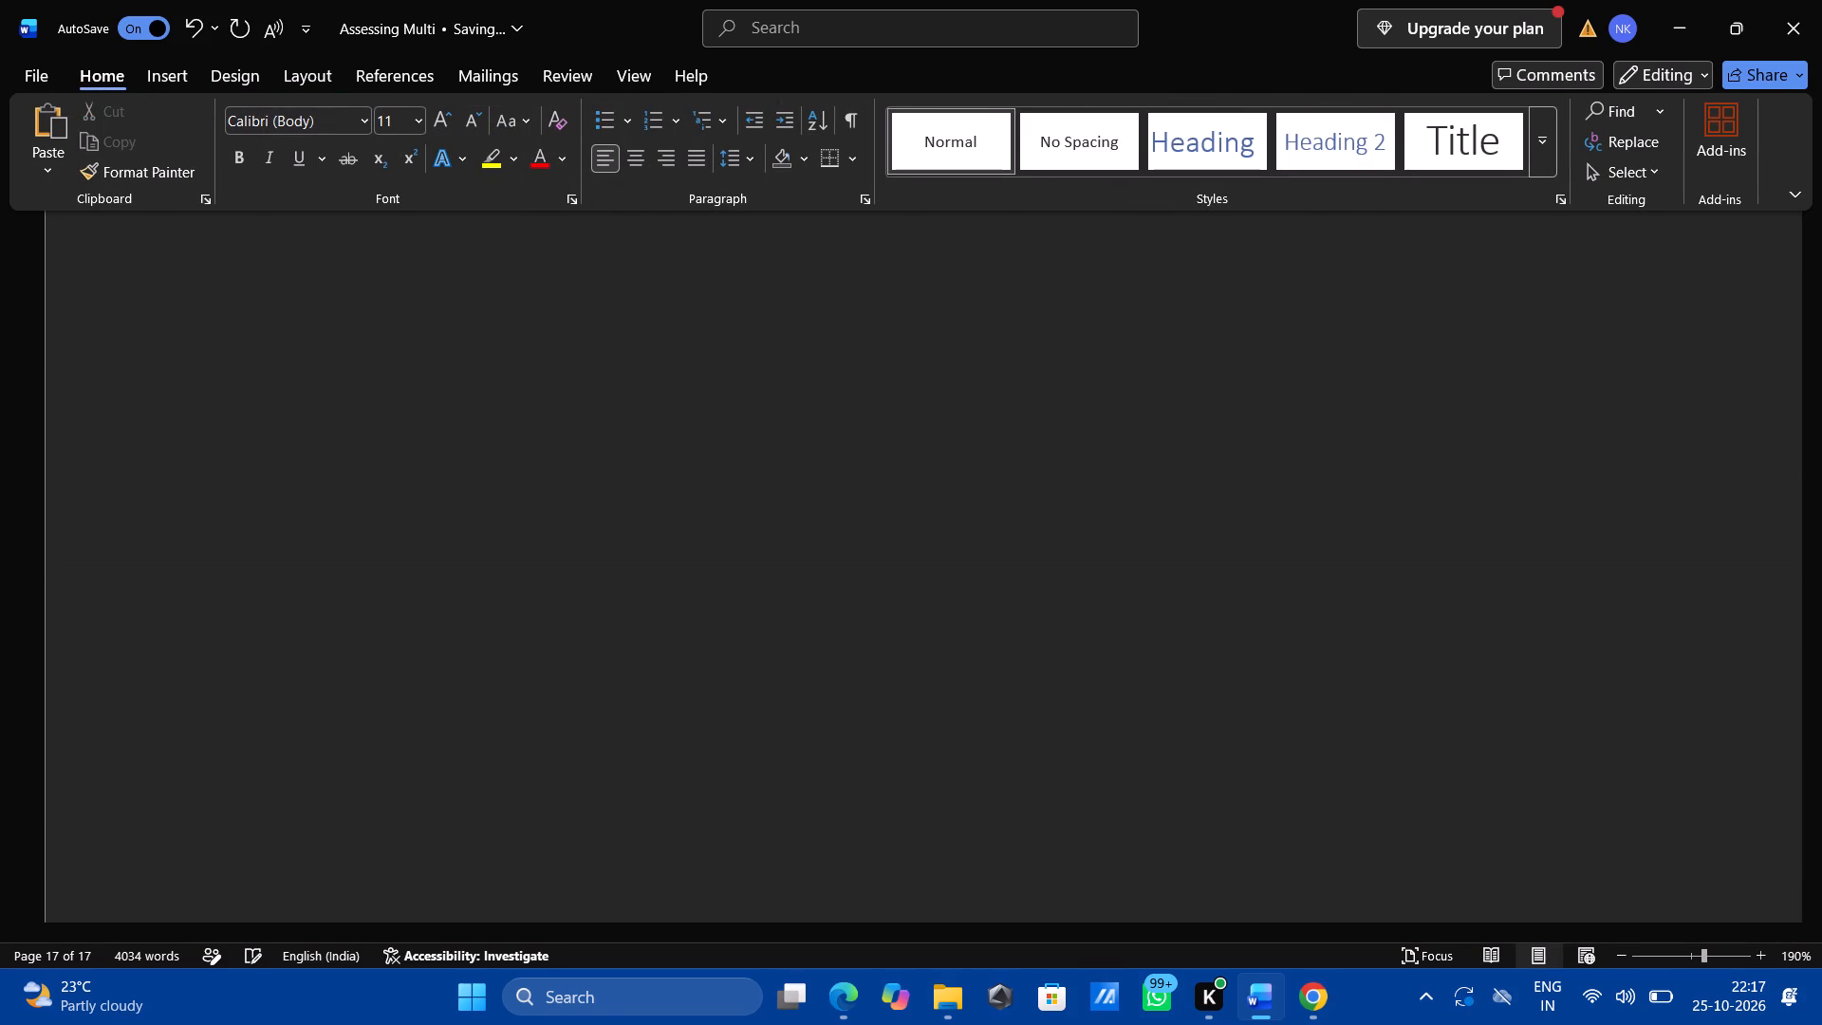
pyautogui.press('Return')
pyautogui.press('Return')
pyautogui.press('Return')
pyautogui.press('Return')
pyautogui.press('Return')
pyautogui.press('Return')
pyautogui.press('Return')
pyautogui.press('Return')
pyautogui.press('Return')
pyautogui.press('Return')
pyautogui.press('Return')
pyautogui.press('Return')
pyautogui.press('Return')
pyautogui.press('Return')
pyautogui.press('Return')
pyautogui.press('Return')
pyautogui.press('Return')
pyautogui.press('Return')
pyautogui.press('Return')
pyautogui.press('Return')
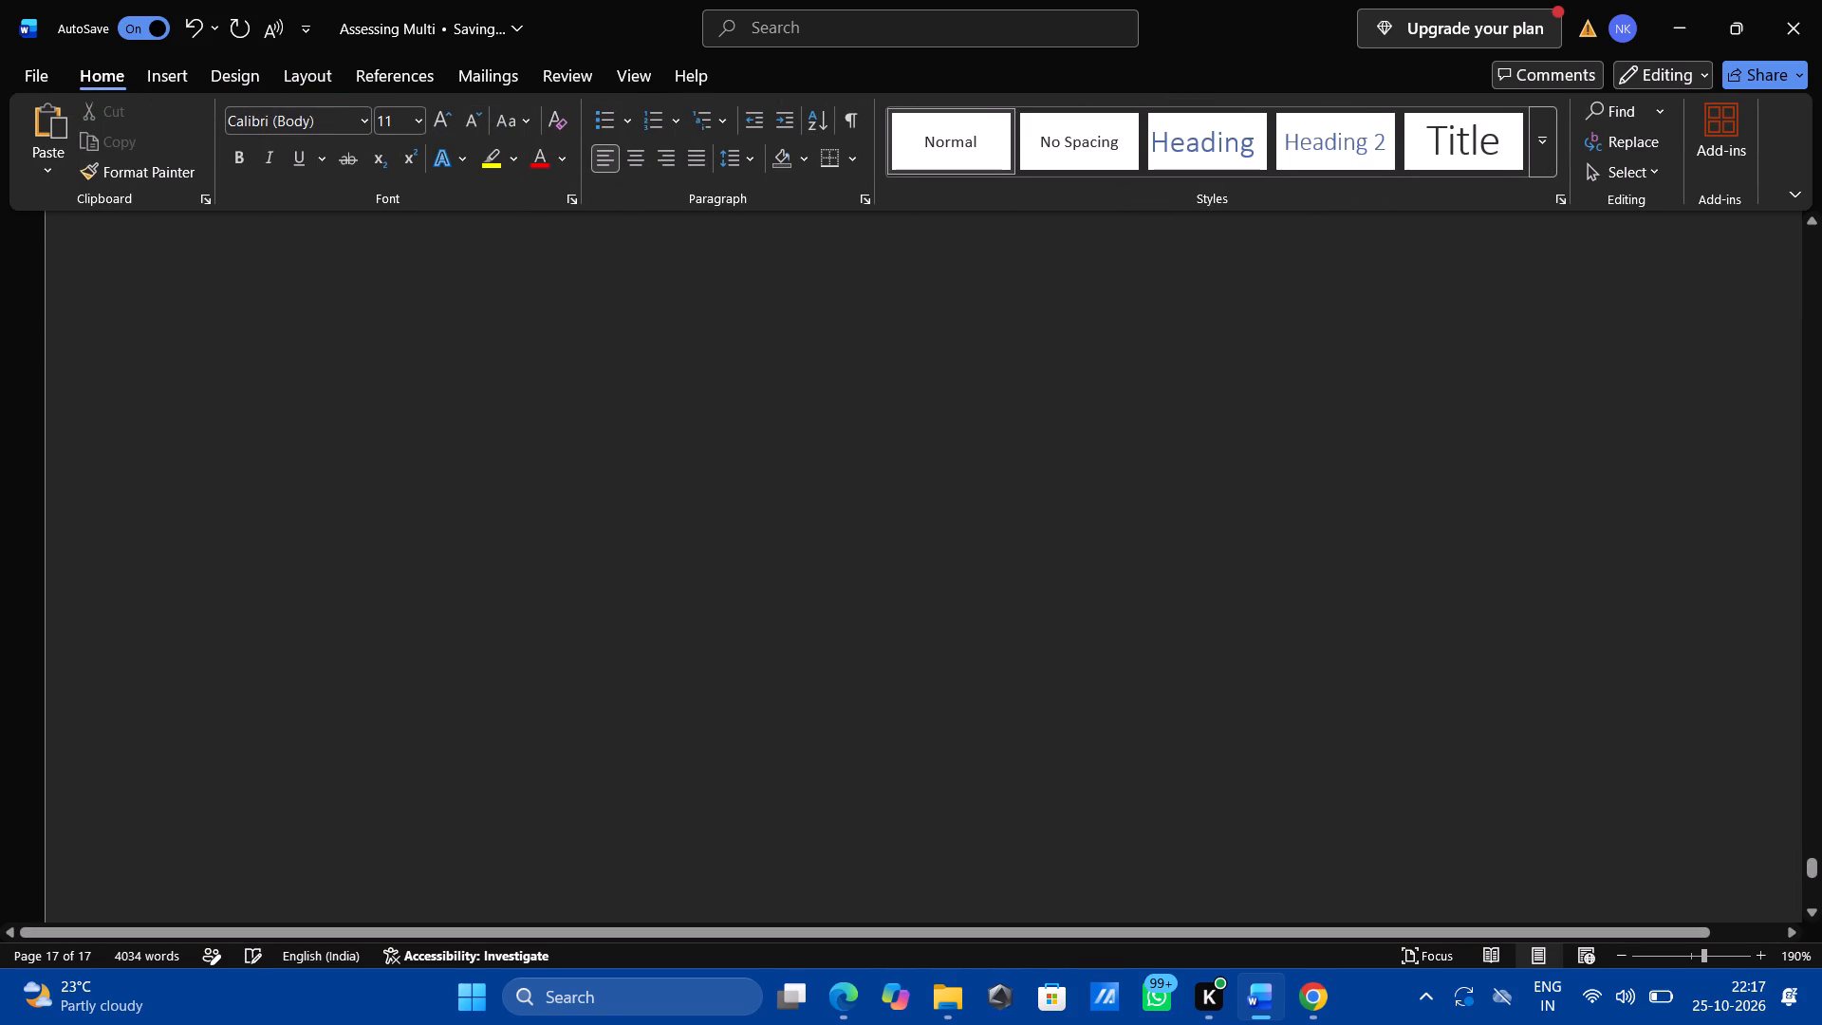
# Place the cursor on the first blank line of page 17, after the page with the S + Zn map.
pyautogui.scroll(-4, 246, 588)
pyautogui.scroll(3, 246, 588)
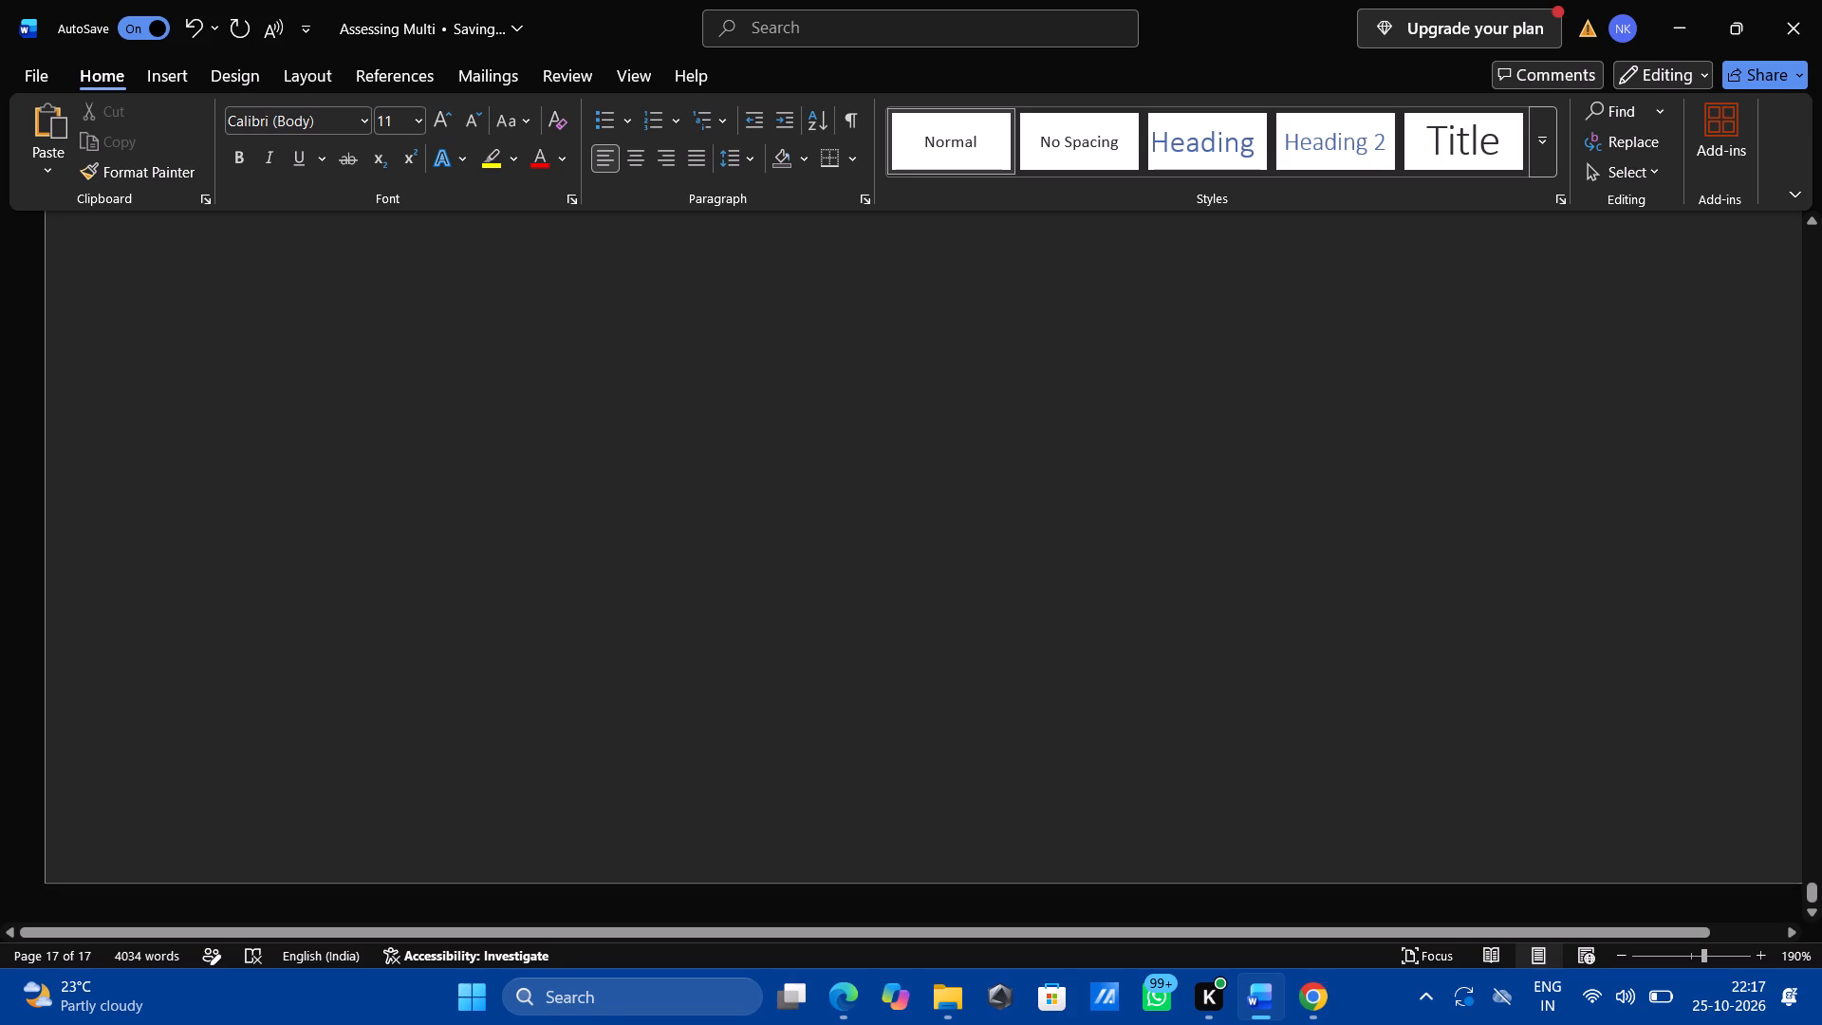
pyautogui.scroll(5, 246, 588)
pyautogui.scroll(-1, 246, 588)
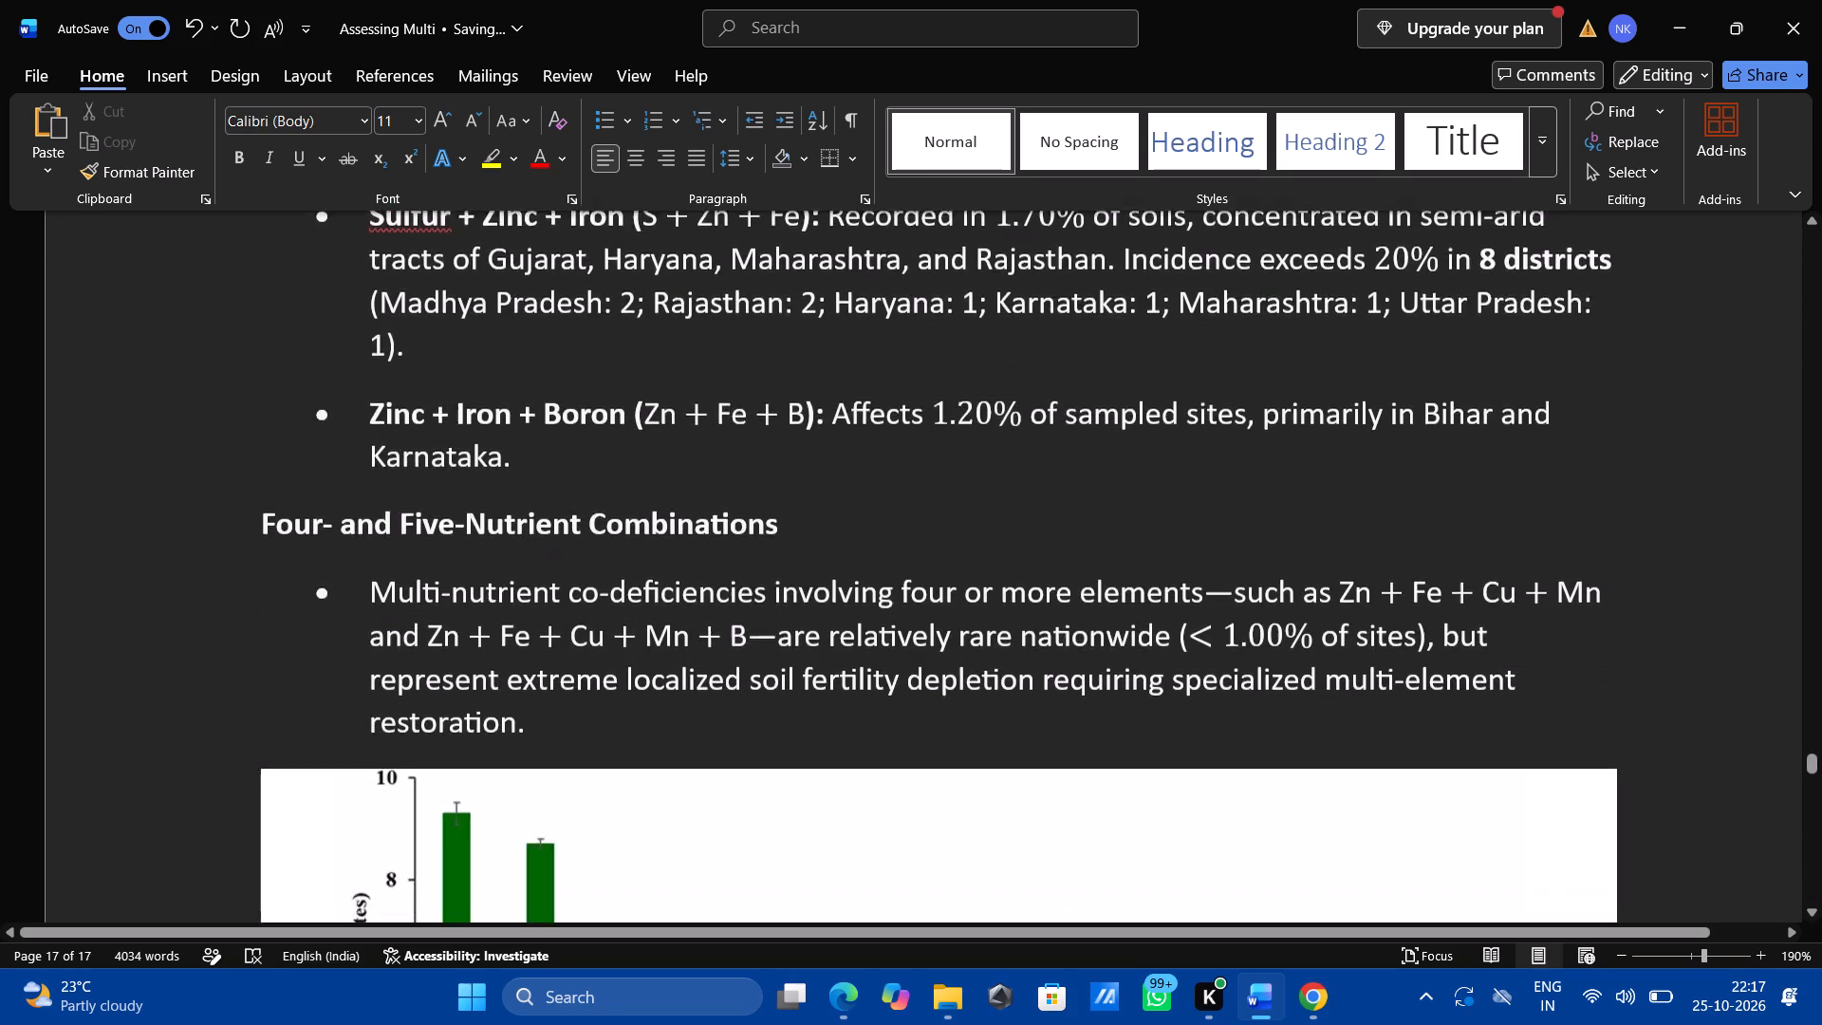
pyautogui.scroll(-2, 246, 588)
pyautogui.scroll(1, 246, 588)
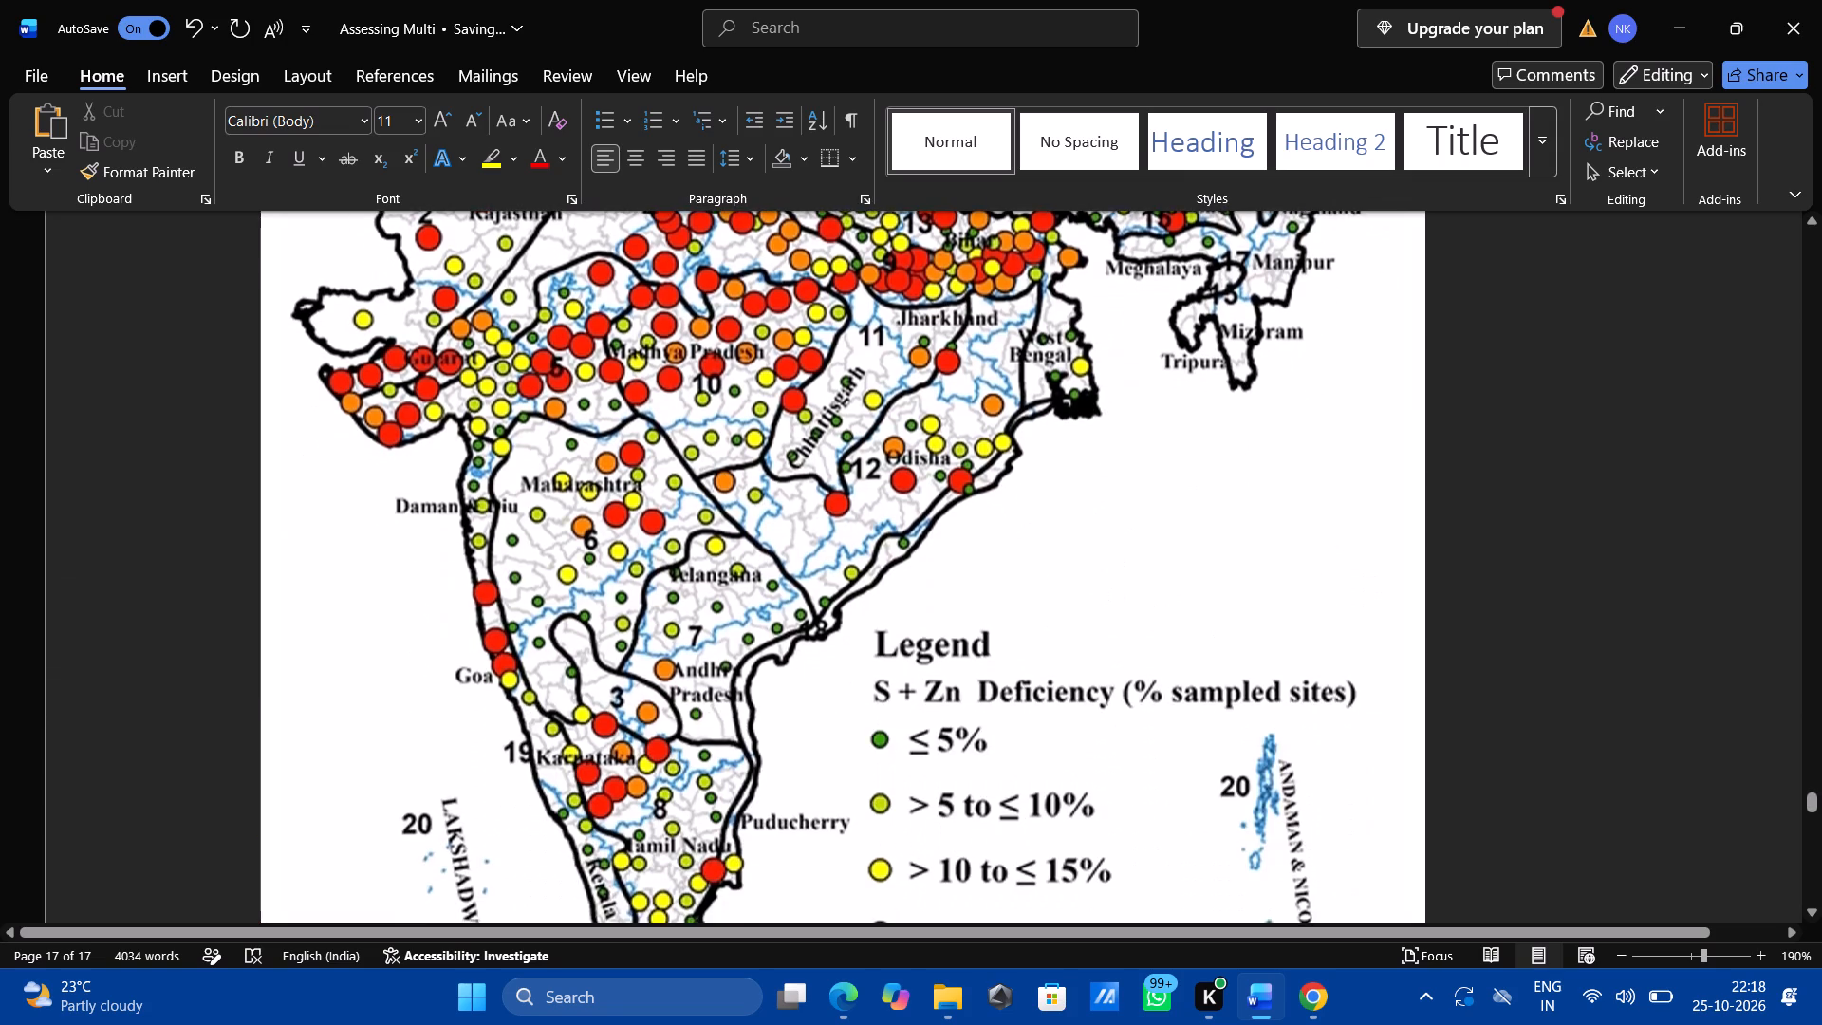
pyautogui.scroll(1, 246, 588)
pyautogui.scroll(-4, 246, 588)
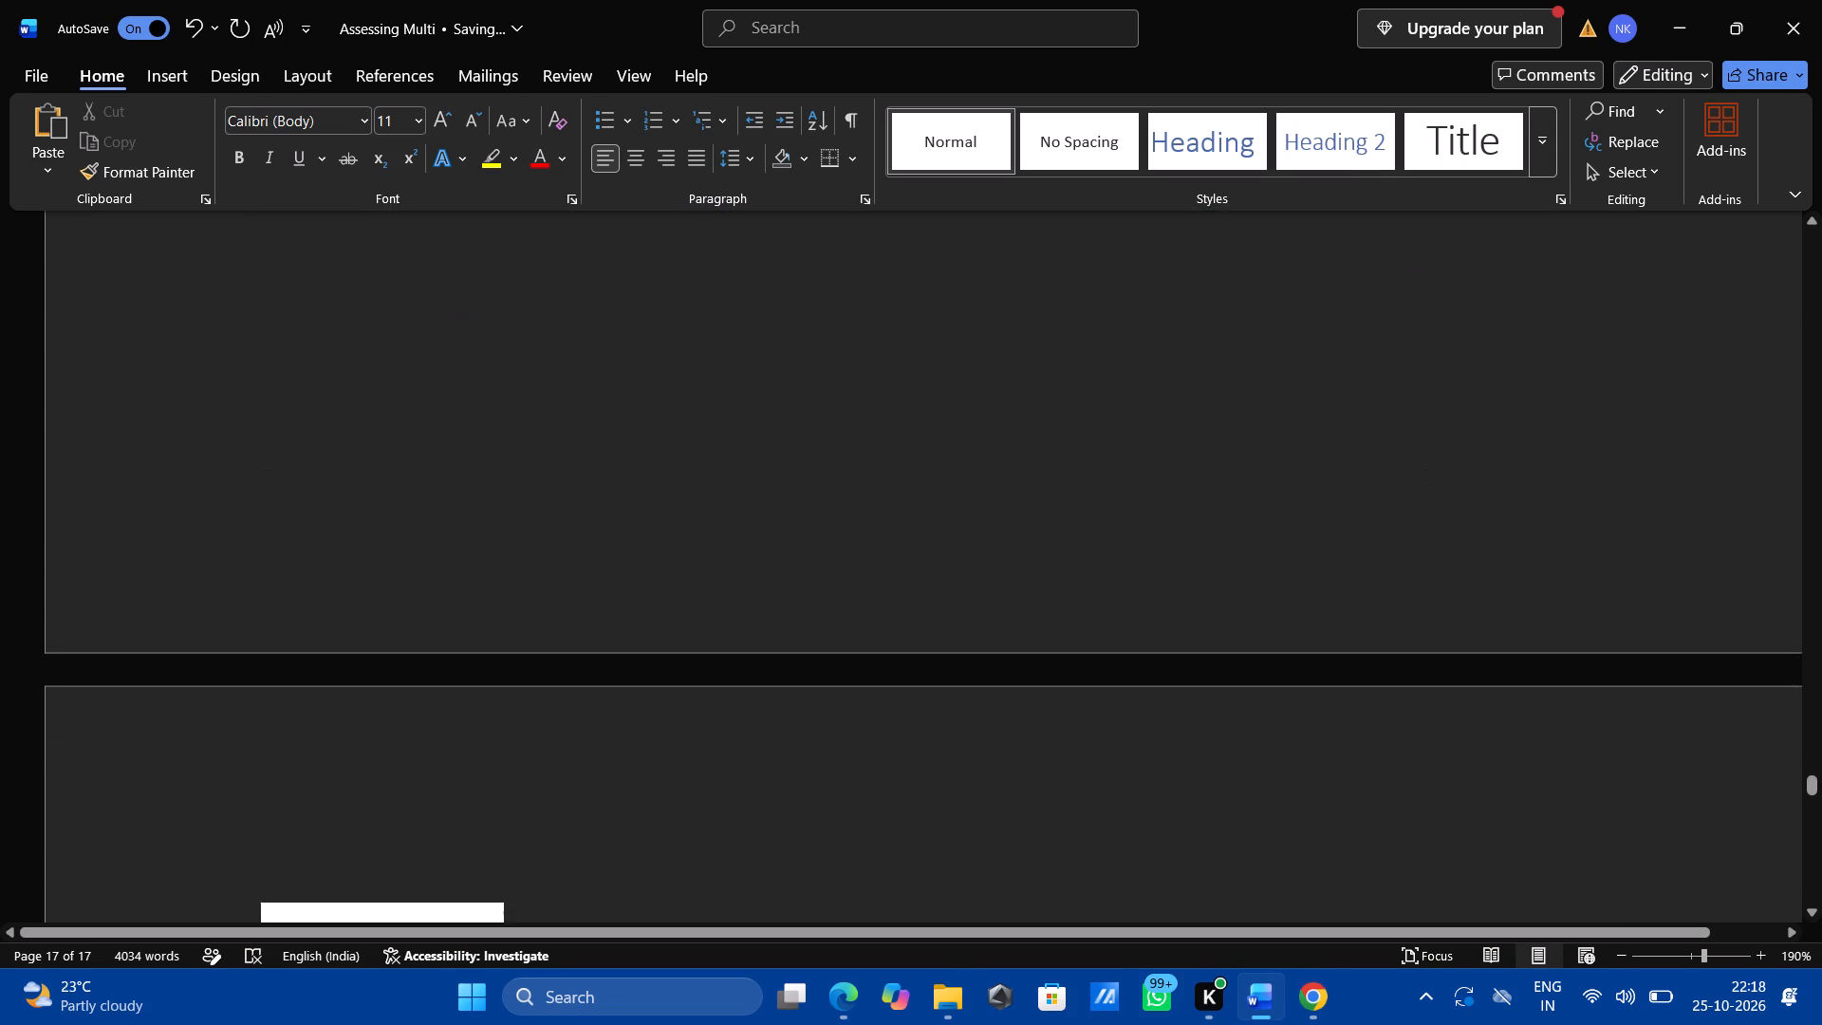
pyautogui.scroll(-6, 246, 588)
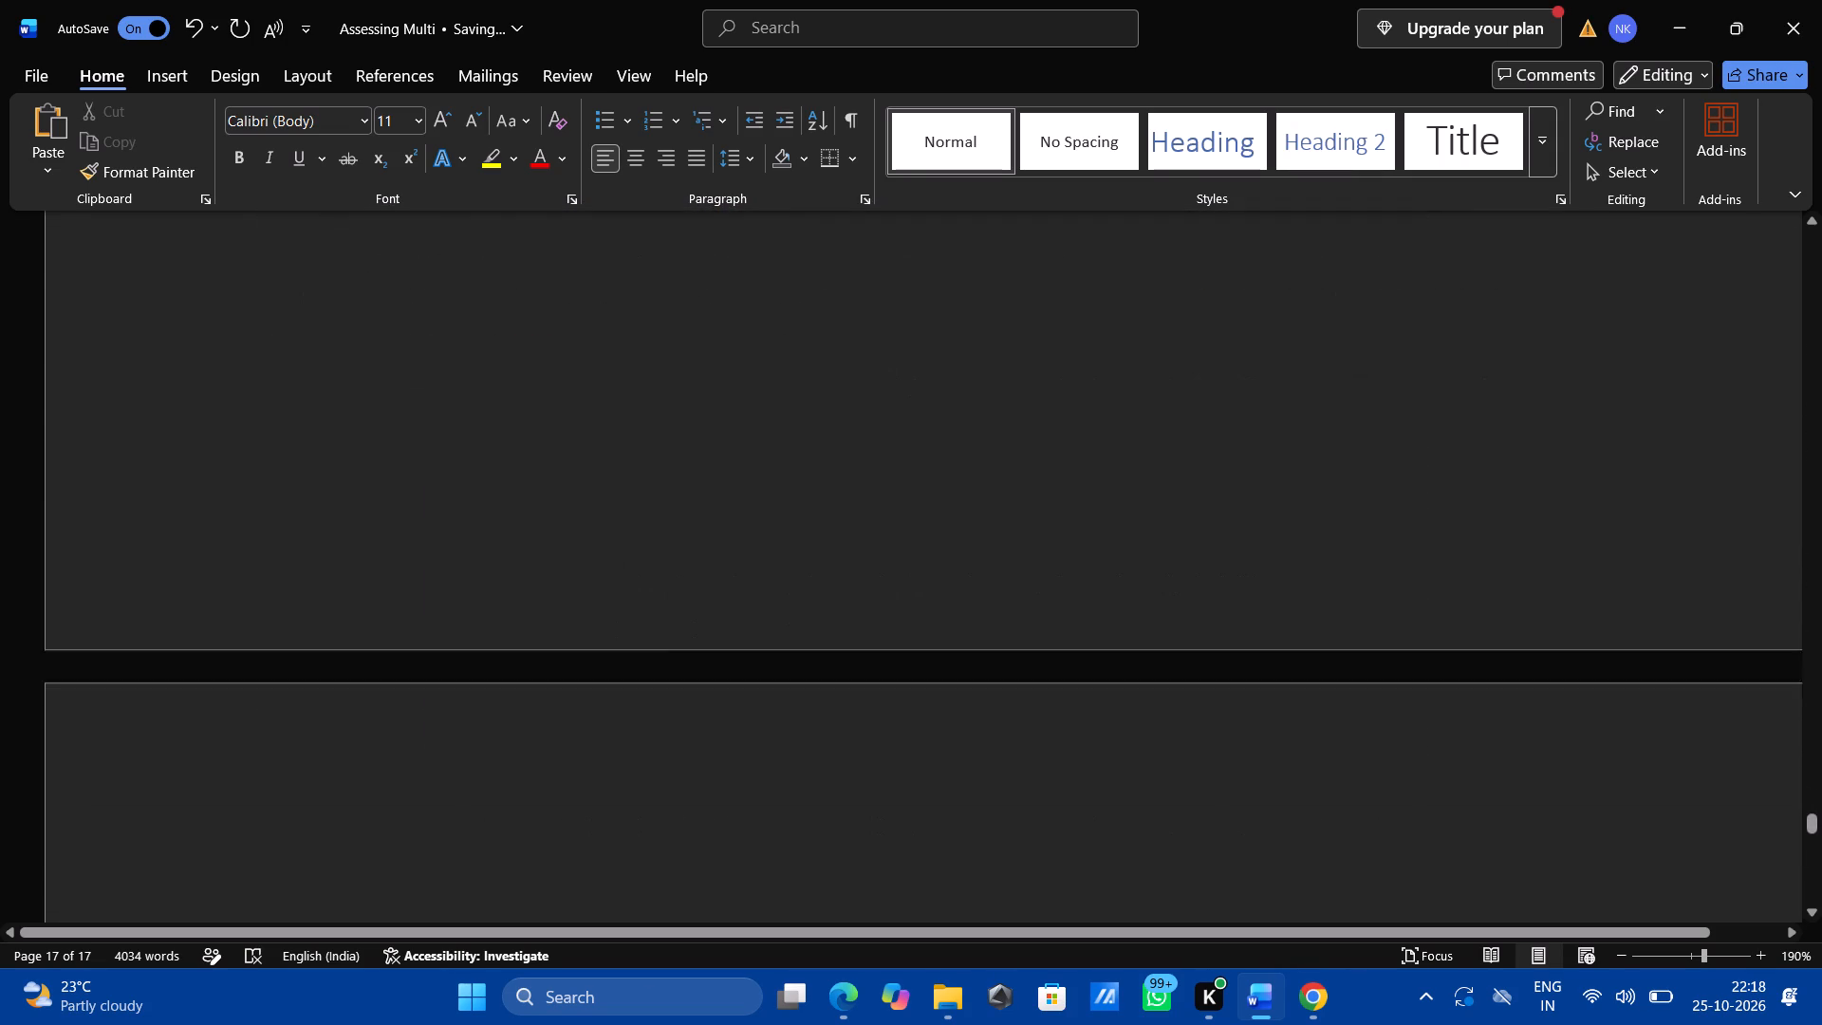
pyautogui.scroll(-7, 246, 588)
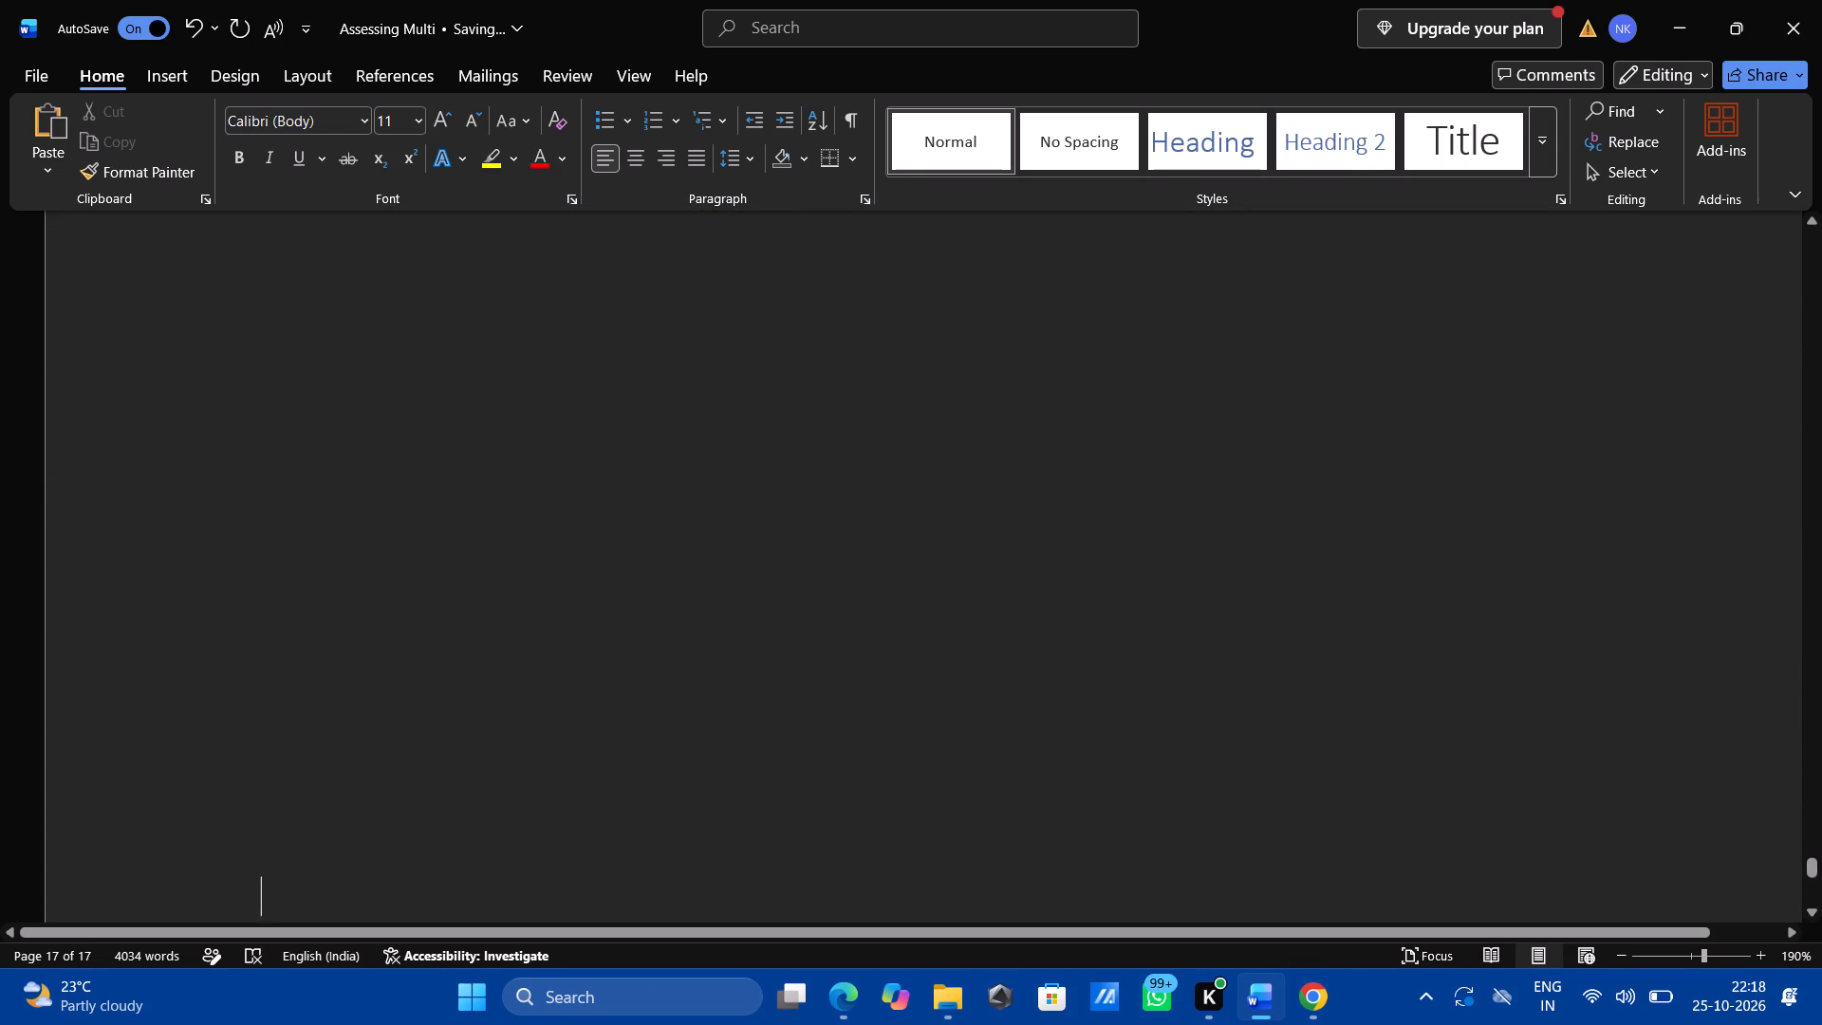
pyautogui.scroll(-6, 246, 588)
pyautogui.scroll(12, 246, 588)
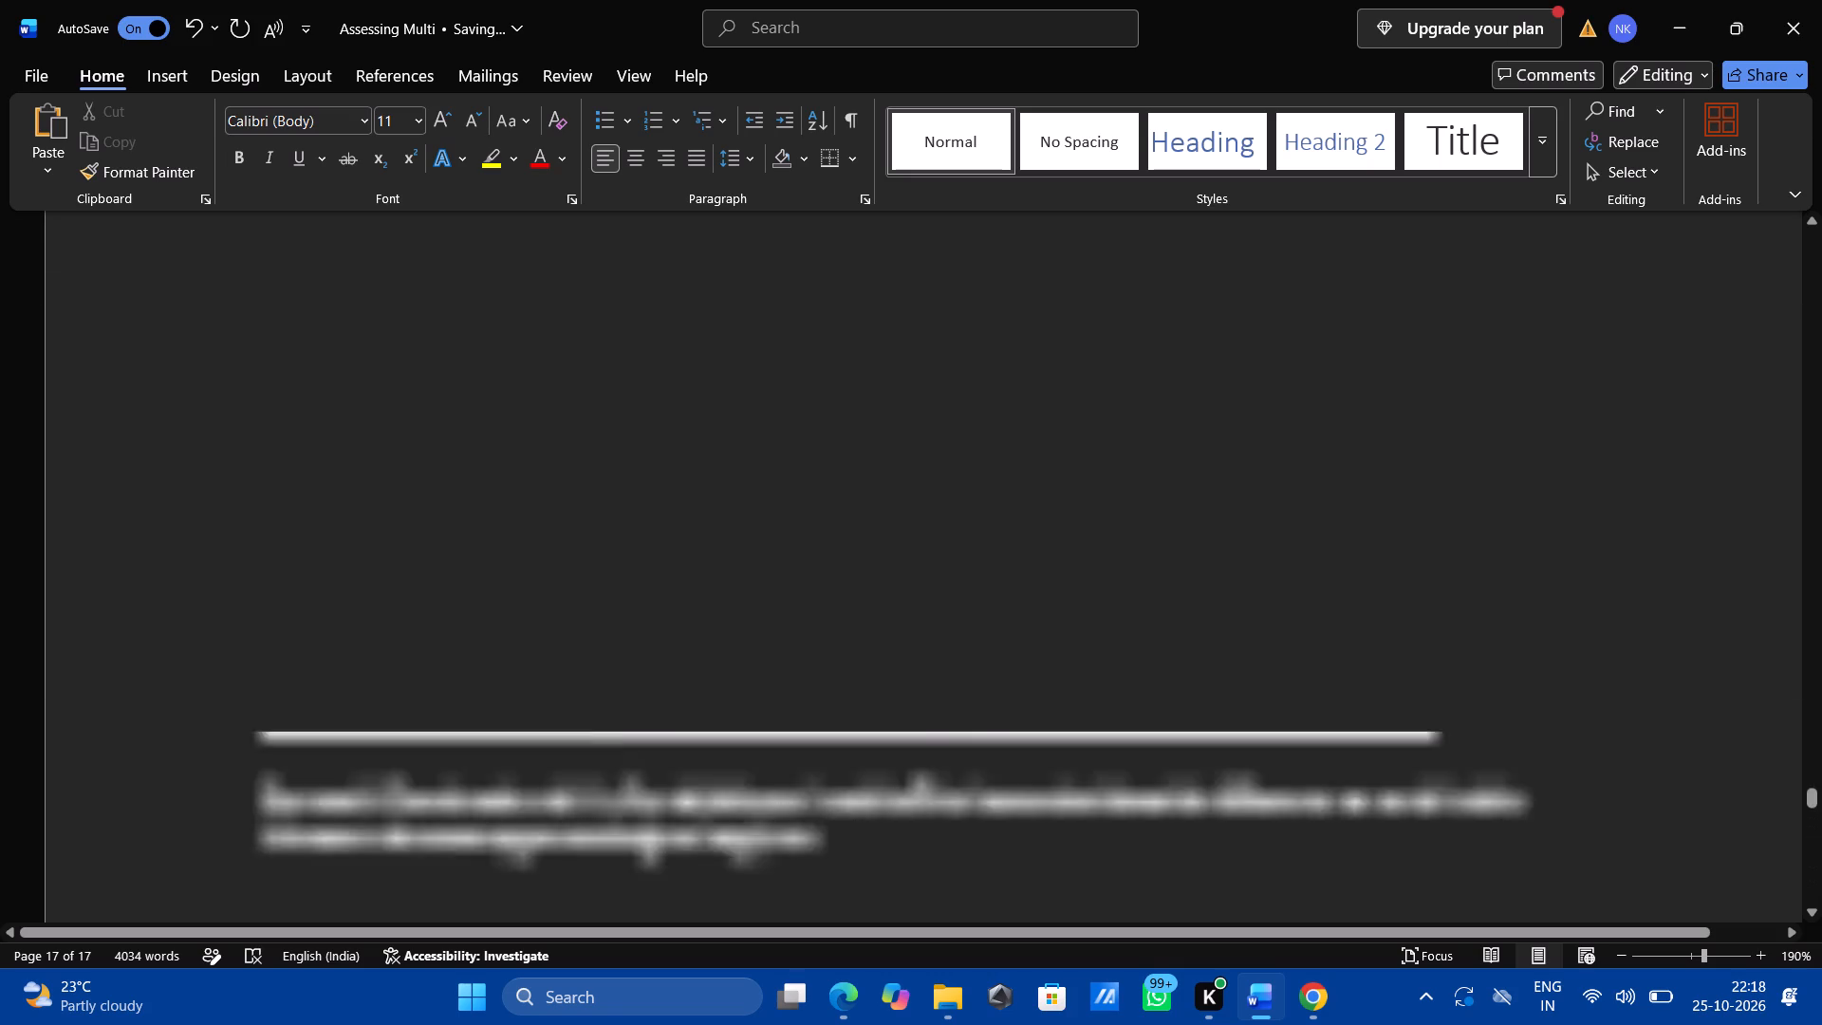
pyautogui.scroll(-3, 246, 588)
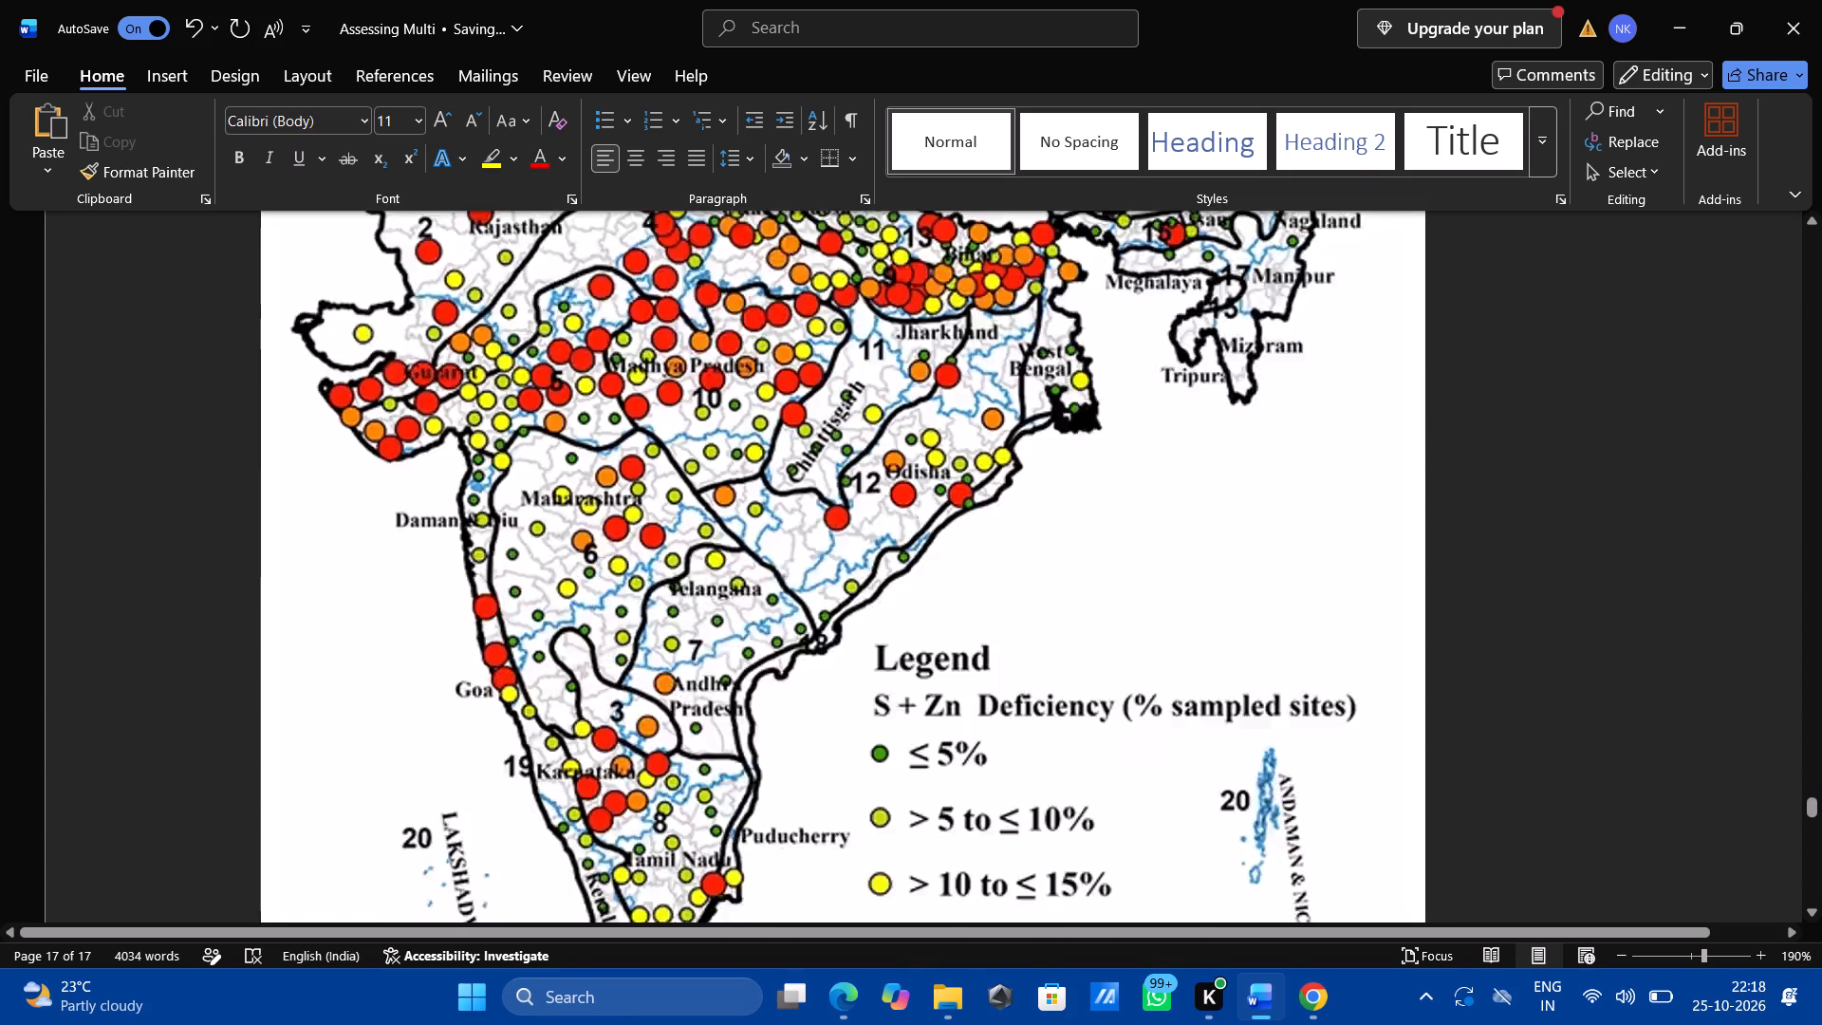
pyautogui.scroll(-3, 246, 588)
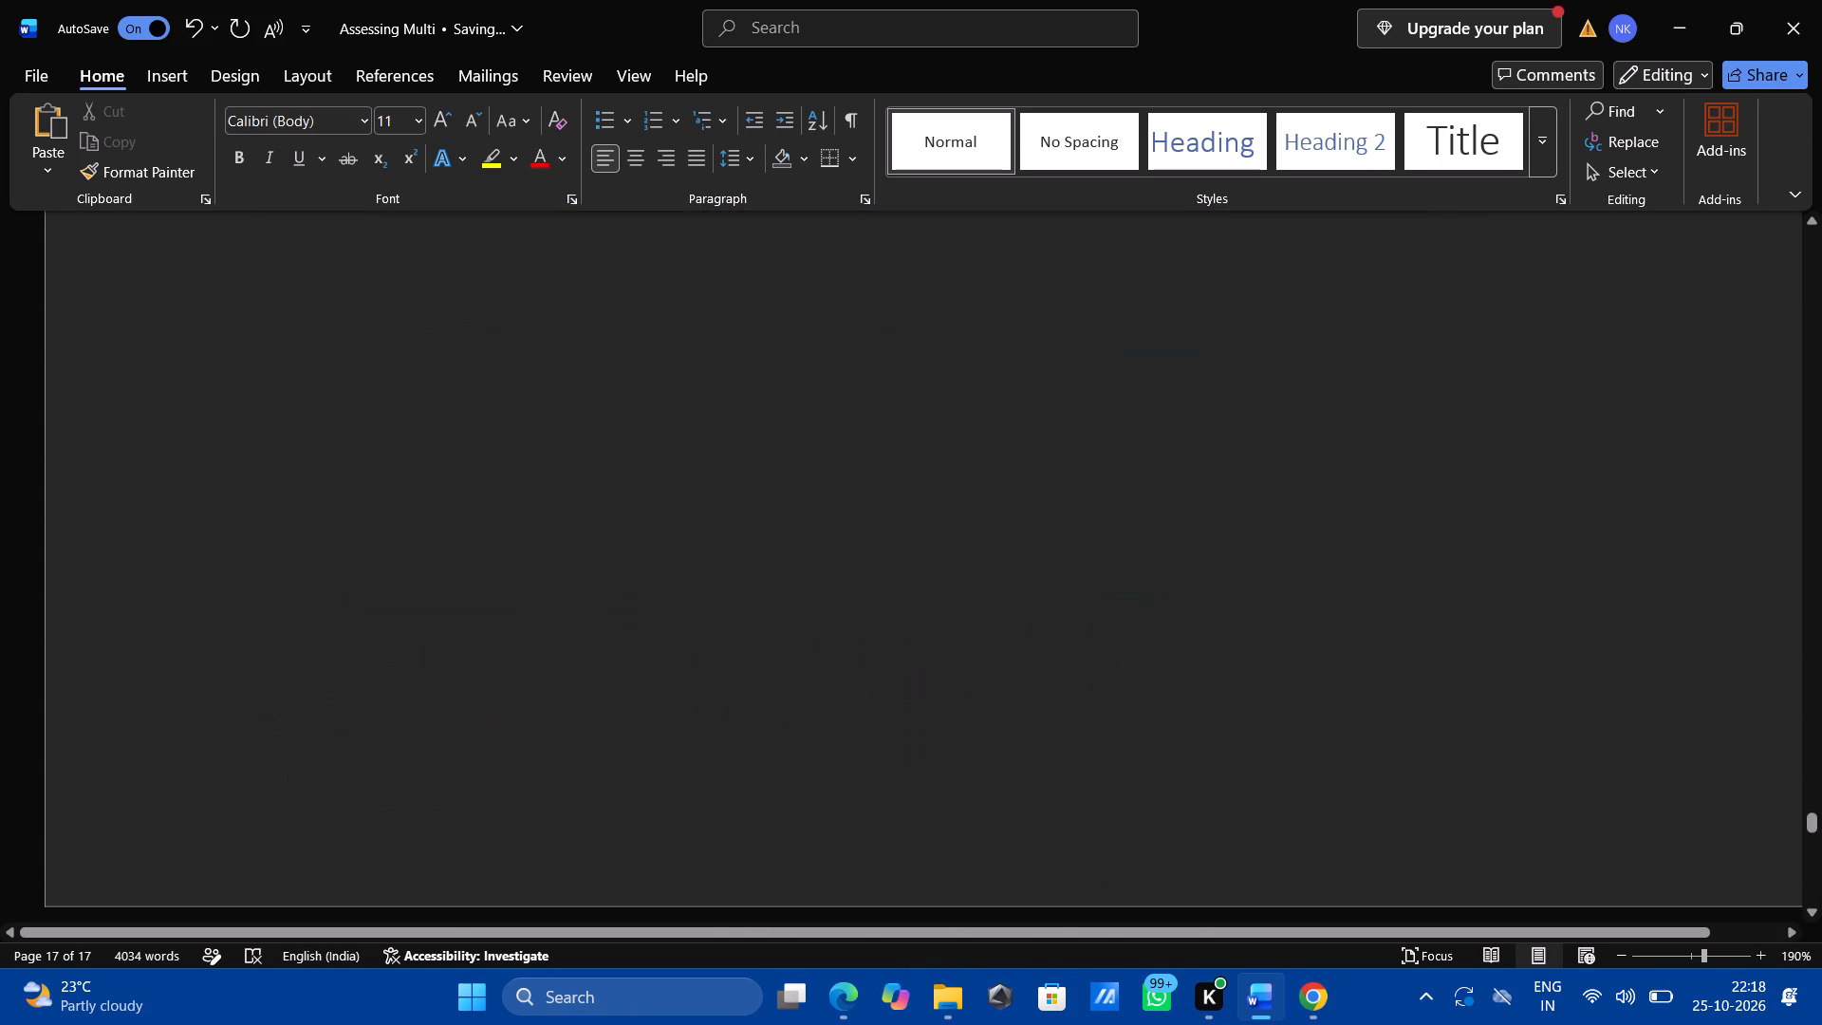
pyautogui.scroll(-3, 246, 588)
pyautogui.scroll(1, 307, 347)
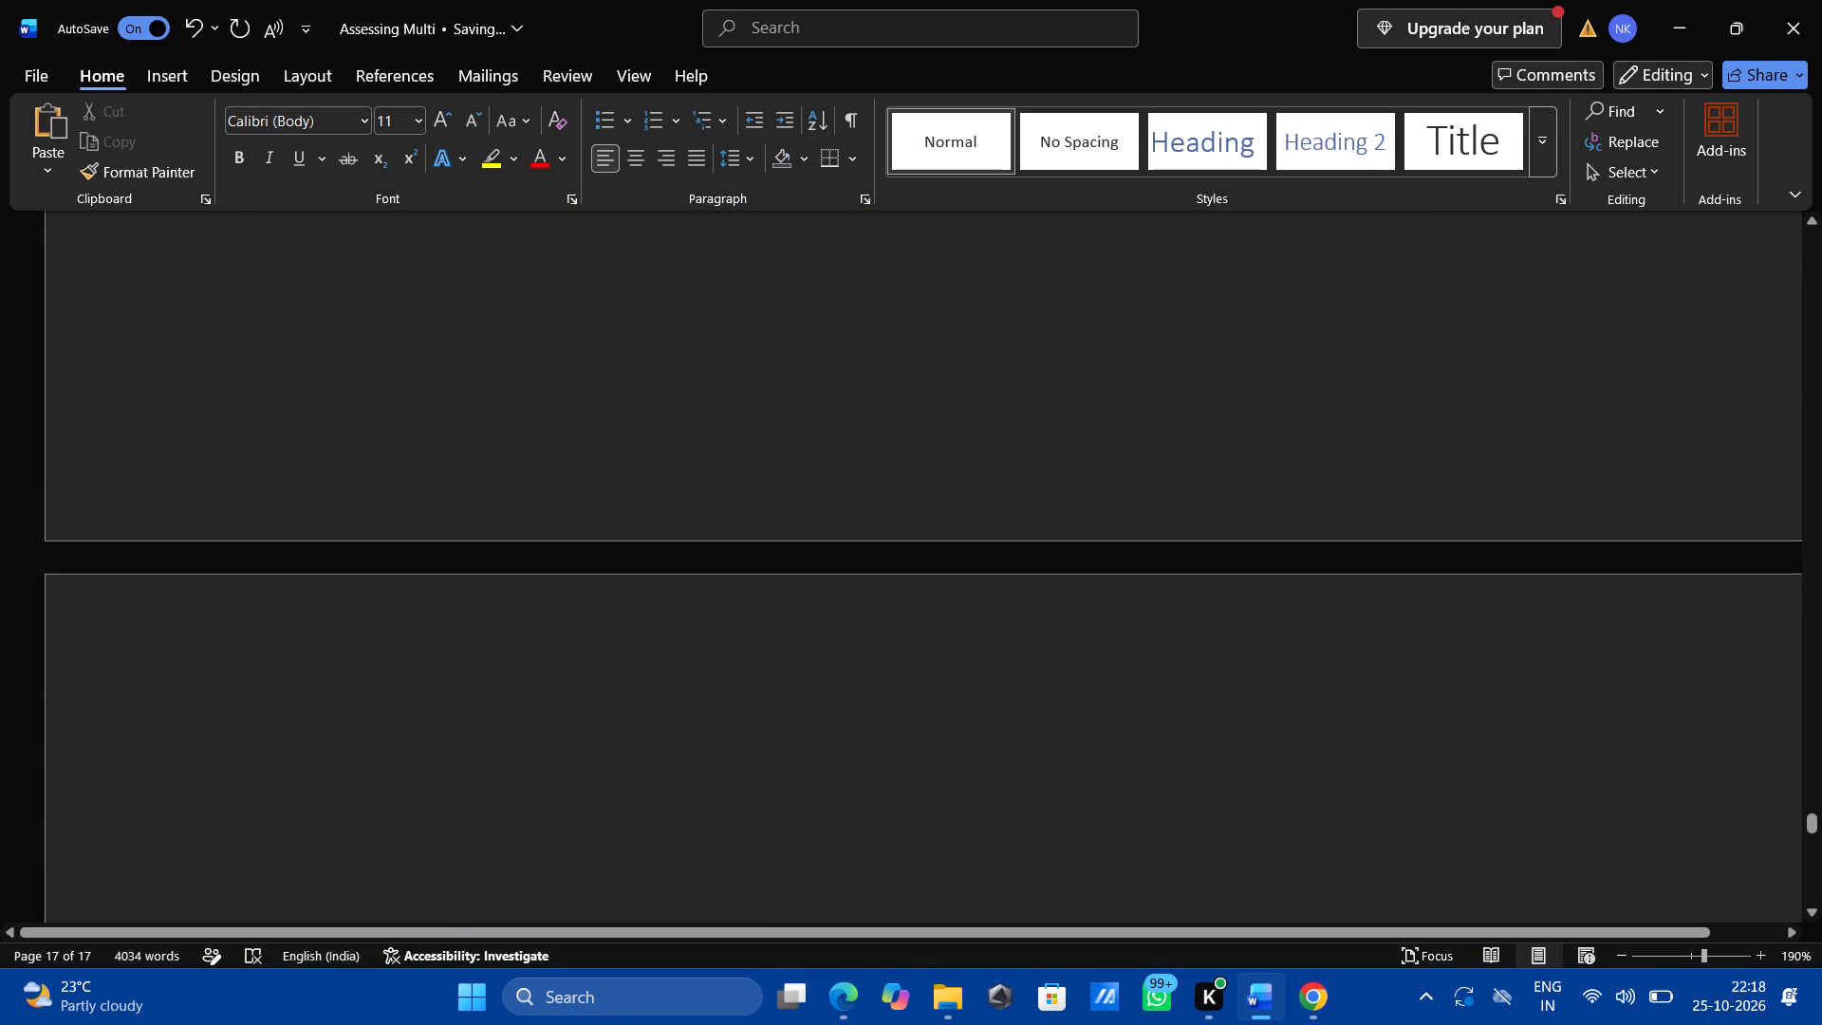
pyautogui.scroll(1, 307, 347)
pyautogui.click(266, 665)
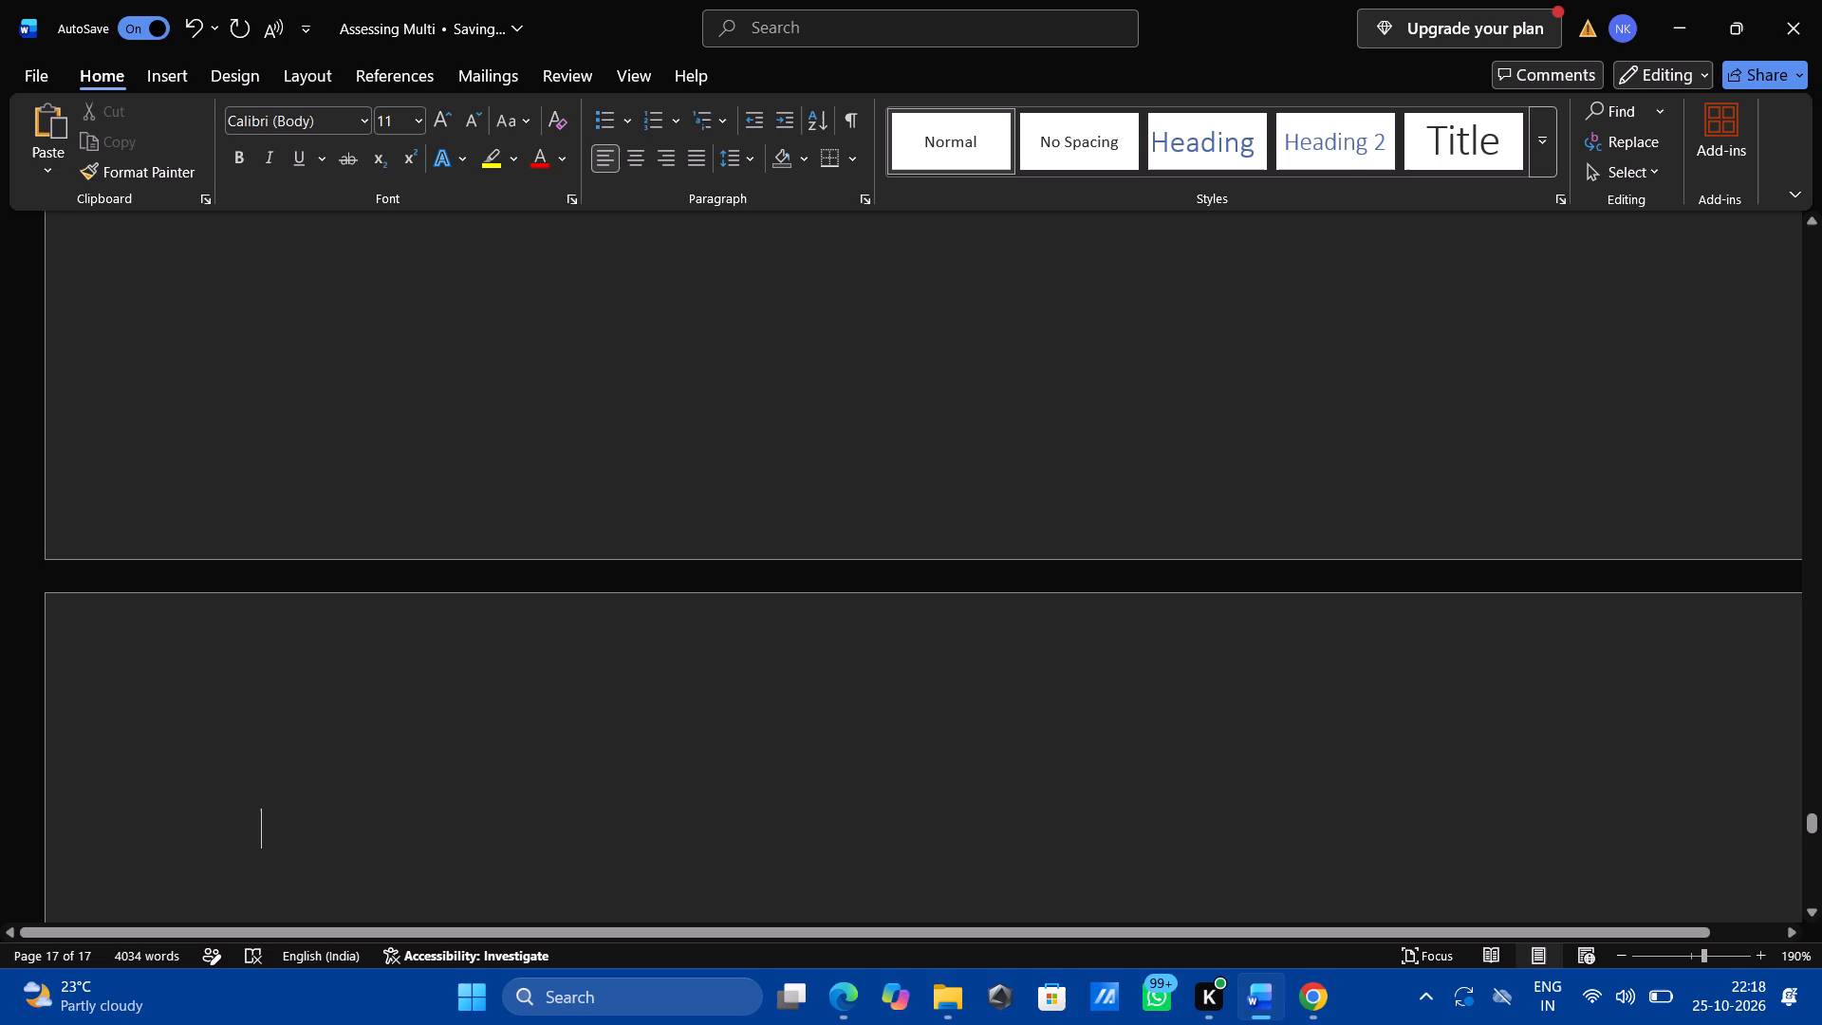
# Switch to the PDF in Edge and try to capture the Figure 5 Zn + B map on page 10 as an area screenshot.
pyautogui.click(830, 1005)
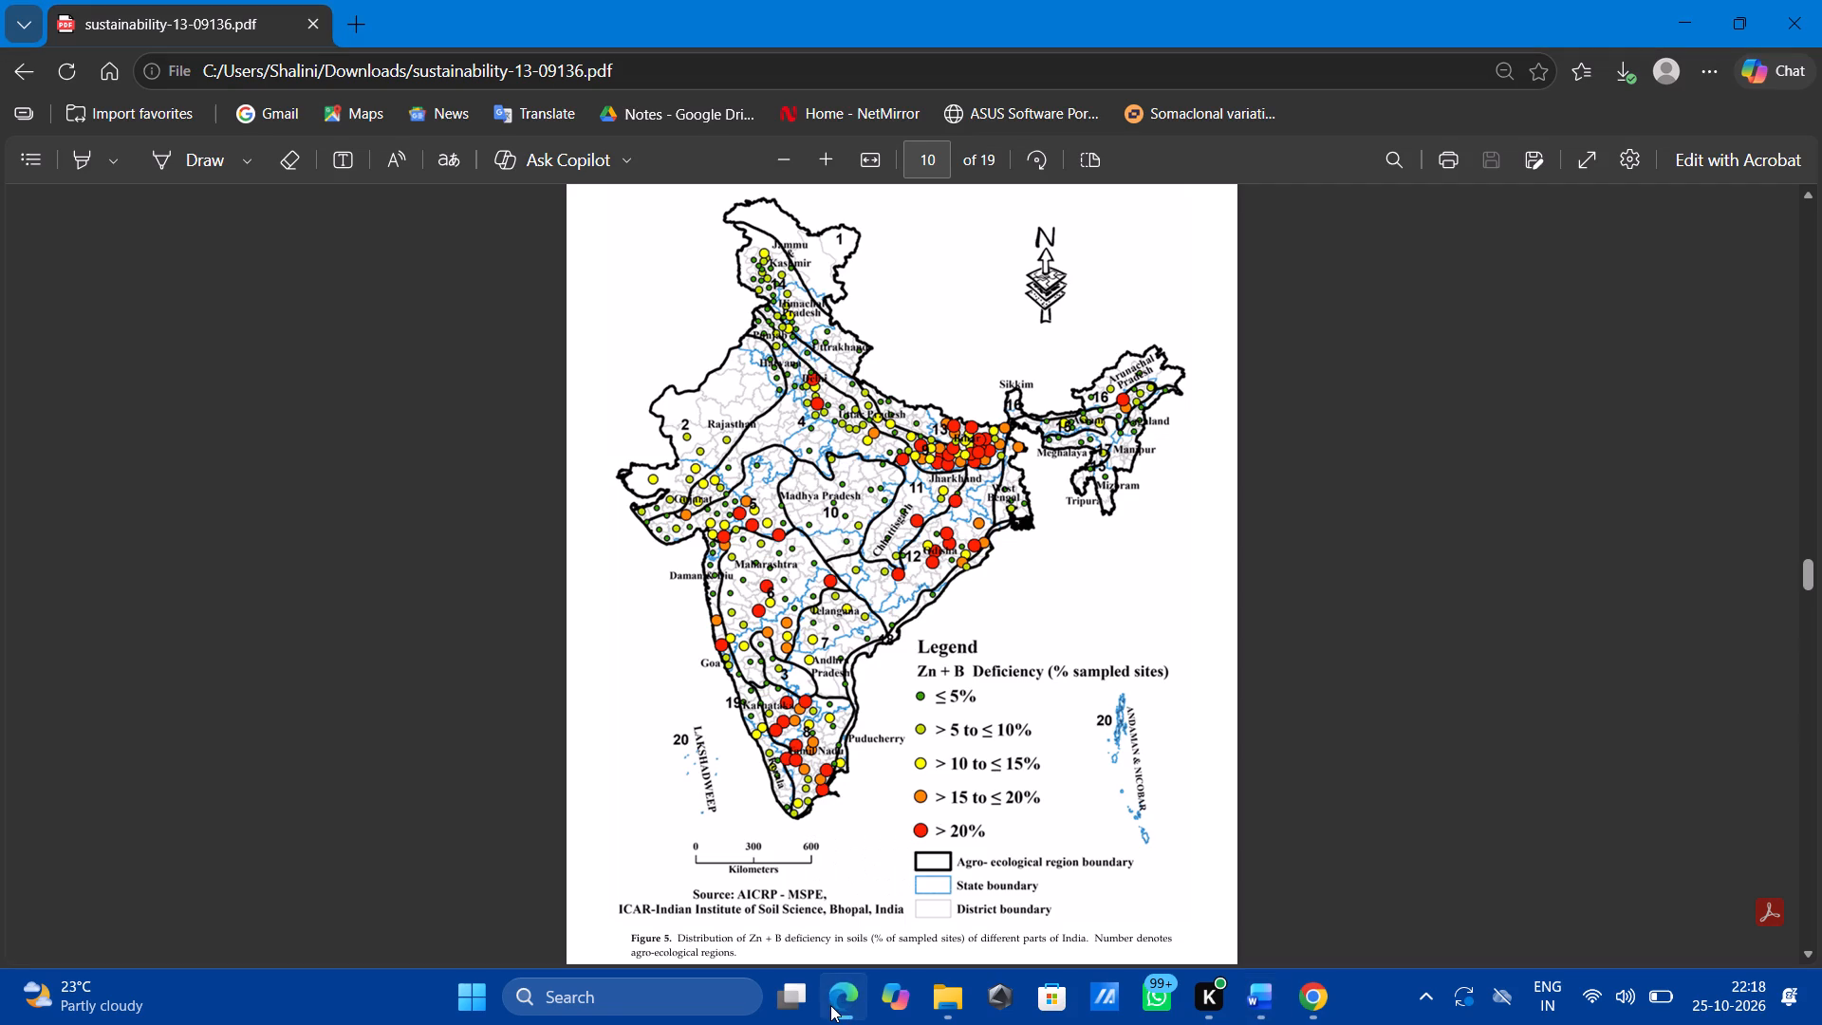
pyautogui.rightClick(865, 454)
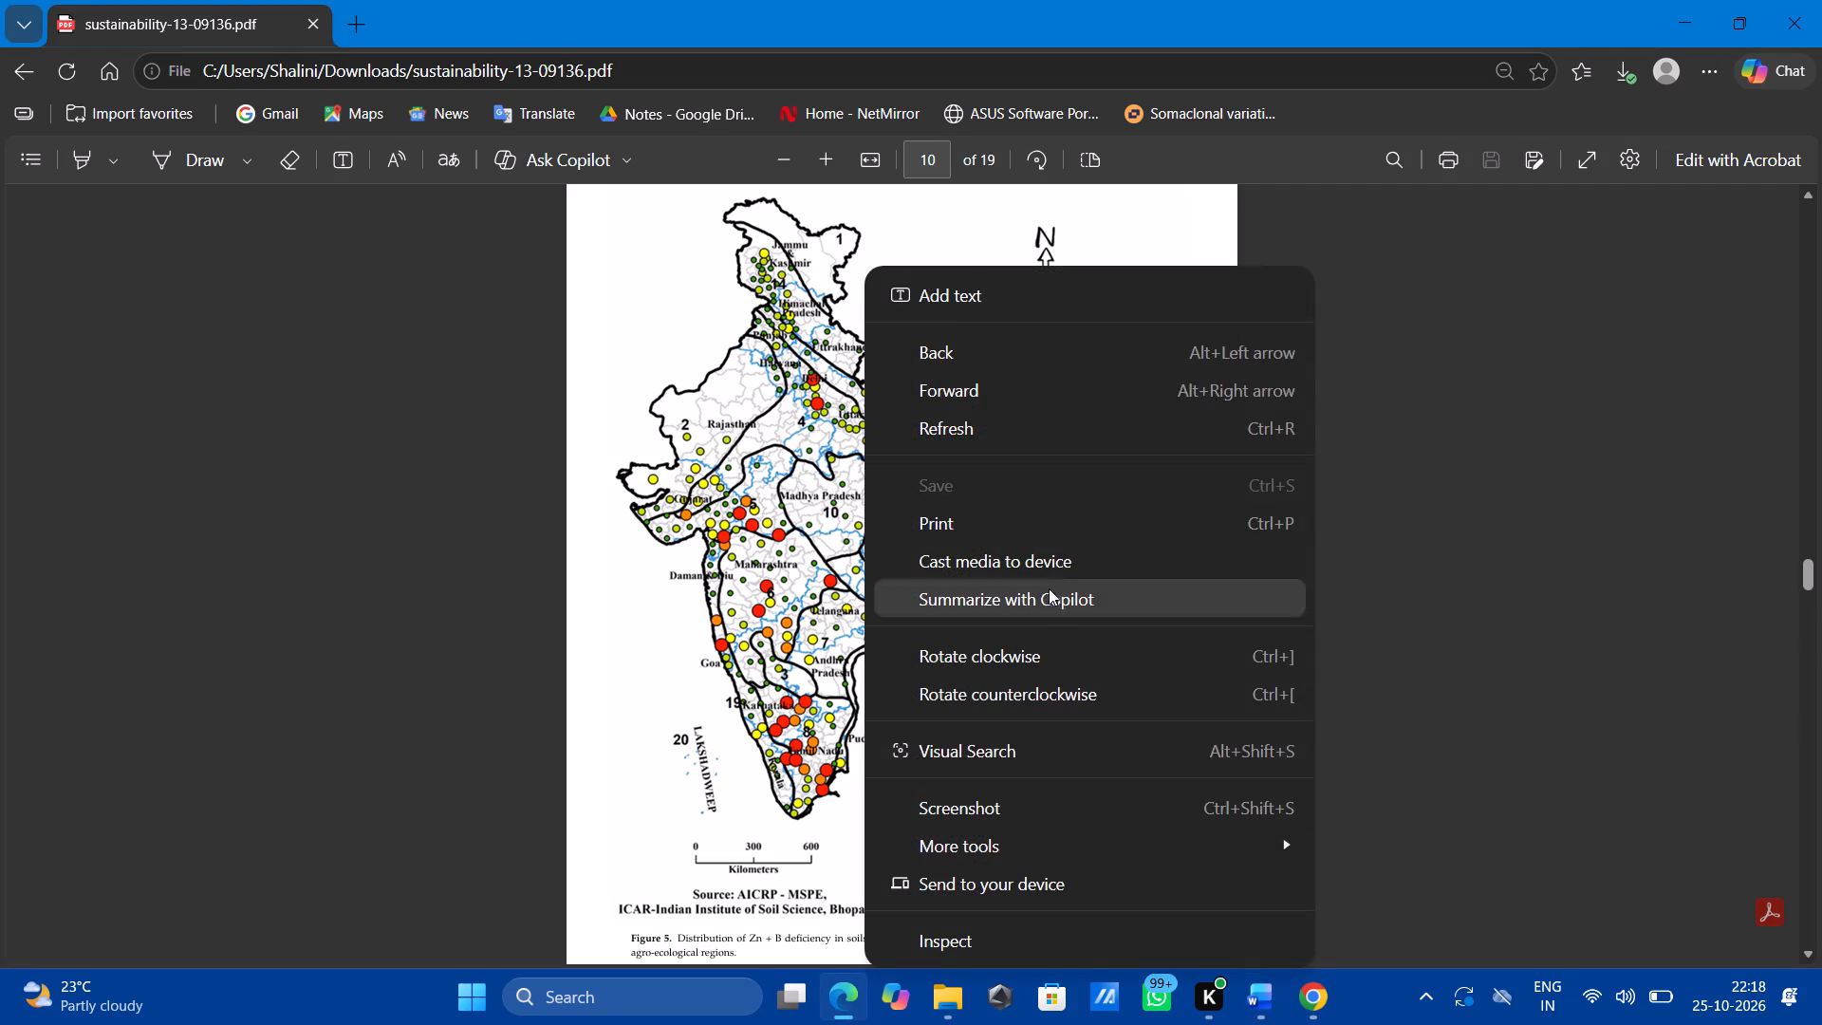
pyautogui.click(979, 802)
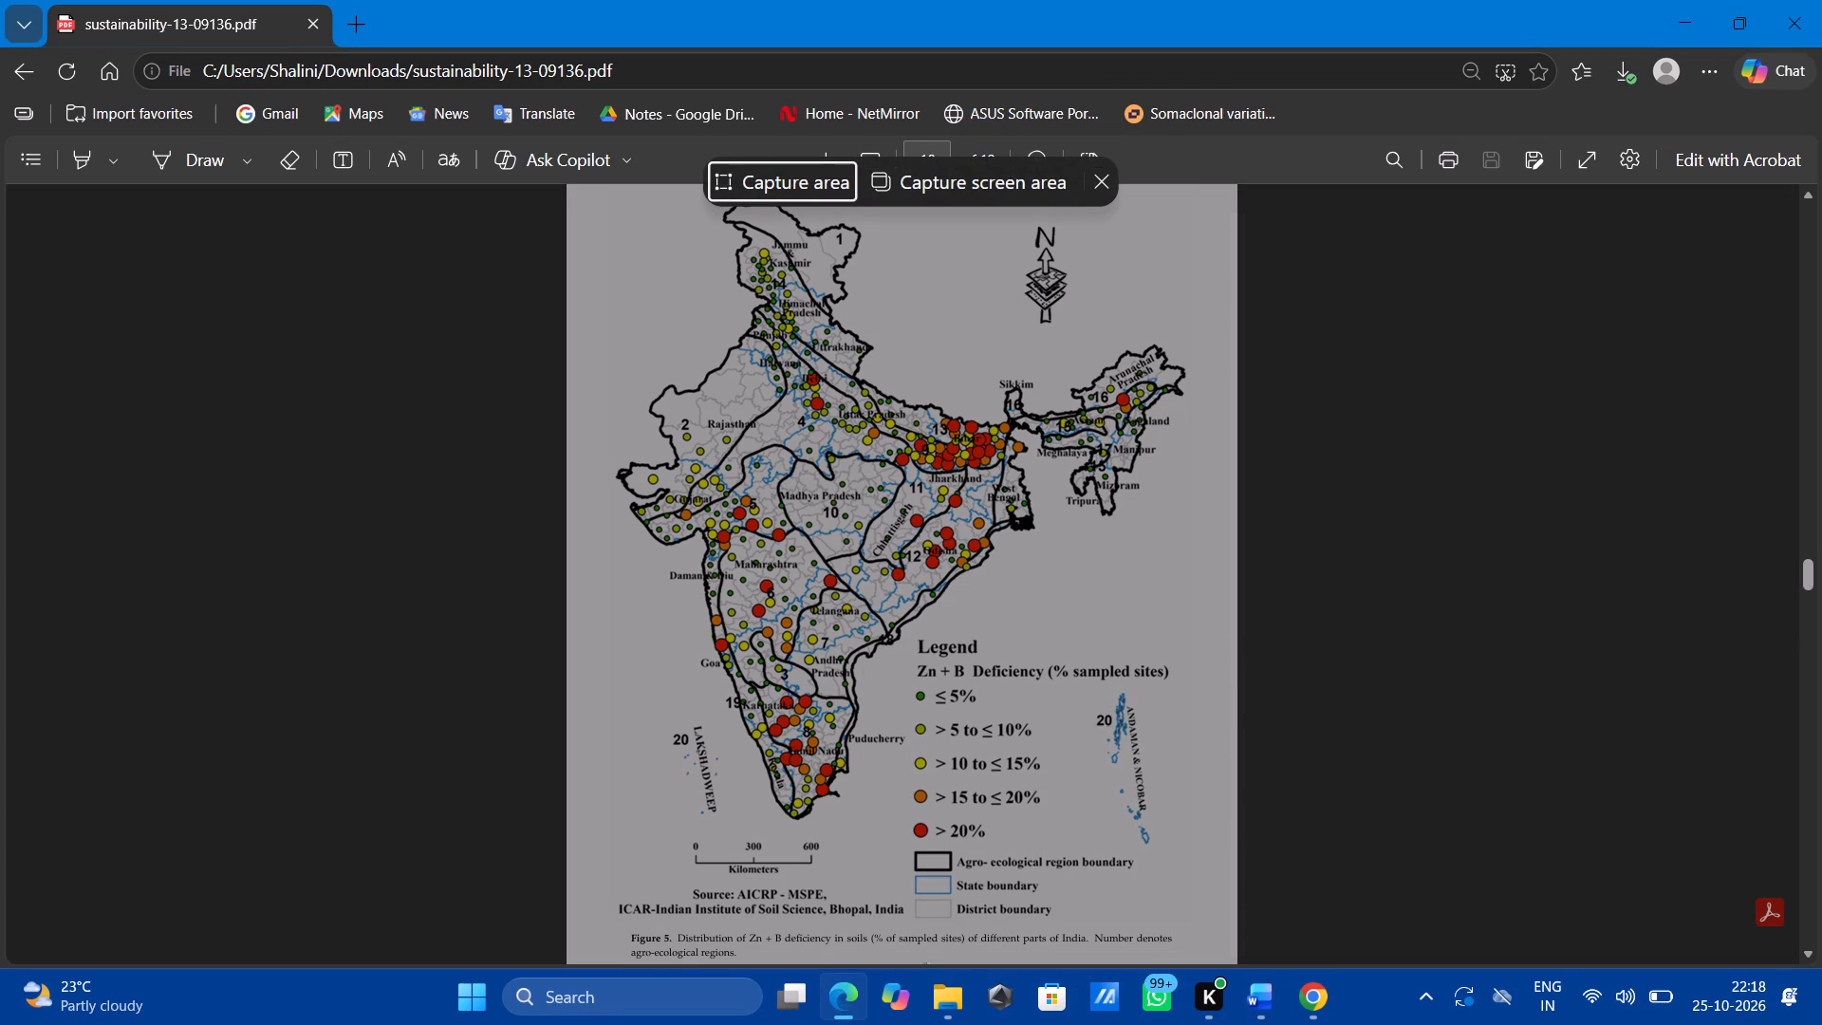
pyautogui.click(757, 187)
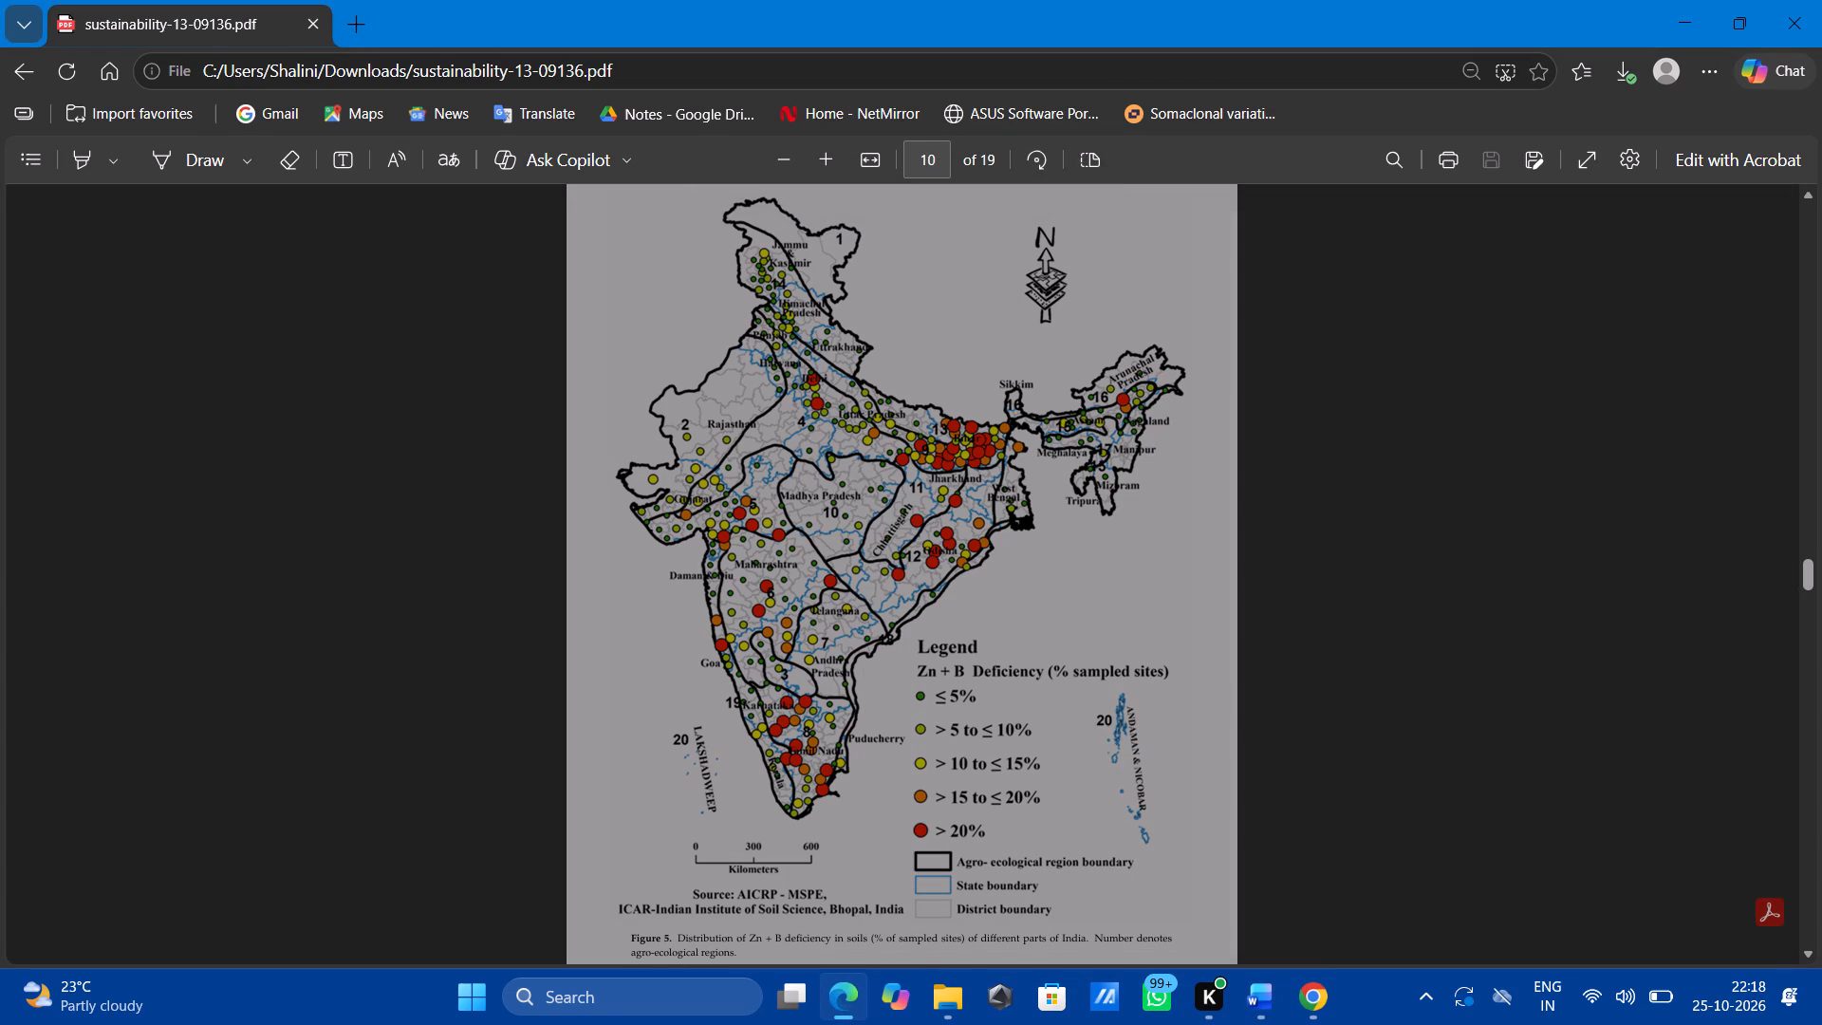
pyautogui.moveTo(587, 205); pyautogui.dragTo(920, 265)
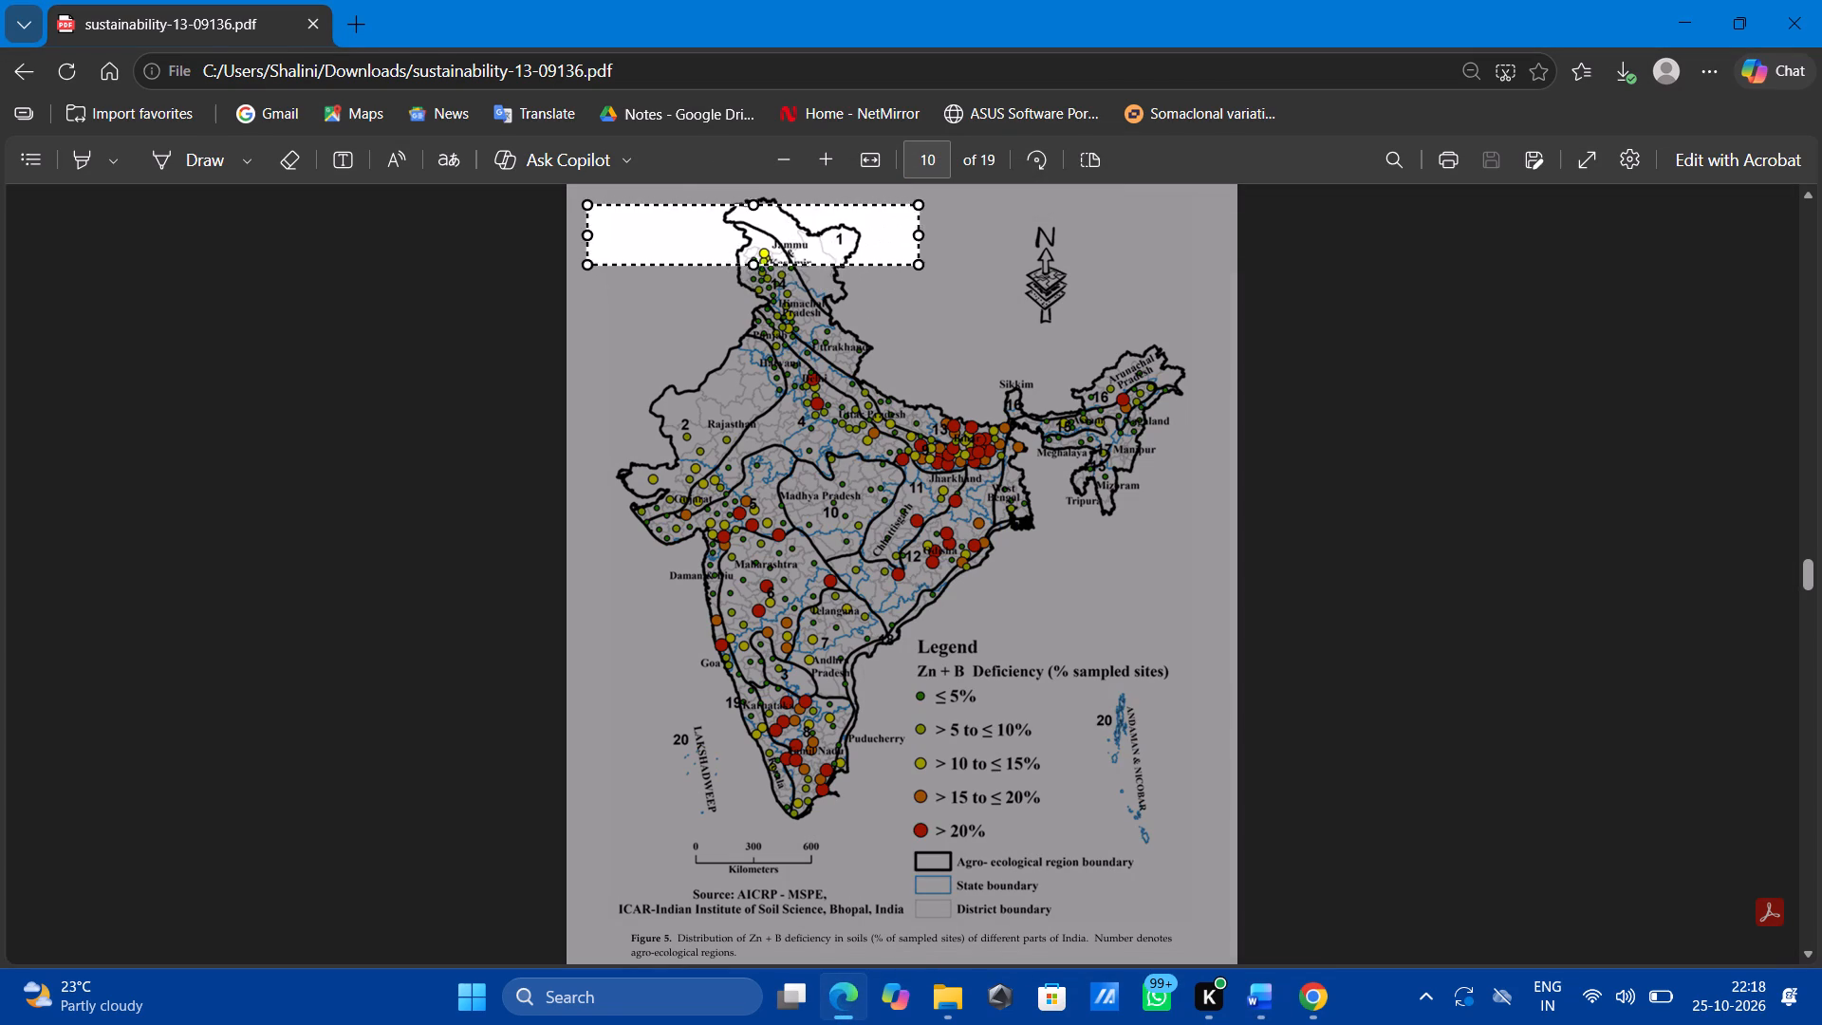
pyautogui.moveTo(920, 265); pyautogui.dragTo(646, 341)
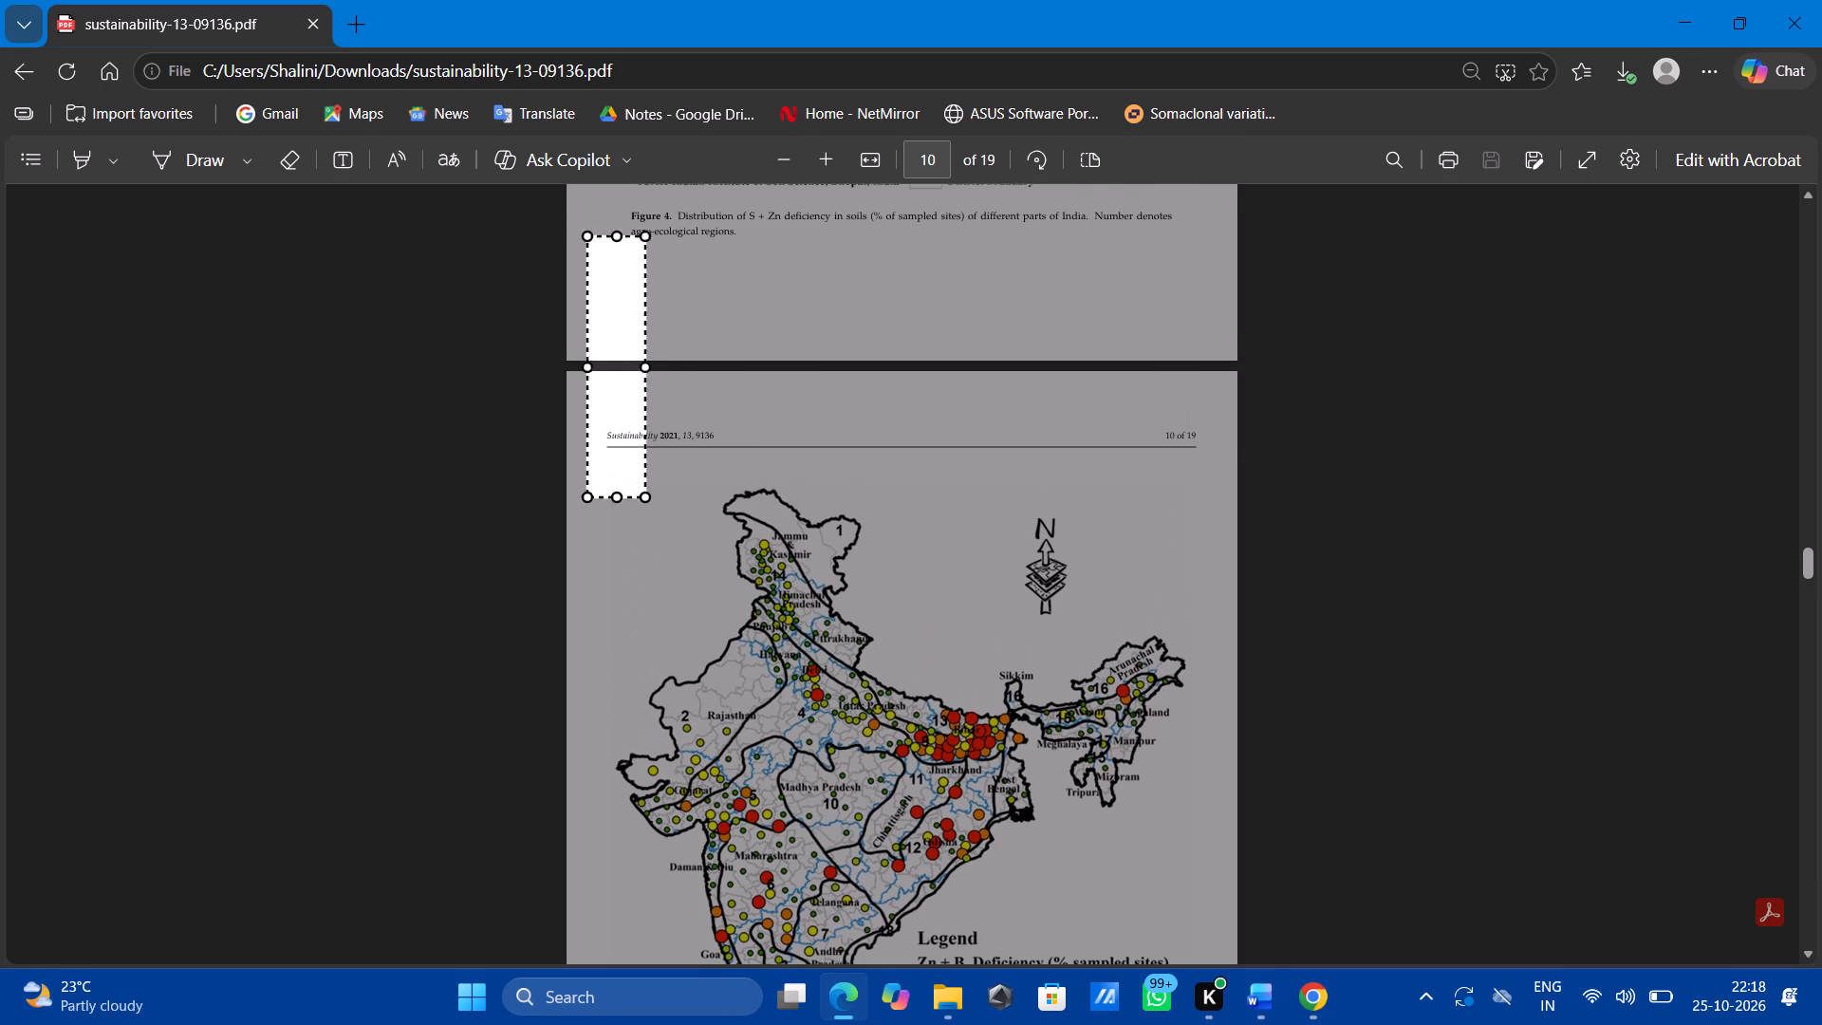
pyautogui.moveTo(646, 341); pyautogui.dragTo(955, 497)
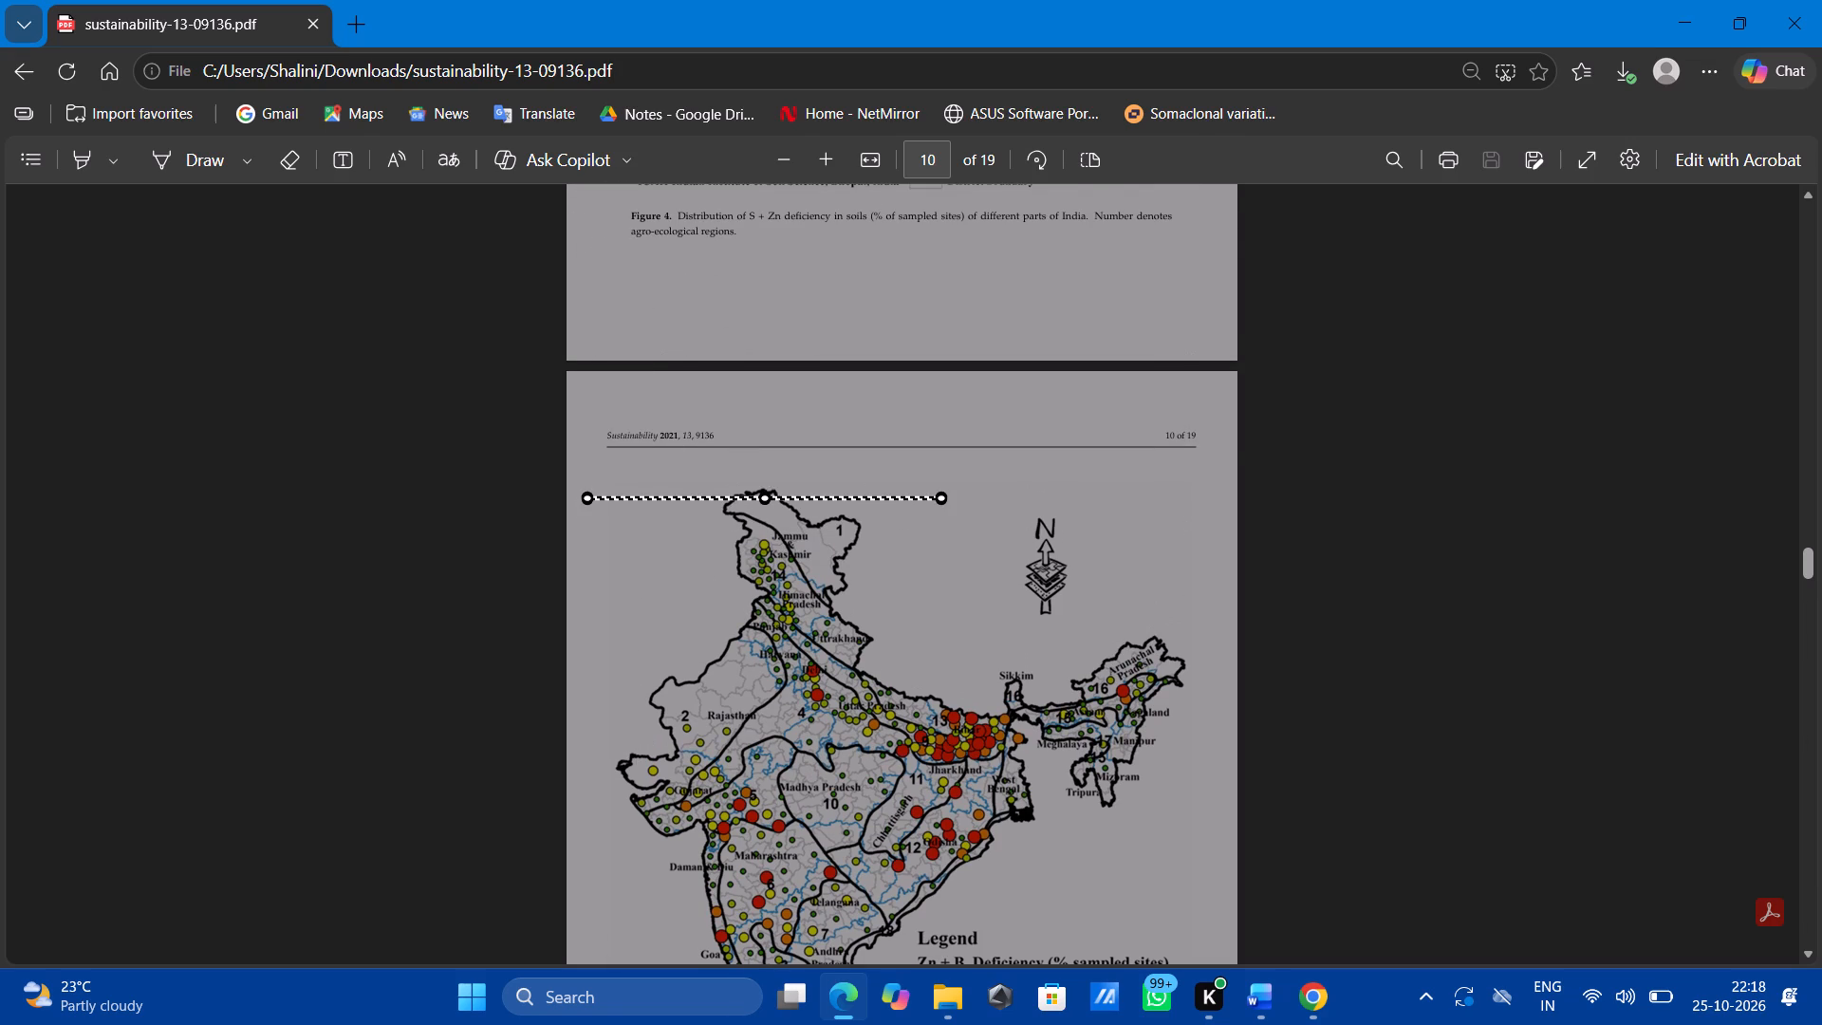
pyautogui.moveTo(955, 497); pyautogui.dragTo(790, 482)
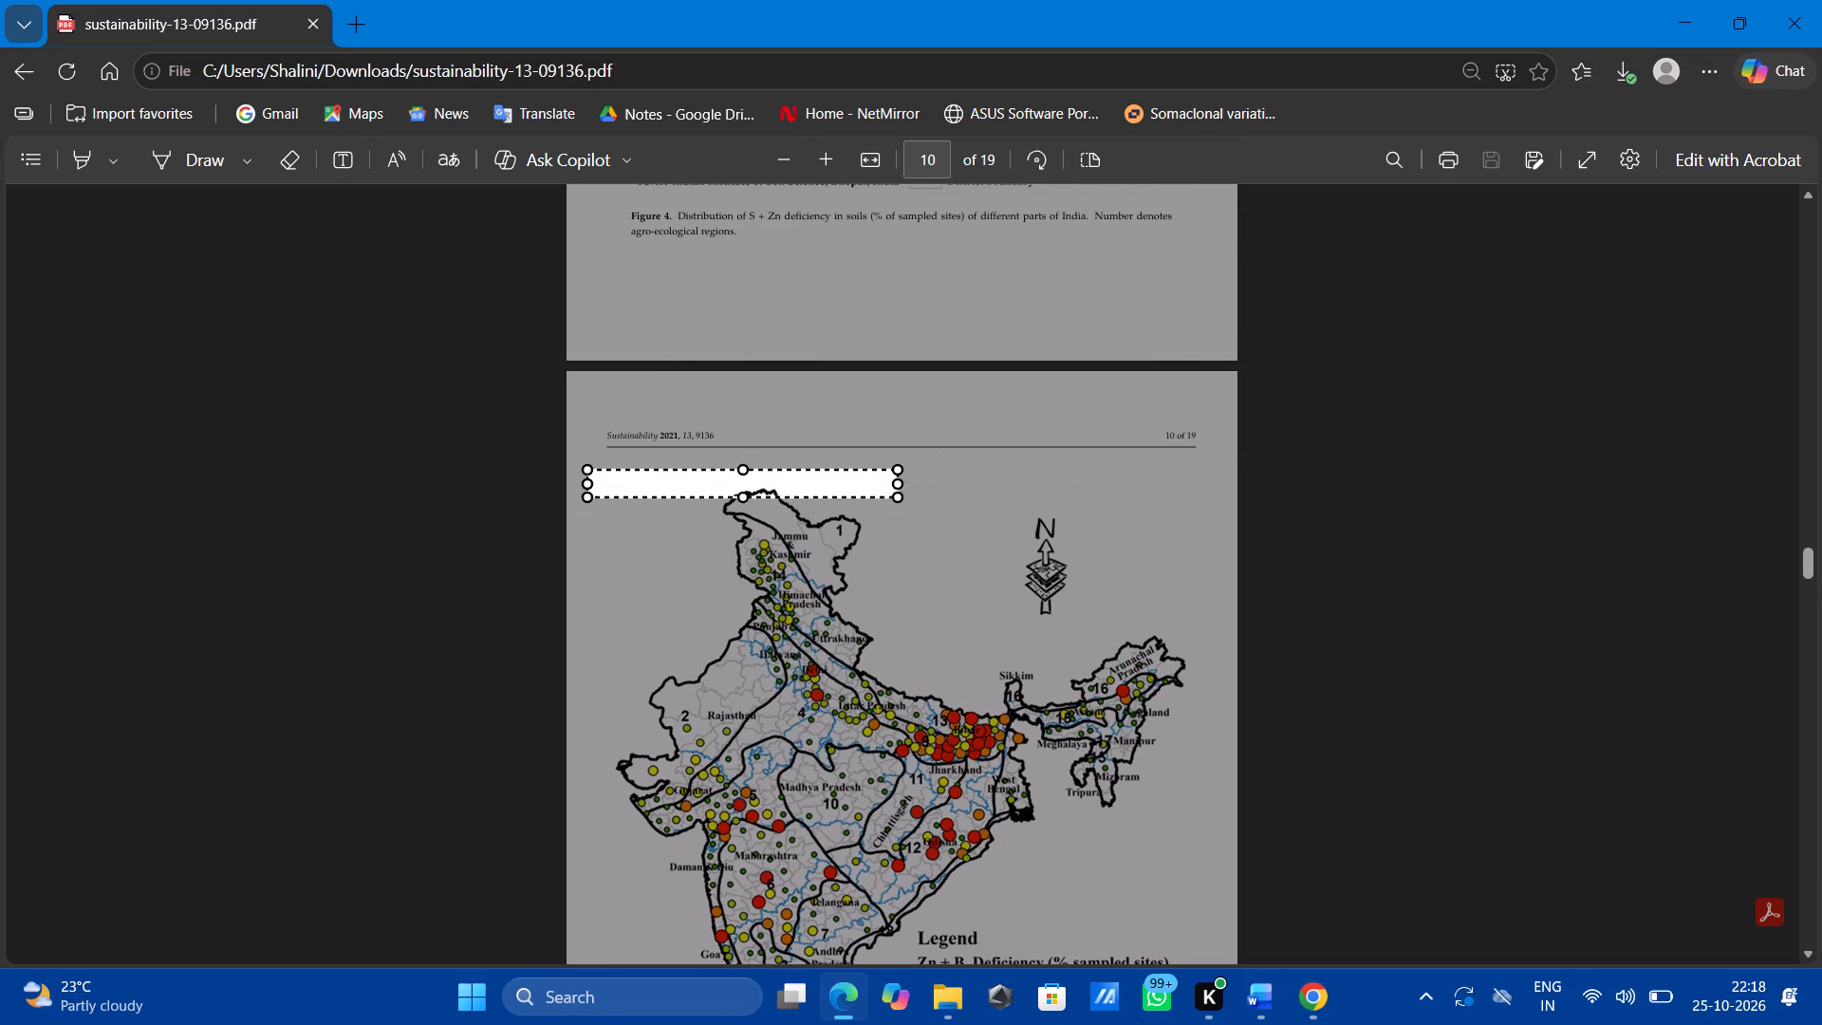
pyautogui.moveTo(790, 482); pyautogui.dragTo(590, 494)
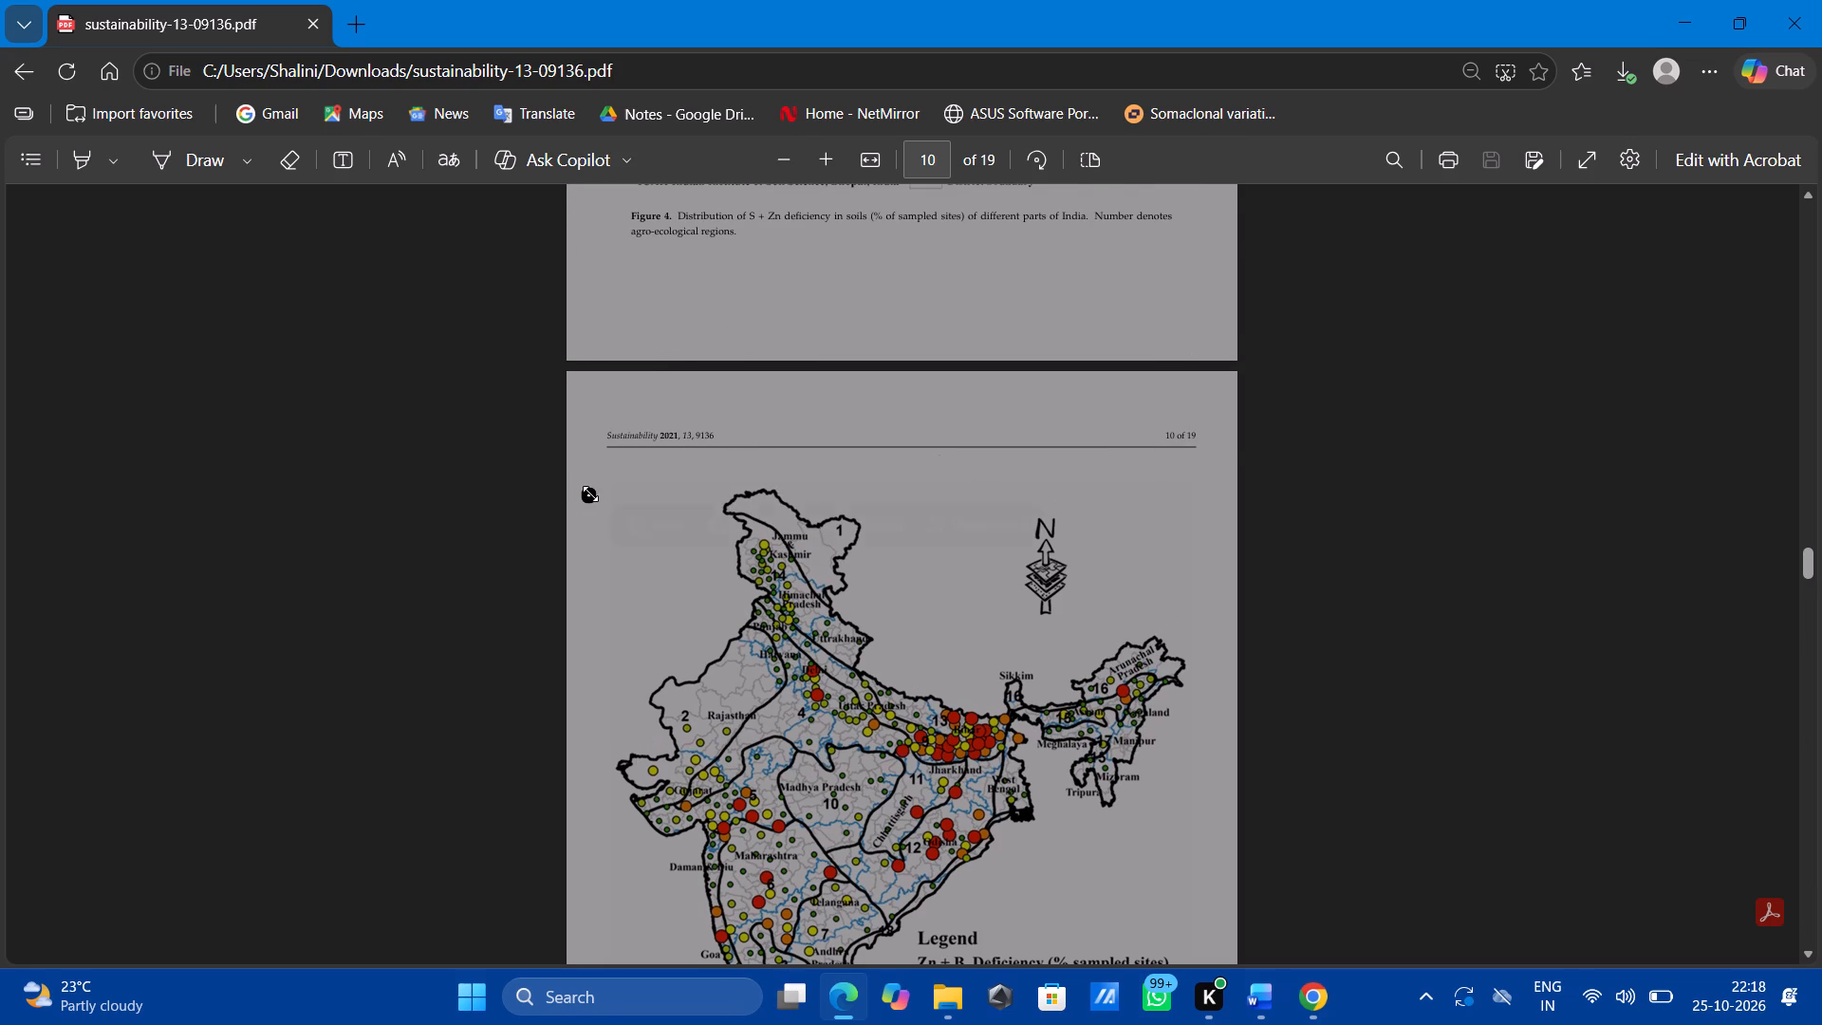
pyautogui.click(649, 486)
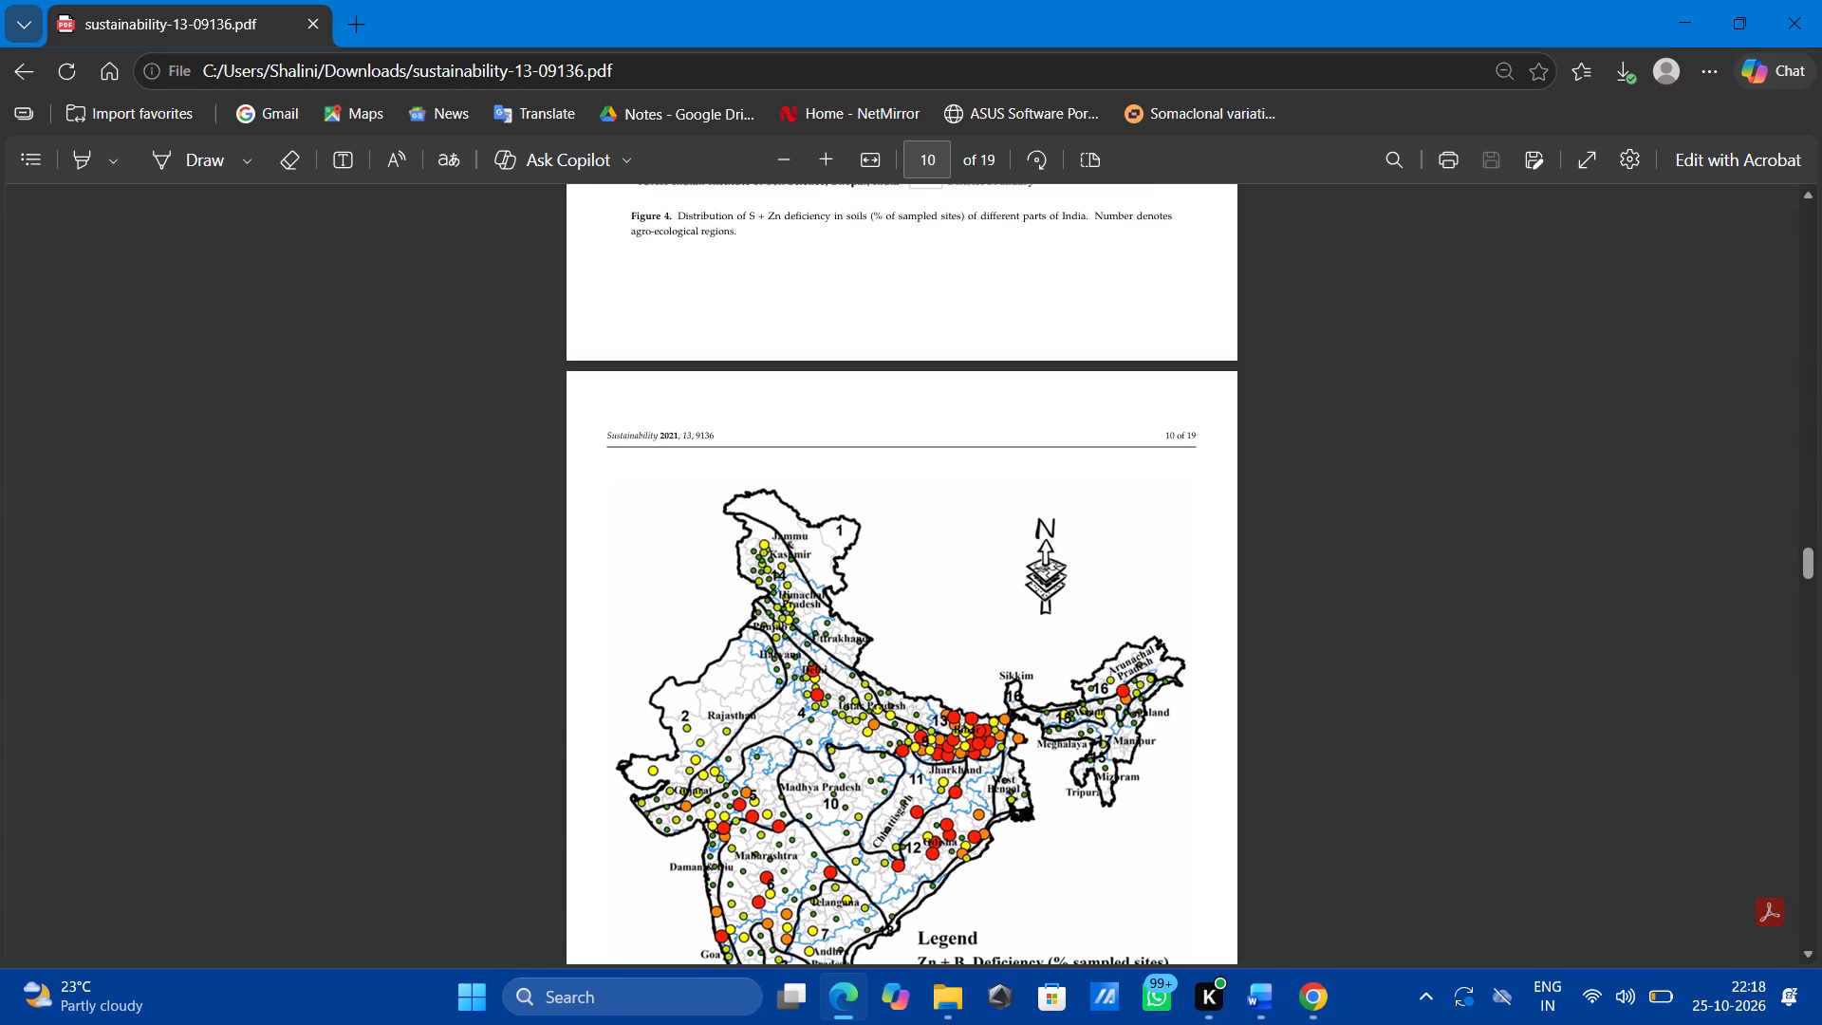
# Capture an area screenshot of the full Figure 5 Zn + B map with legend and source, excluding the caption, and save it.
pyautogui.rightClick(615, 476)
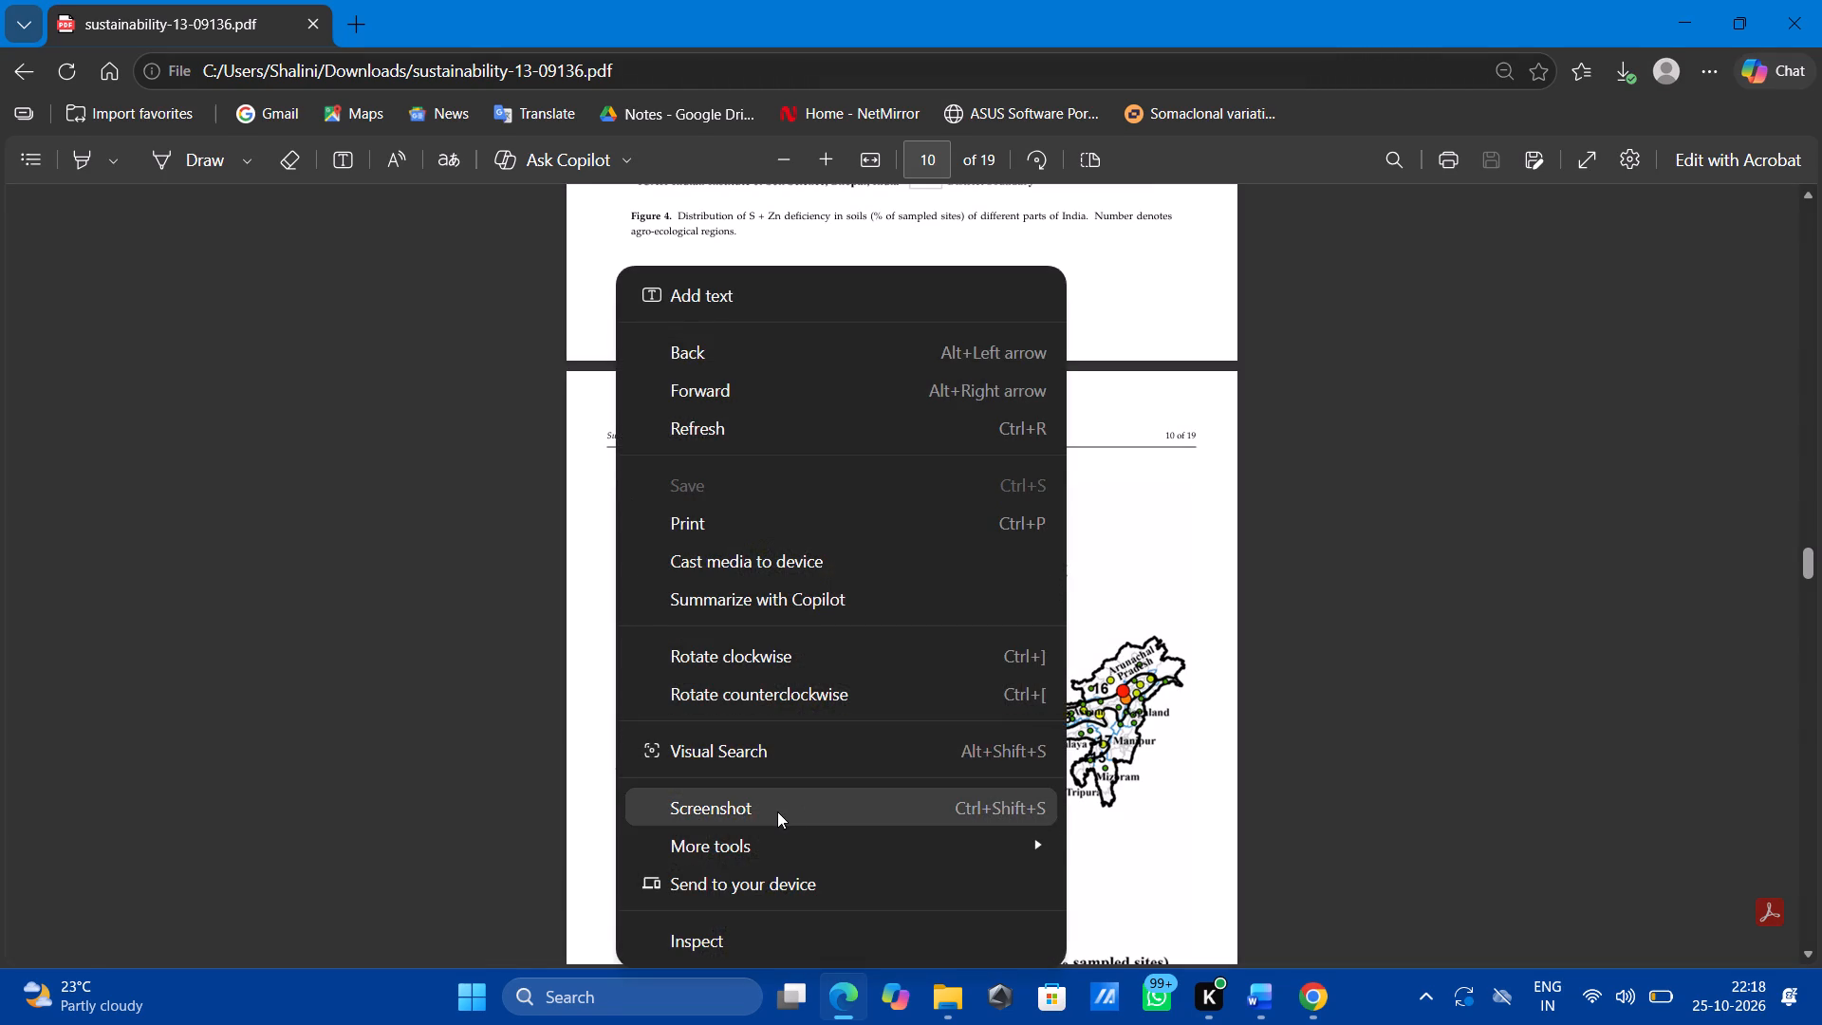
pyautogui.click(777, 811)
pyautogui.click(770, 191)
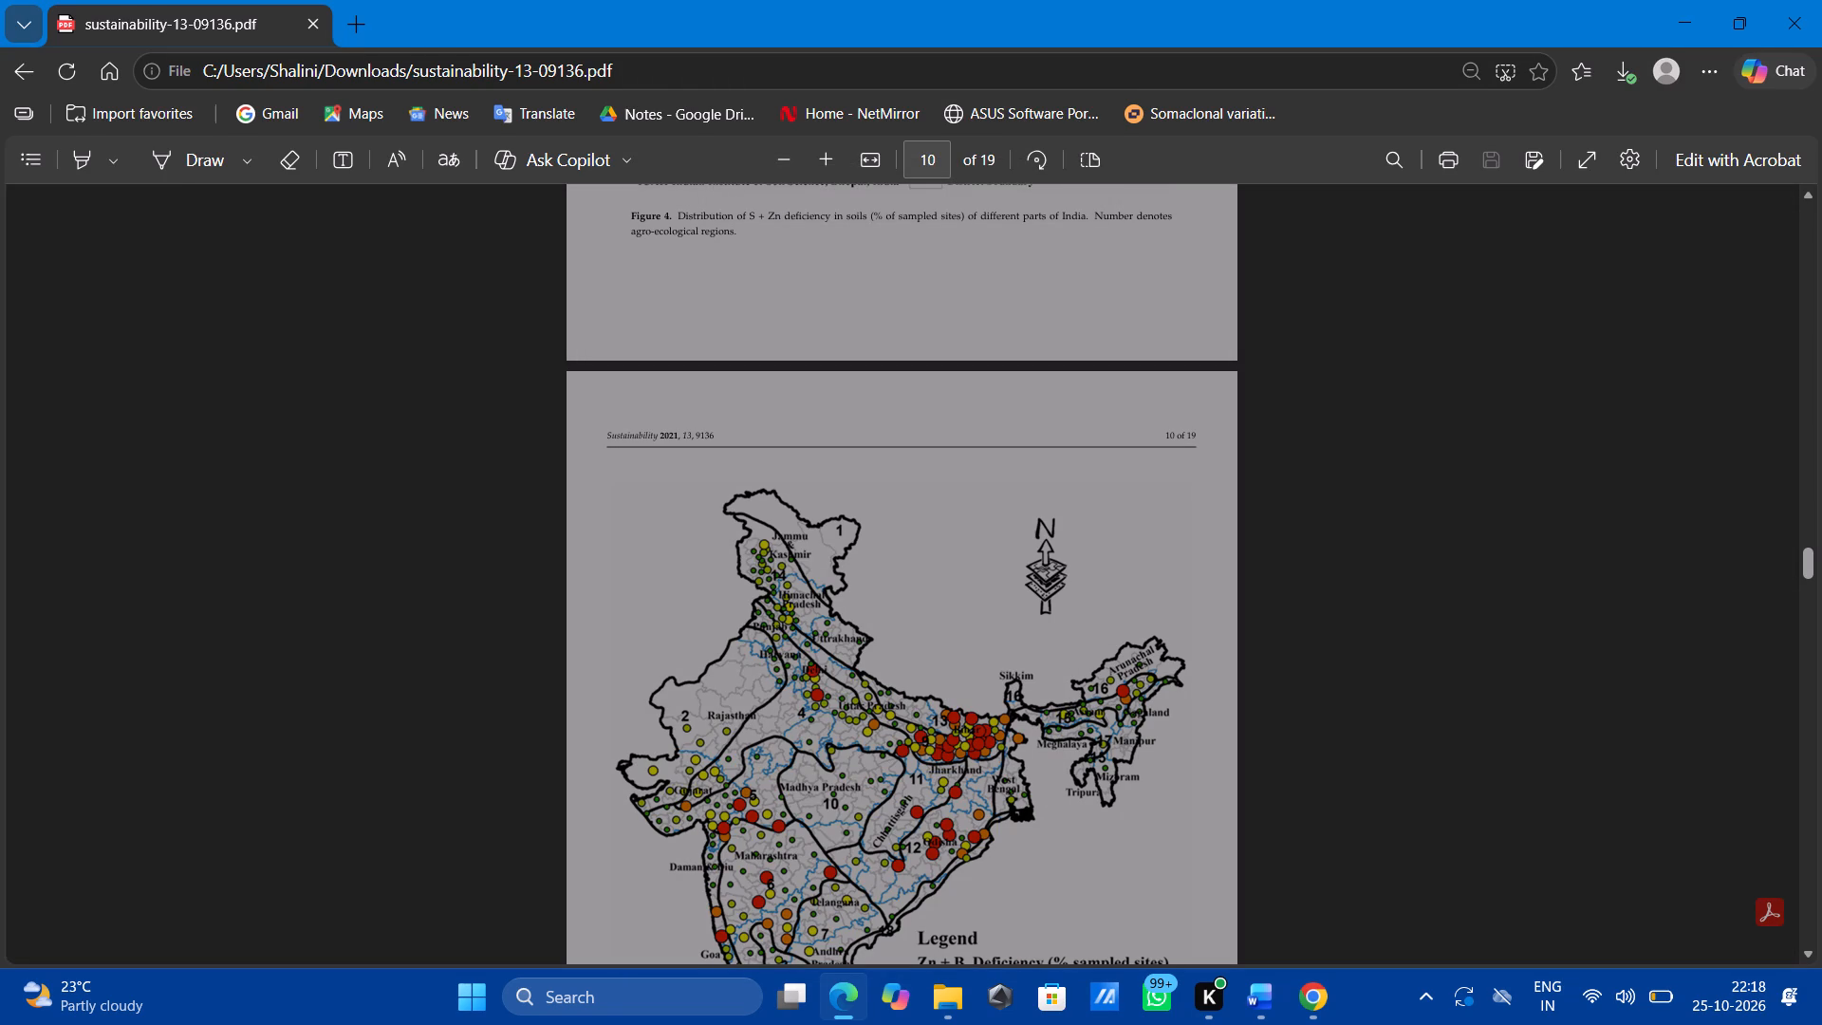
pyautogui.moveTo(598, 467); pyautogui.dragTo(1145, 665)
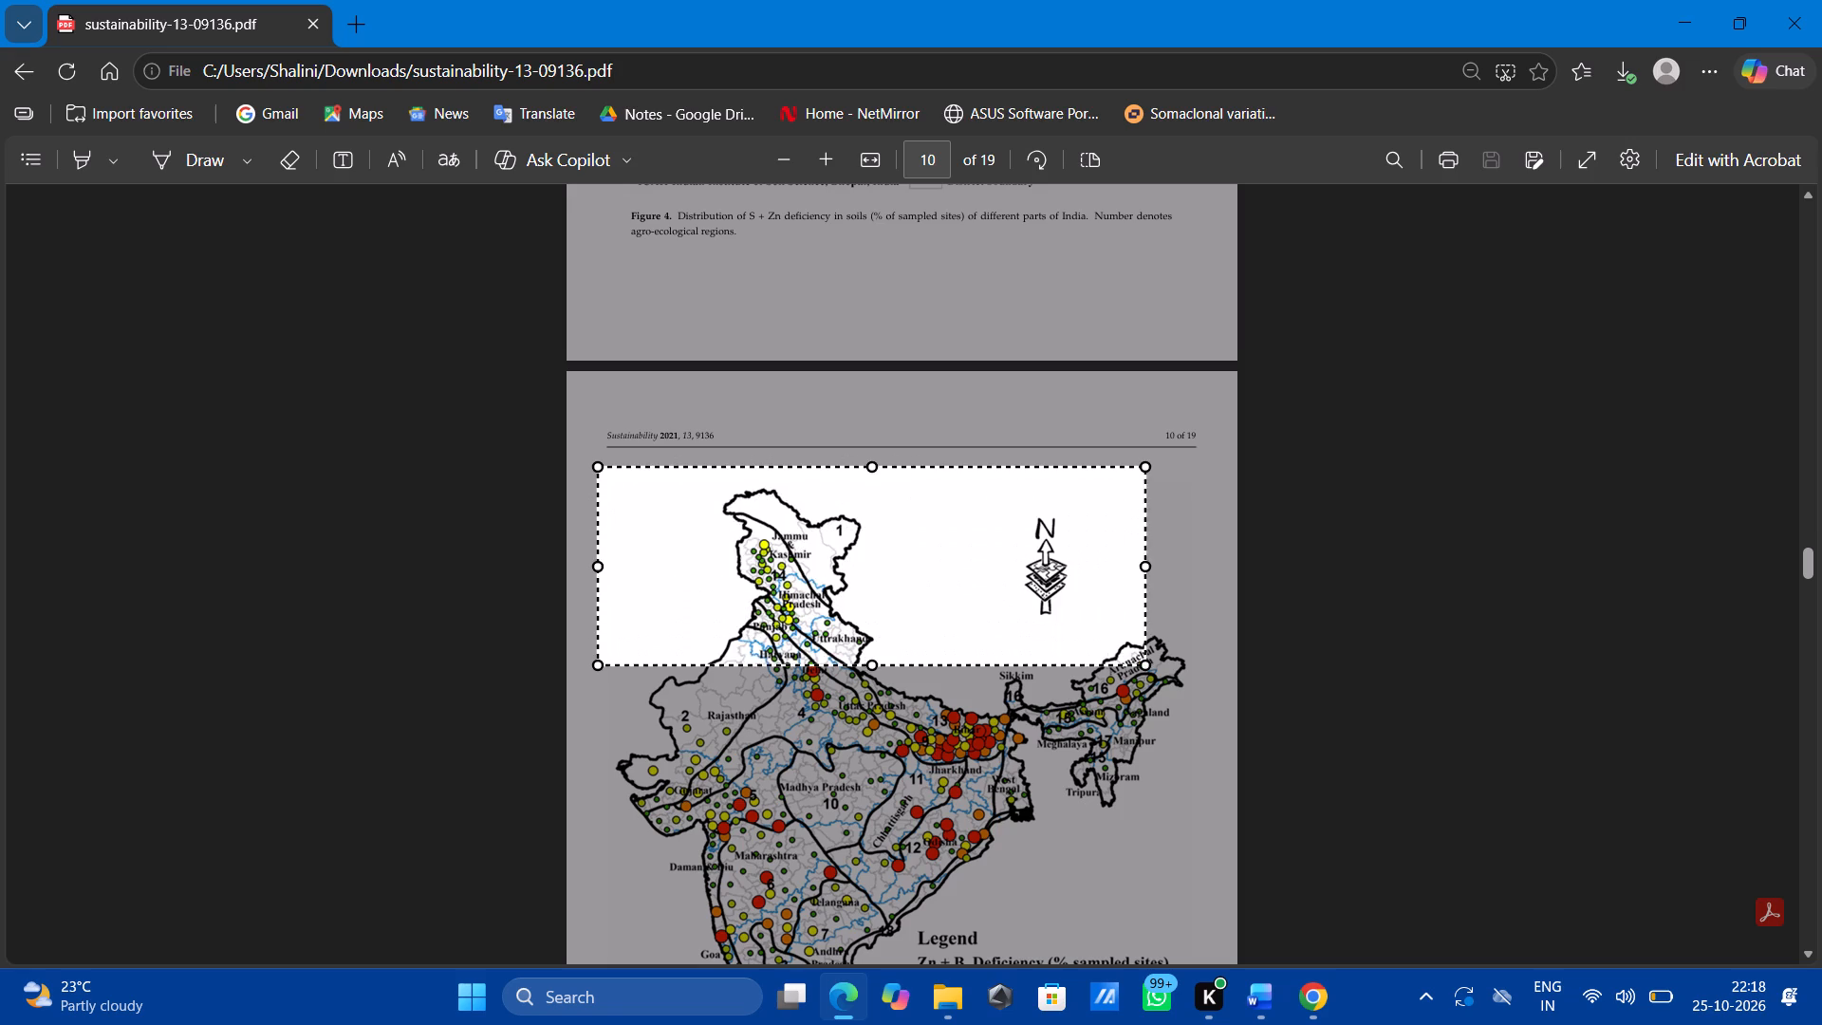
pyautogui.moveTo(1145, 665); pyautogui.dragTo(1184, 729)
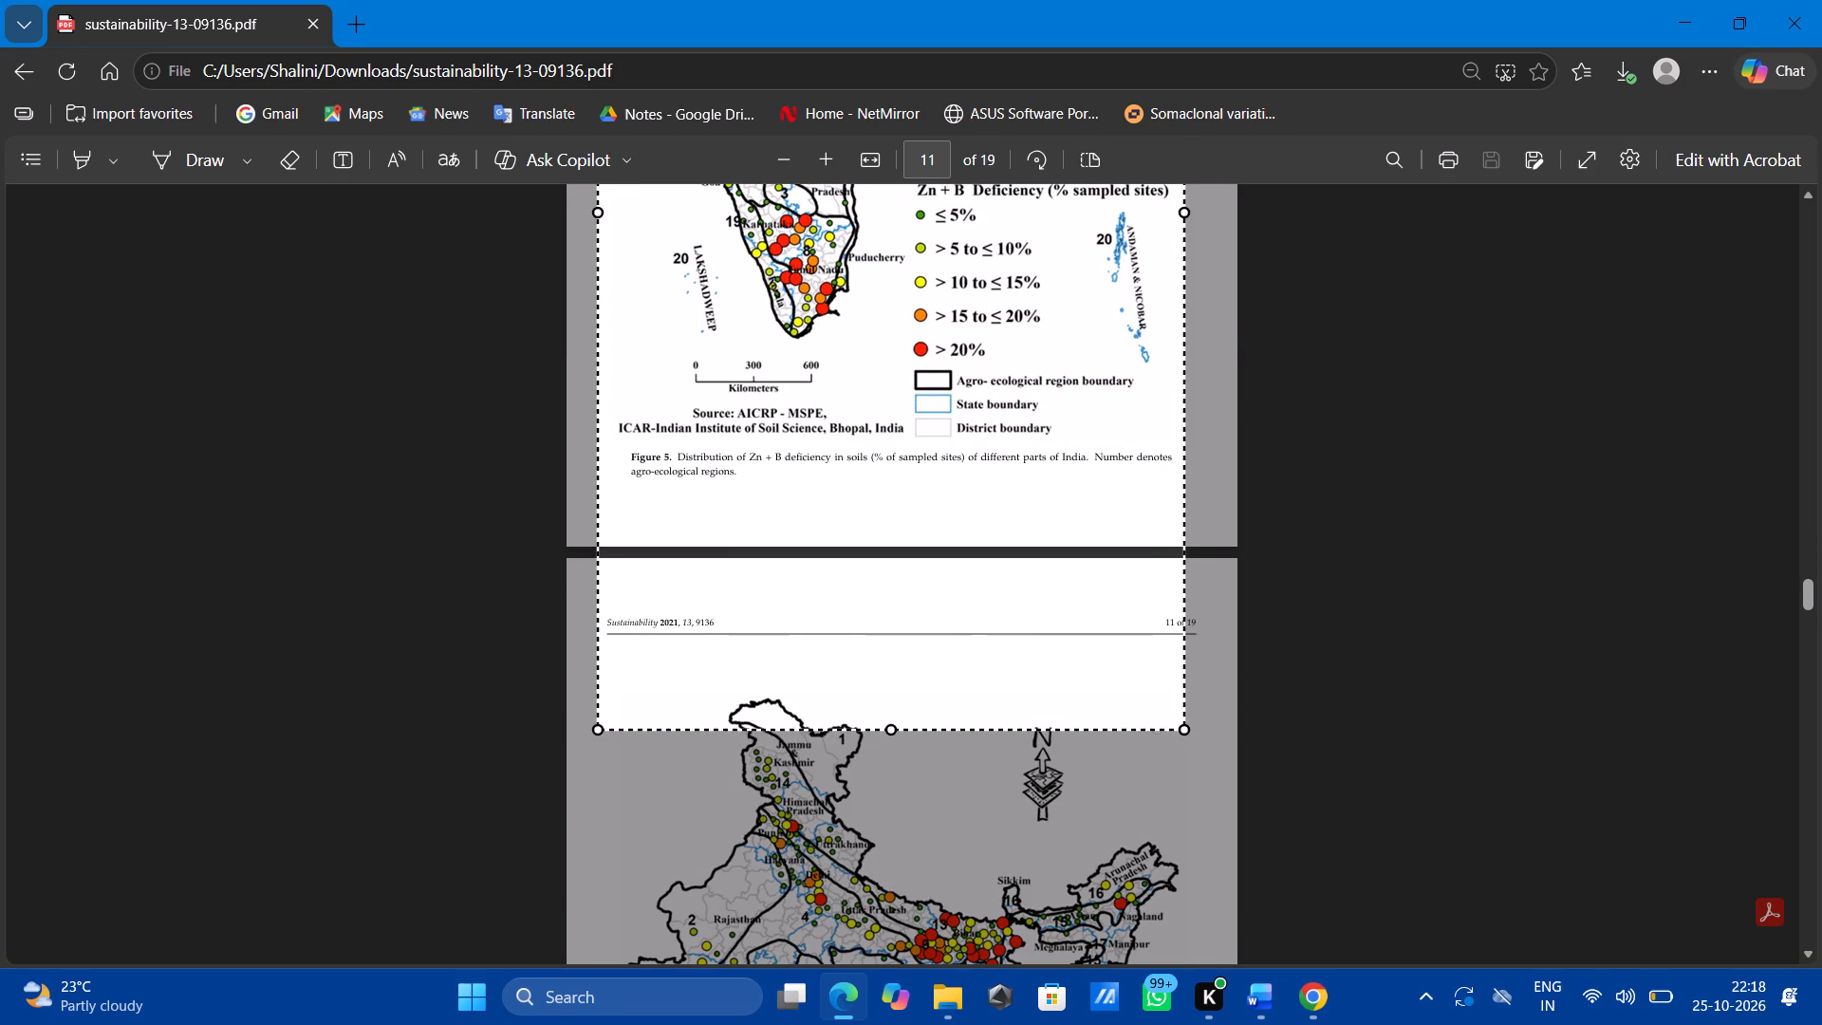
pyautogui.moveTo(1184, 729); pyautogui.dragTo(1195, 441)
pyautogui.click(1347, 475)
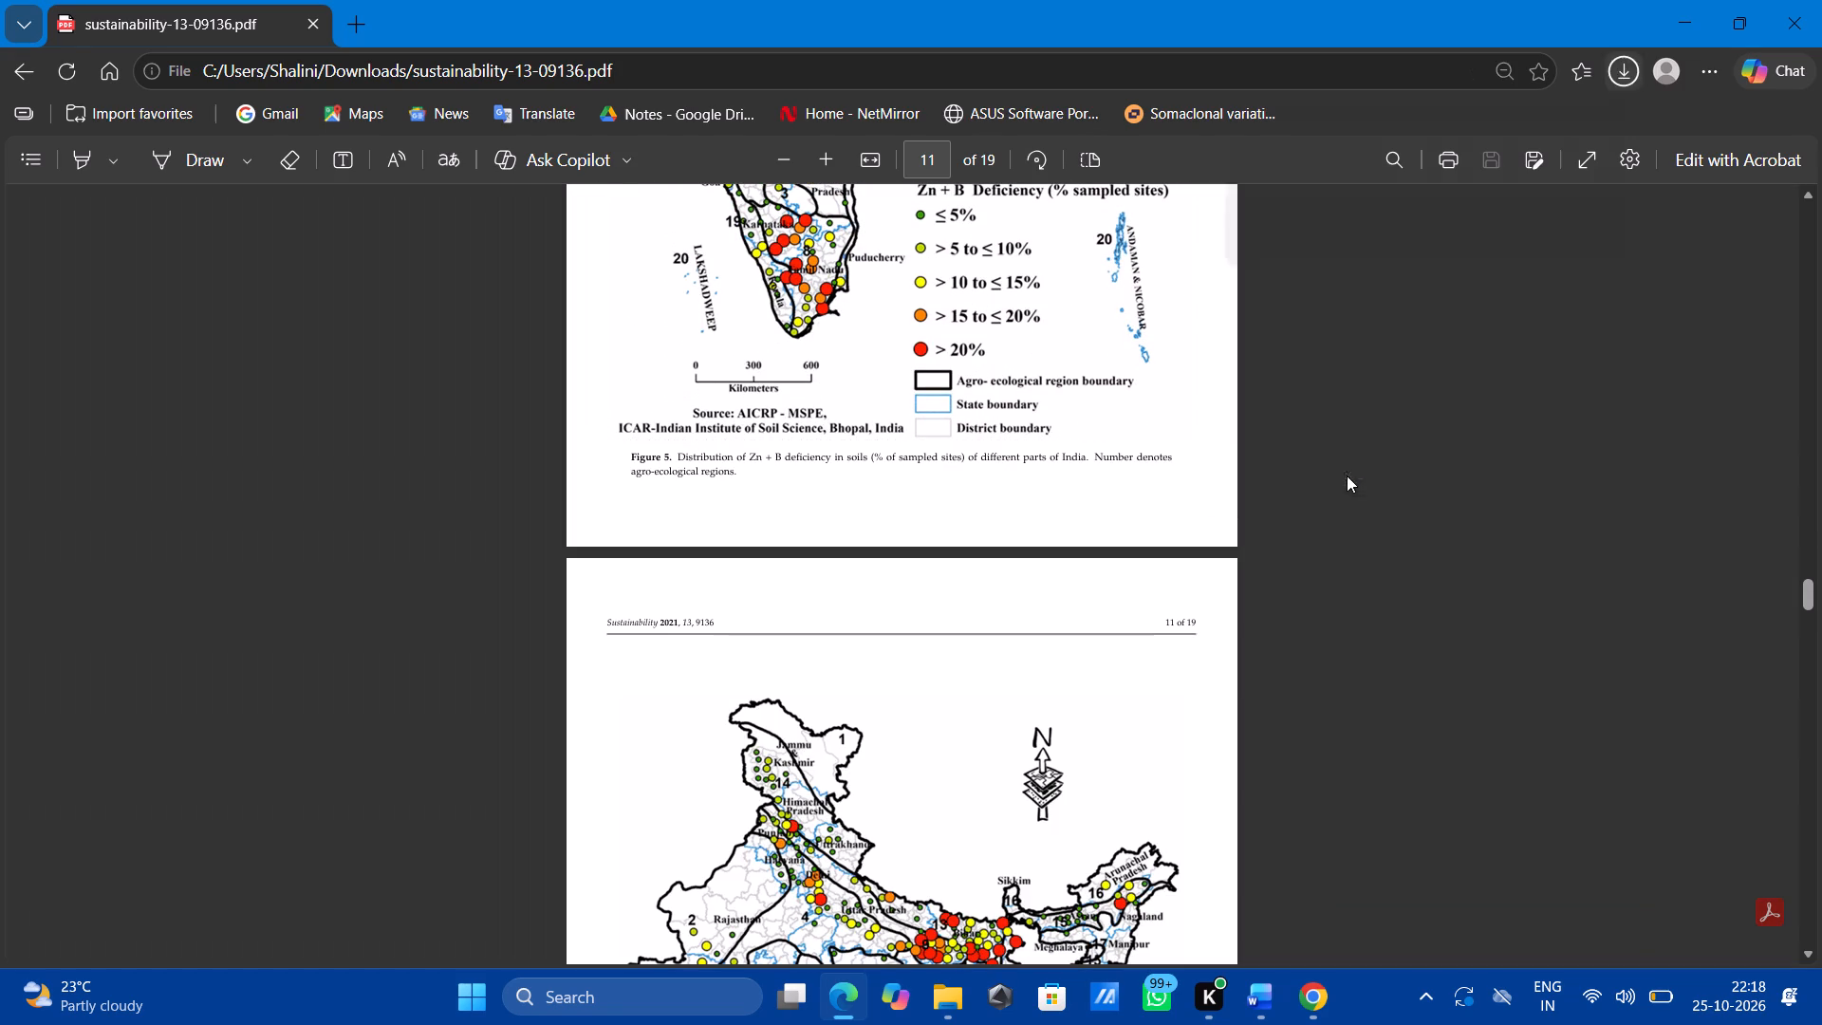
# Switch to the Word document and insert the picture Screenshot_25-10-2026_221851_ from Downloads at the top of page 17.
pyautogui.click(1269, 1011)
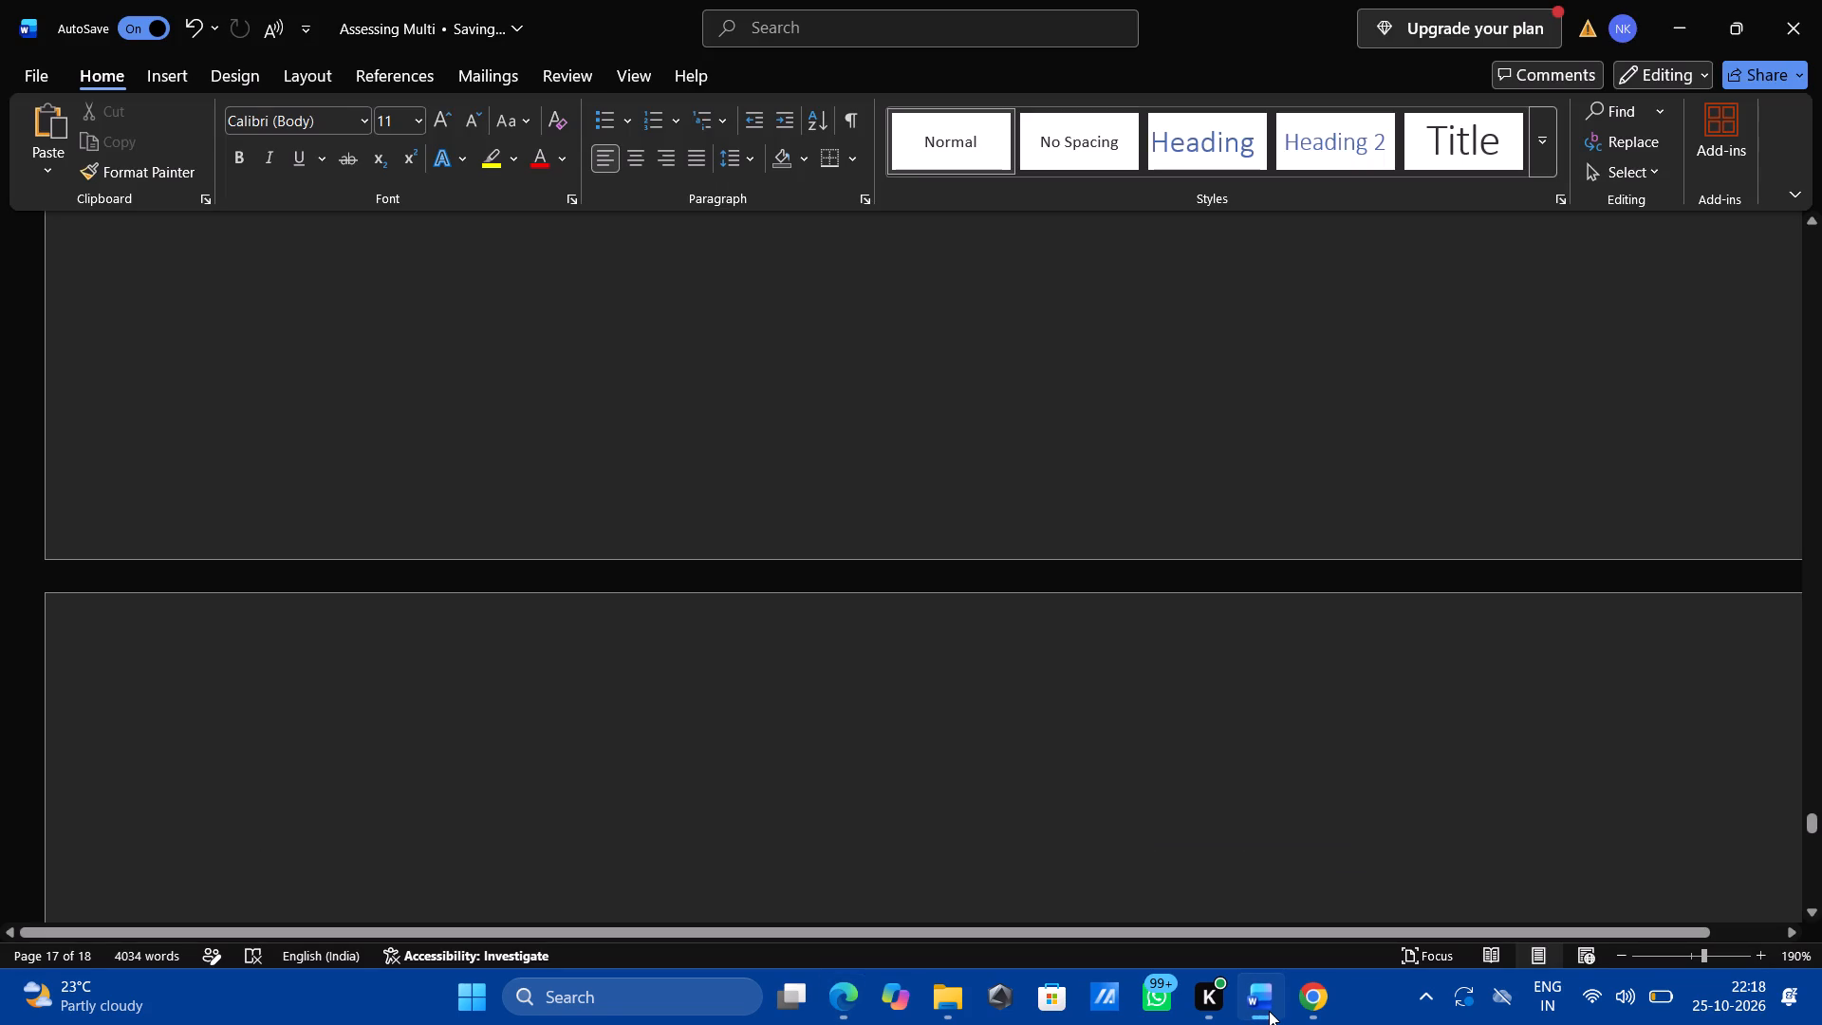
pyautogui.click(170, 76)
pyautogui.click(243, 168)
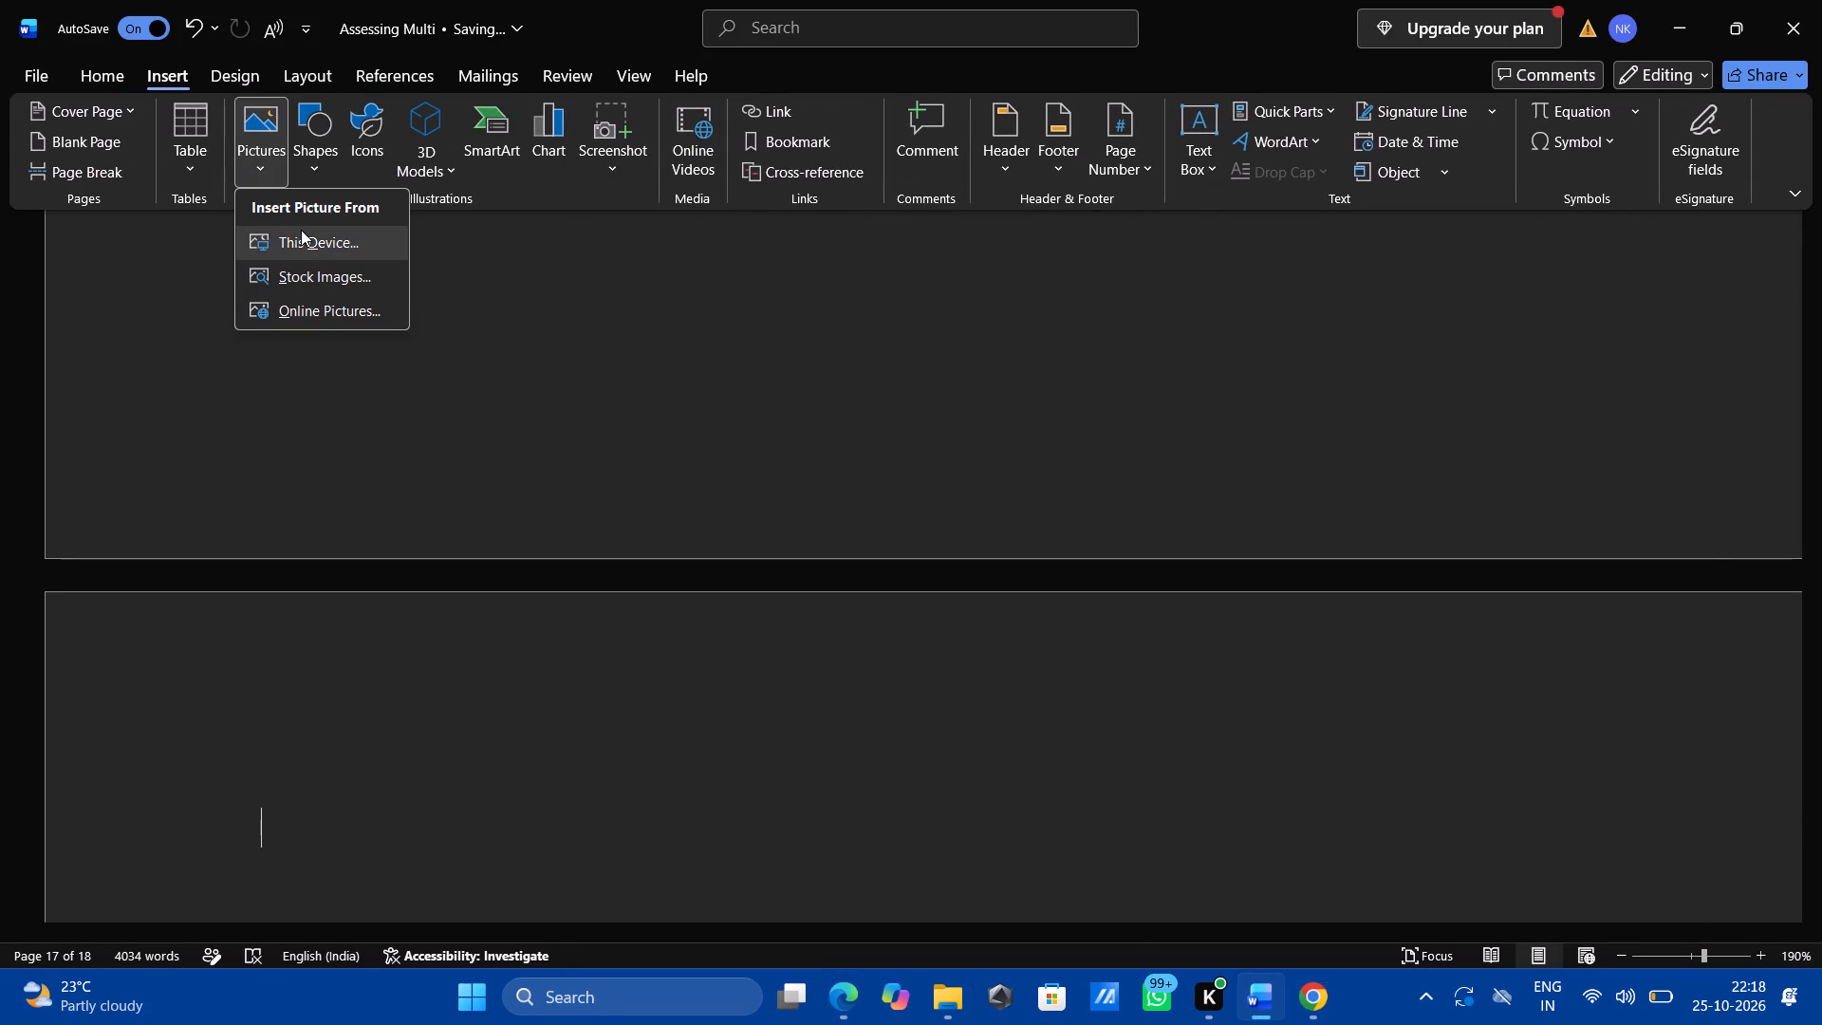
pyautogui.click(301, 230)
pyautogui.click(279, 197)
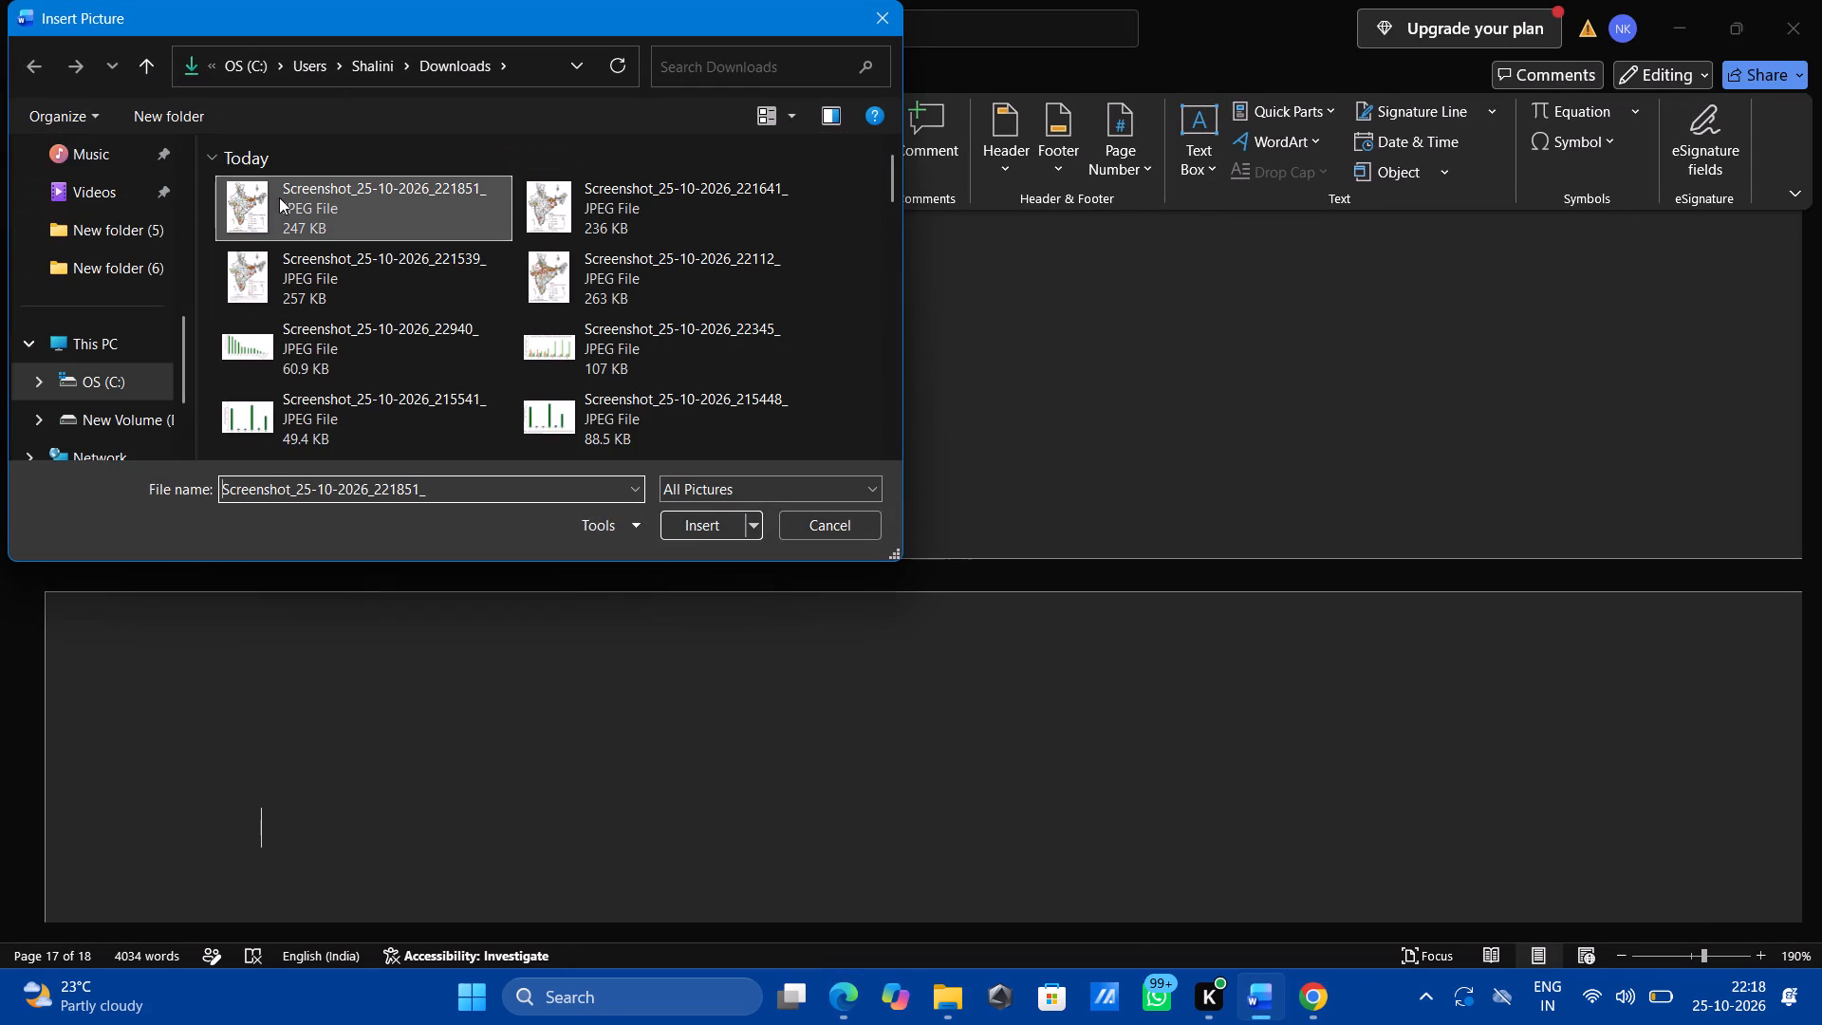
pyautogui.click(695, 539)
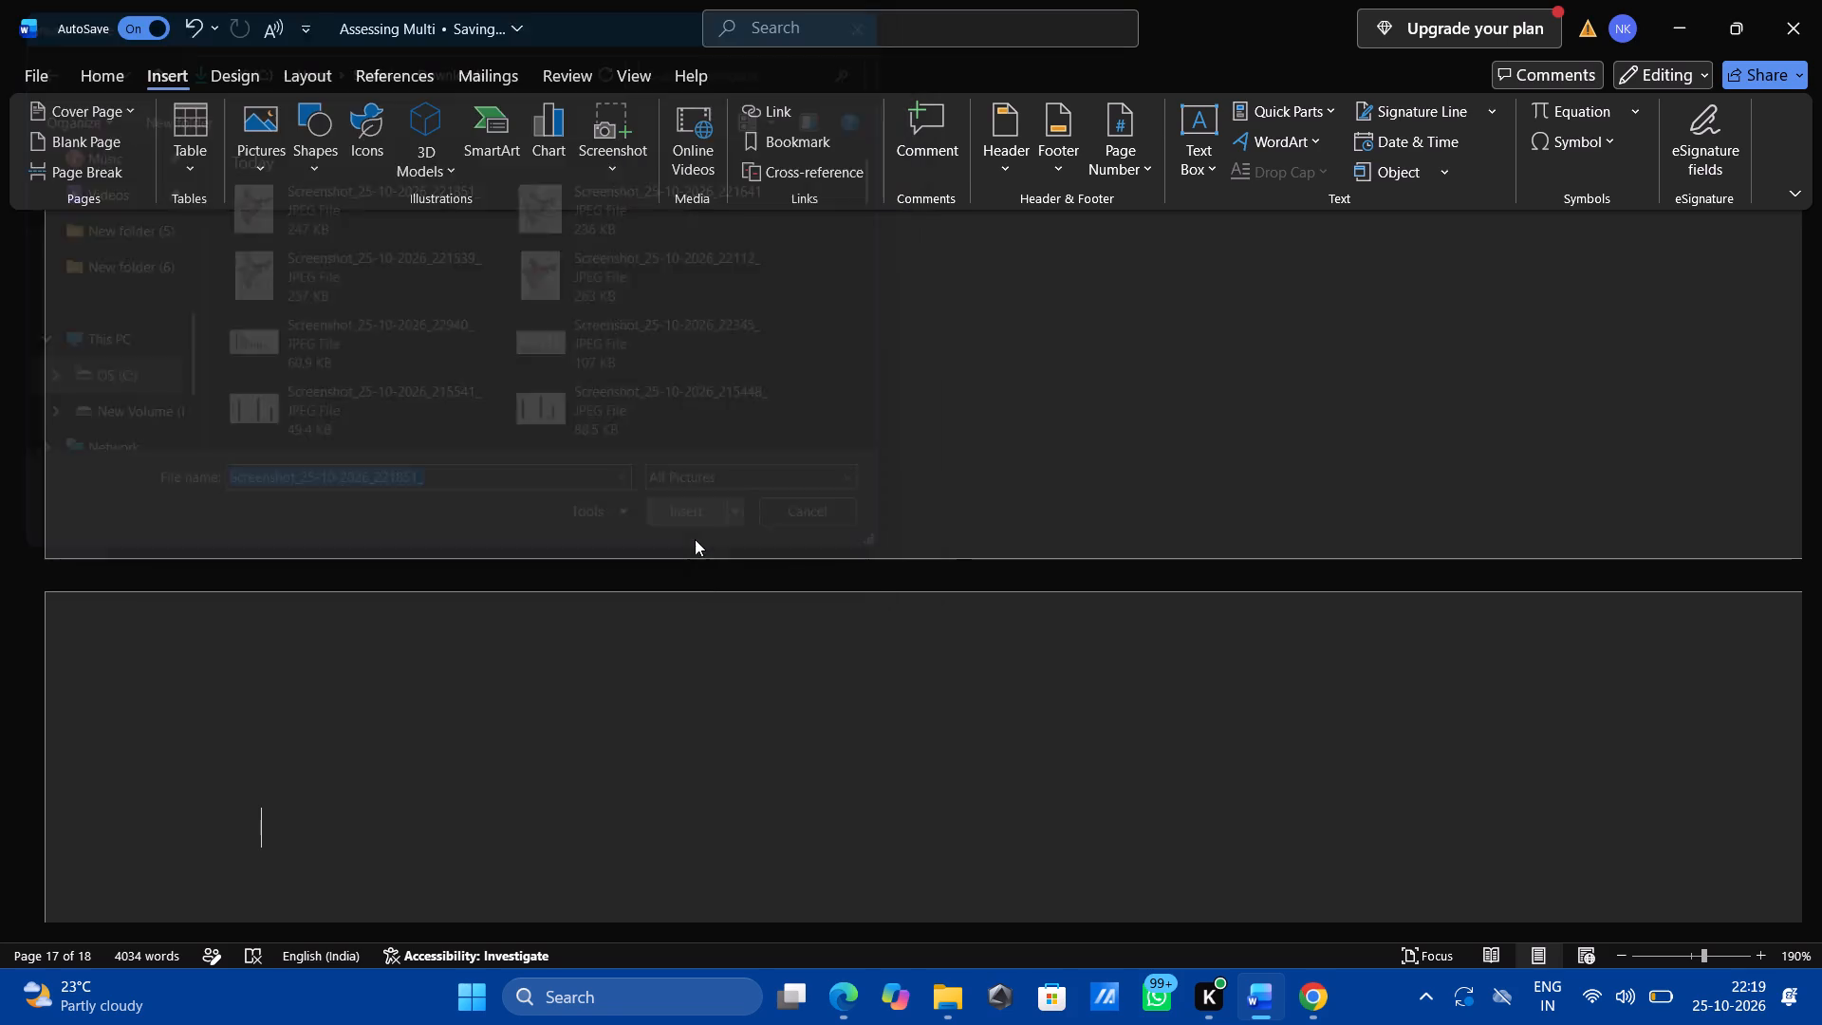
# Copy the full Figure 5 caption from the PDF in Edge and paste it on the line below the Zn + B map in Word.
pyautogui.scroll(-2, 735, 612)
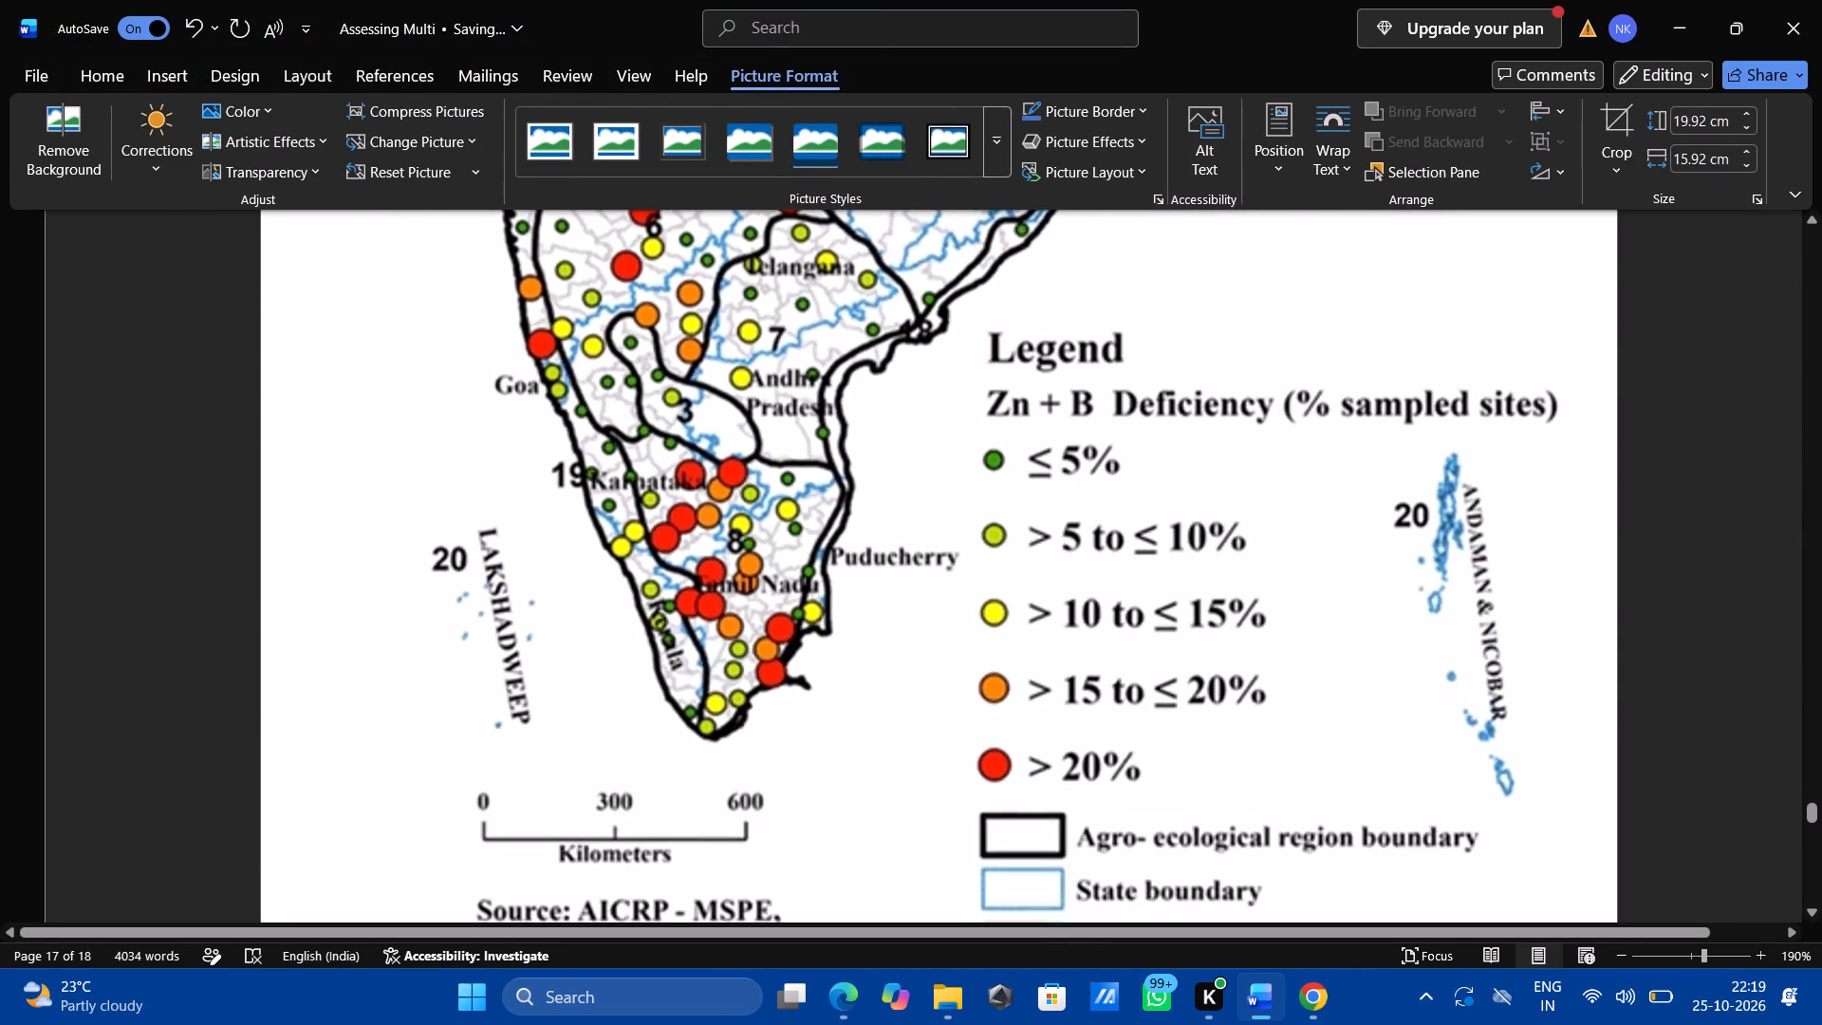
pyautogui.scroll(-1, 735, 612)
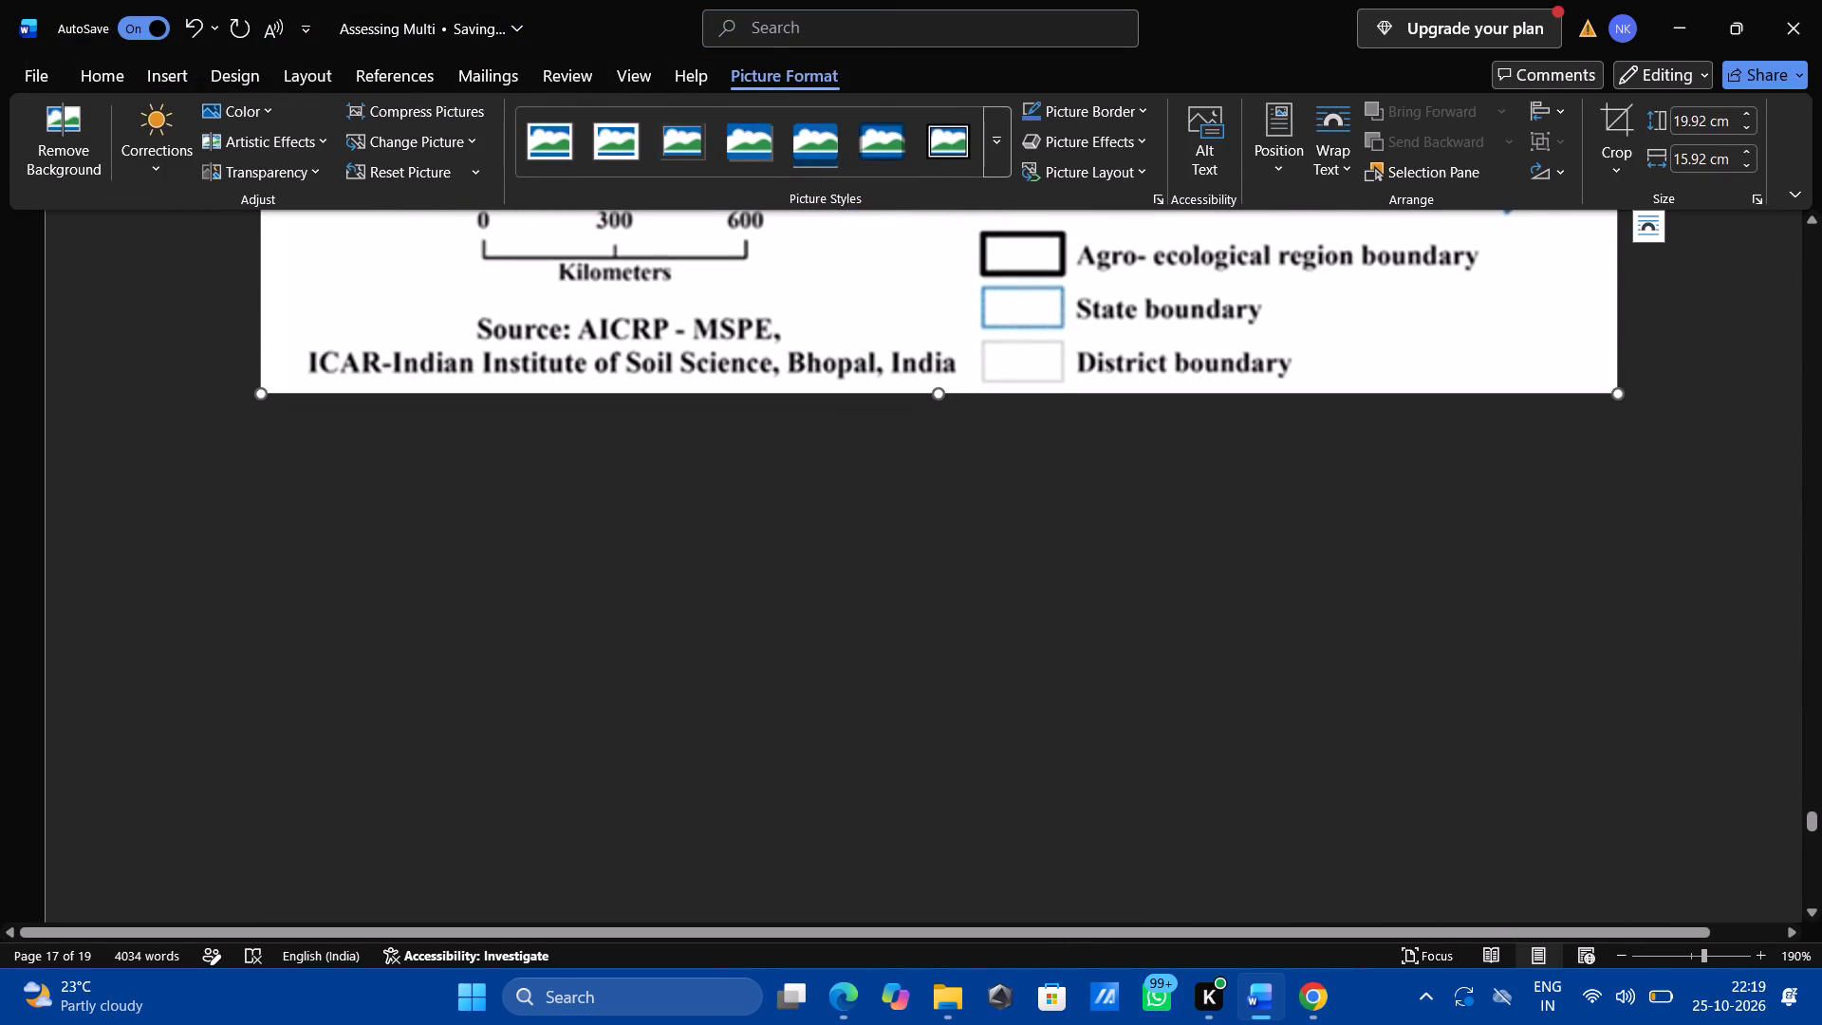
pyautogui.click(284, 432)
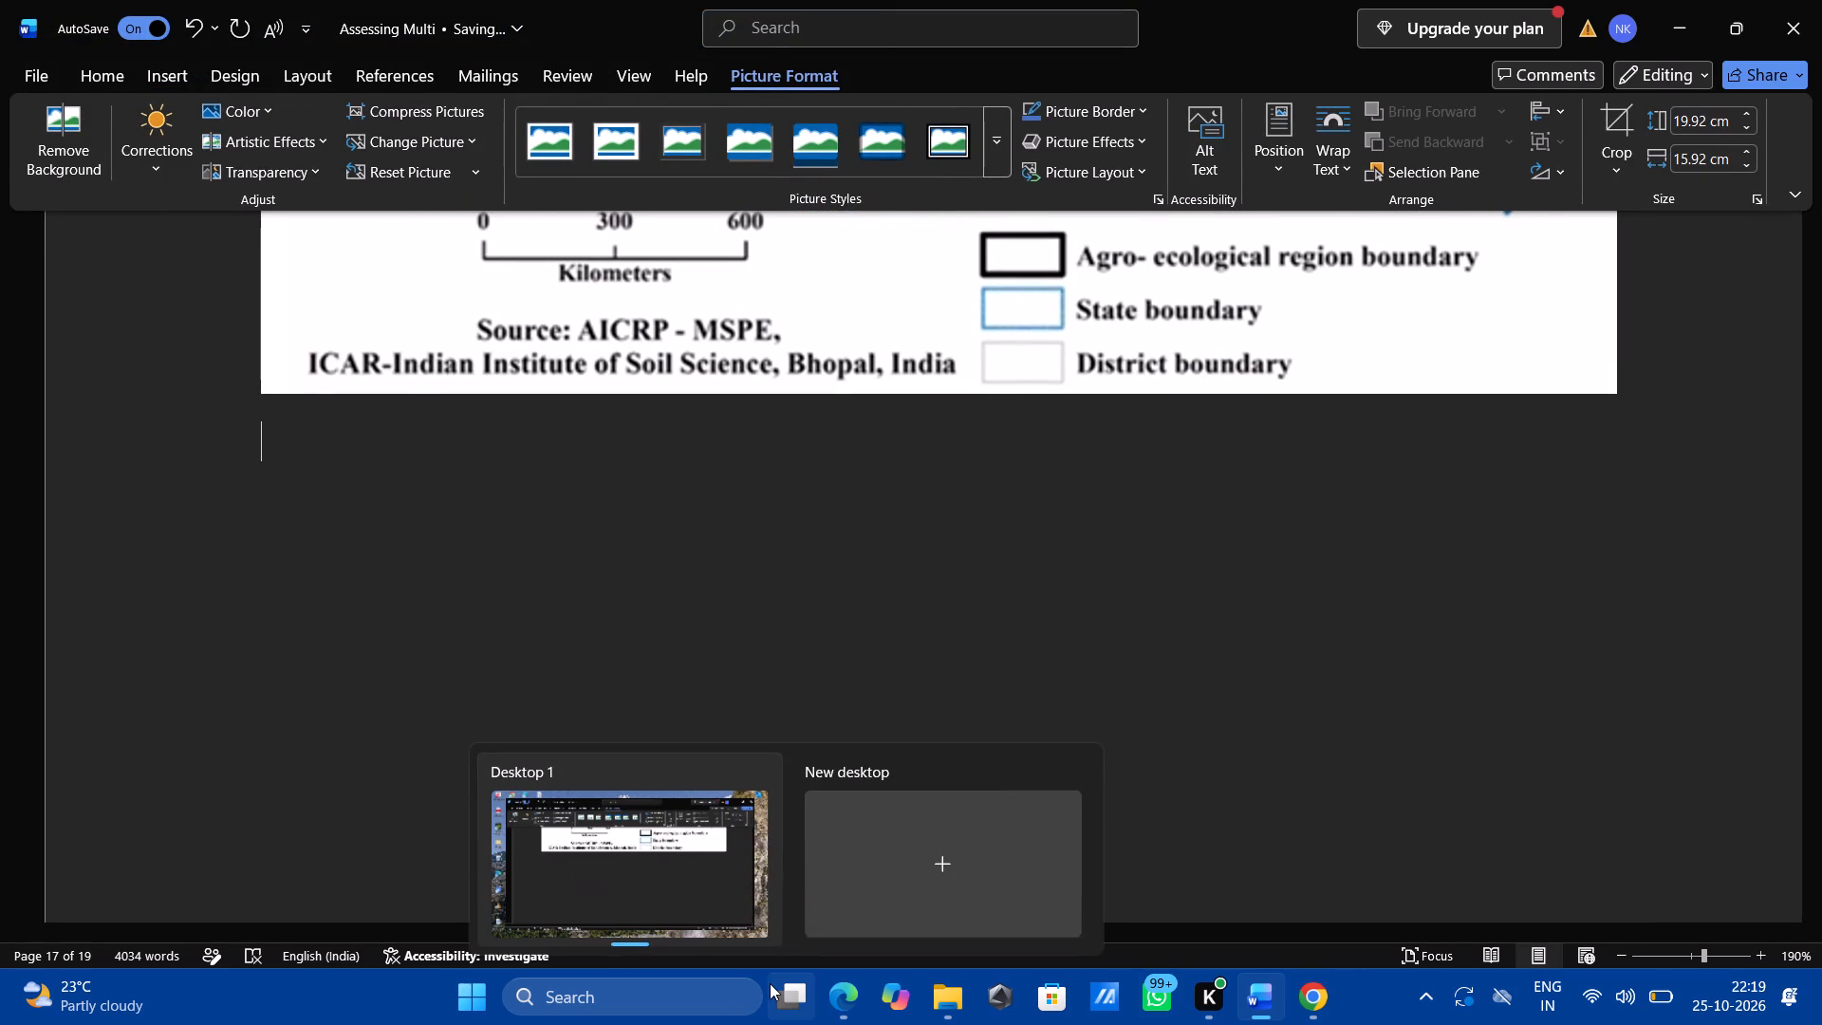
pyautogui.click(825, 997)
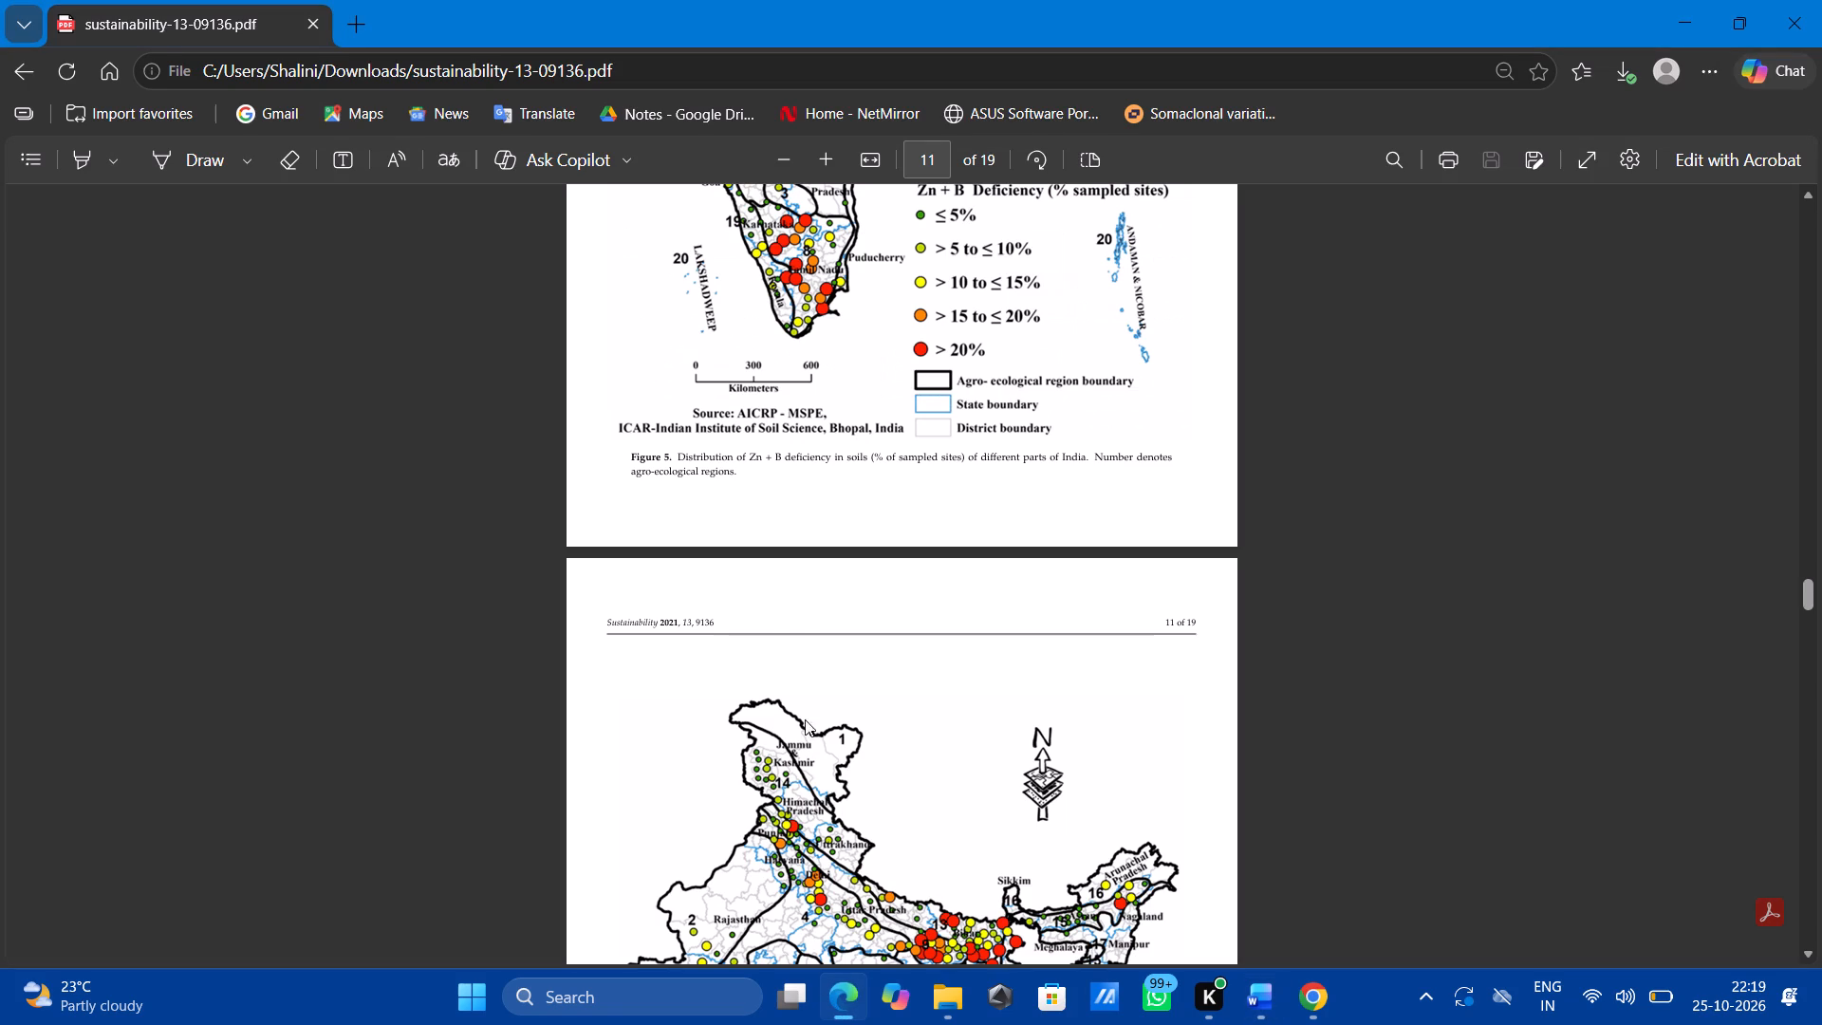
pyautogui.moveTo(629, 456); pyautogui.dragTo(649, 465)
pyautogui.moveTo(649, 465); pyautogui.dragTo(654, 462)
pyautogui.moveTo(654, 462); pyautogui.dragTo(741, 475)
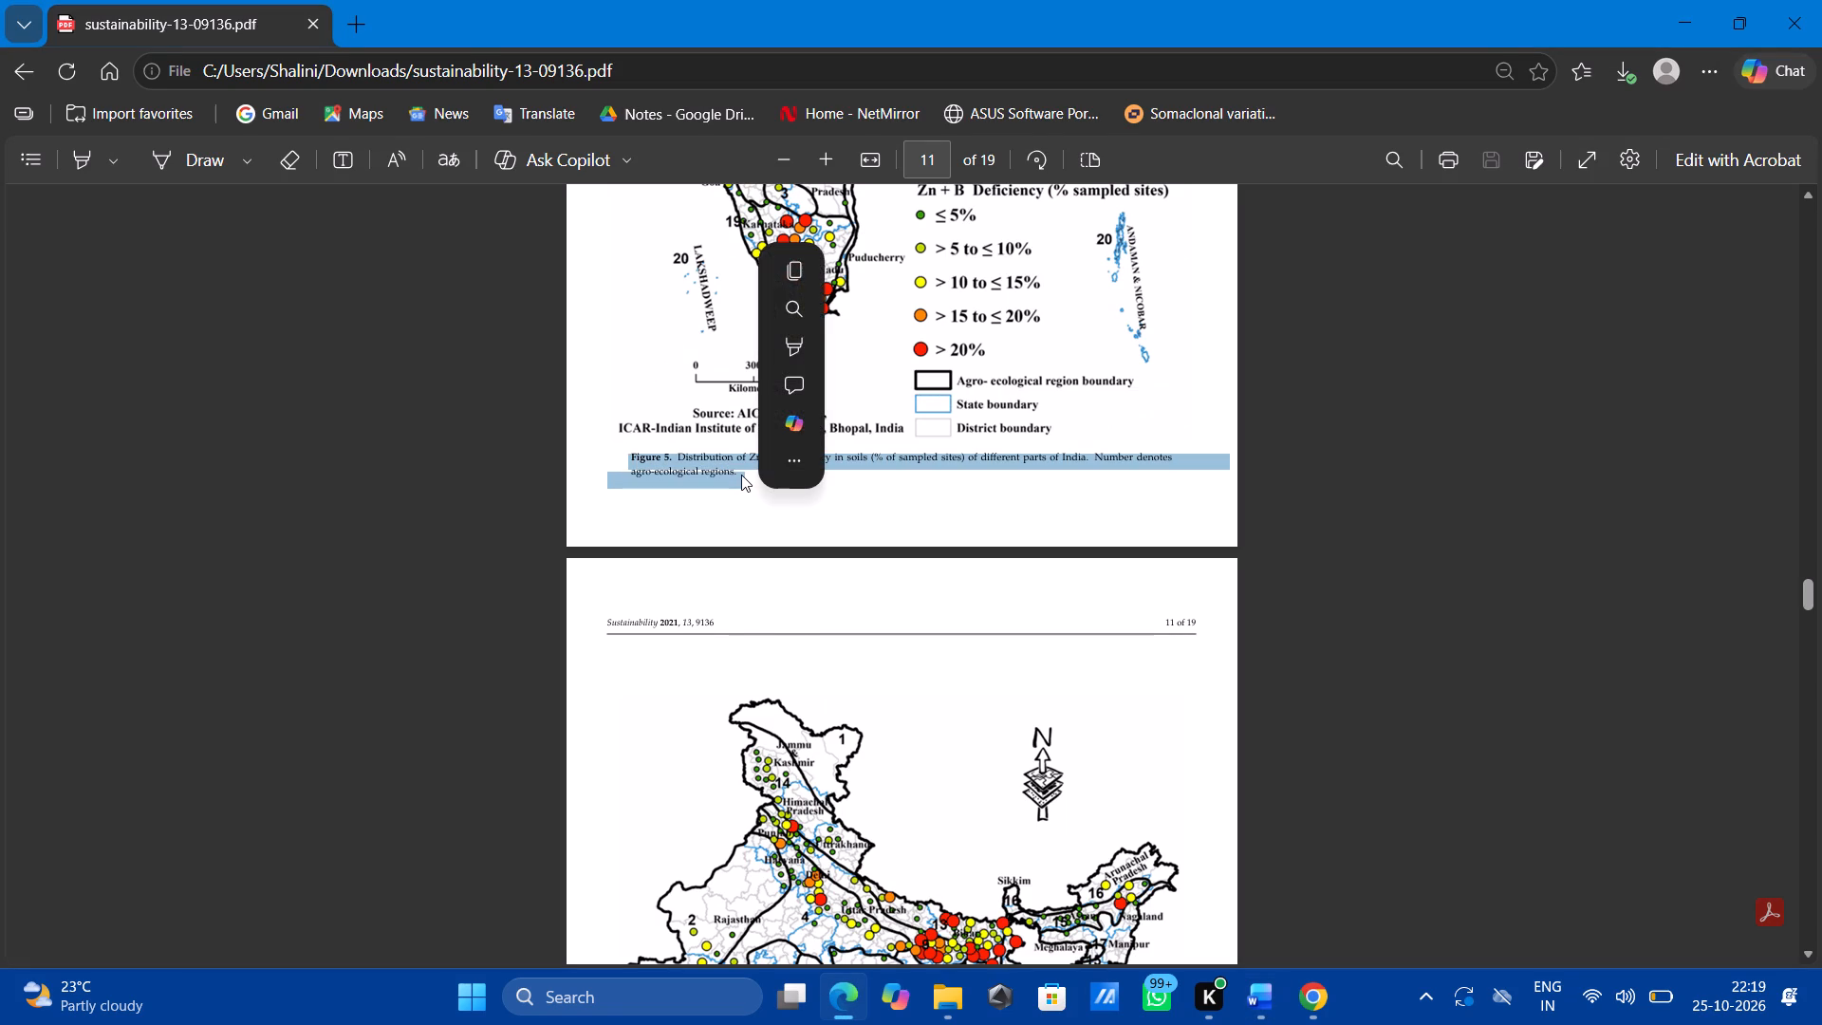
pyautogui.hotkey('ctrl', 'c')
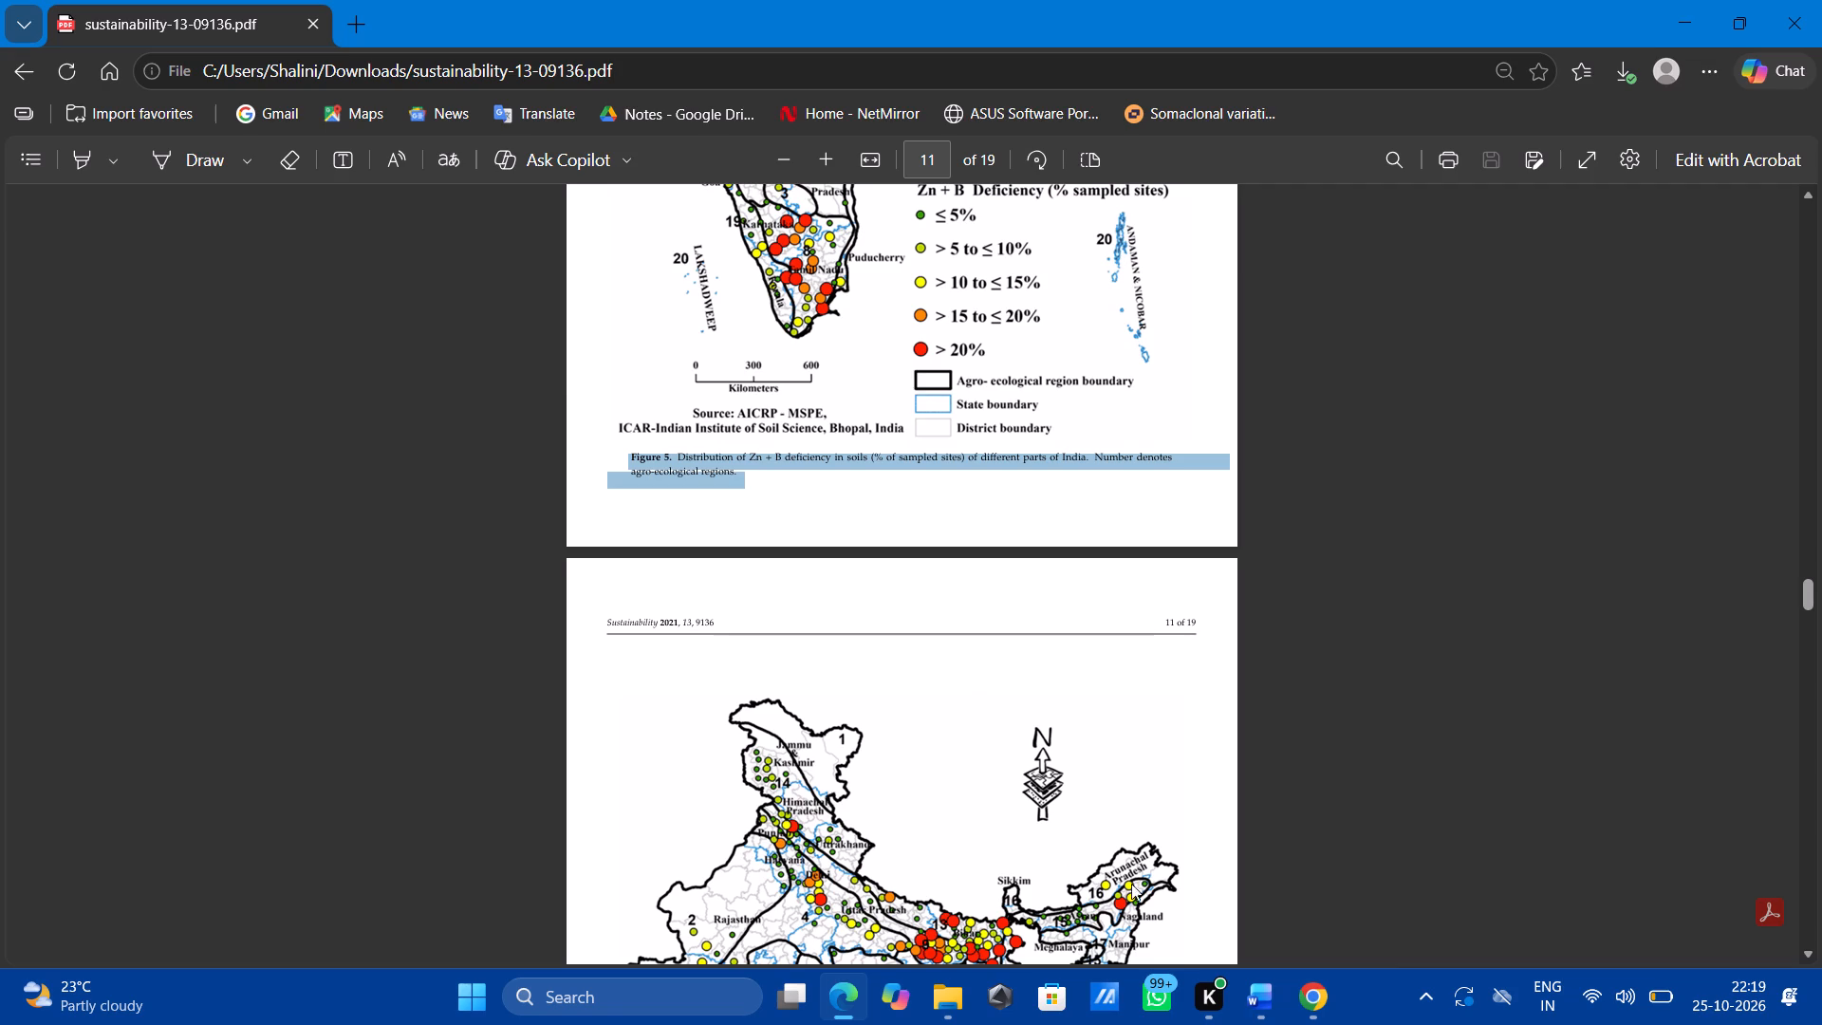
pyautogui.click(1256, 1006)
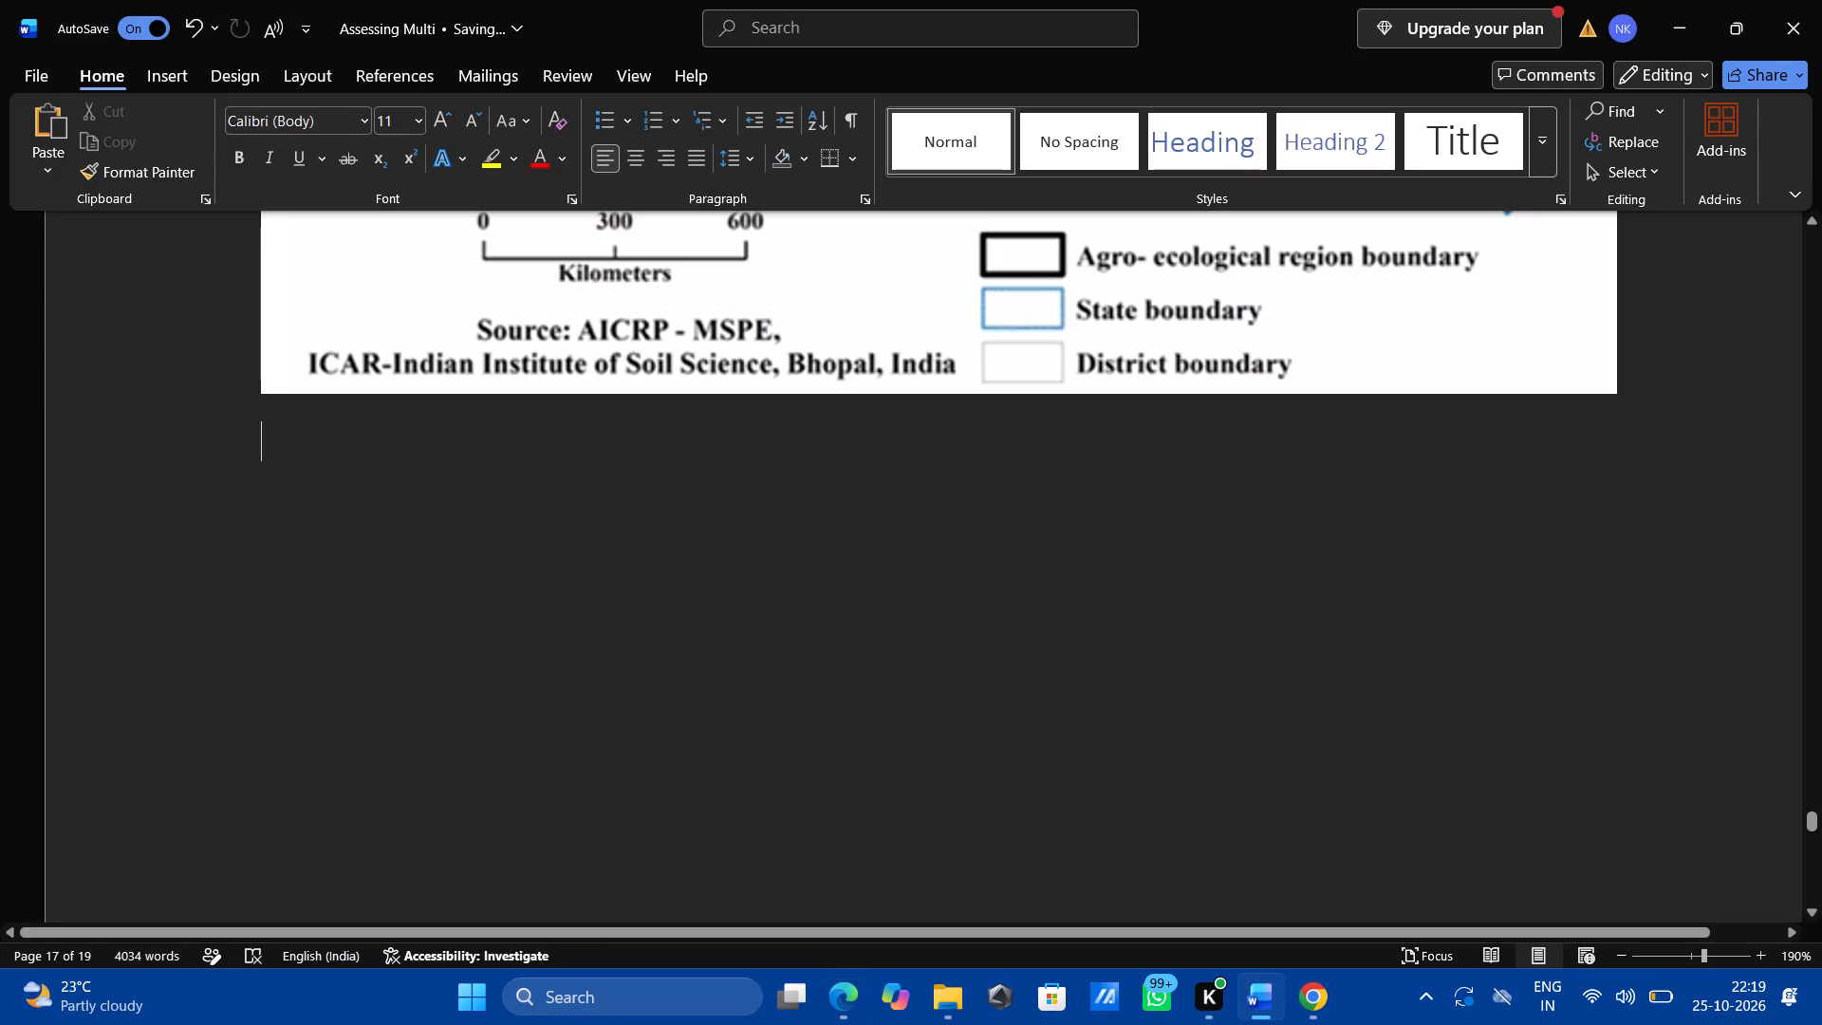
pyautogui.hotkey('ctrl', 'v')
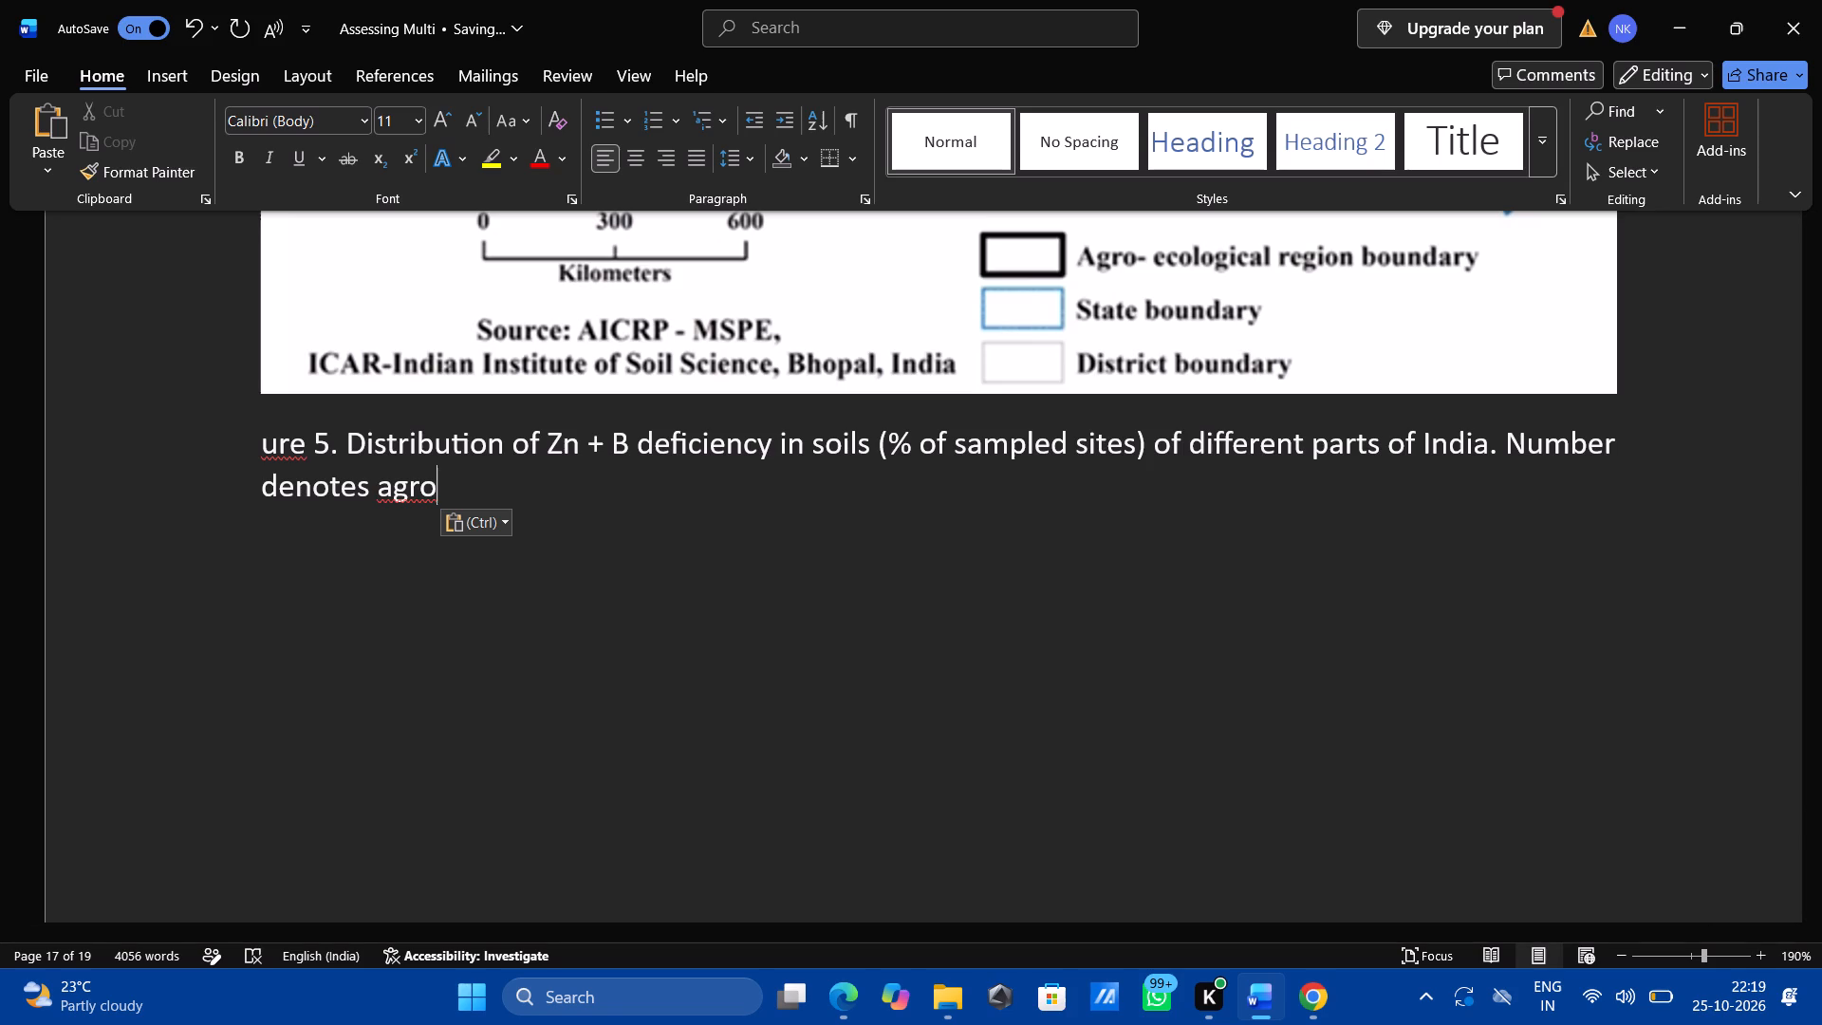
# Complete the pasted caption so it starts with "Figure 5." and ends with "agro-ecological regions.", checking the wording against the PDF.
pyautogui.click(257, 443)
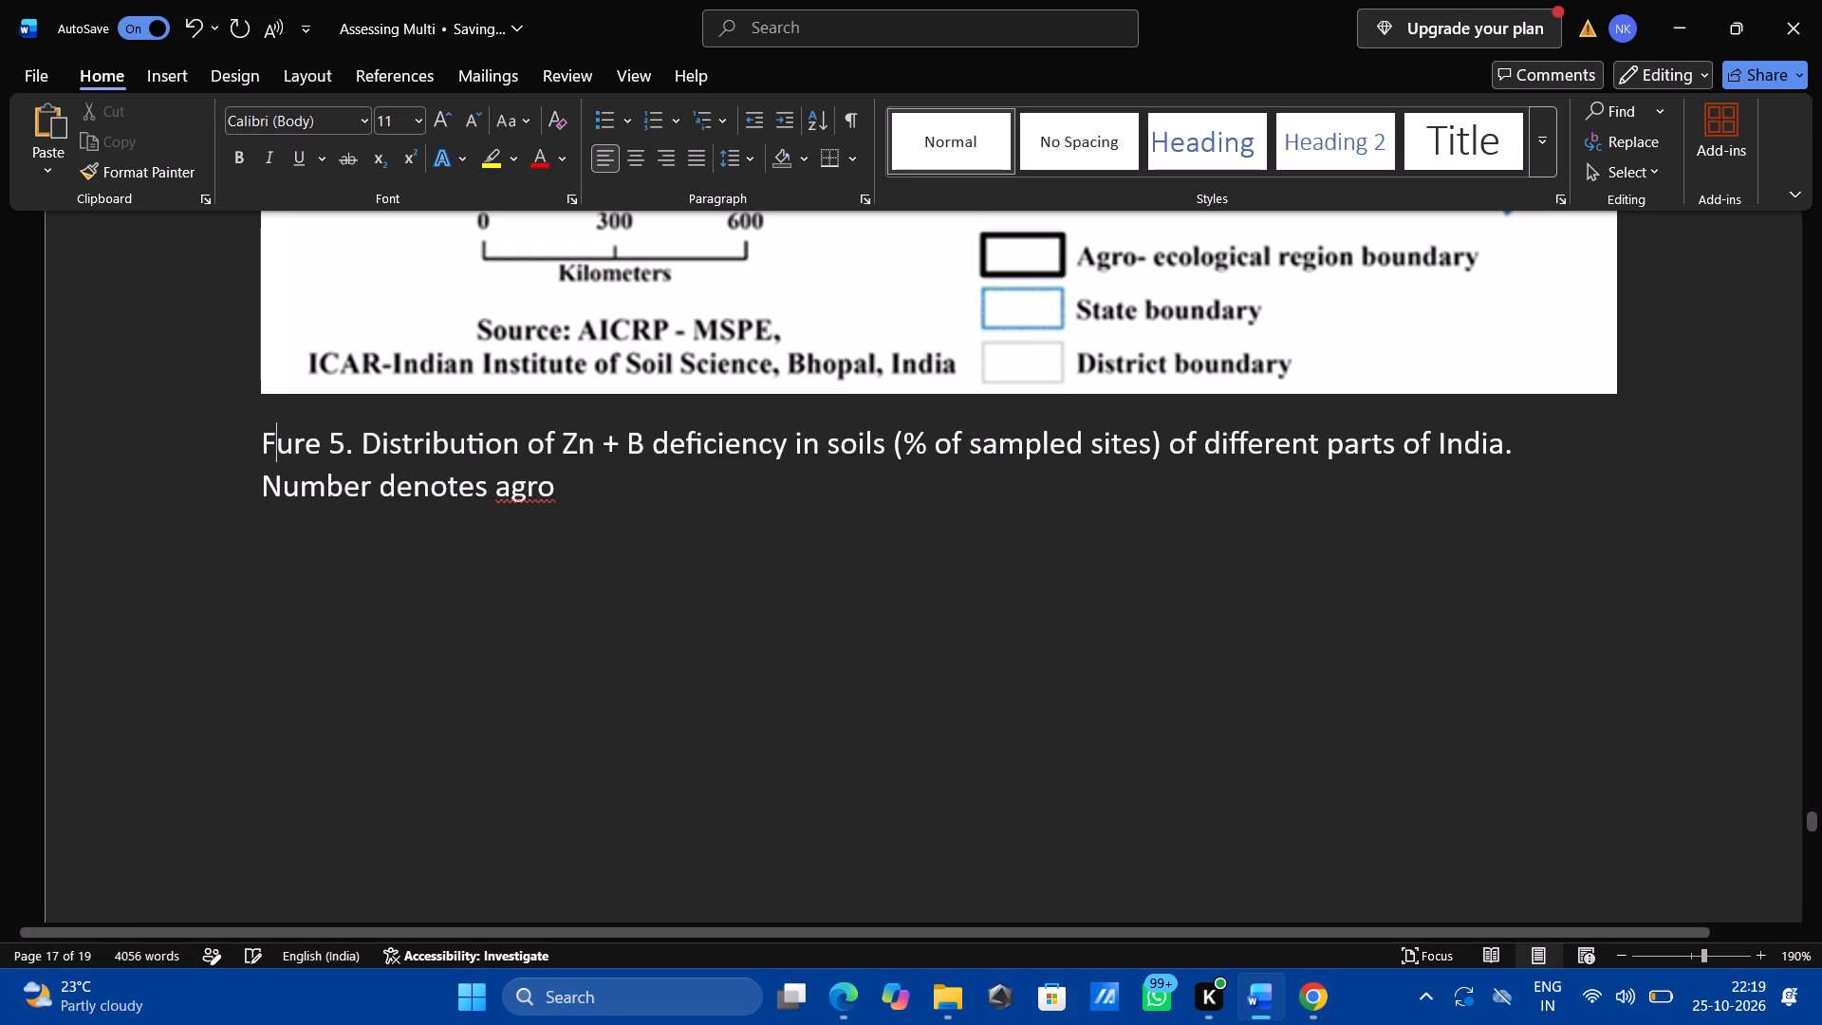
pyautogui.press('i')
pyautogui.press('g')
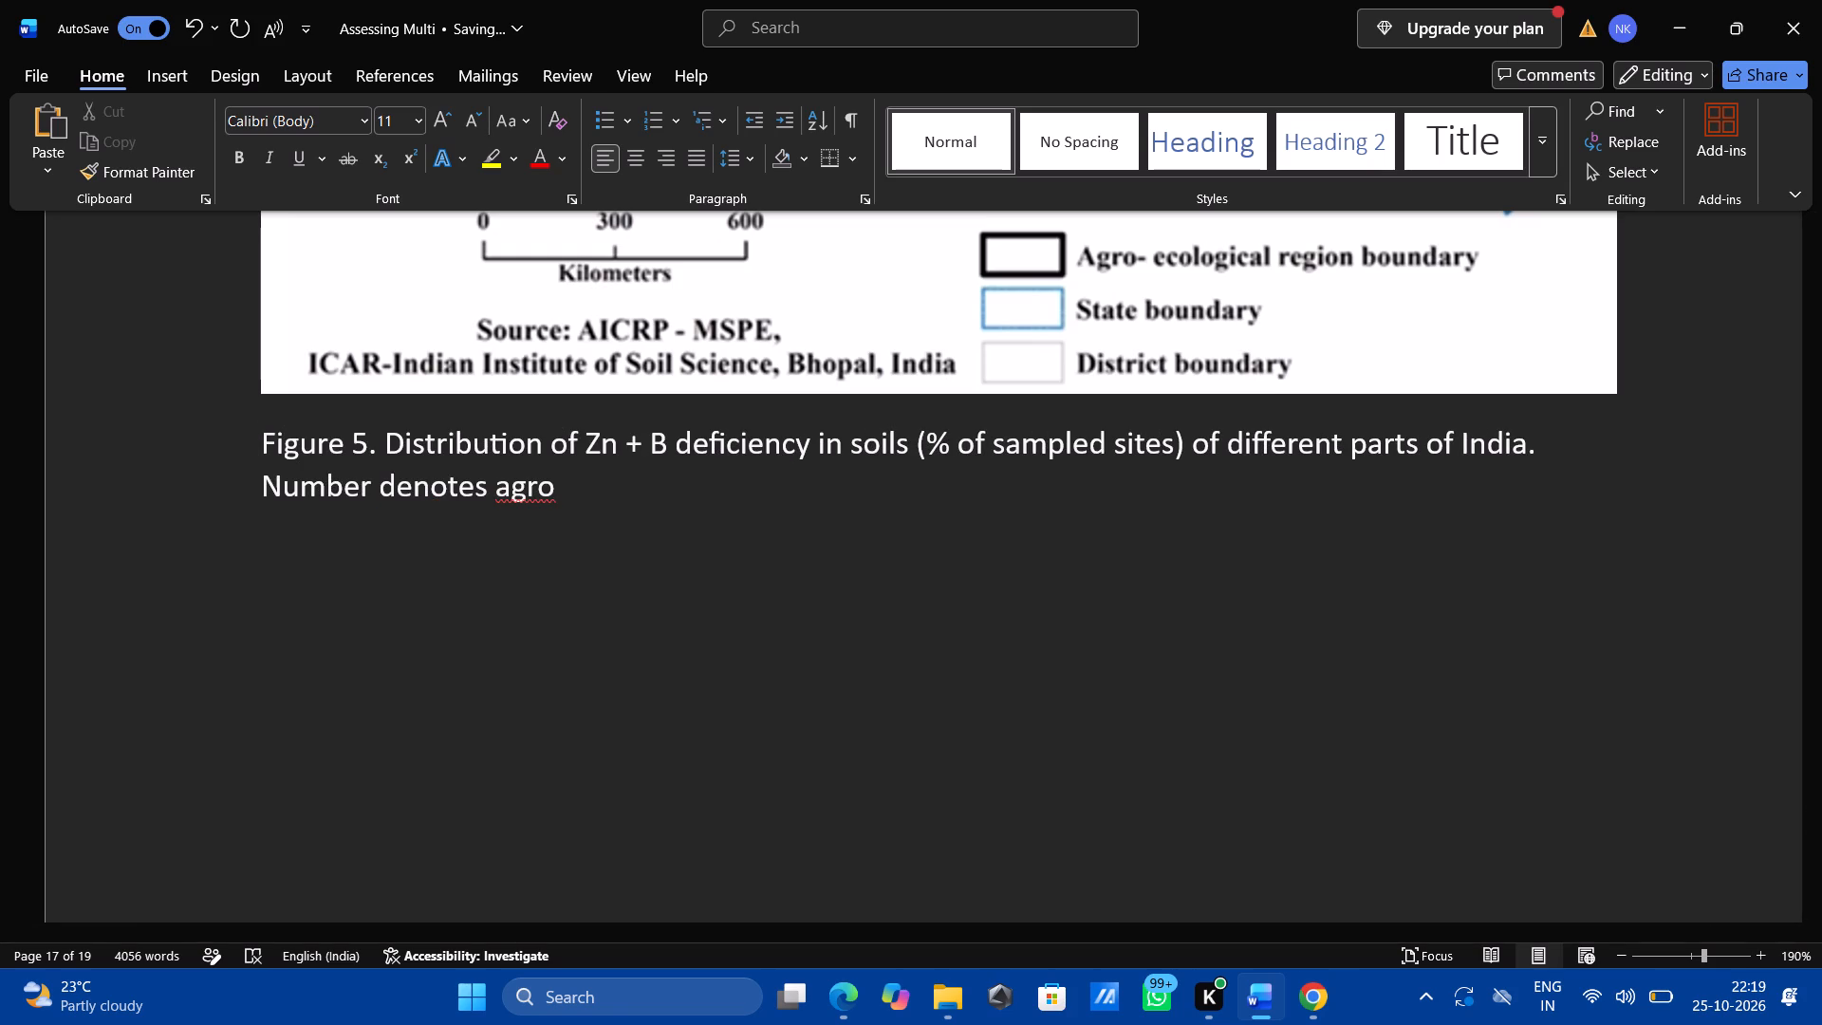
pyautogui.click(832, 1012)
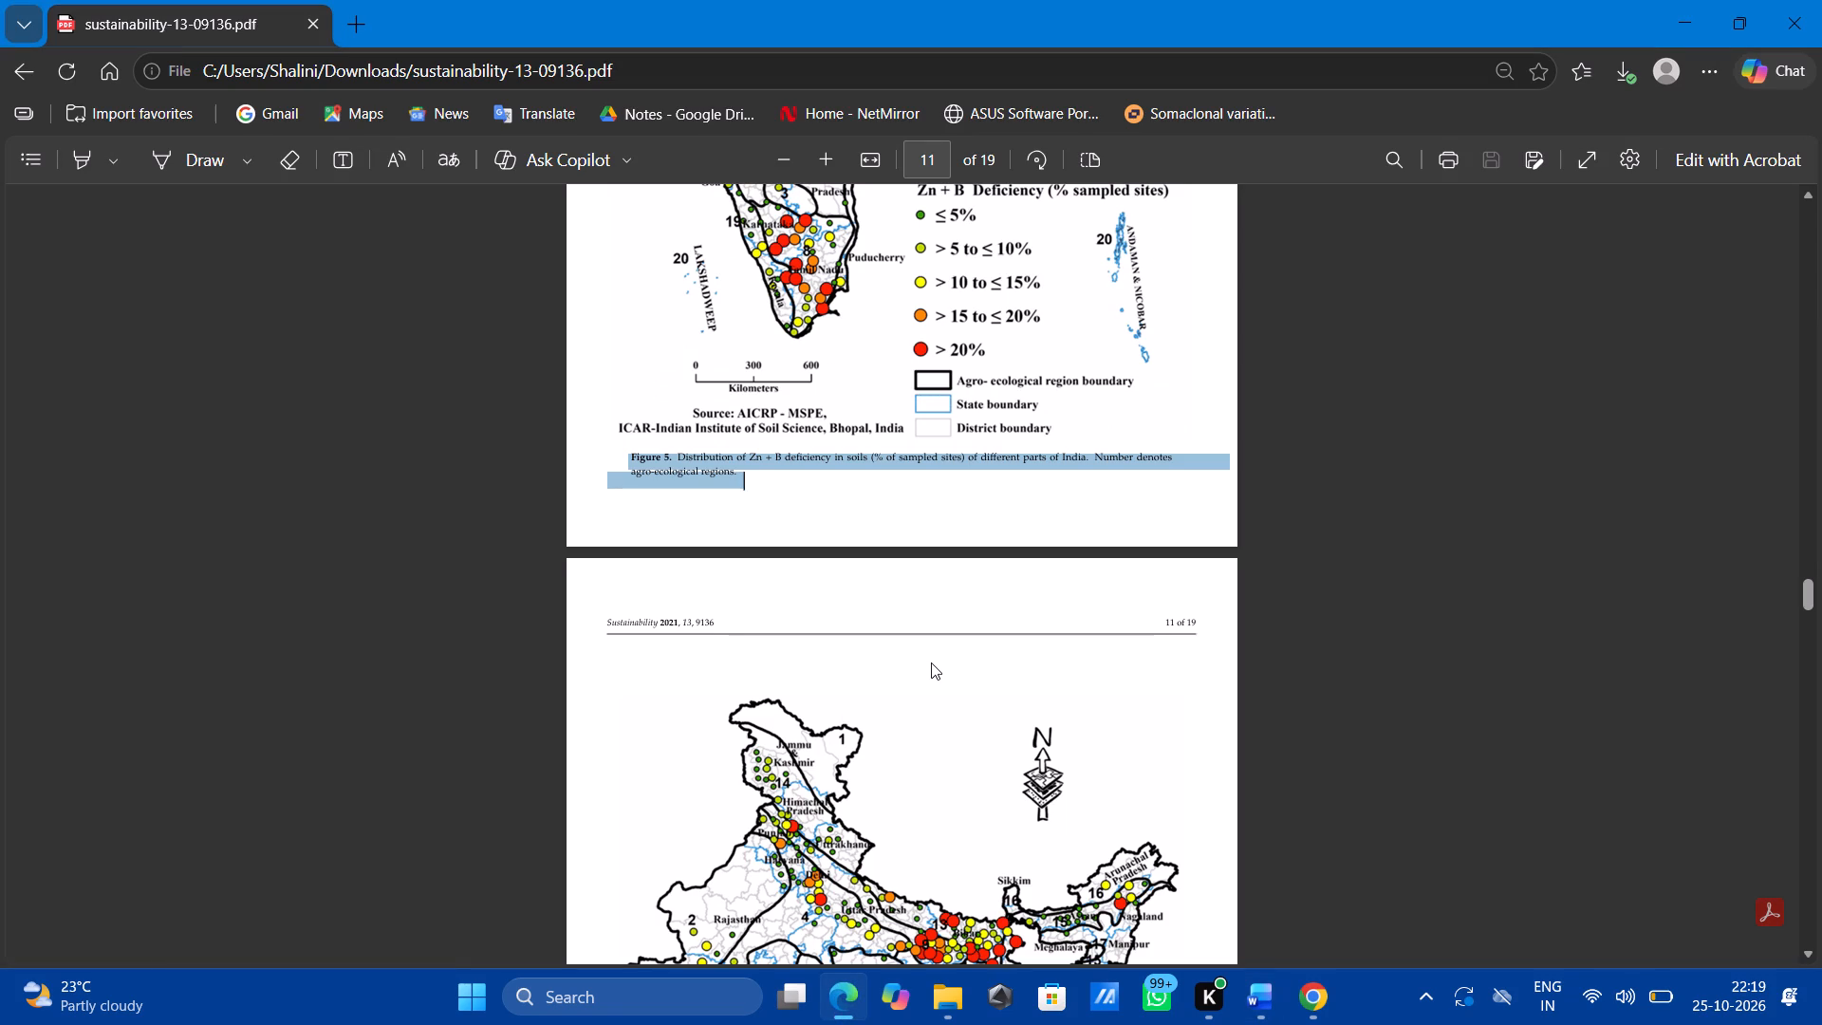
pyautogui.click(906, 733)
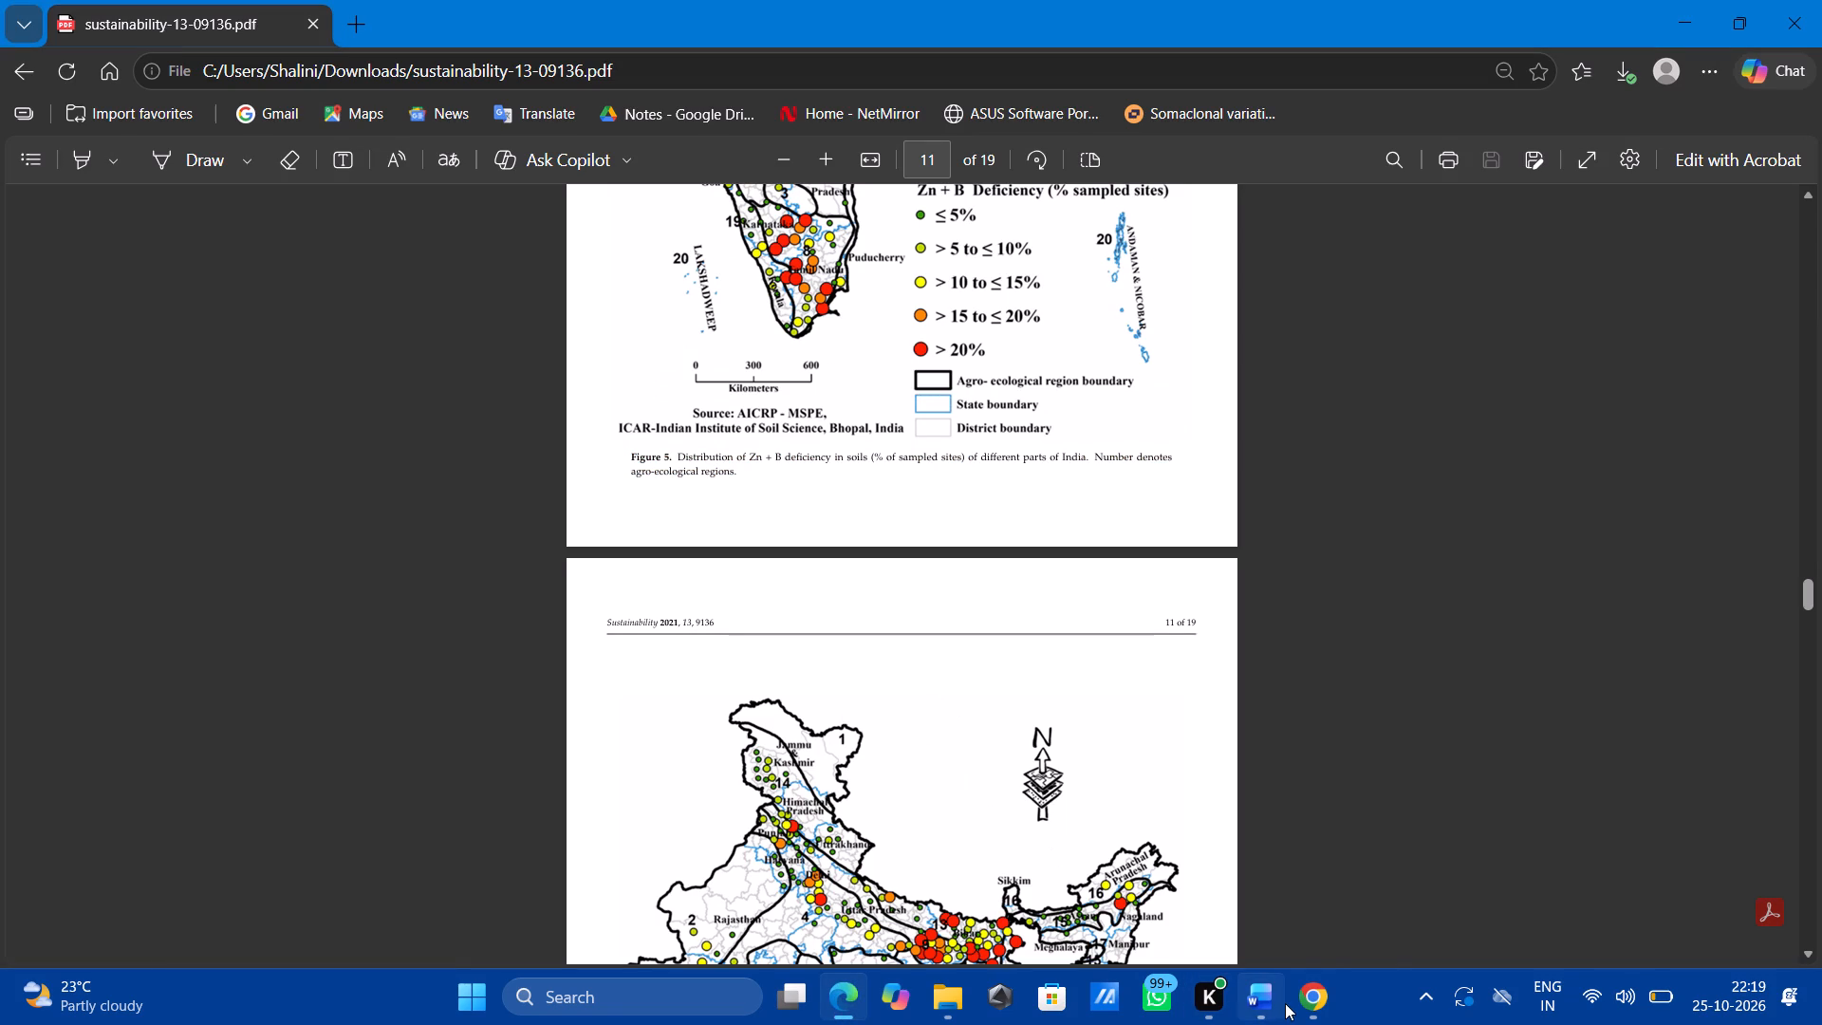
pyautogui.click(1262, 1011)
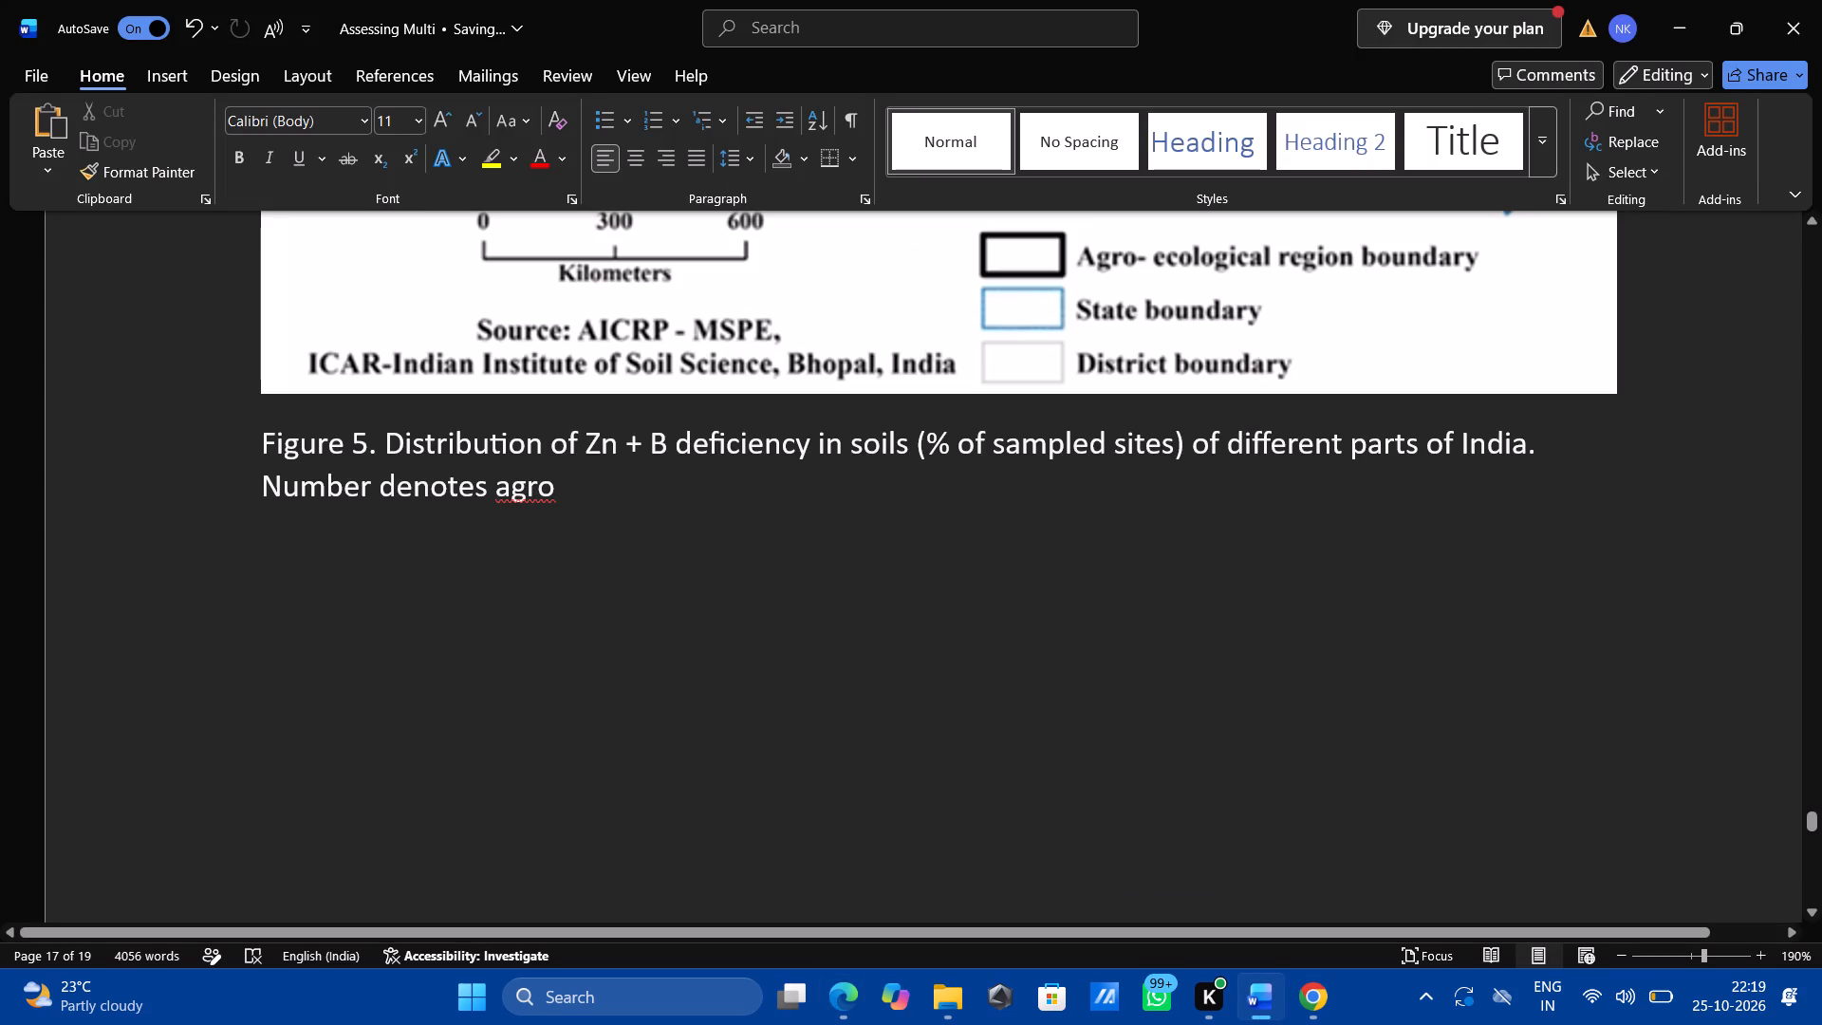
pyautogui.click(559, 496)
pyautogui.press('-')
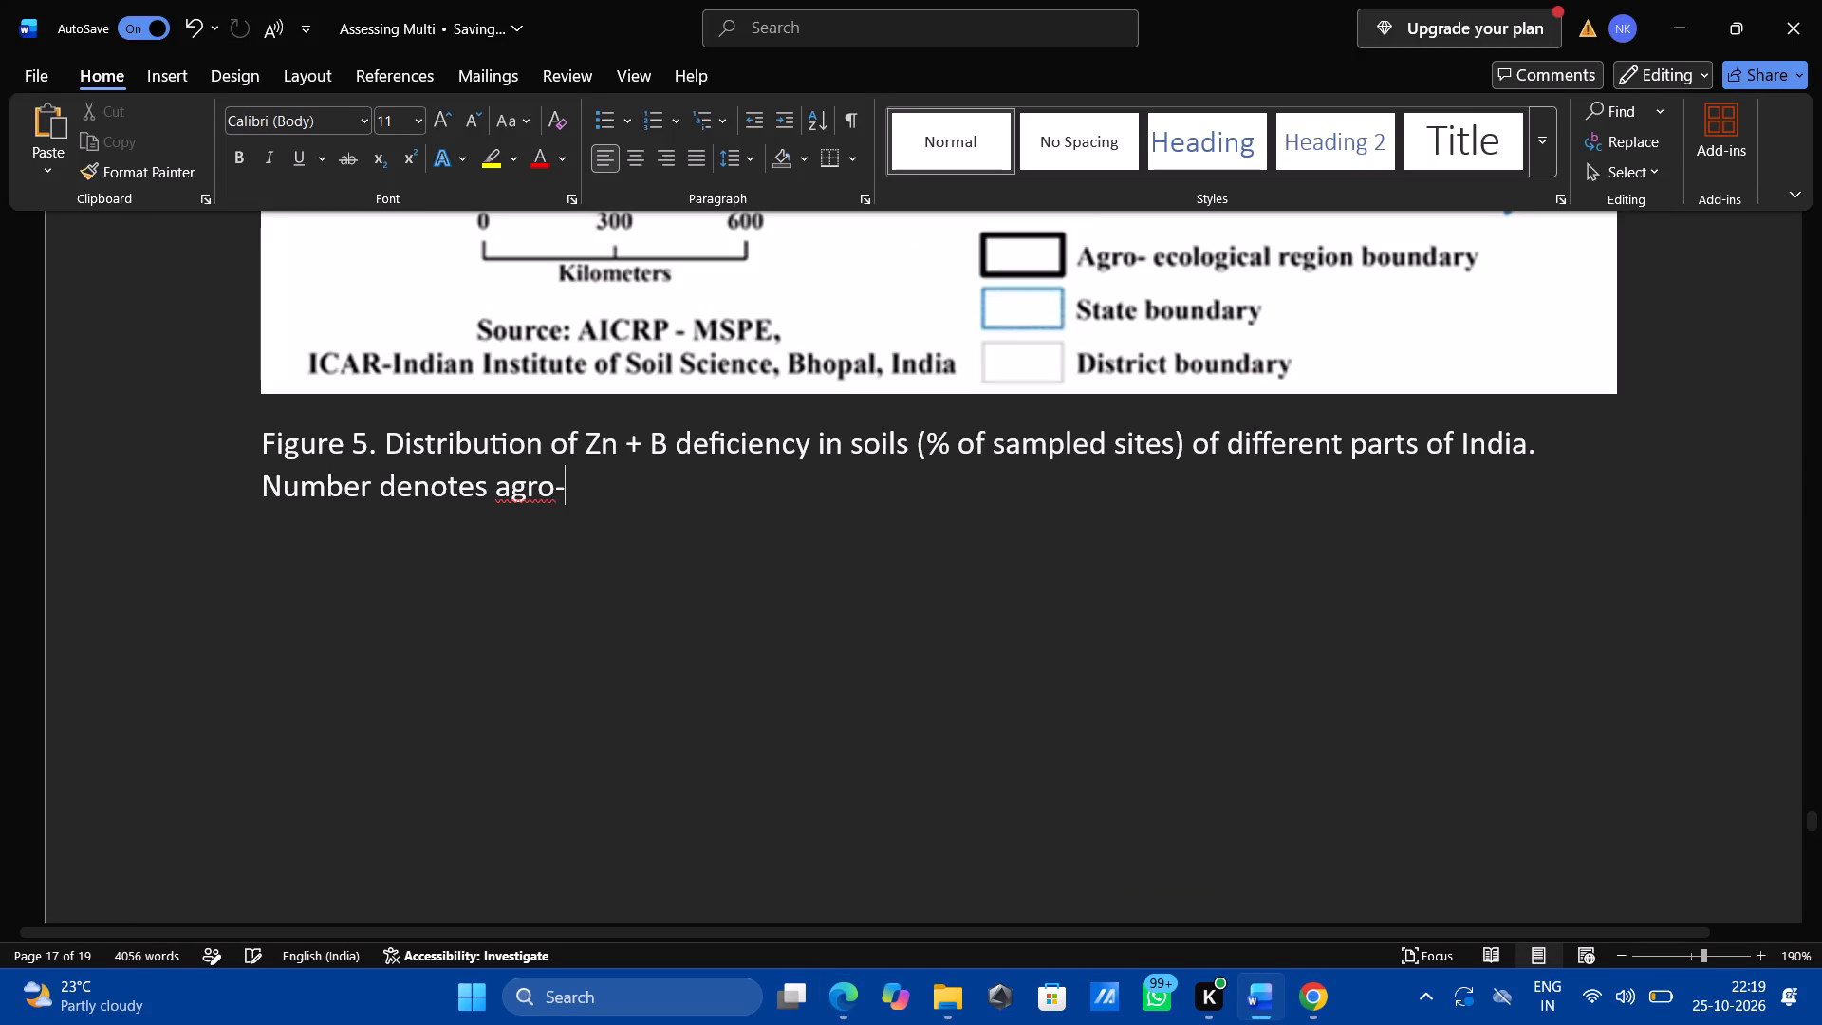
pyautogui.write('ecological')
pyautogui.press('space')
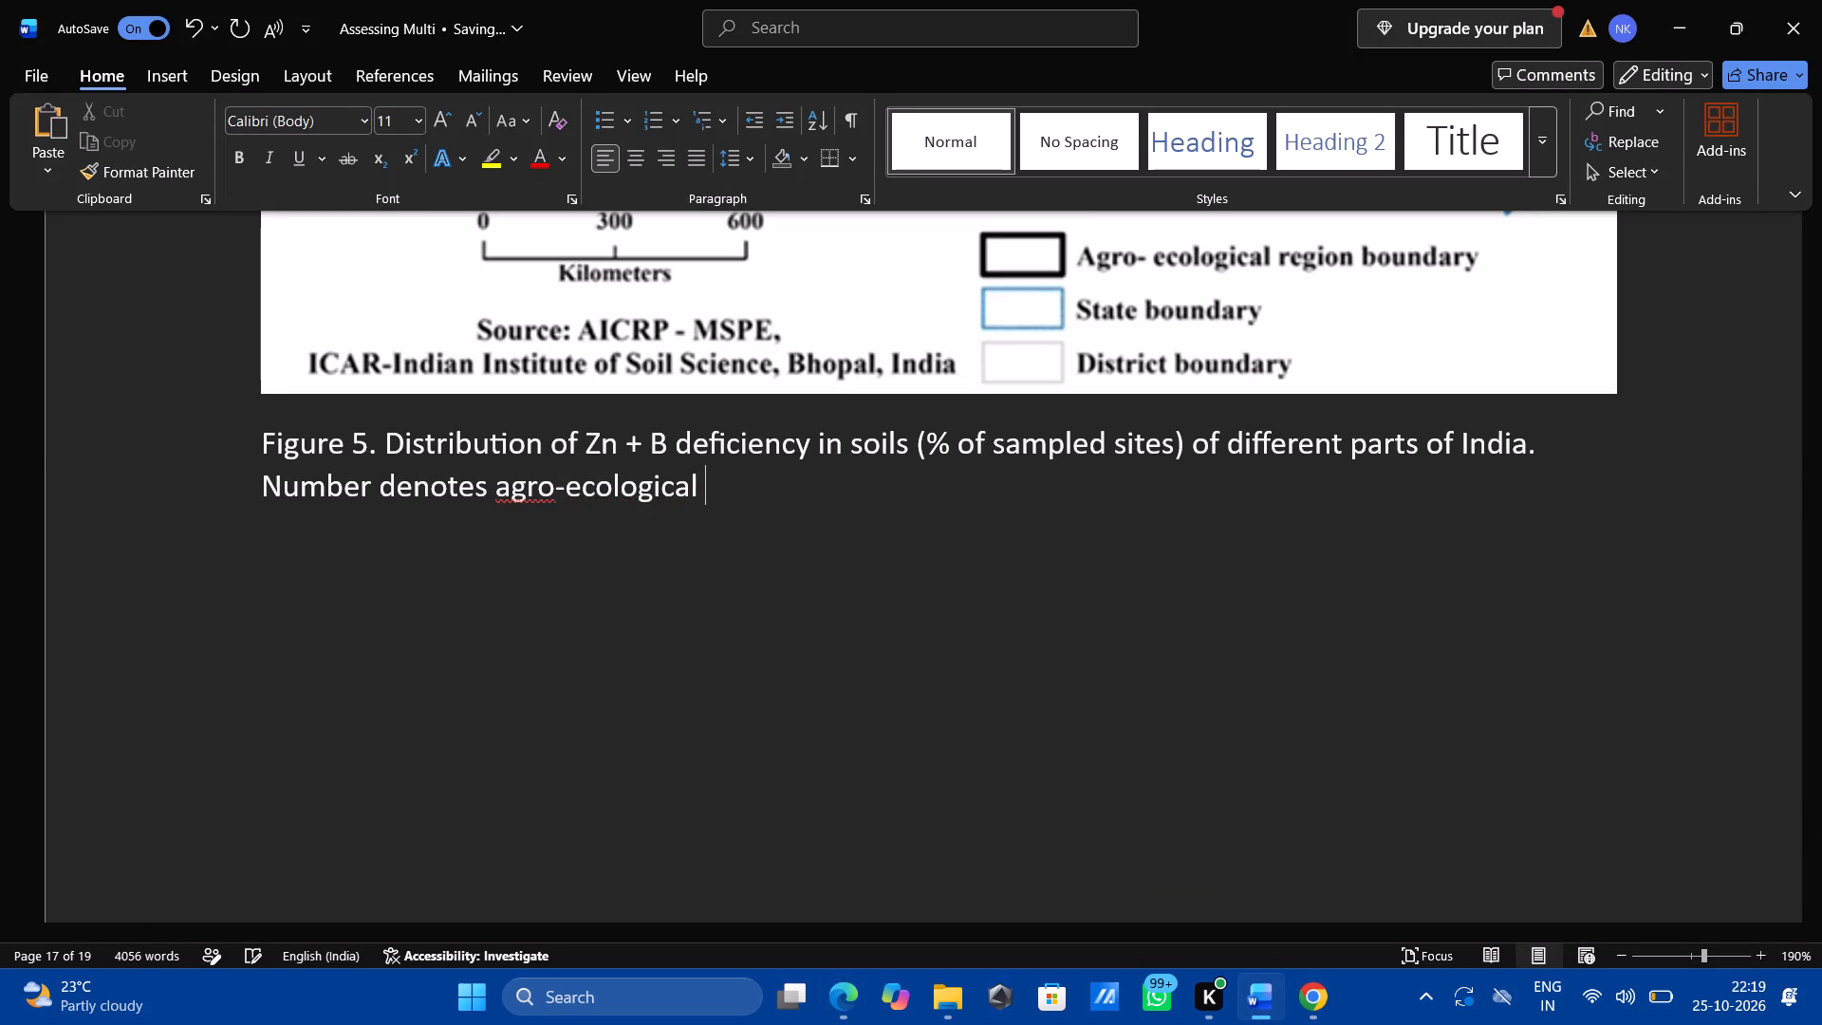
pyautogui.write('regions')
pyautogui.write('.')
pyautogui.press('space')
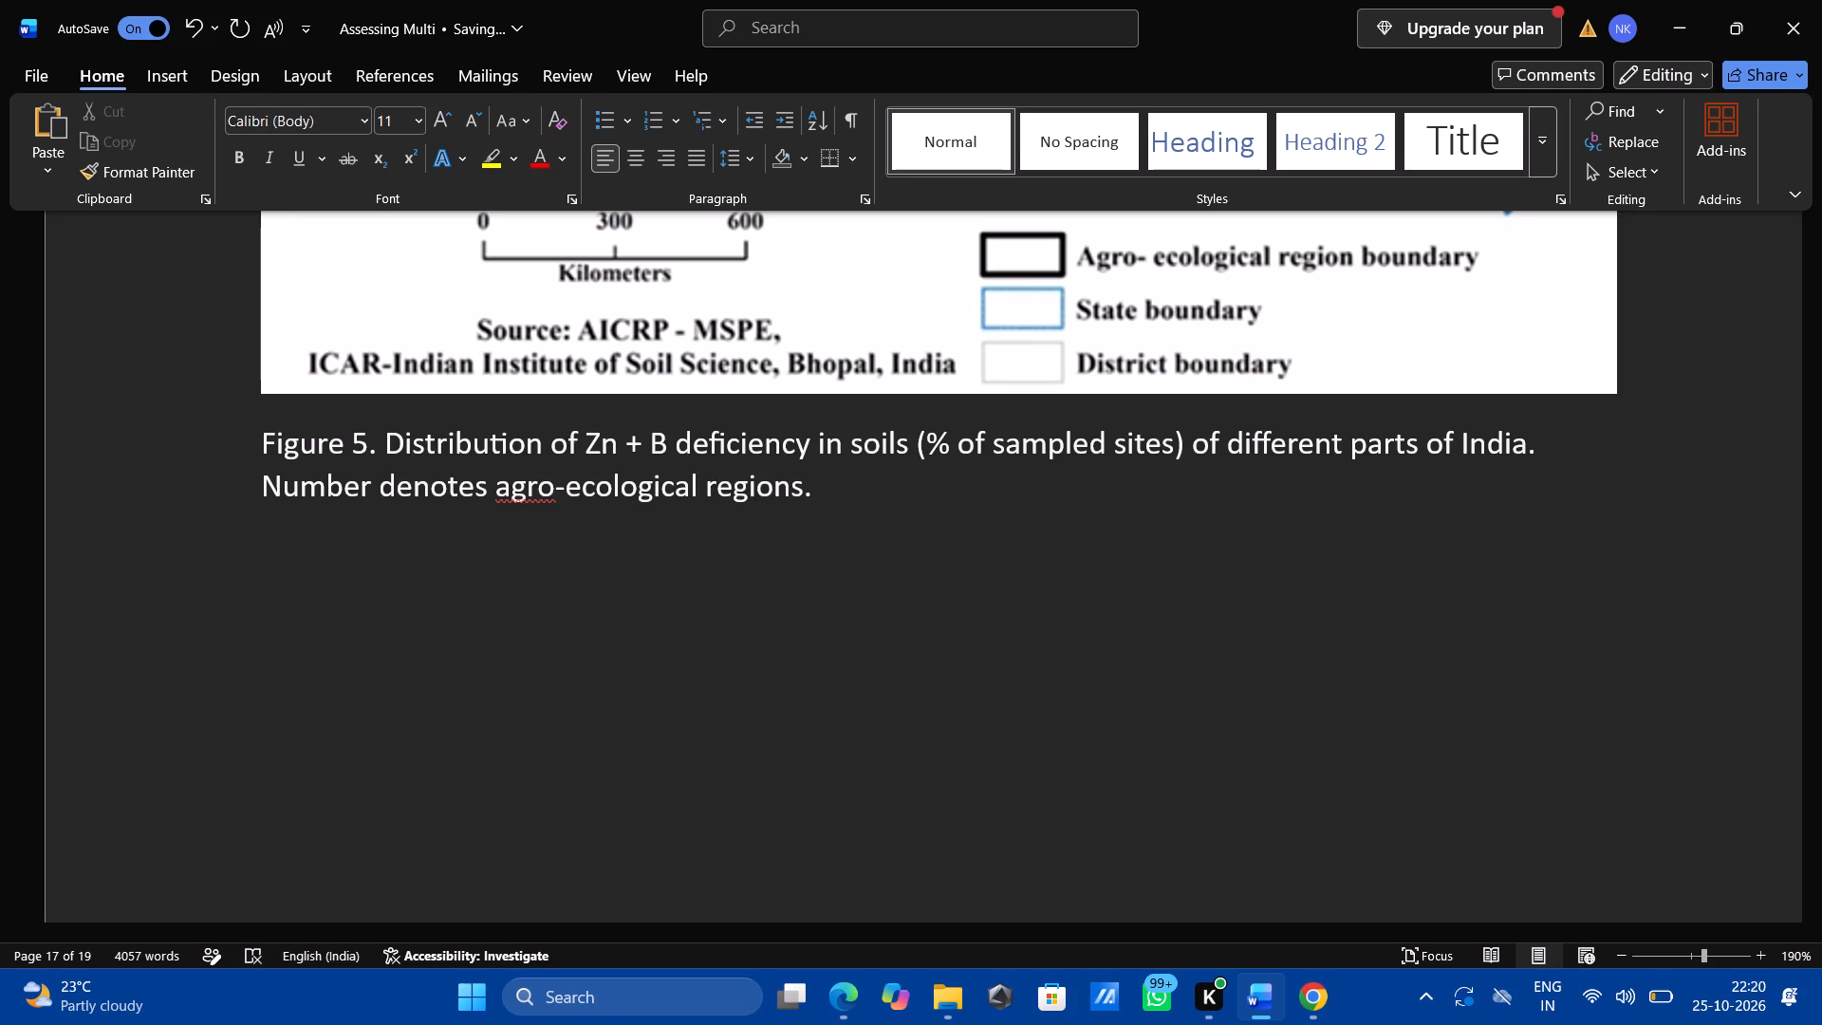
# Place the cursor on the first blank line of page 18, after the page with the Zn + B map.
pyautogui.scroll(-1, 559, 496)
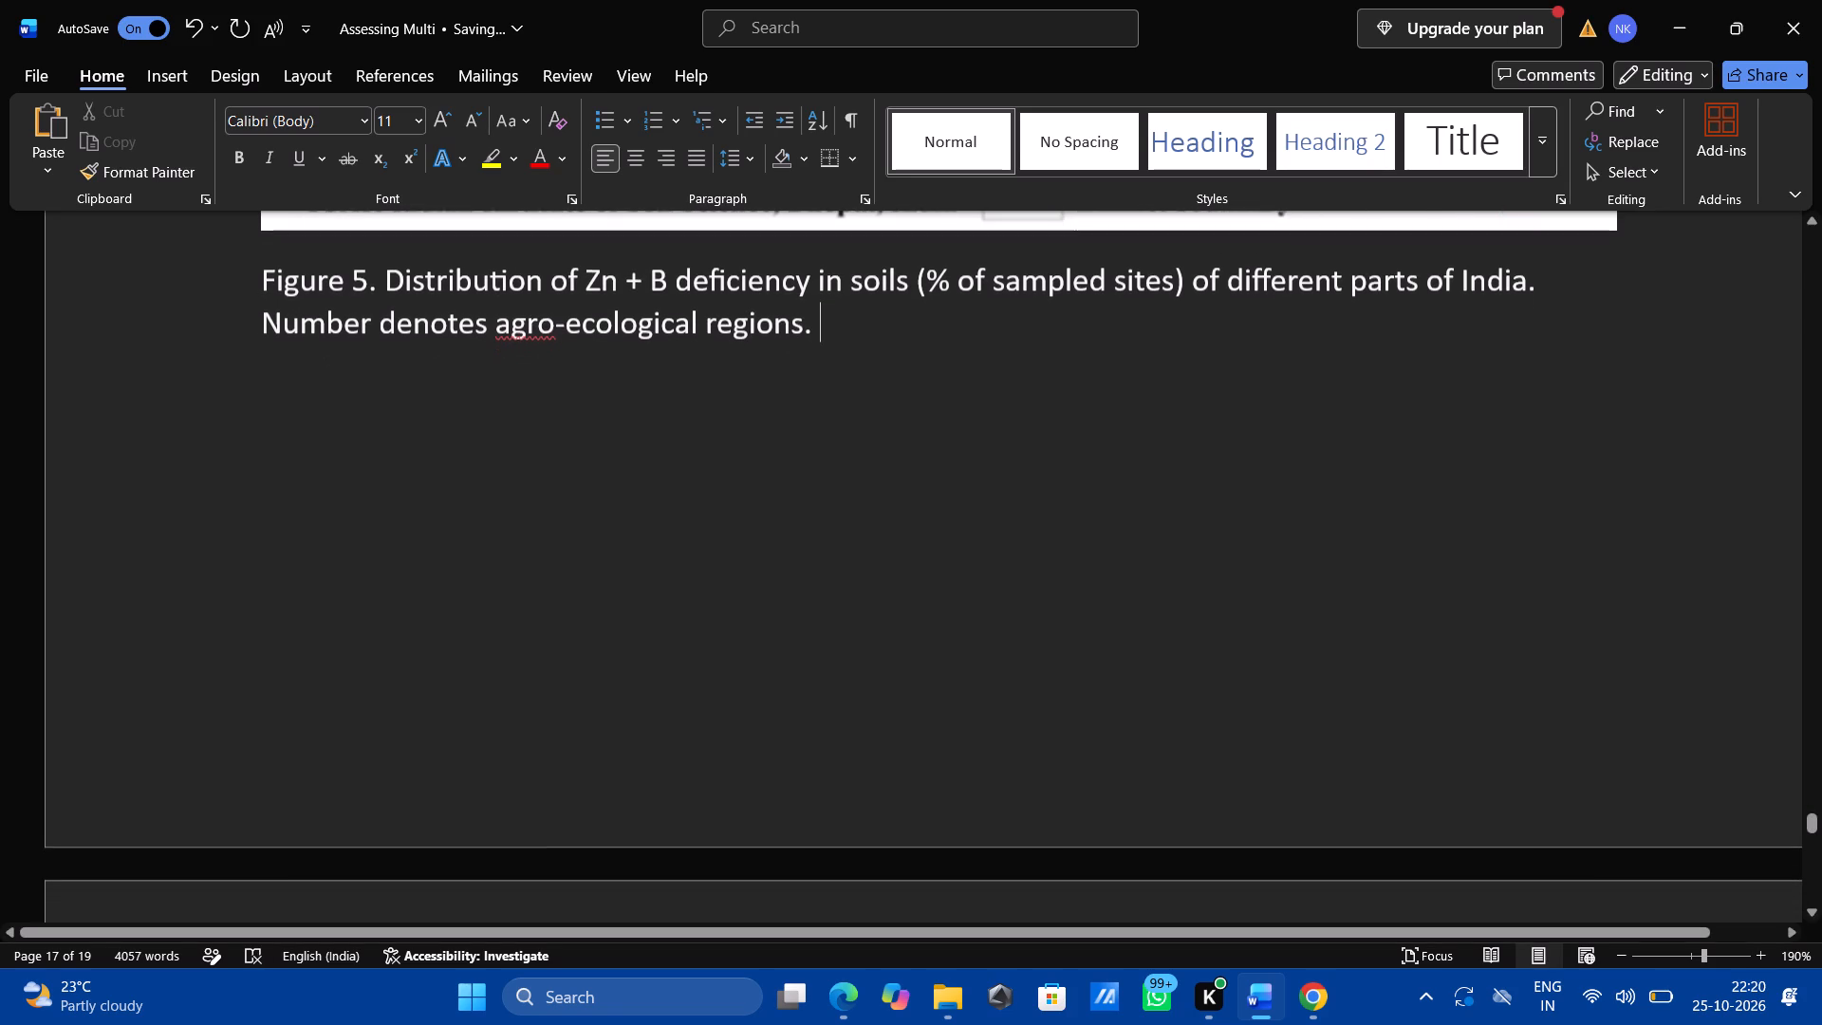
pyautogui.scroll(-1, 559, 496)
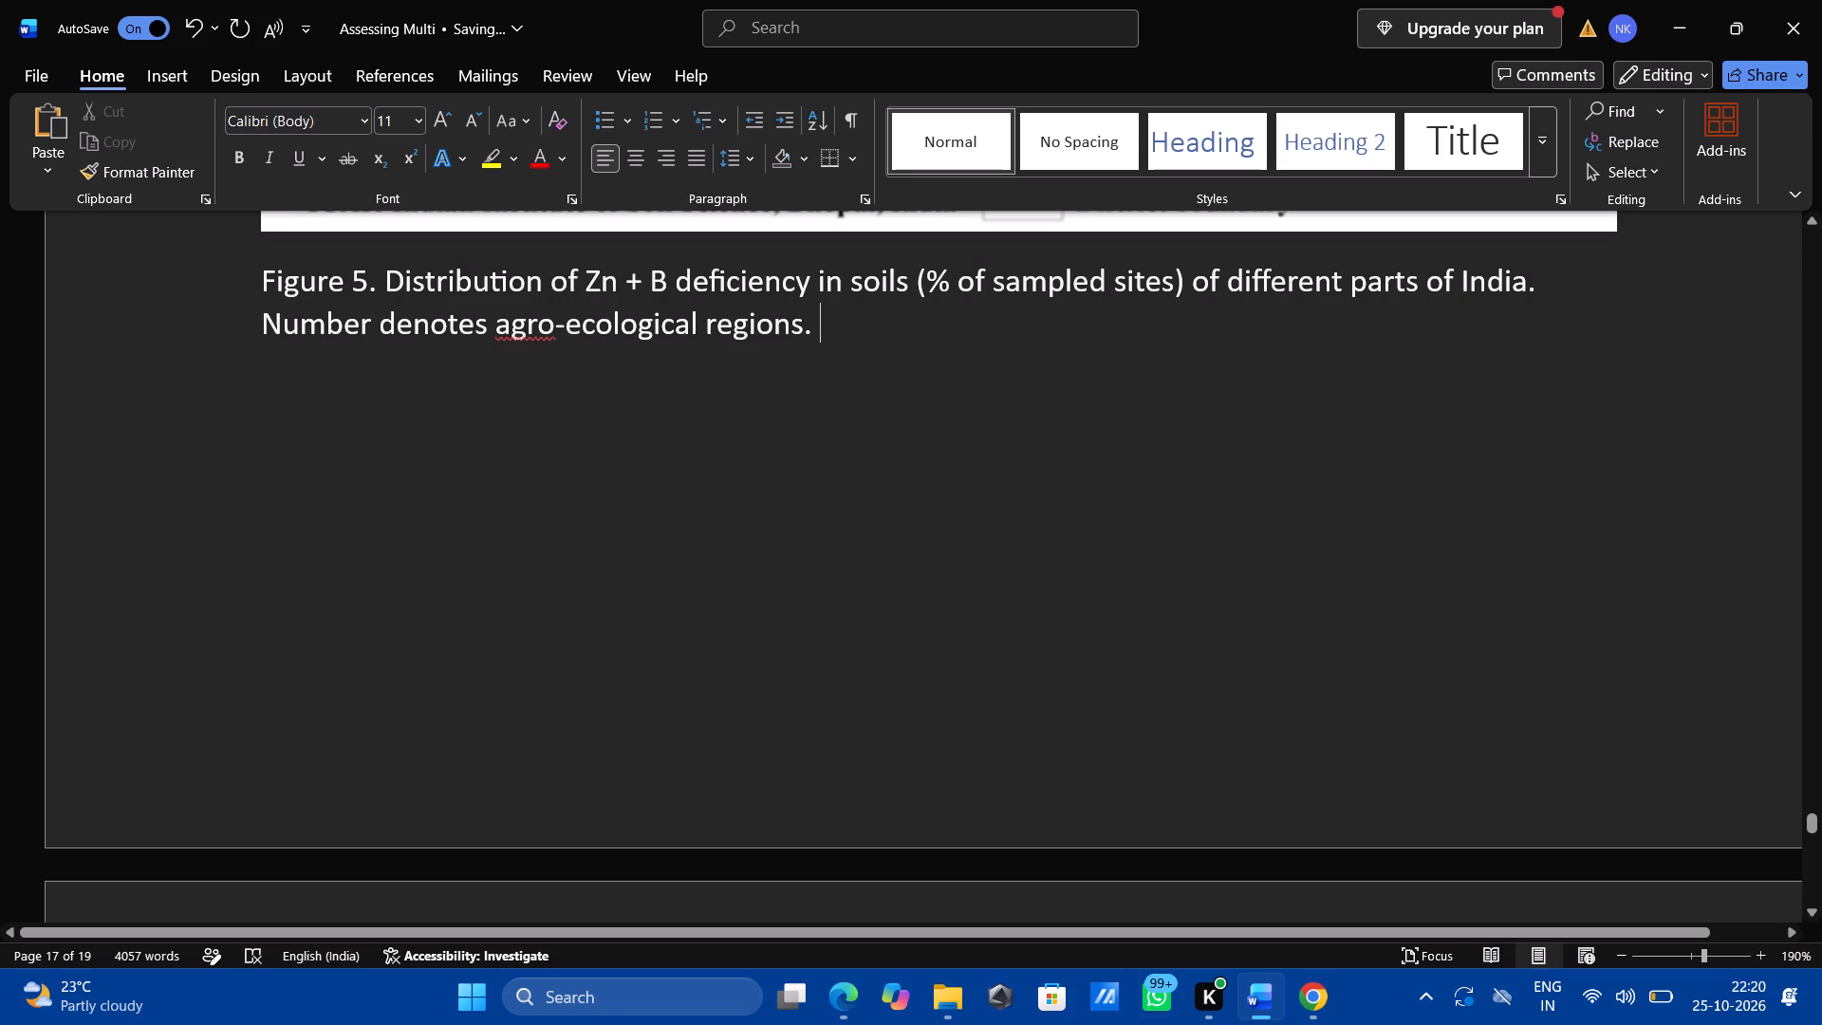
pyautogui.scroll(-1, 559, 496)
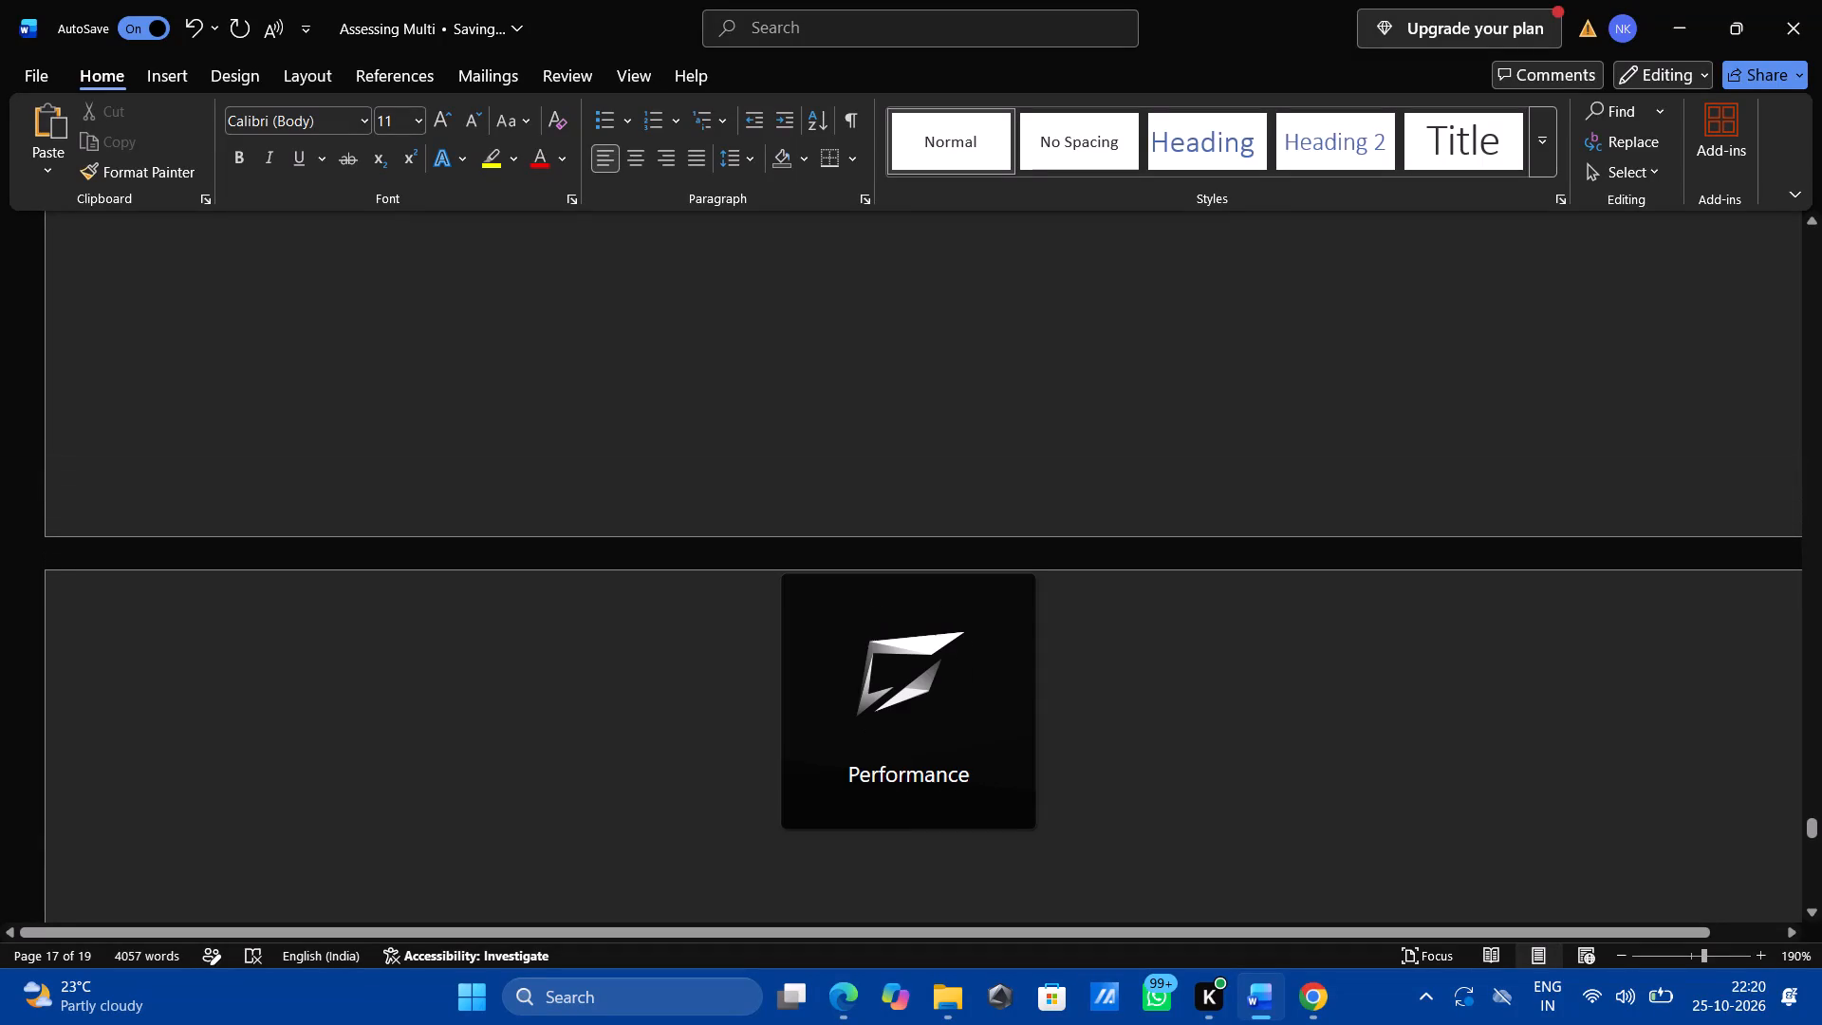
pyautogui.hscroll(1, 559, 496)
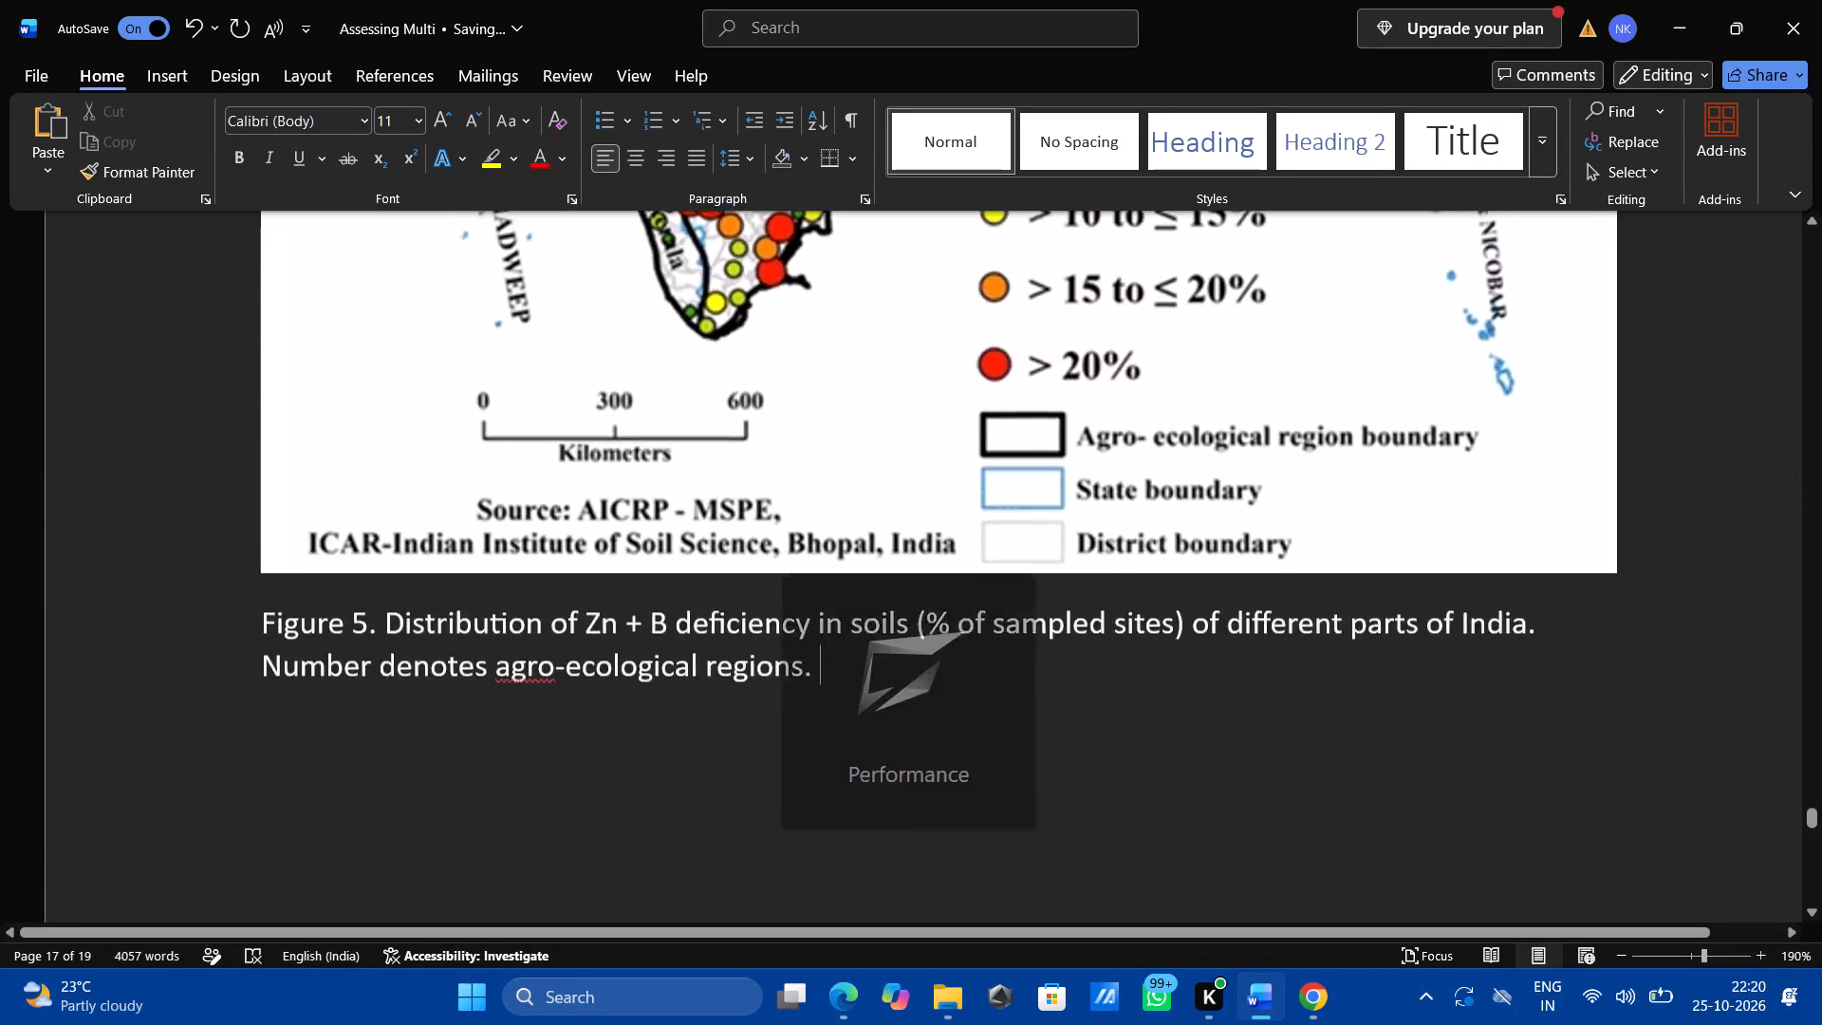
pyautogui.hscroll(1, 559, 496)
pyautogui.scroll(-6, 559, 496)
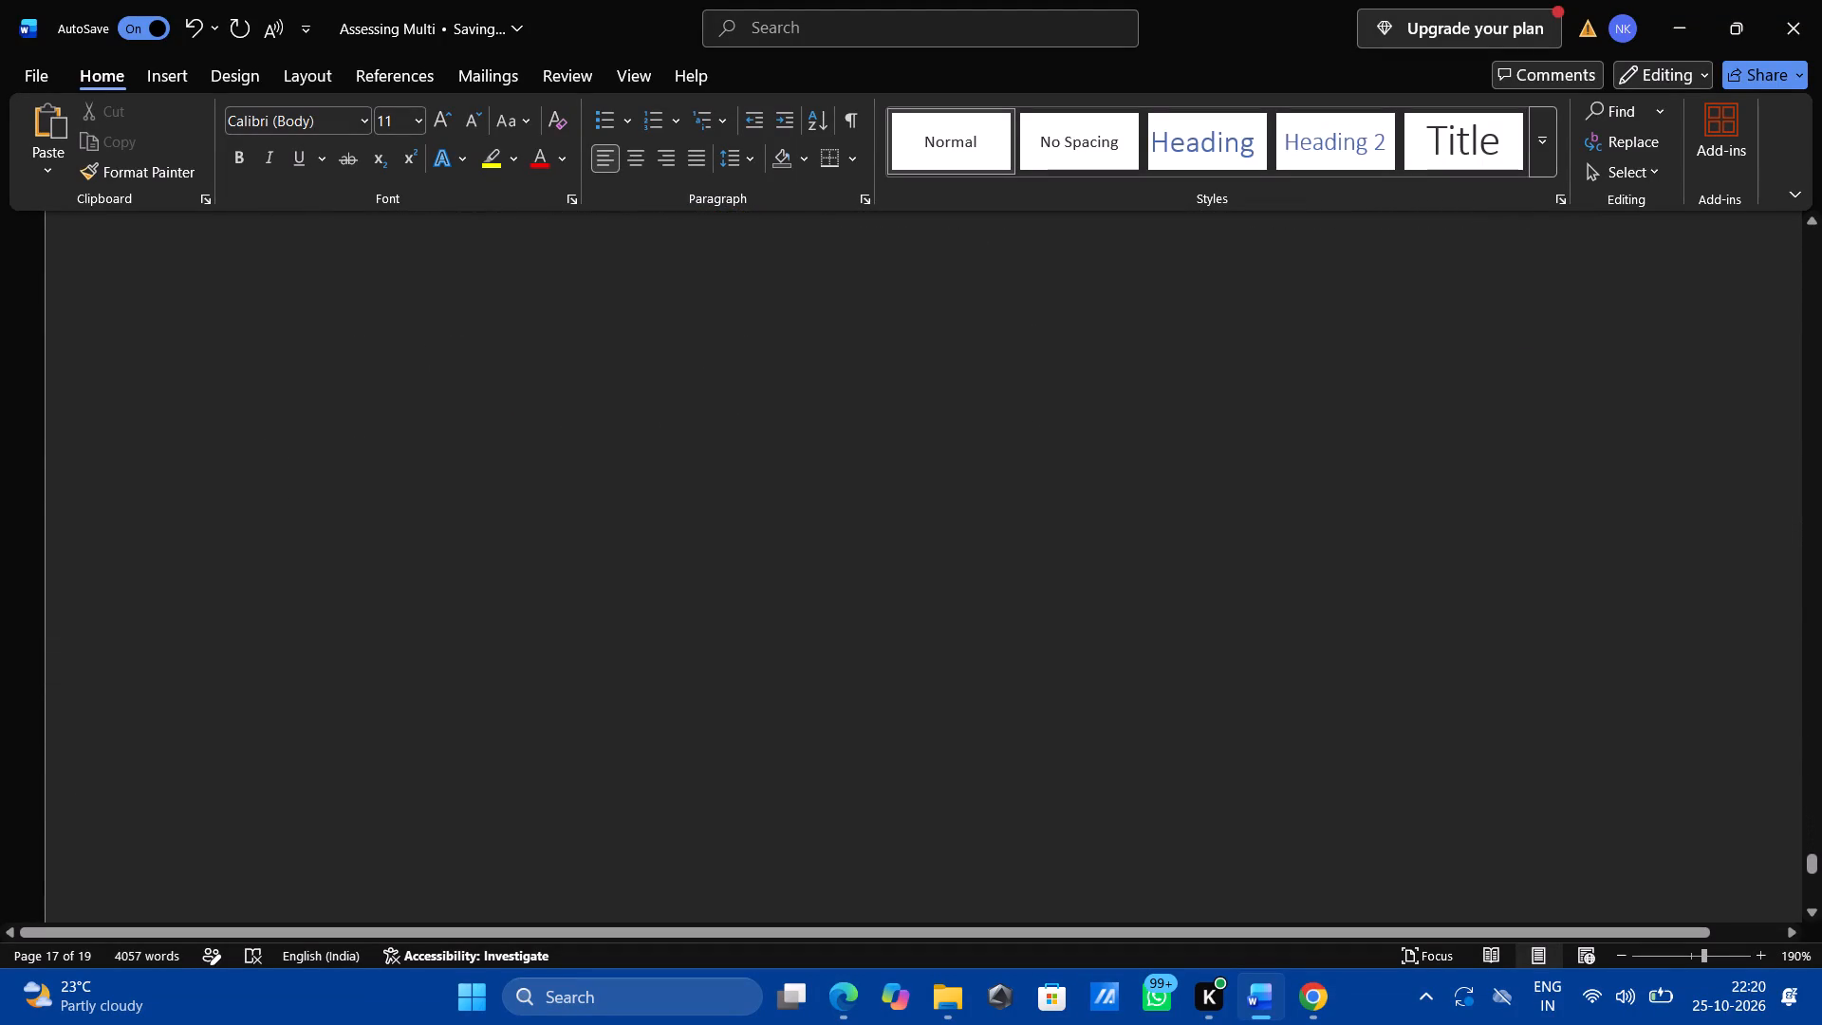
pyautogui.scroll(-6, 559, 496)
pyautogui.scroll(7, 559, 496)
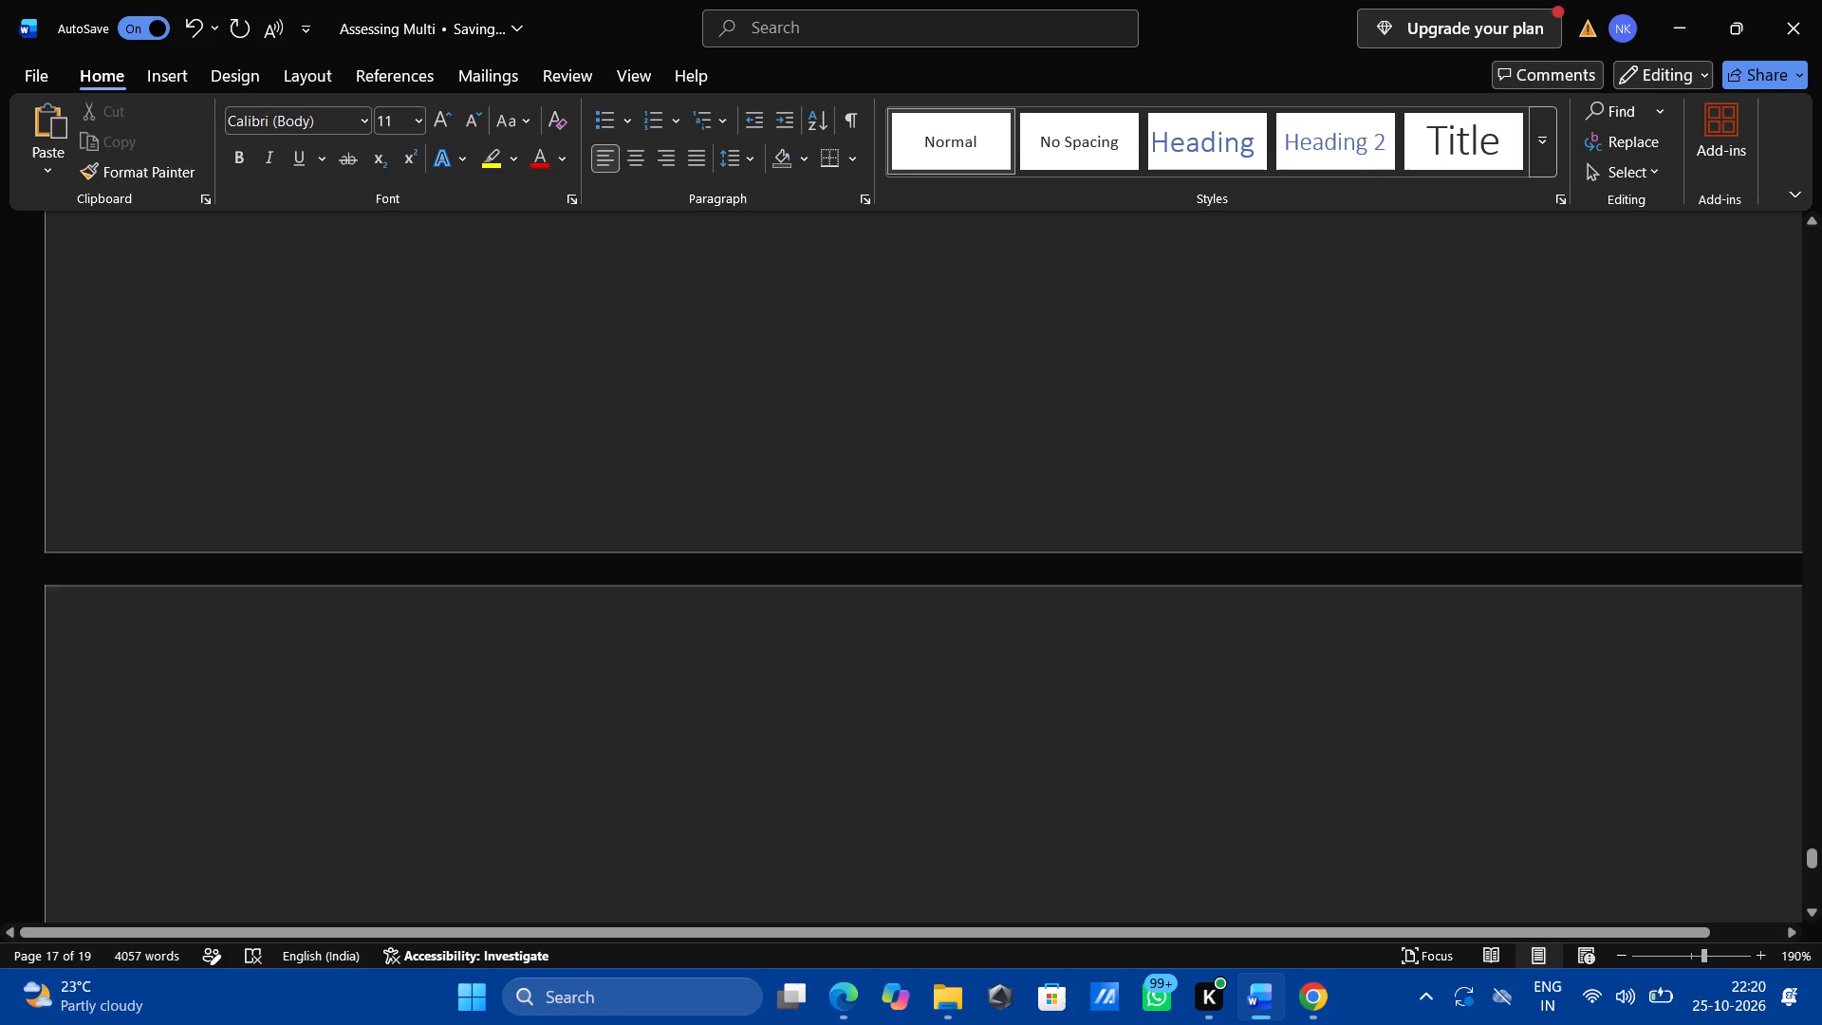
pyautogui.scroll(5, 559, 496)
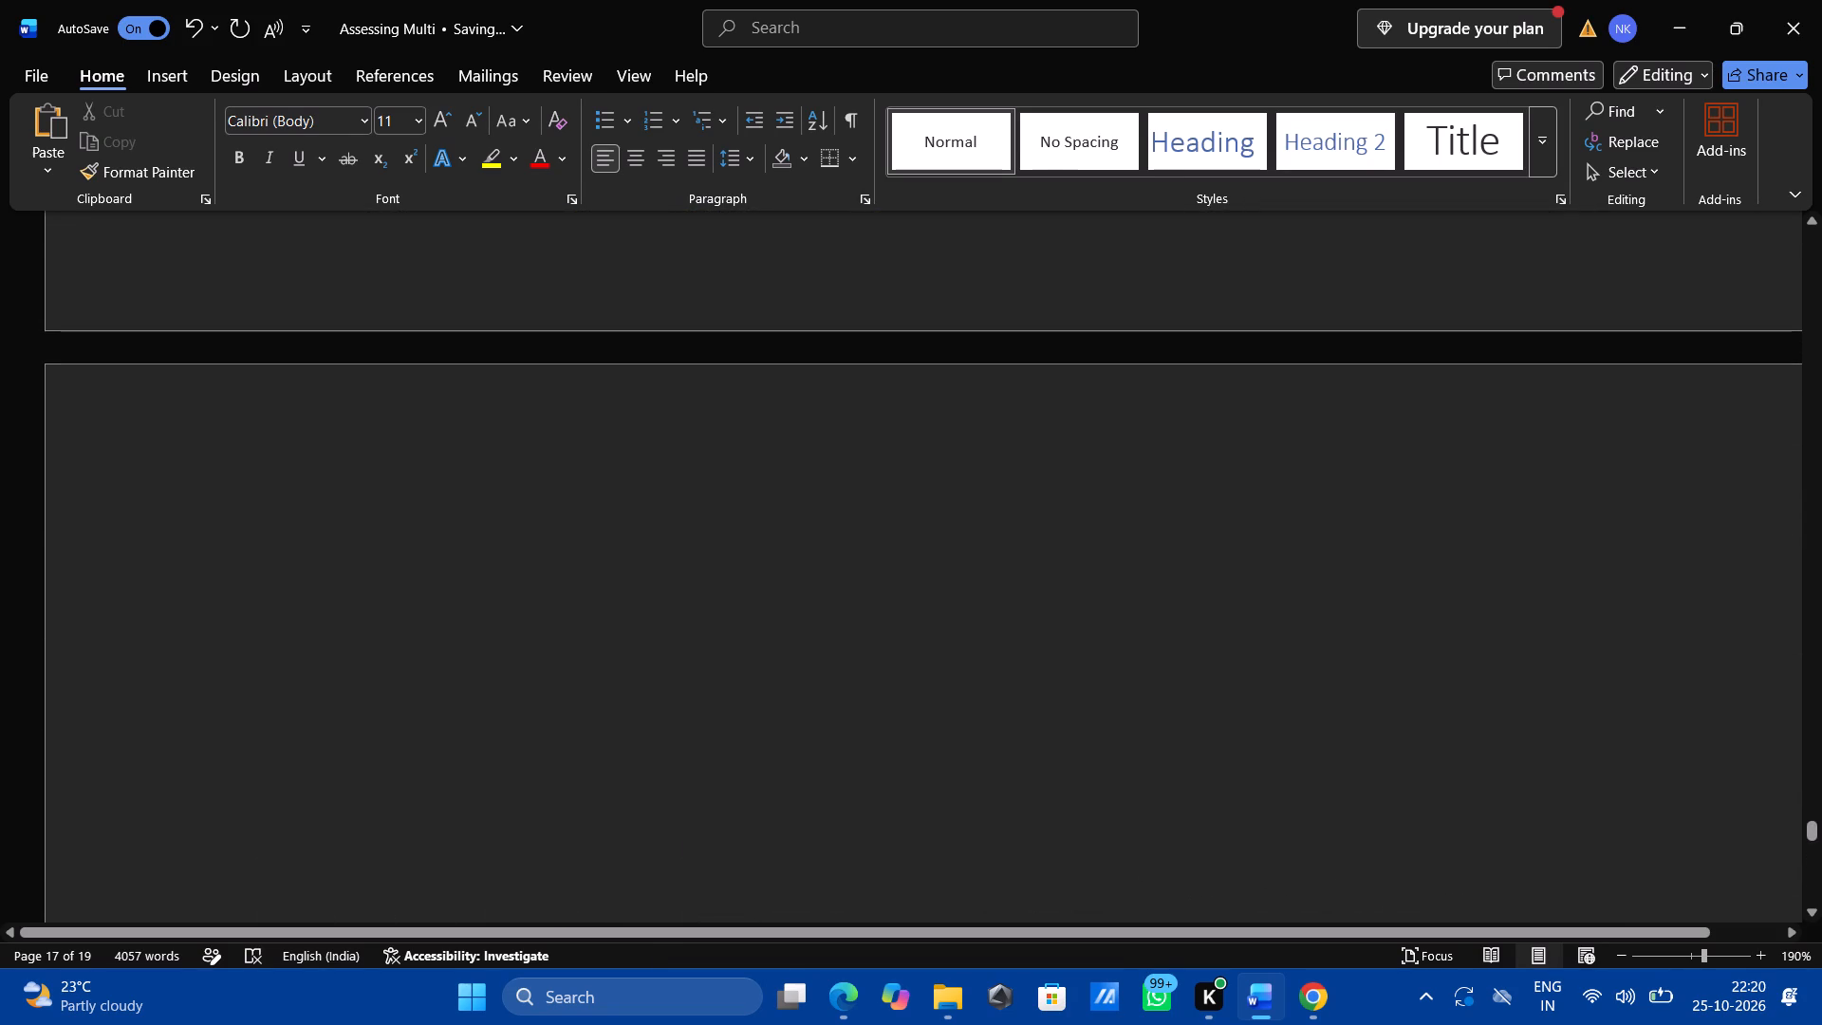
pyautogui.click(213, 465)
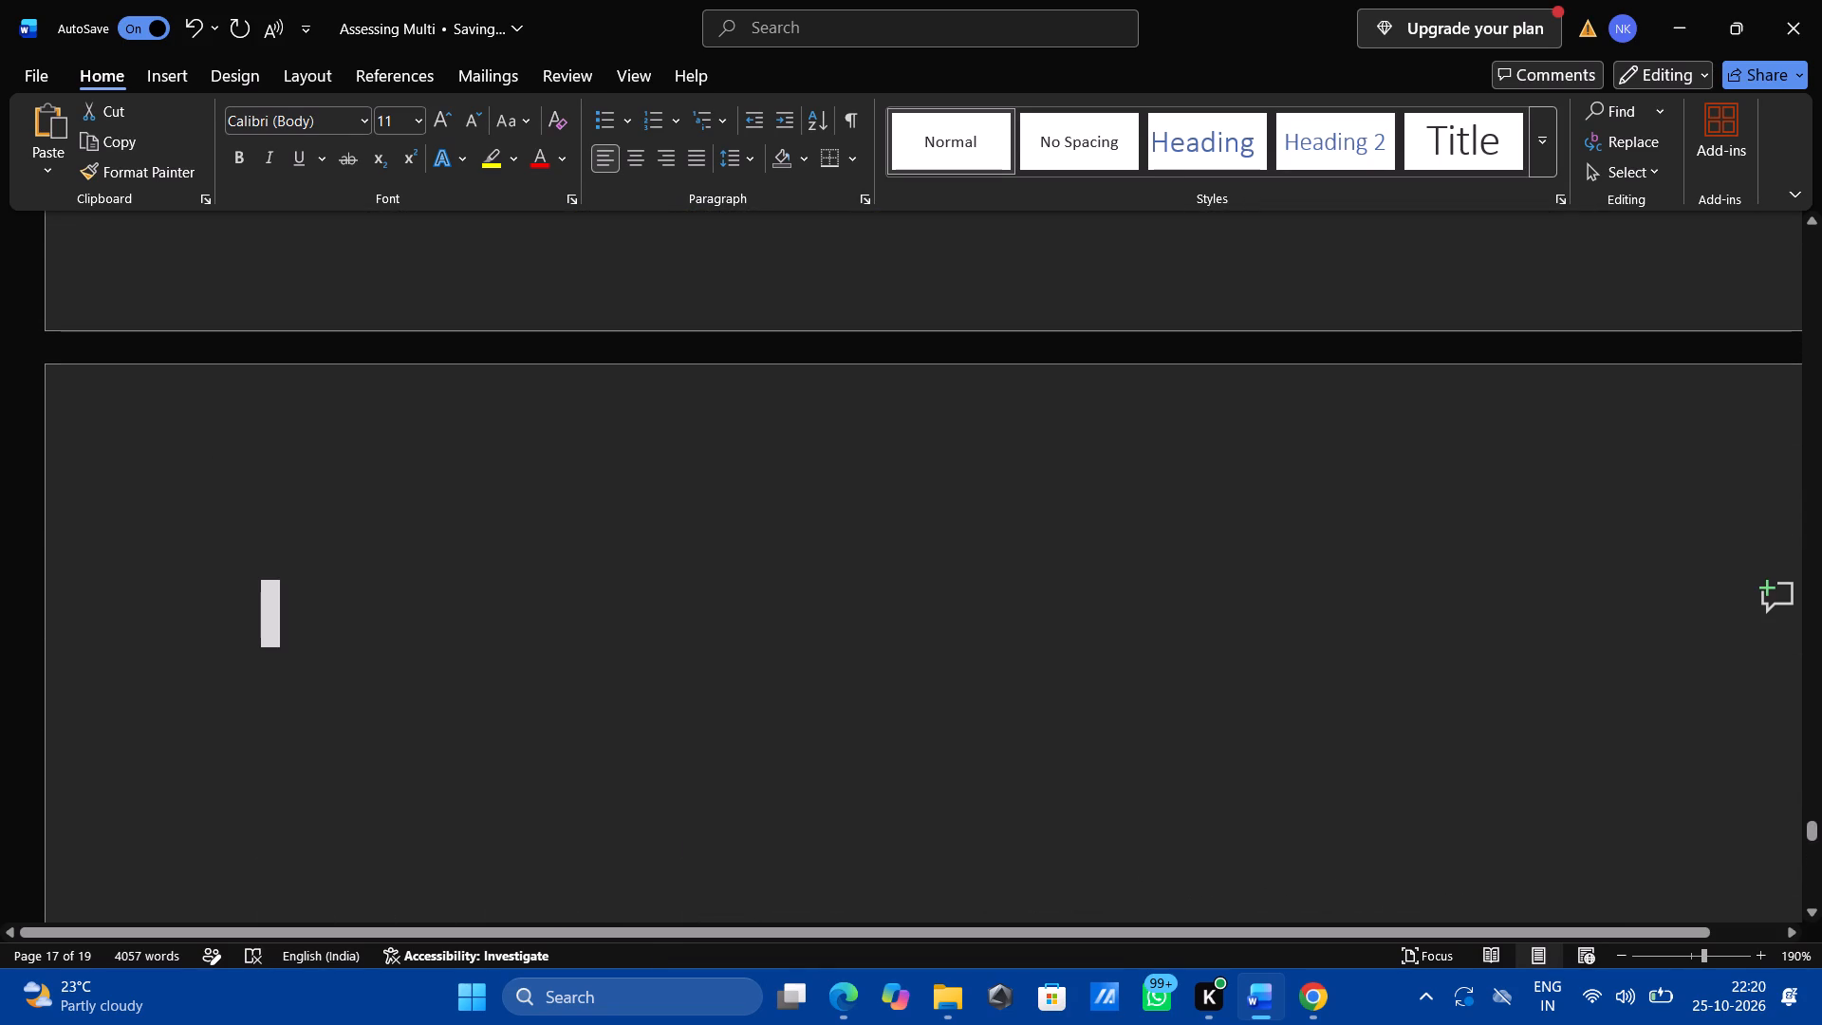
pyautogui.click(344, 649)
pyautogui.click(274, 579)
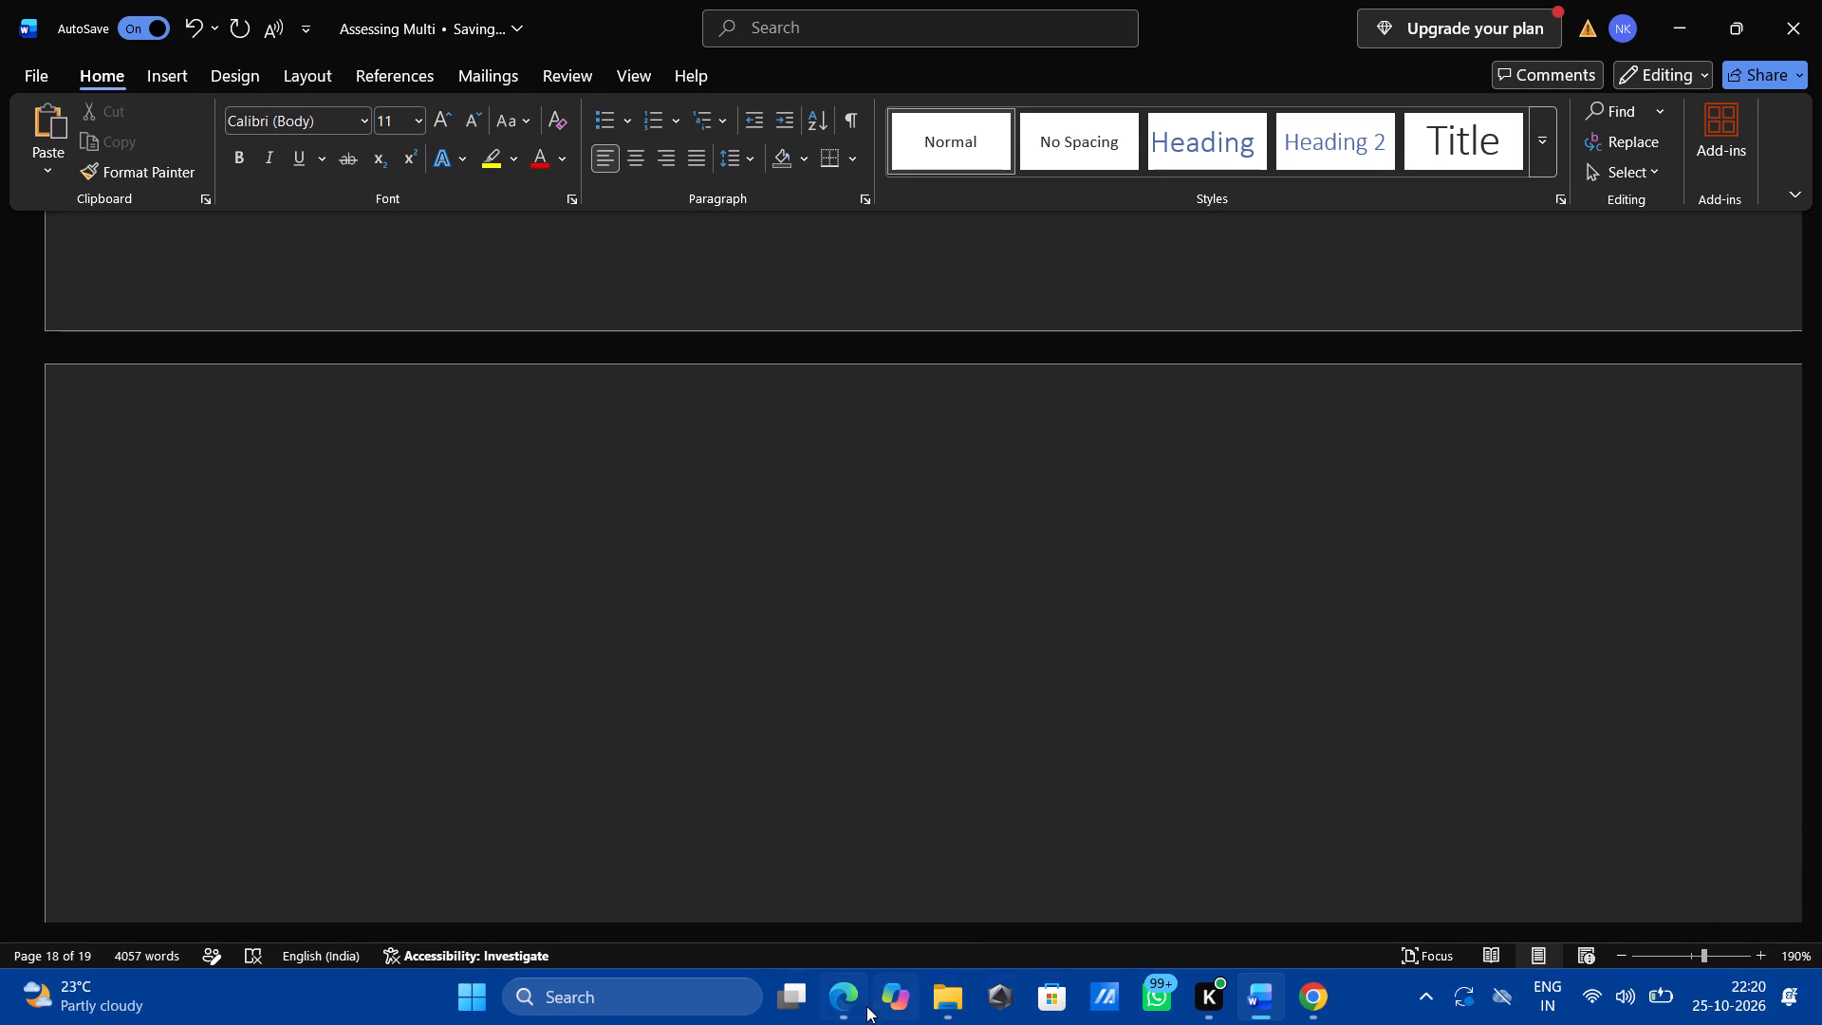
# Switch to the PDF in Edge, capture the S + B deficiency map on page 11 without its caption, and save the screenshot.
pyautogui.click(835, 1005)
pyautogui.scroll(-1, 753, 606)
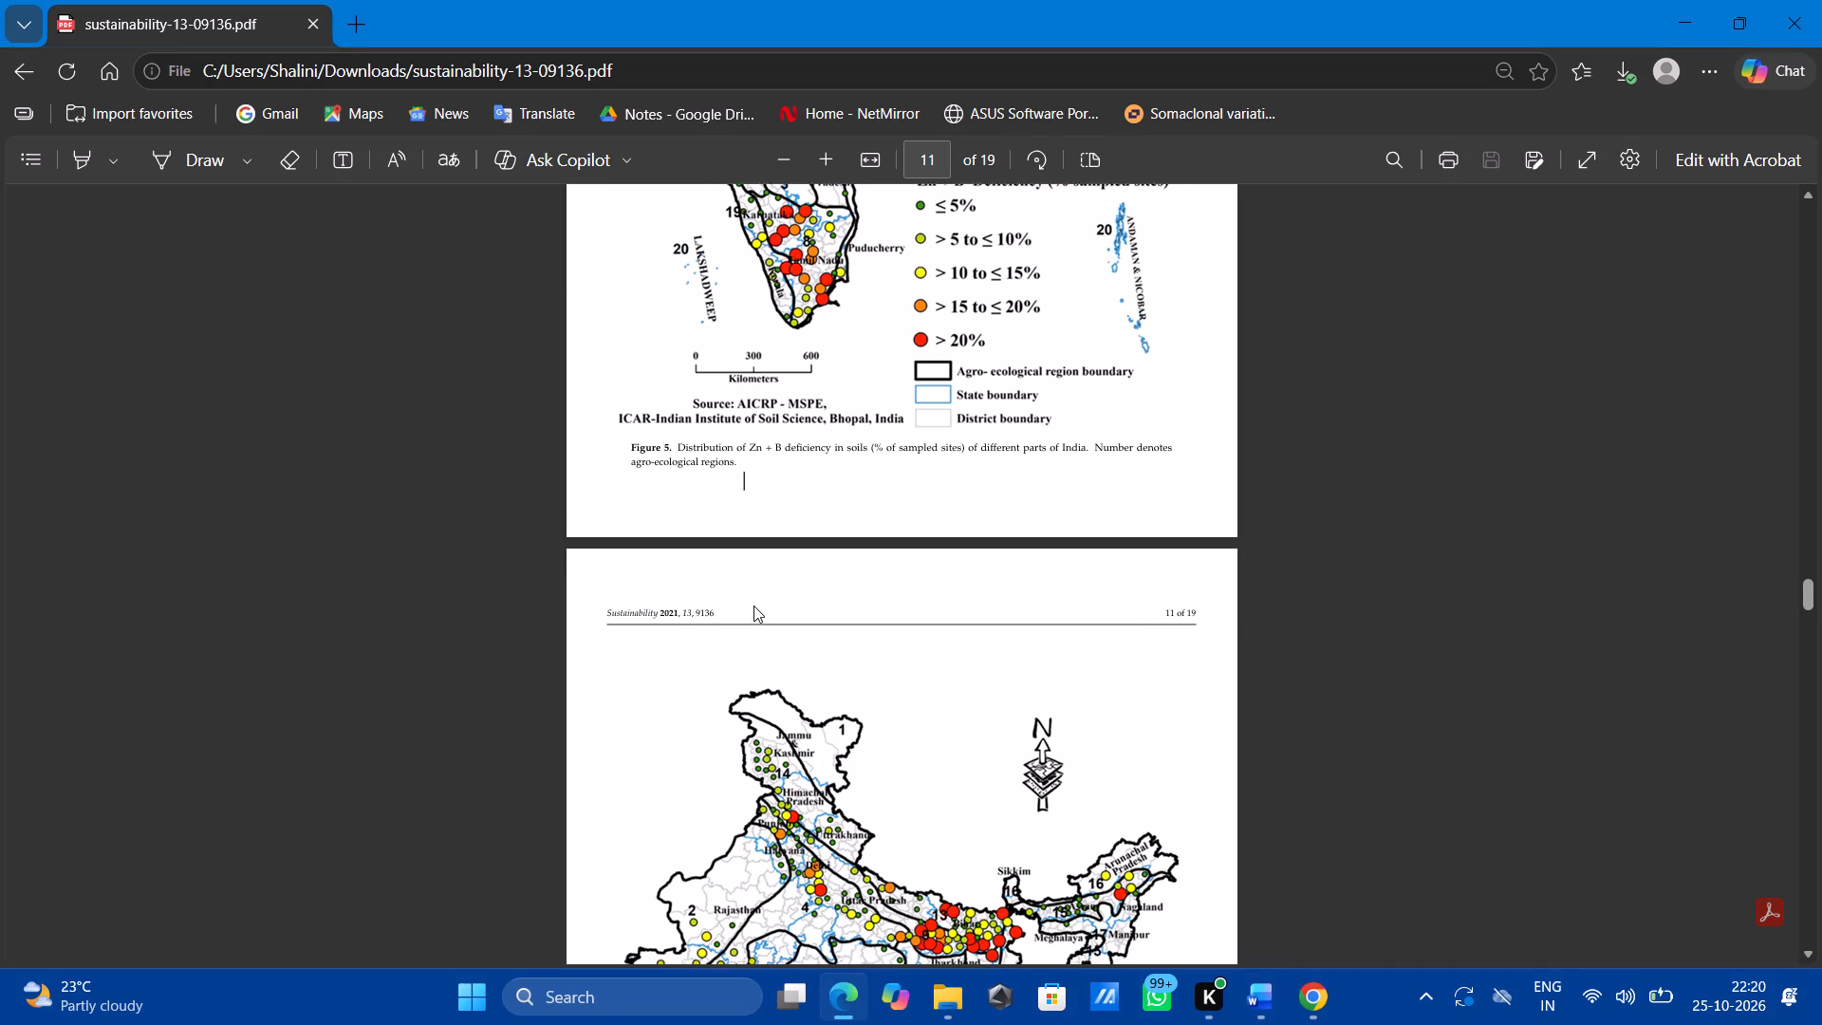
pyautogui.scroll(-3, 753, 606)
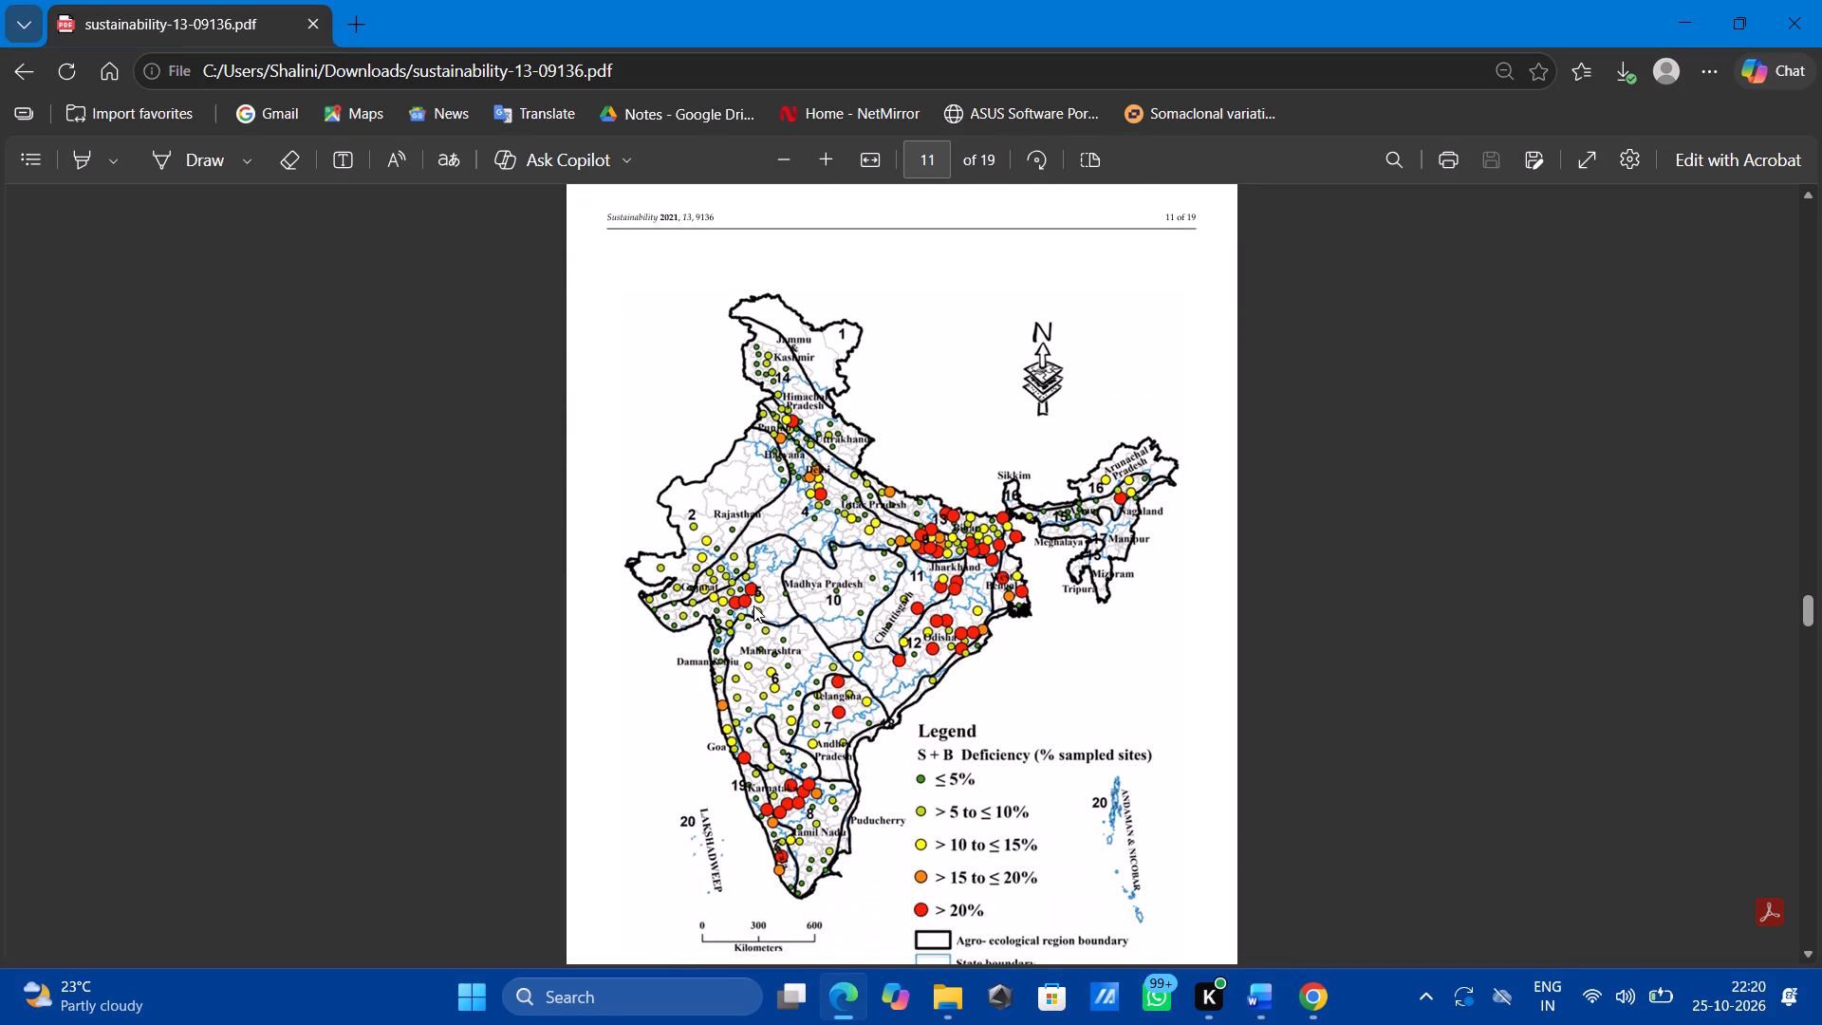
pyautogui.scroll(-2, 753, 606)
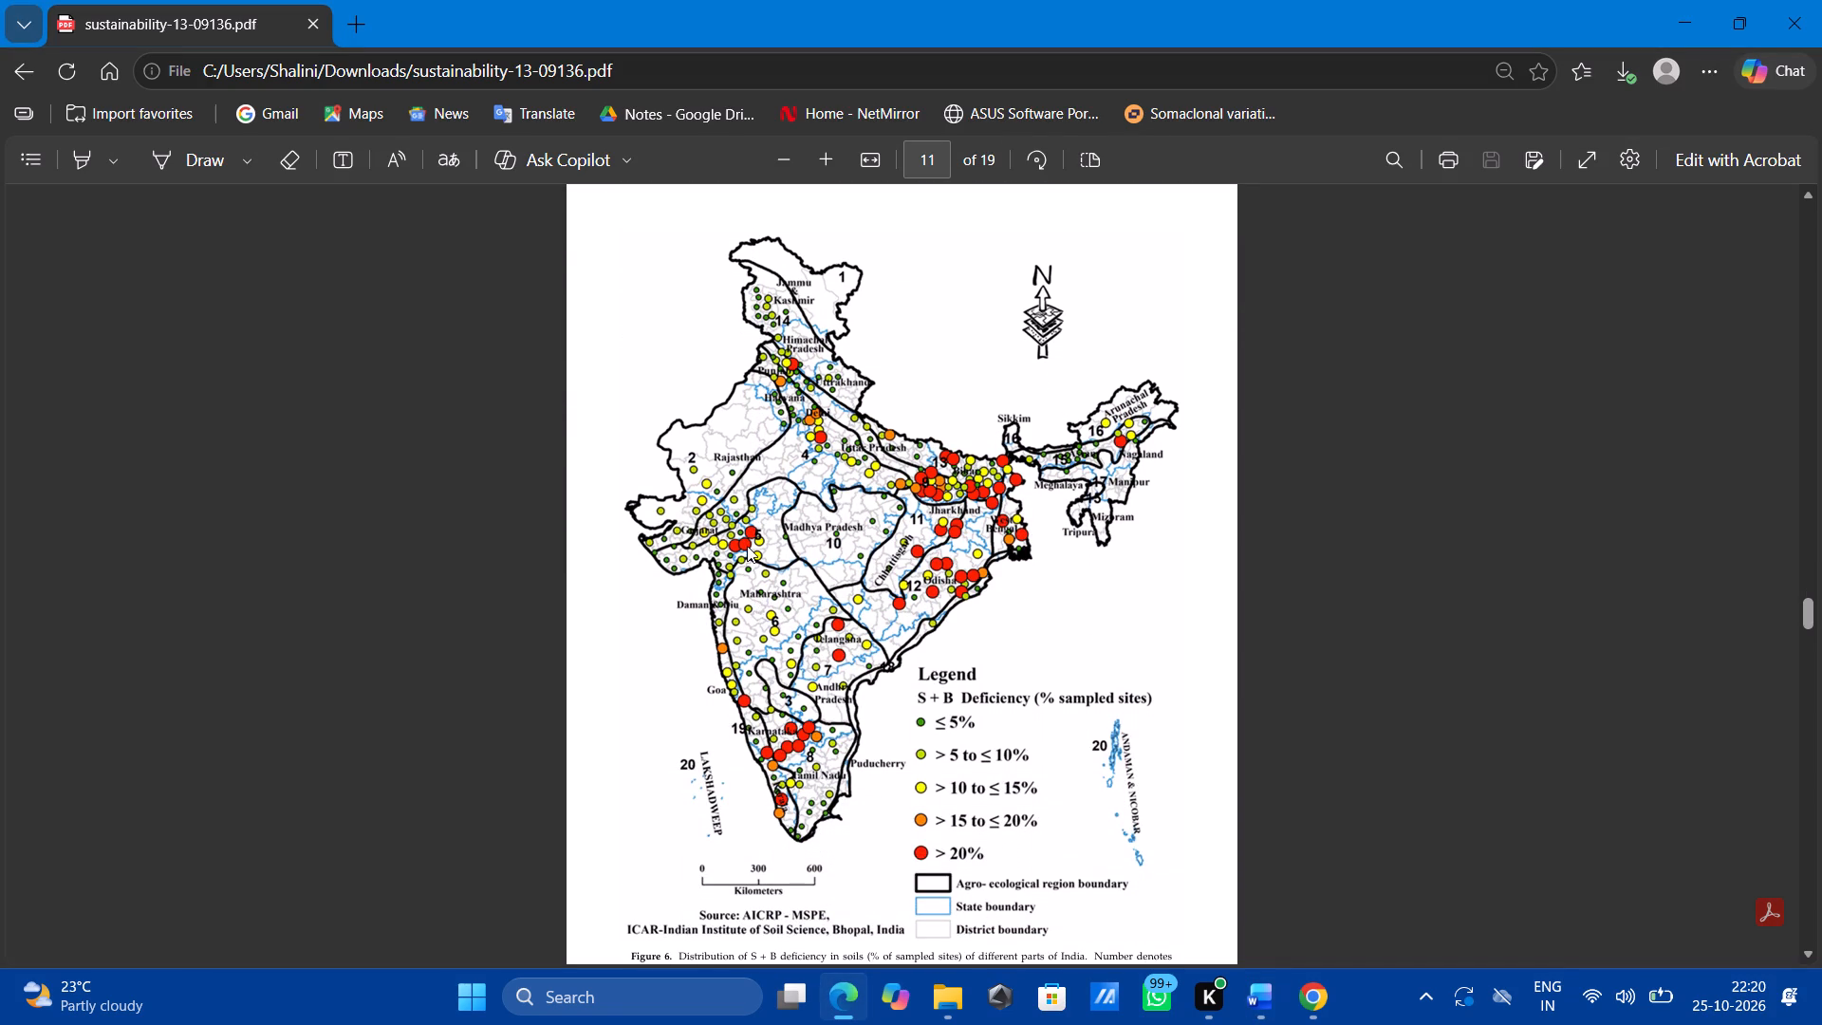
pyautogui.rightClick(747, 546)
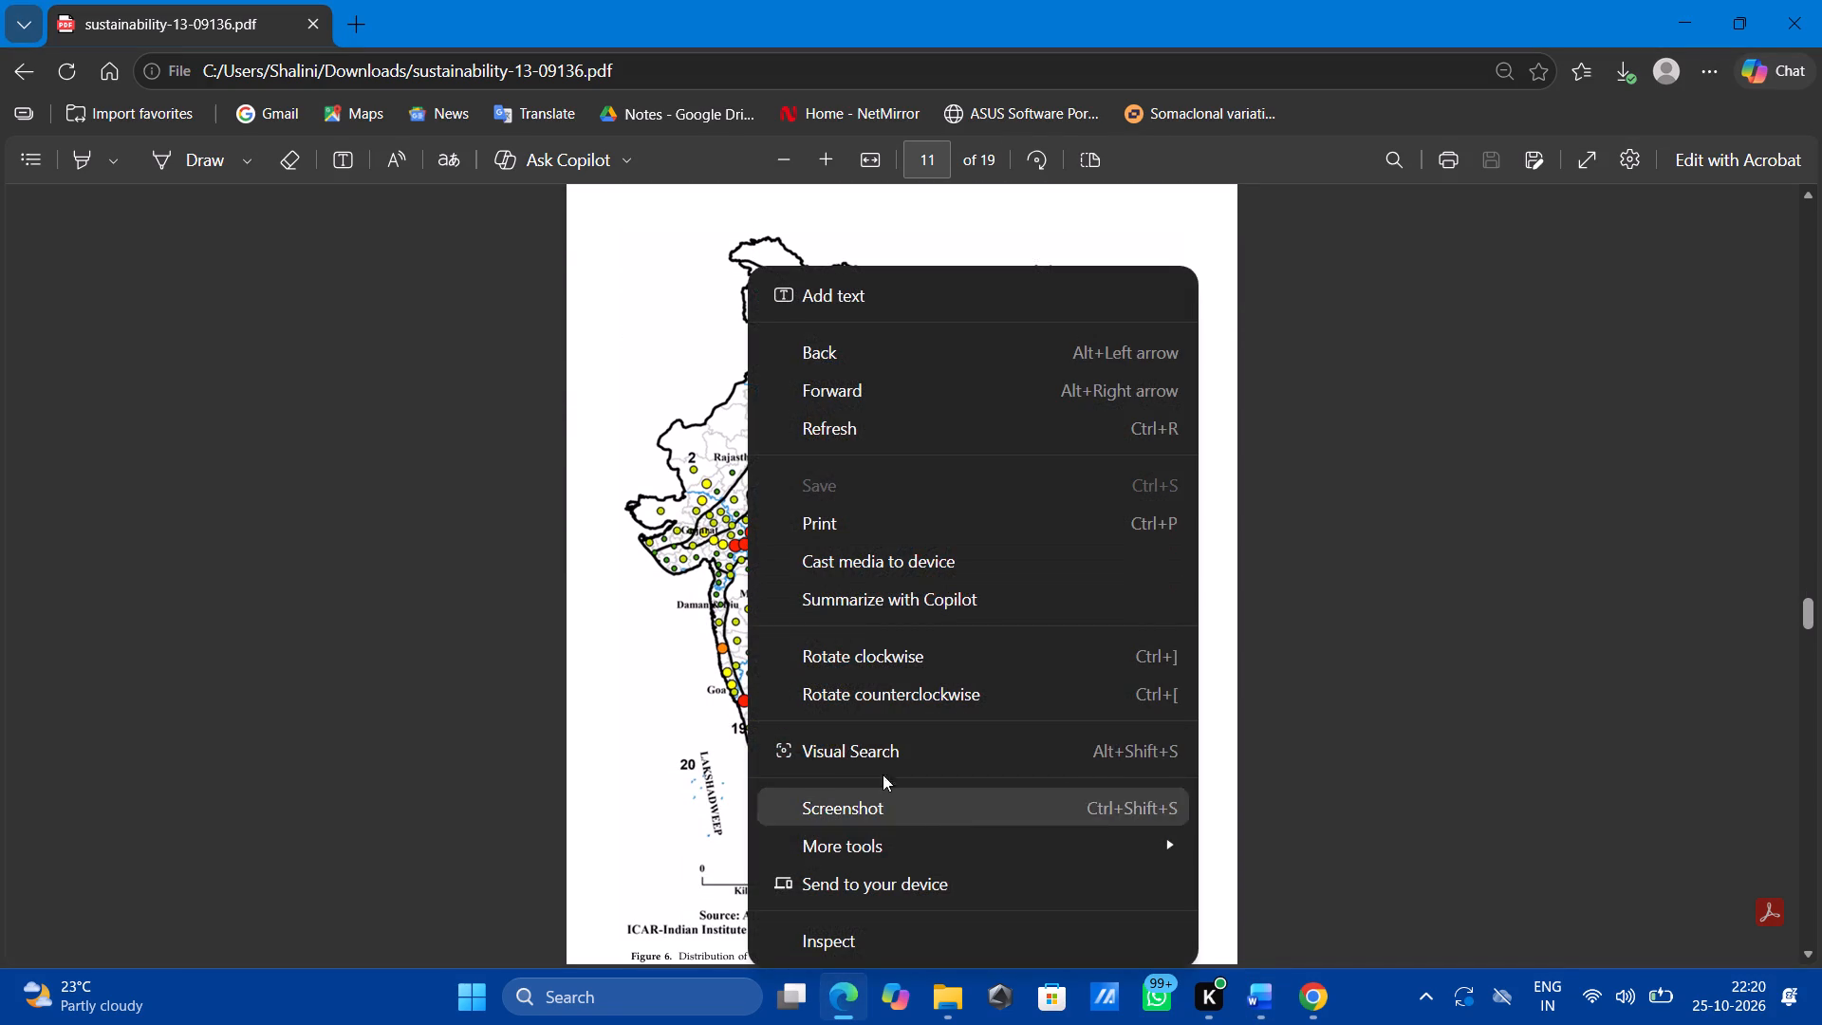
pyautogui.click(884, 802)
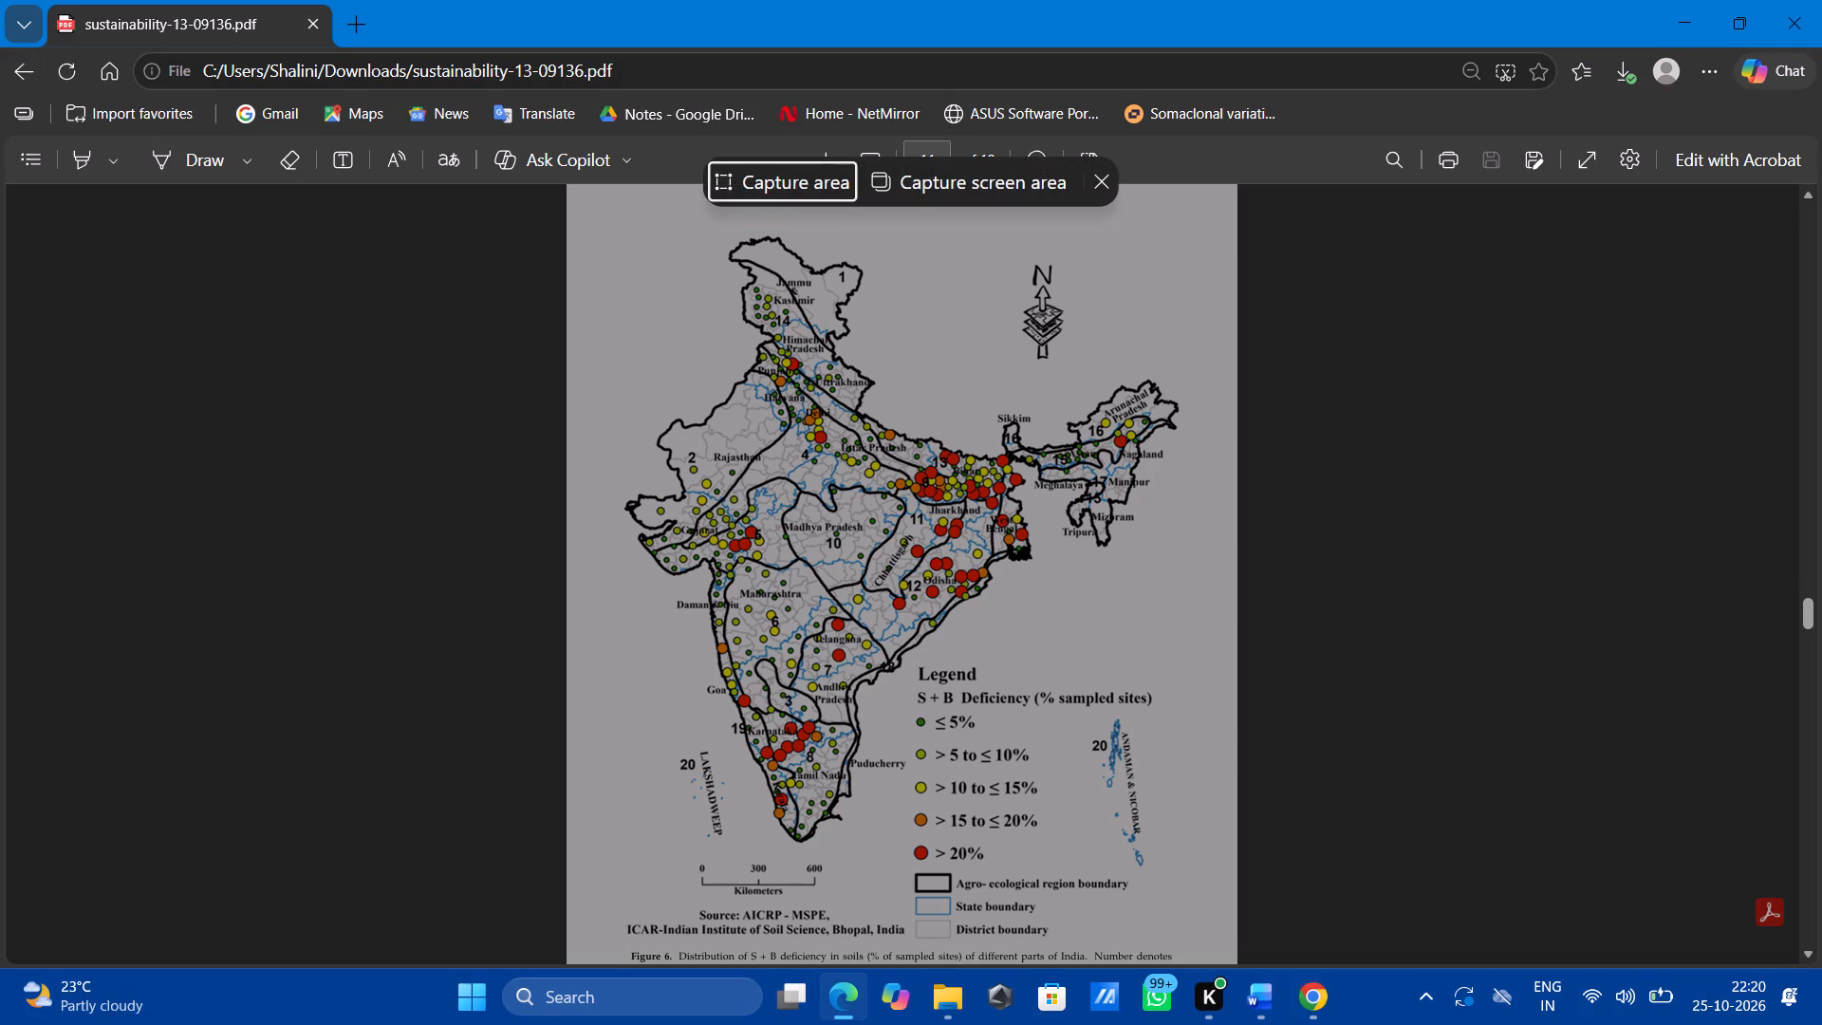
pyautogui.click(773, 183)
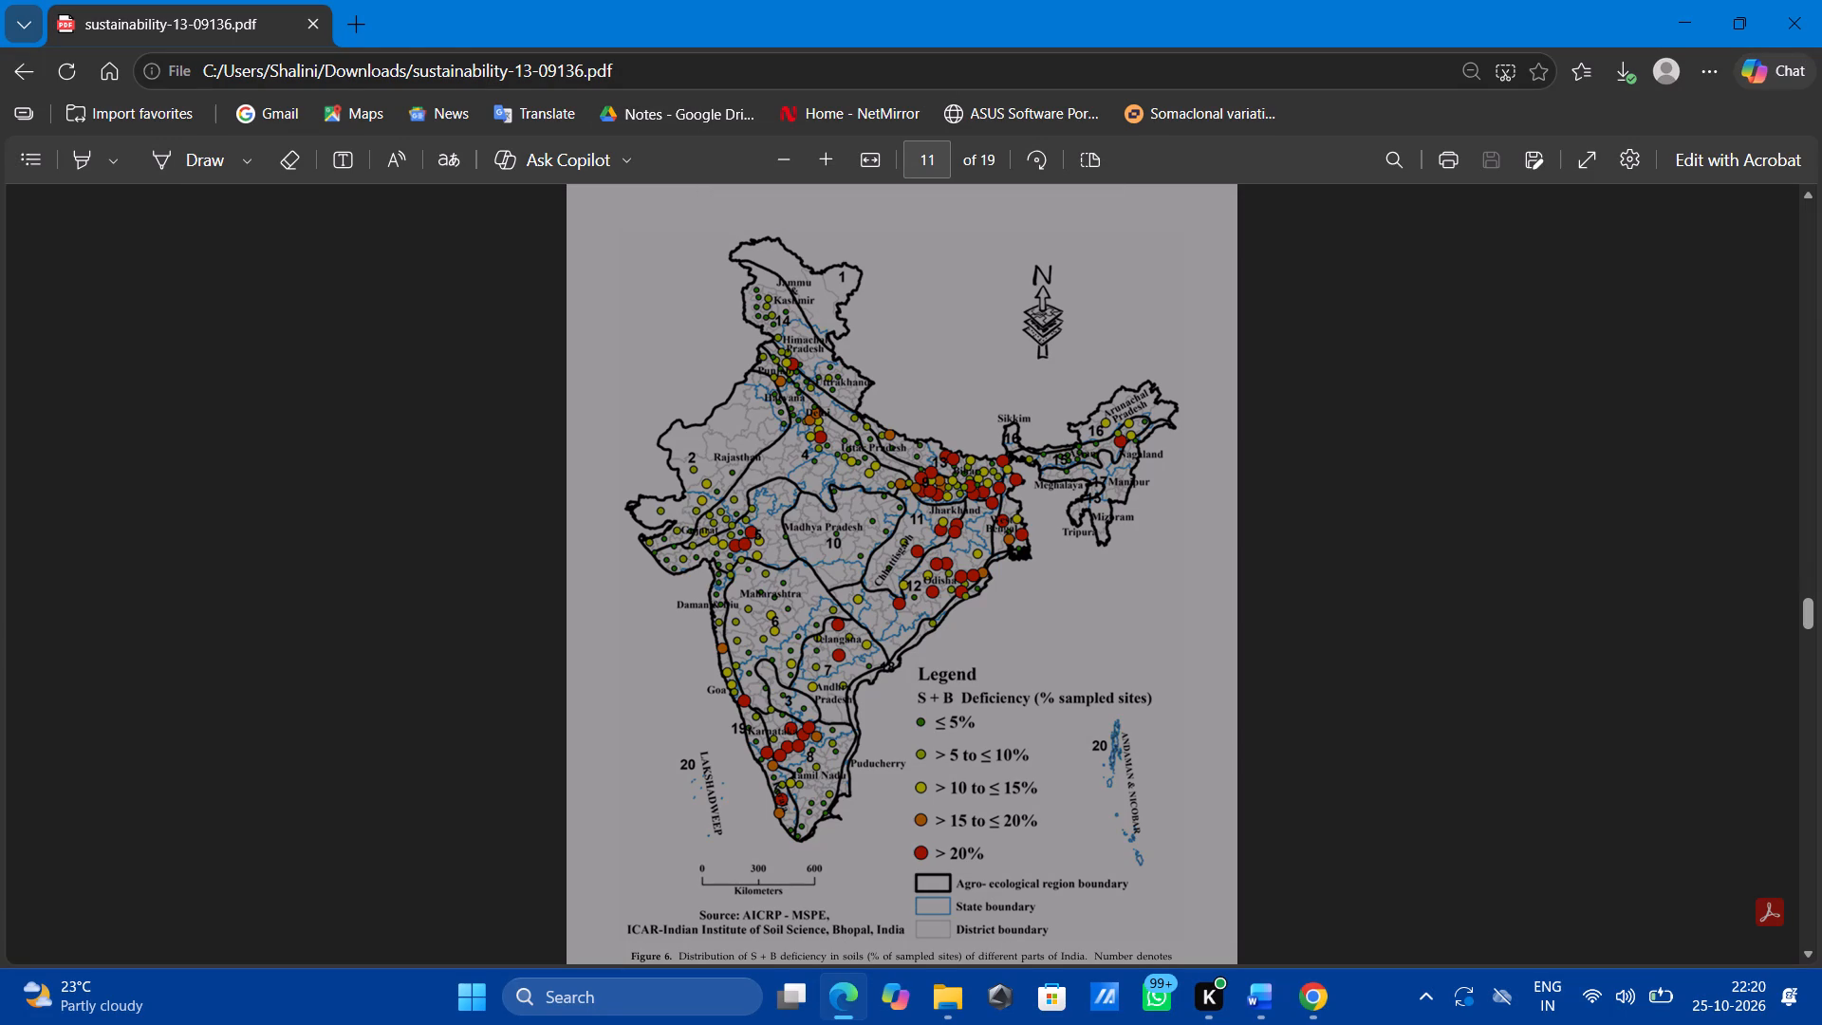
pyautogui.moveTo(594, 209); pyautogui.dragTo(1035, 403)
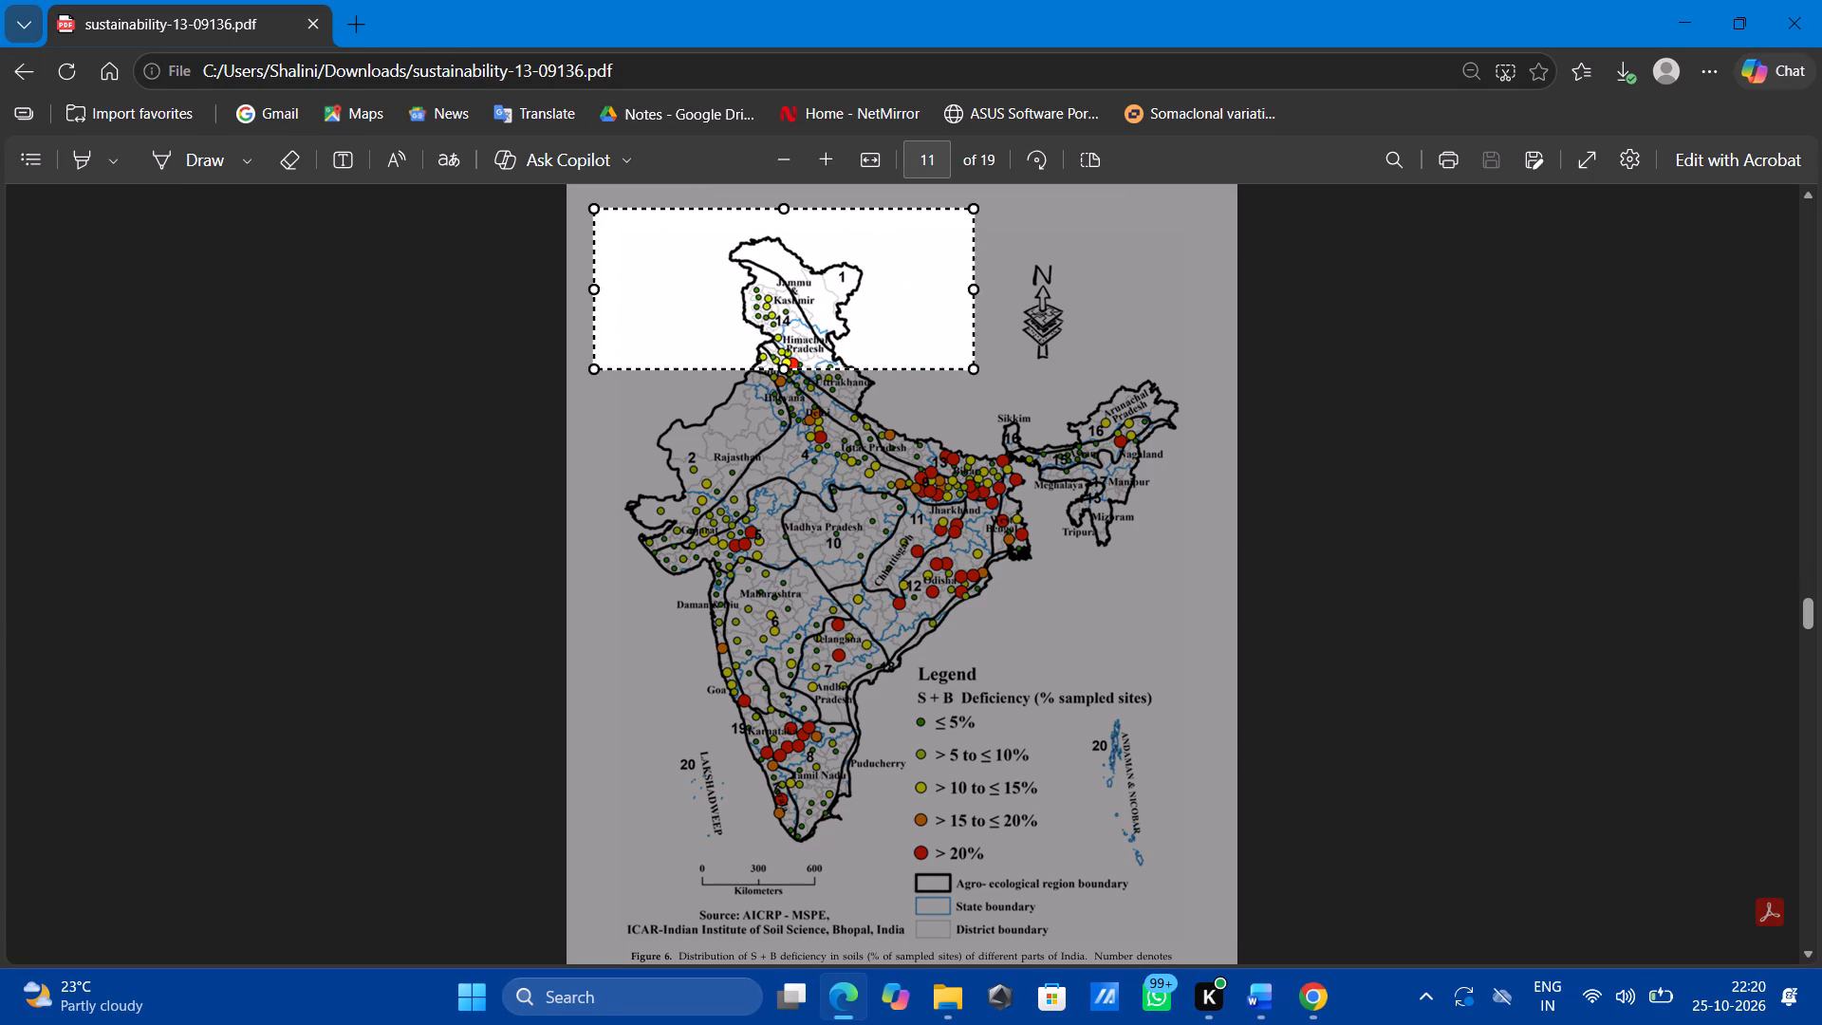
pyautogui.moveTo(1035, 403); pyautogui.dragTo(1175, 860)
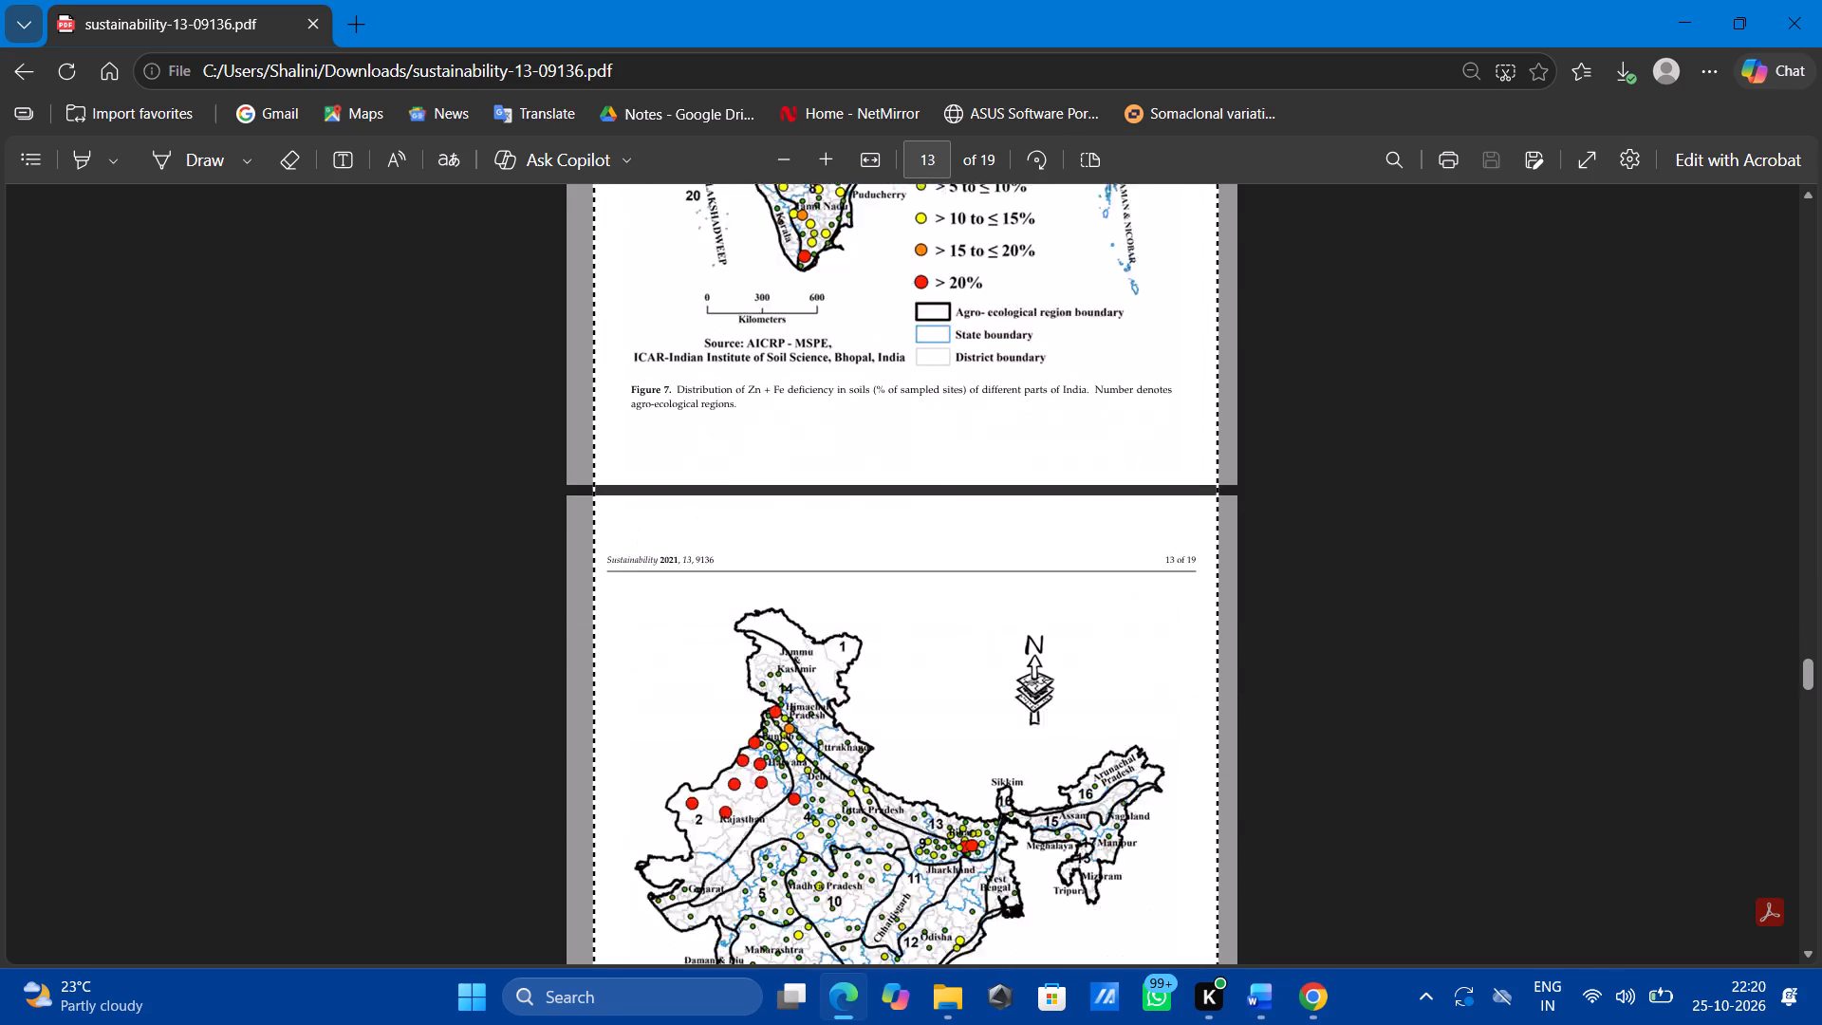
pyautogui.moveTo(1175, 860); pyautogui.dragTo(1188, 200)
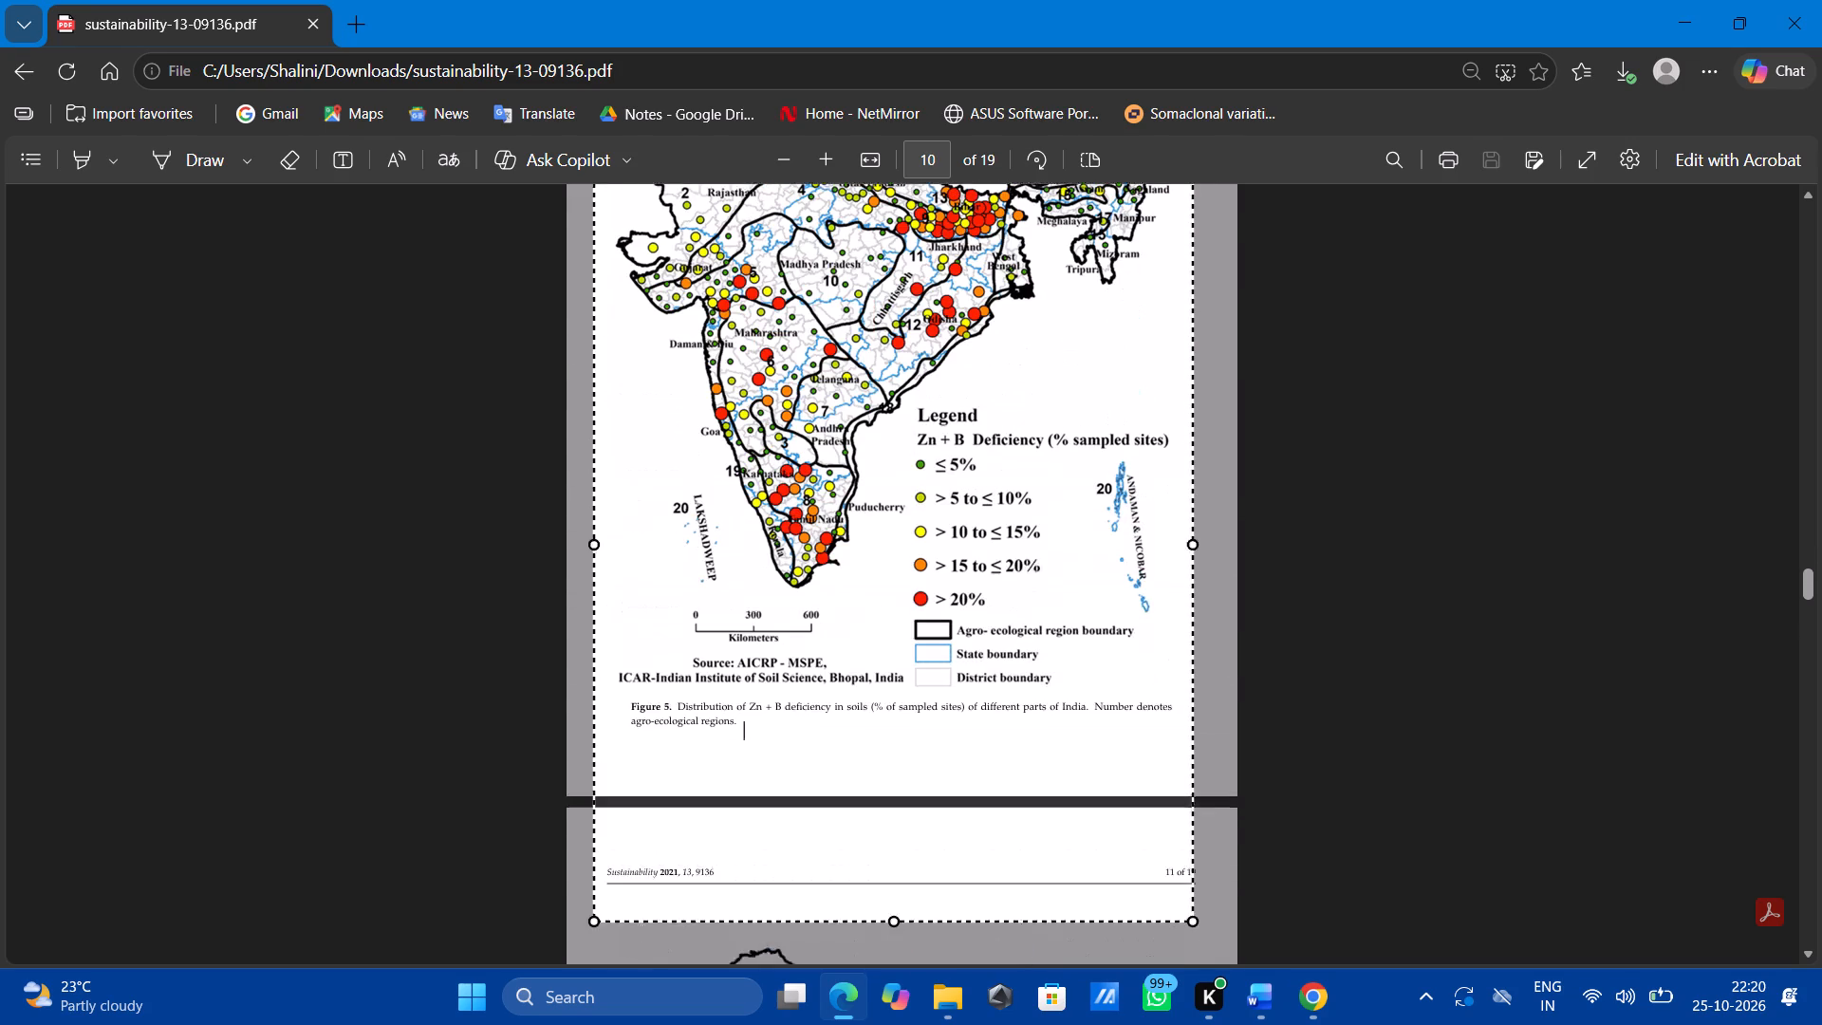
pyautogui.moveTo(1188, 200); pyautogui.dragTo(1184, 388)
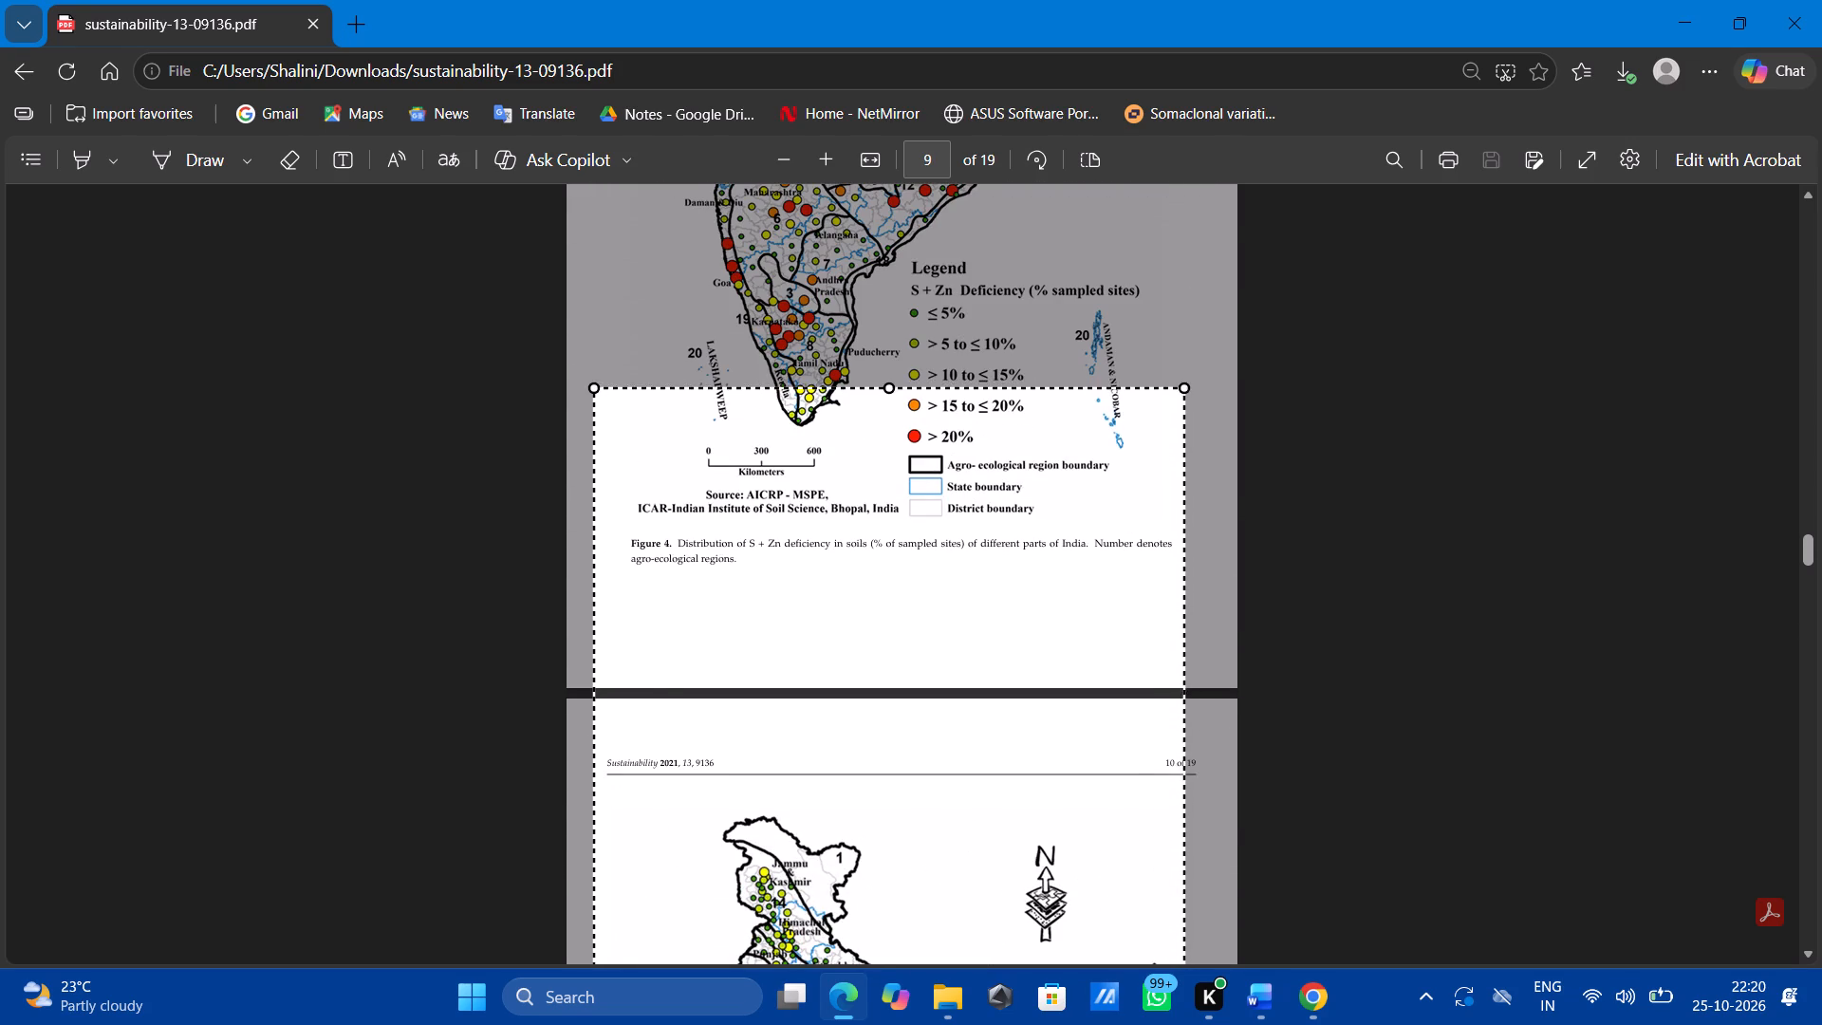
pyautogui.moveTo(1184, 388); pyautogui.dragTo(1189, 725)
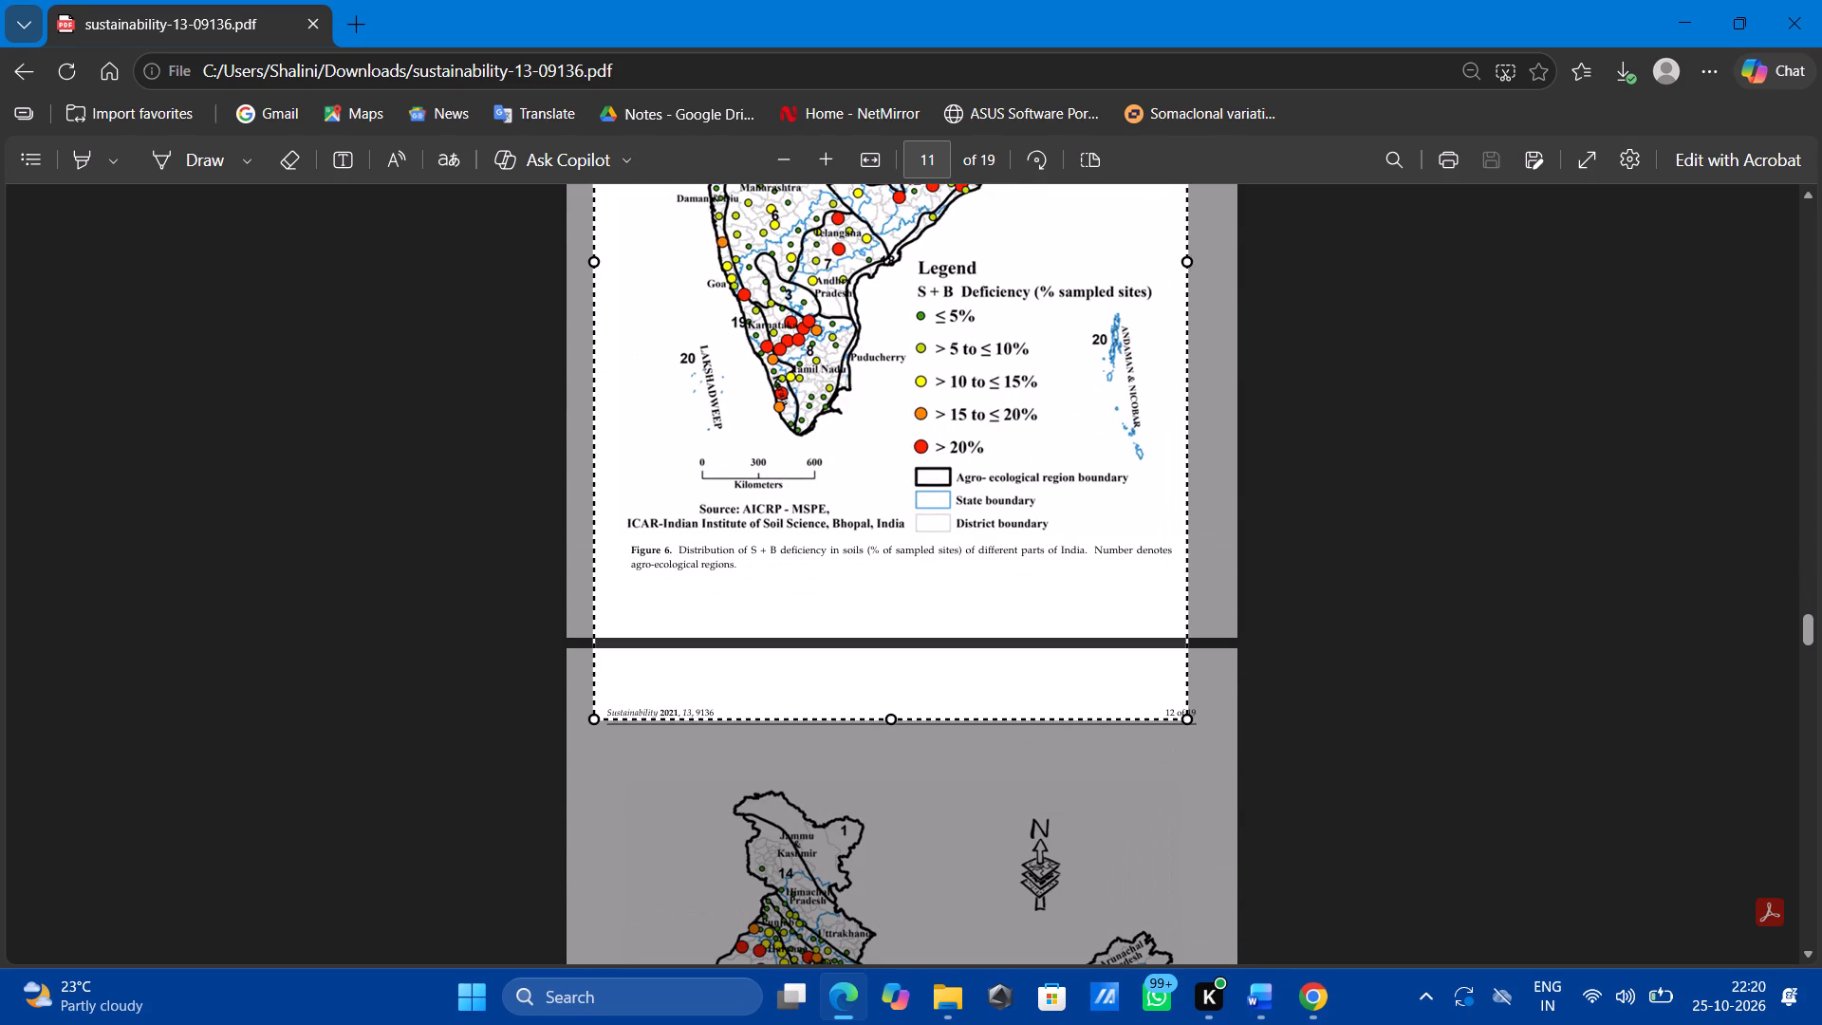
pyautogui.moveTo(1189, 725); pyautogui.dragTo(1207, 537)
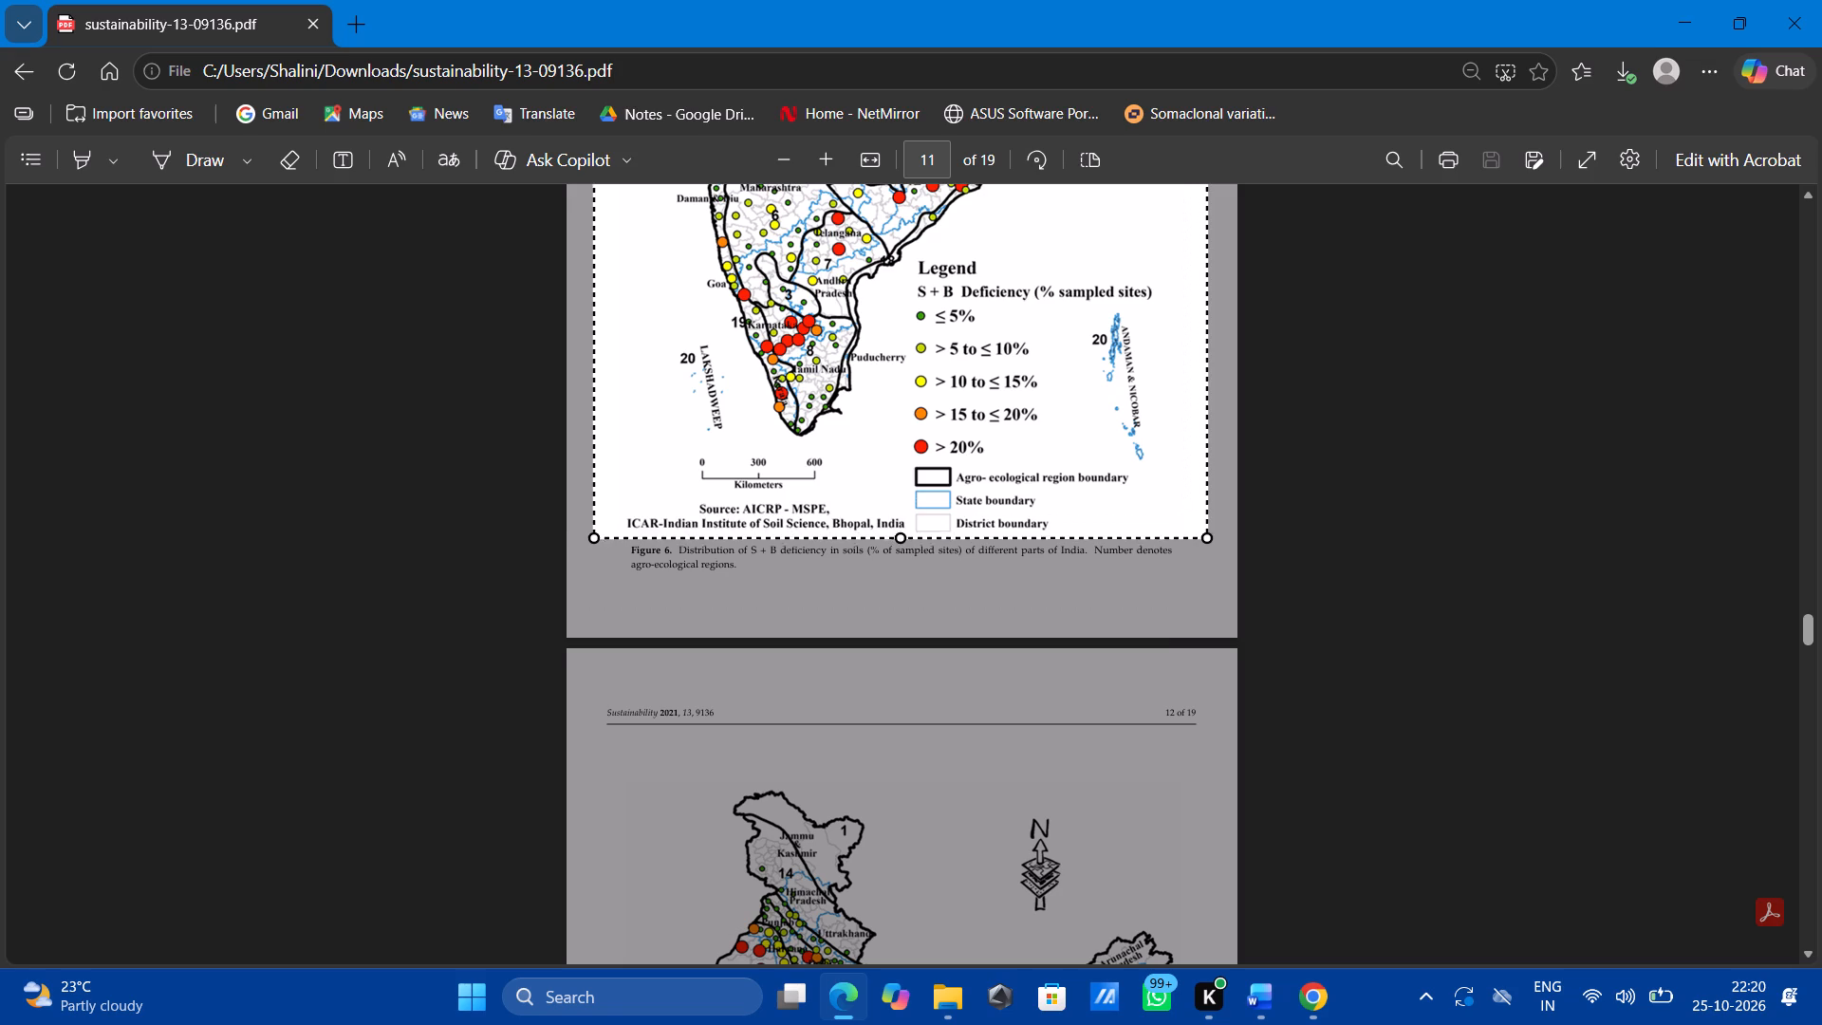
pyautogui.moveTo(1207, 537); pyautogui.dragTo(1207, 542)
pyautogui.click(1207, 542)
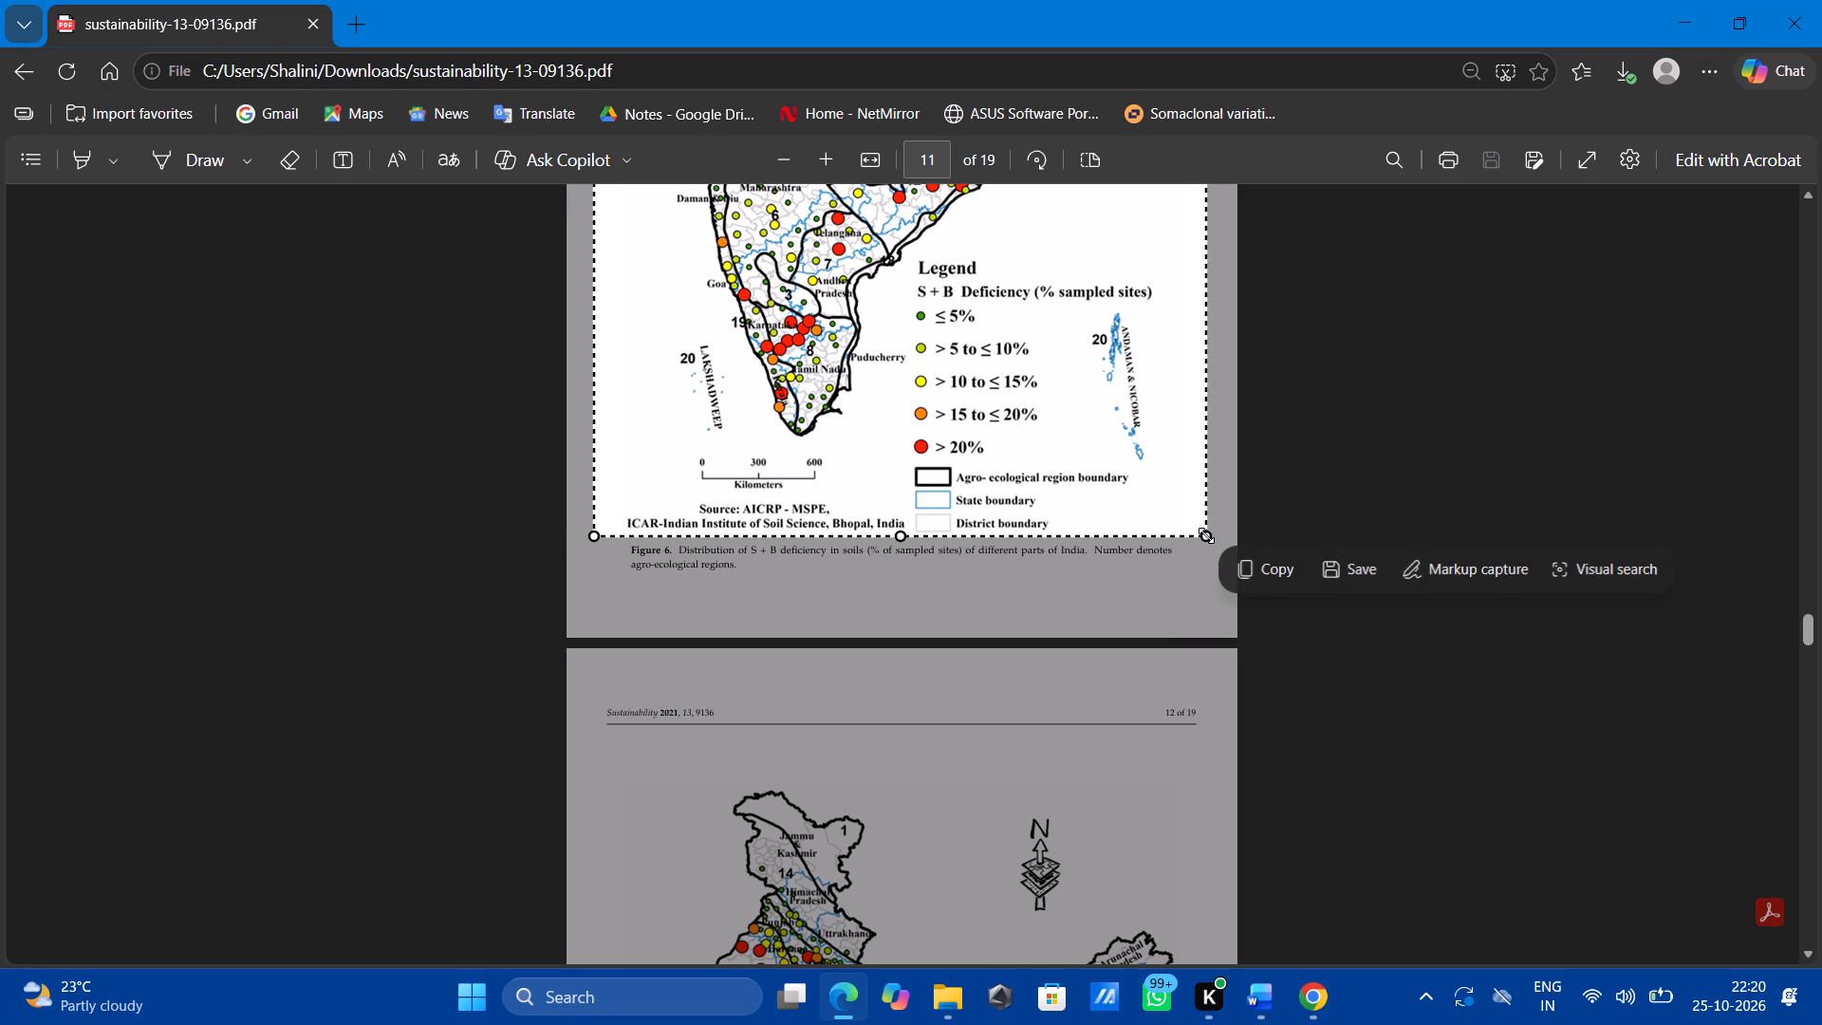
pyautogui.scroll(3, 999, 475)
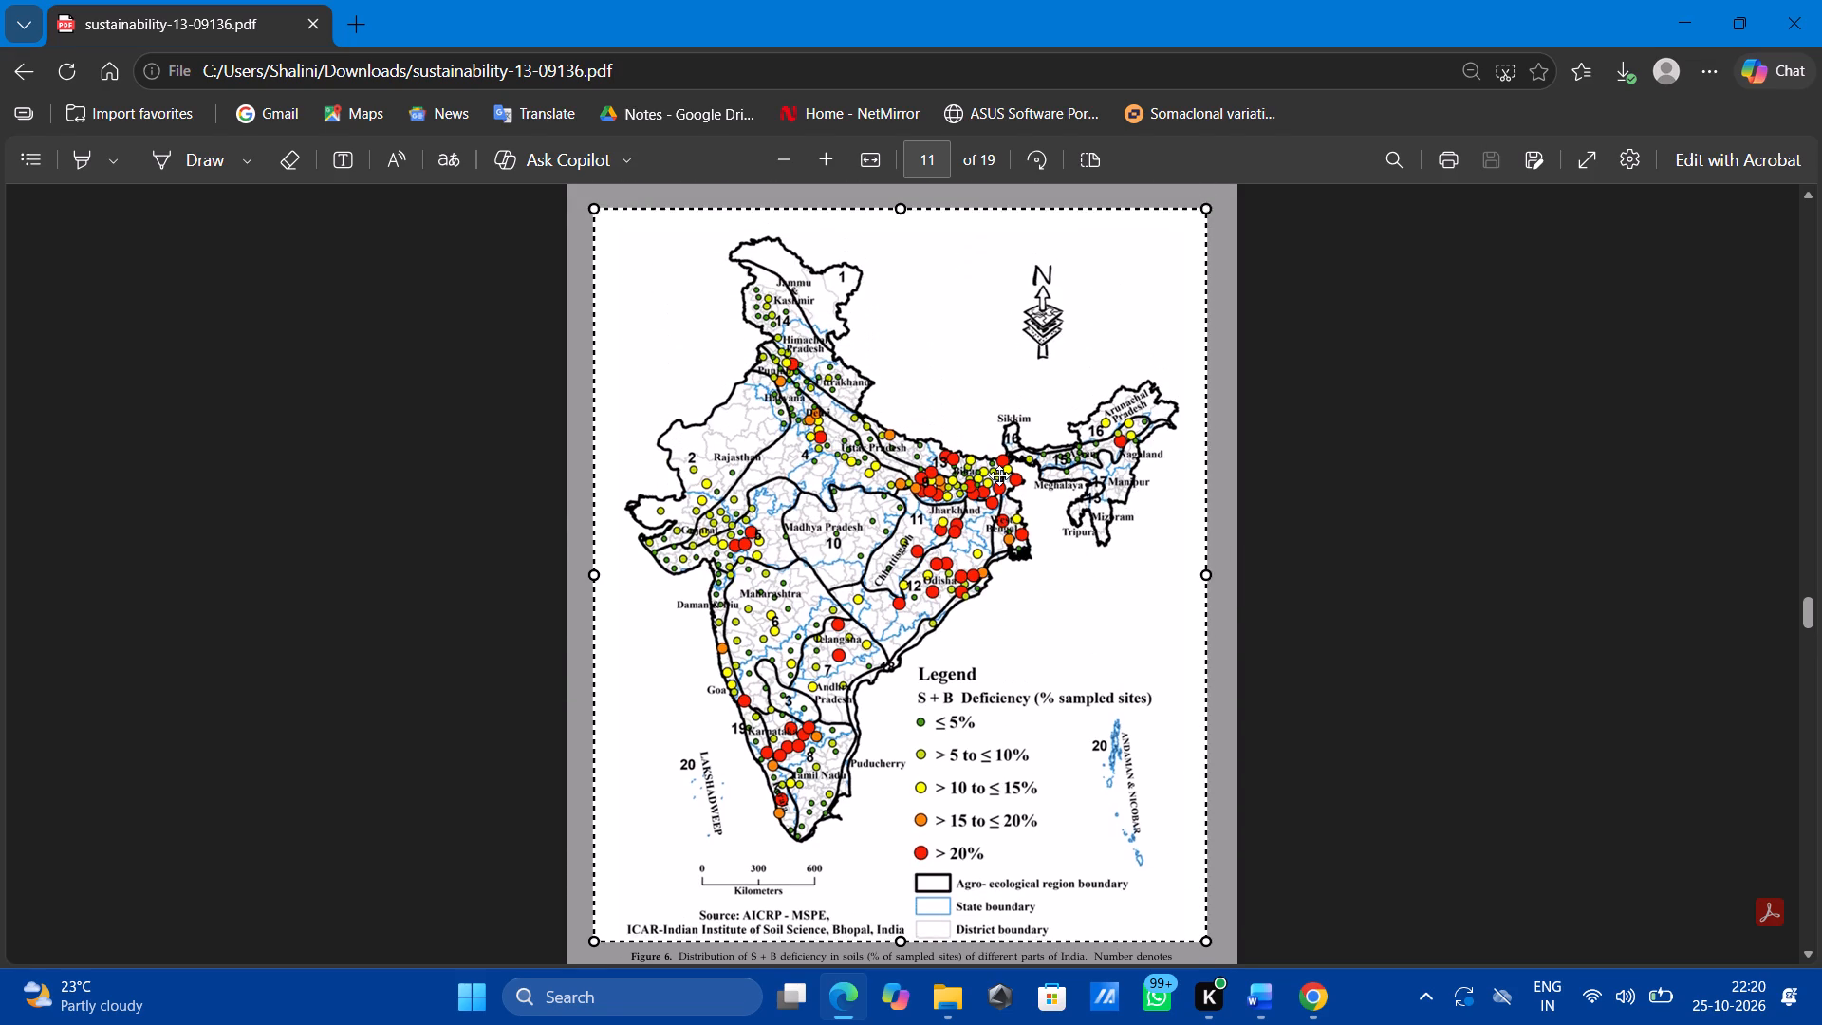
pyautogui.scroll(-3, 999, 475)
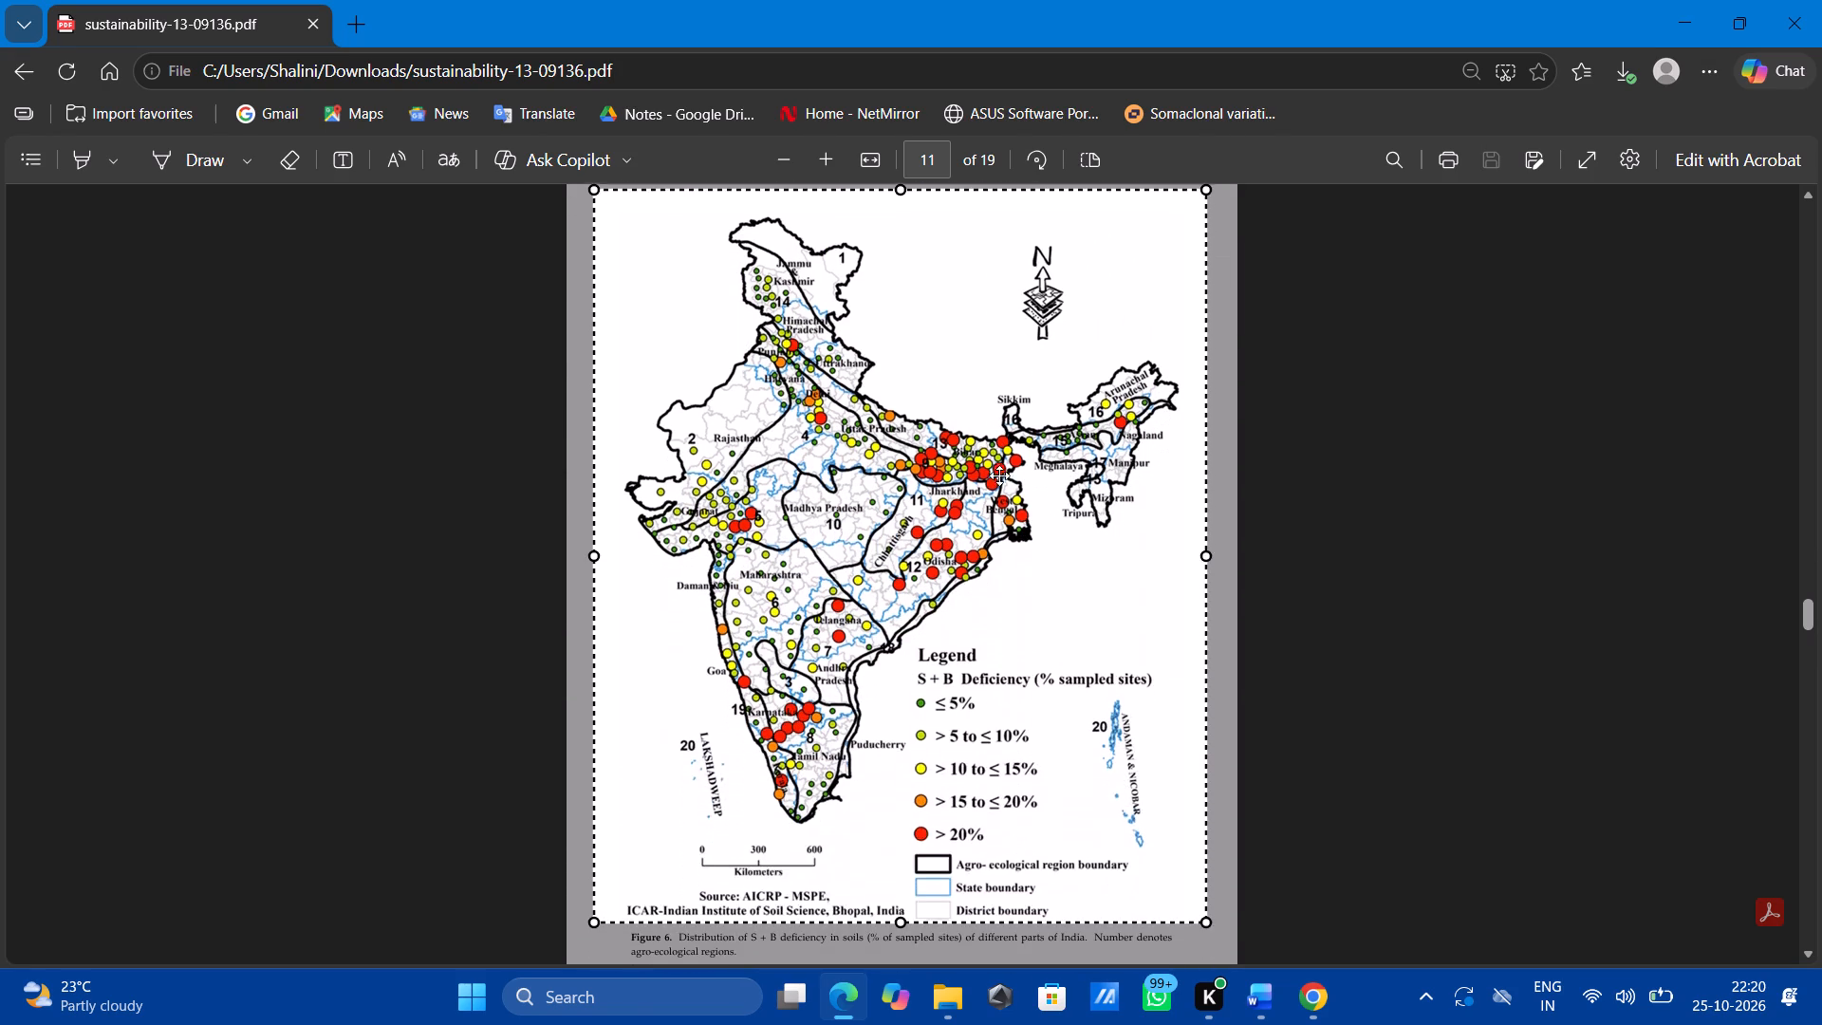
pyautogui.scroll(-1, 999, 475)
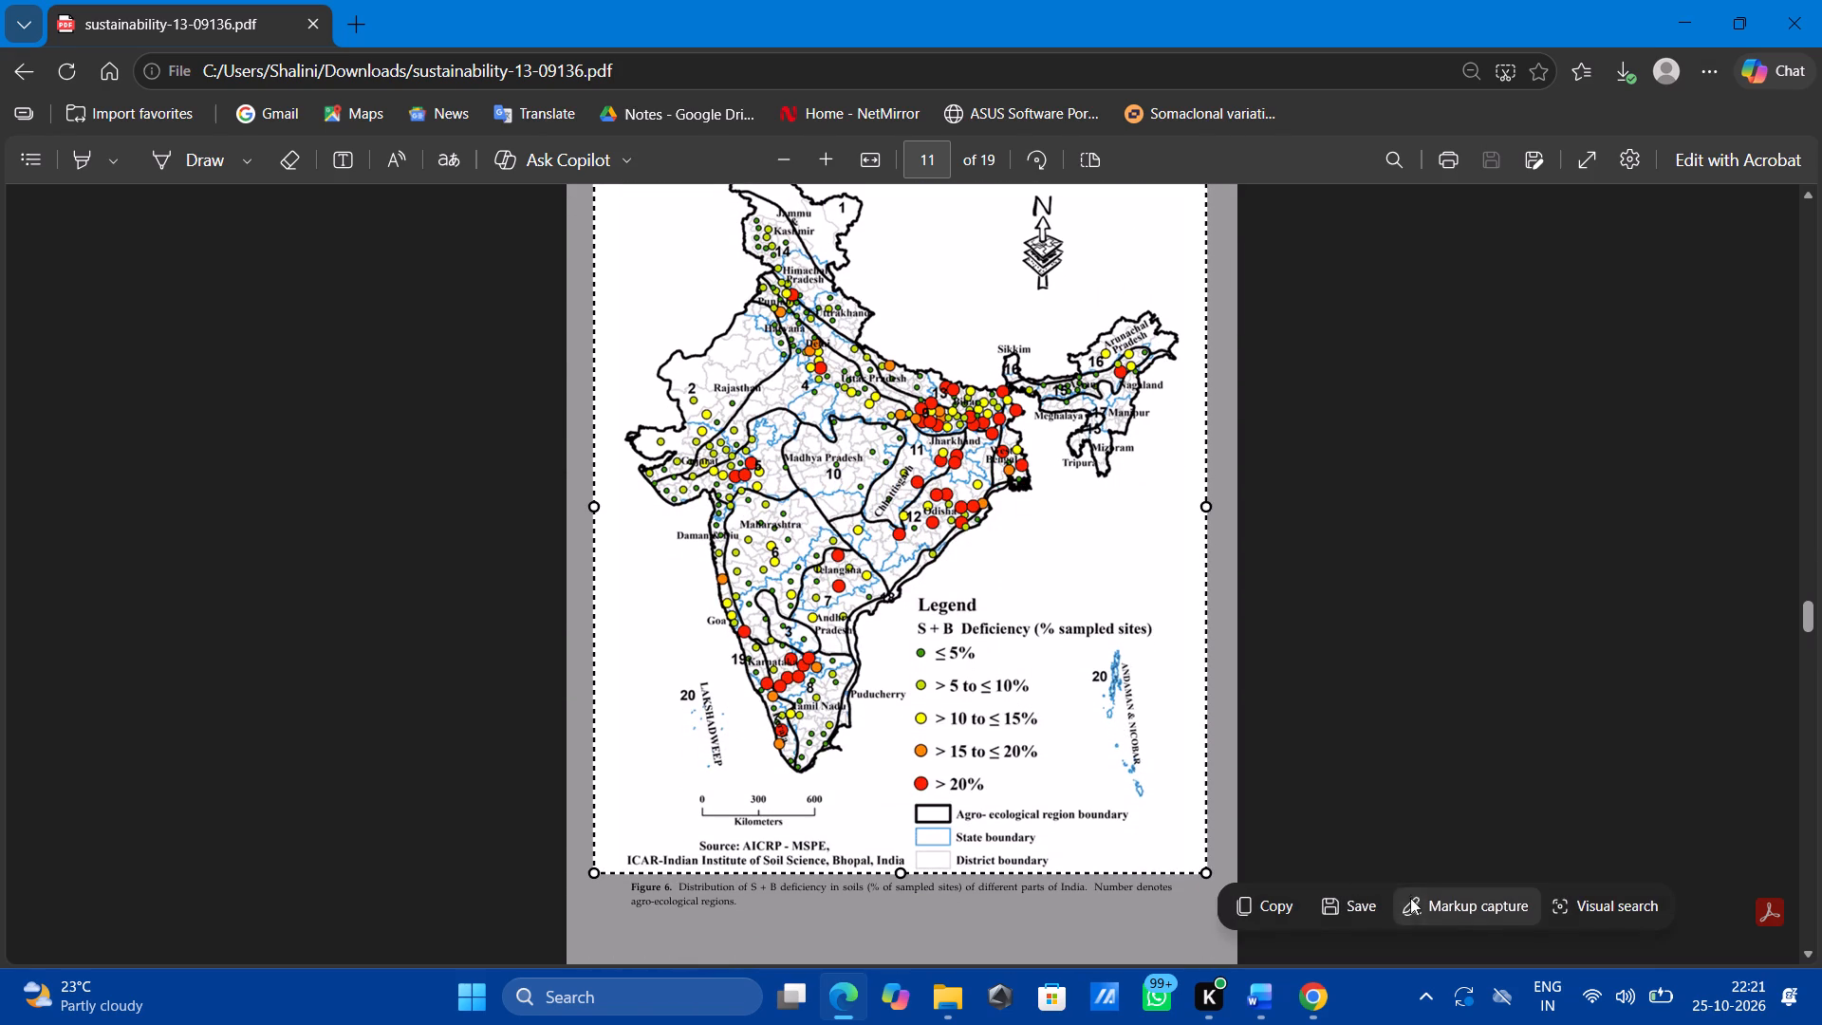
pyautogui.click(1347, 911)
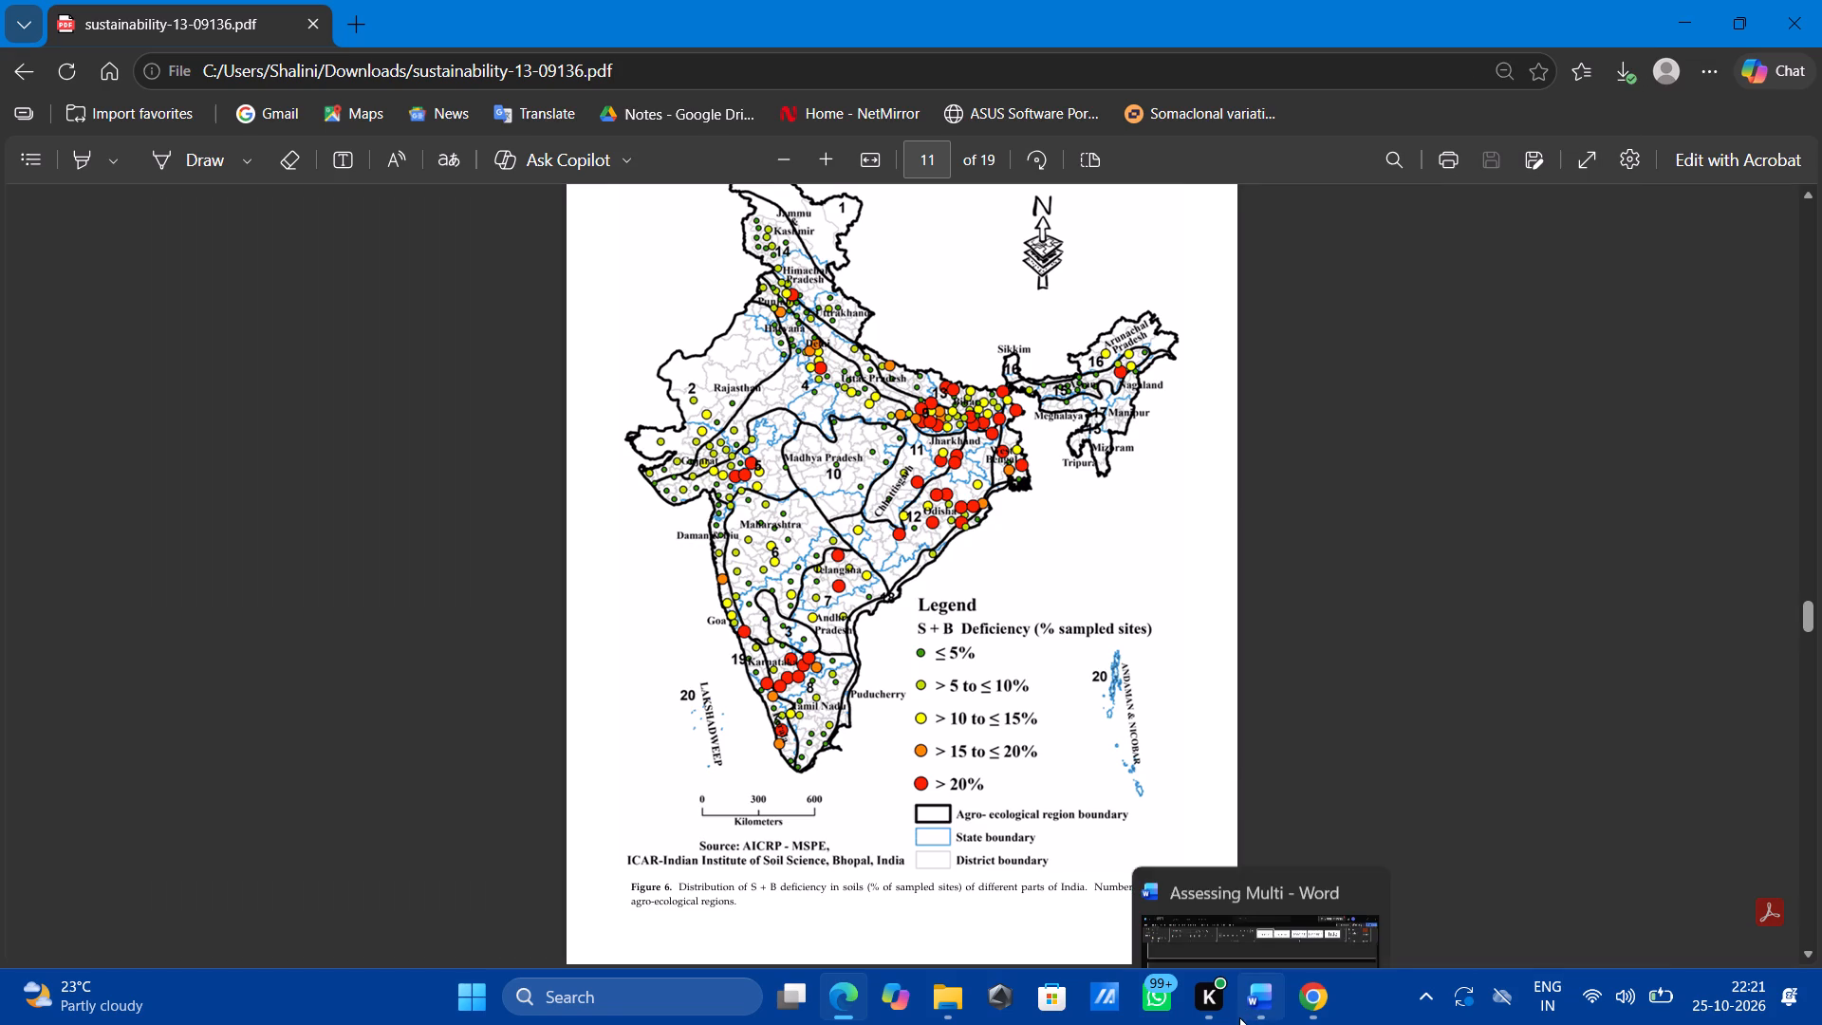
# Switch to the Word document and insert the picture Screenshot_25-10-2026_22212_ from Downloads on page 18.
pyautogui.click(1250, 1020)
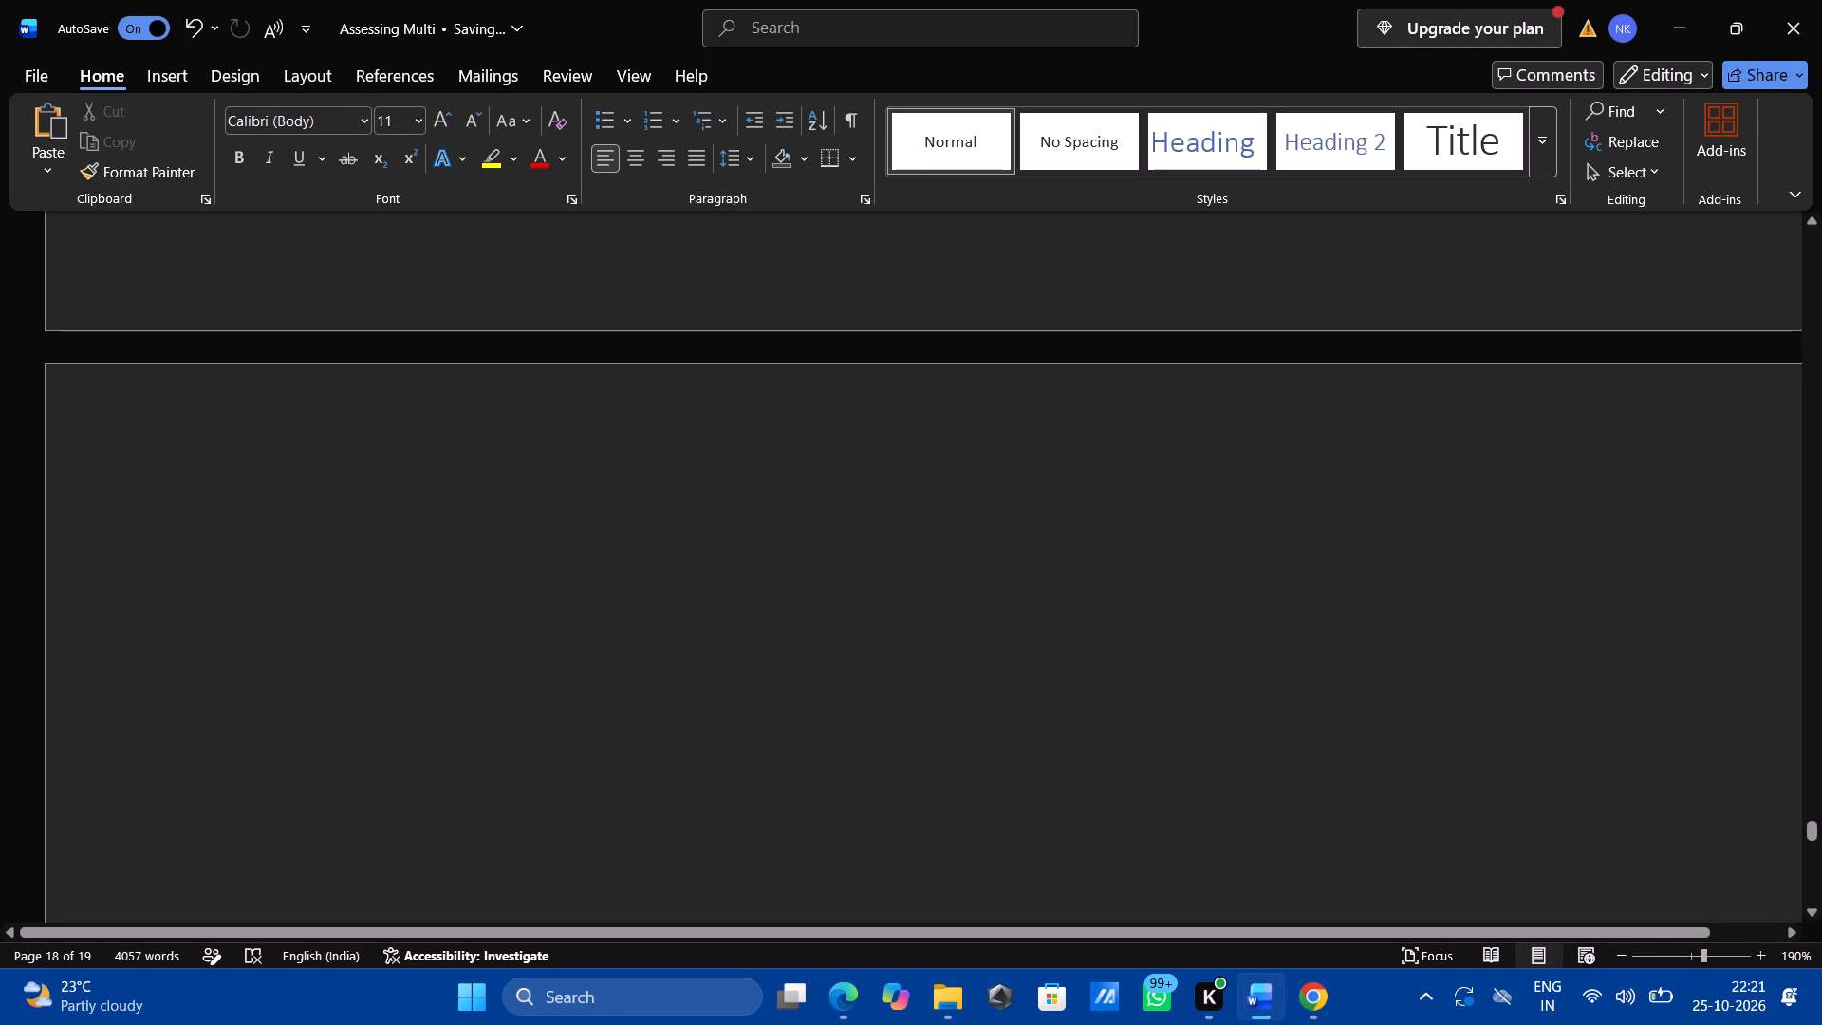
pyautogui.click(143, 84)
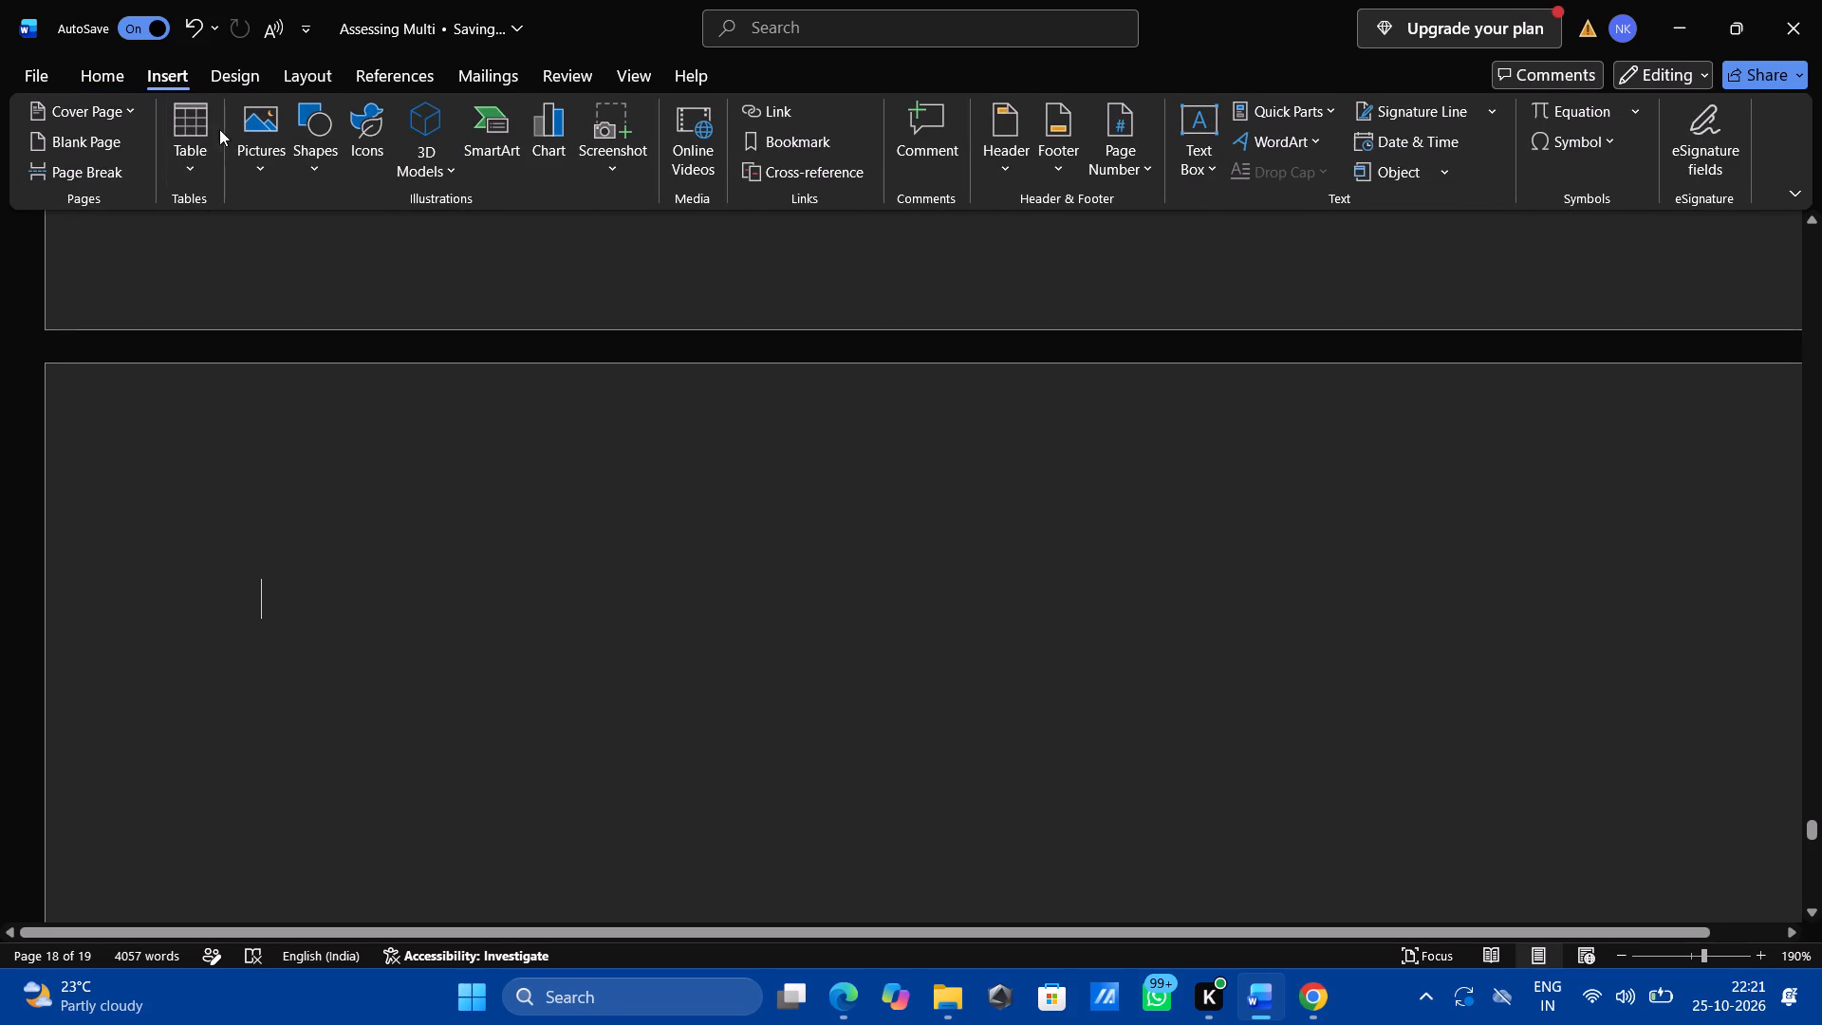
pyautogui.click(234, 138)
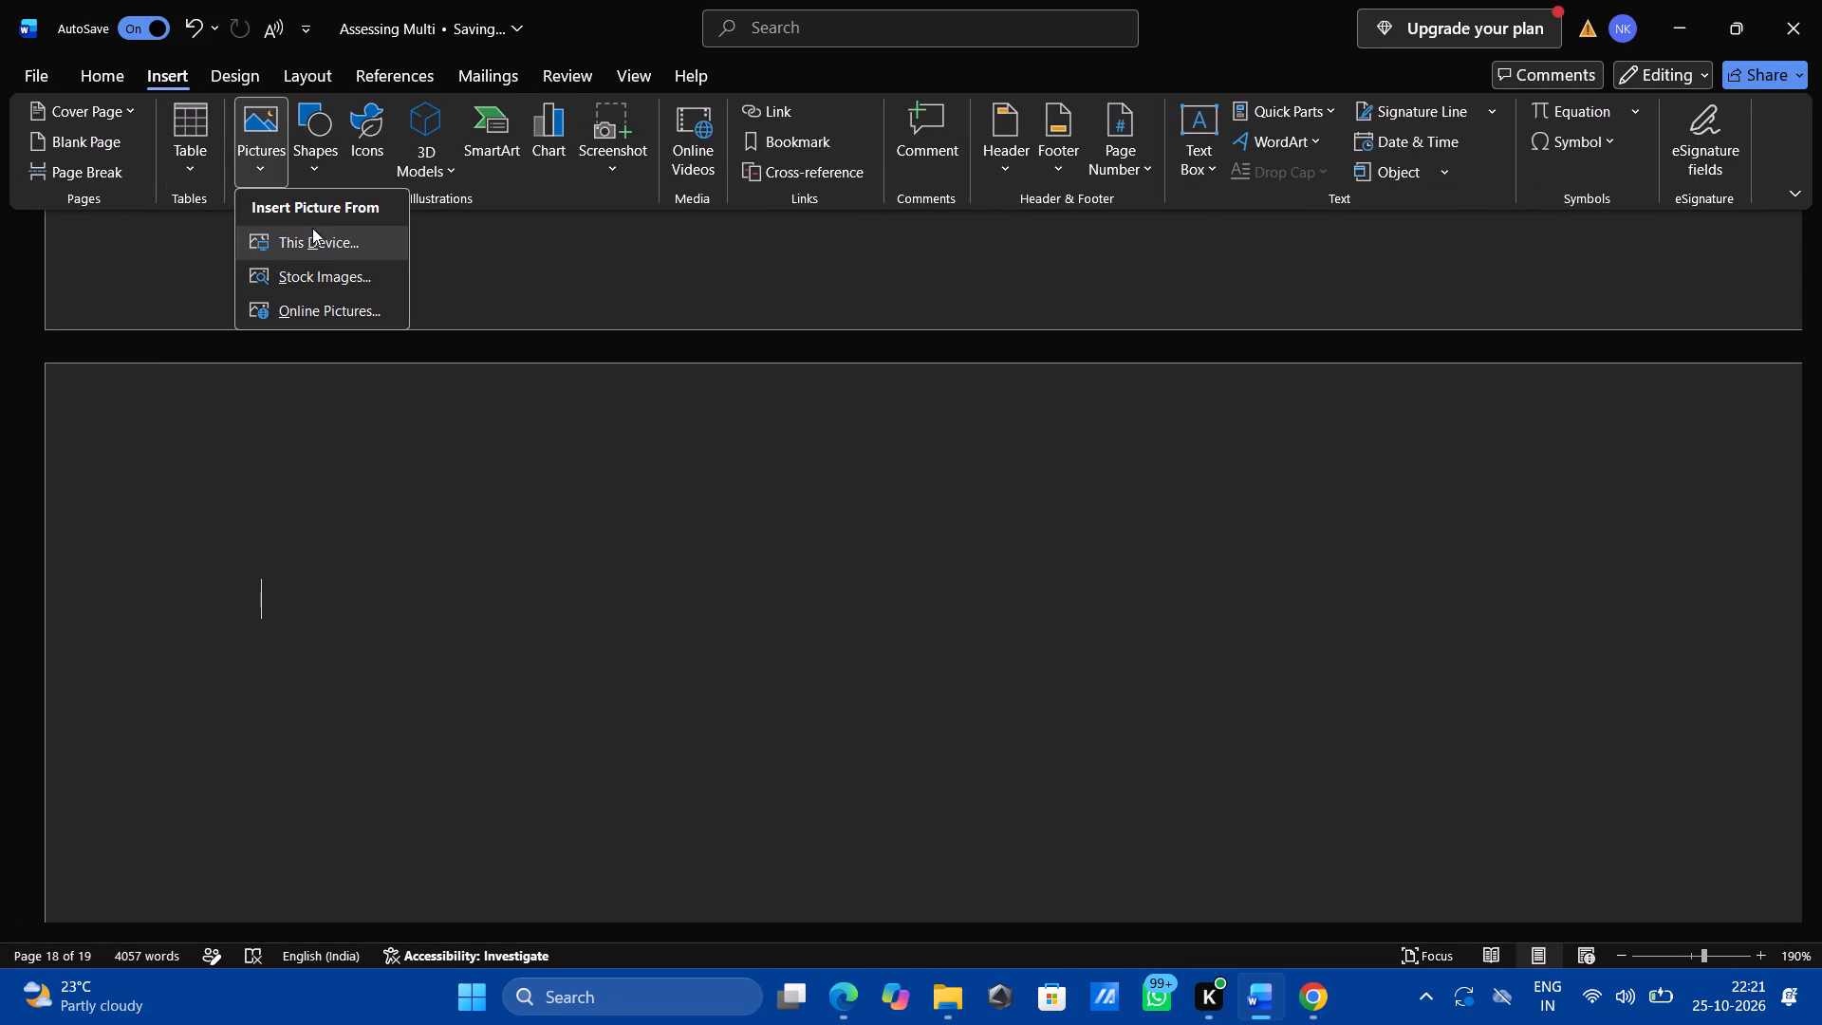
pyautogui.click(315, 233)
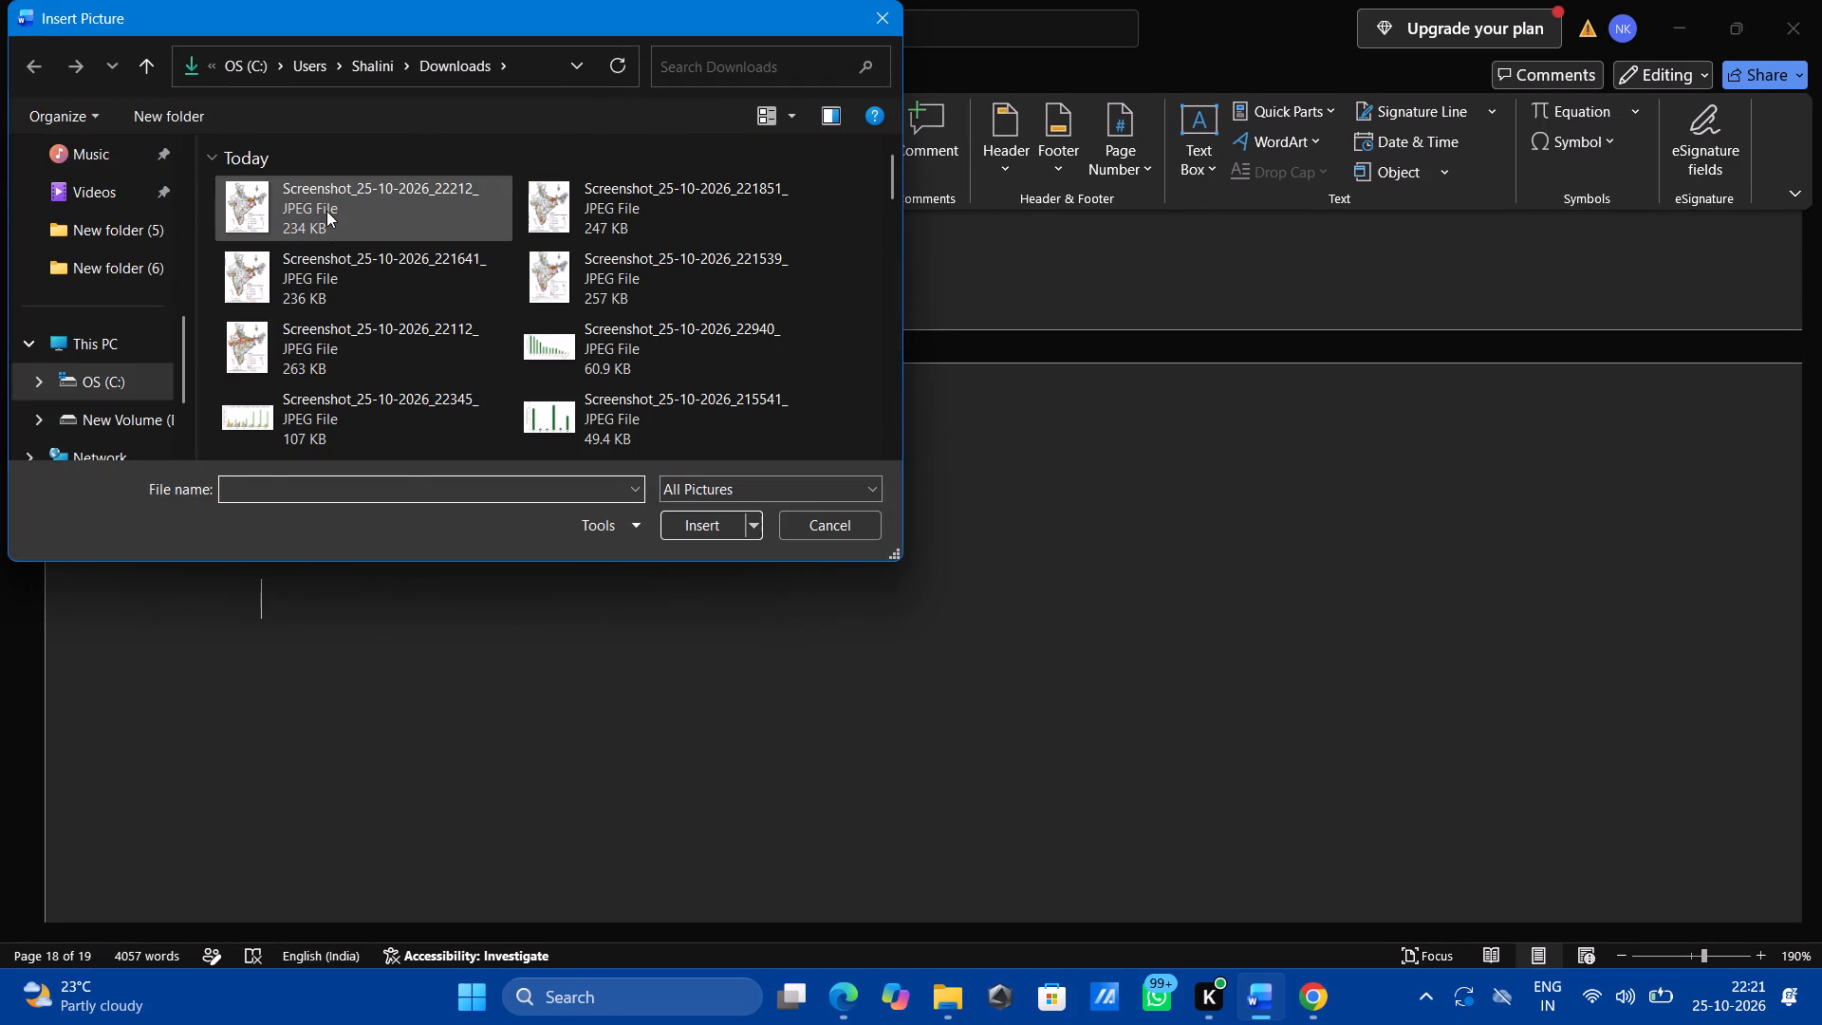
pyautogui.click(326, 211)
pyautogui.click(701, 521)
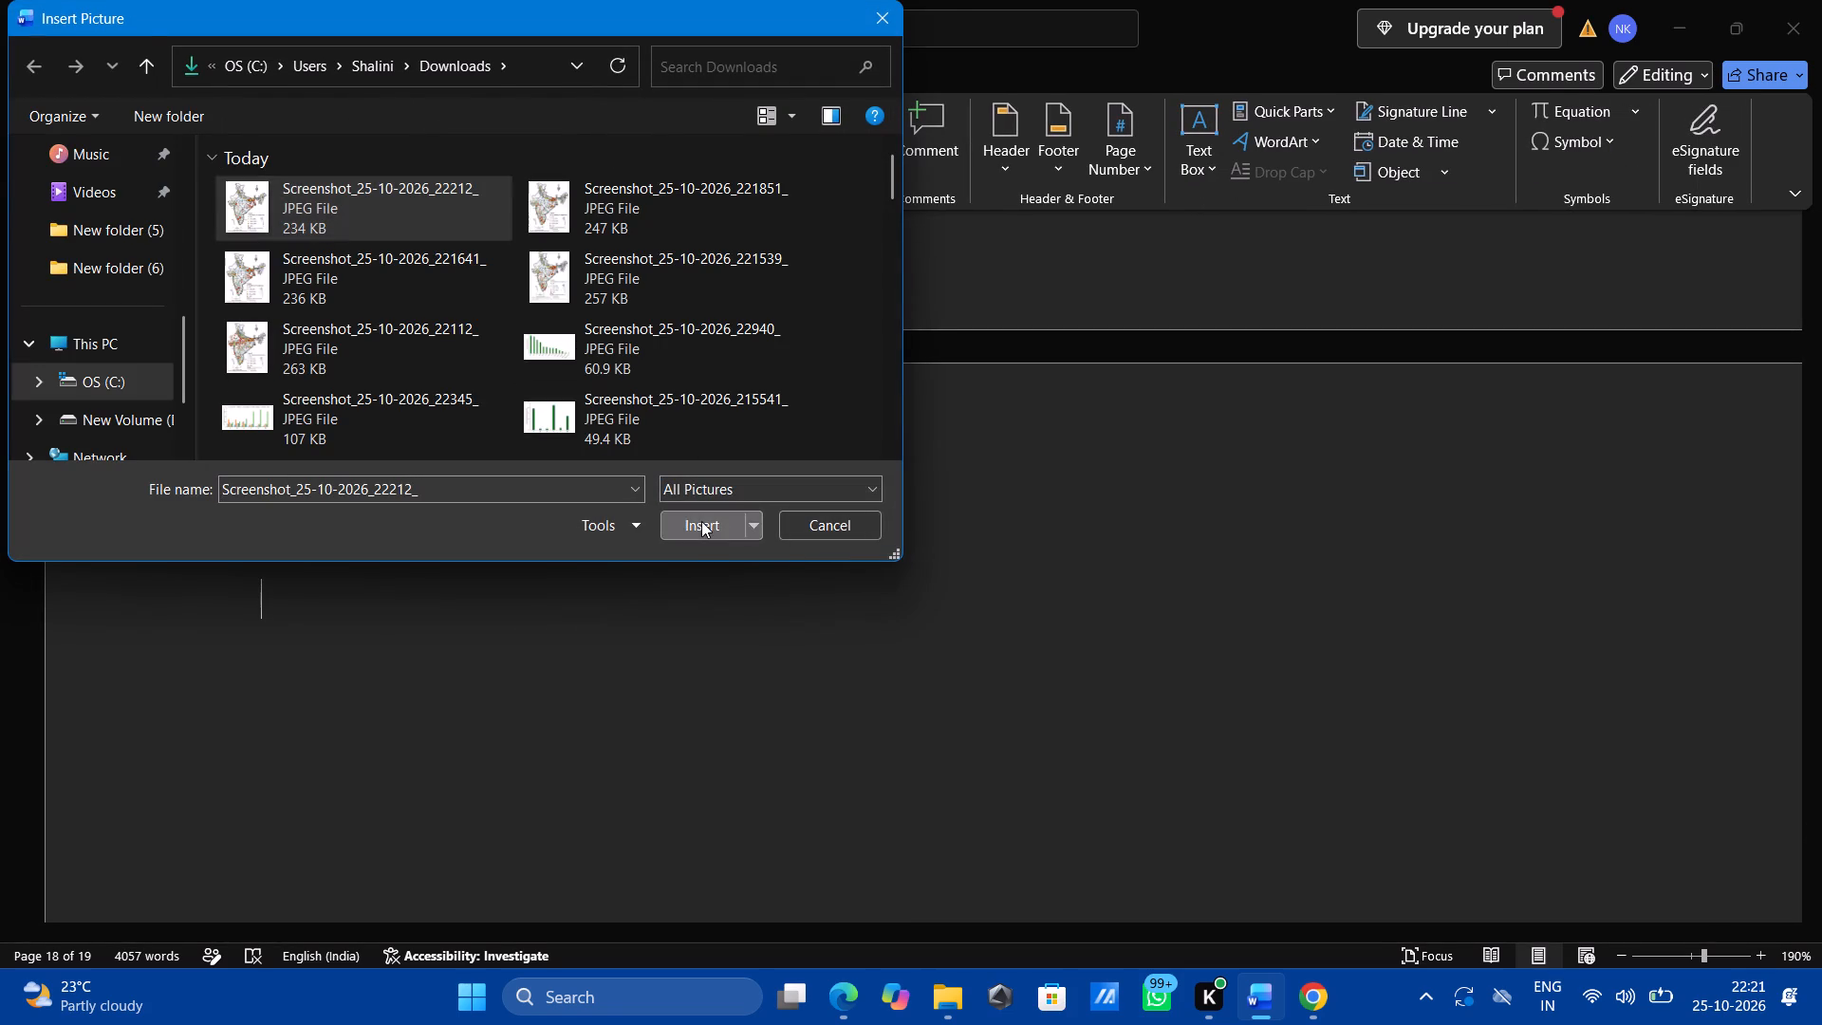
# Copy the full Figure 6 caption from the PDF in Edge and paste it on the line below the S + B map in Word.
pyautogui.scroll(-3, 701, 521)
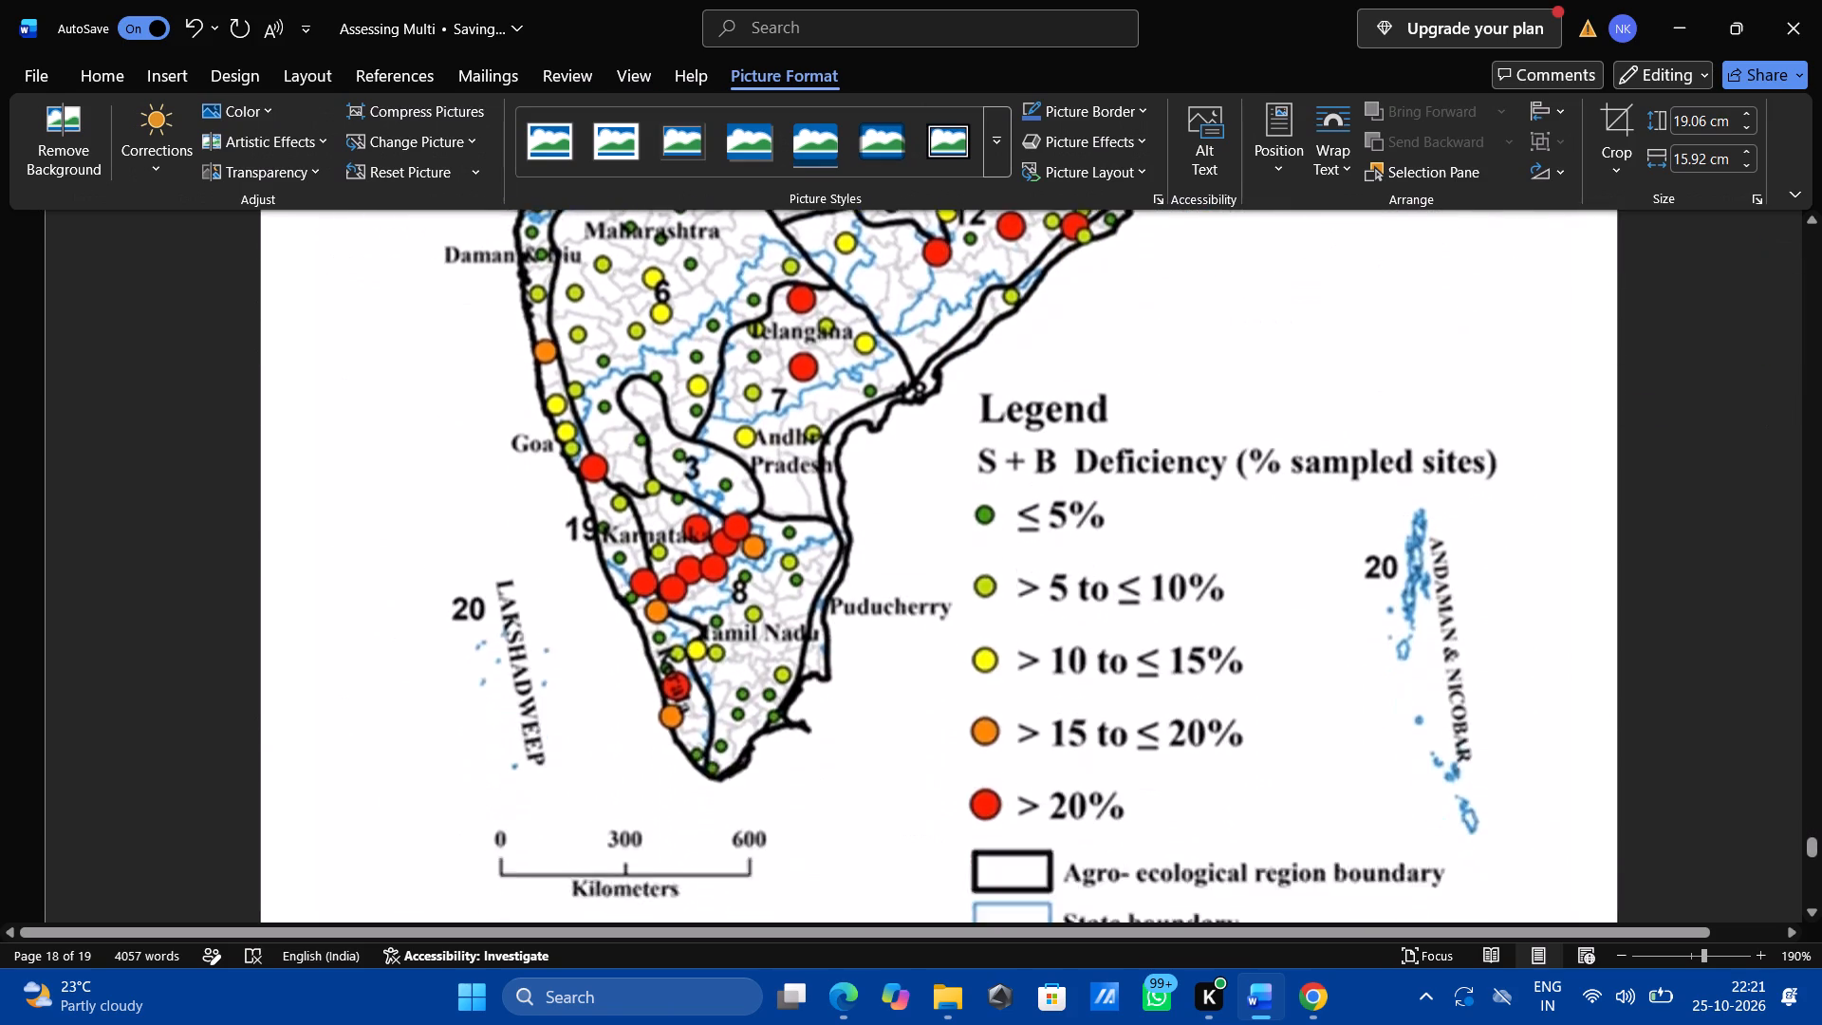
pyautogui.scroll(-3, 701, 521)
pyautogui.doubleClick(262, 392)
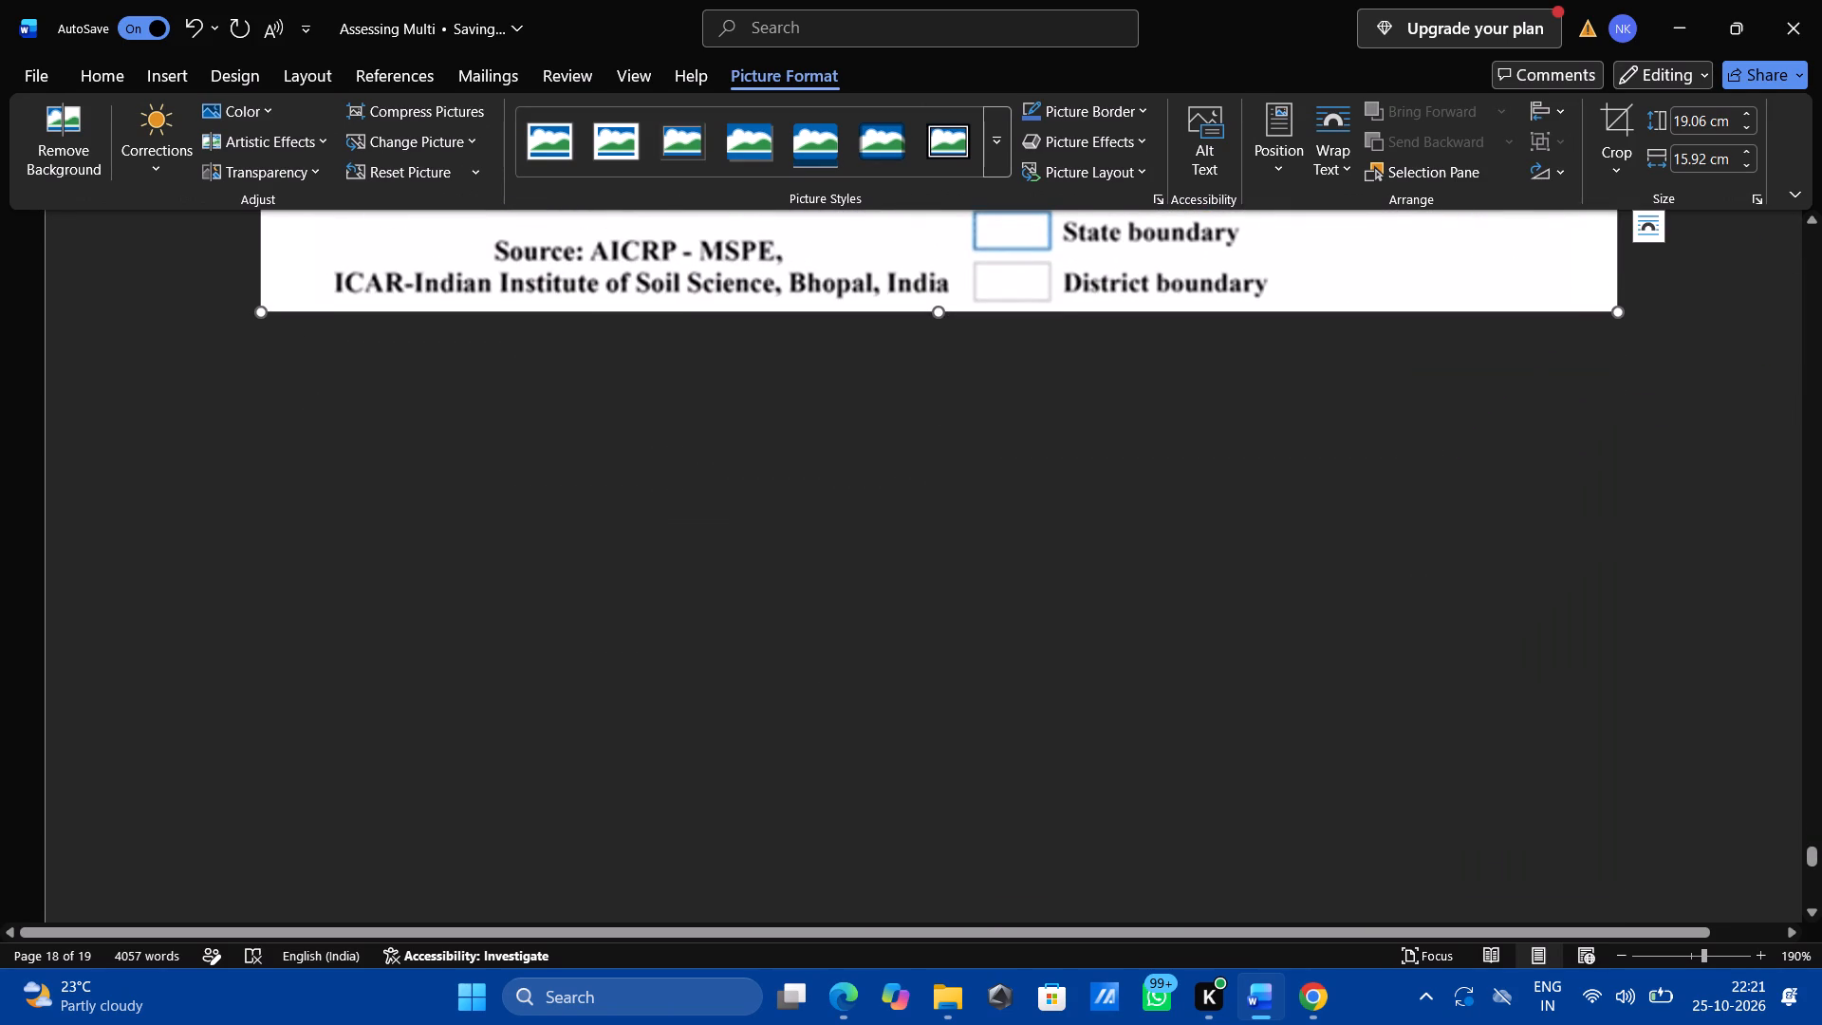
pyautogui.click(311, 397)
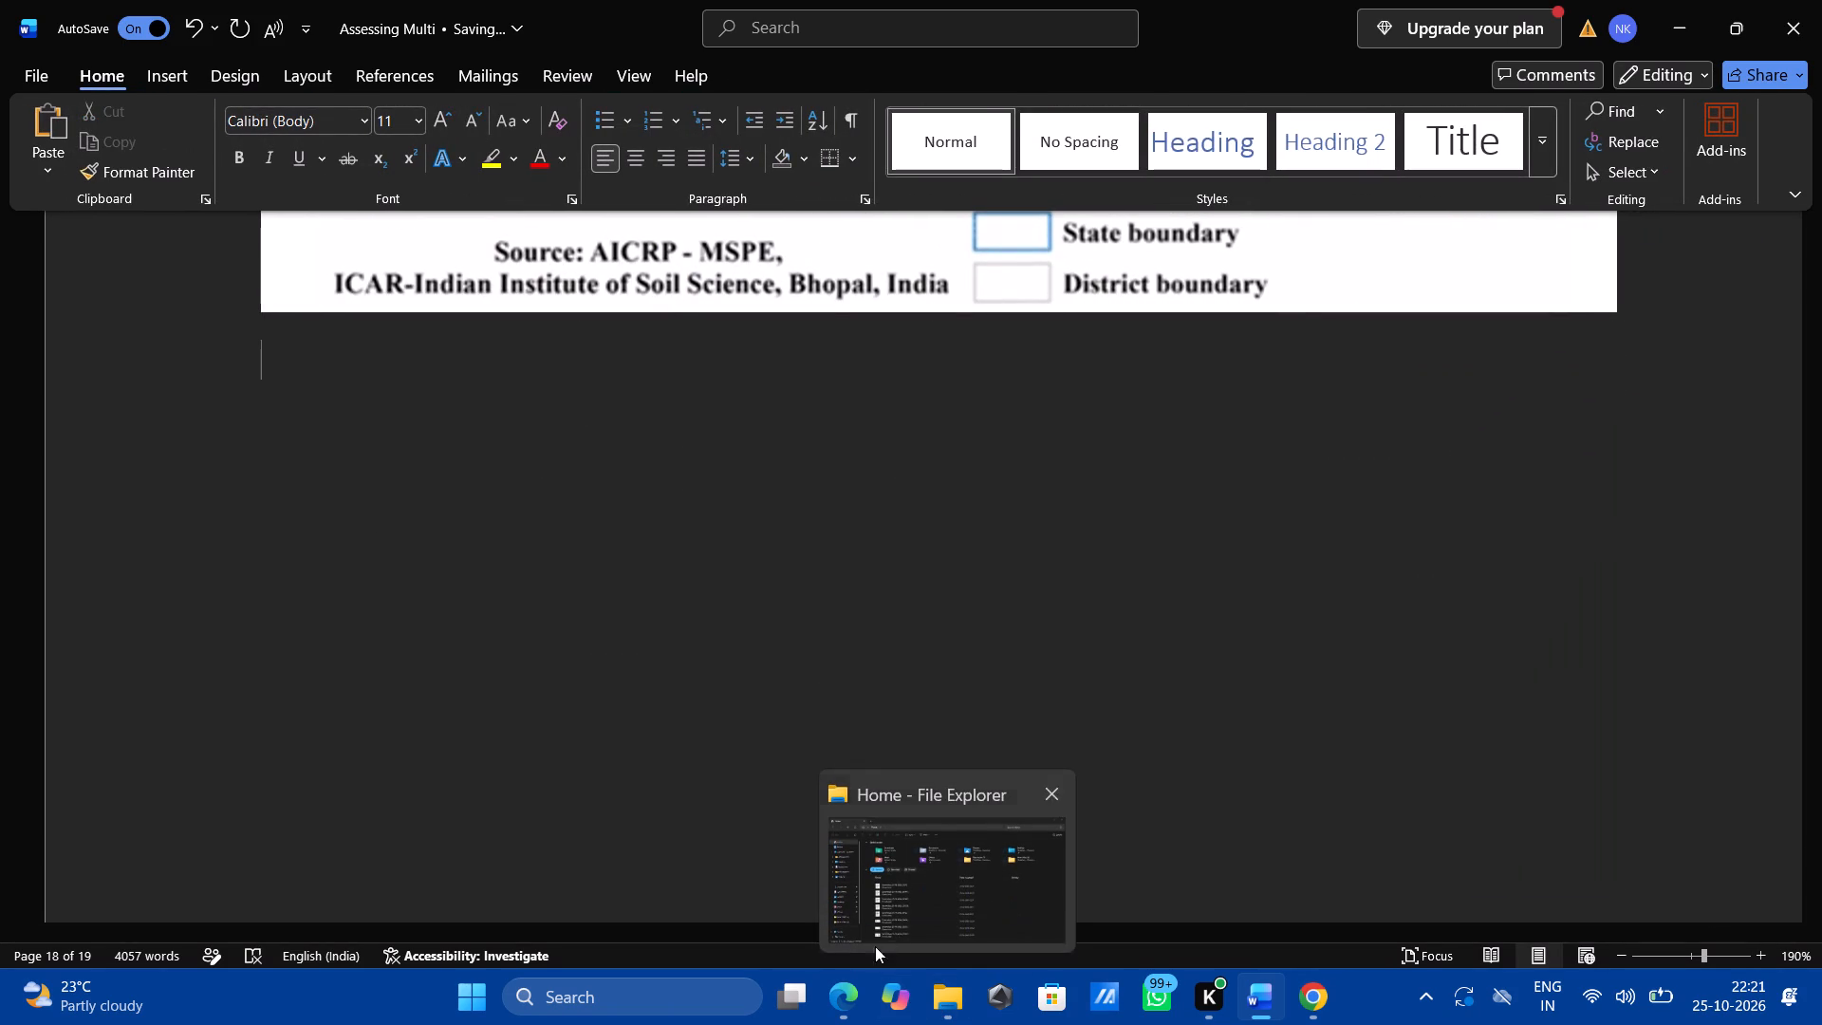
pyautogui.click(827, 1007)
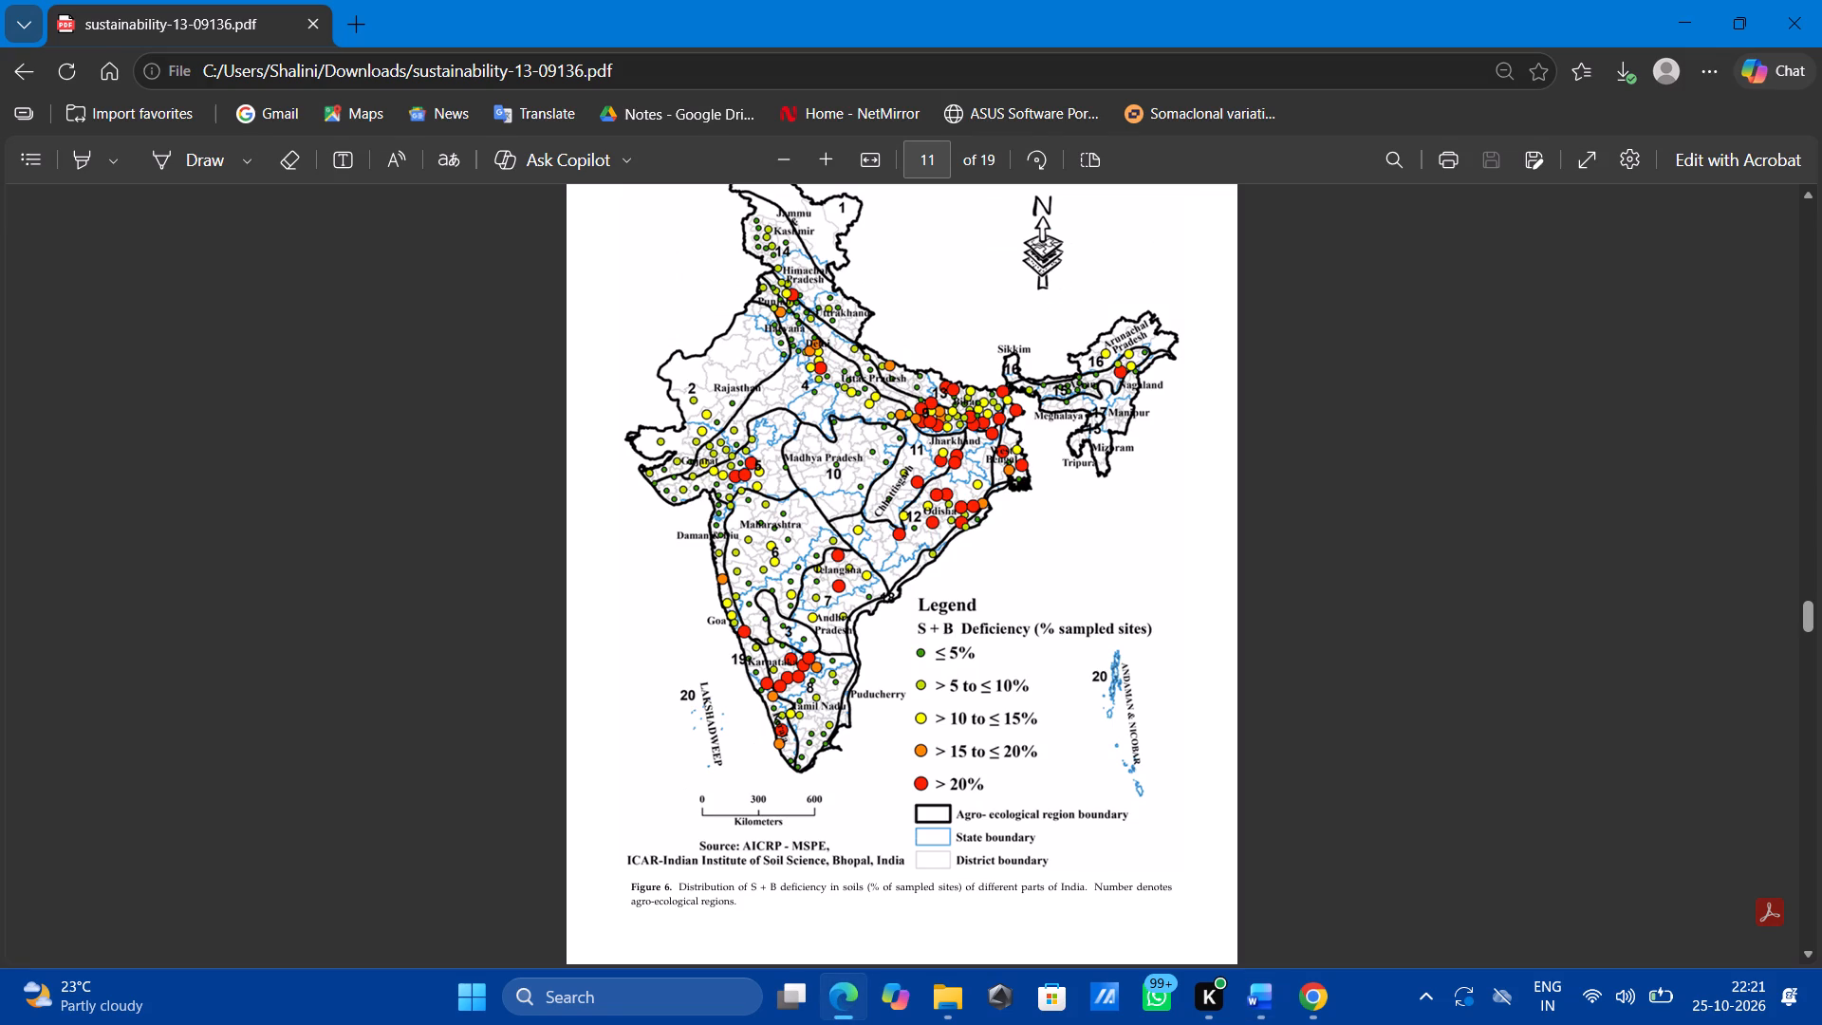
pyautogui.click(622, 882)
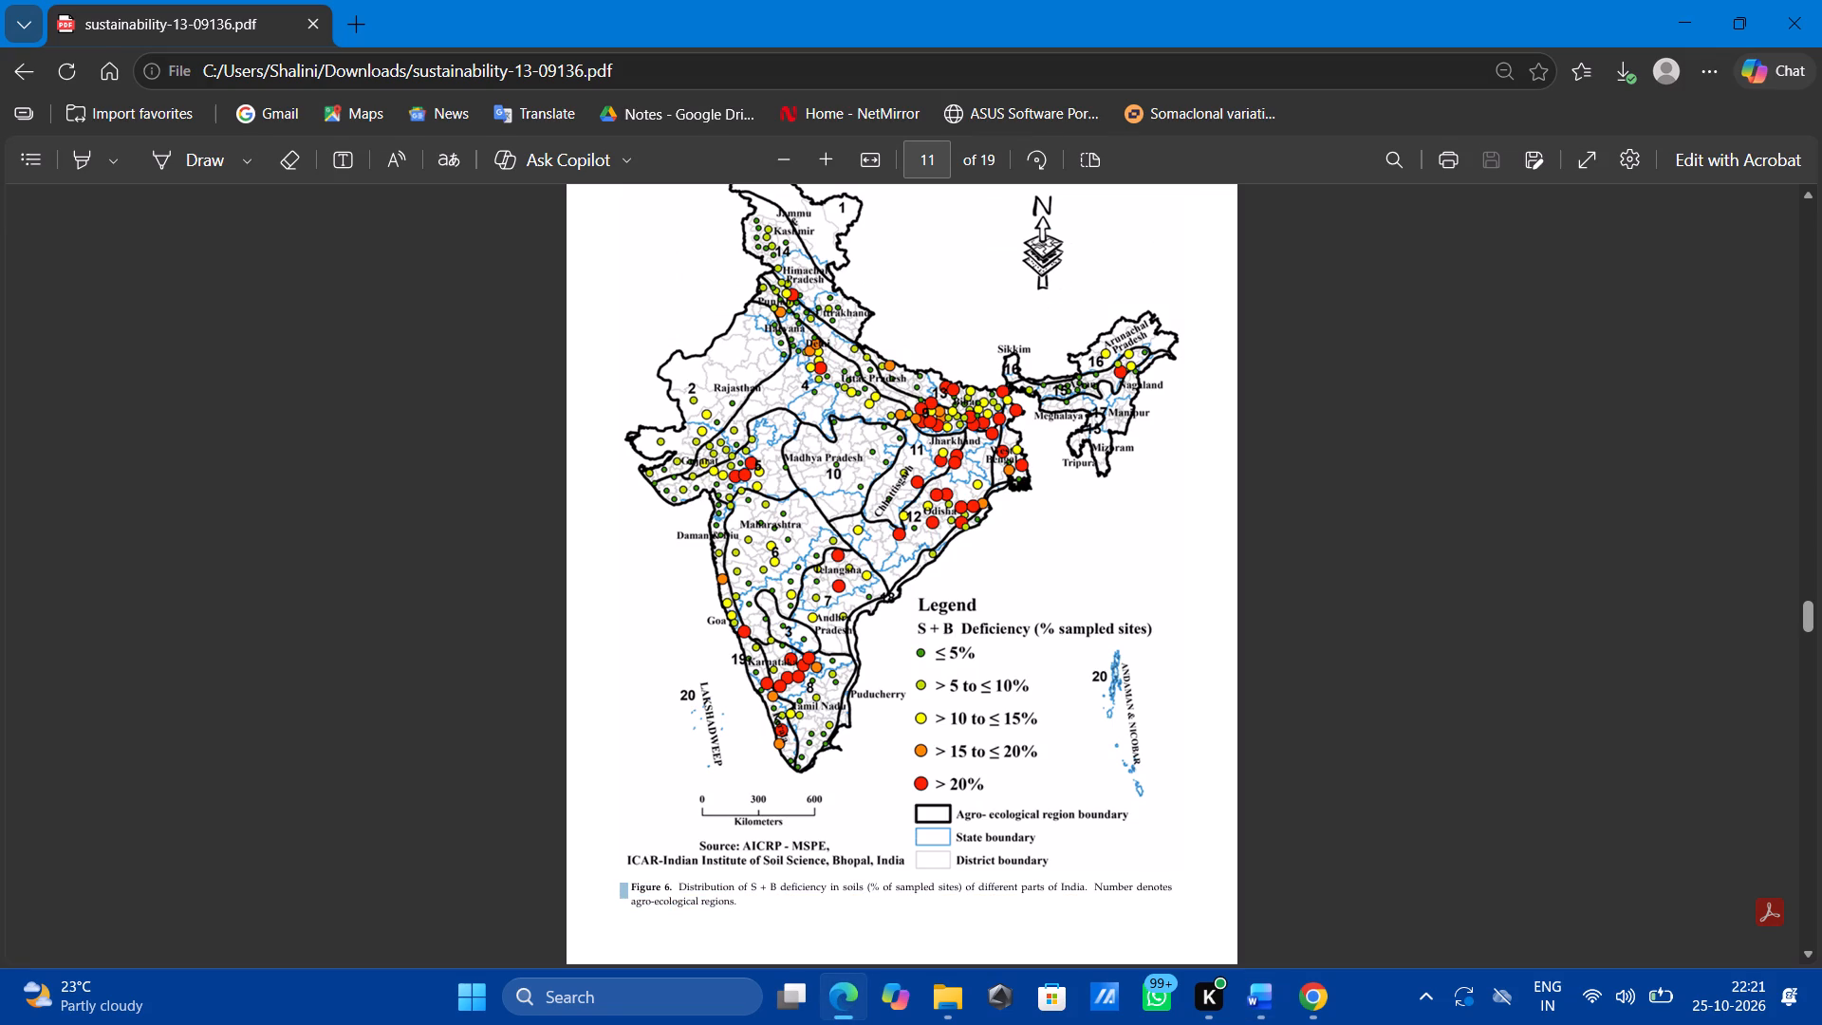
pyautogui.click(607, 888)
pyautogui.moveTo(624, 885); pyautogui.dragTo(760, 925)
pyautogui.moveTo(760, 925); pyautogui.dragTo(747, 908)
pyautogui.hotkey('ctrl', 'c')
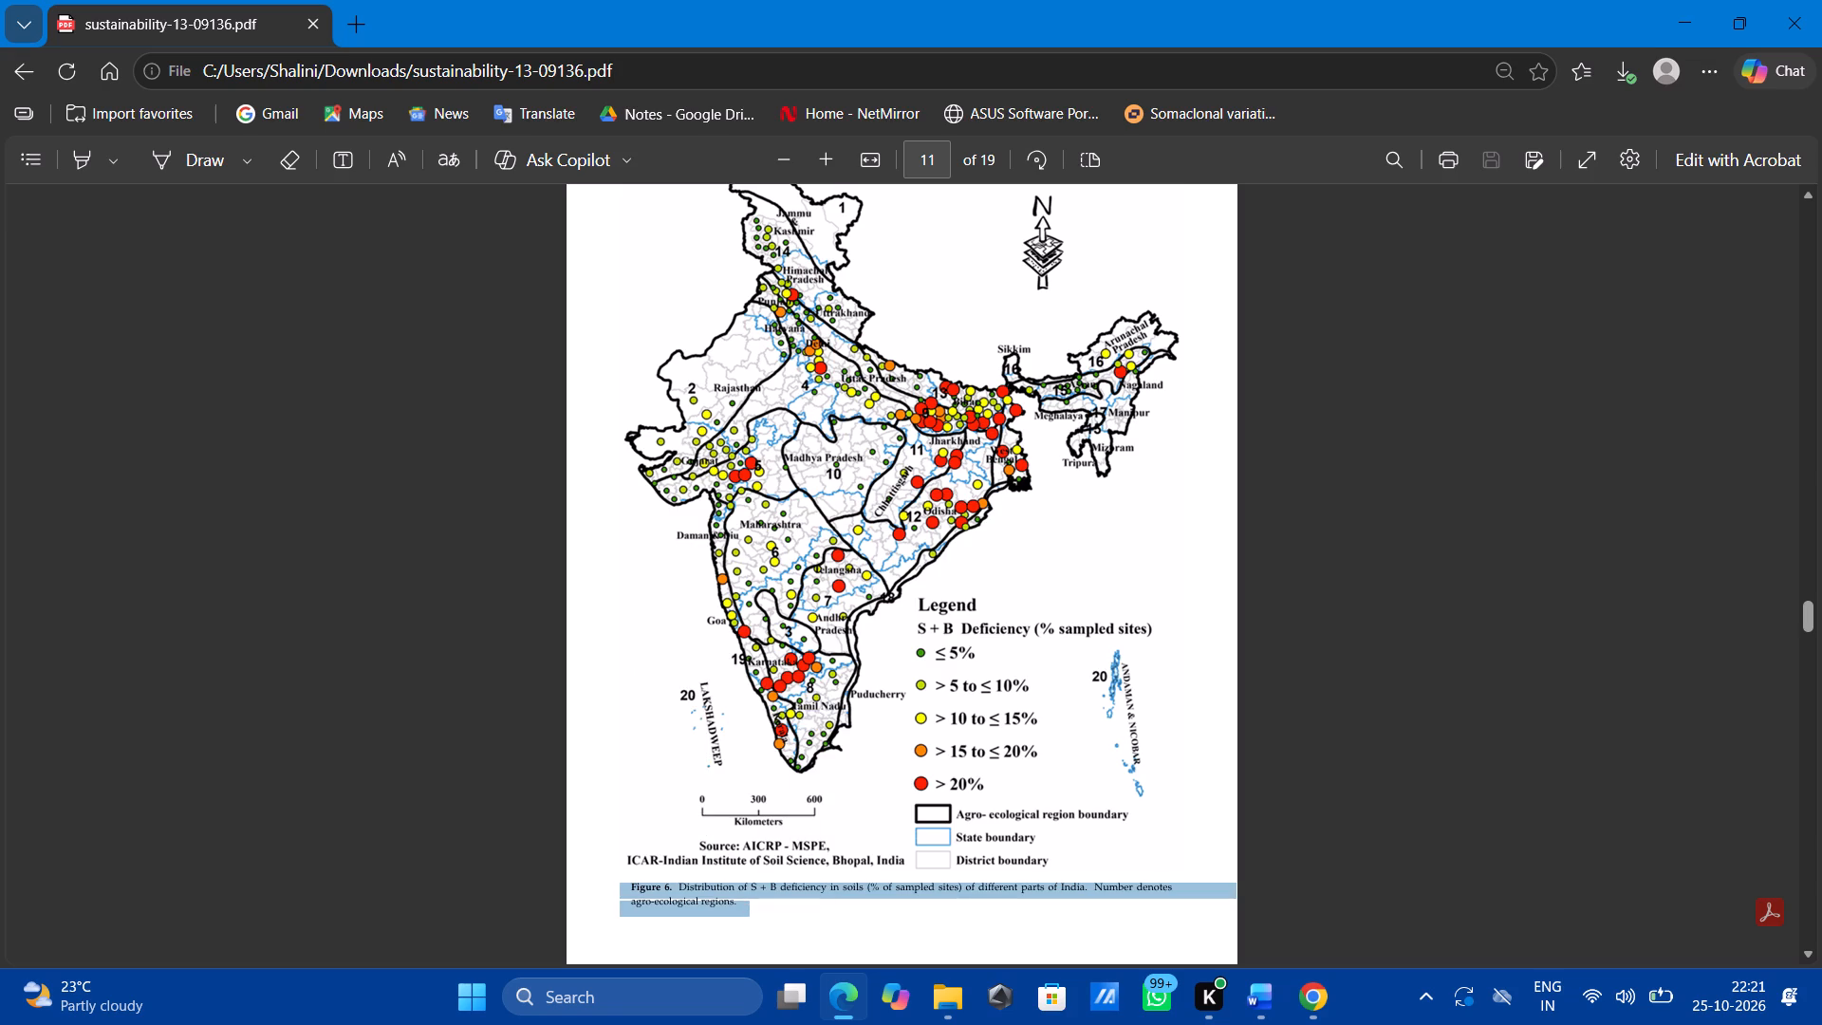
pyautogui.click(1246, 997)
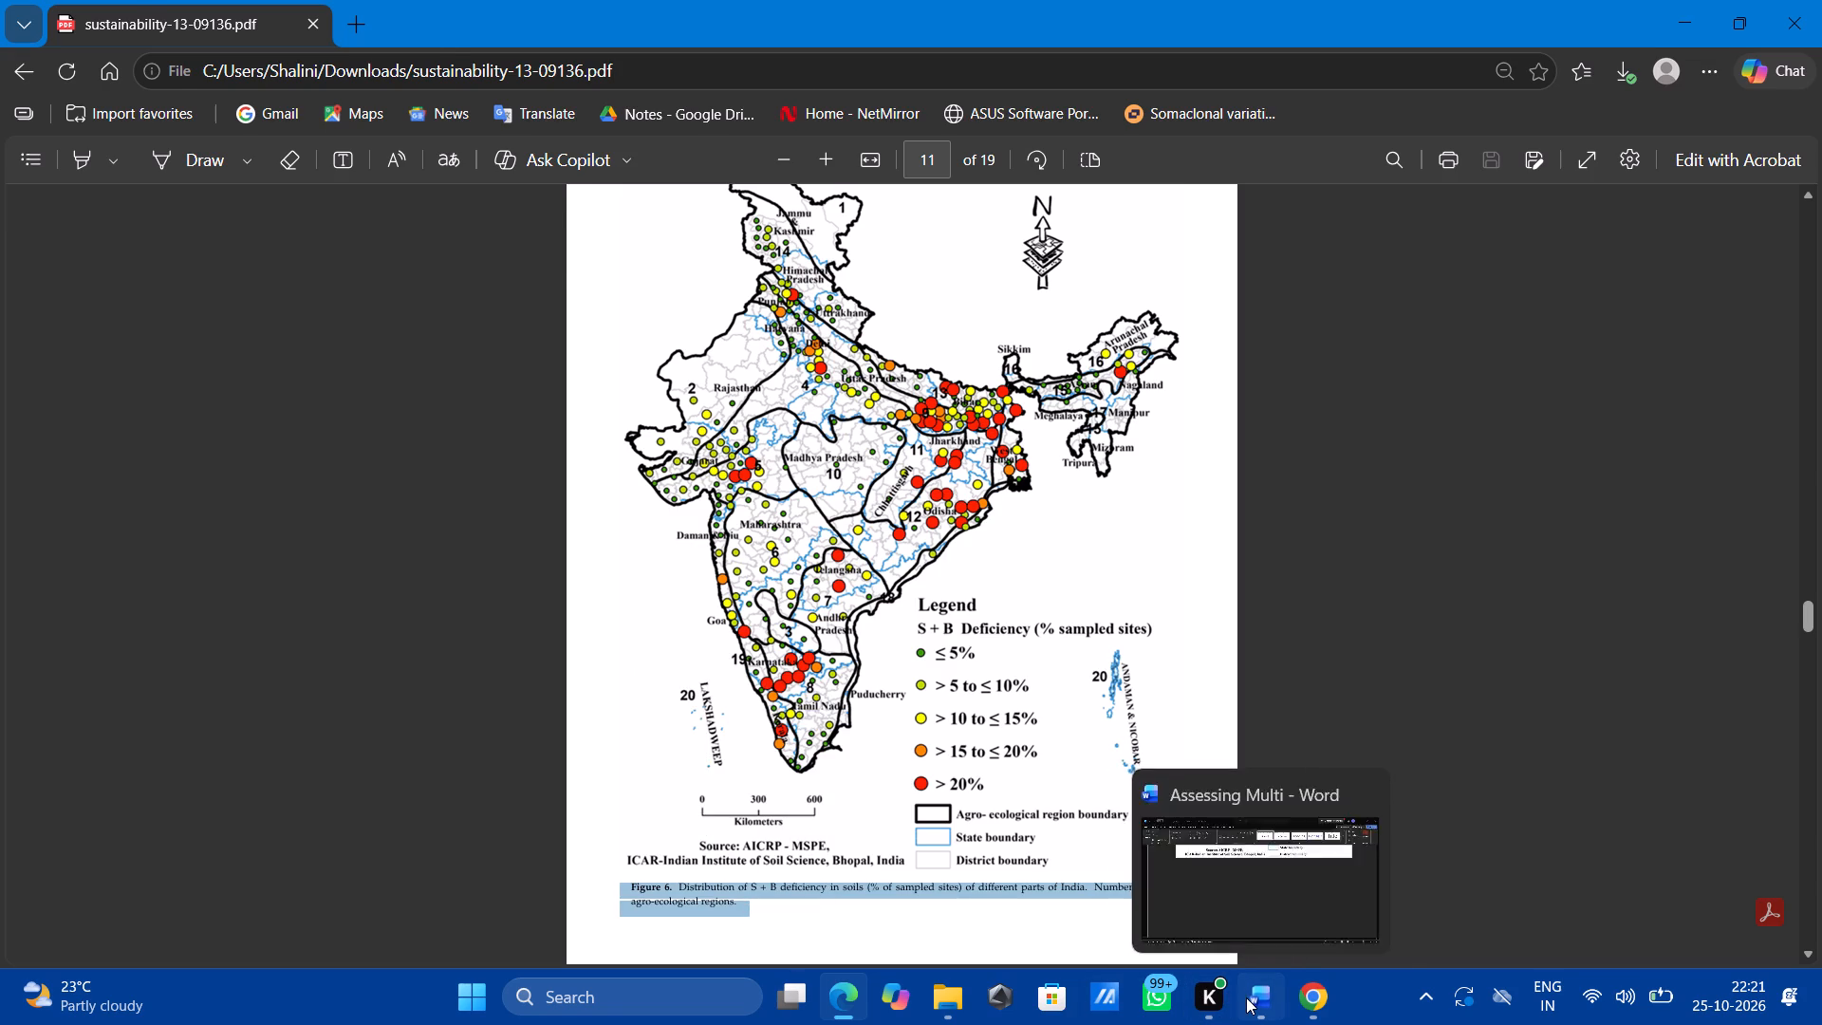
pyautogui.hotkey('ctrl', 'v')
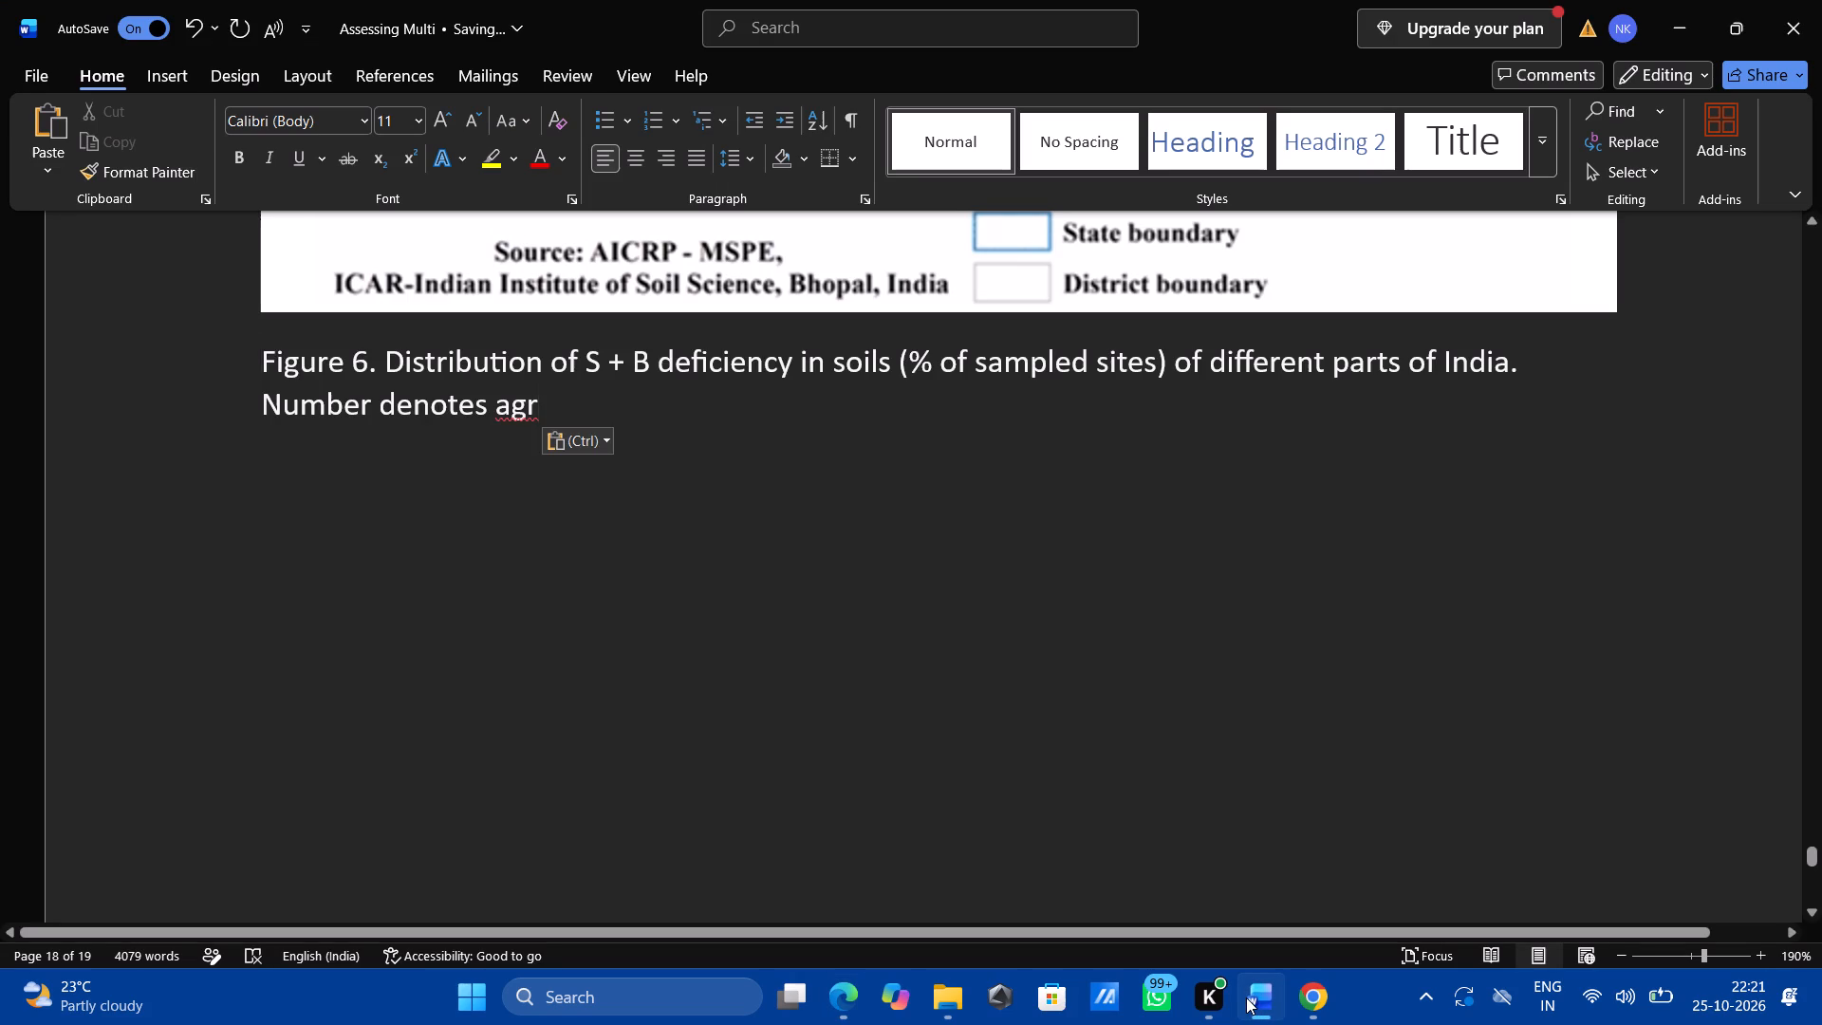
# Complete the Figure 6 caption in Word so its ending reads "agro-ecological zones.", checking the wording against the PDF in Edge.
pyautogui.press('0')
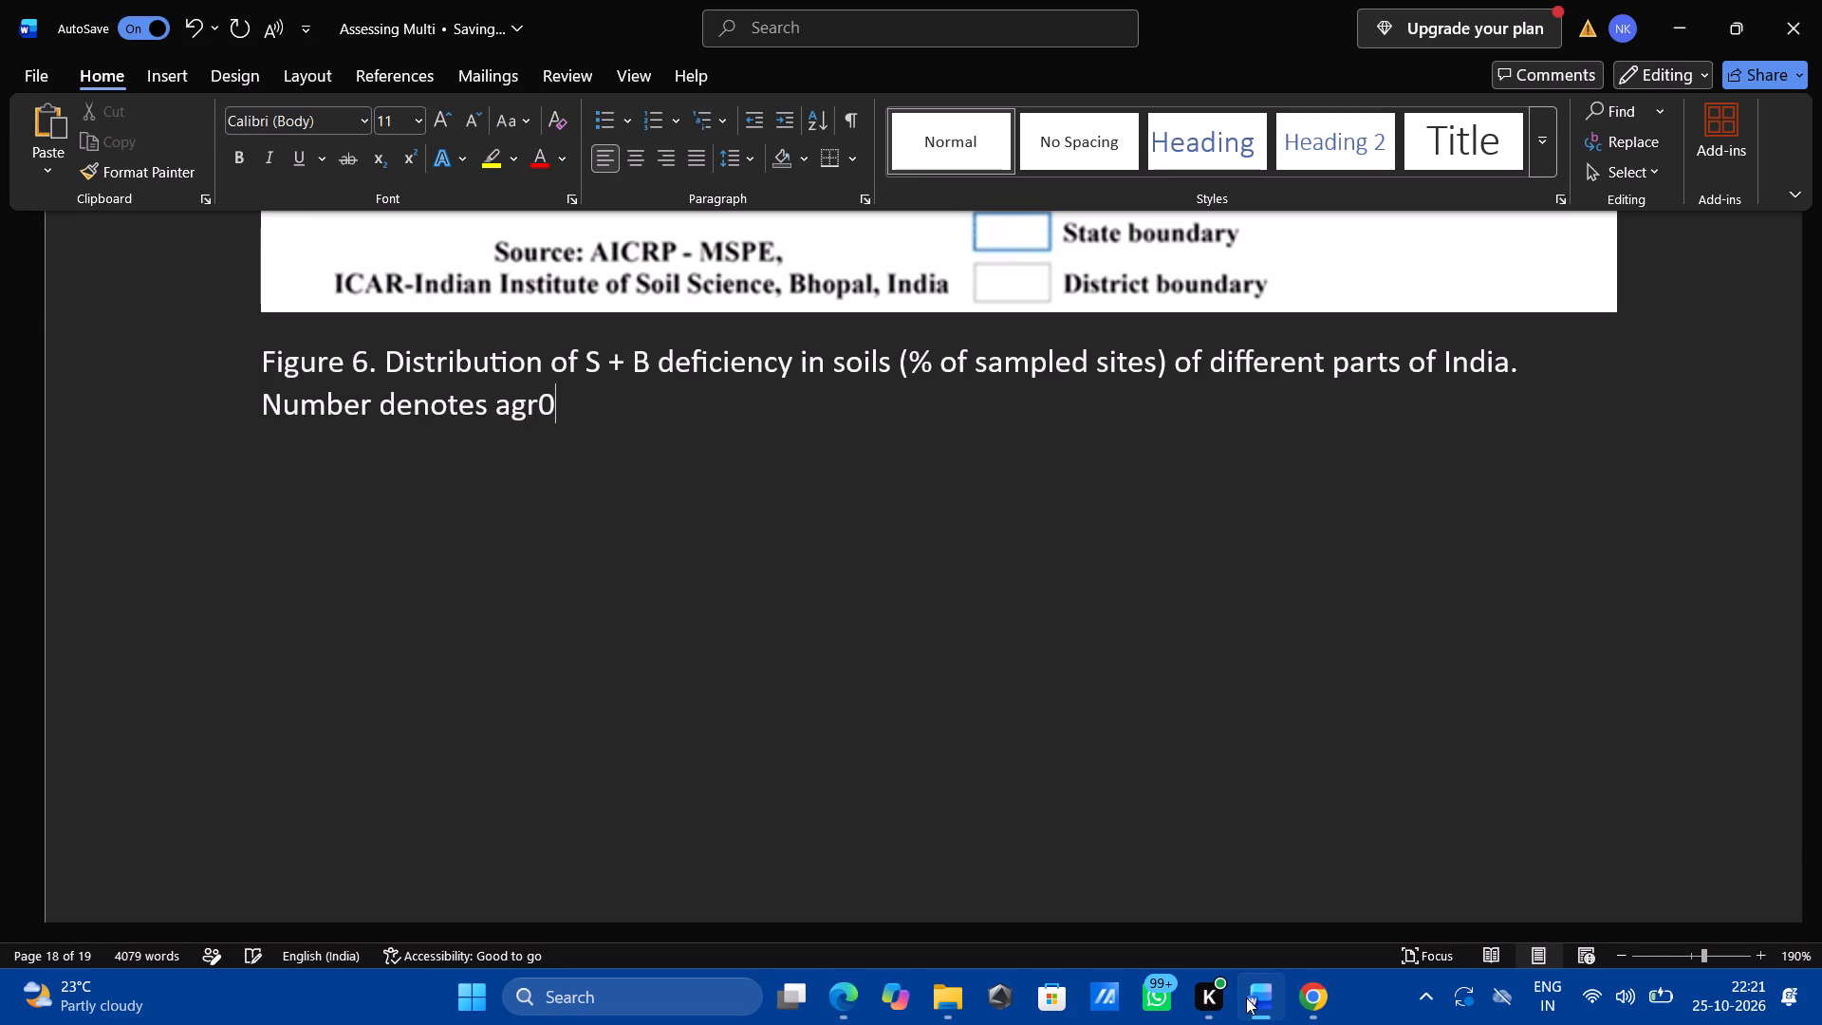
pyautogui.press('BackSpace')
pyautogui.click(1246, 997)
pyautogui.press('o')
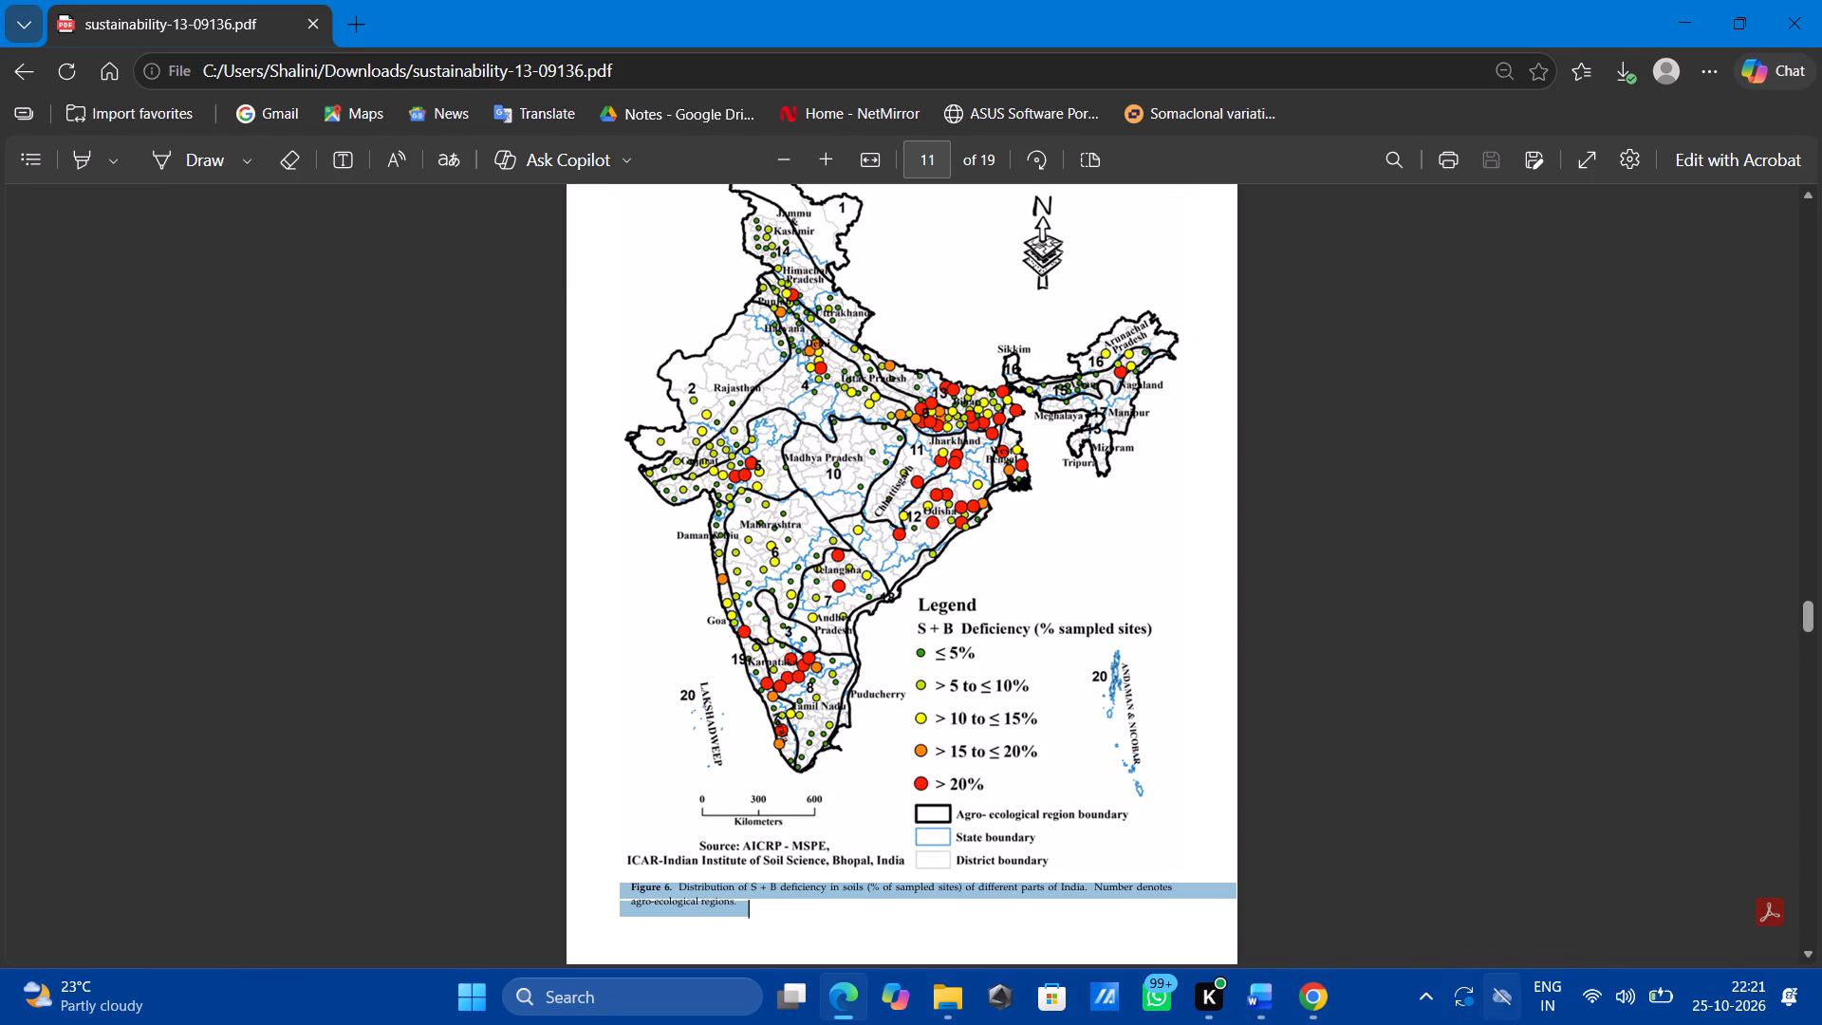
pyautogui.click(1257, 1001)
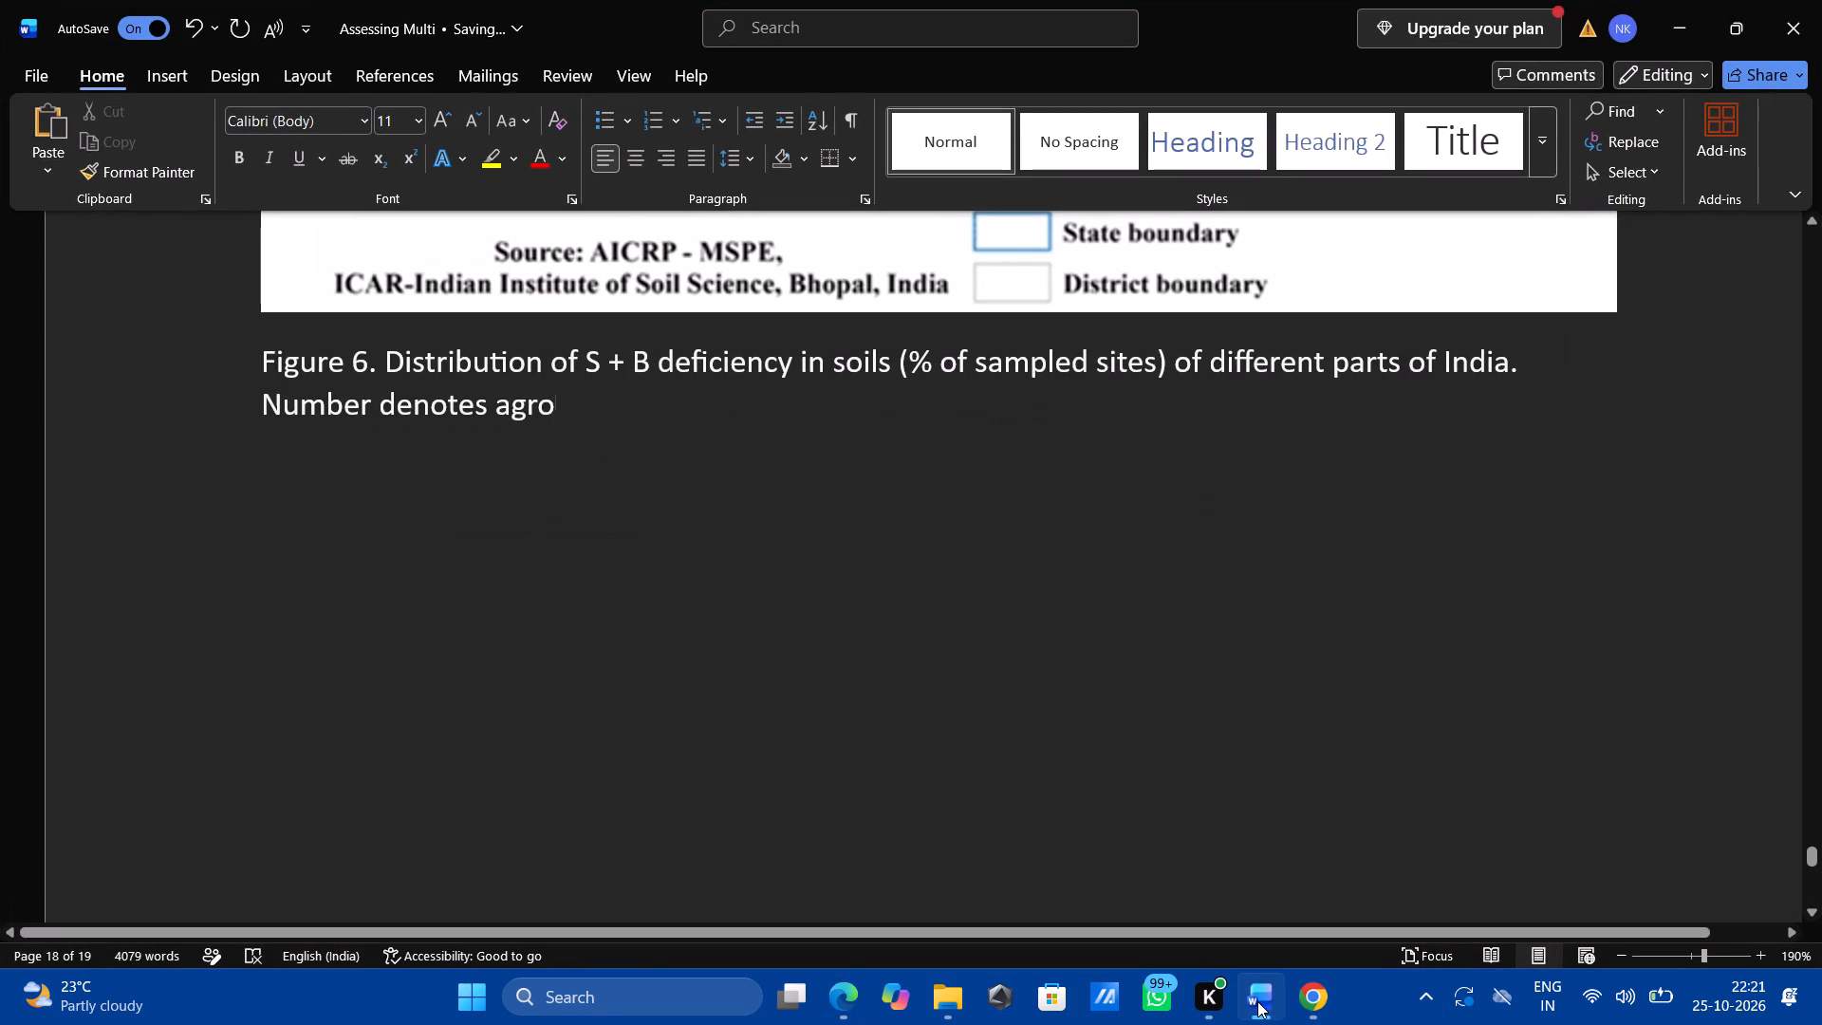
pyautogui.press('-')
pyautogui.write('ecological')
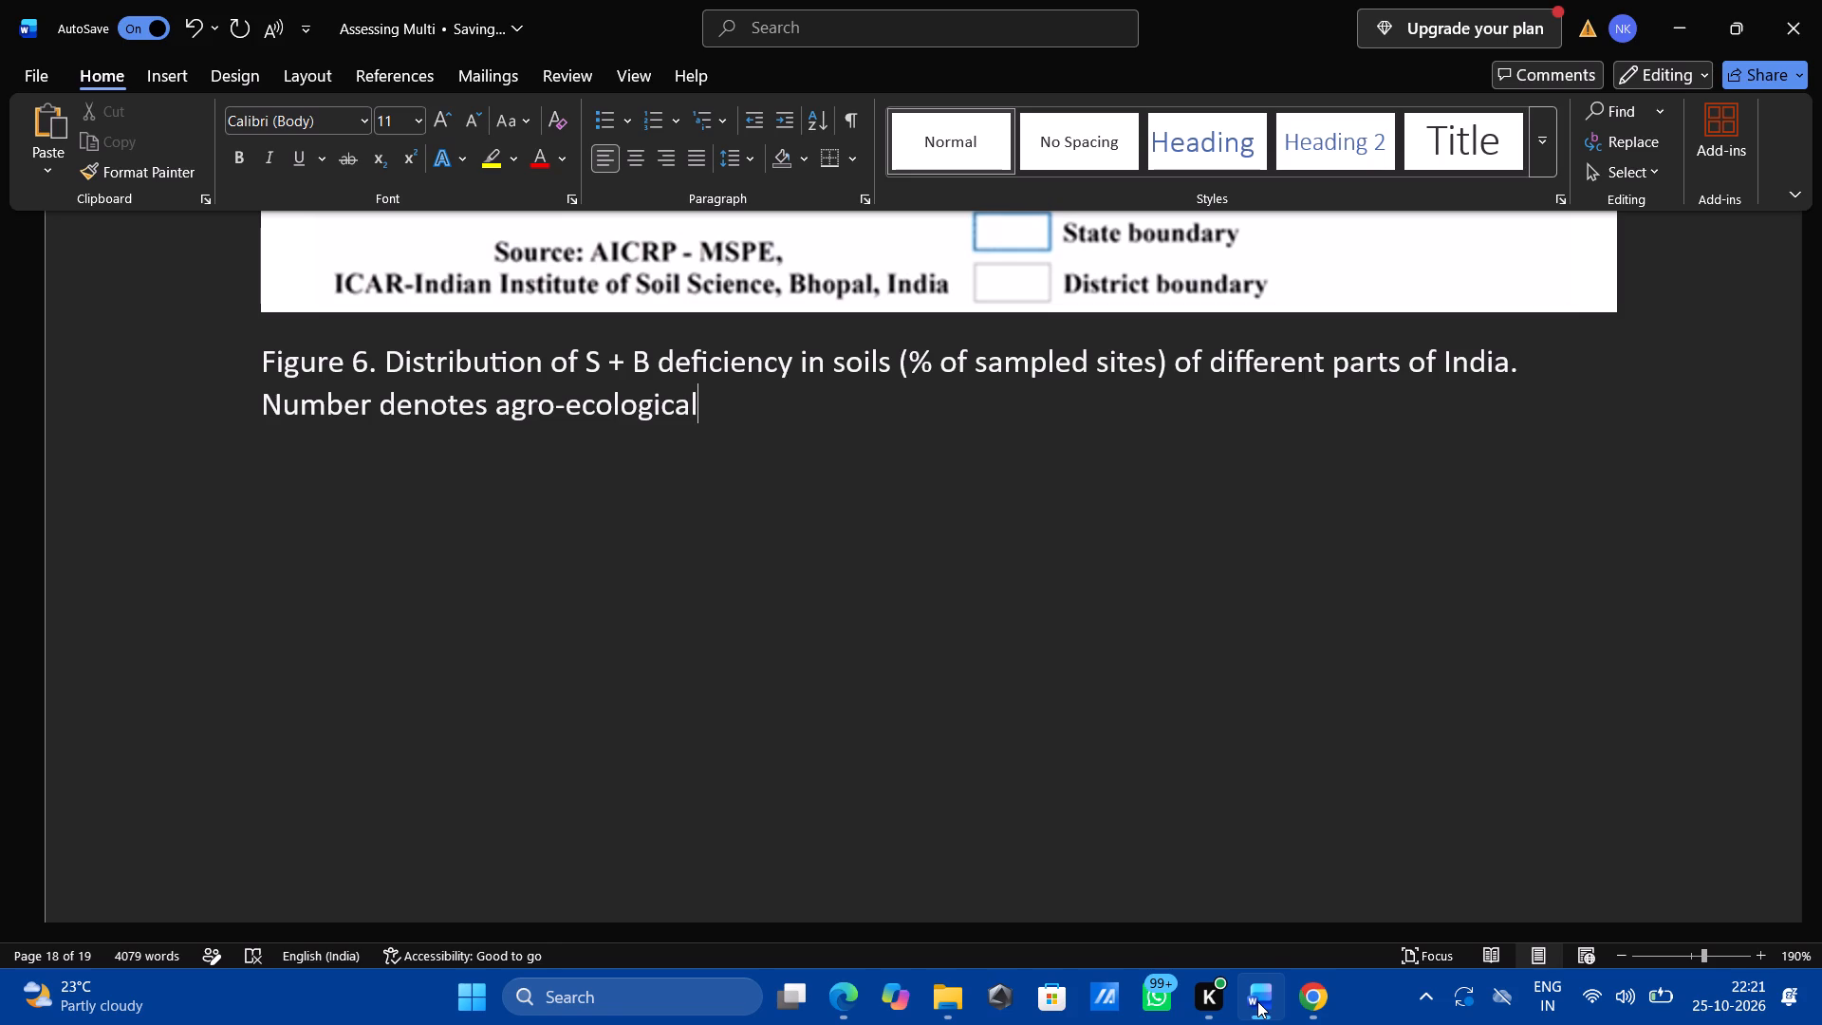
pyautogui.press('space')
pyautogui.write('zones.')
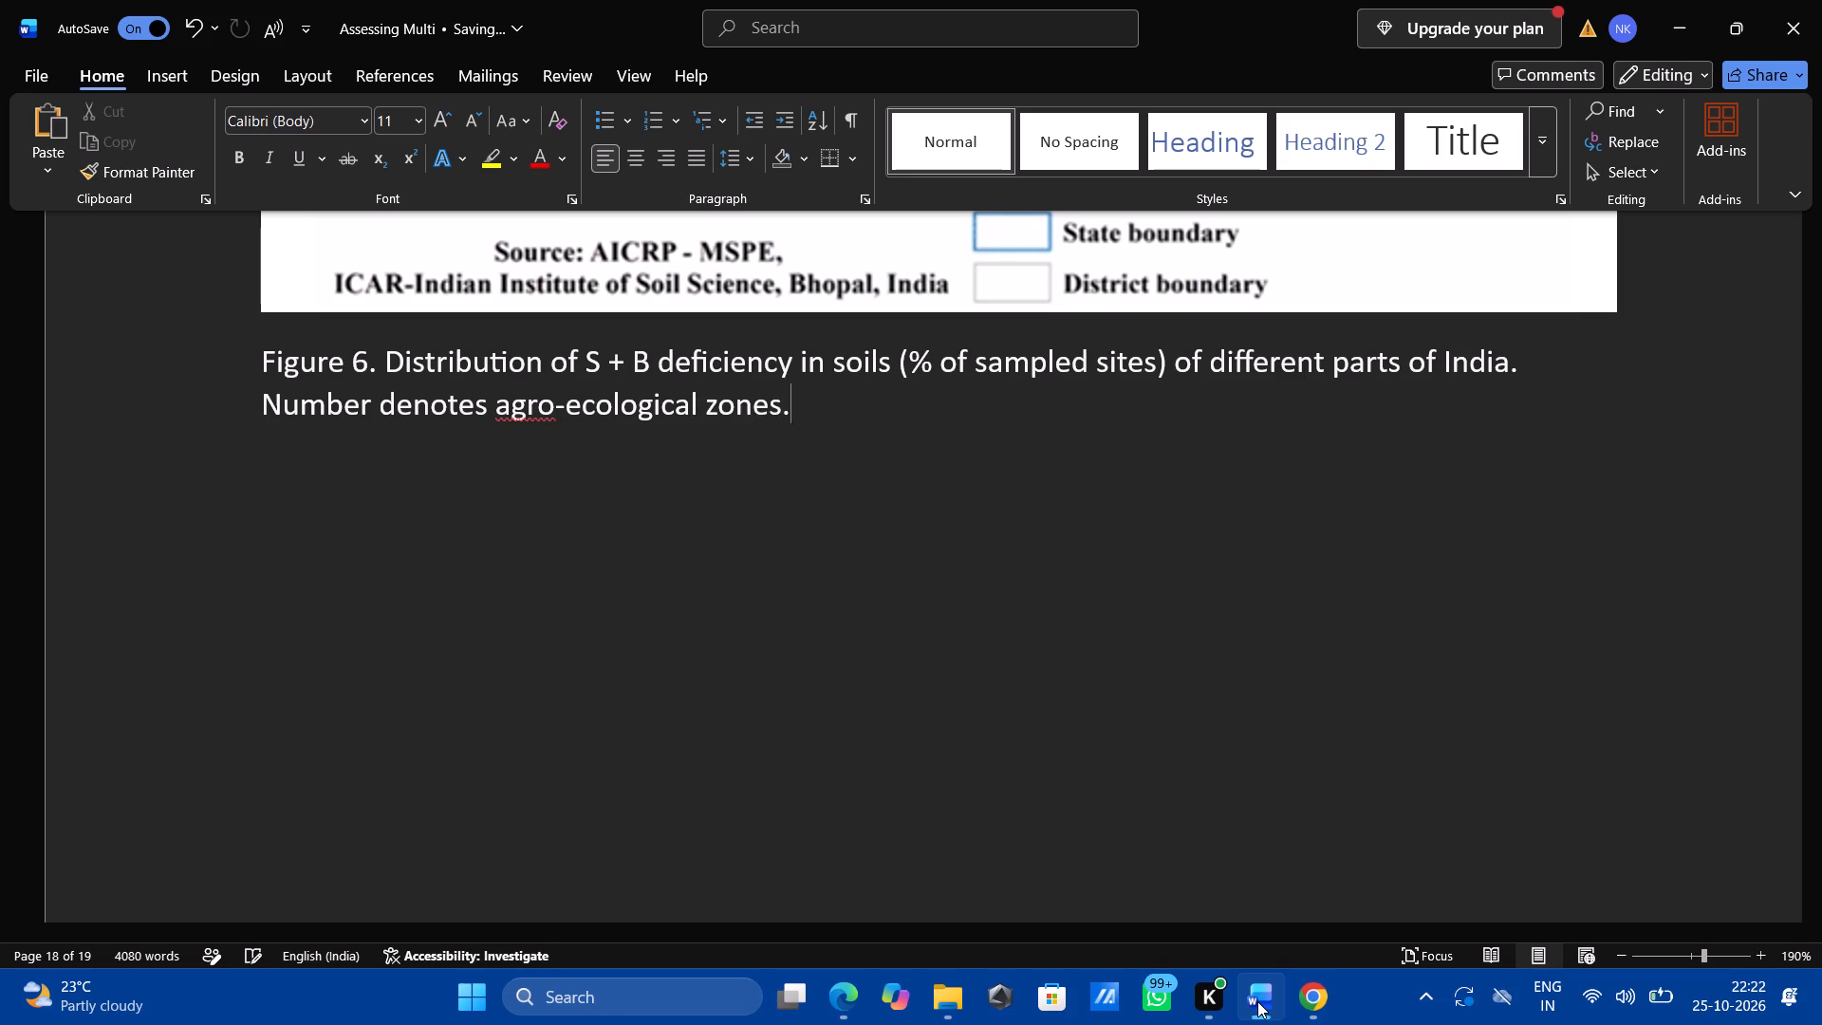
# Add blank lines below the Figure 6 caption on page 18 to bring the cursor down toward the next page.
pyautogui.scroll(-3, 1257, 1001)
pyautogui.press('Return')
pyautogui.press('Return')
pyautogui.press('Return')
pyautogui.press('Return')
pyautogui.press('Return')
pyautogui.press('Return')
pyautogui.press('Return')
pyautogui.press('Return')
pyautogui.press('Return')
pyautogui.press('Return')
pyautogui.press('Return')
pyautogui.press('Return')
pyautogui.press('Return')
pyautogui.press('Return')
pyautogui.press('Return')
pyautogui.press('Return')
pyautogui.press('Return')
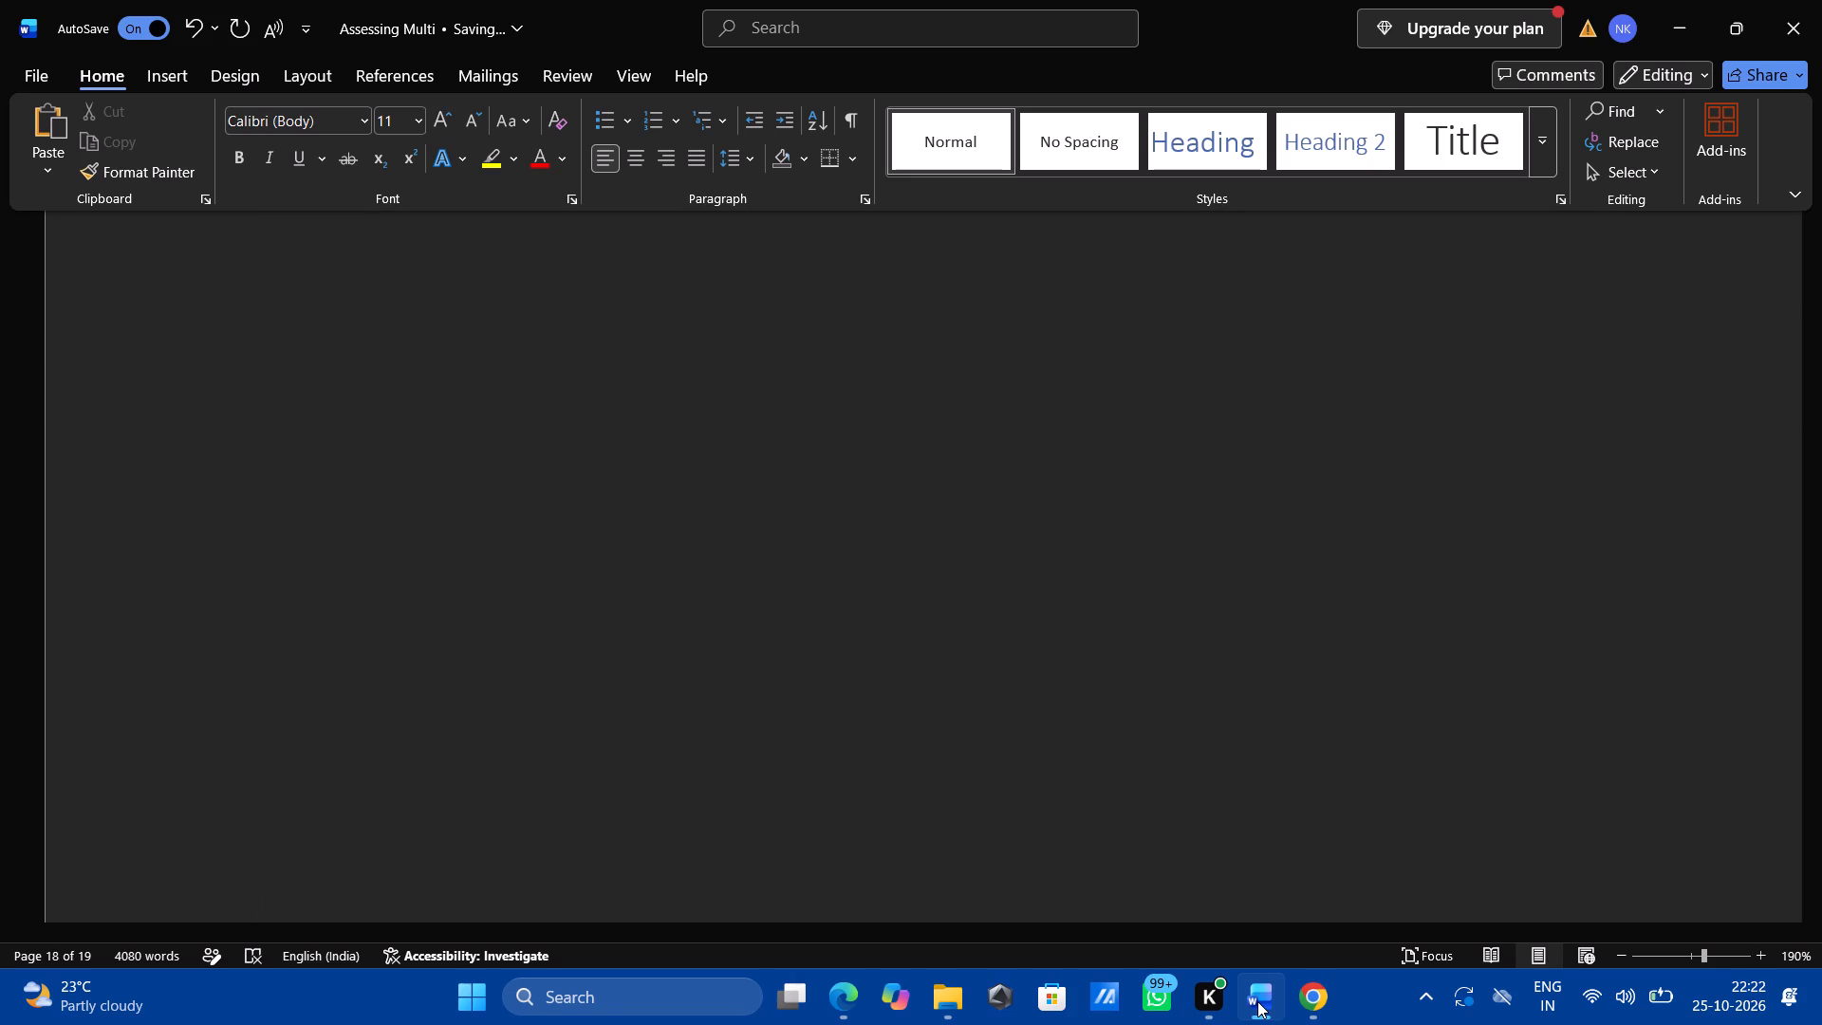
pyautogui.press('BackSpace')
pyautogui.press('BackSpace')
pyautogui.press('BackSpace')
pyautogui.press('BackSpace')
pyautogui.press('BackSpace')
pyautogui.press('BackSpace')
pyautogui.press('BackSpace')
pyautogui.press('BackSpace')
pyautogui.press('BackSpace')
pyautogui.press('BackSpace')
pyautogui.press('BackSpace')
pyautogui.press('BackSpace')
pyautogui.press('BackSpace')
pyautogui.press('BackSpace')
pyautogui.press('BackSpace')
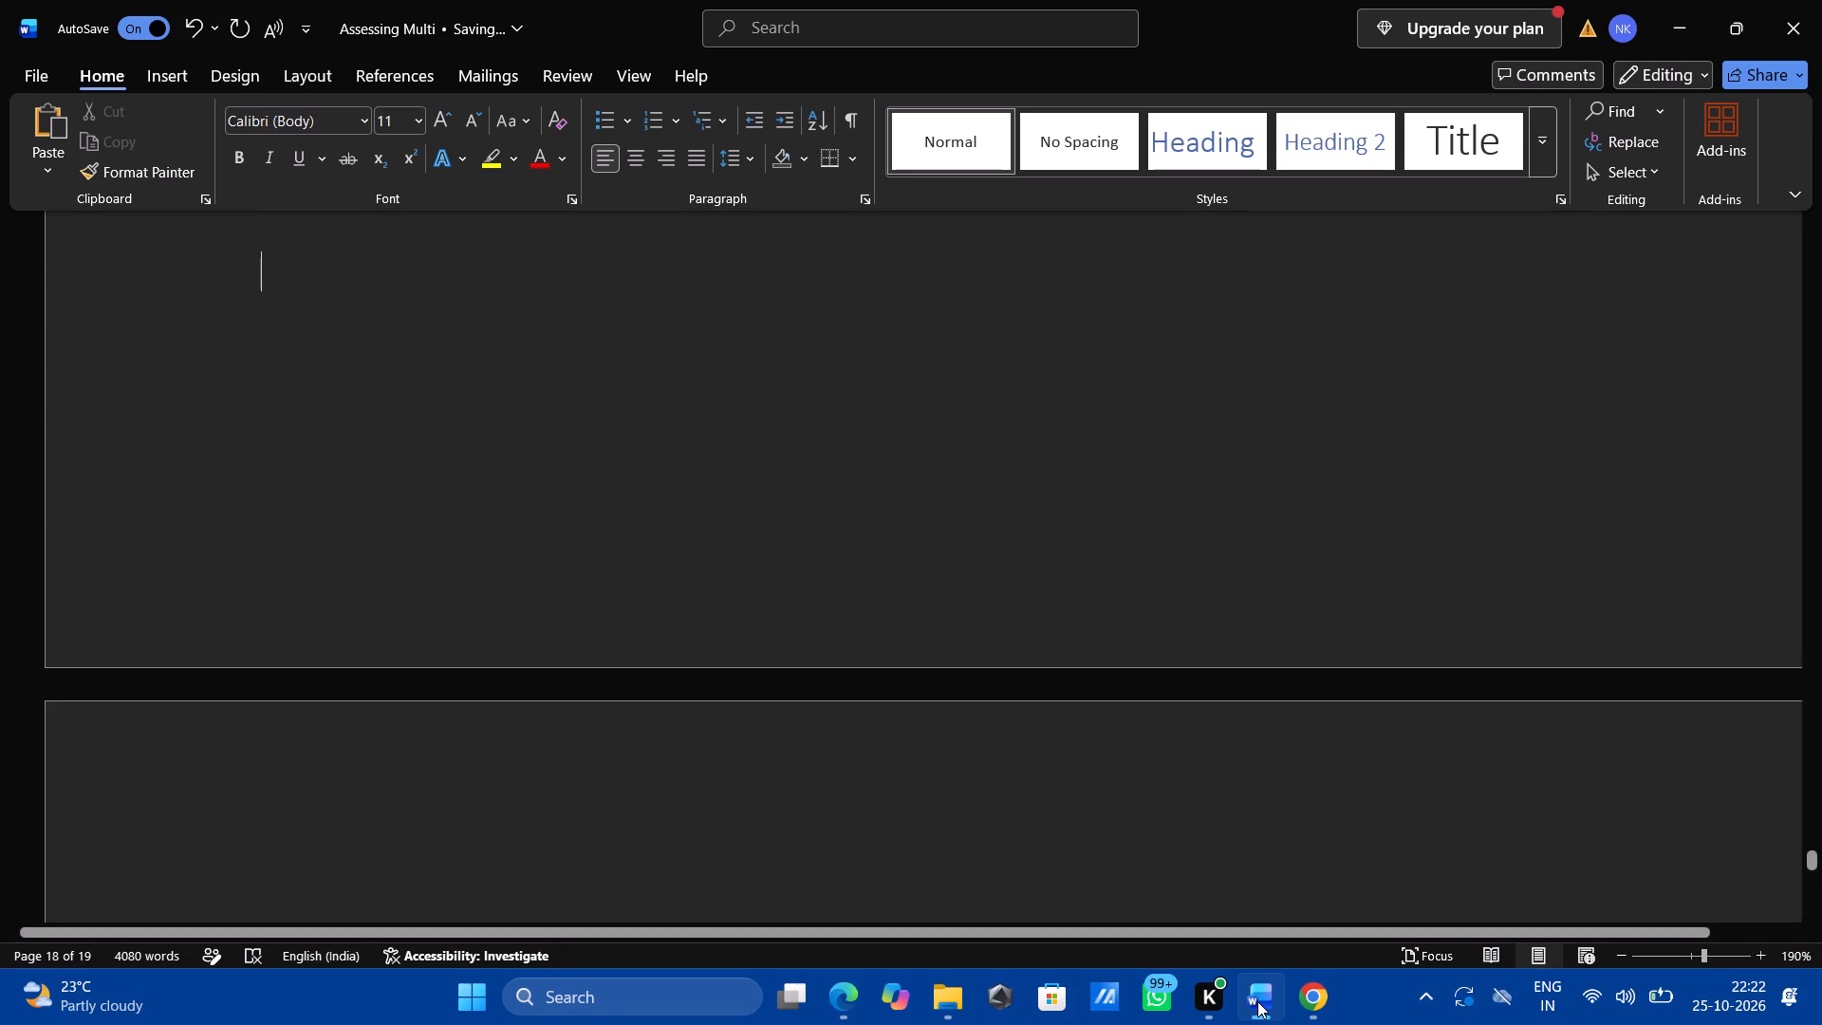
pyautogui.press('Return')
pyautogui.press('Return')
pyautogui.press('Return')
pyautogui.press('Return')
pyautogui.press('Return')
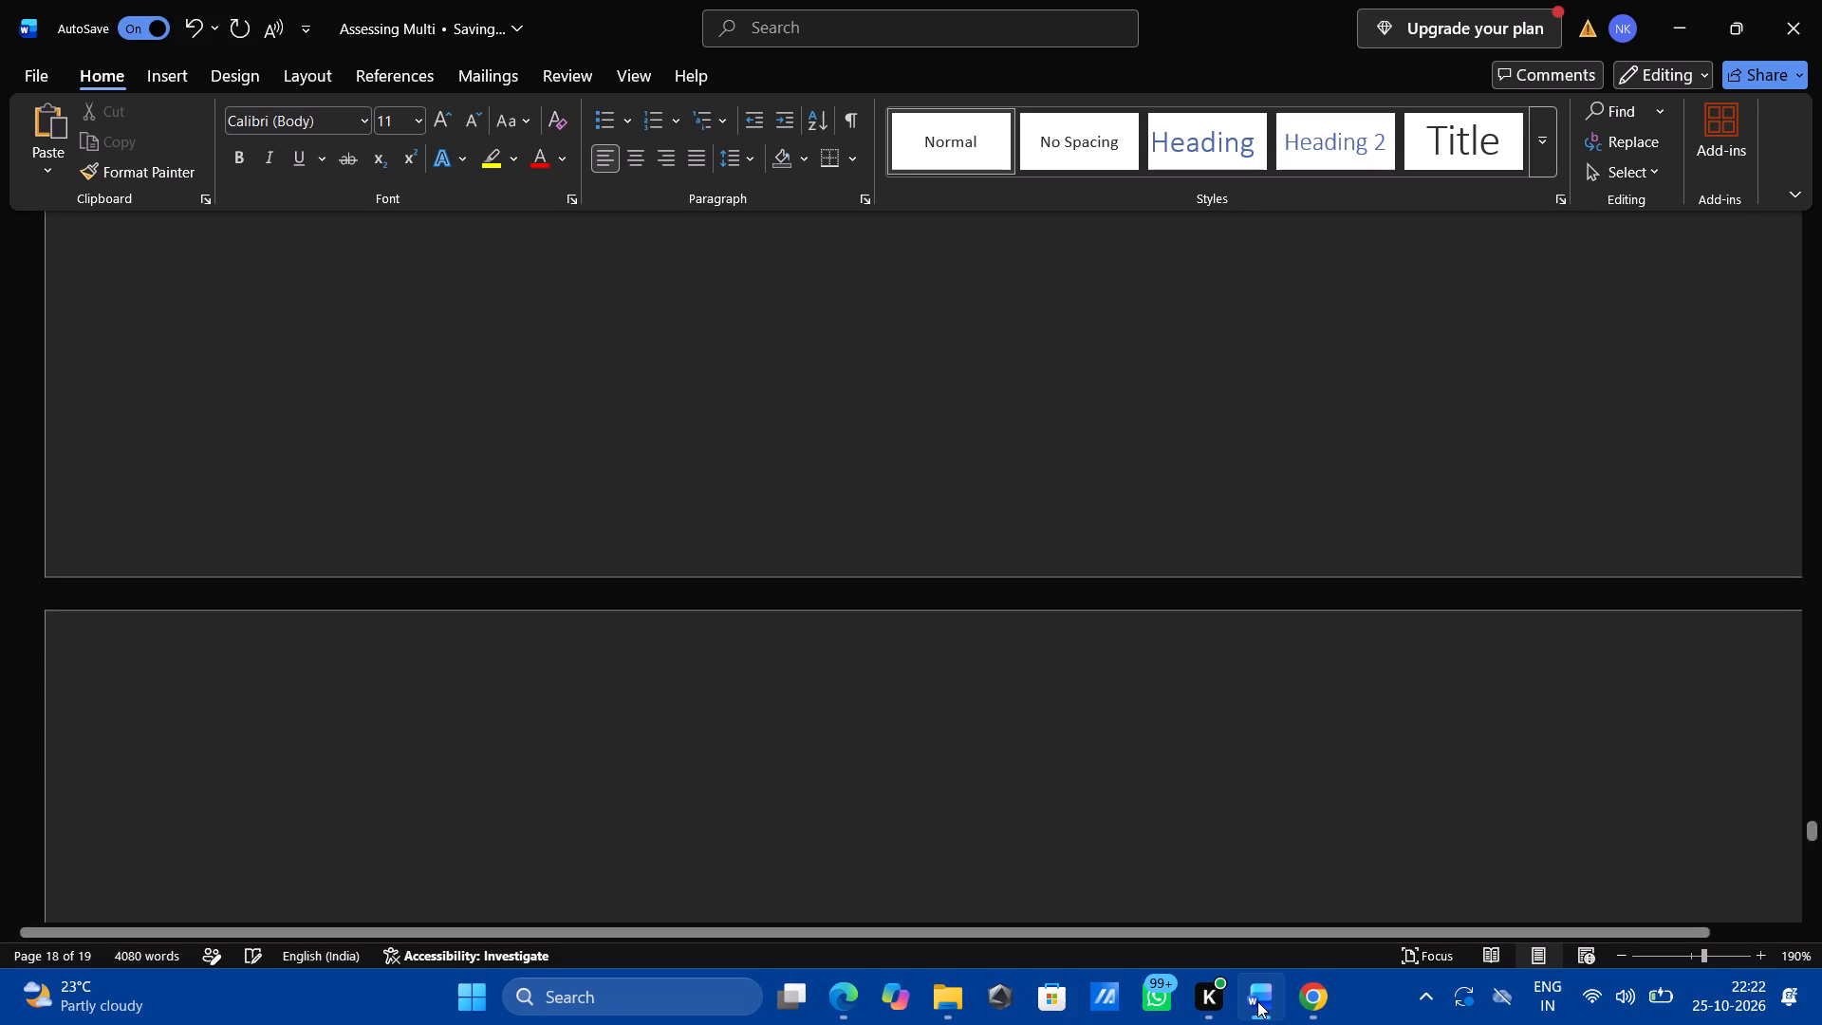
pyautogui.press('BackSpace')
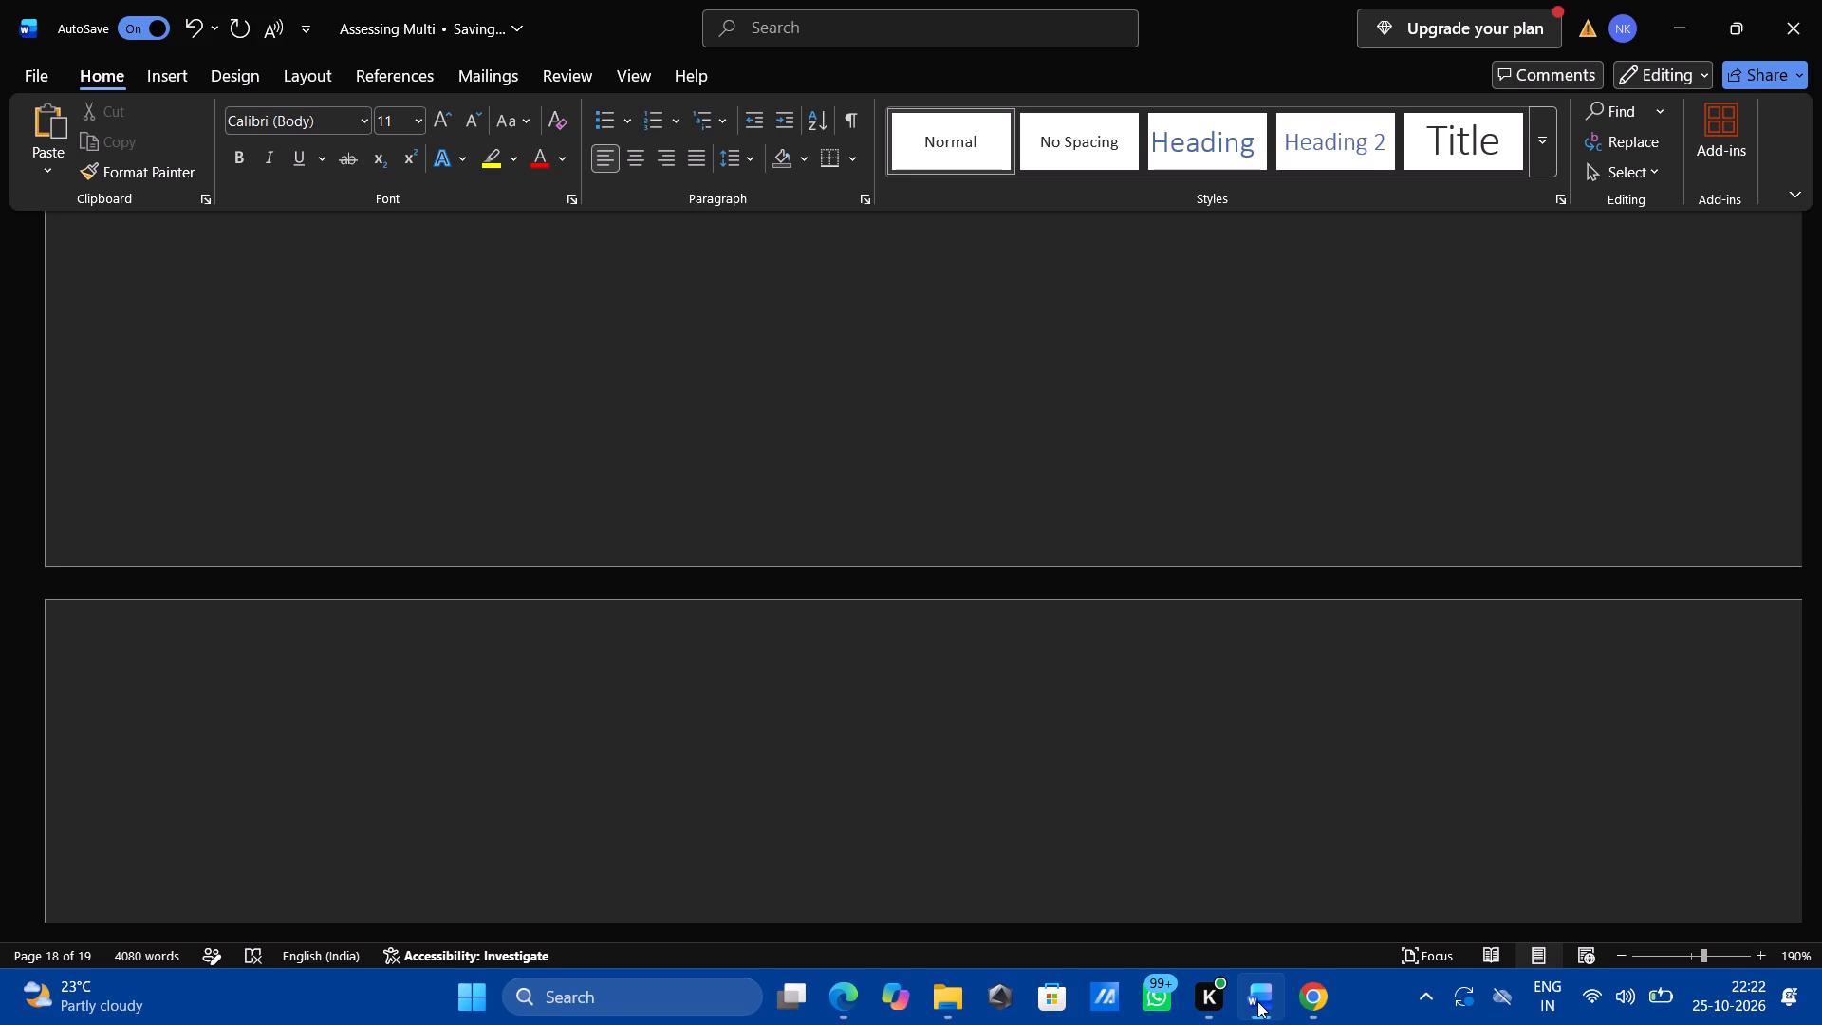
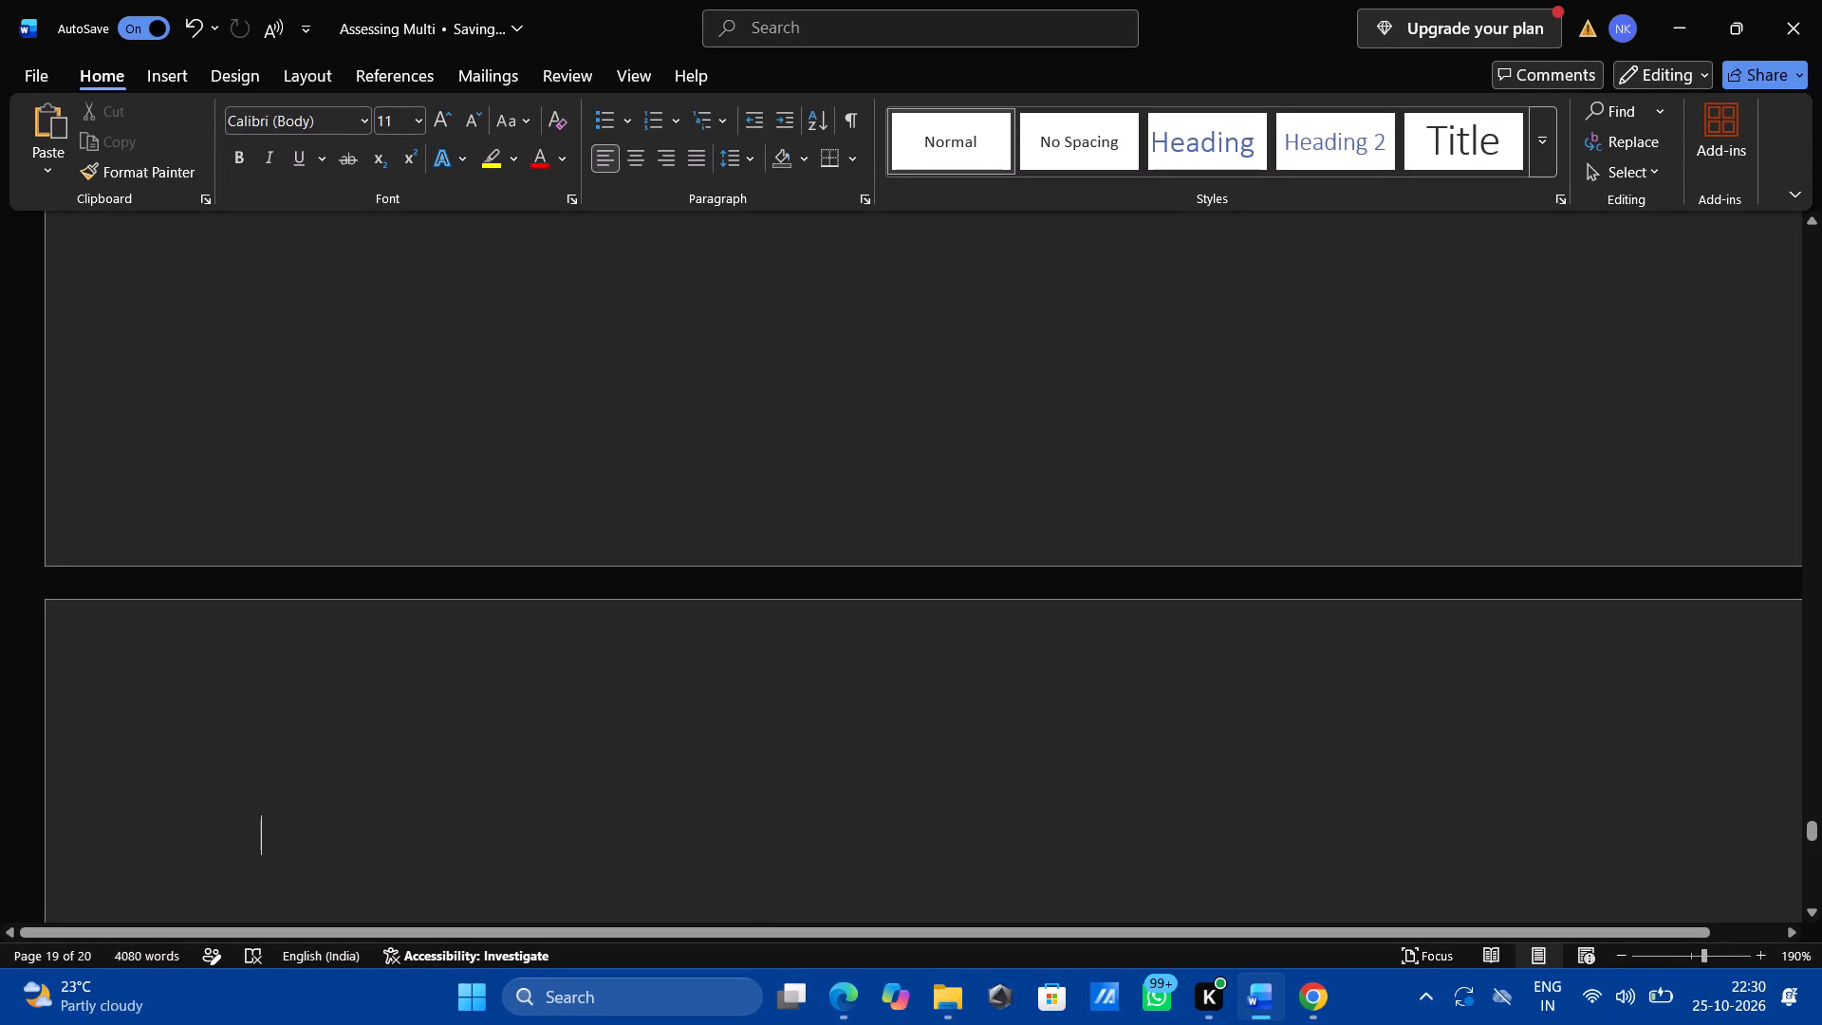
# In the PDF open in Edge, capture the Figure 7 Zn + Fe deficiency map on page 12 without its caption and save the screenshot.
pyautogui.scroll(2, 751, 646)
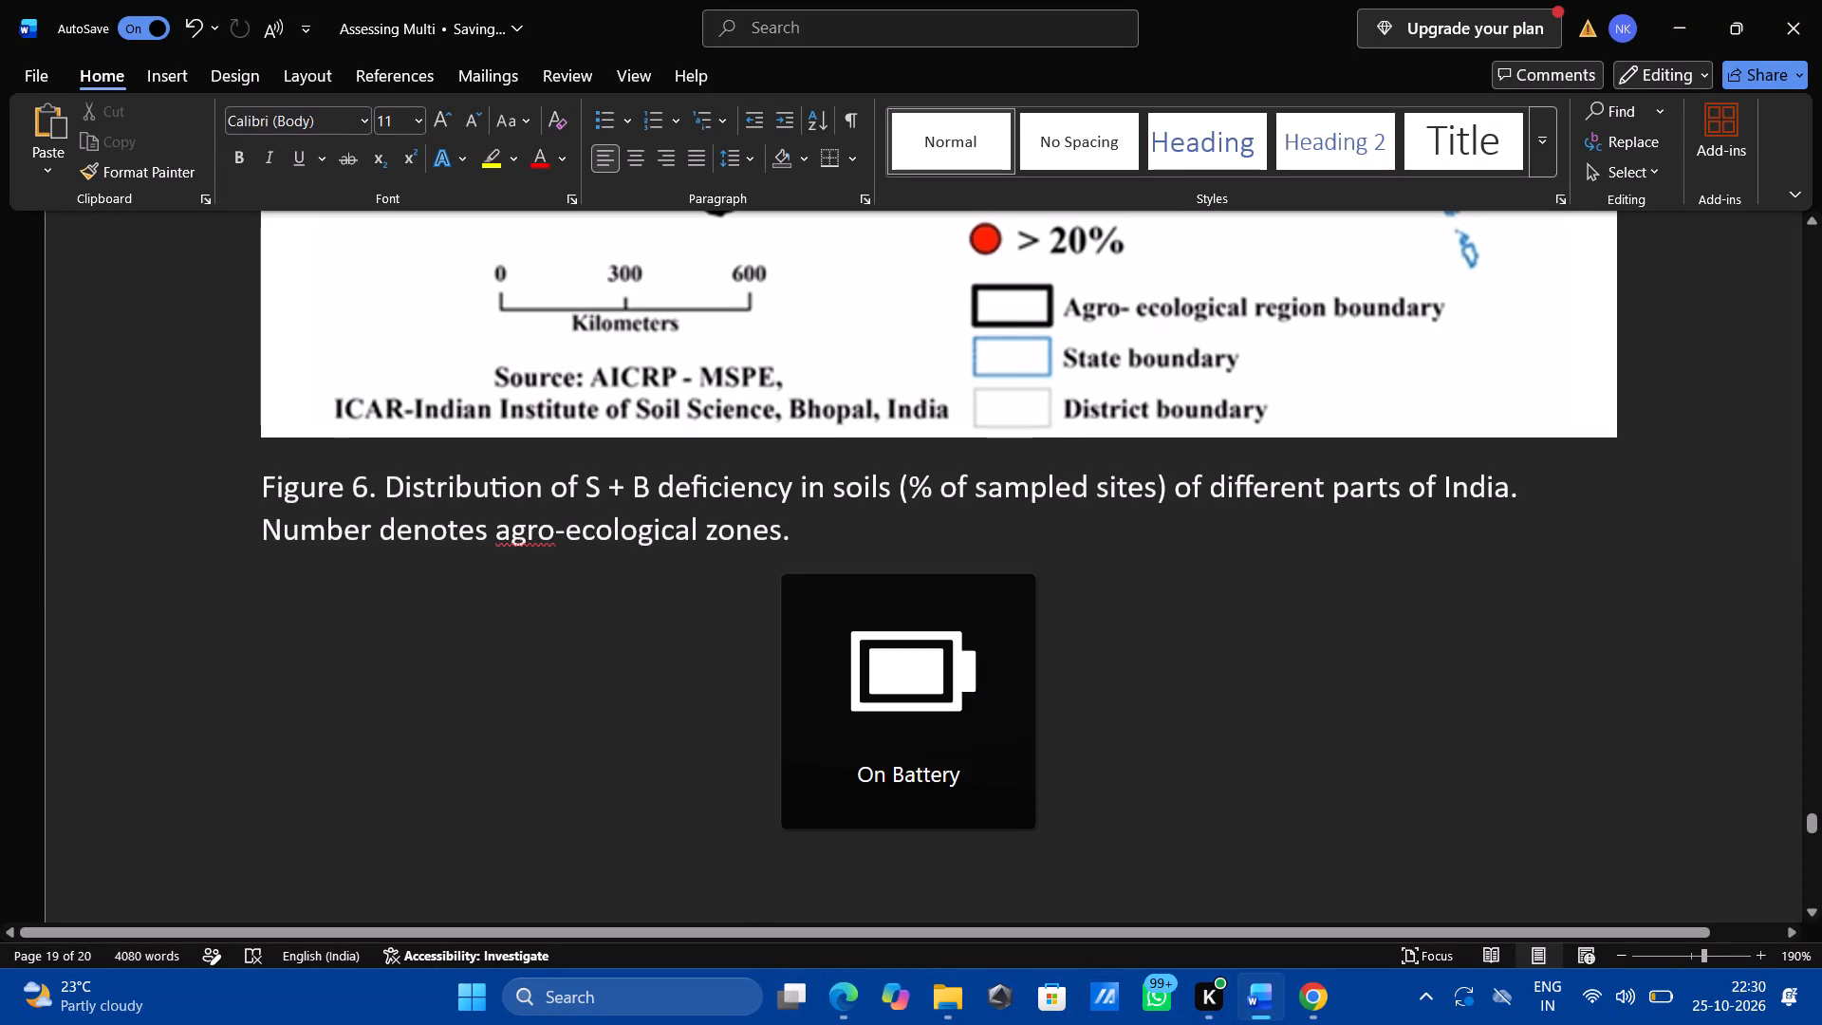
pyautogui.scroll(-3, 694, 738)
pyautogui.click(844, 1001)
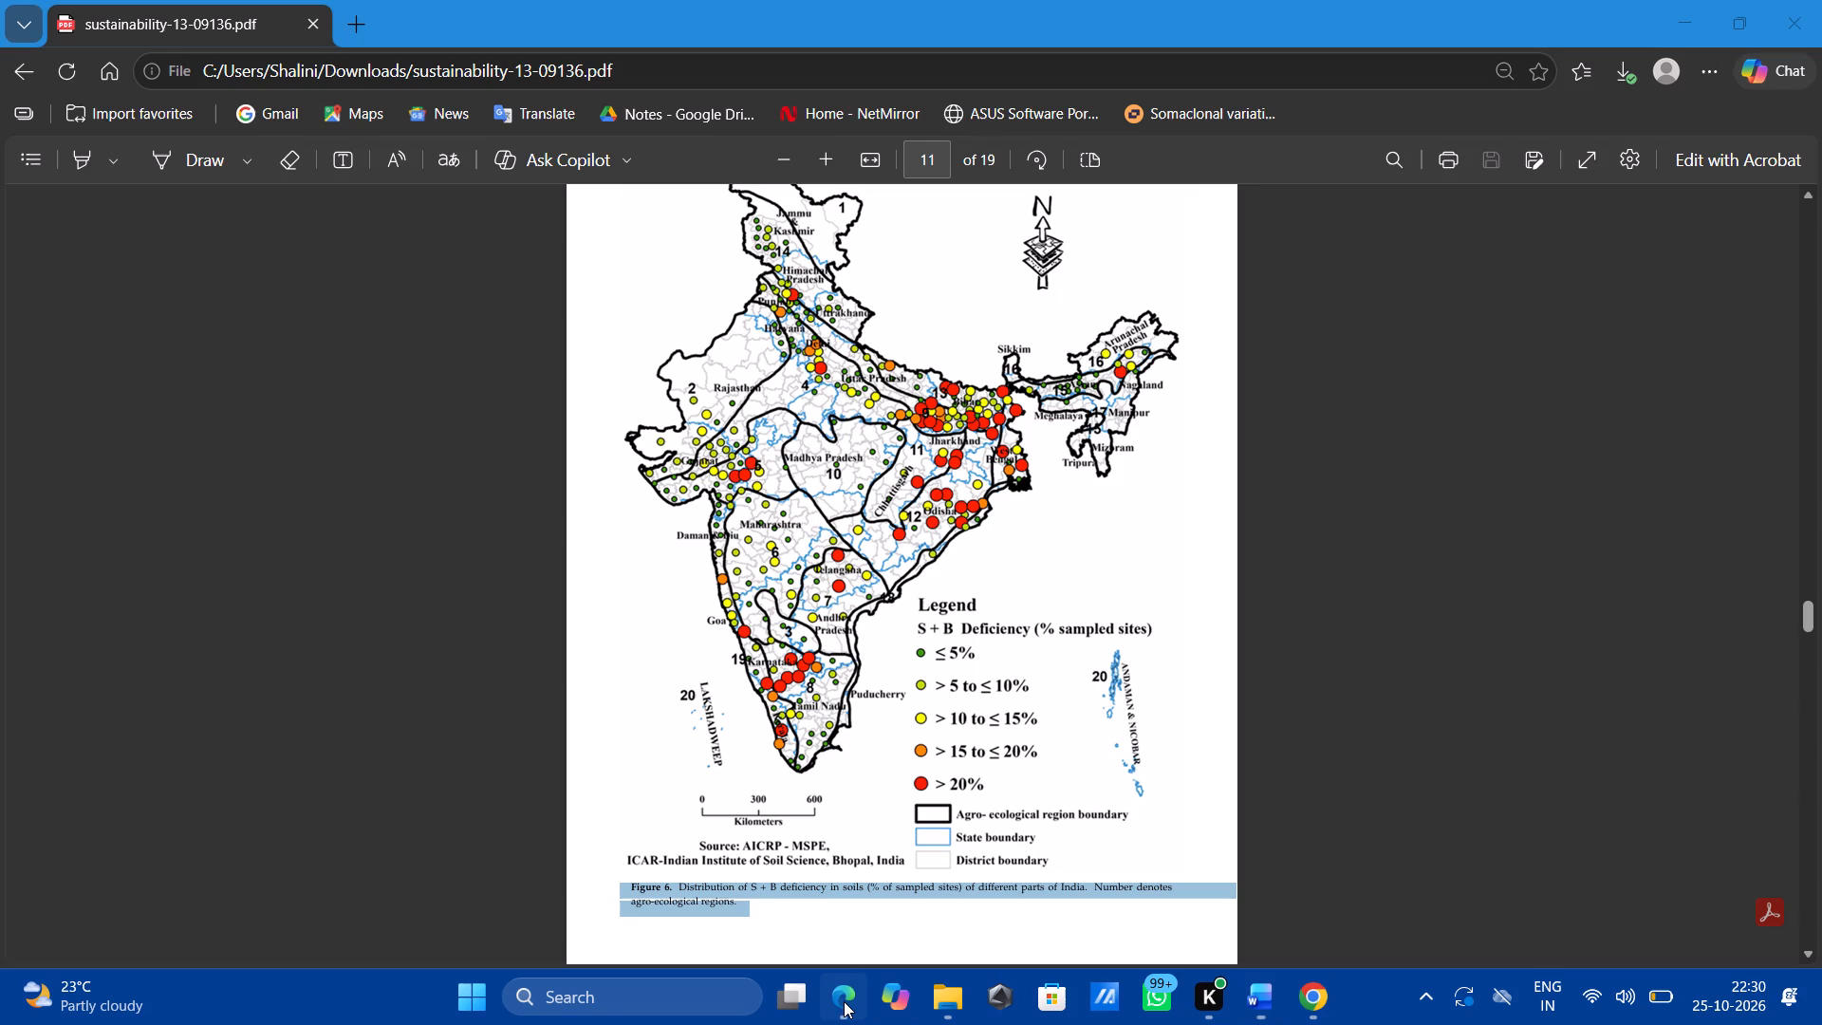
pyautogui.scroll(-2, 857, 646)
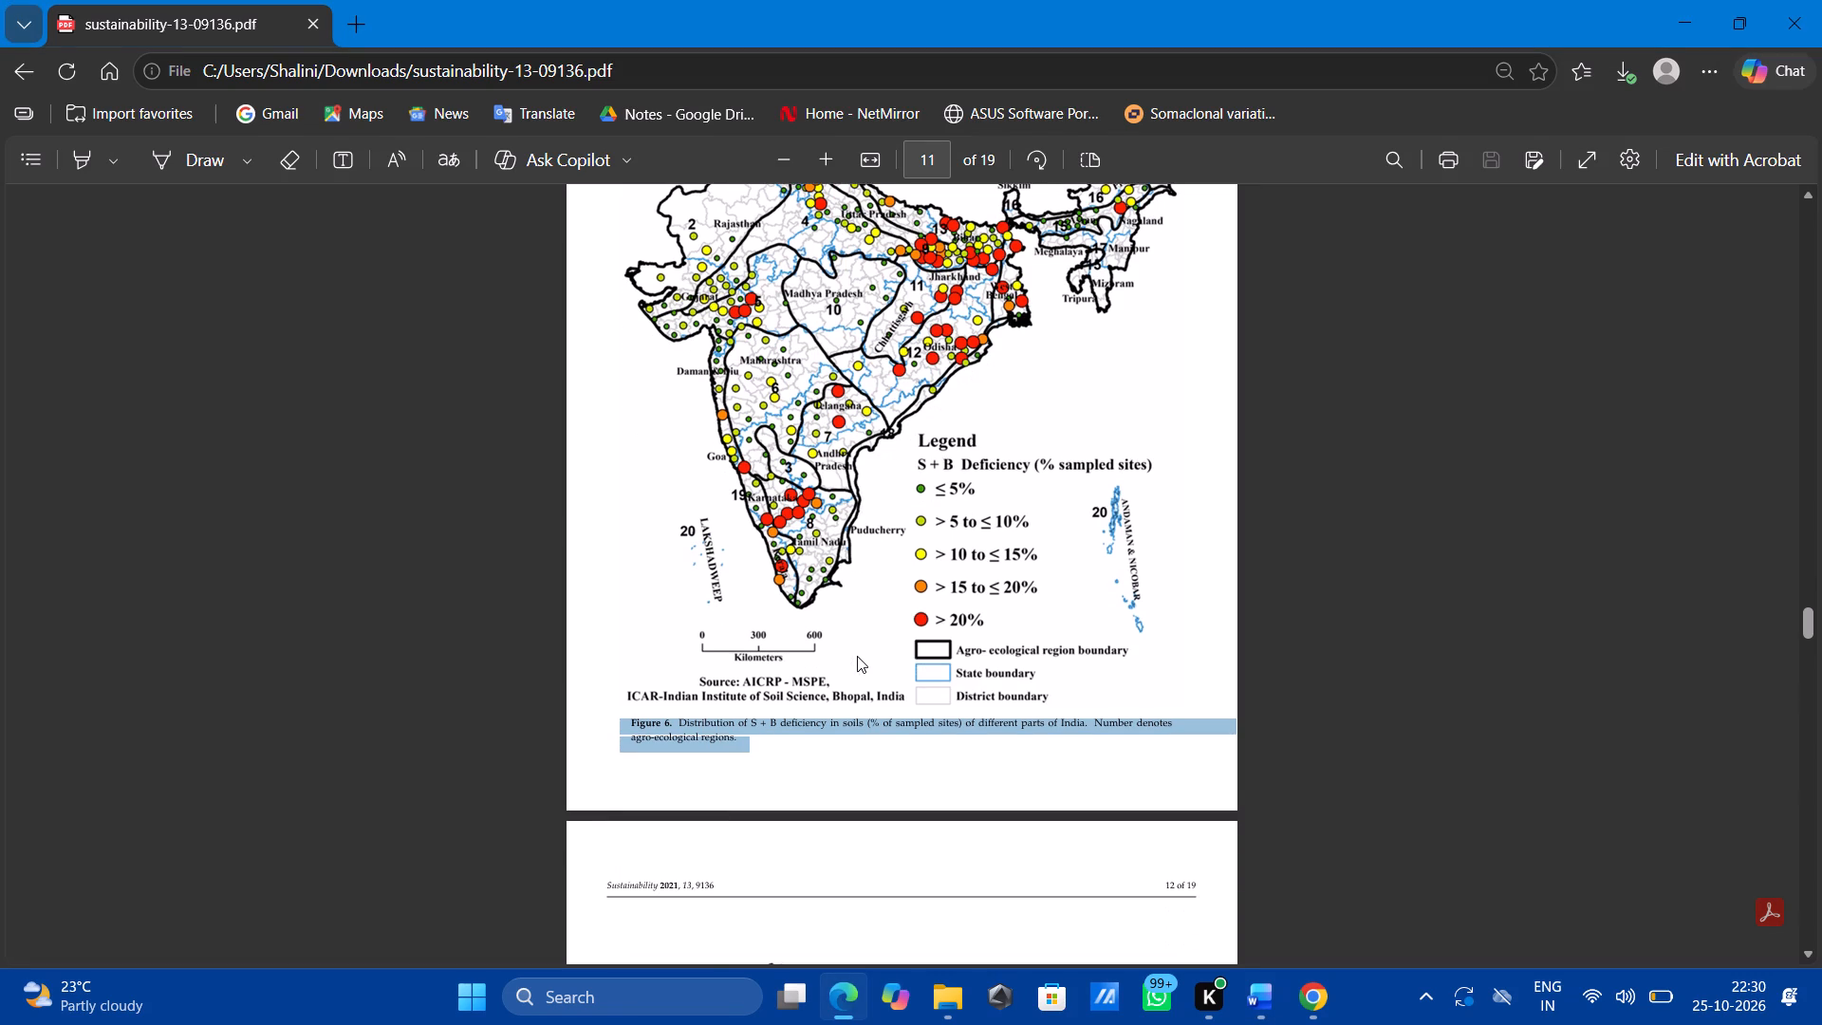
pyautogui.click(846, 760)
pyautogui.scroll(-3, 846, 760)
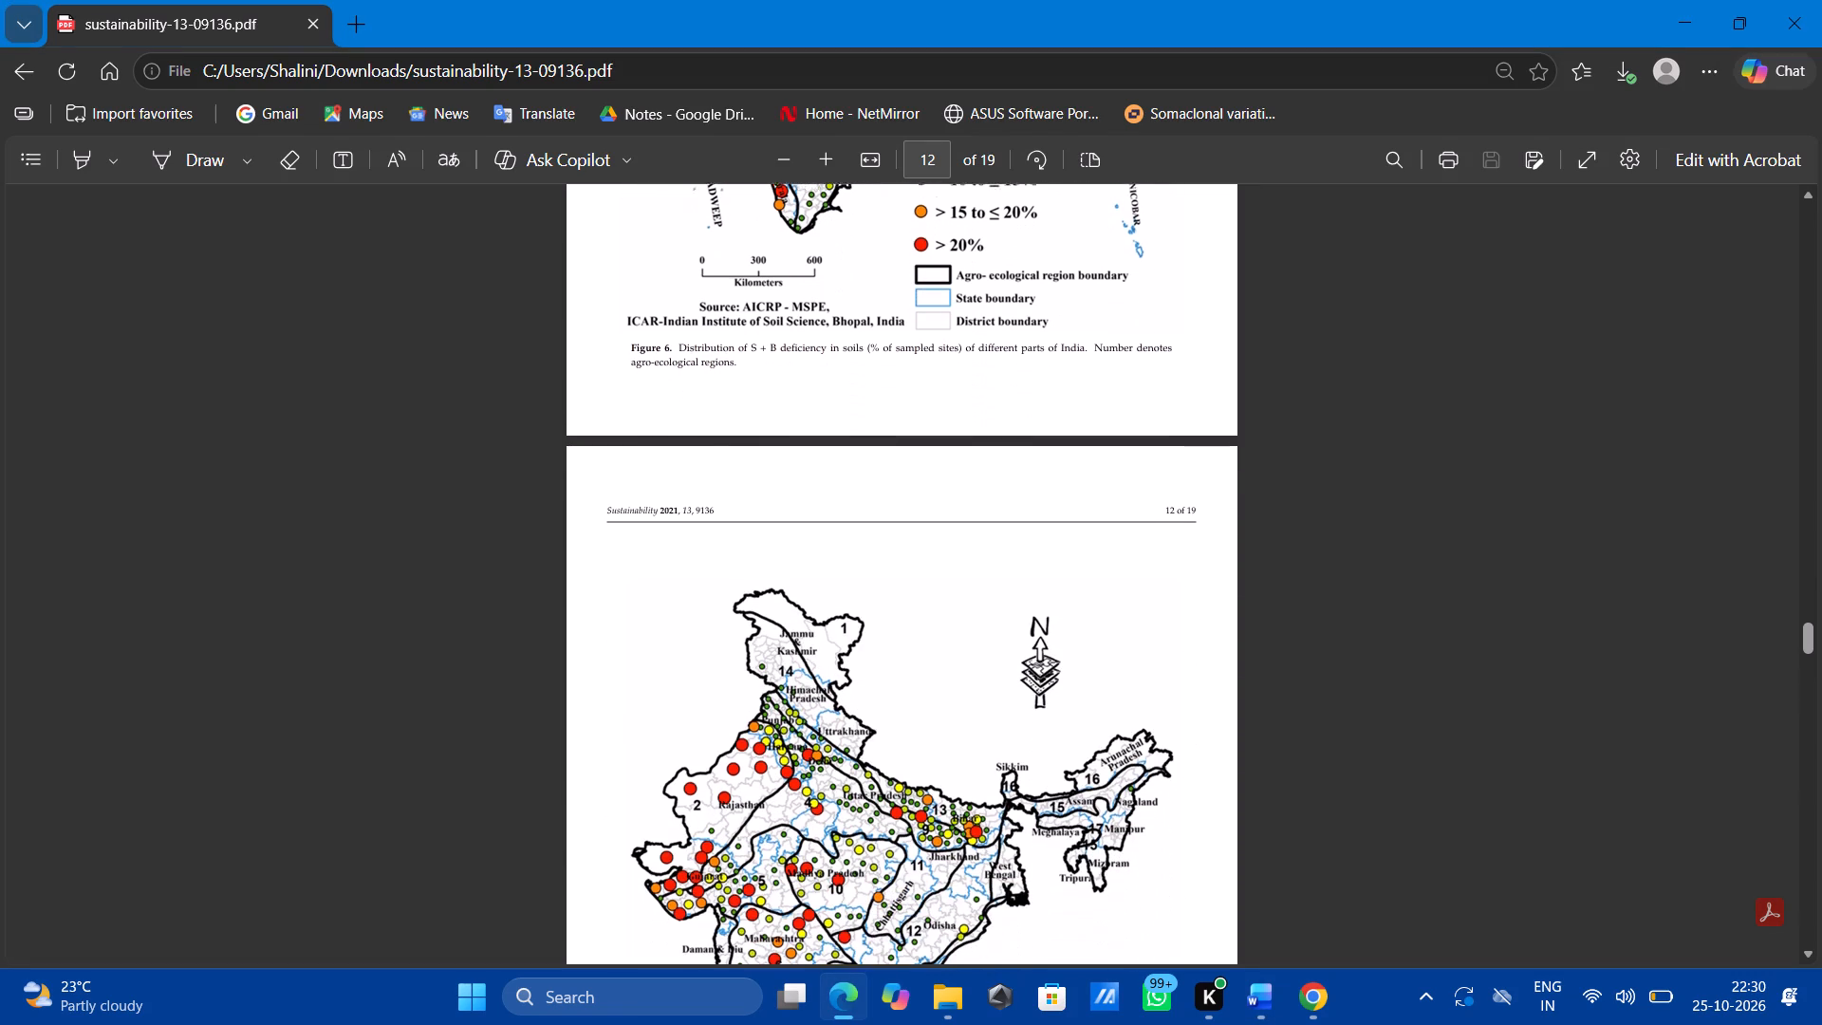
pyautogui.scroll(-6, 846, 760)
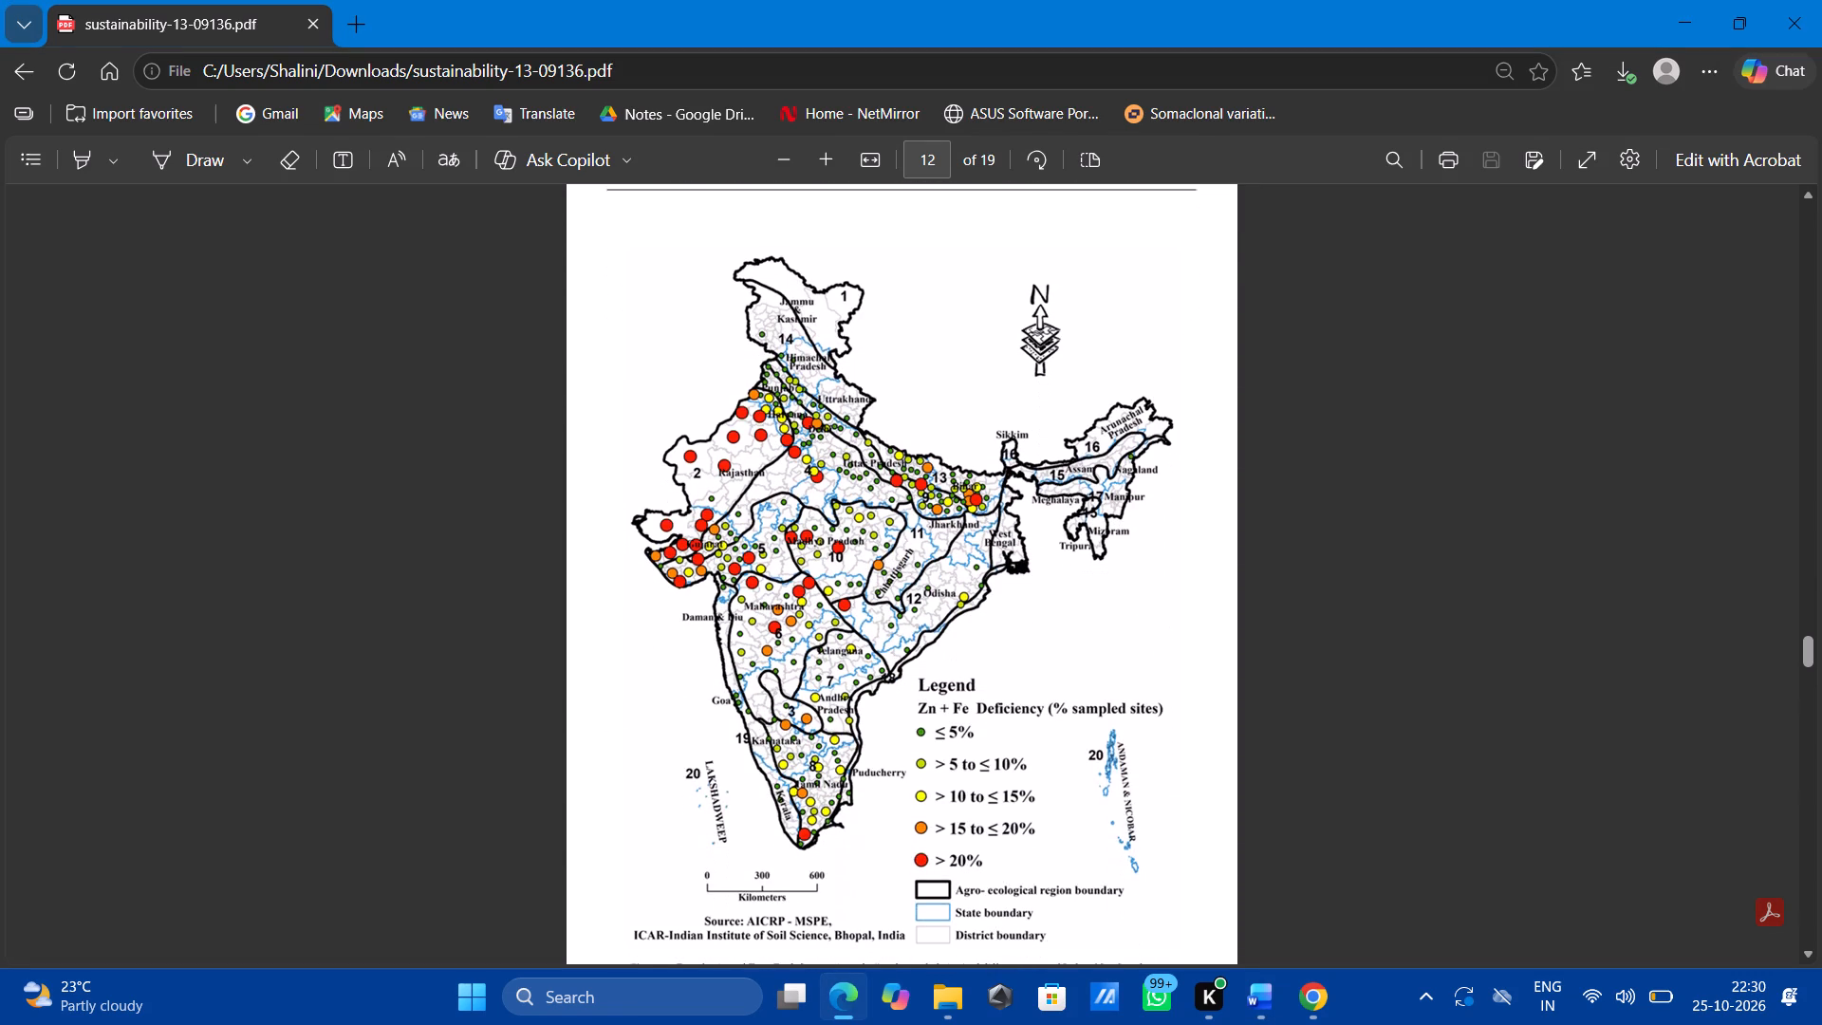
pyautogui.scroll(-1, 846, 760)
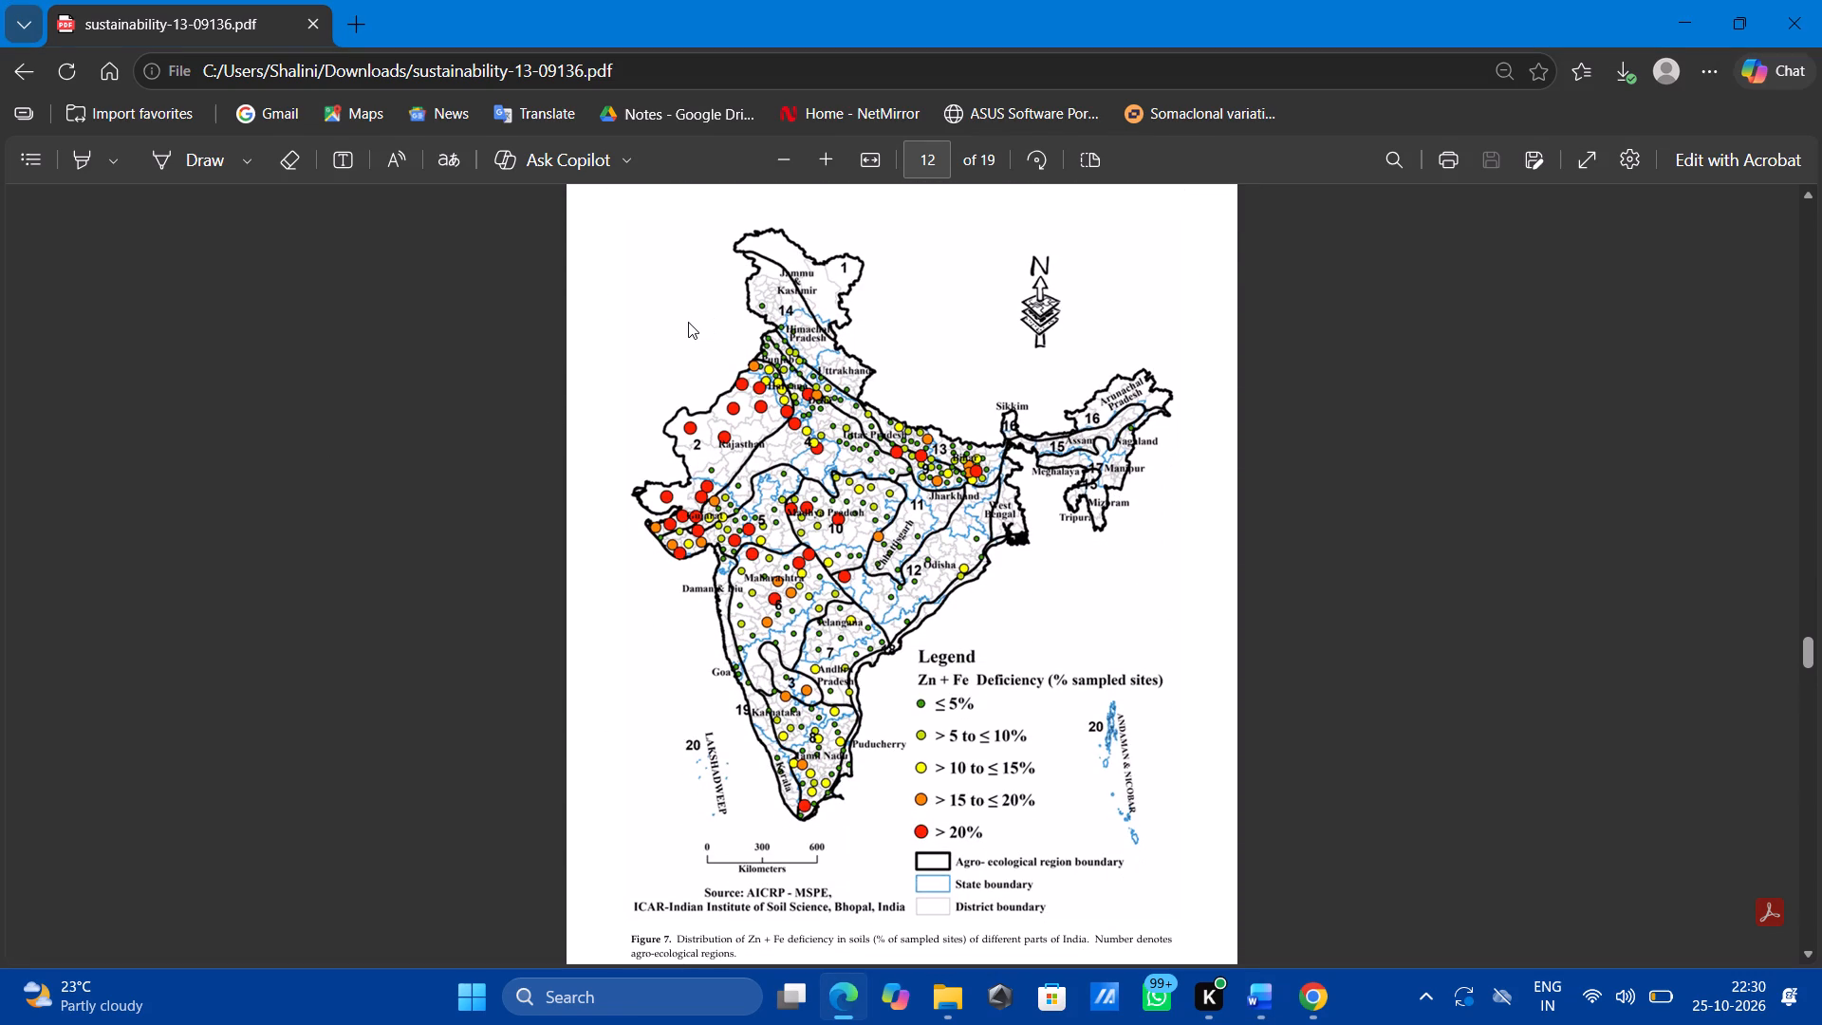
pyautogui.rightClick(689, 322)
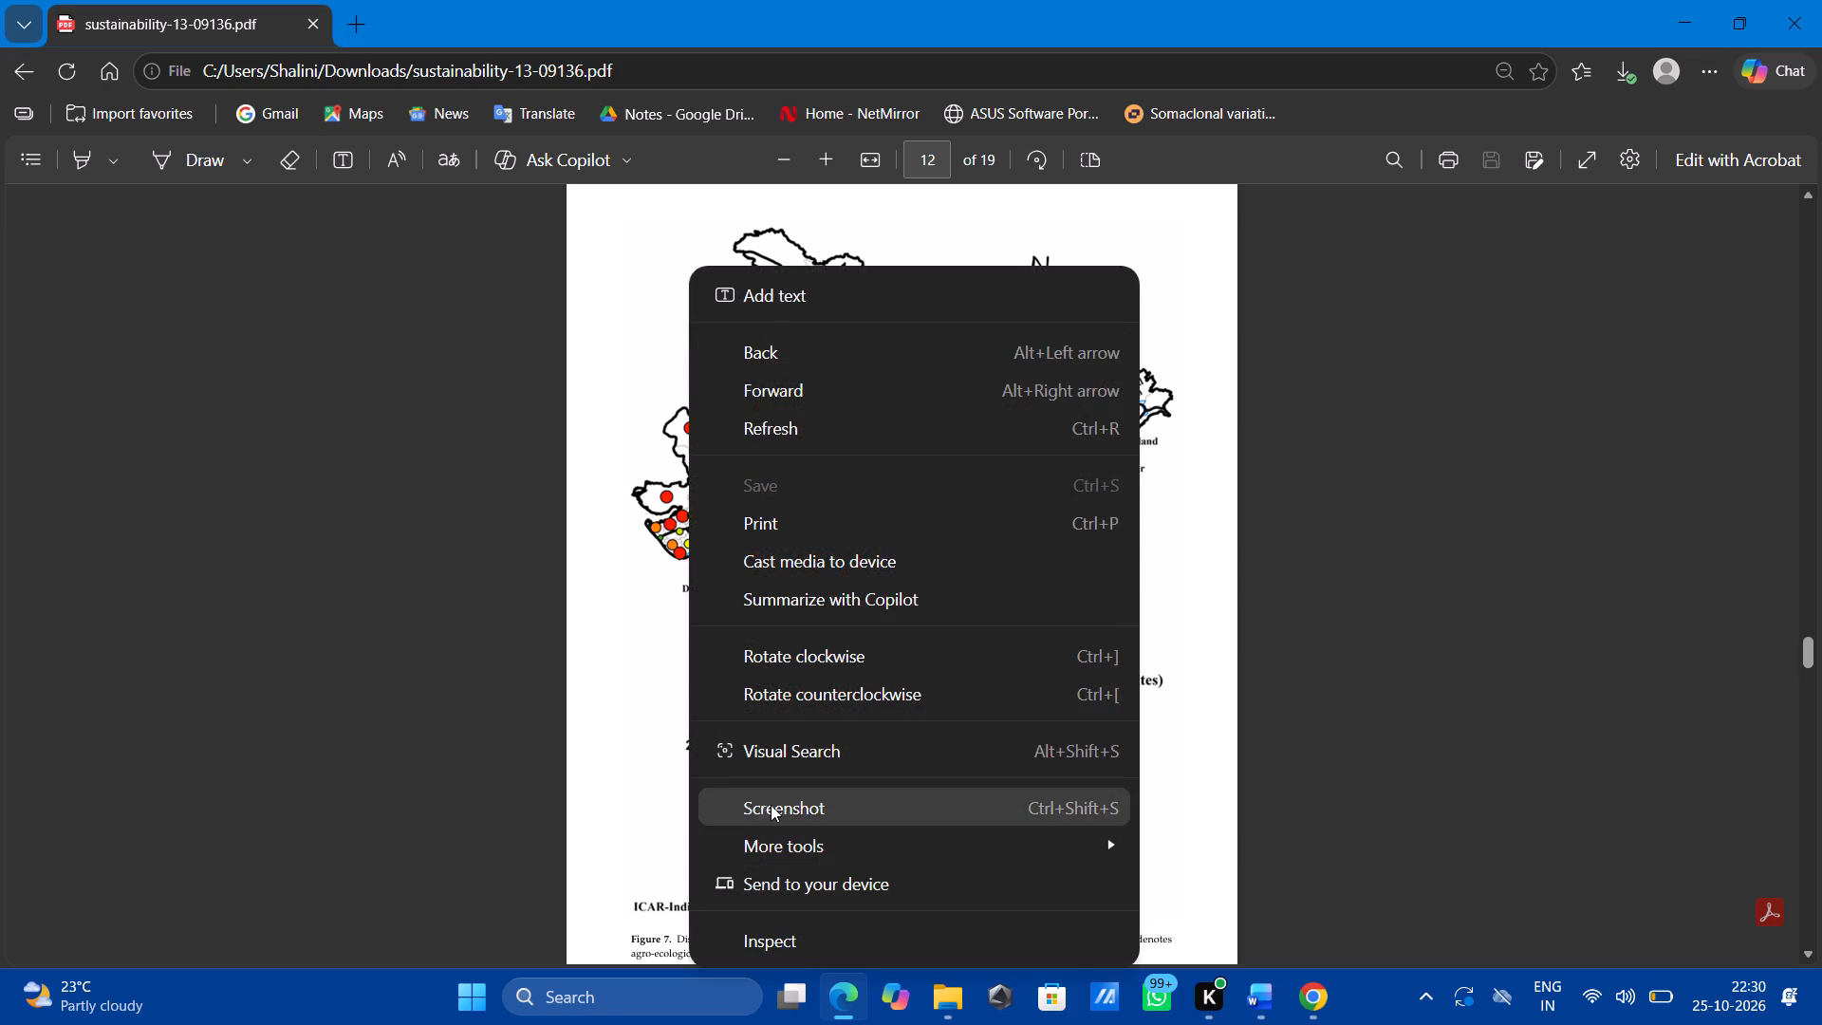
pyautogui.click(771, 805)
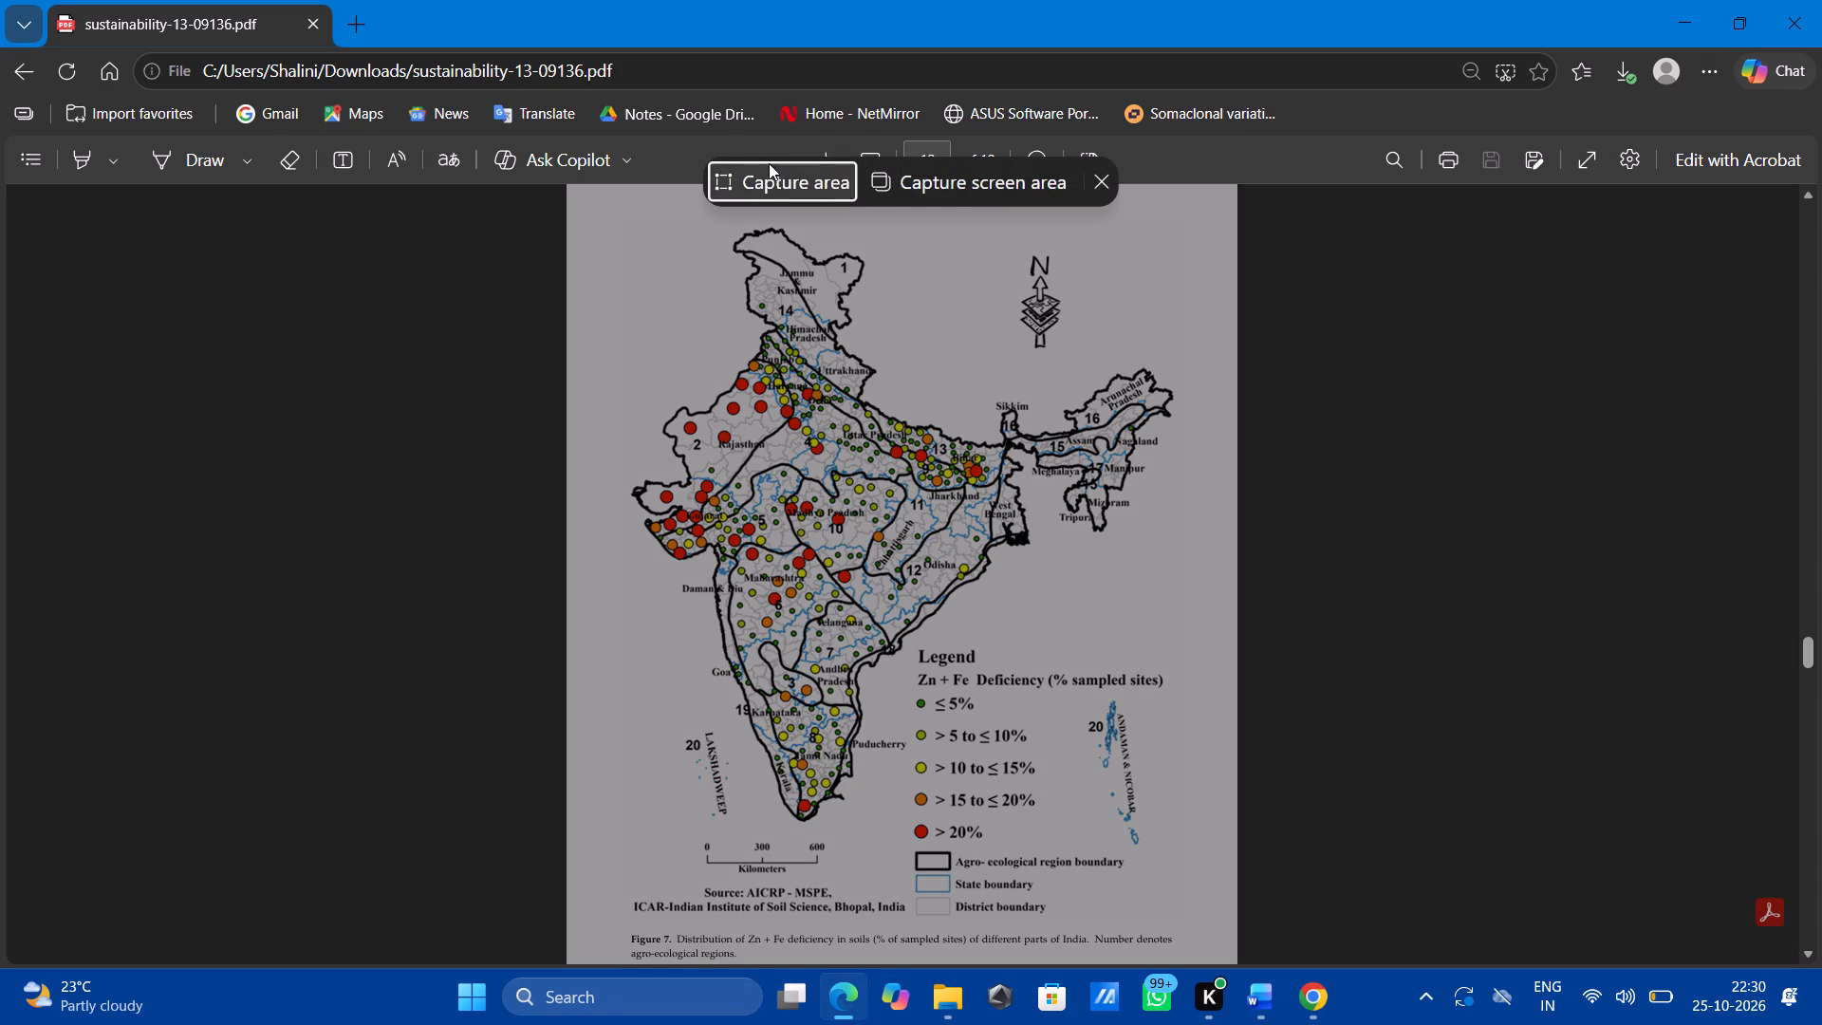
pyautogui.click(766, 171)
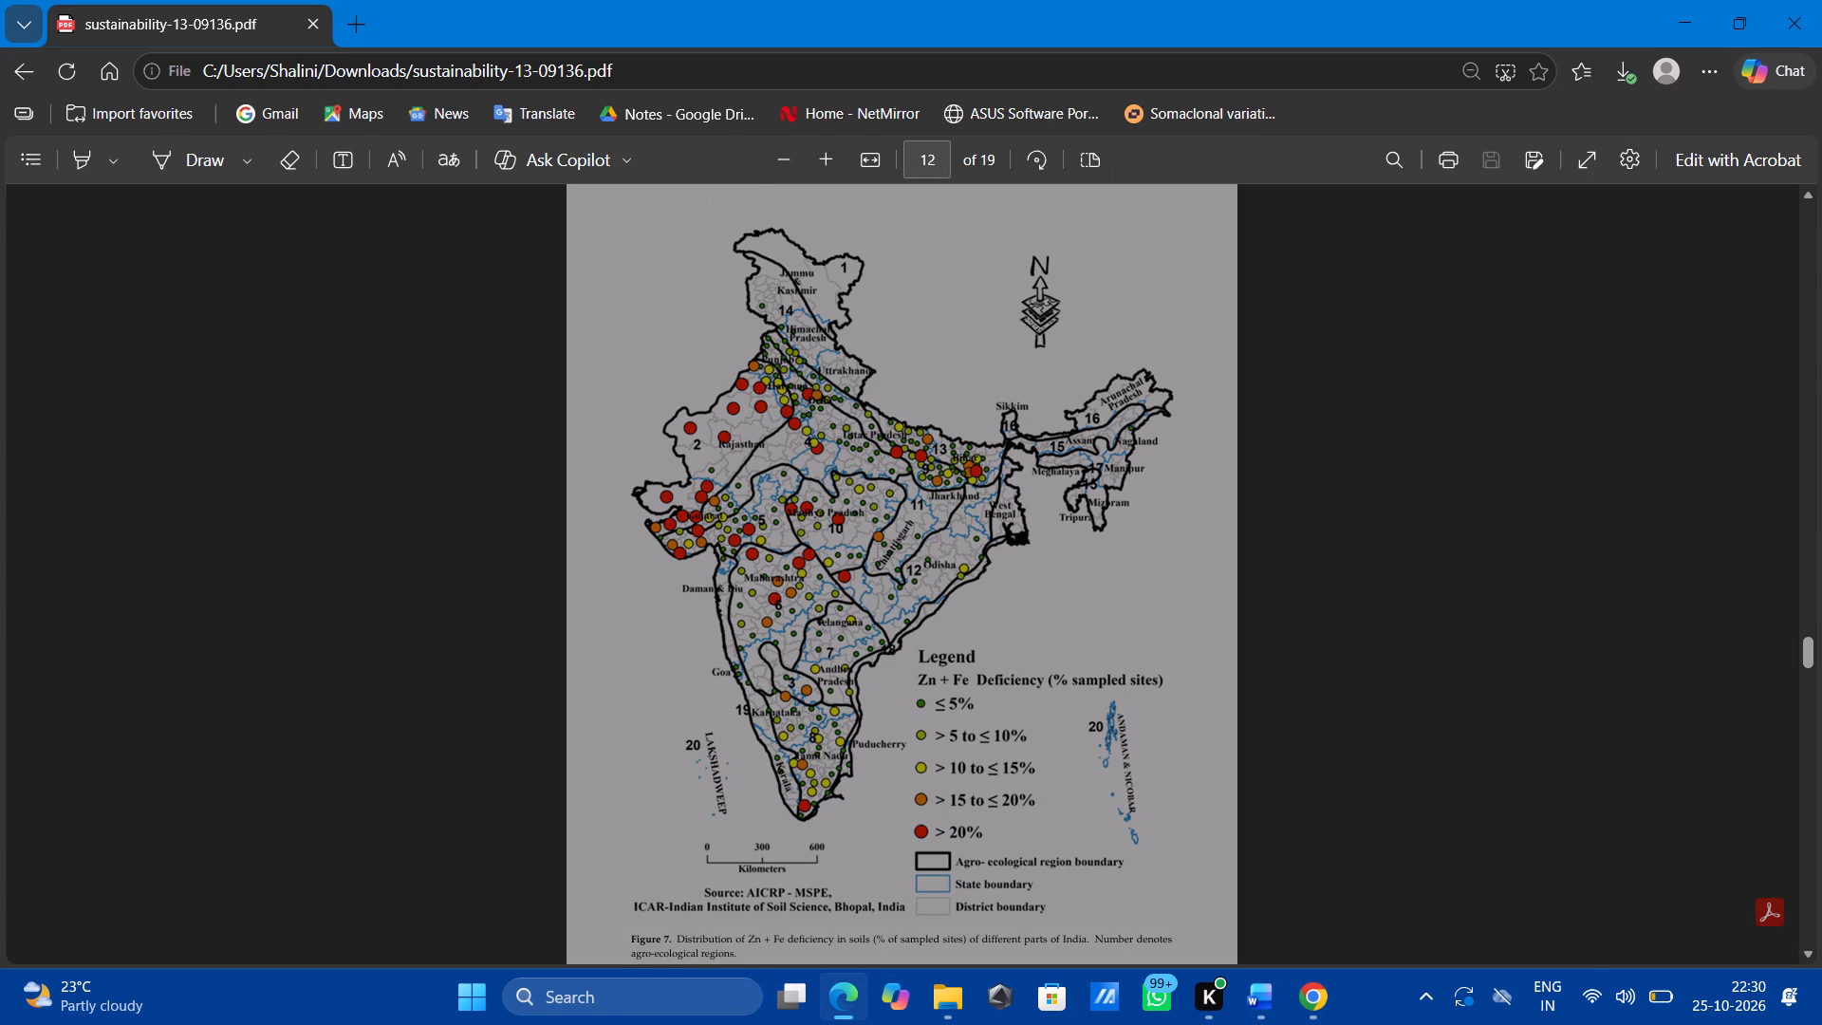
pyautogui.moveTo(593, 209); pyautogui.dragTo(595, 210)
pyautogui.moveTo(595, 210); pyautogui.dragTo(1224, 736)
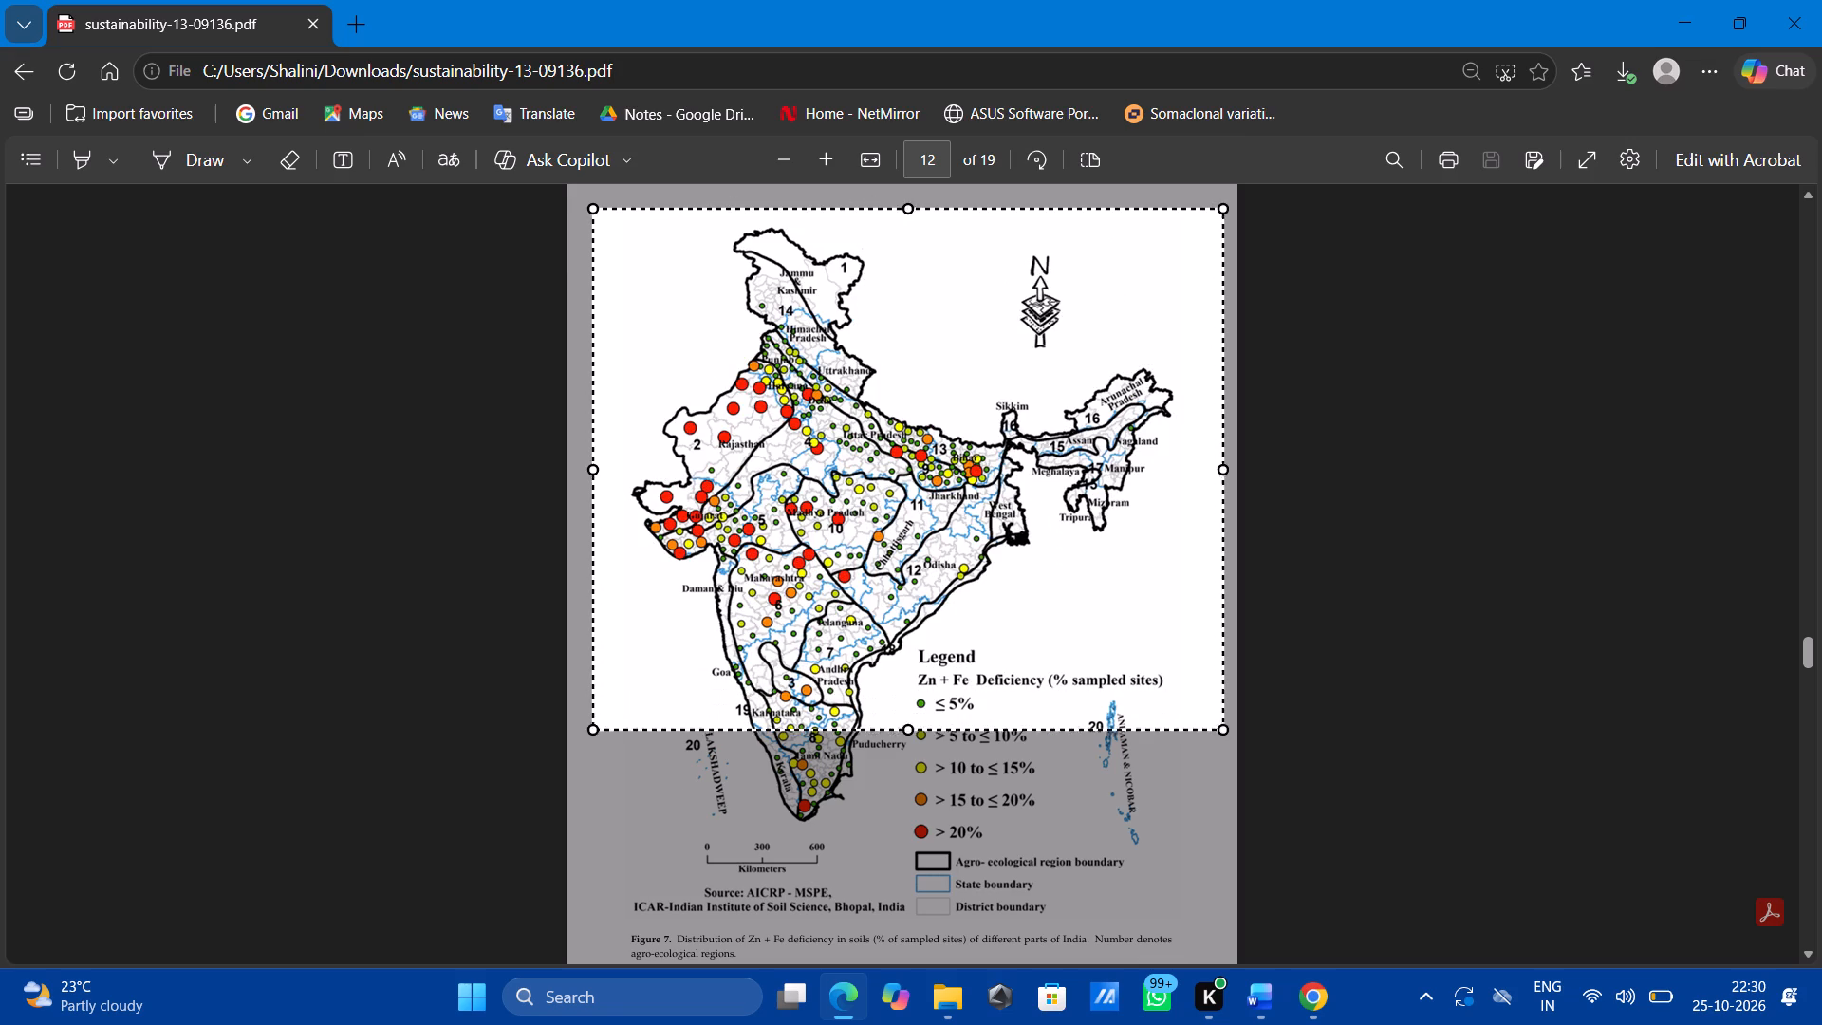
pyautogui.moveTo(1224, 736); pyautogui.dragTo(1212, 928)
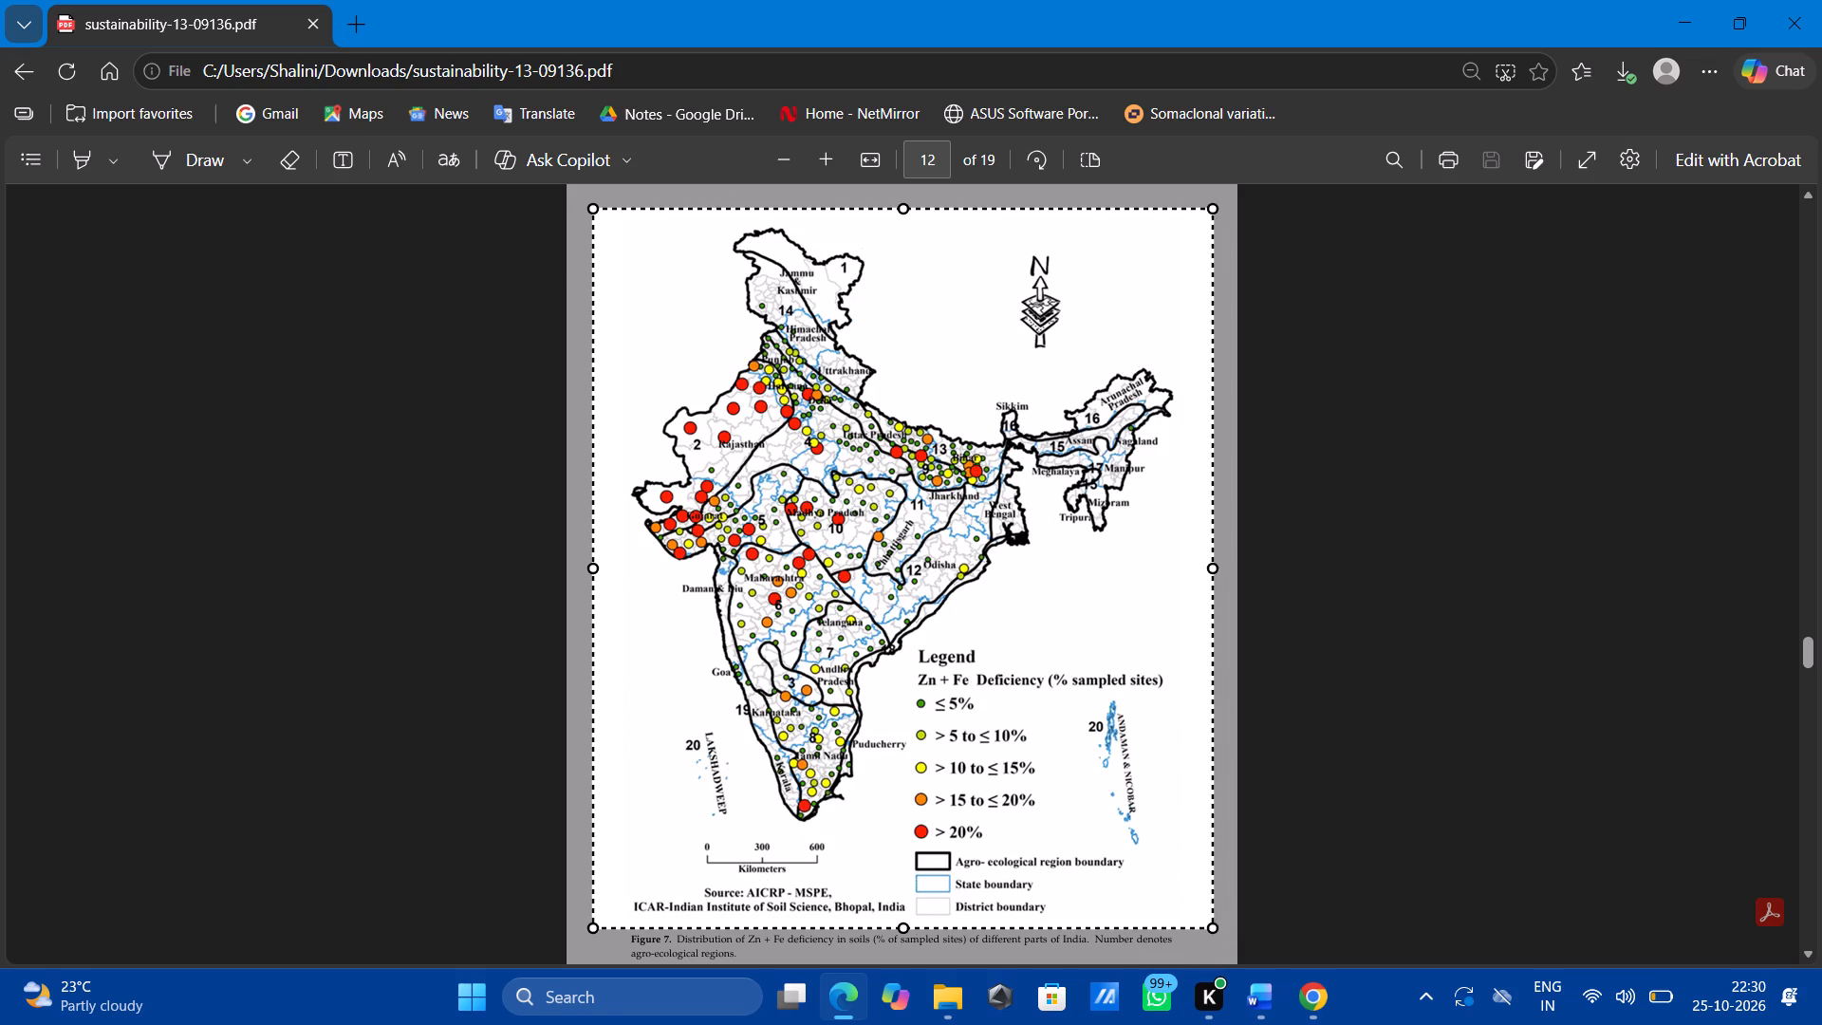
pyautogui.moveTo(1212, 928); pyautogui.dragTo(1204, 925)
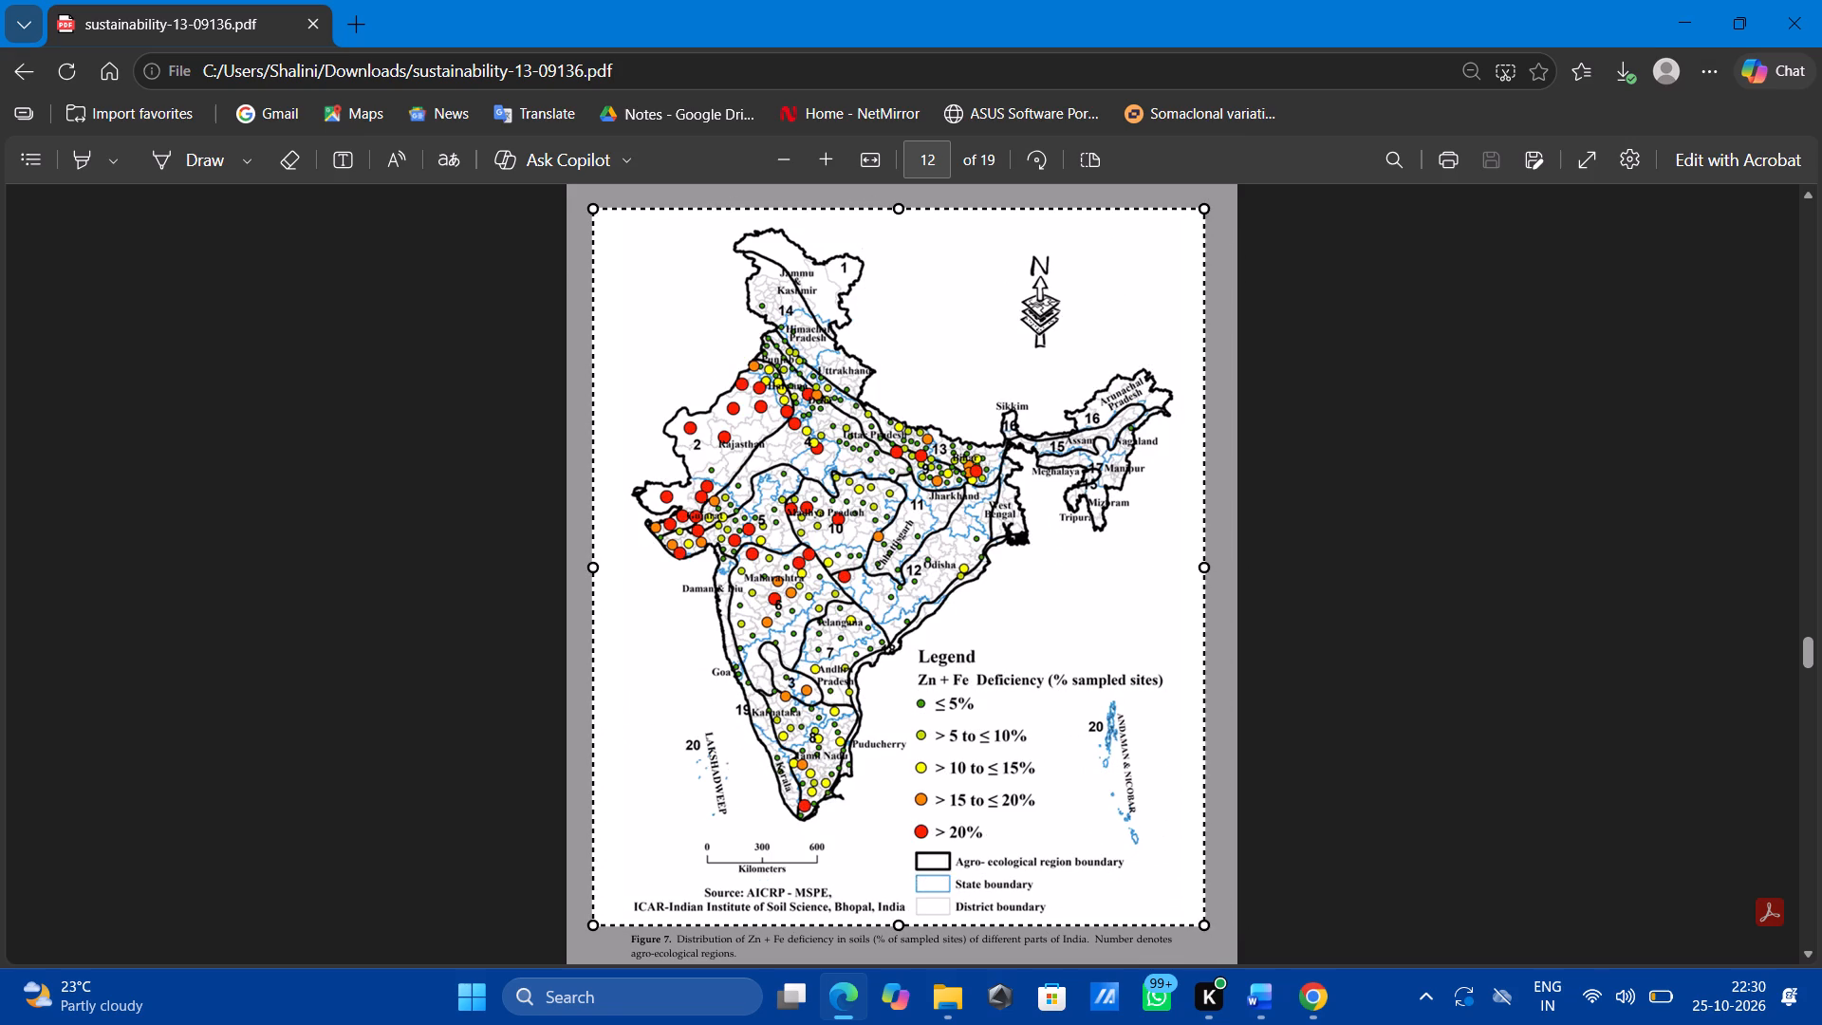
pyautogui.moveTo(1204, 925); pyautogui.dragTo(1204, 924)
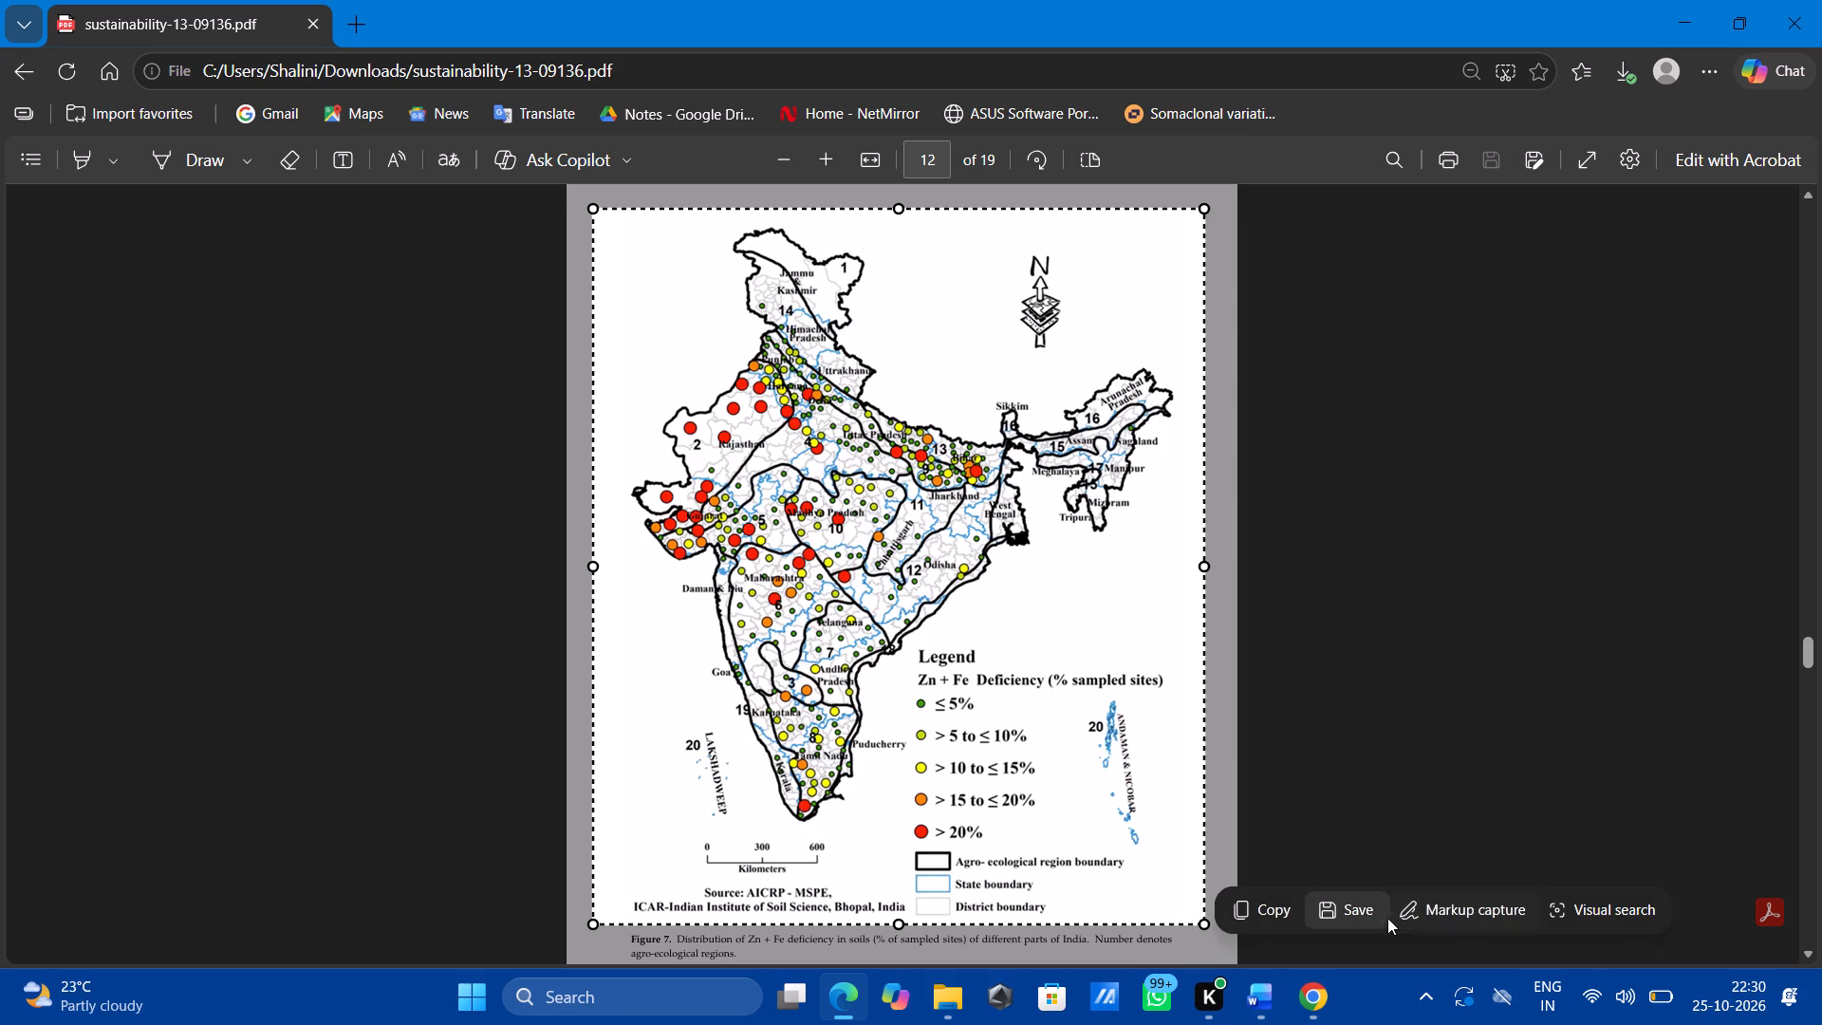
pyautogui.click(1377, 917)
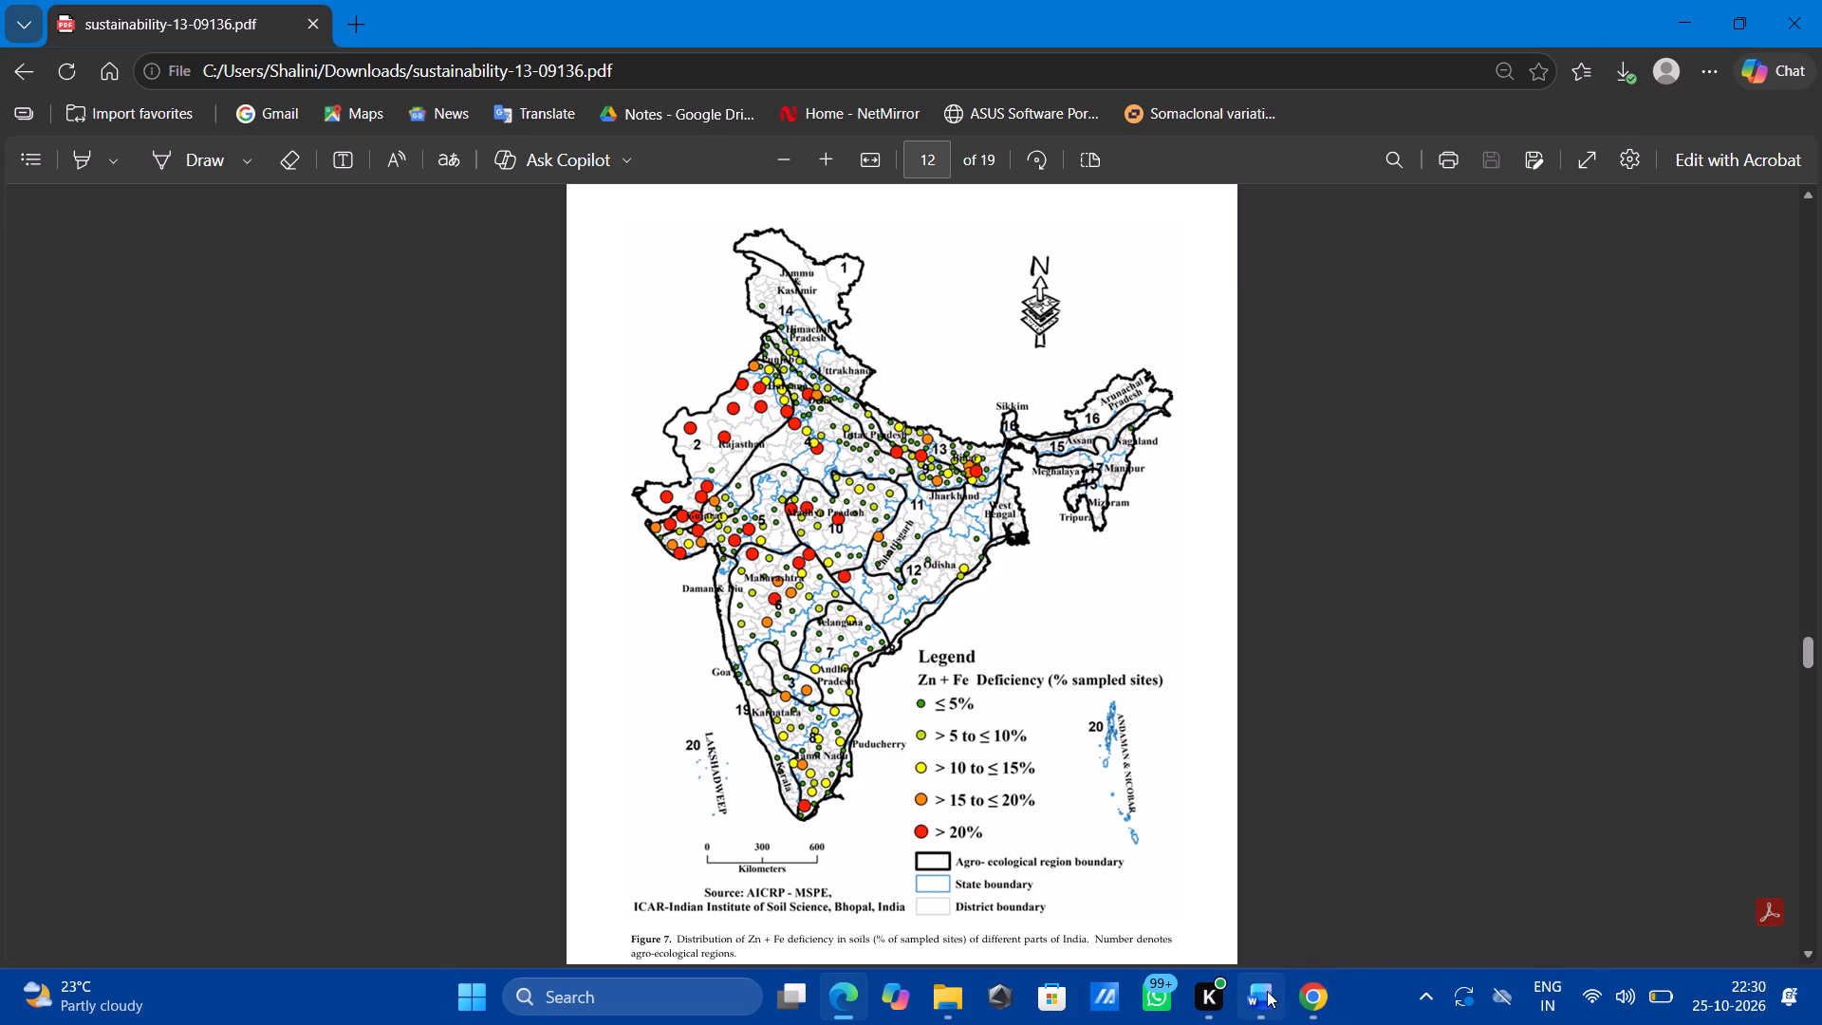
# Switch to the Word document and insert the saved picture Screenshot_25-10-2026_223051_ from Downloads on the blank page after Figure 6.
pyautogui.click(1267, 991)
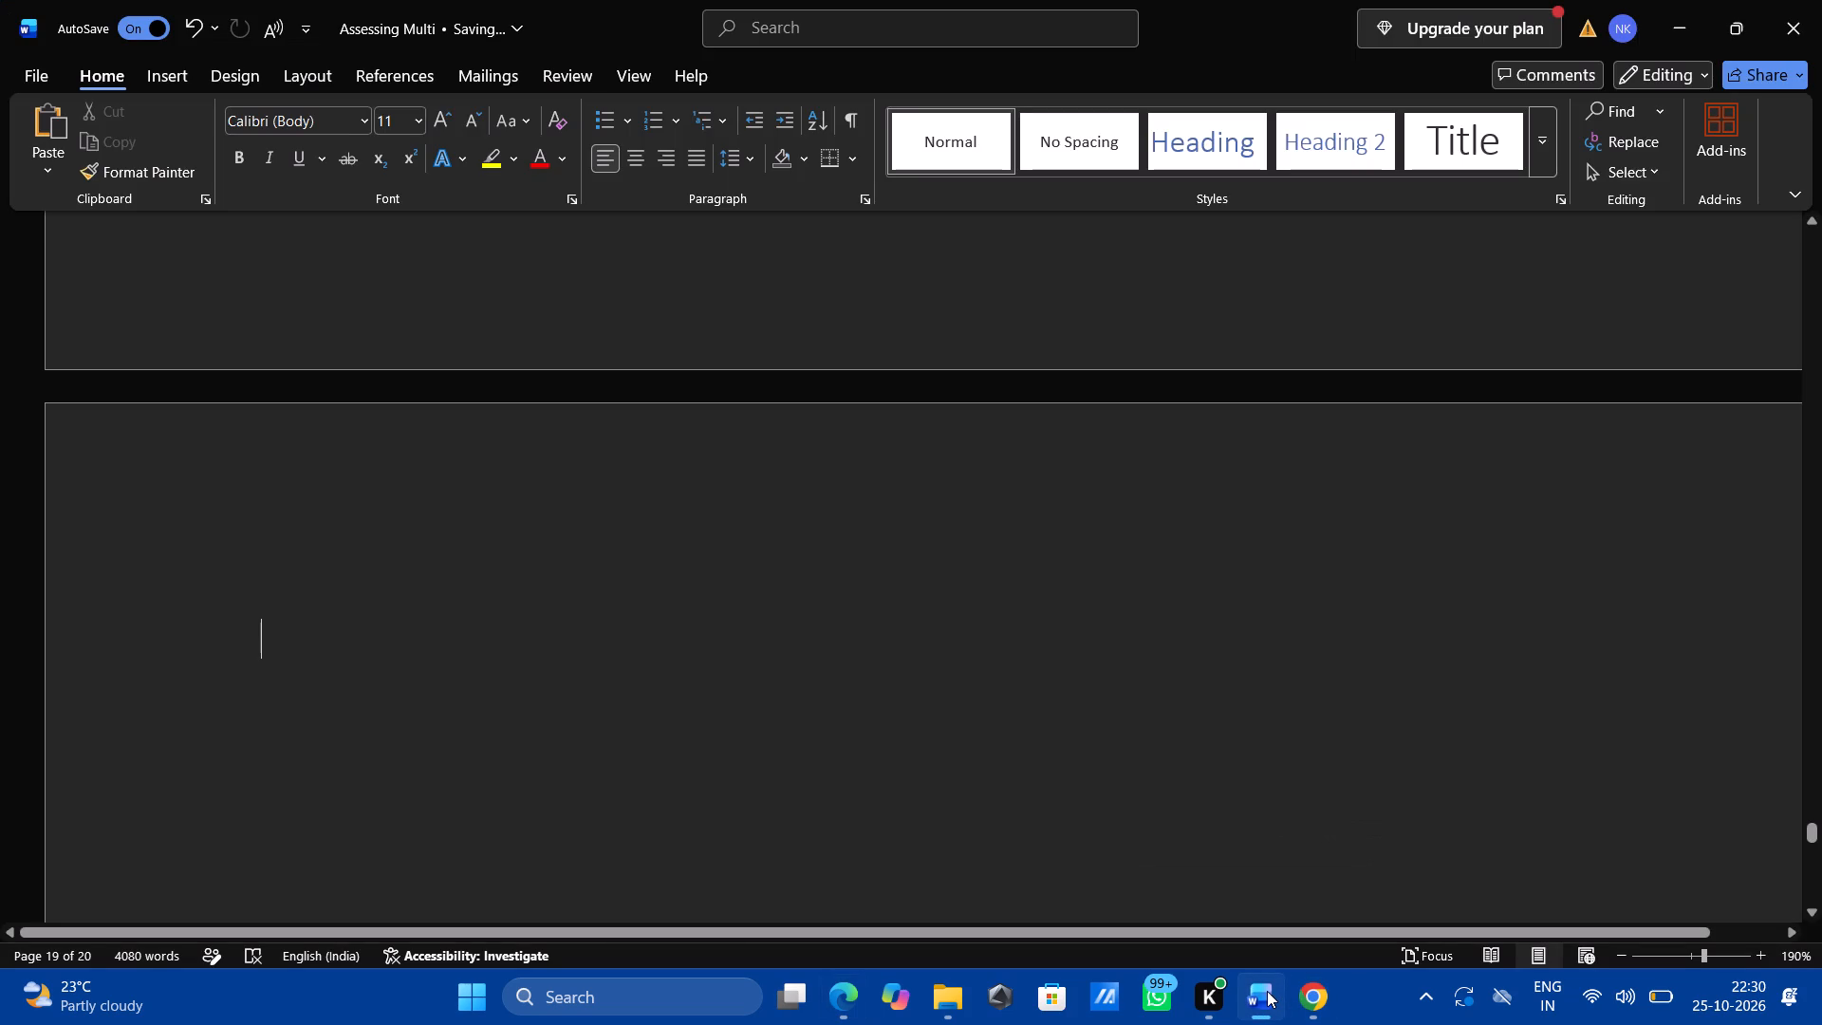
pyautogui.click(147, 63)
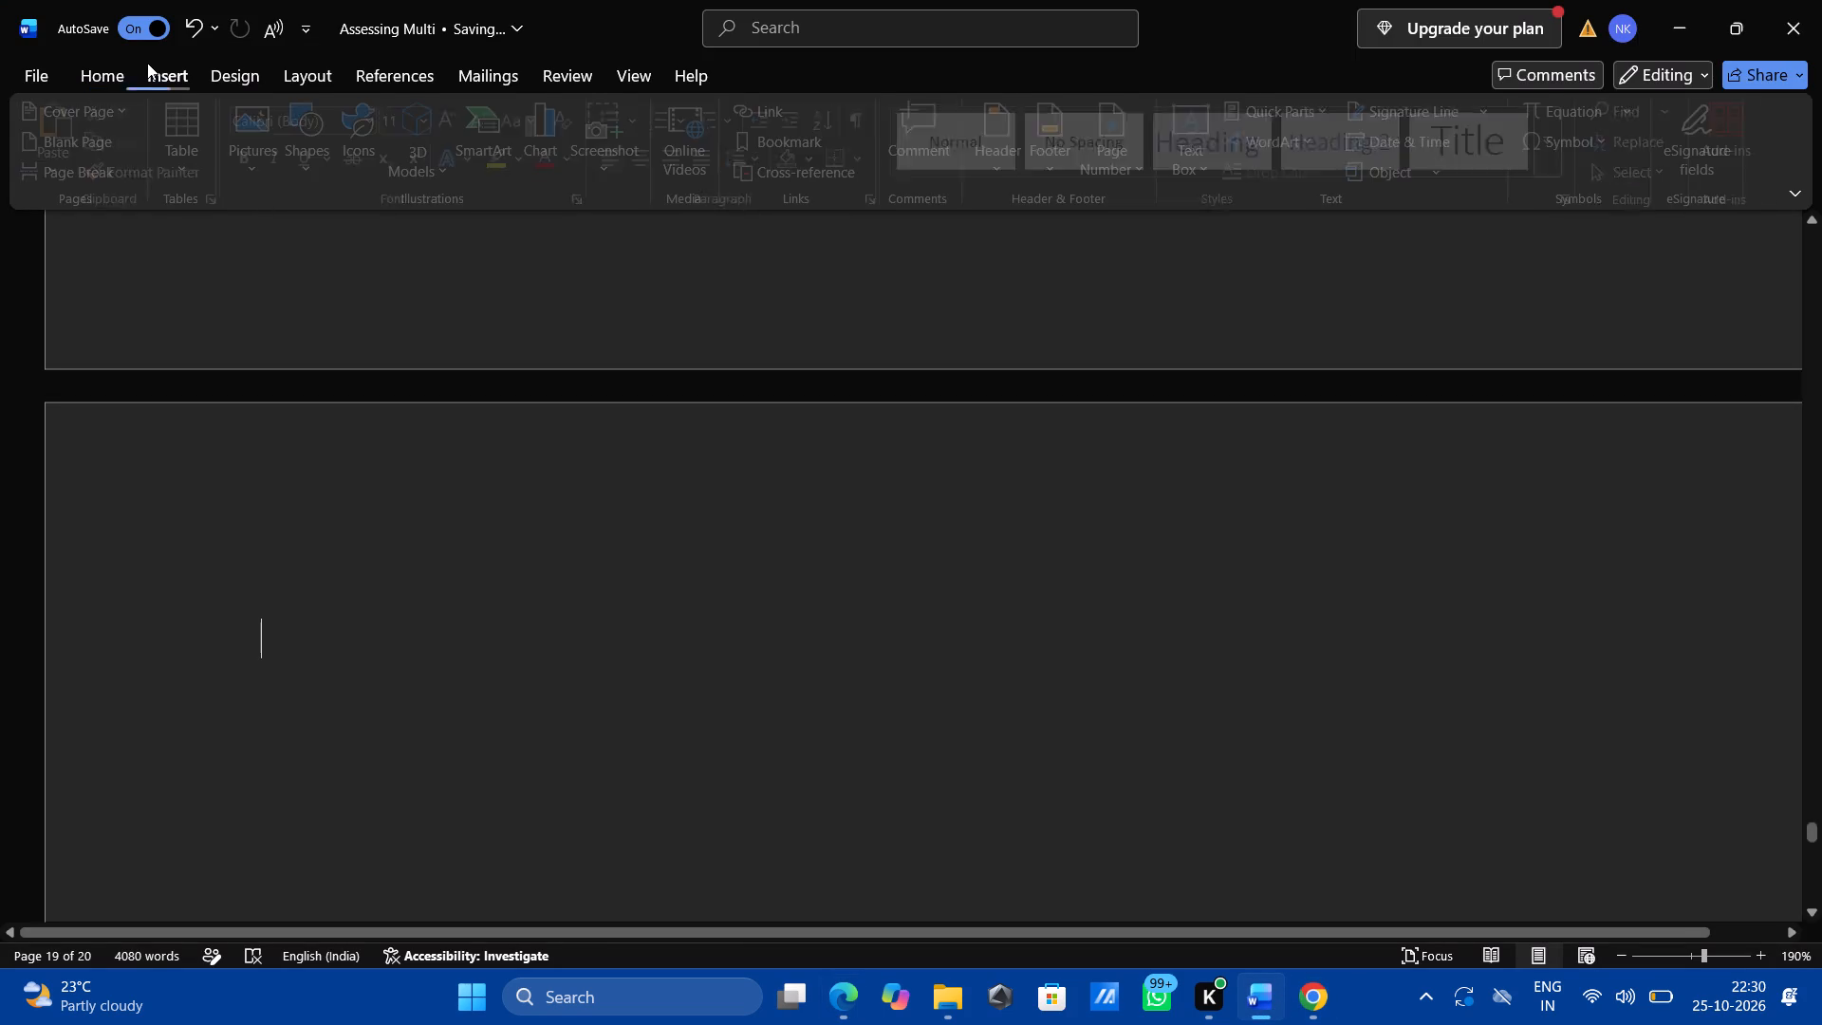
pyautogui.click(254, 169)
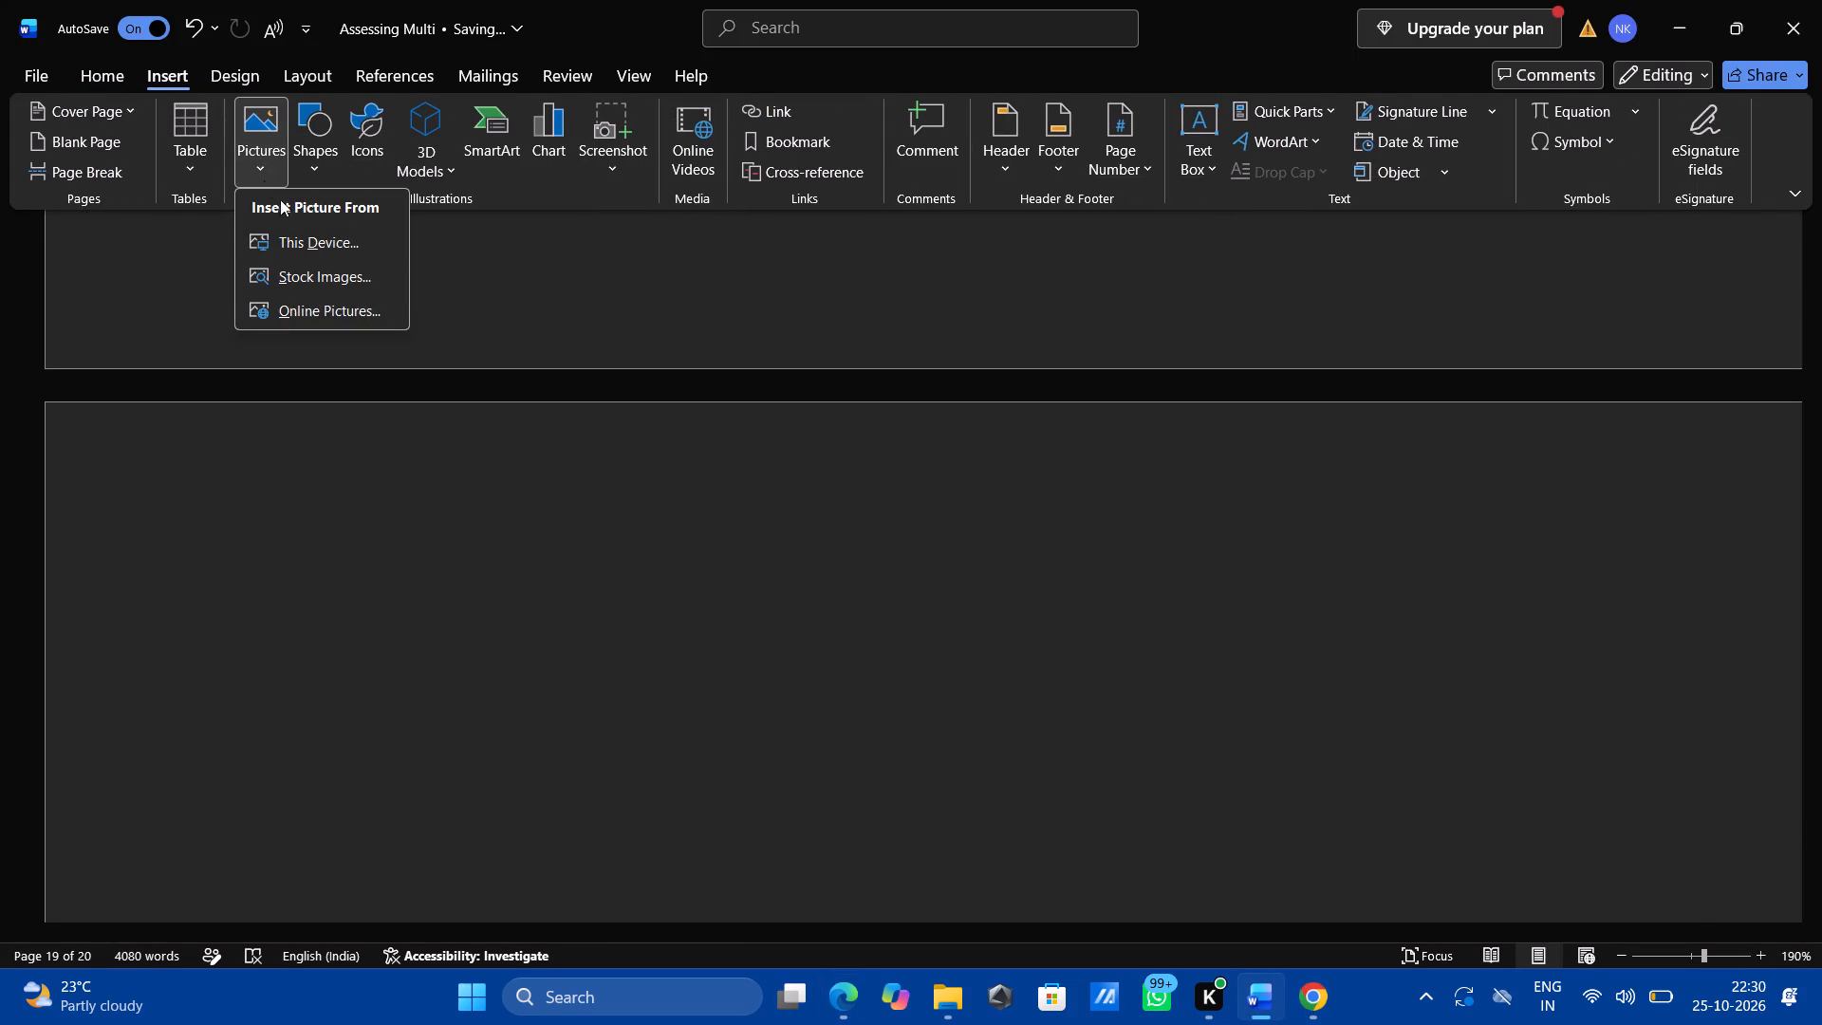
pyautogui.click(317, 251)
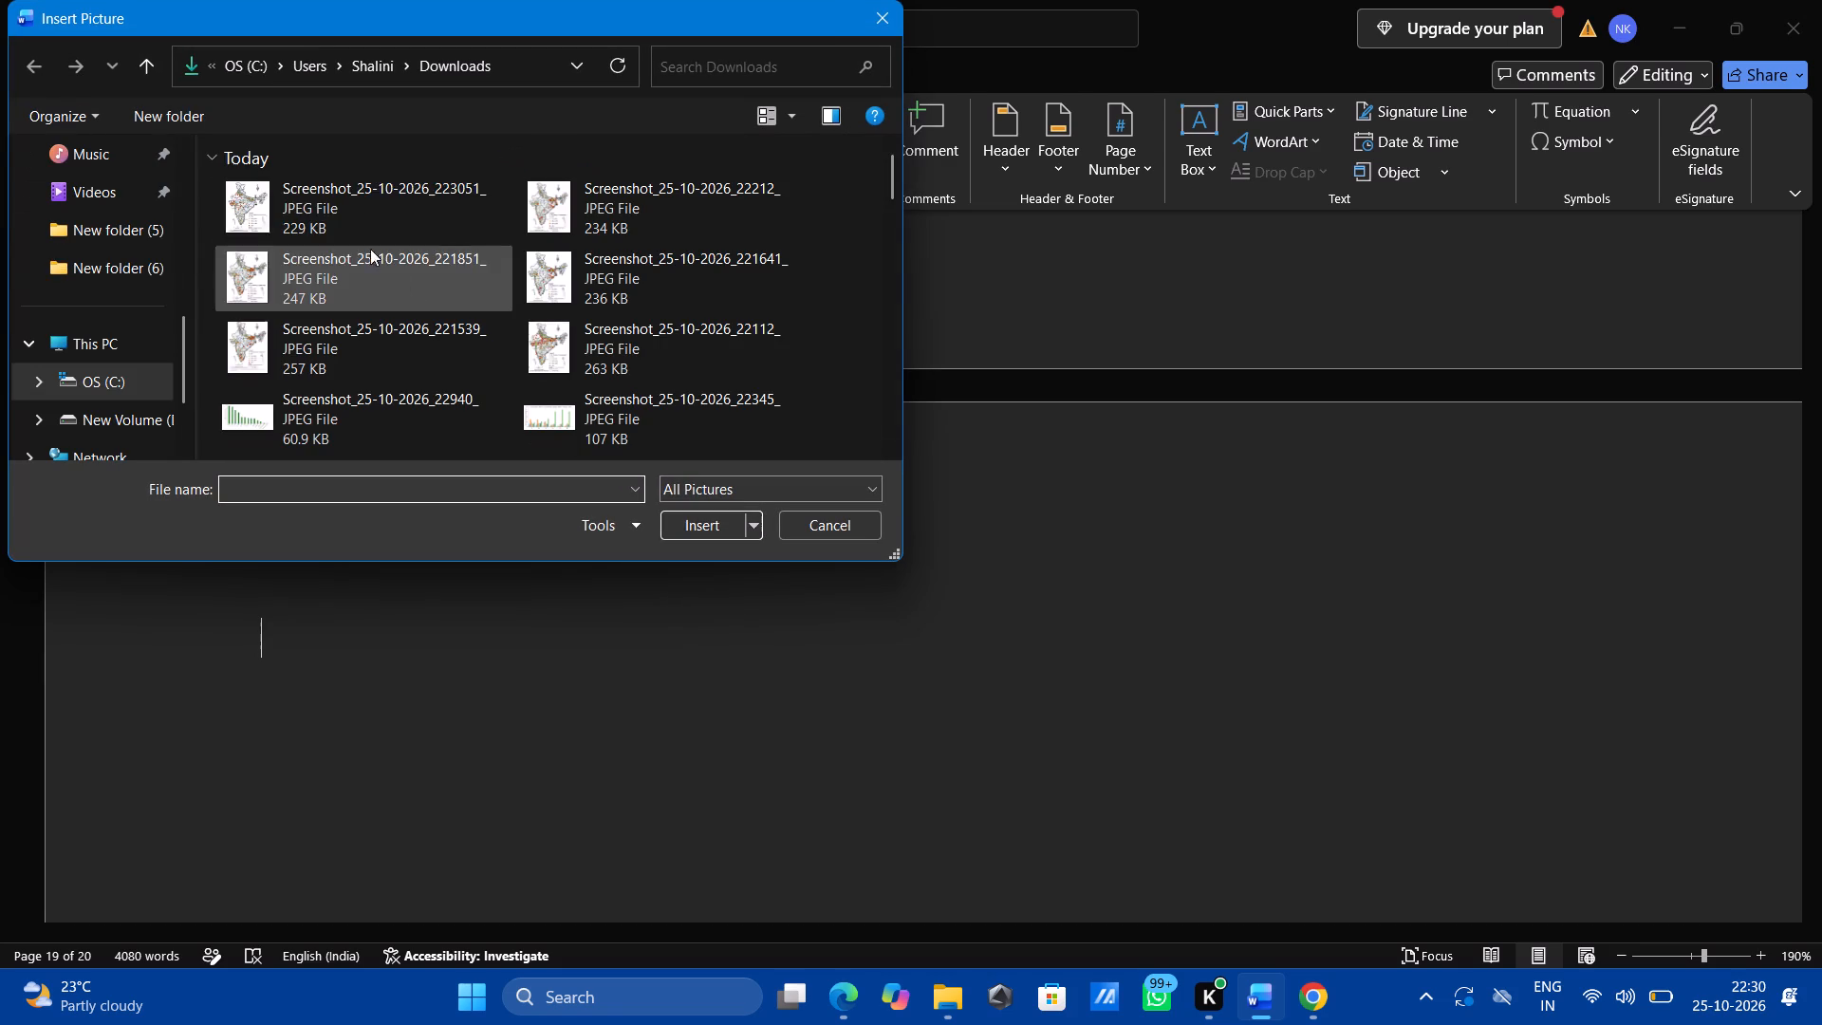
pyautogui.click(349, 219)
pyautogui.click(725, 524)
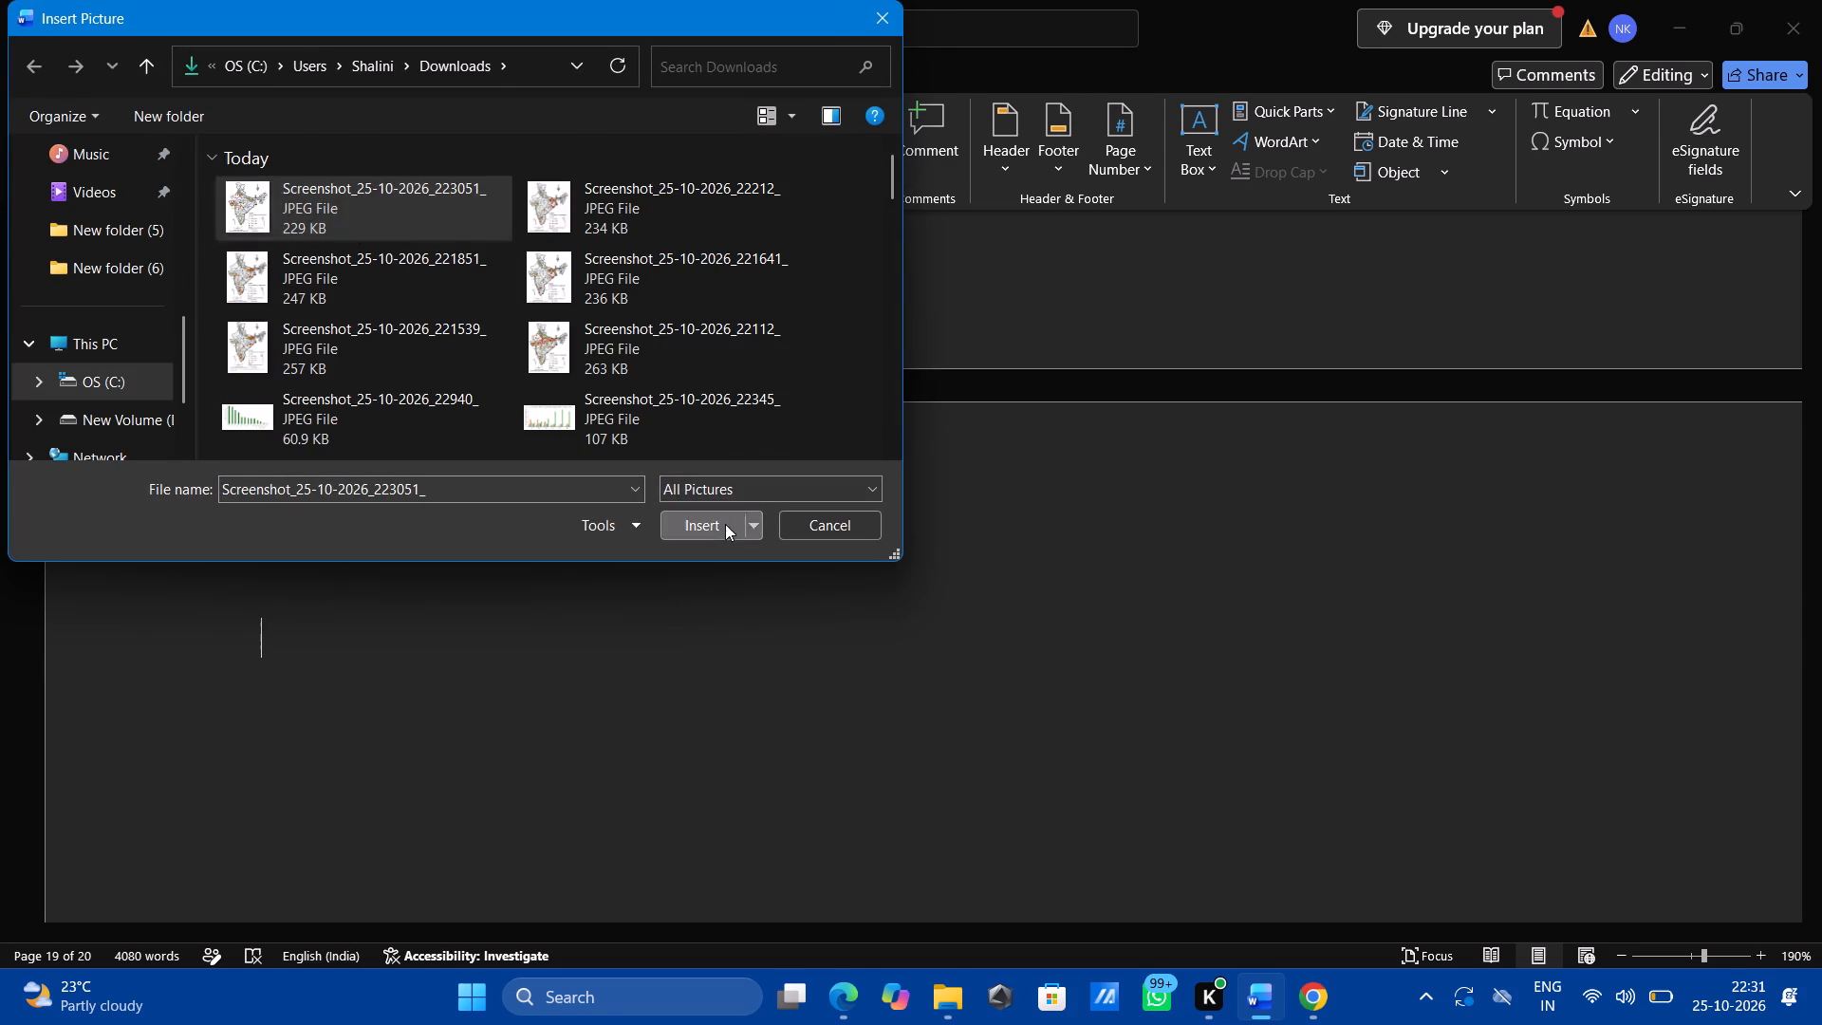
# Copy the full Figure 7 caption from the PDF in Edge and paste it on the line below the inserted map in Word.
pyautogui.scroll(-6, 725, 524)
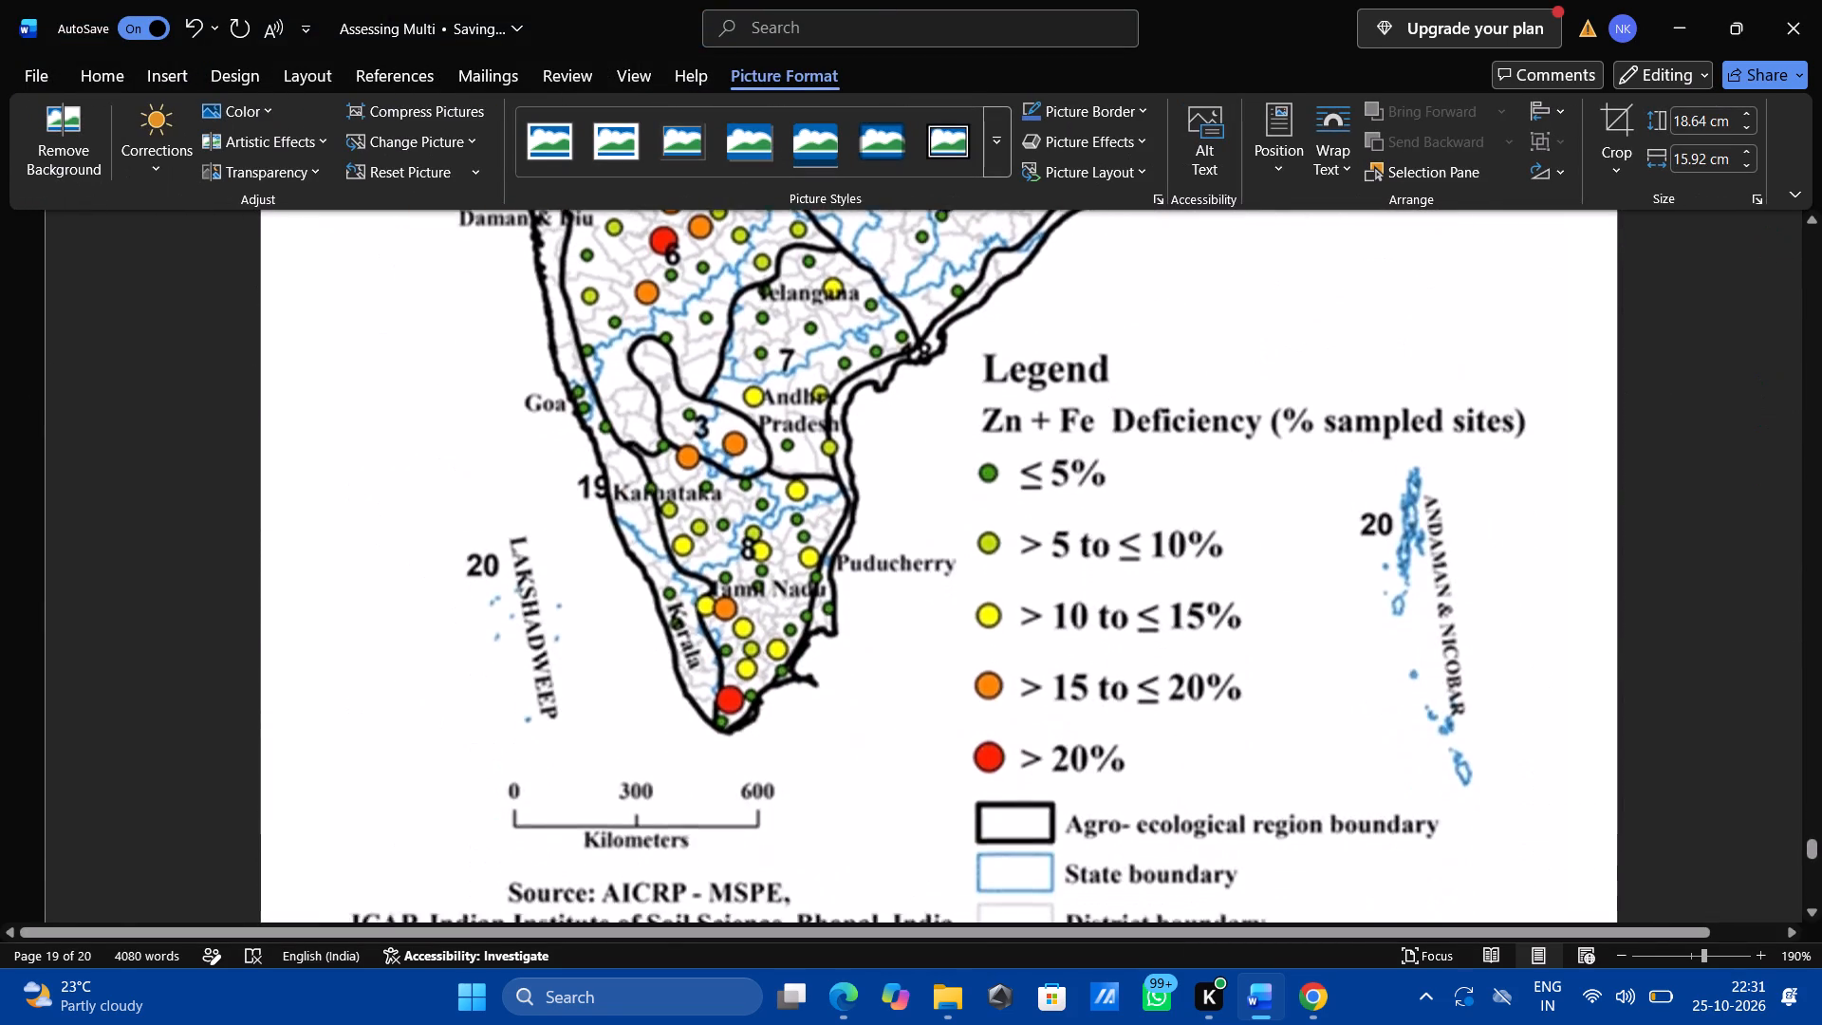
pyautogui.scroll(-1, 725, 524)
pyautogui.scroll(1, 725, 524)
pyautogui.scroll(-1, 725, 524)
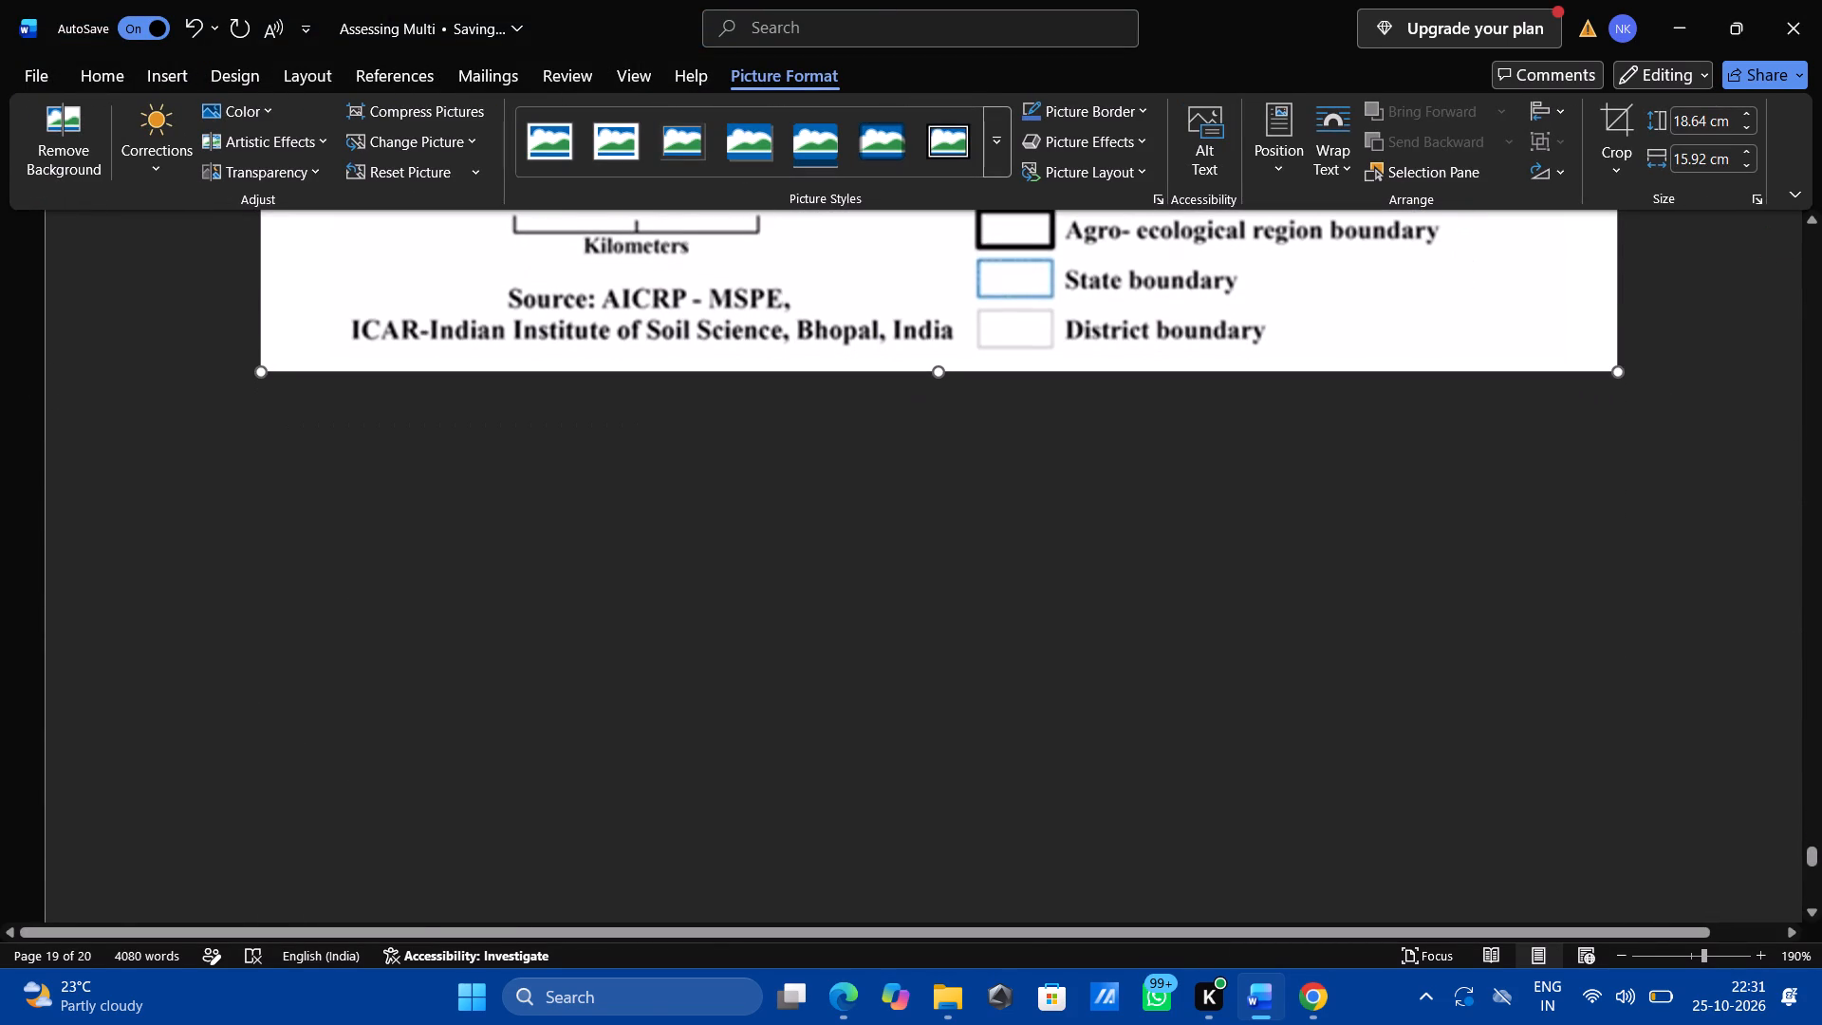
pyautogui.click(306, 428)
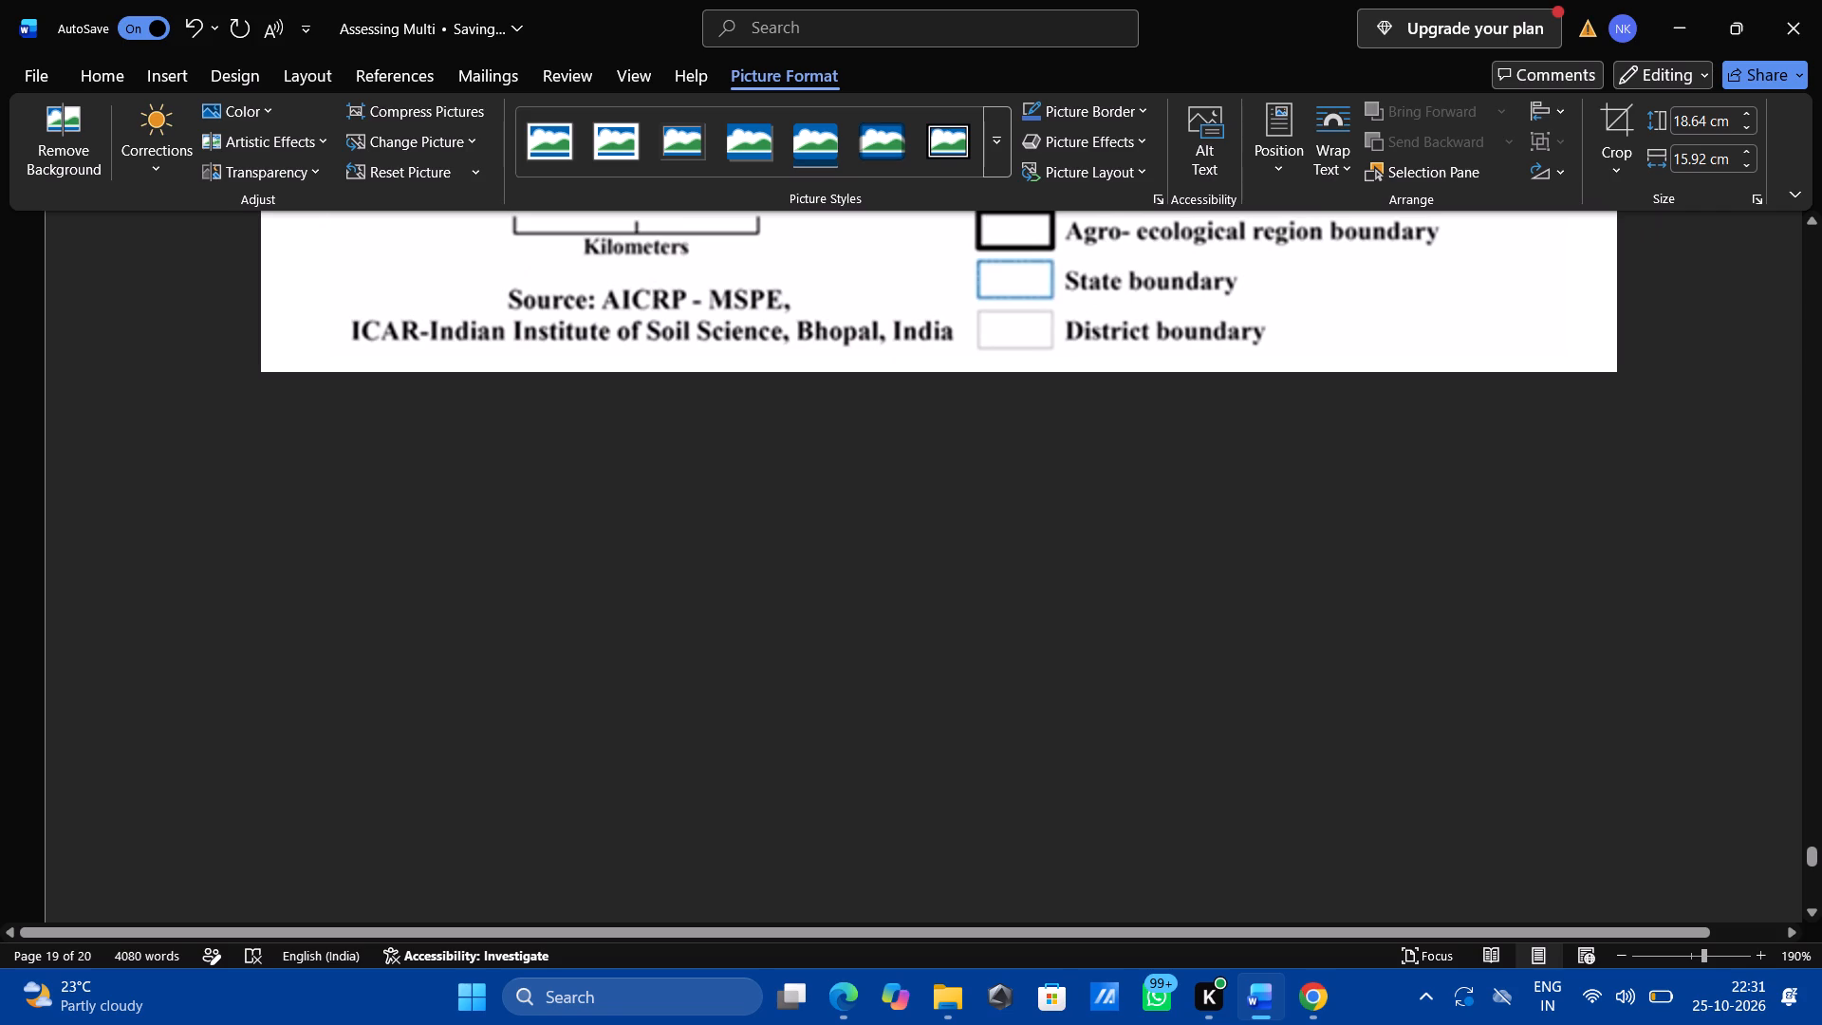
pyautogui.click(847, 1015)
pyautogui.scroll(-3, 841, 783)
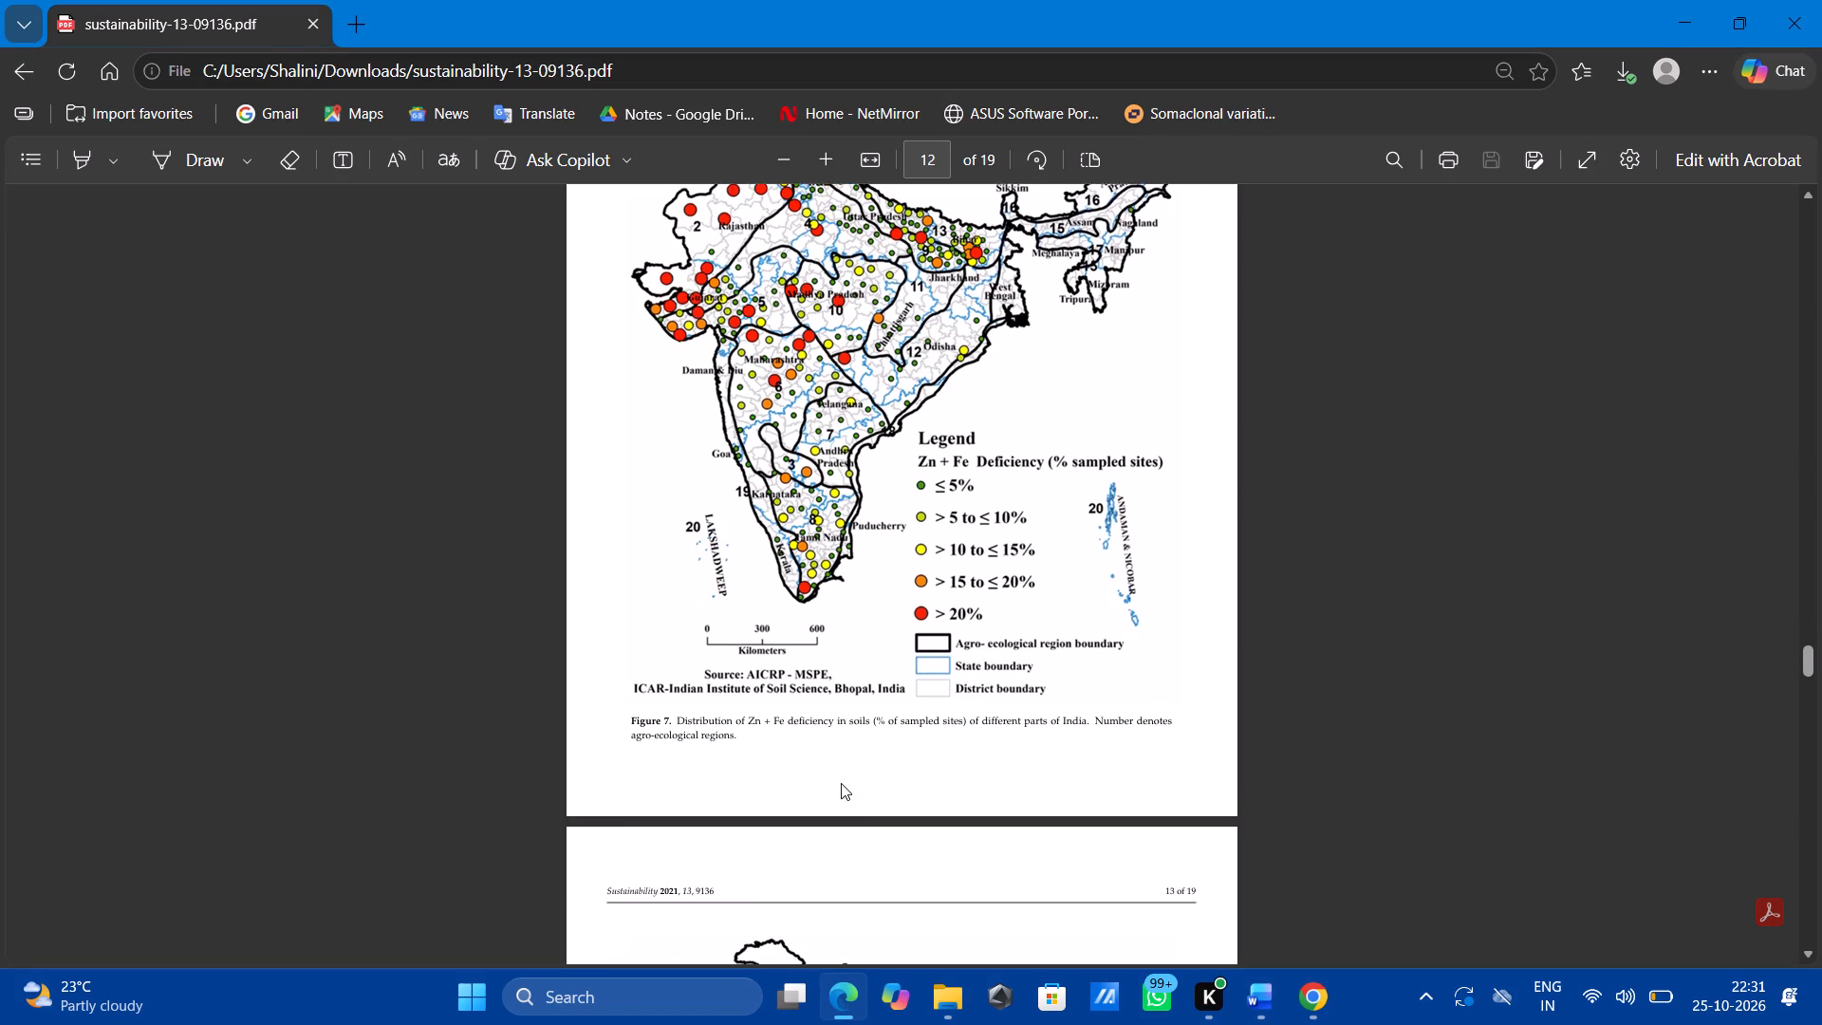
pyautogui.scroll(-1, 841, 783)
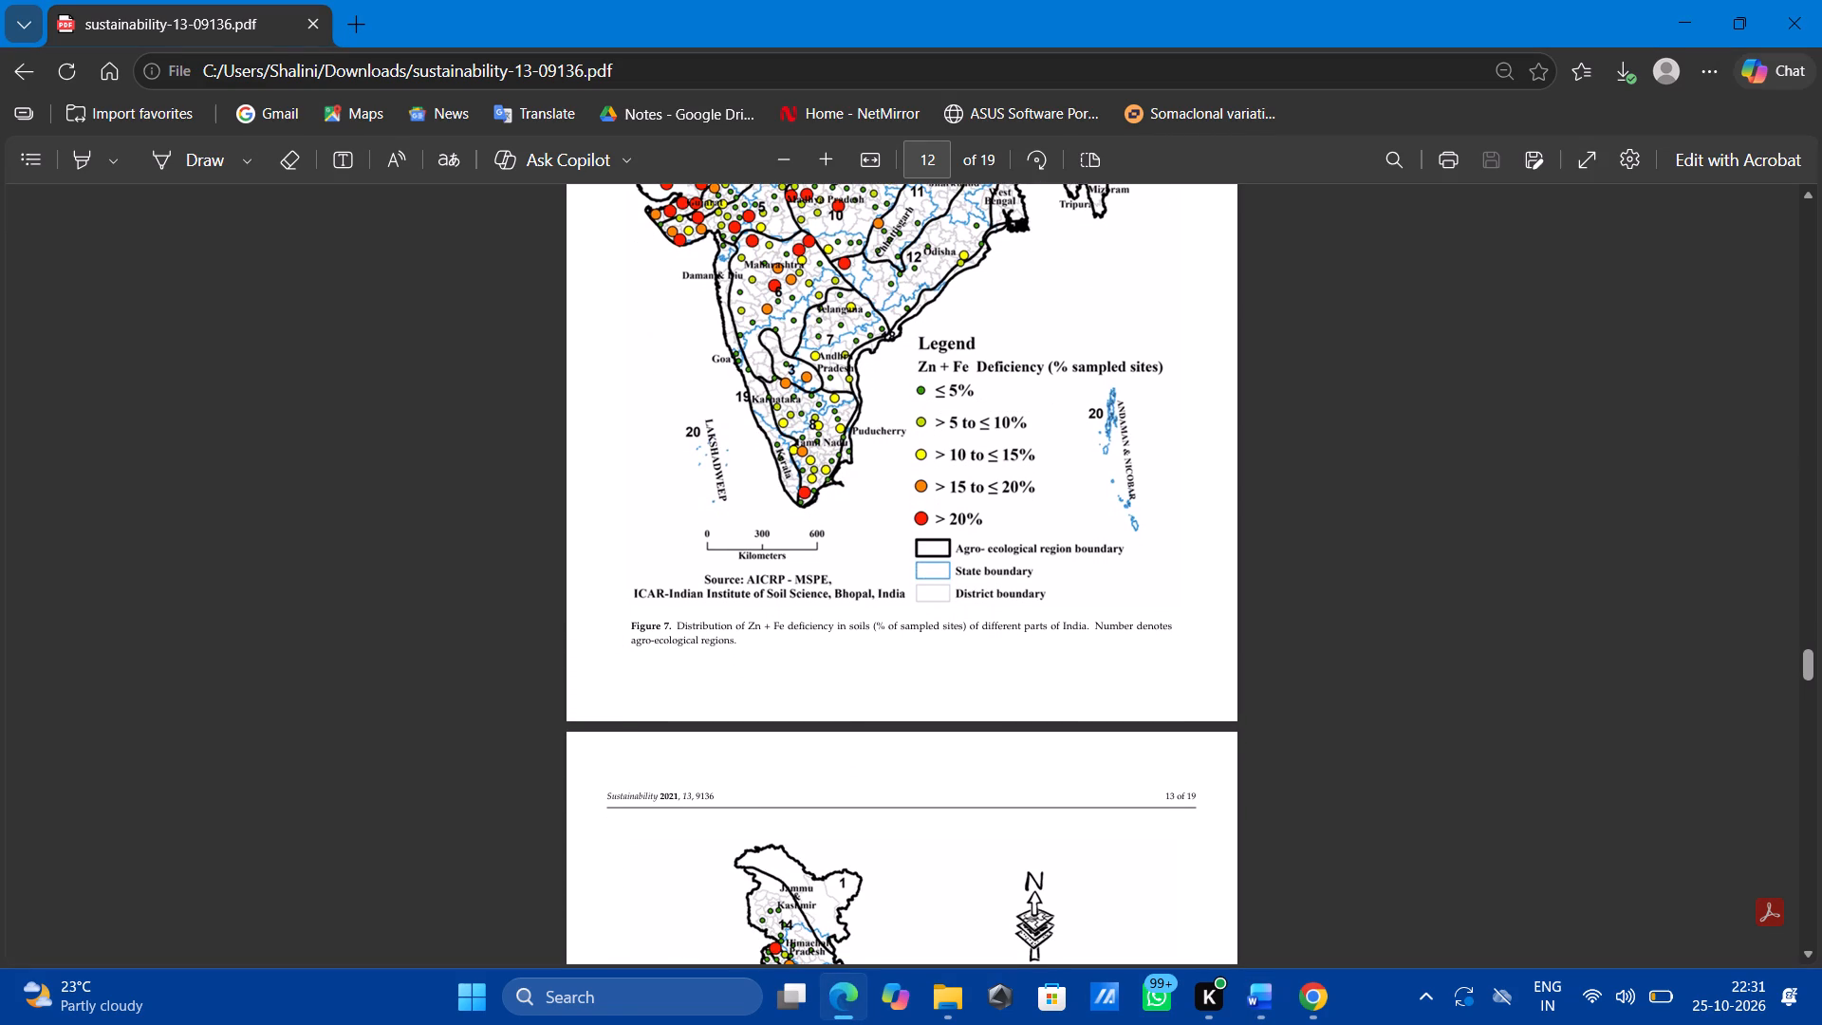
pyautogui.moveTo(628, 624); pyautogui.dragTo(671, 643)
pyautogui.moveTo(671, 643); pyautogui.dragTo(623, 625)
pyautogui.moveTo(623, 625); pyautogui.dragTo(735, 644)
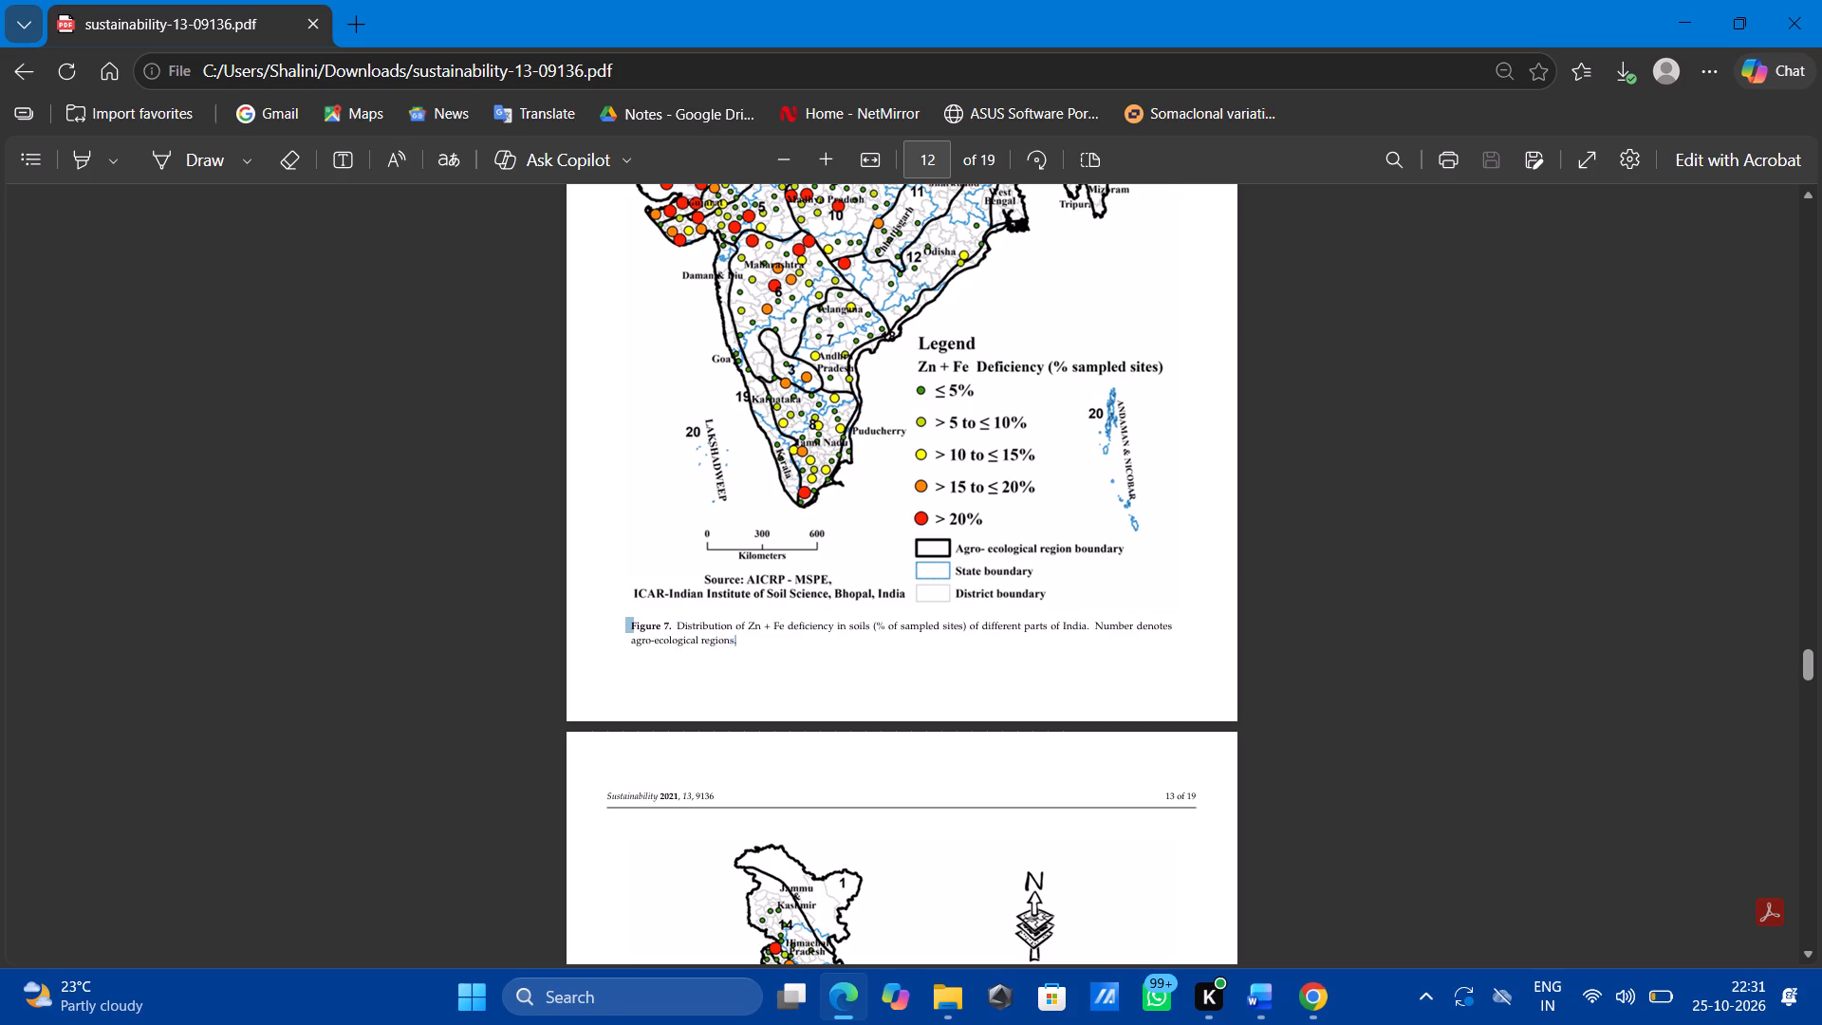
pyautogui.moveTo(735, 644); pyautogui.dragTo(745, 648)
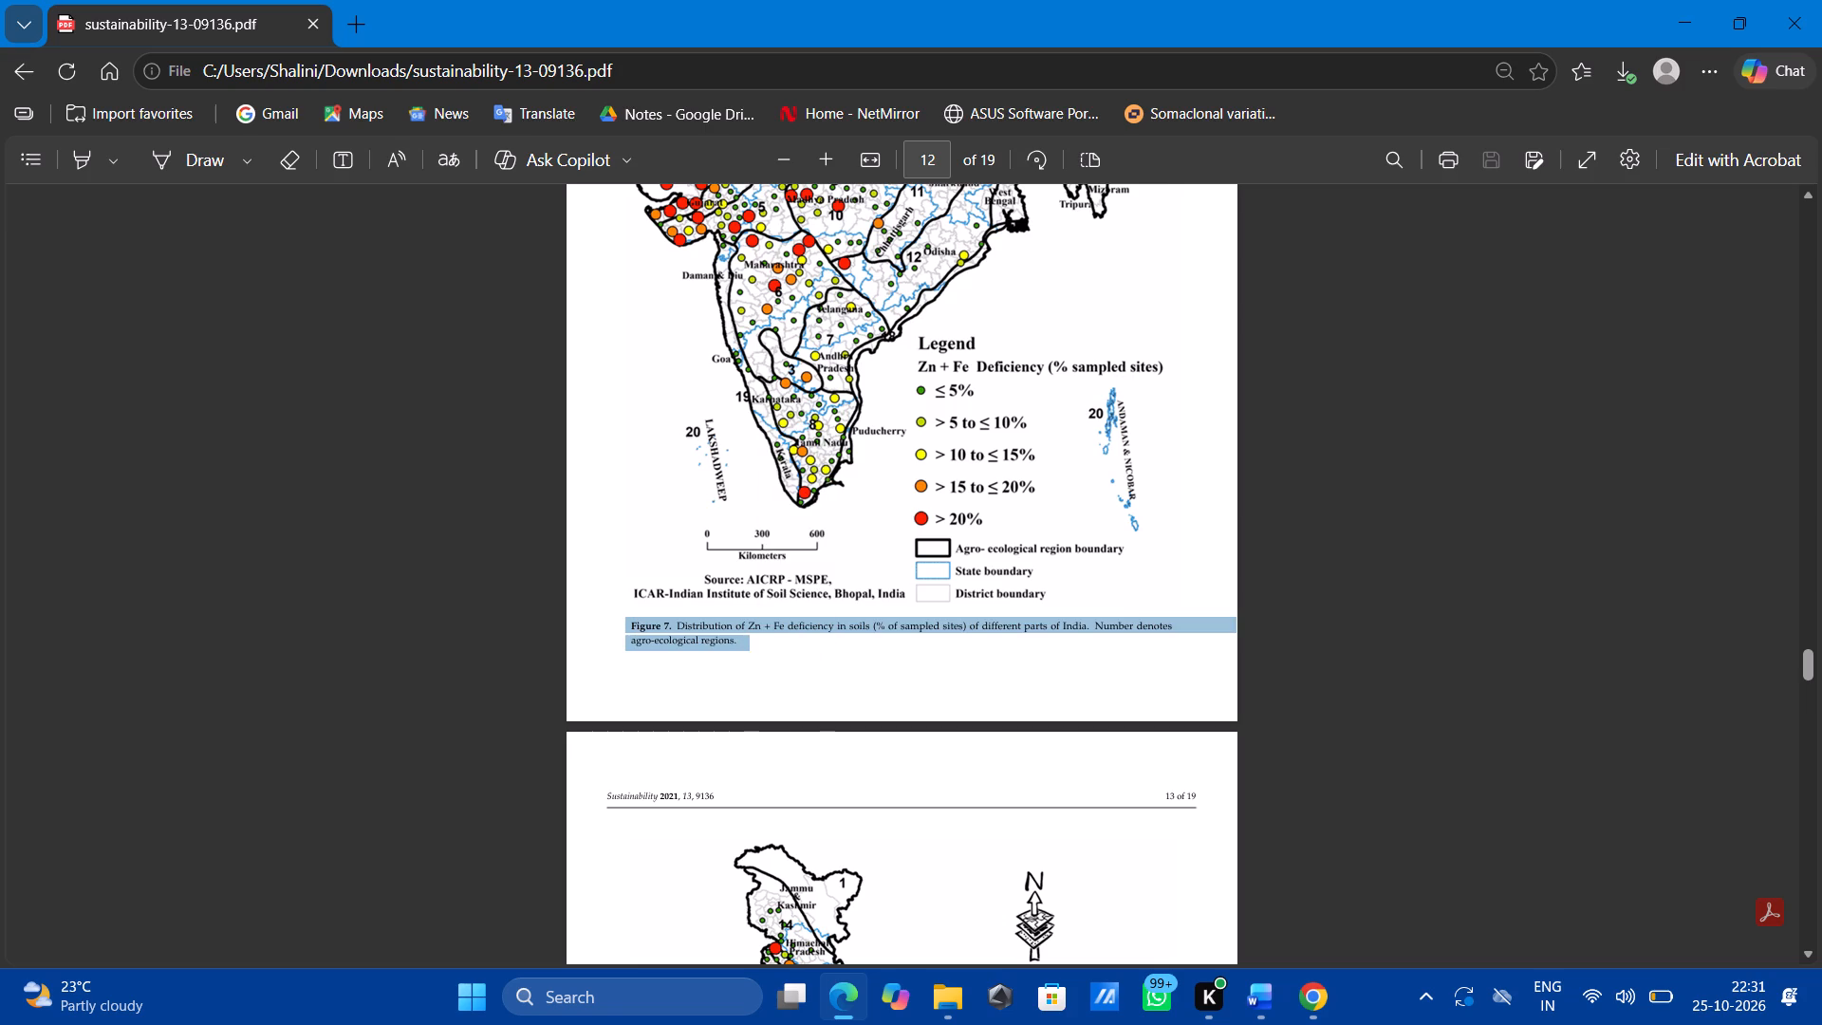
pyautogui.hotkey('ctrl', 'c')
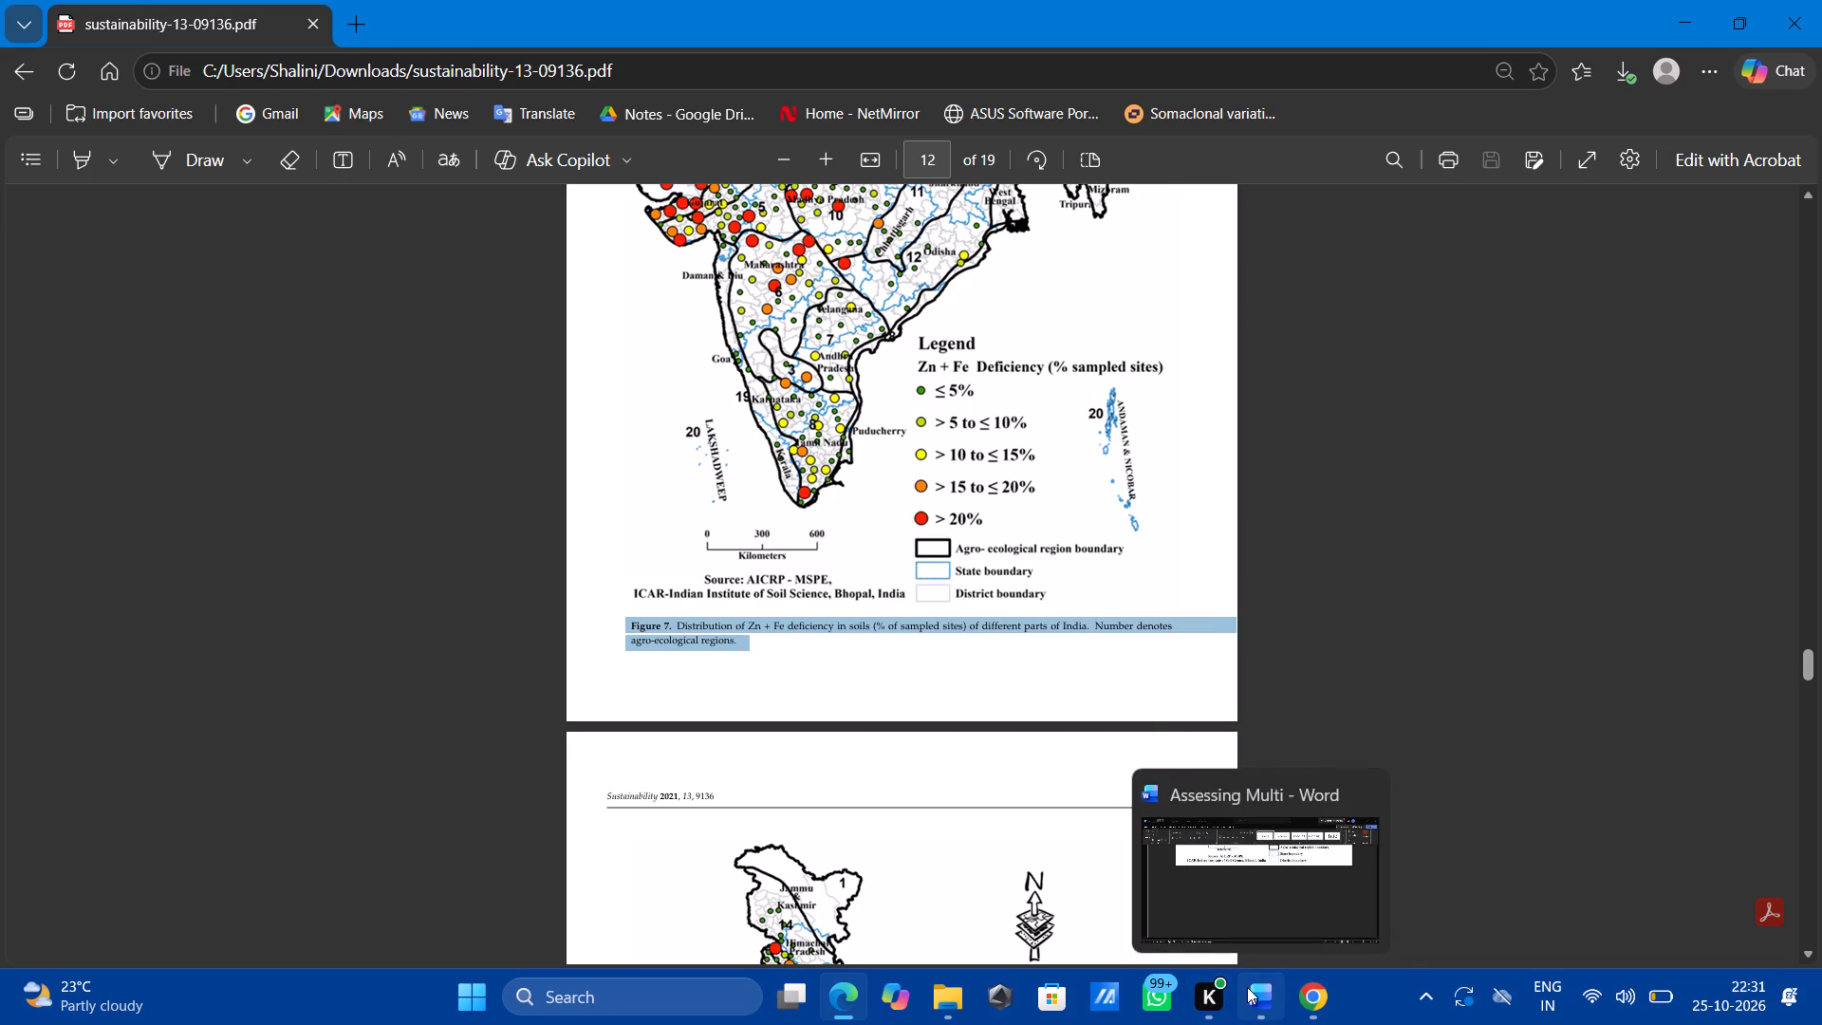
pyautogui.click(1247, 987)
pyautogui.hotkey('ctrl', 'v')
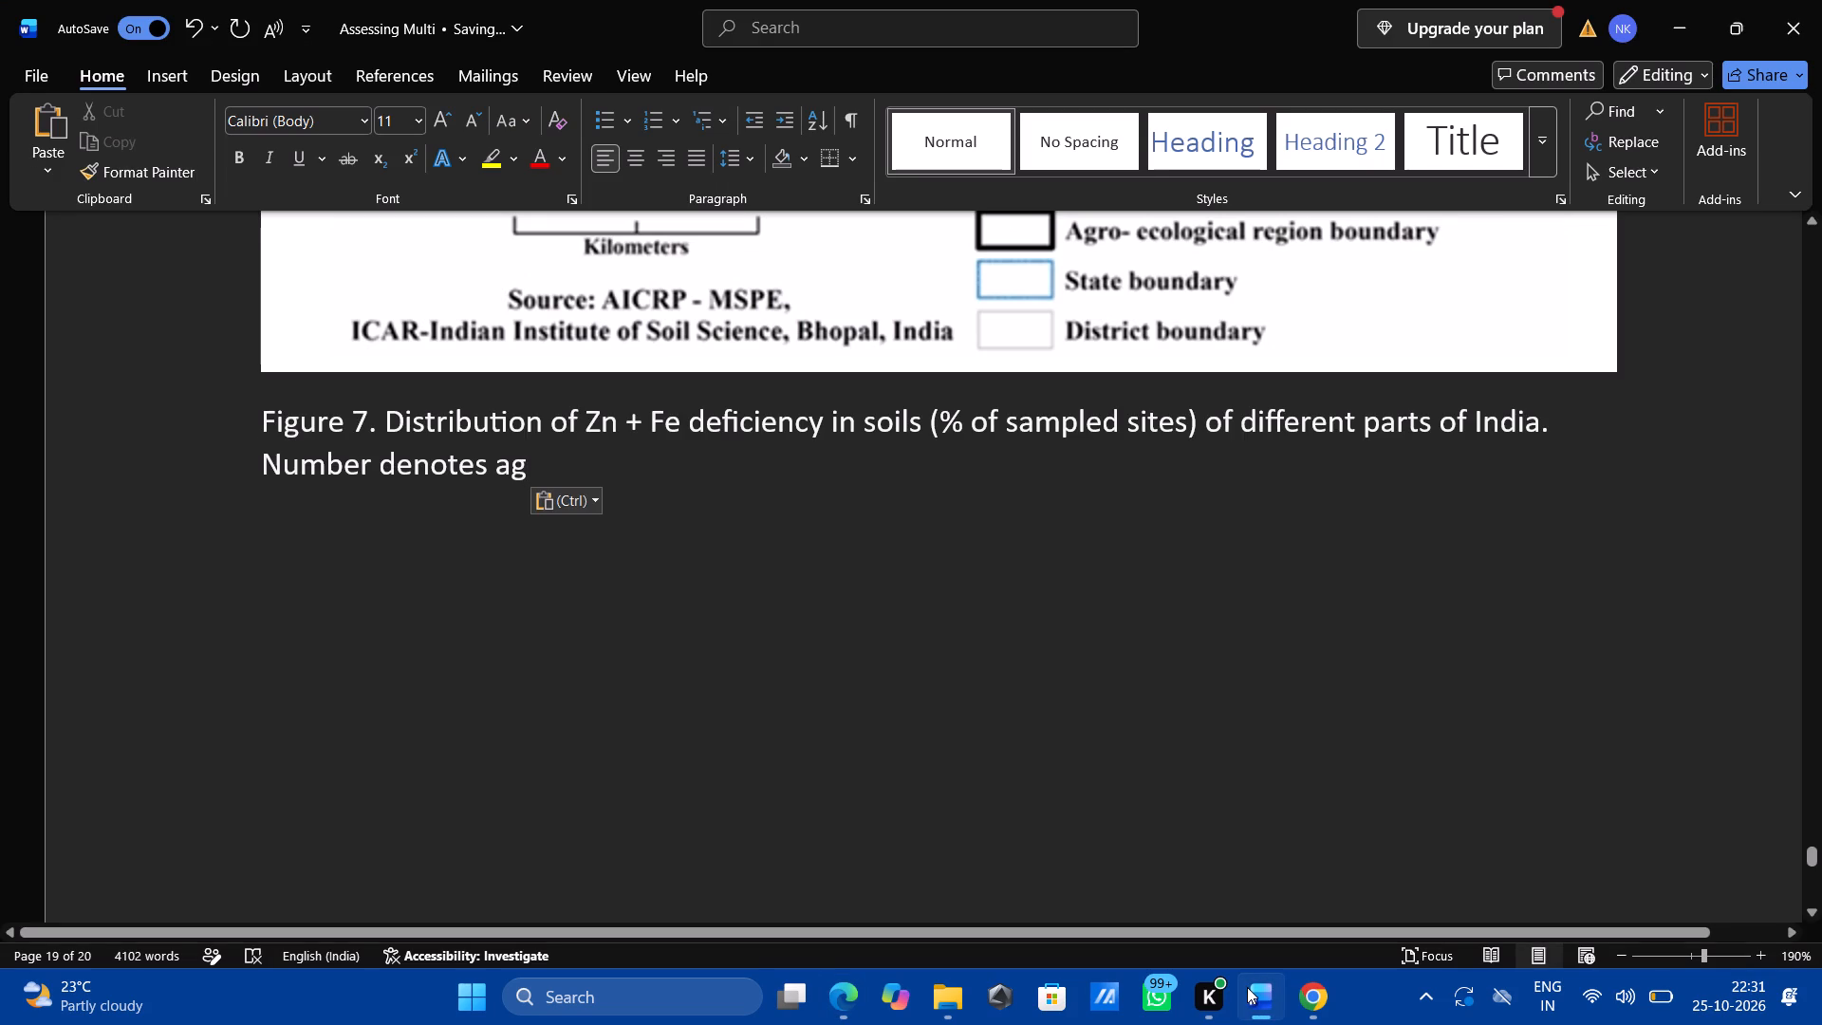
# Complete the end of the pasted Figure 7 caption so it reads "agro-ecological zones.".
pyautogui.write('ro-e')
pyautogui.write('colo')
pyautogui.write('gical r')
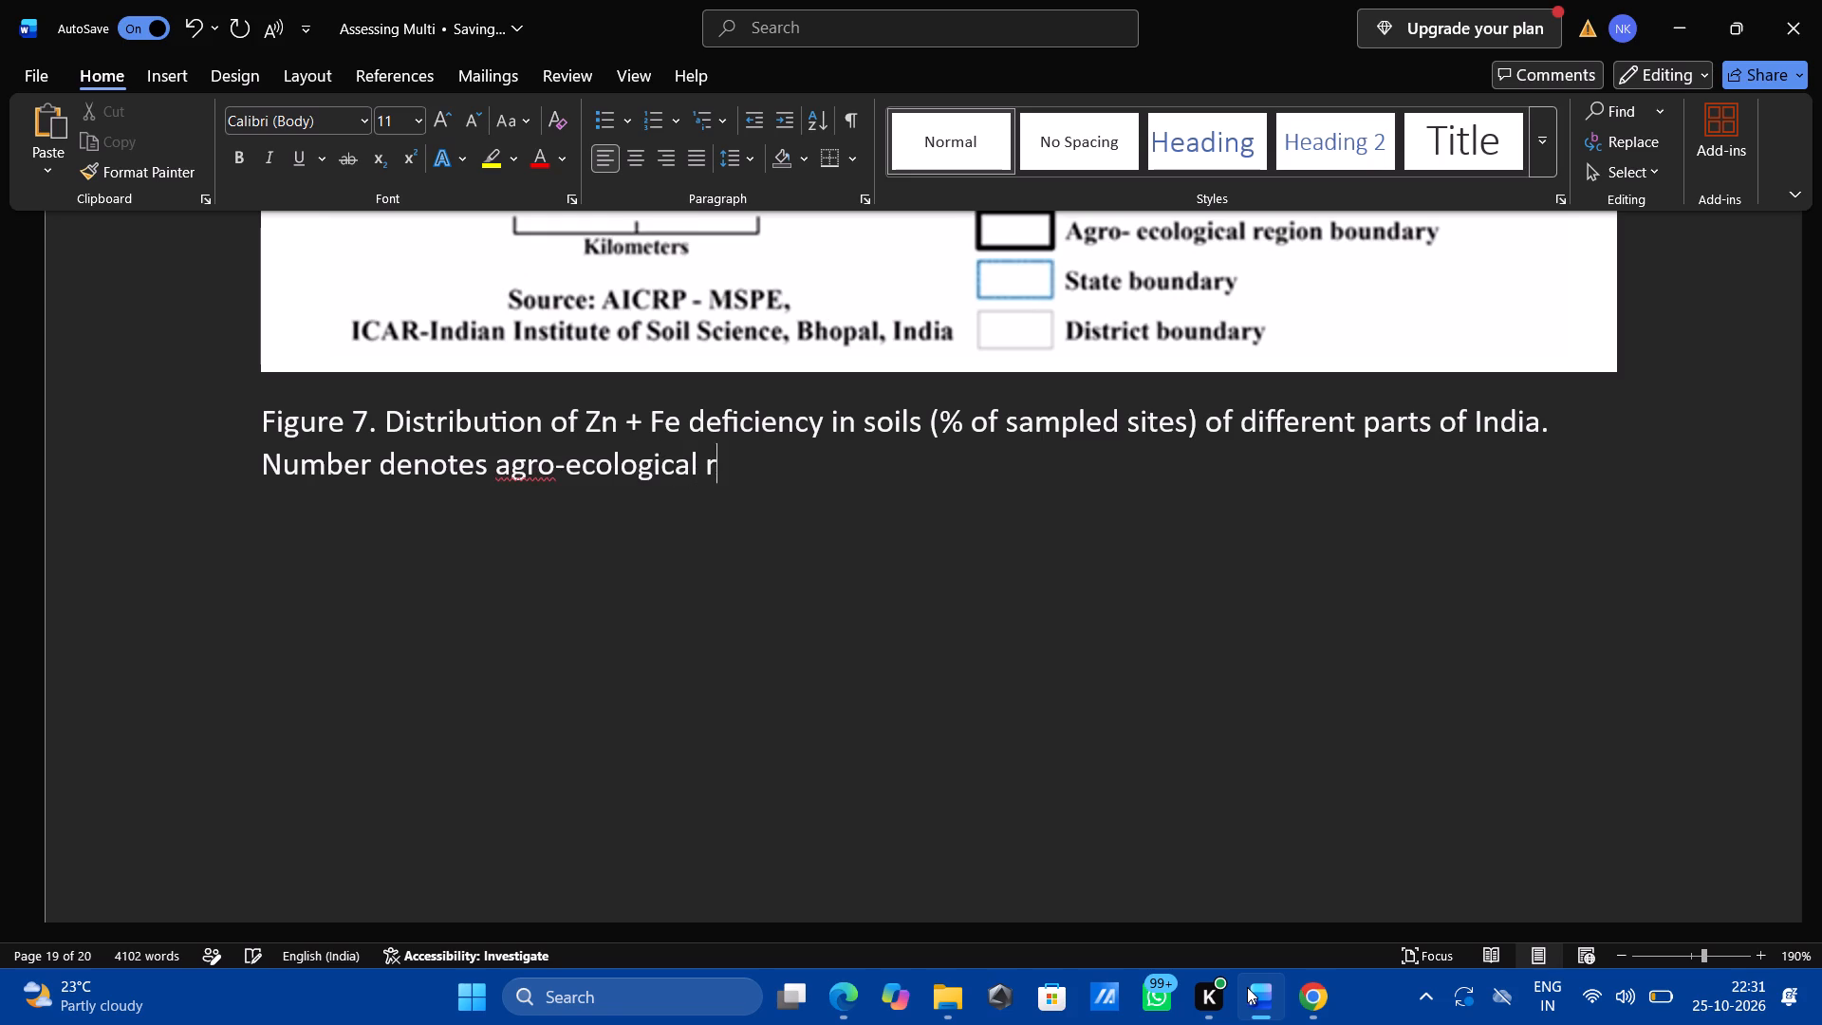
pyautogui.press('BackSpace')
pyautogui.write('zones.')
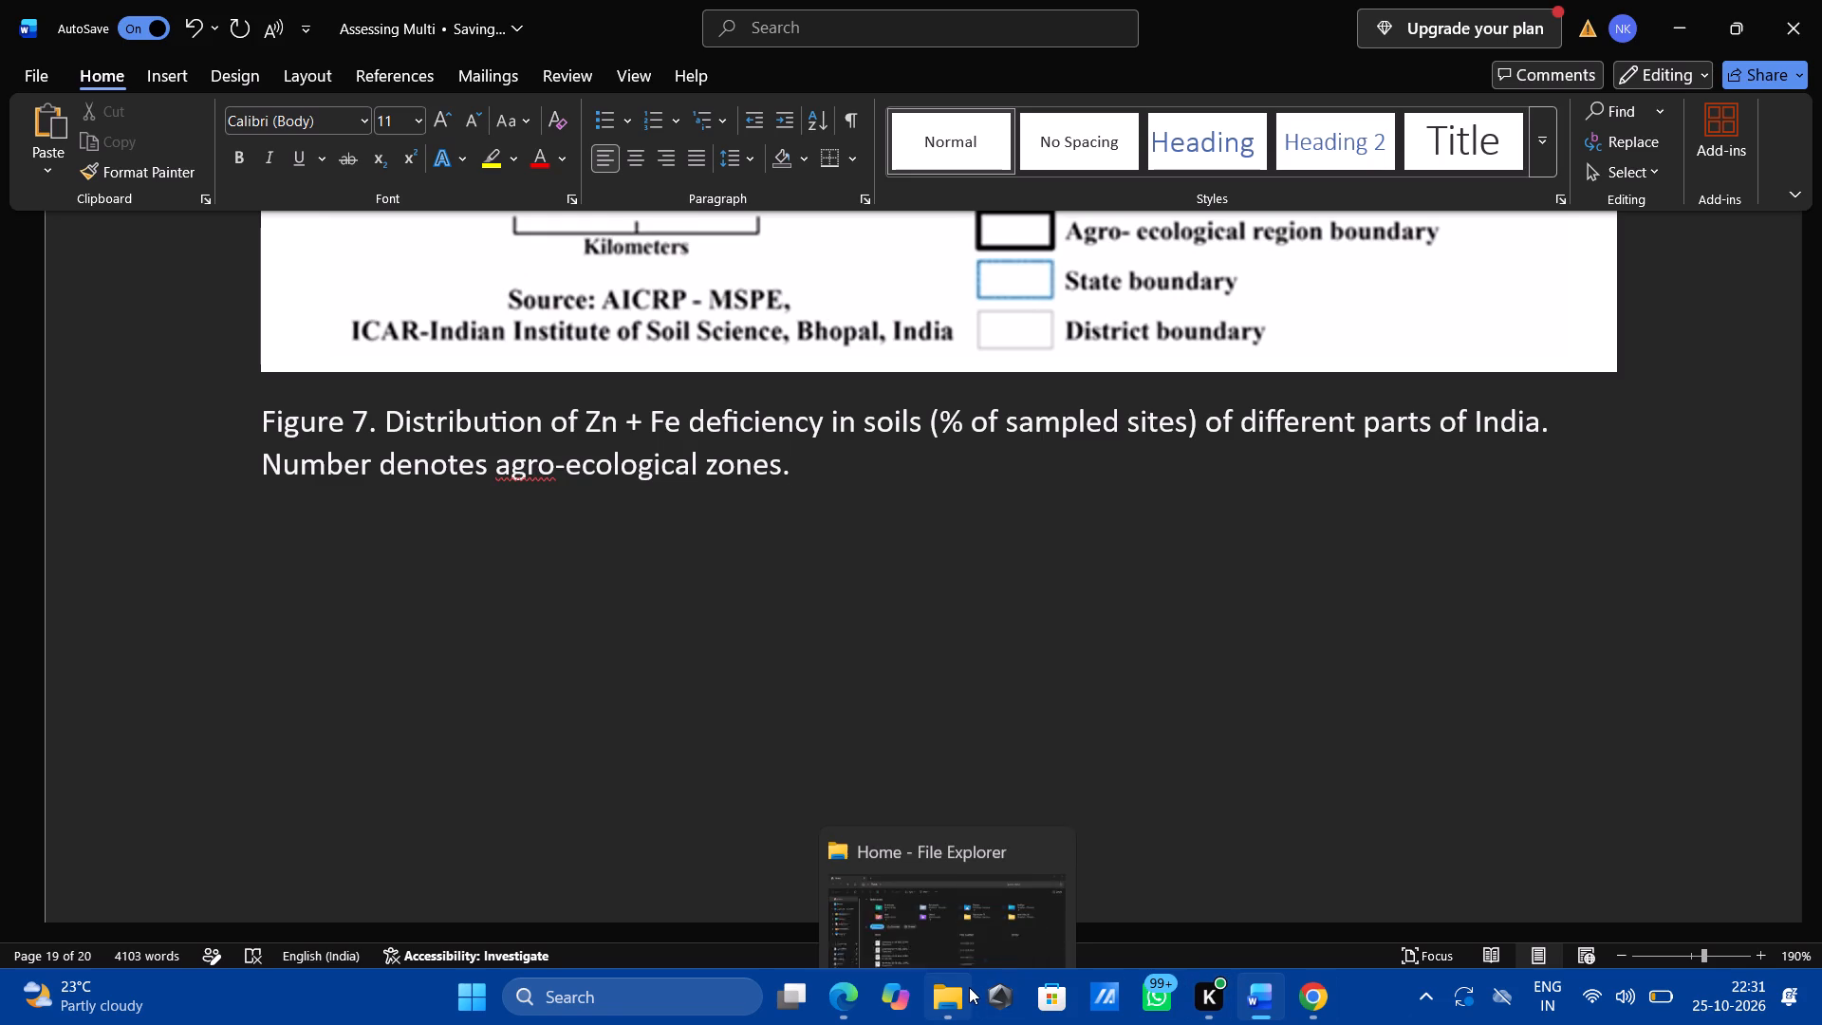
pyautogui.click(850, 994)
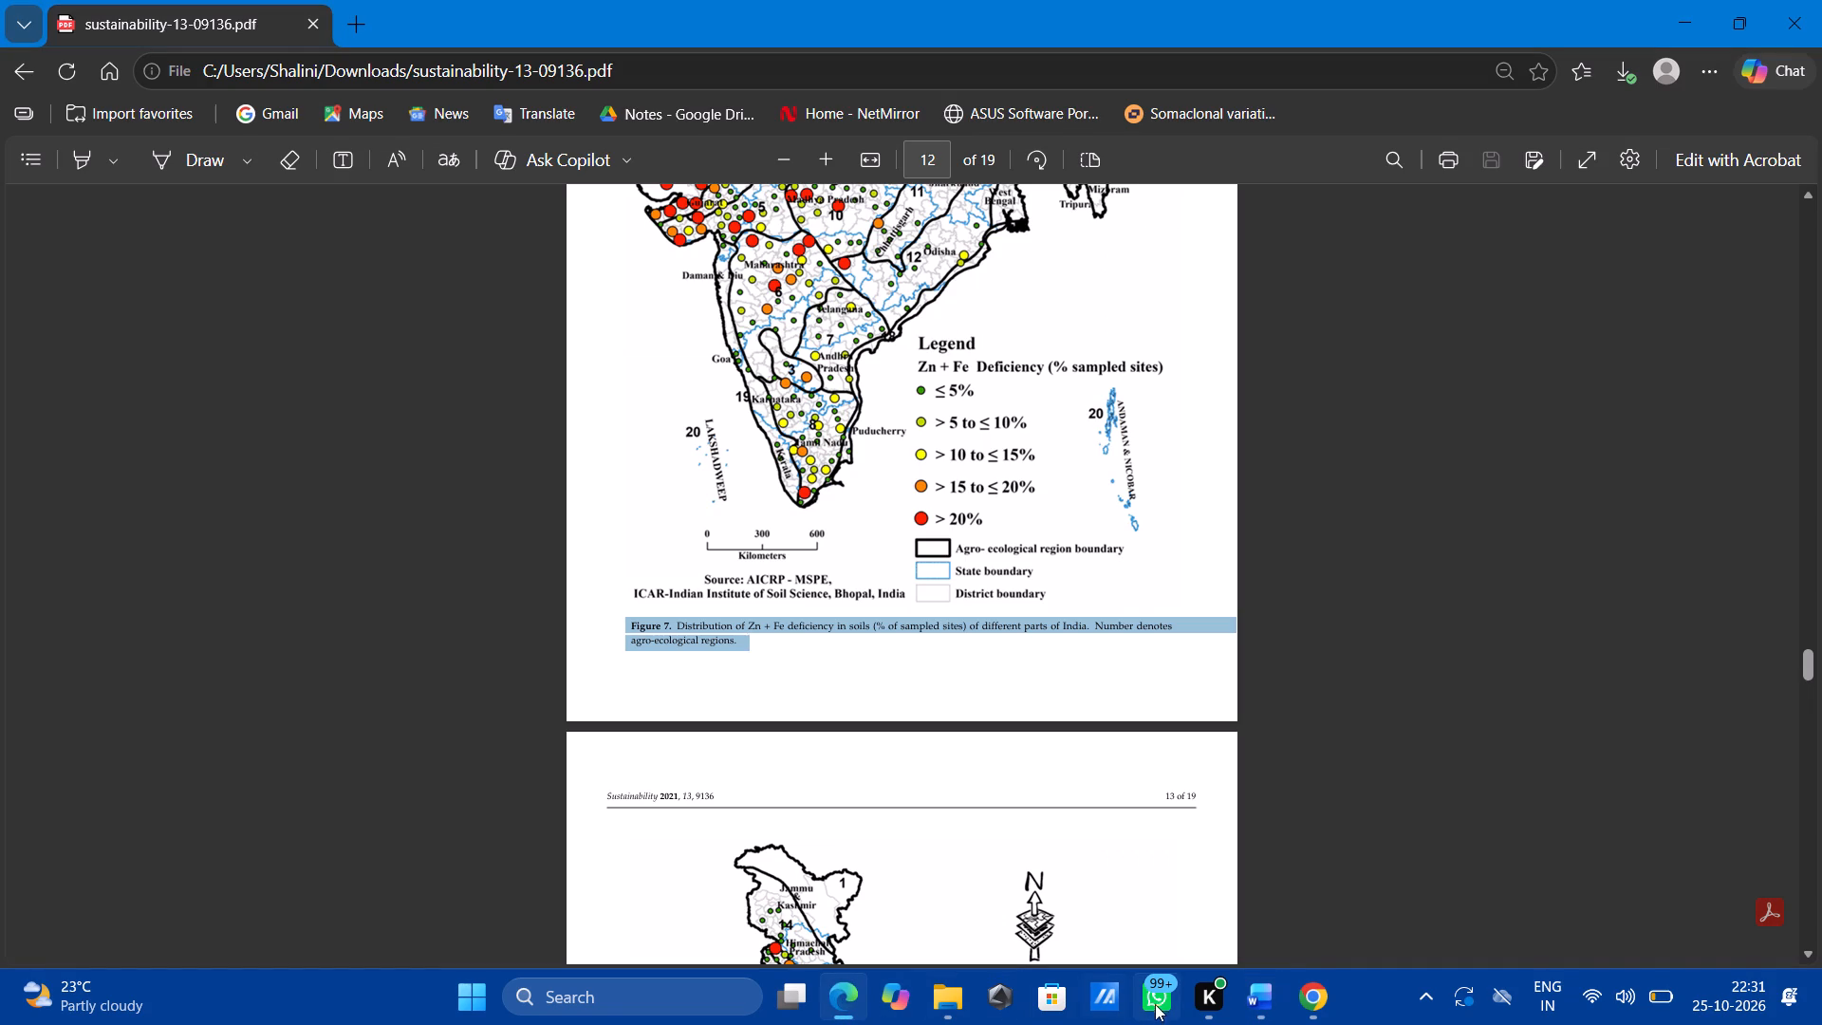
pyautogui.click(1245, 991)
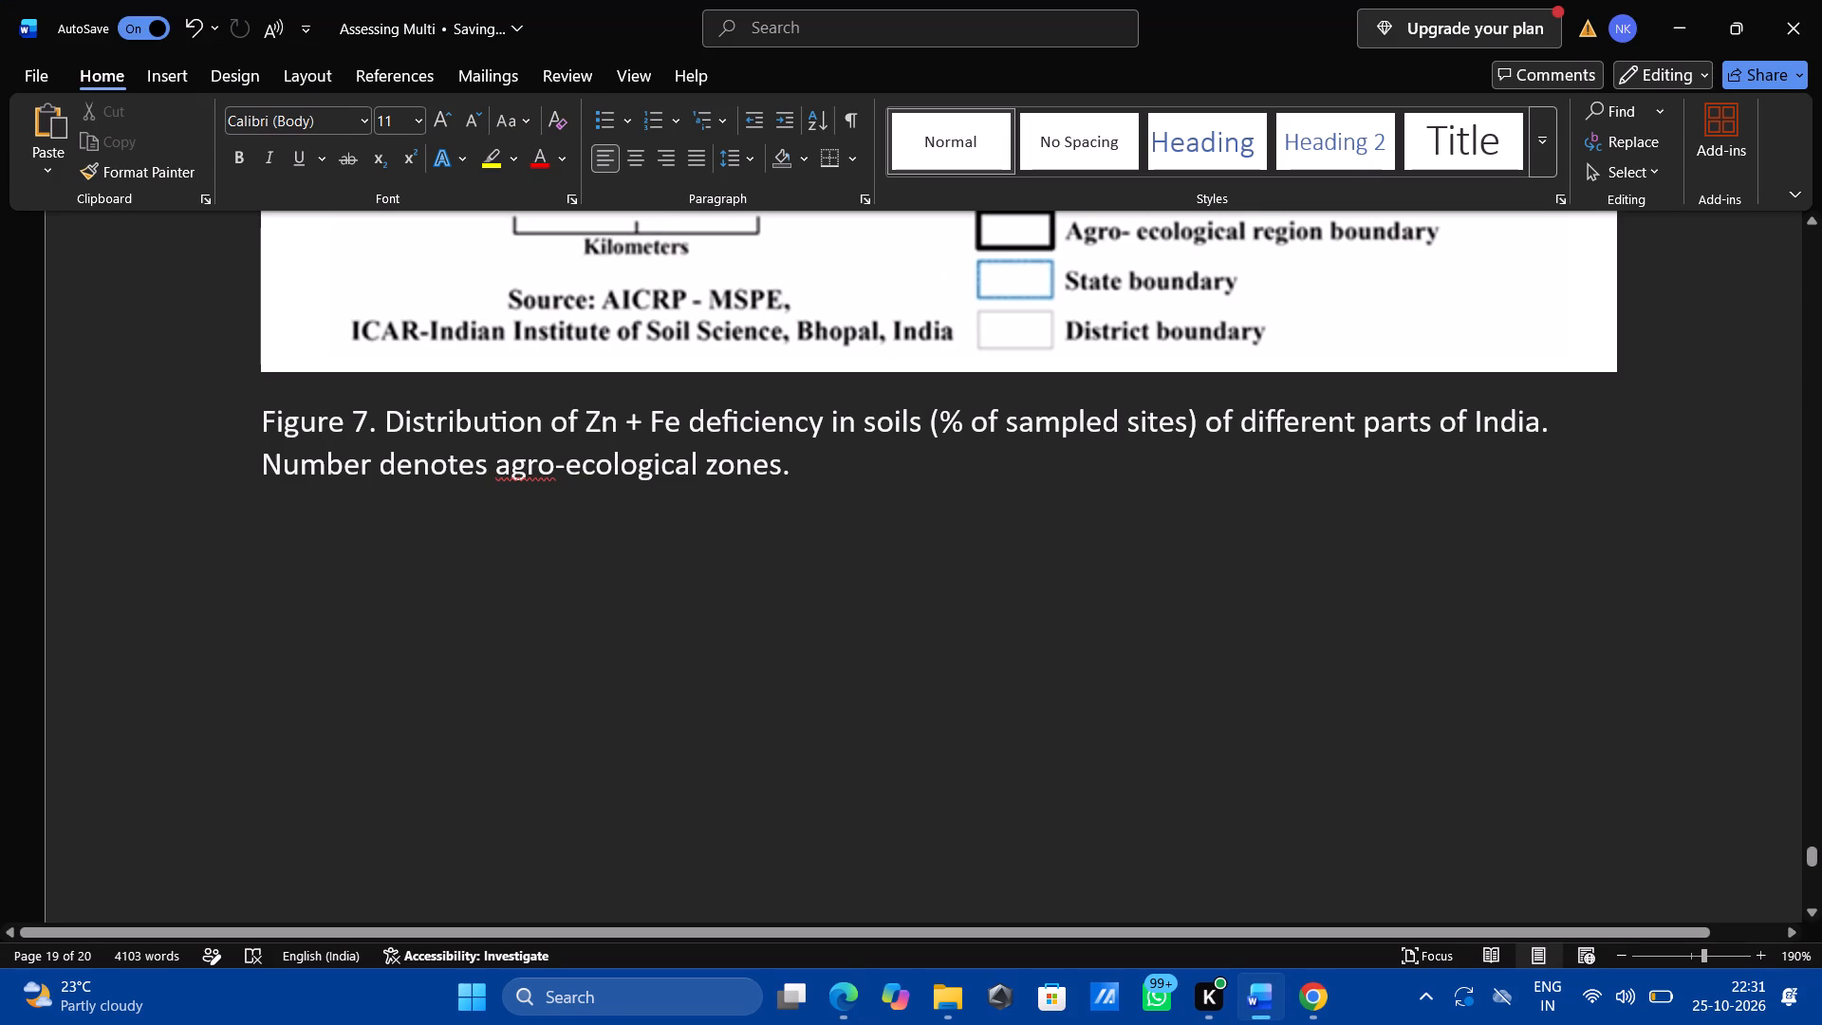
# Replace the last word of the Figure 7 caption so it ends with "agro-ecological regions.".
pyautogui.press('BackSpace')
pyautogui.press('BackSpace')
pyautogui.press('BackSpace')
pyautogui.press('BackSpace')
pyautogui.press('BackSpace')
pyautogui.press('BackSpace')
pyautogui.write('regions.')
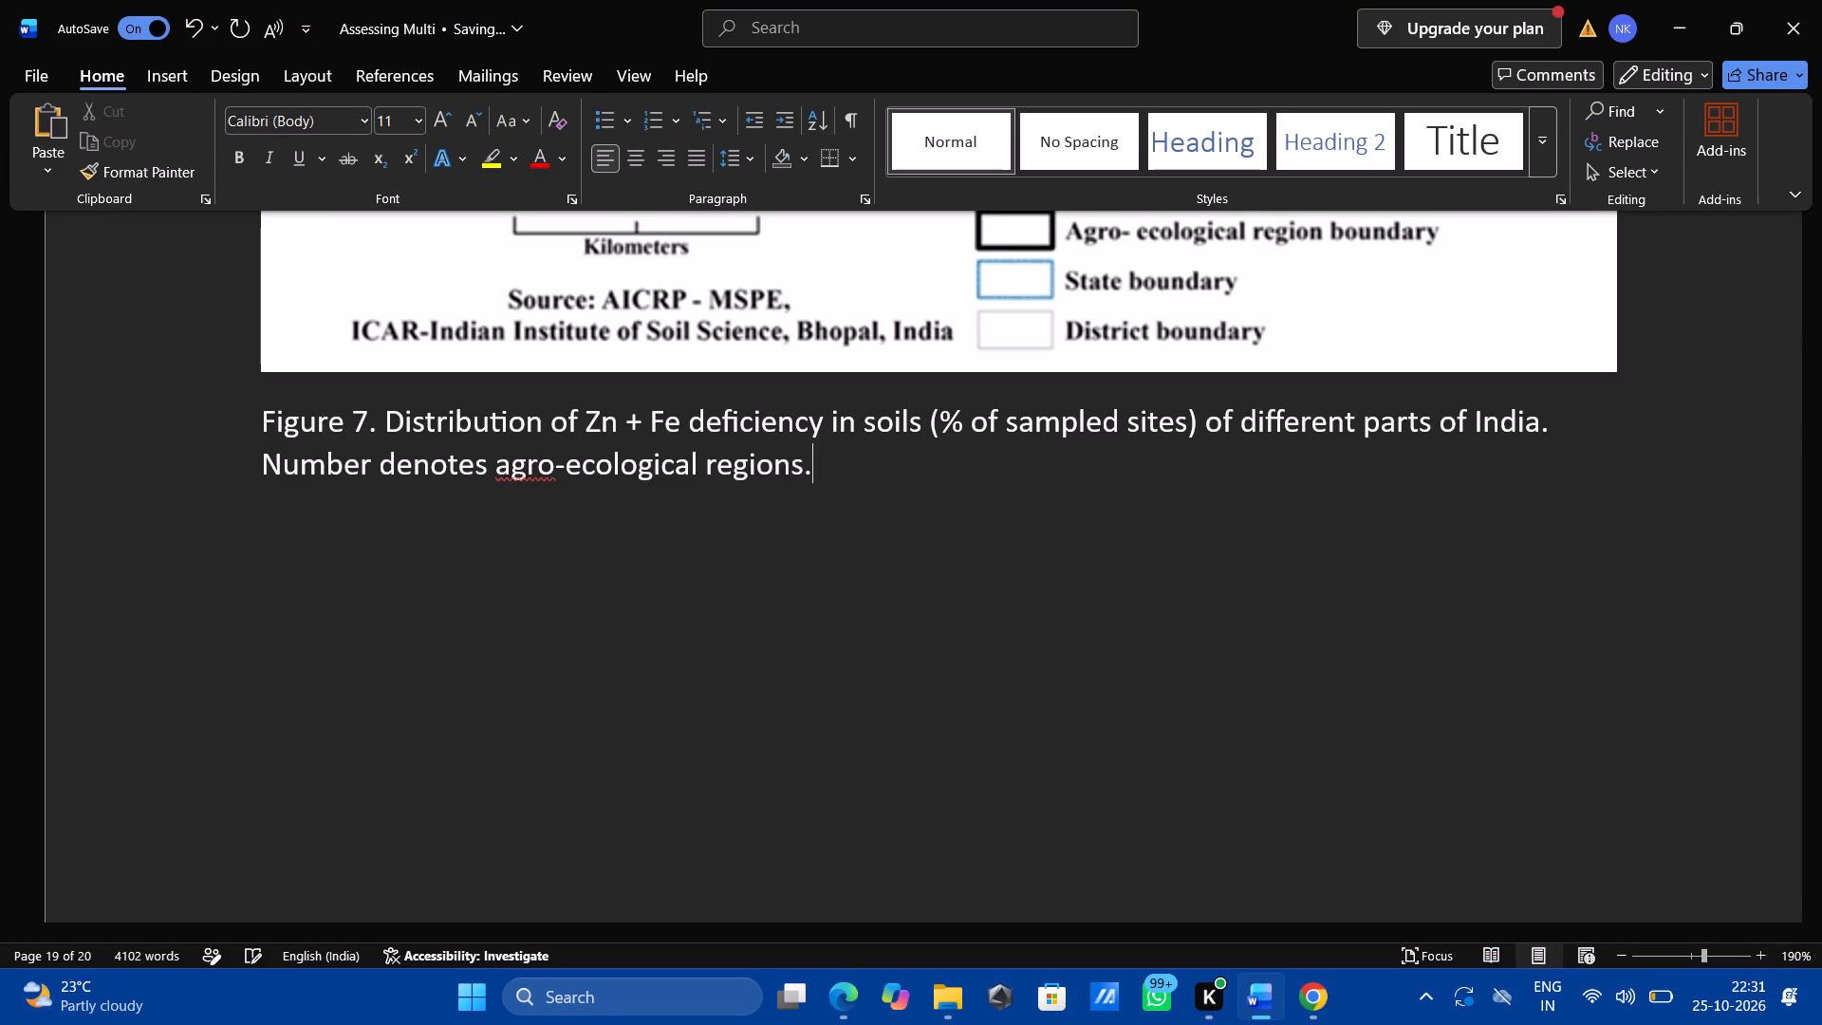
# Add six blank lines after the Figure 7 caption so the insertion point moves onto the following page.
pyautogui.scroll(-3, 1080, 815)
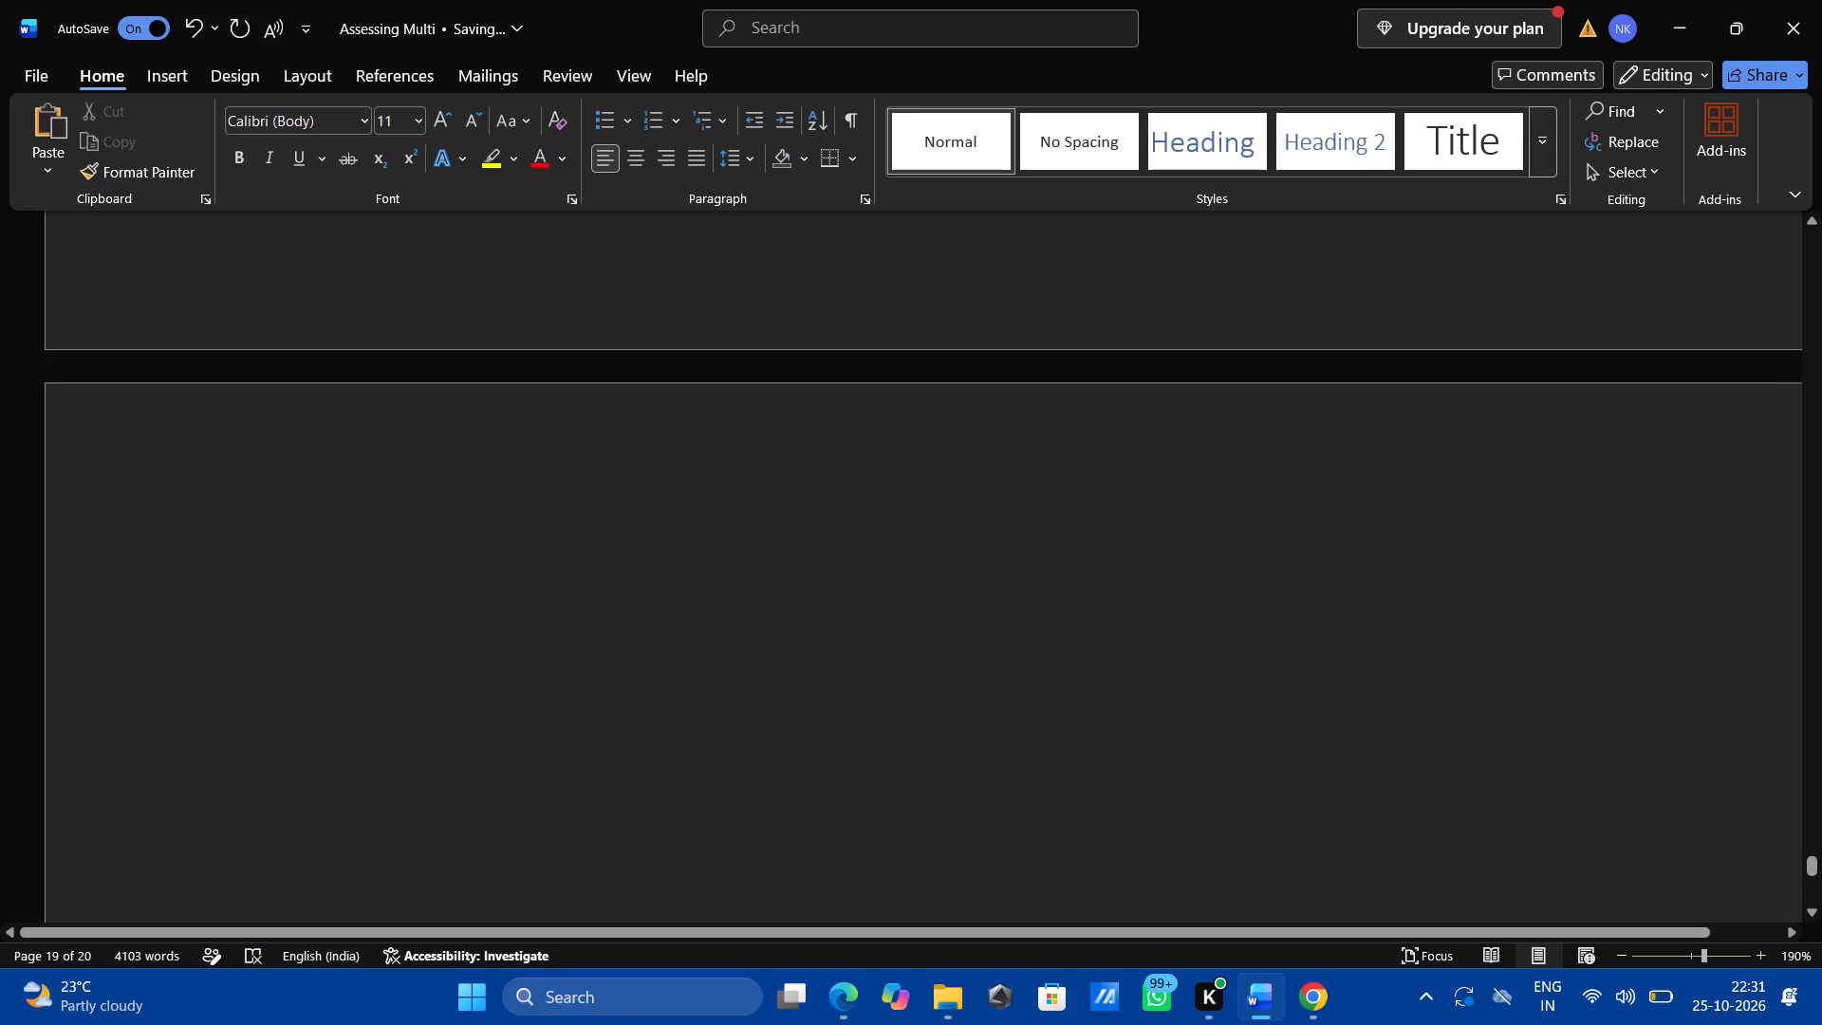
pyautogui.scroll(2, 1080, 815)
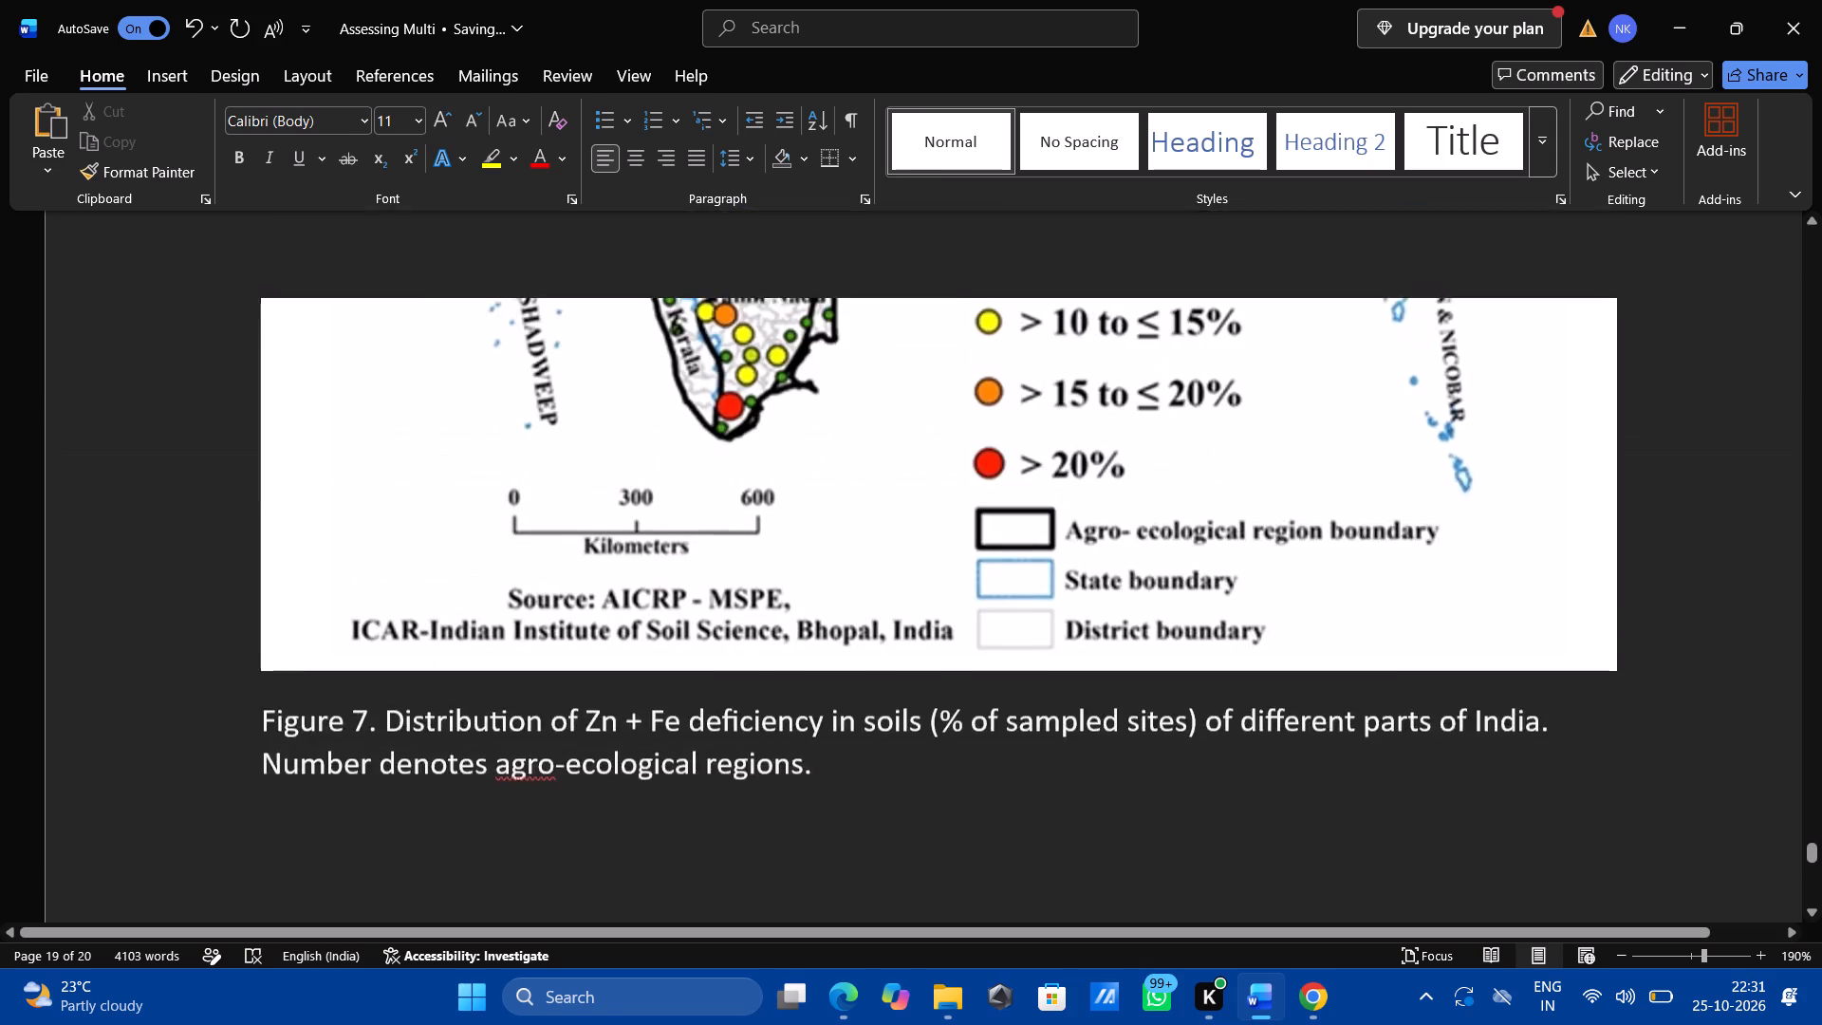
pyautogui.scroll(1, 1080, 815)
pyautogui.press('Return')
pyautogui.press('Return')
pyautogui.press('Return')
pyautogui.press('Return')
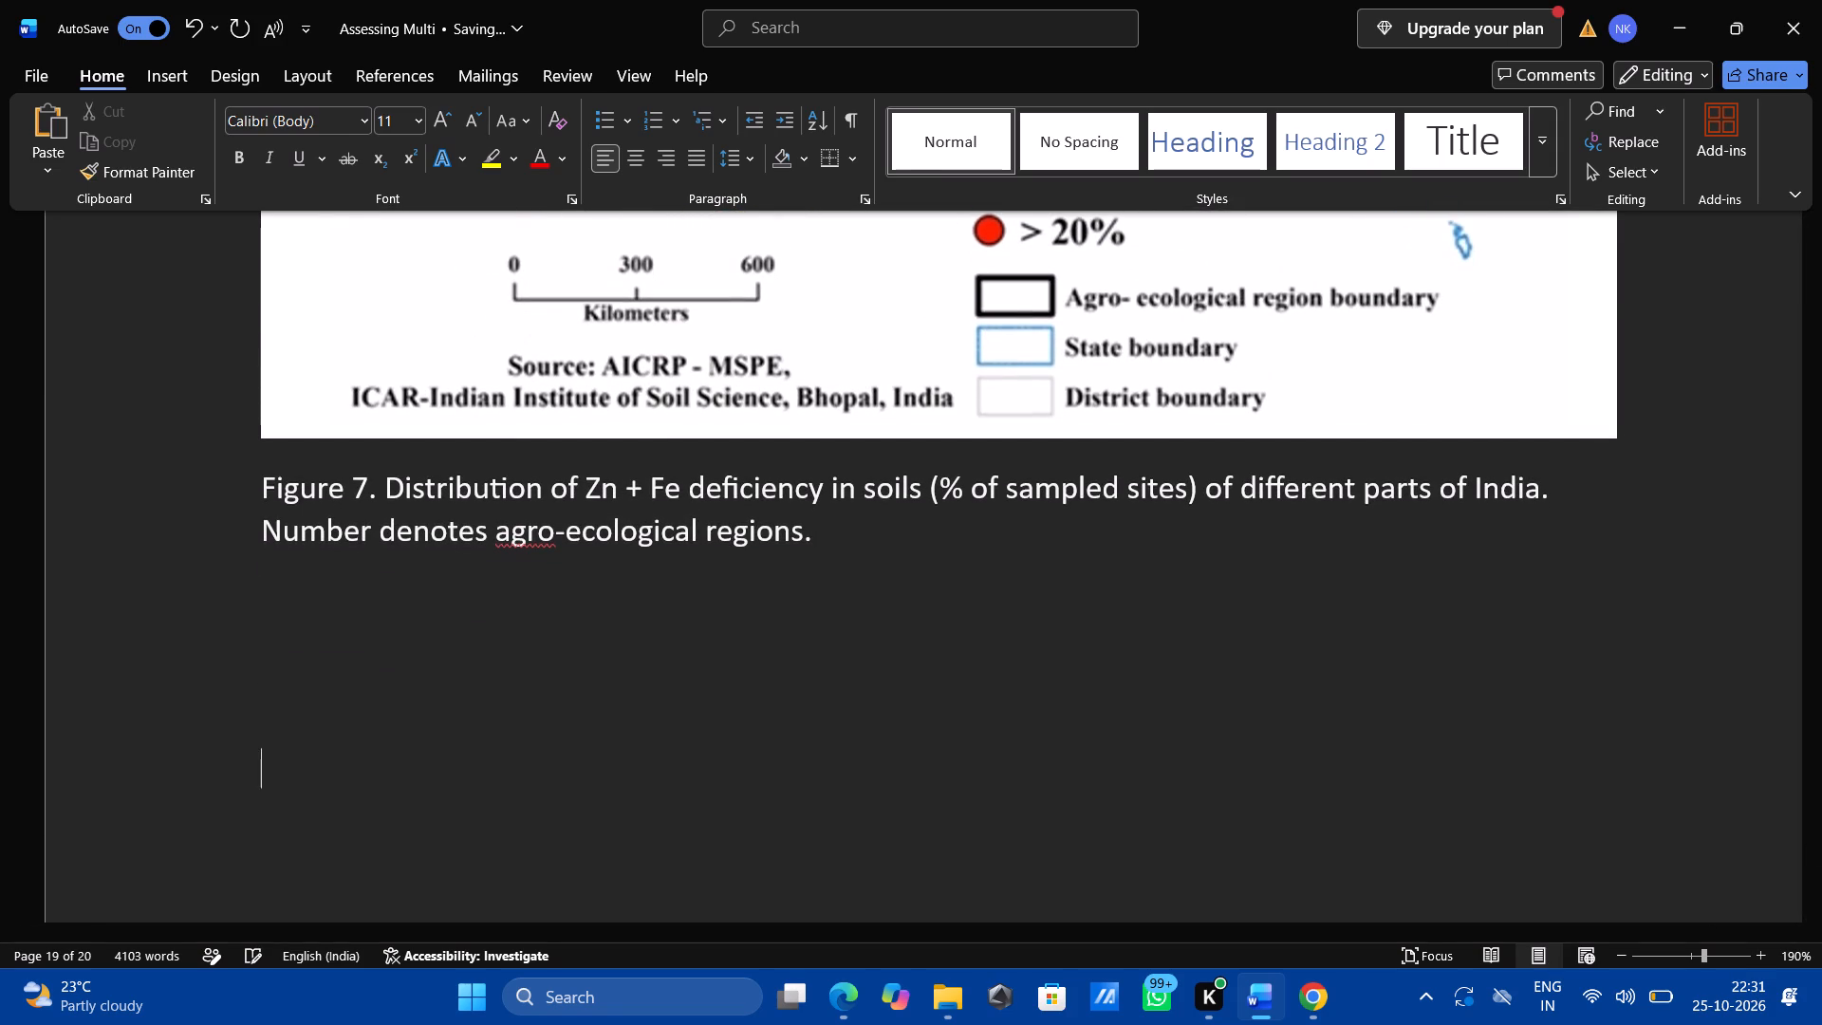
pyautogui.press('Return')
pyautogui.press('Return')
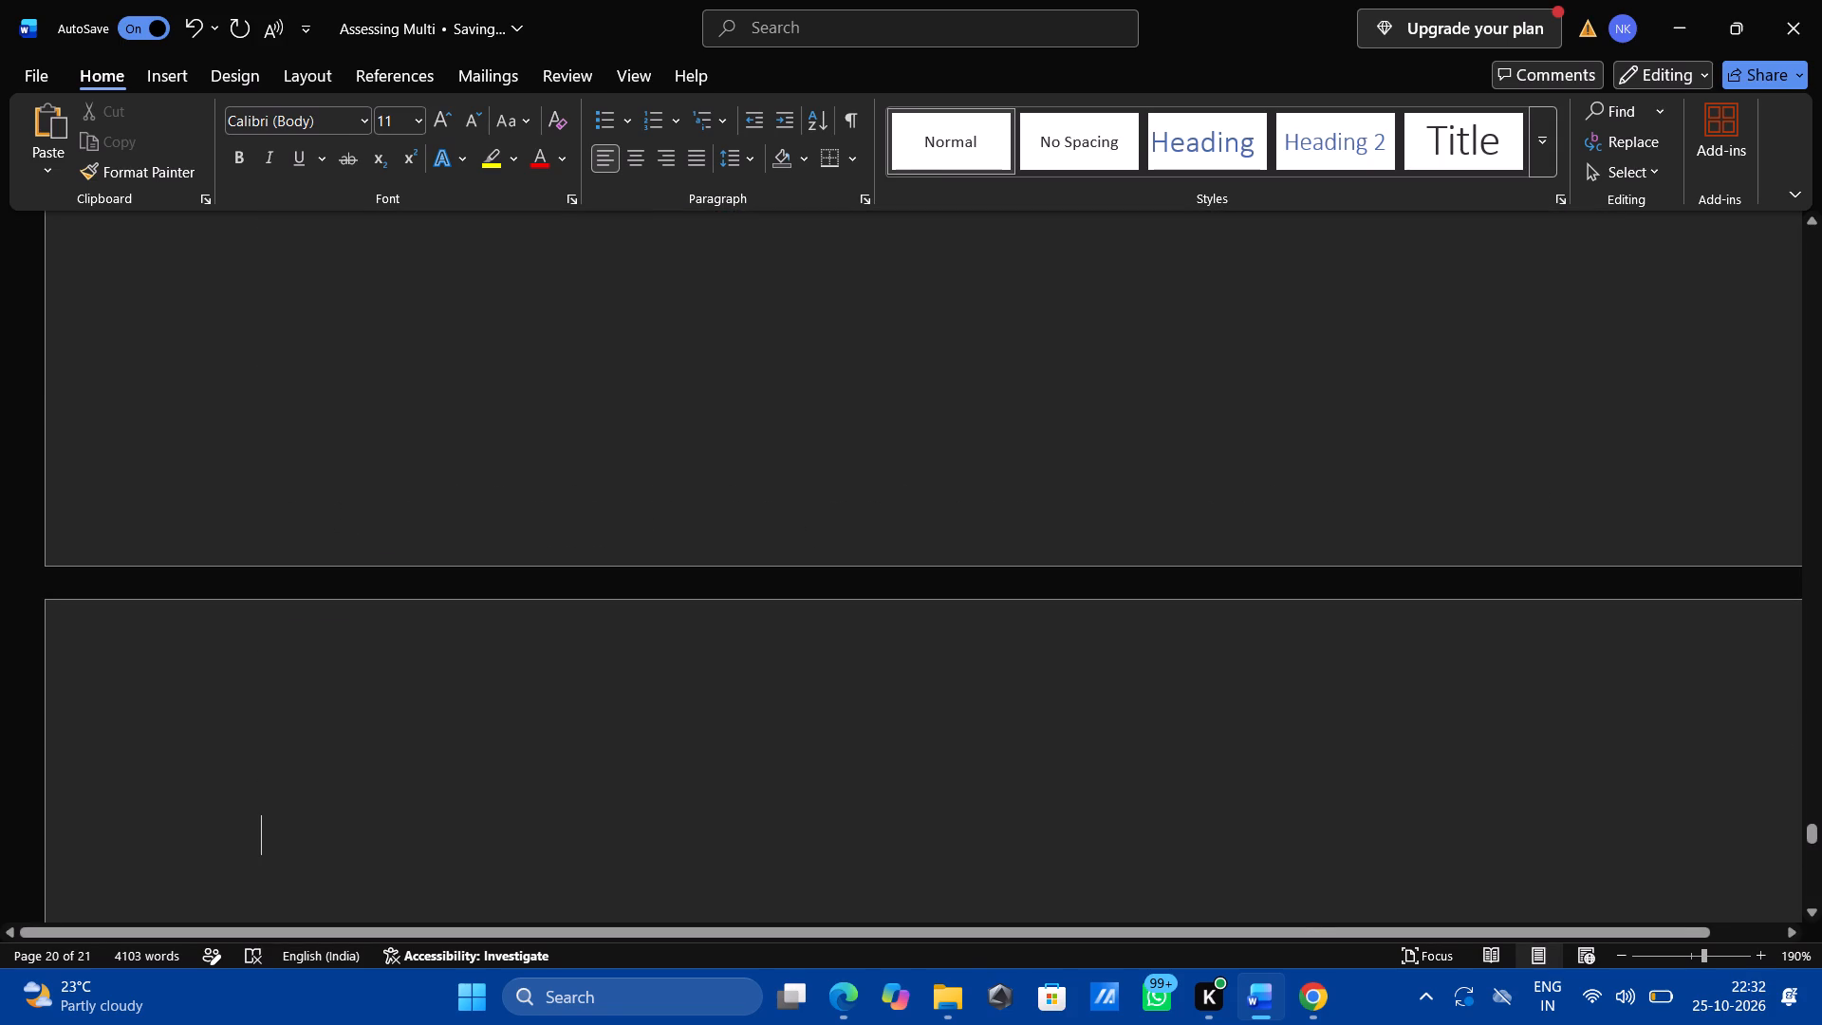
# Switch to the PDF in Edge, capture the Figure 8 Zn + Mn deficiency map on page 13 without its caption, and save the screenshot.
pyautogui.click(850, 1002)
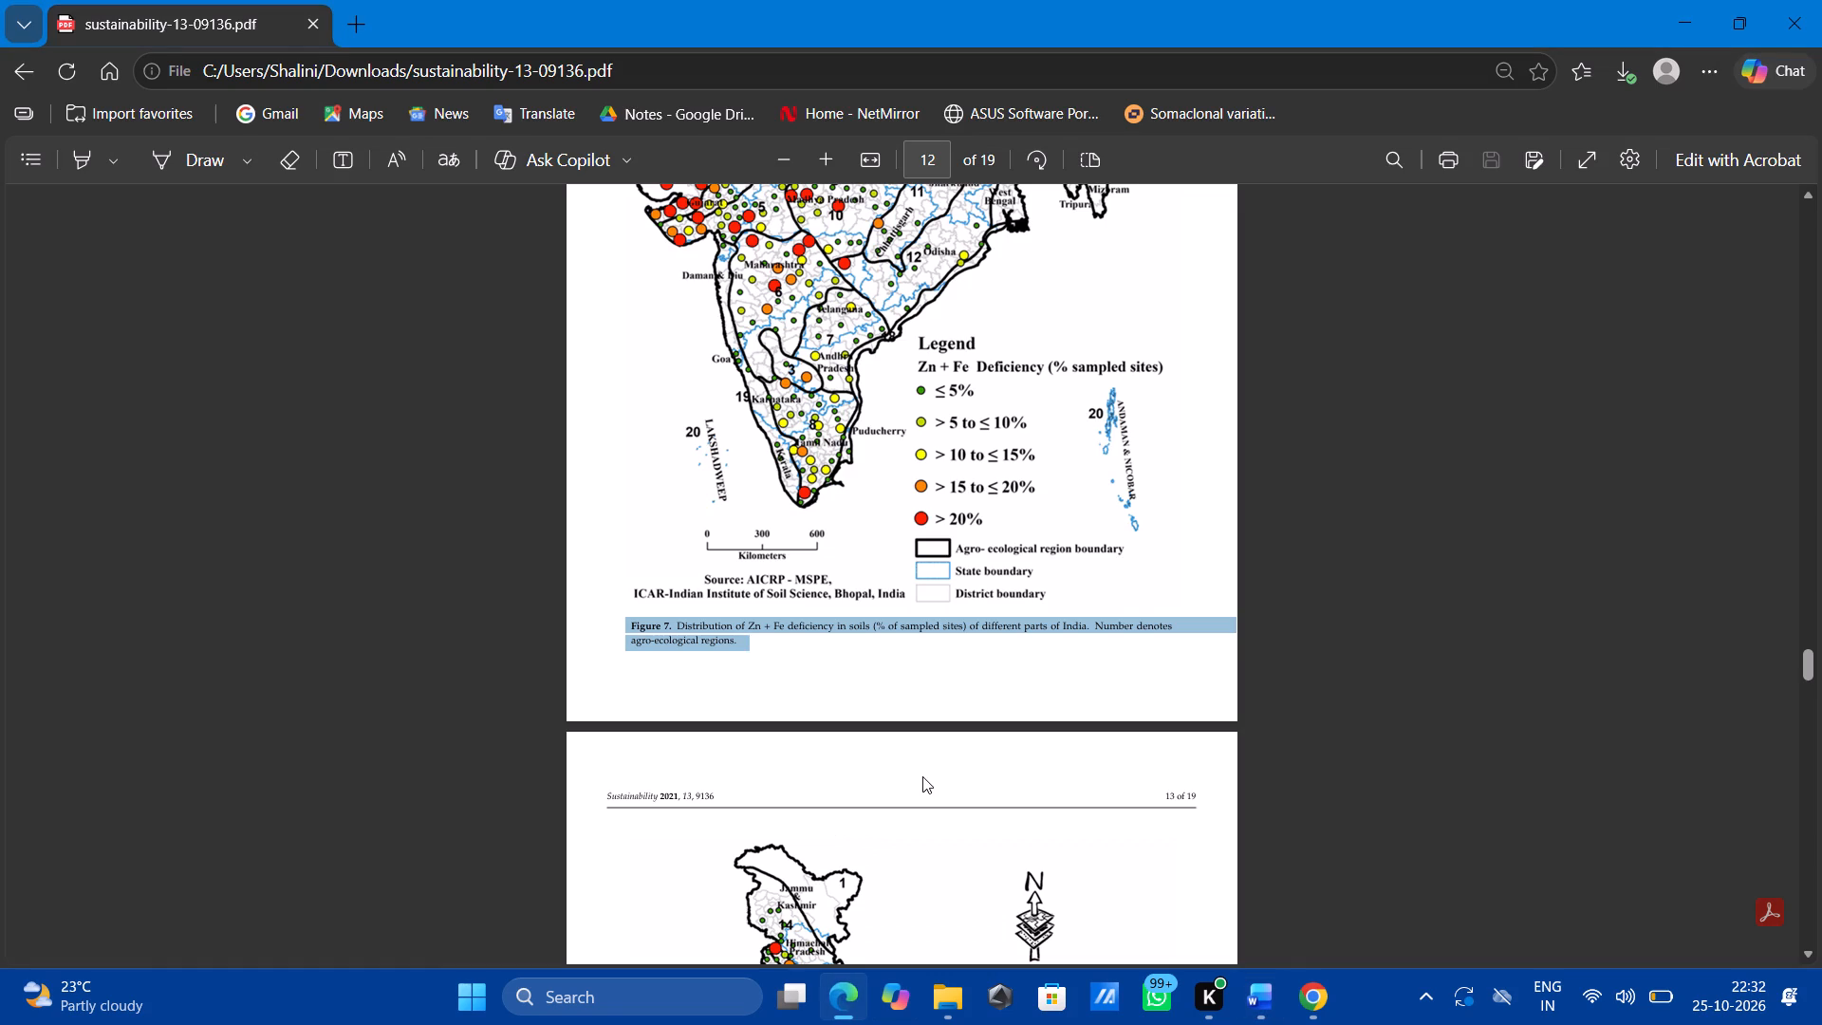
pyautogui.scroll(-6, 922, 776)
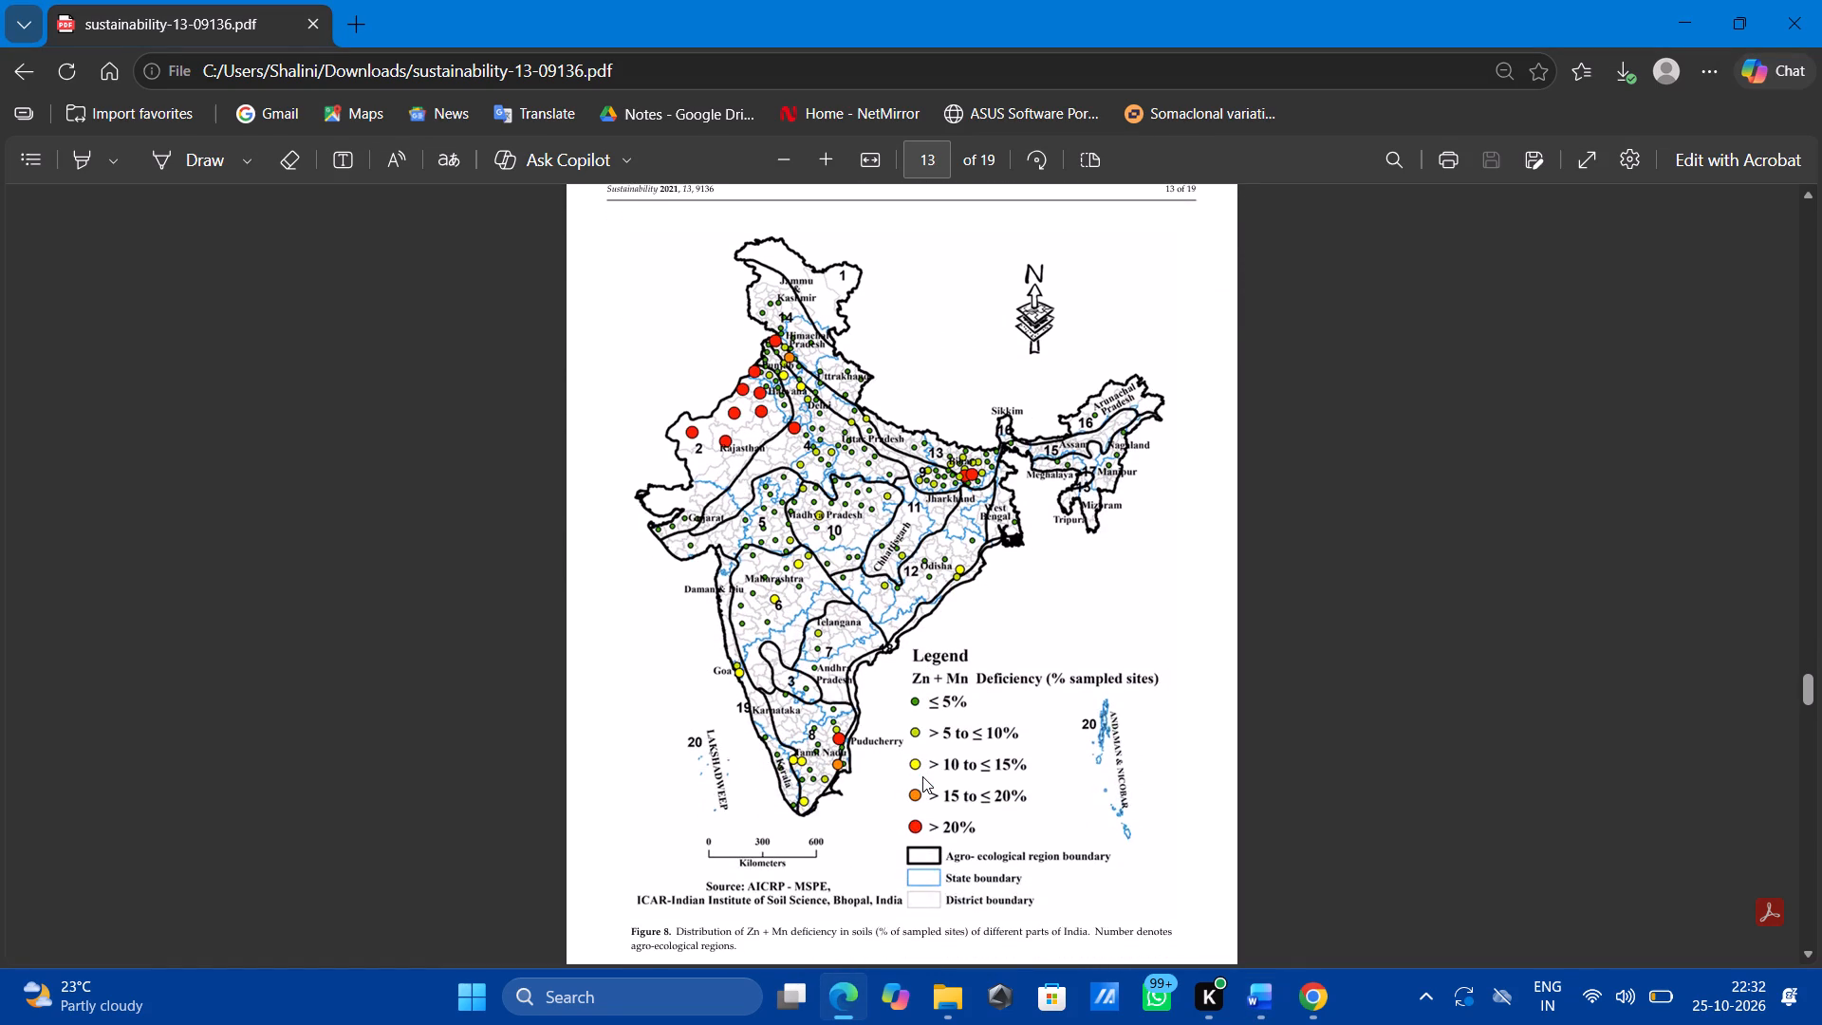
pyautogui.scroll(-1, 922, 776)
pyautogui.rightClick(784, 637)
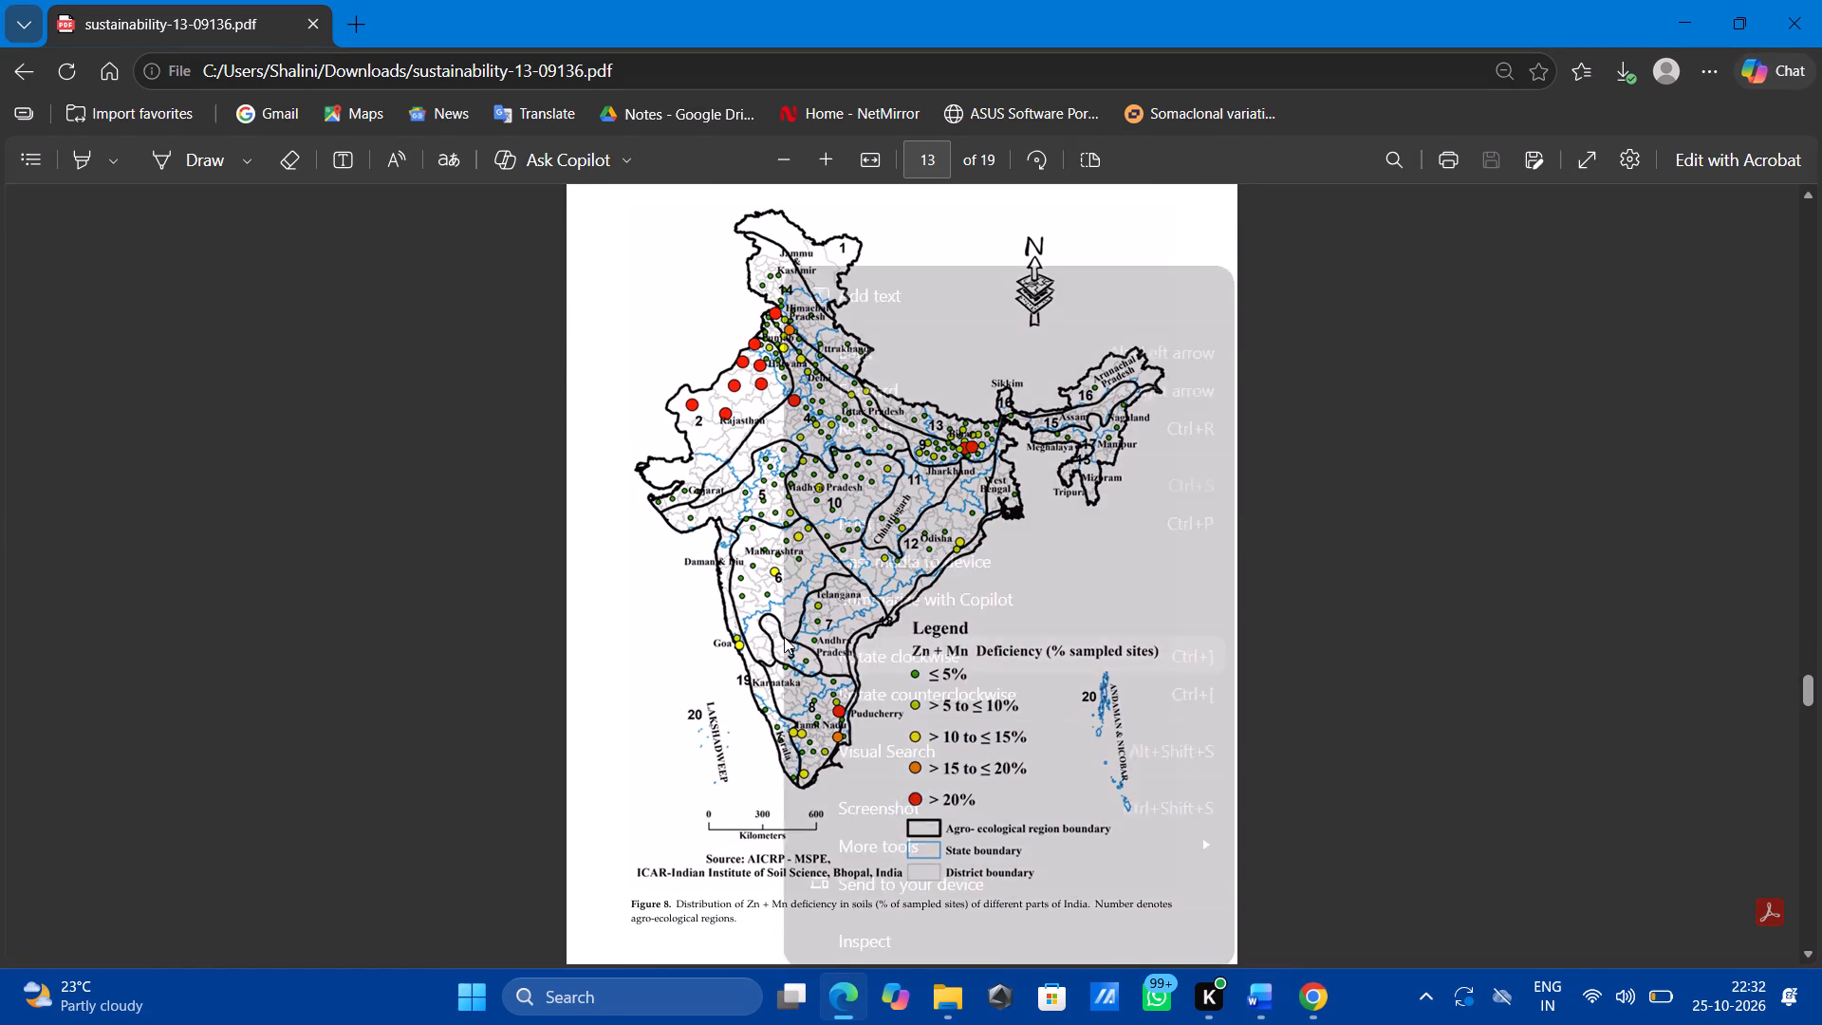
pyautogui.click(904, 792)
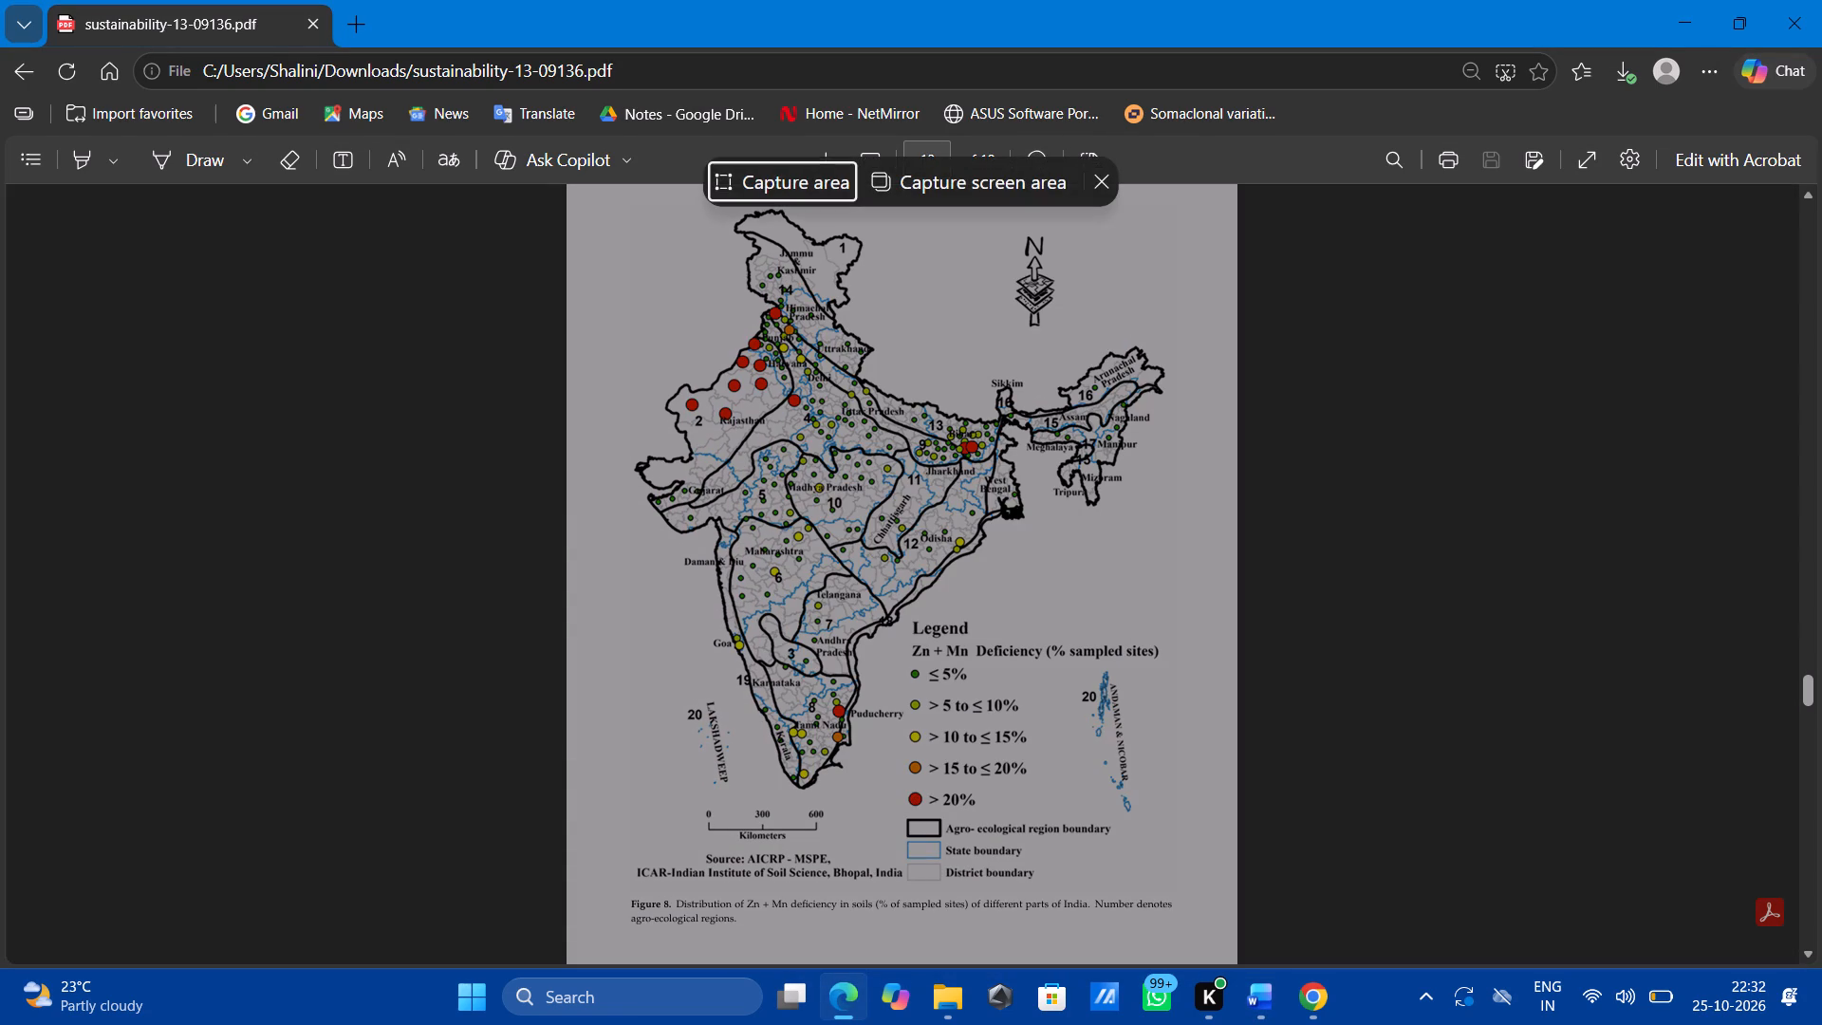
pyautogui.click(776, 183)
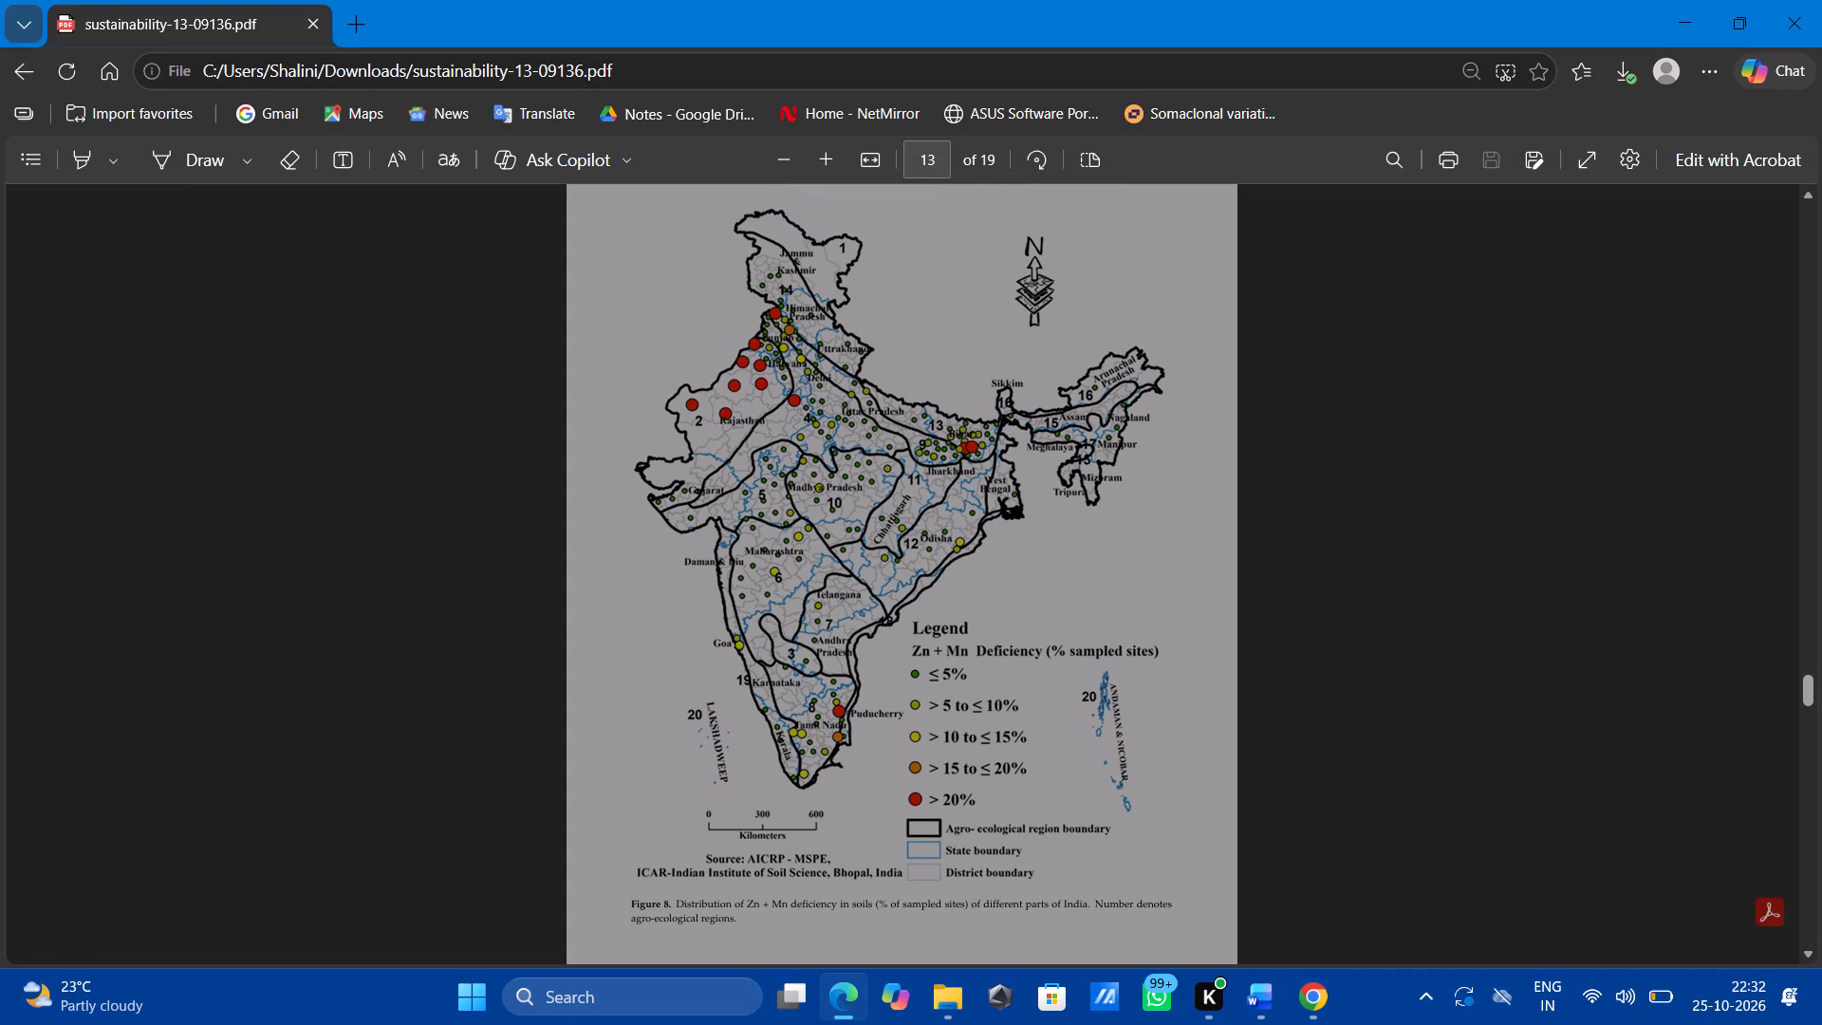
pyautogui.moveTo(595, 204); pyautogui.dragTo(1106, 404)
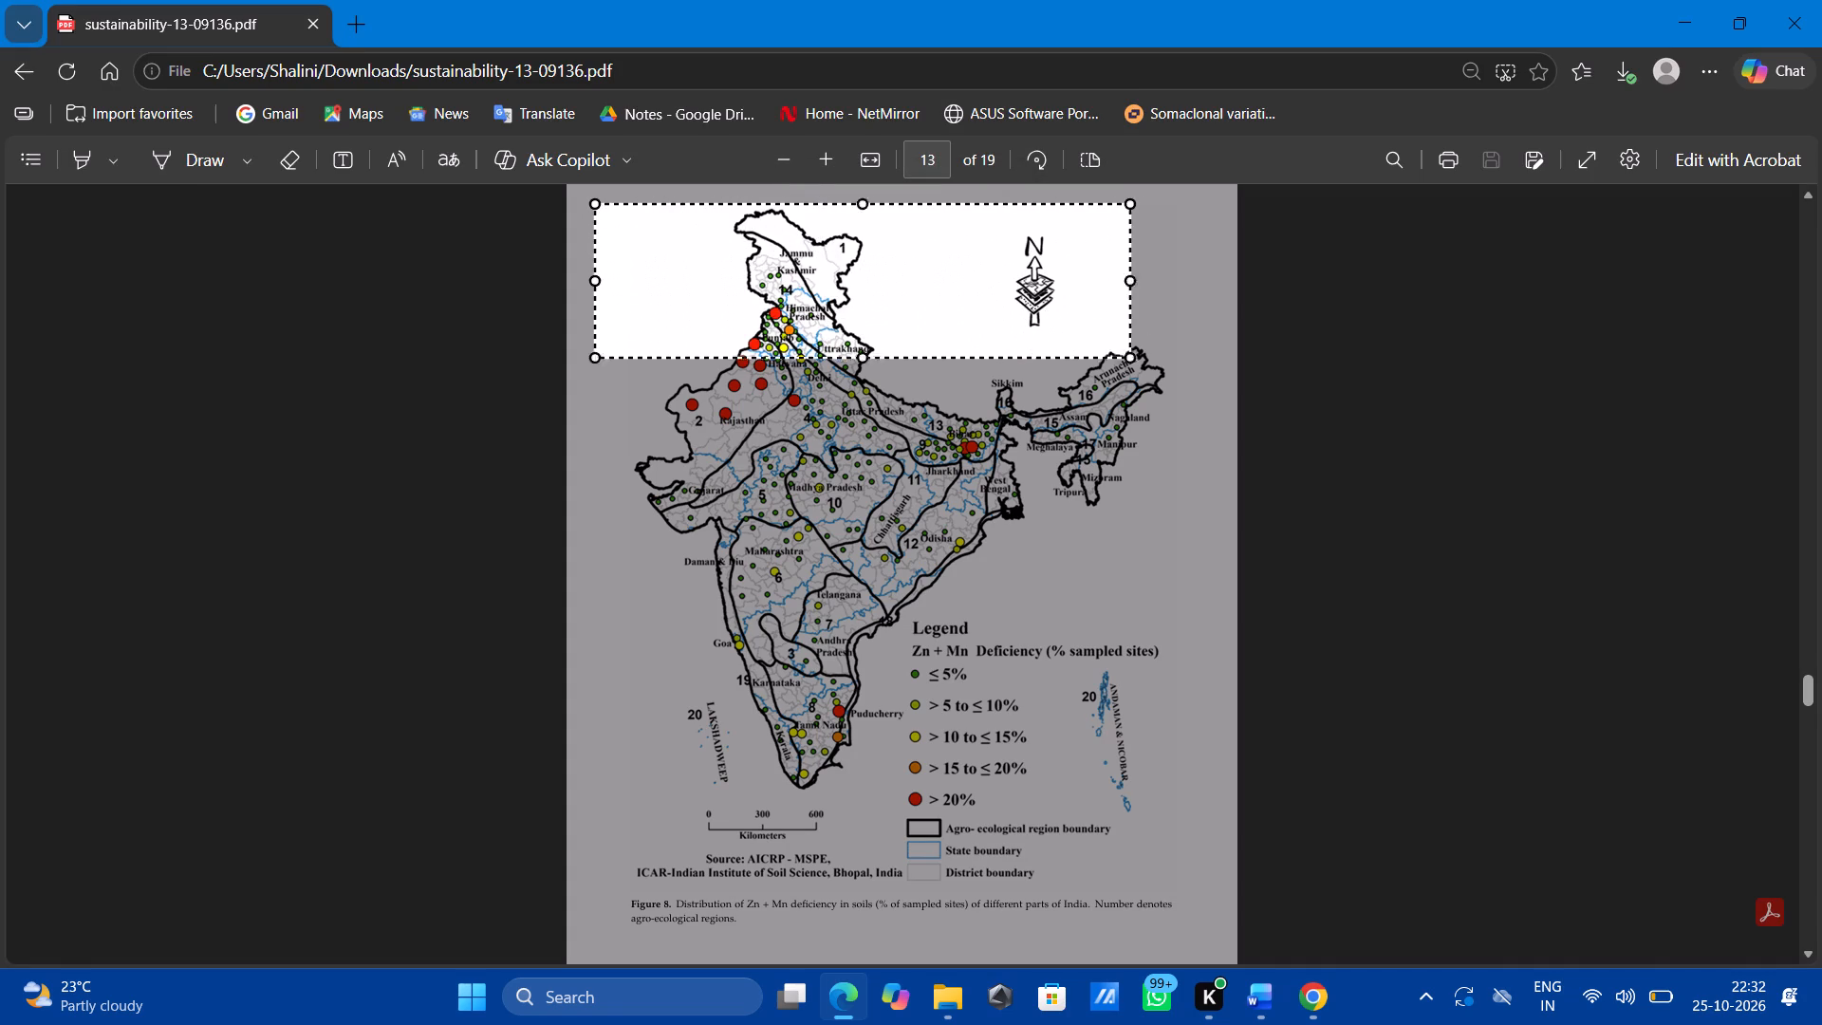
pyautogui.moveTo(1106, 404); pyautogui.dragTo(1228, 894)
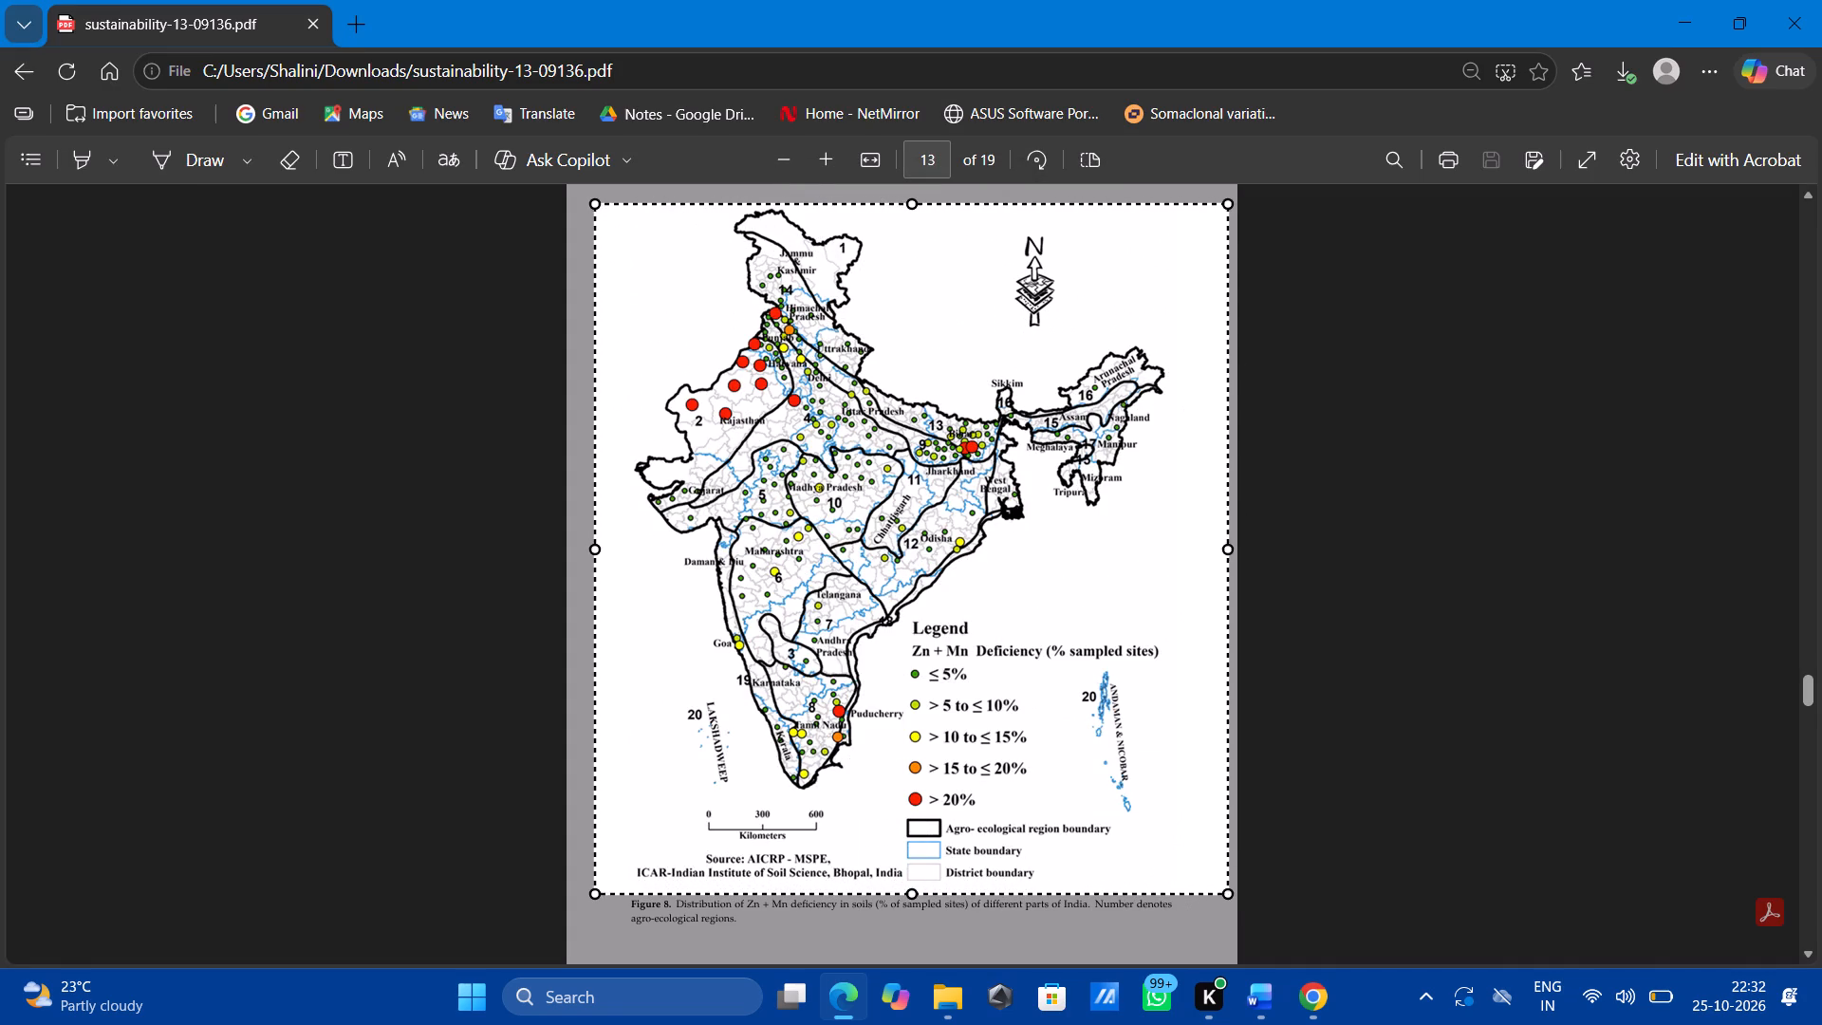
pyautogui.moveTo(1228, 894); pyautogui.dragTo(1209, 885)
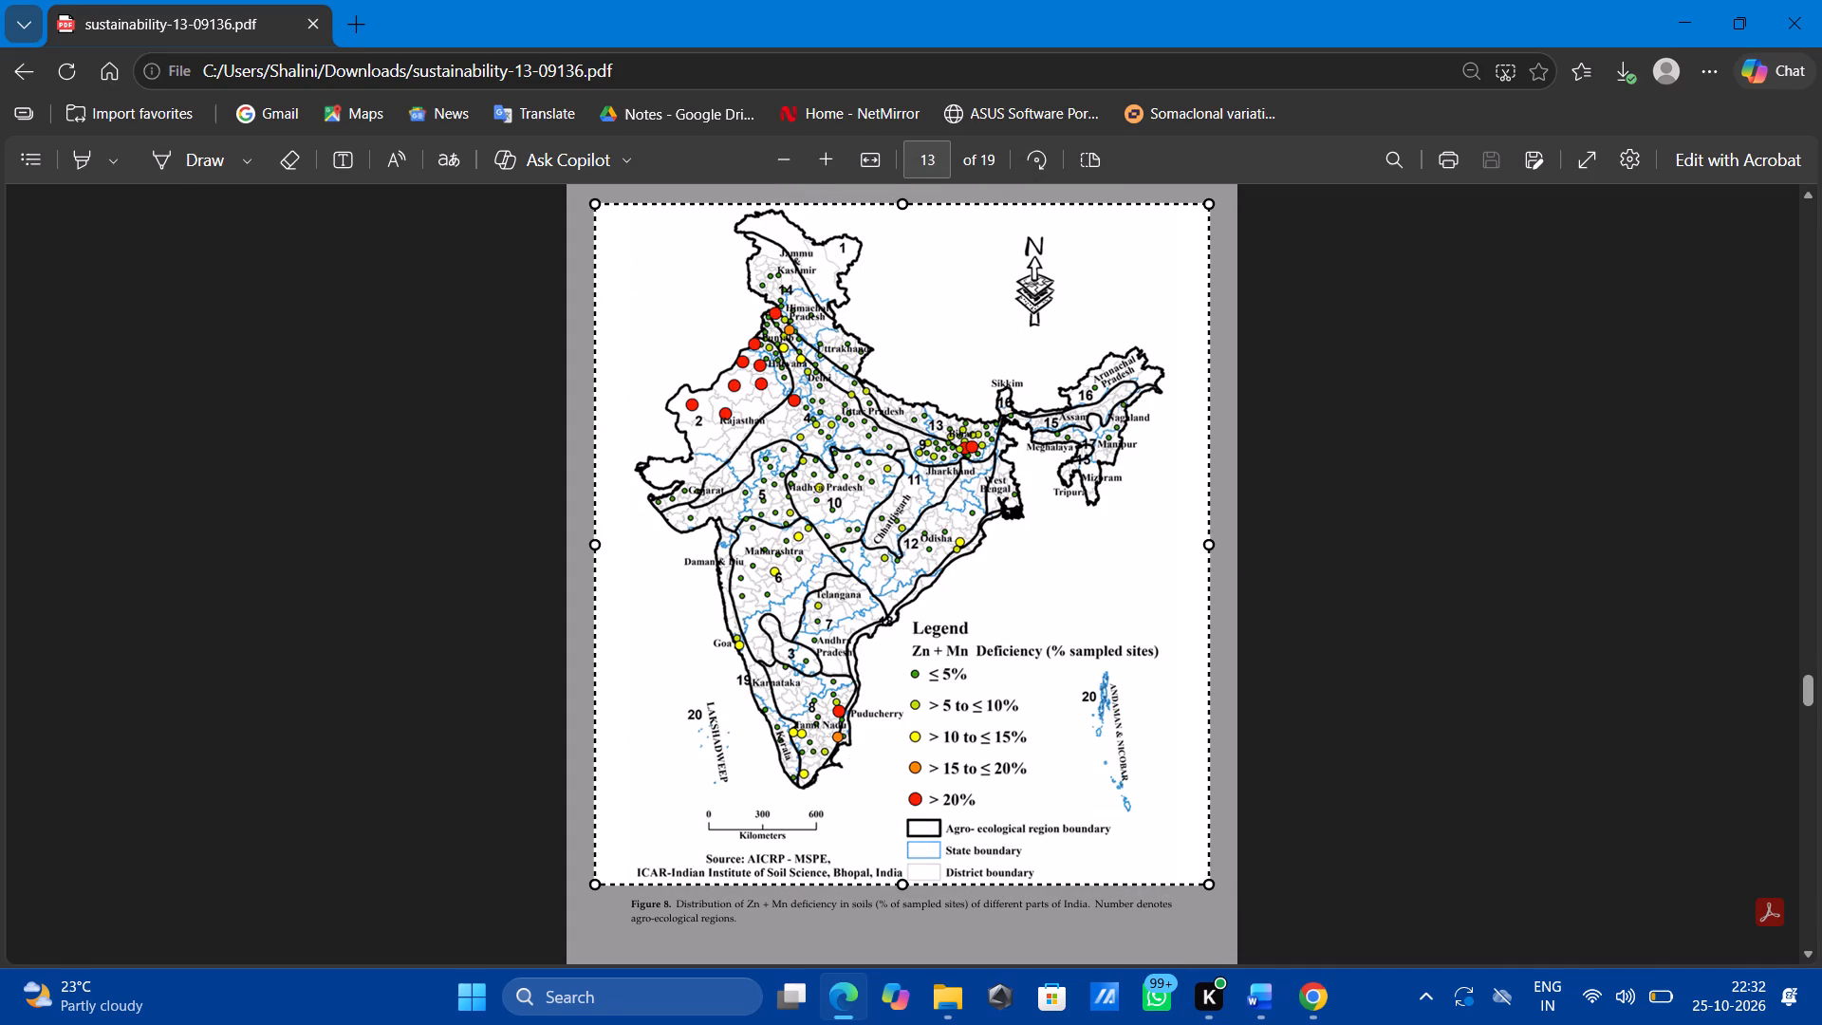
pyautogui.moveTo(1209, 885); pyautogui.dragTo(1210, 885)
pyautogui.click(1368, 884)
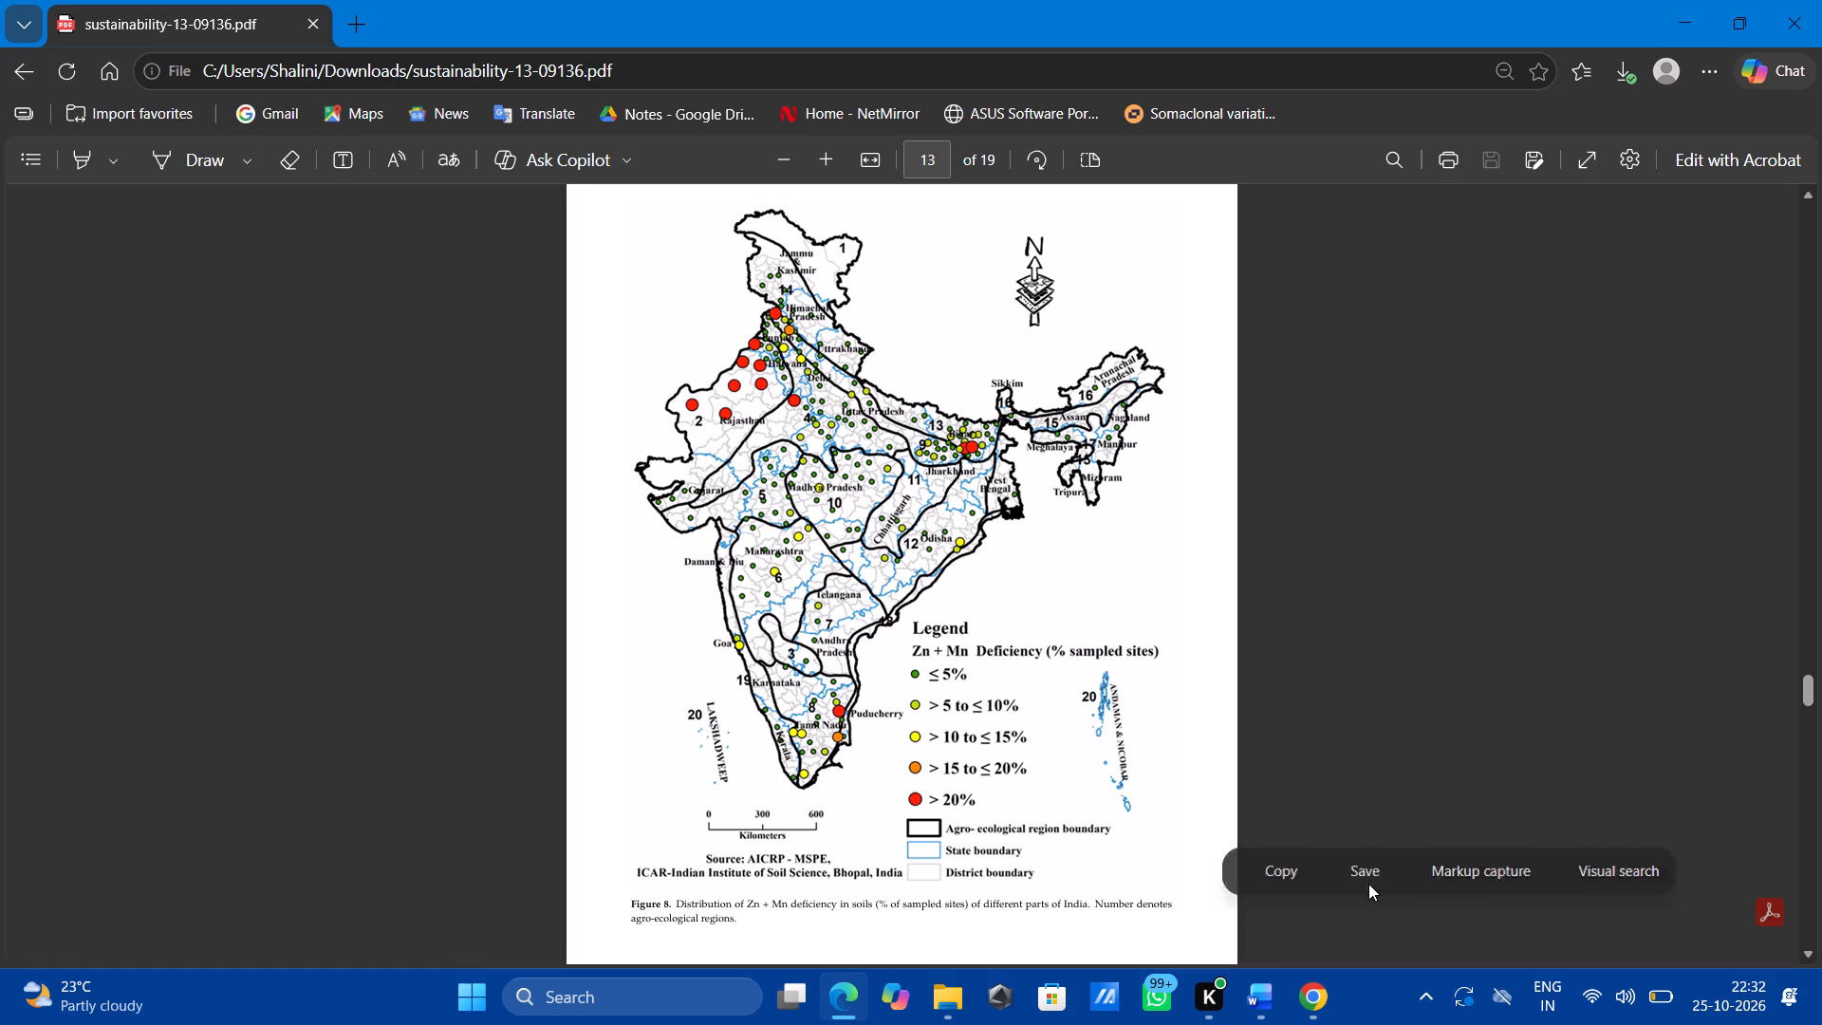
# Switch to the Word document and insert the saved picture Screenshot_25-10-2026_223222_ from Downloads on the page after Figure 7.
pyautogui.click(1278, 998)
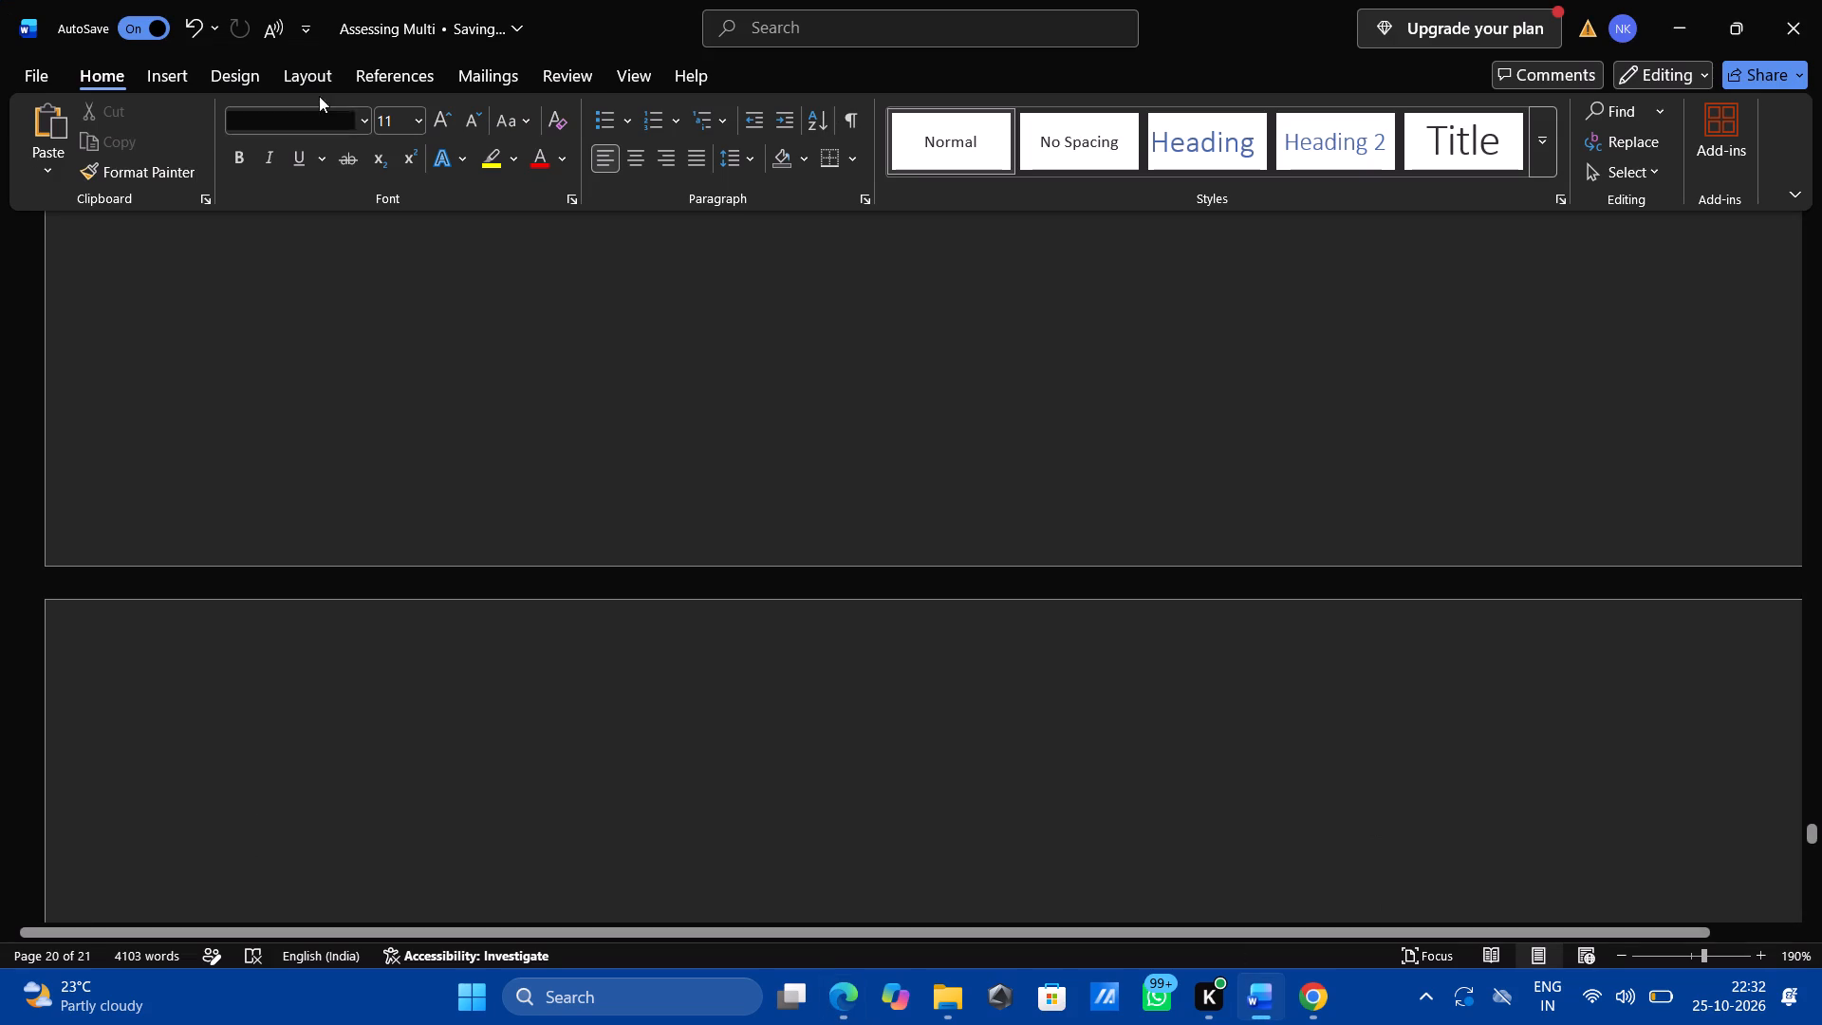
pyautogui.click(195, 65)
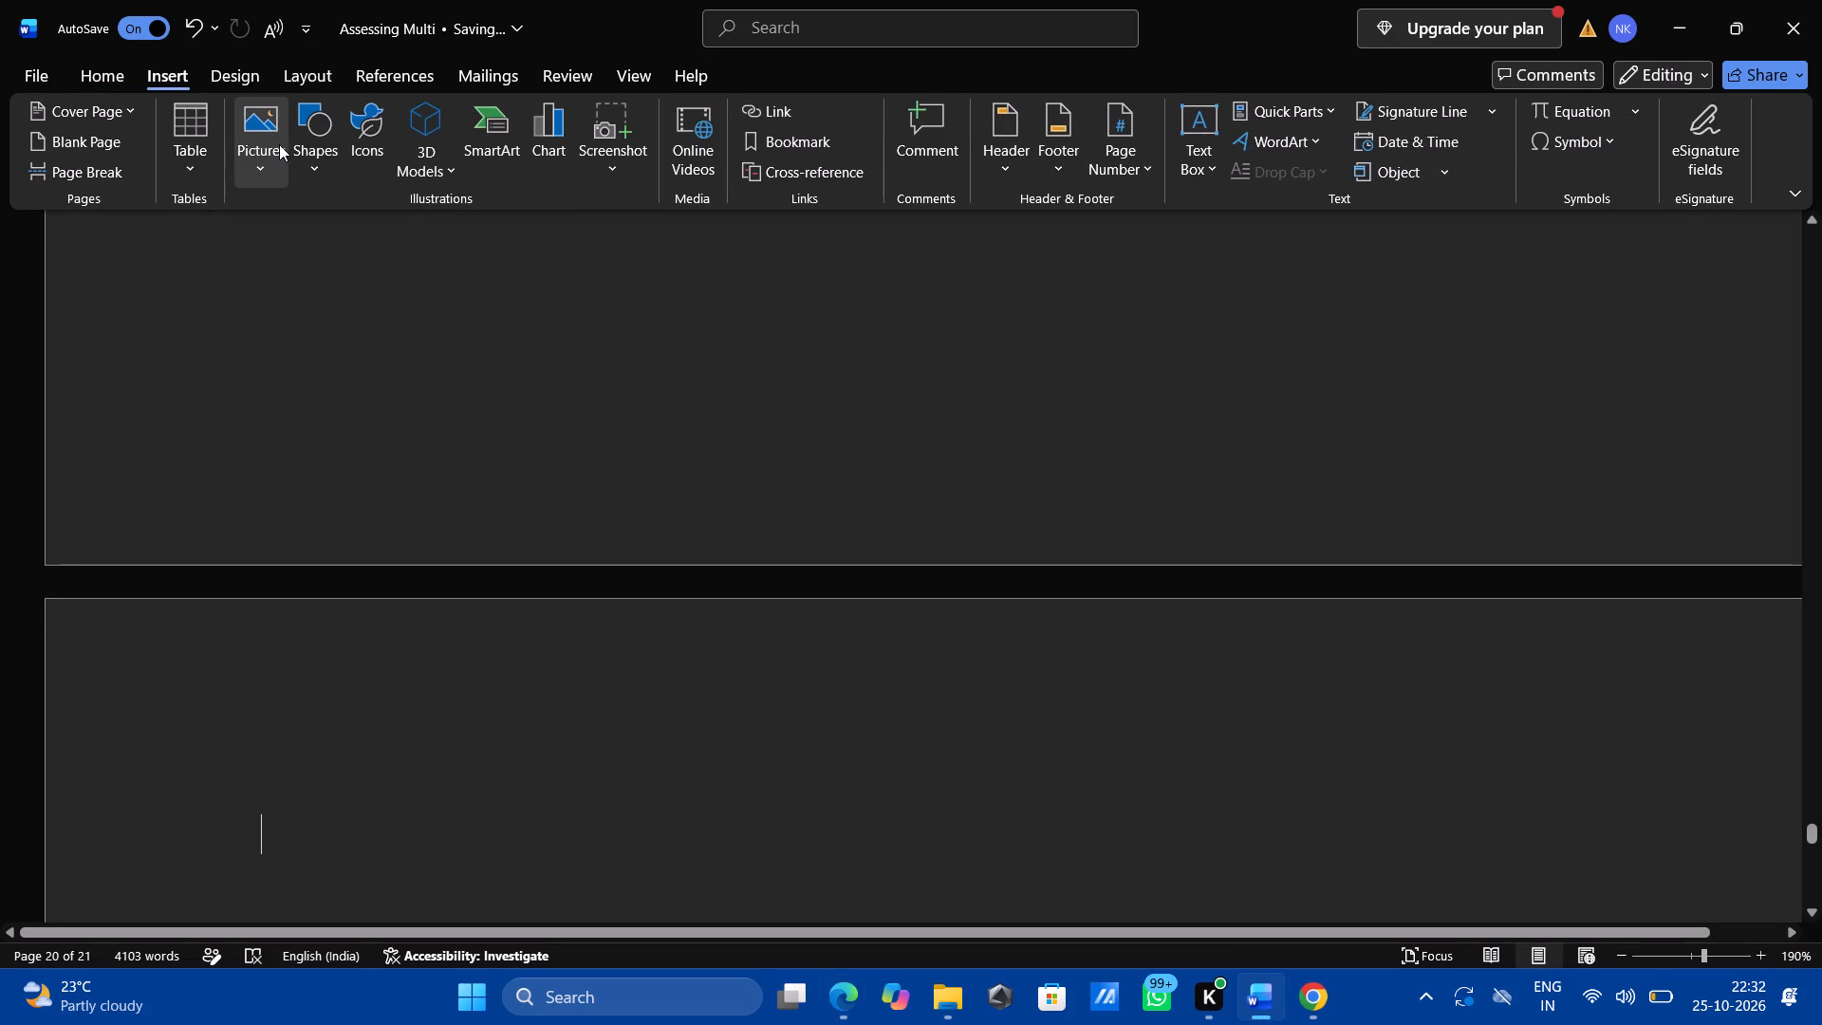
pyautogui.click(279, 144)
pyautogui.click(335, 243)
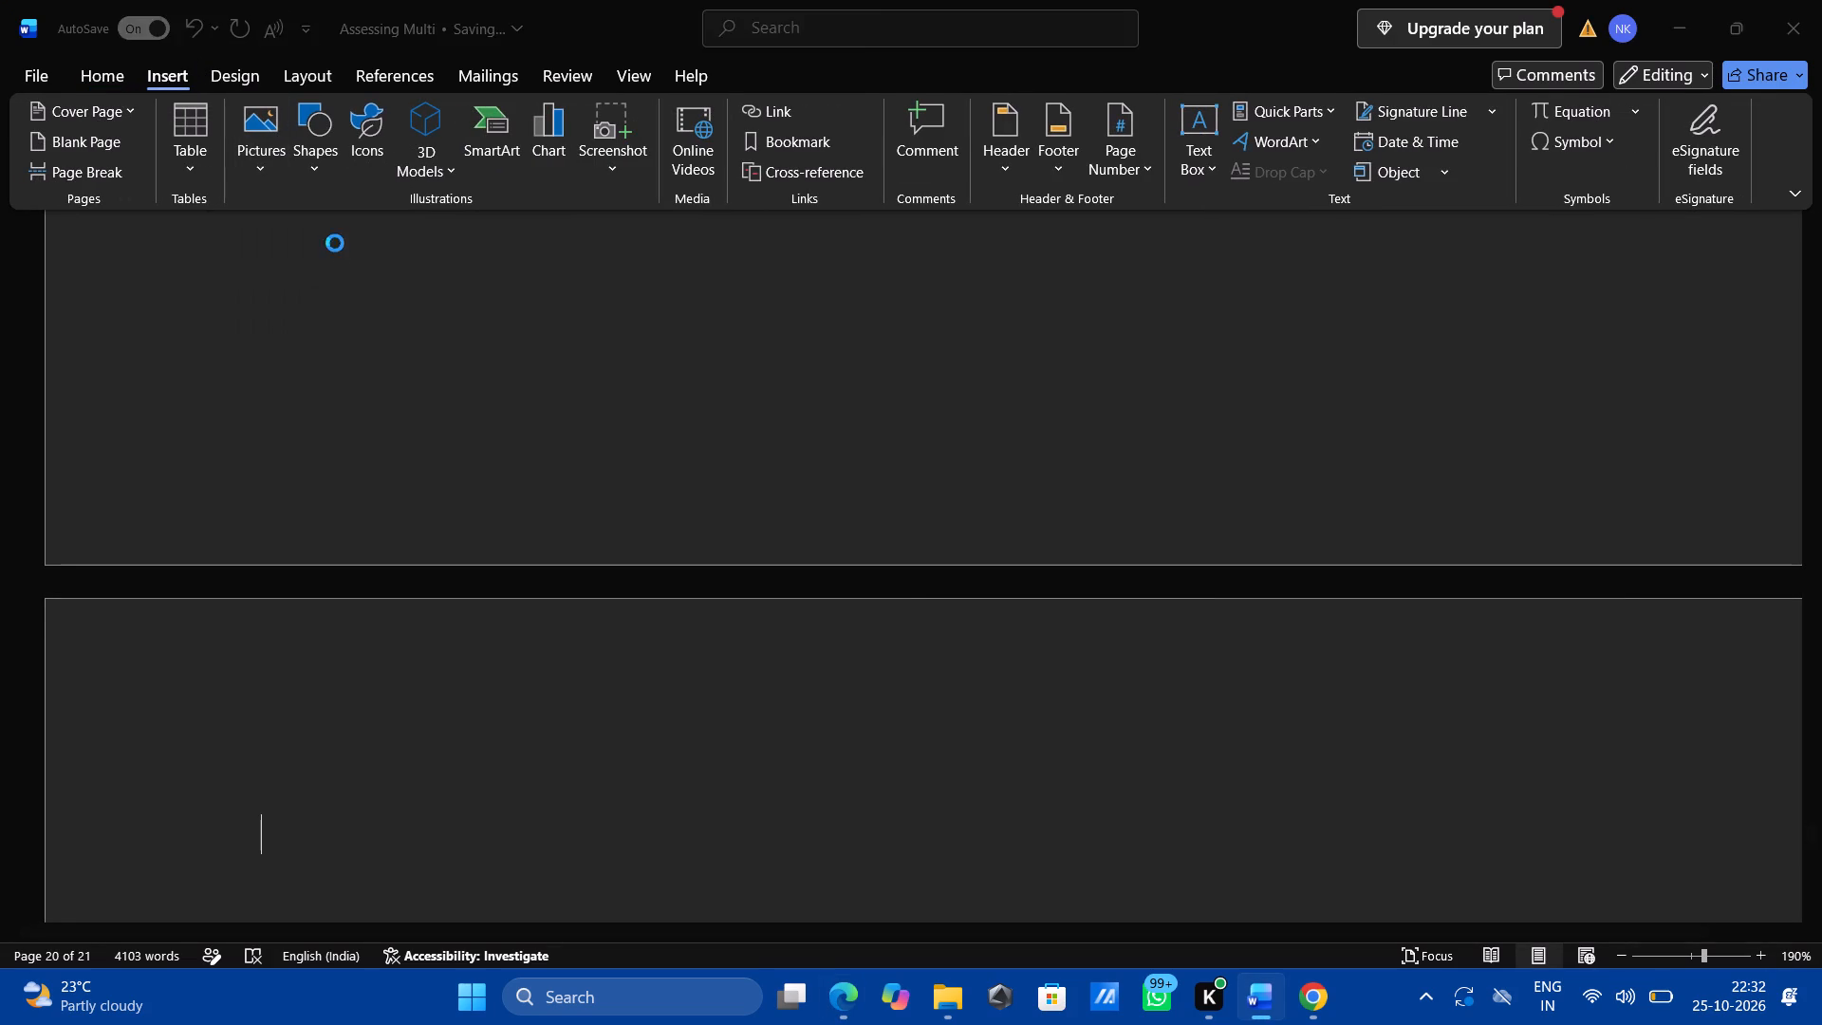
pyautogui.click(381, 214)
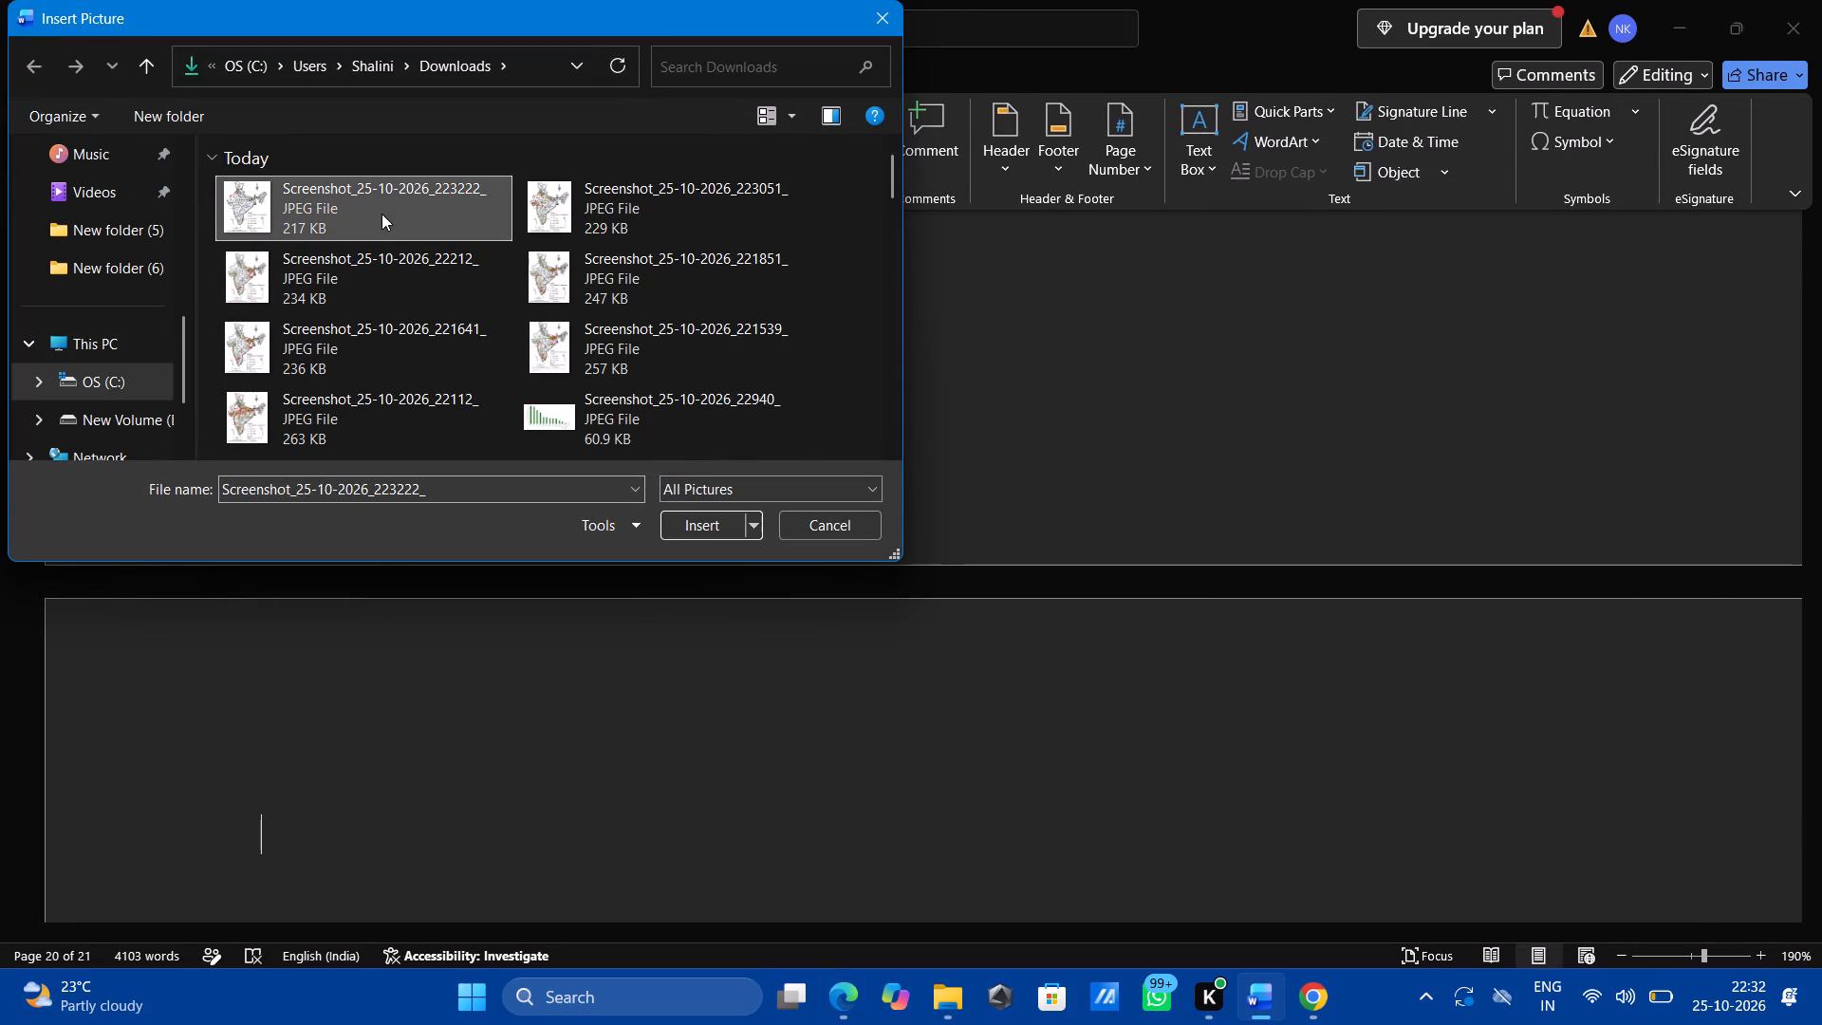
pyautogui.click(698, 521)
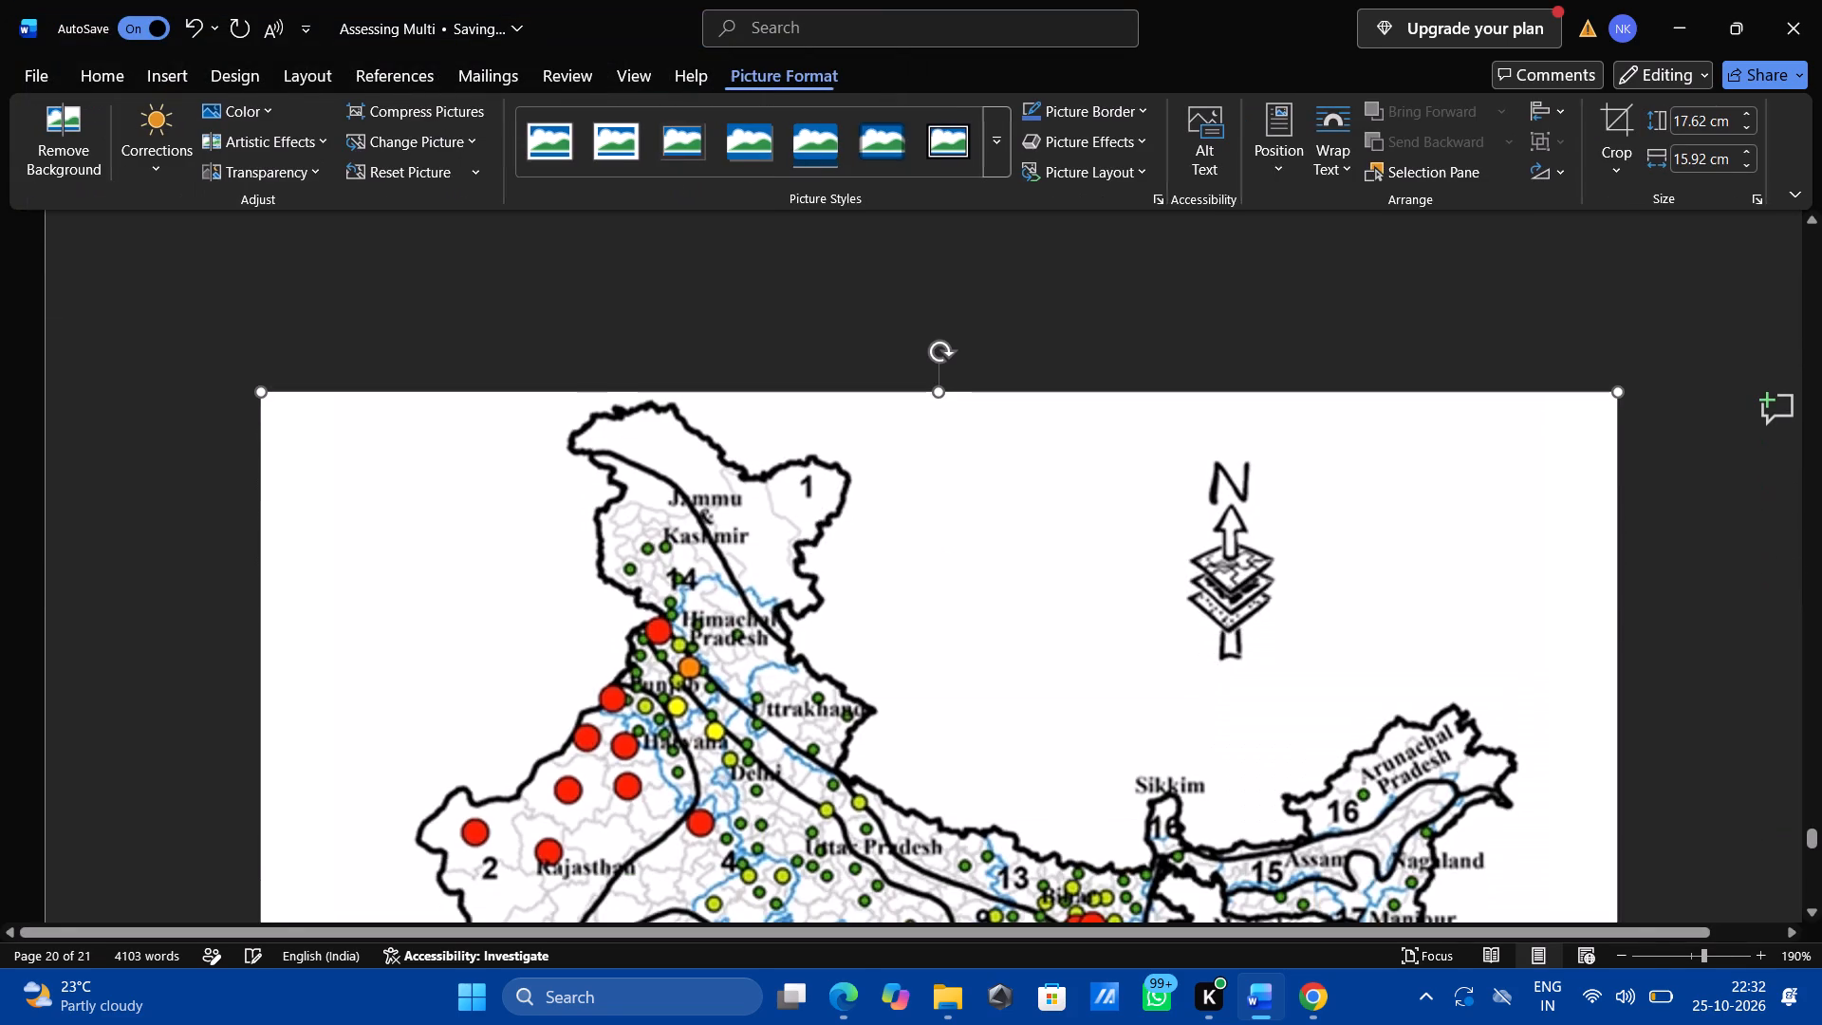
# Copy the full Figure 8 caption from the PDF in Edge, paste it below the inserted map in Word, and remove the stray trailing "F".
pyautogui.scroll(-3, 715, 548)
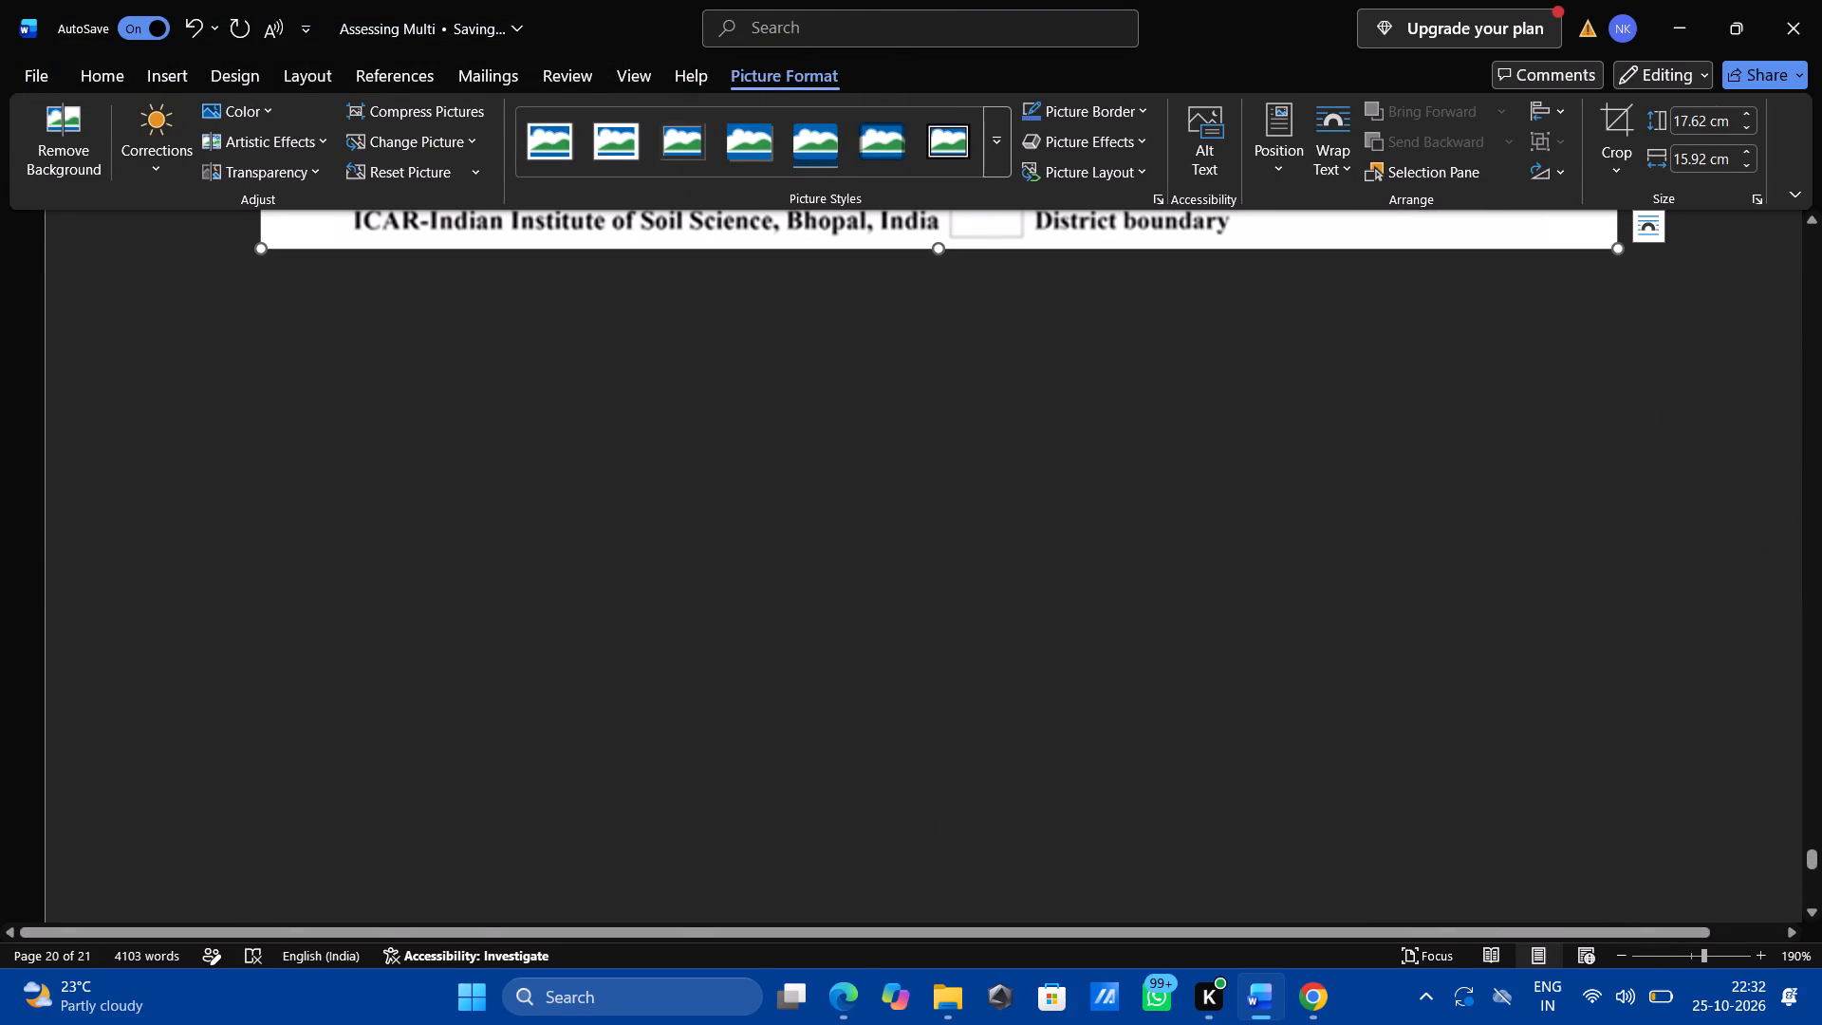
pyautogui.click(270, 306)
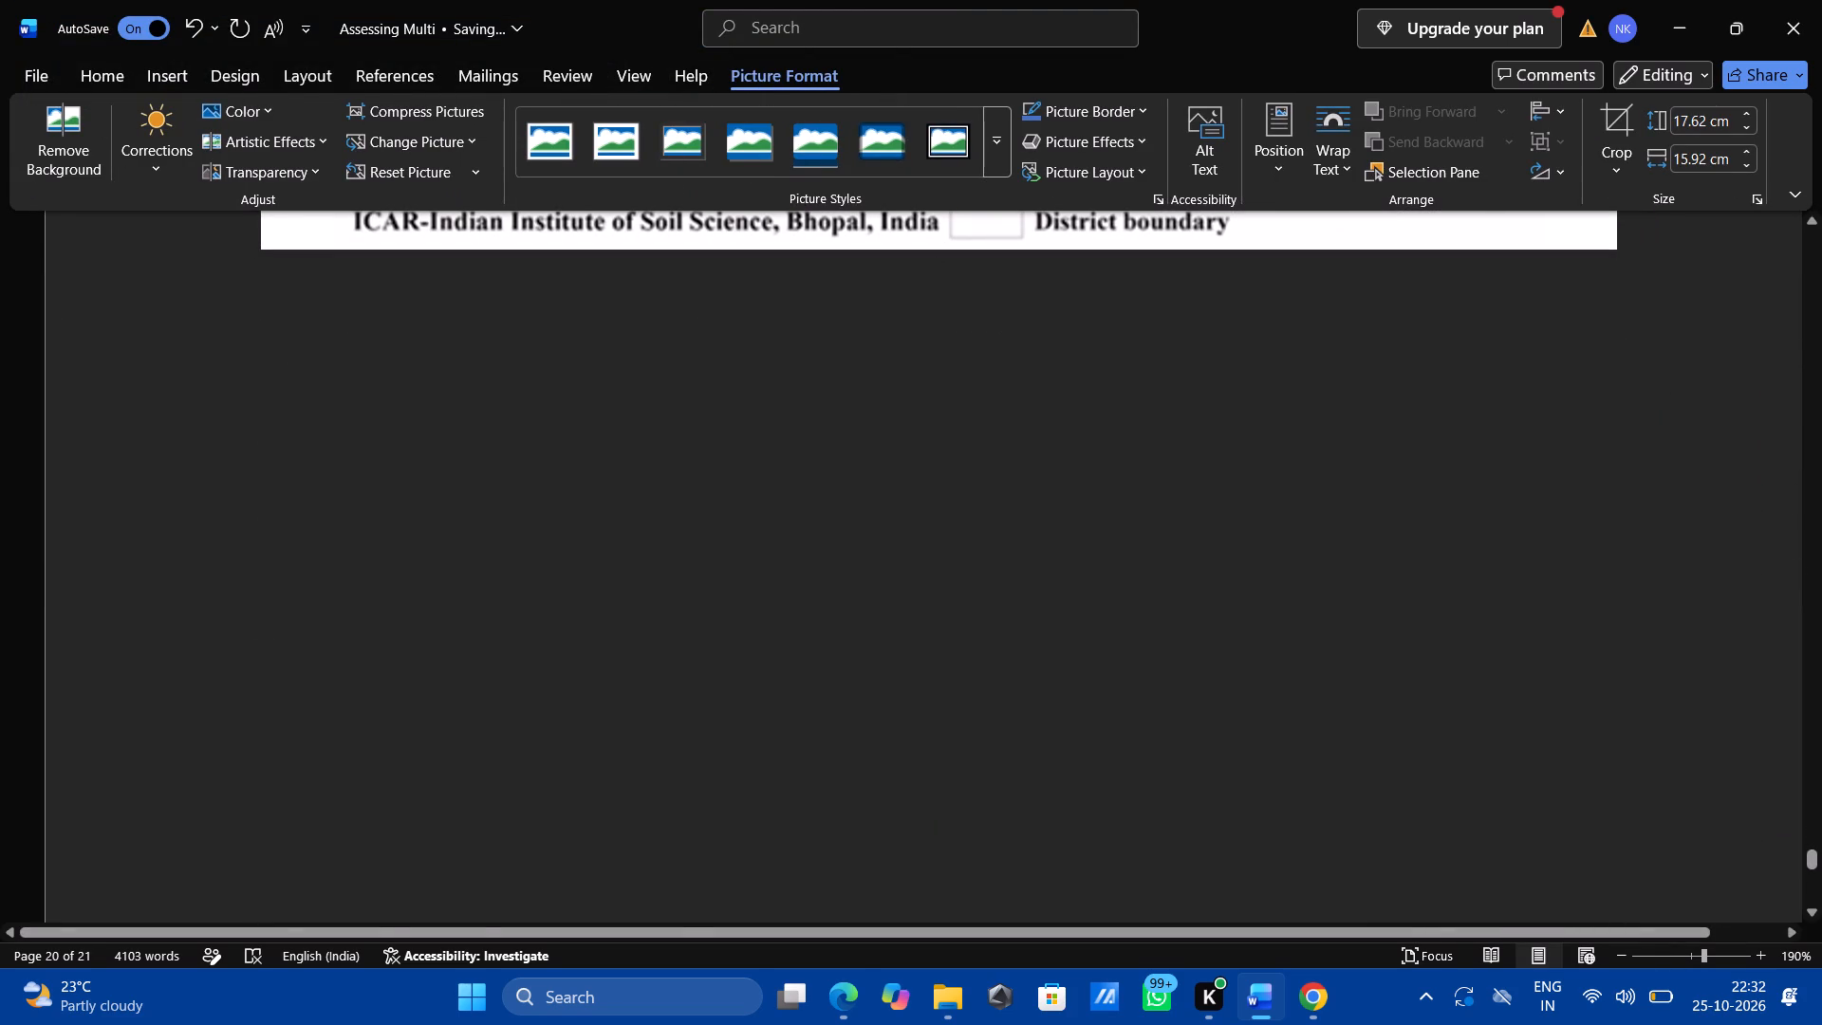
pyautogui.click(840, 1007)
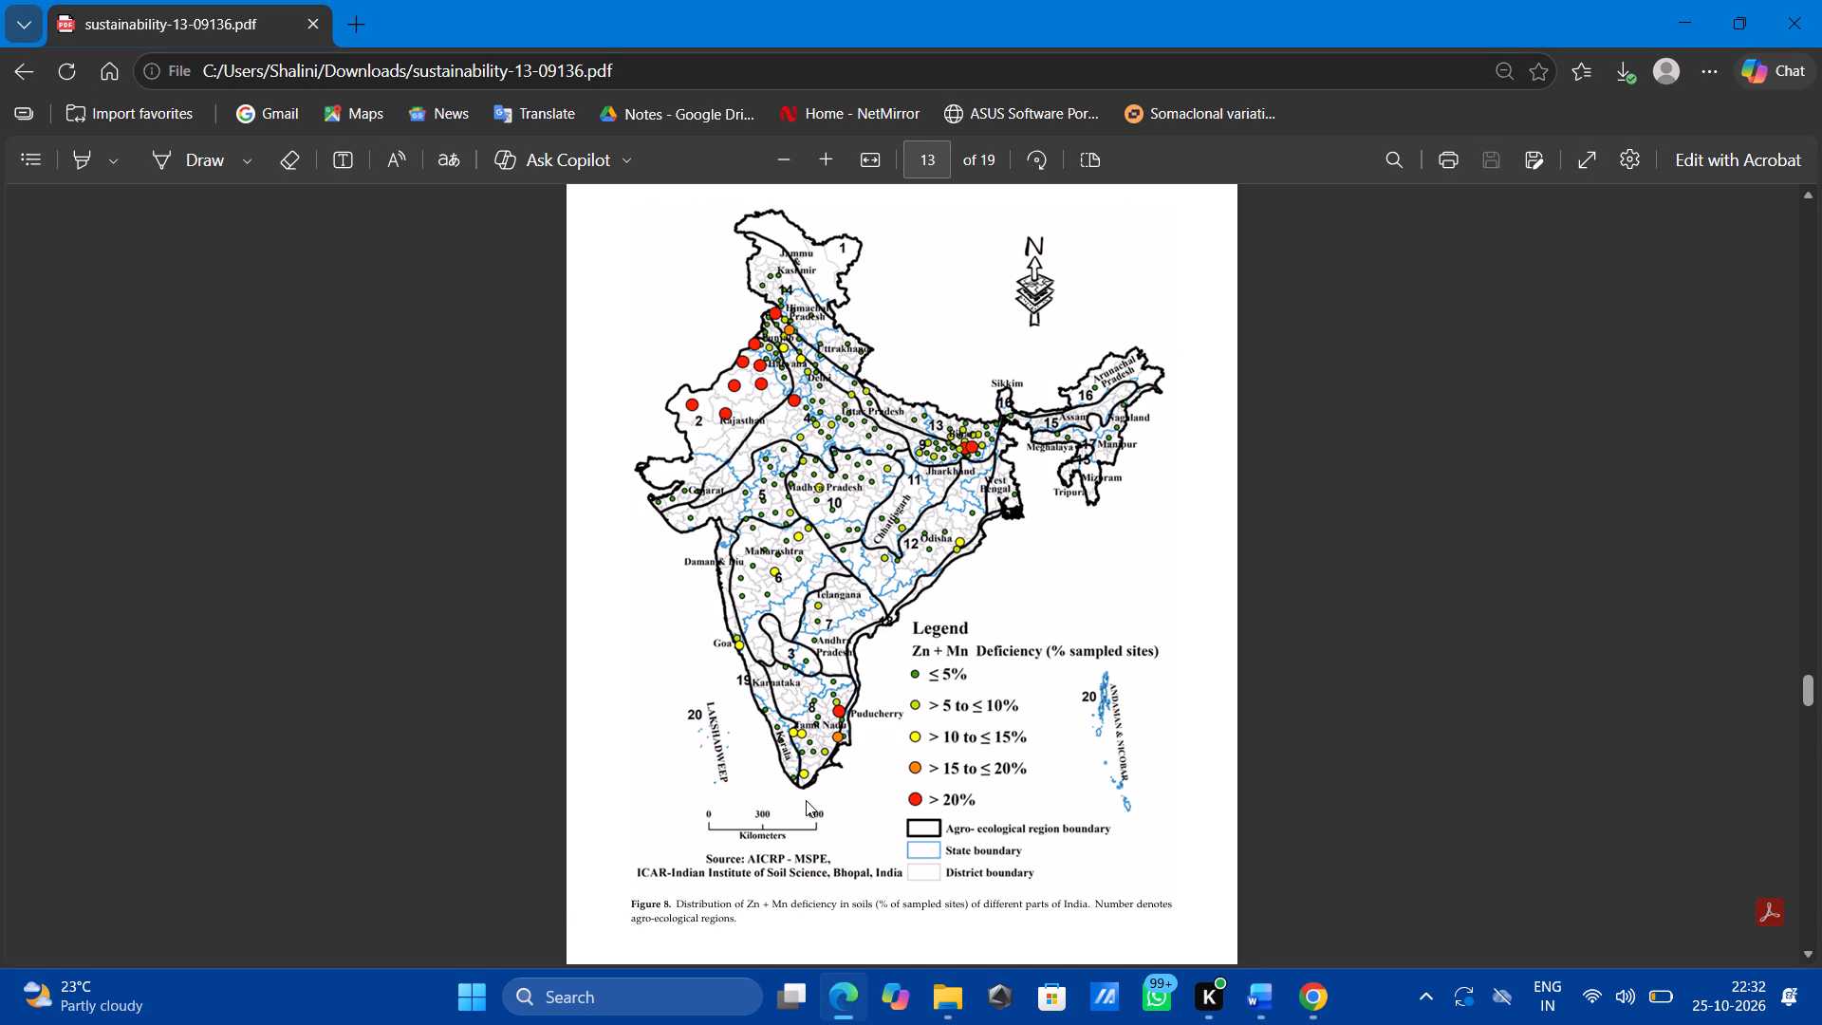
pyautogui.scroll(-6, 806, 800)
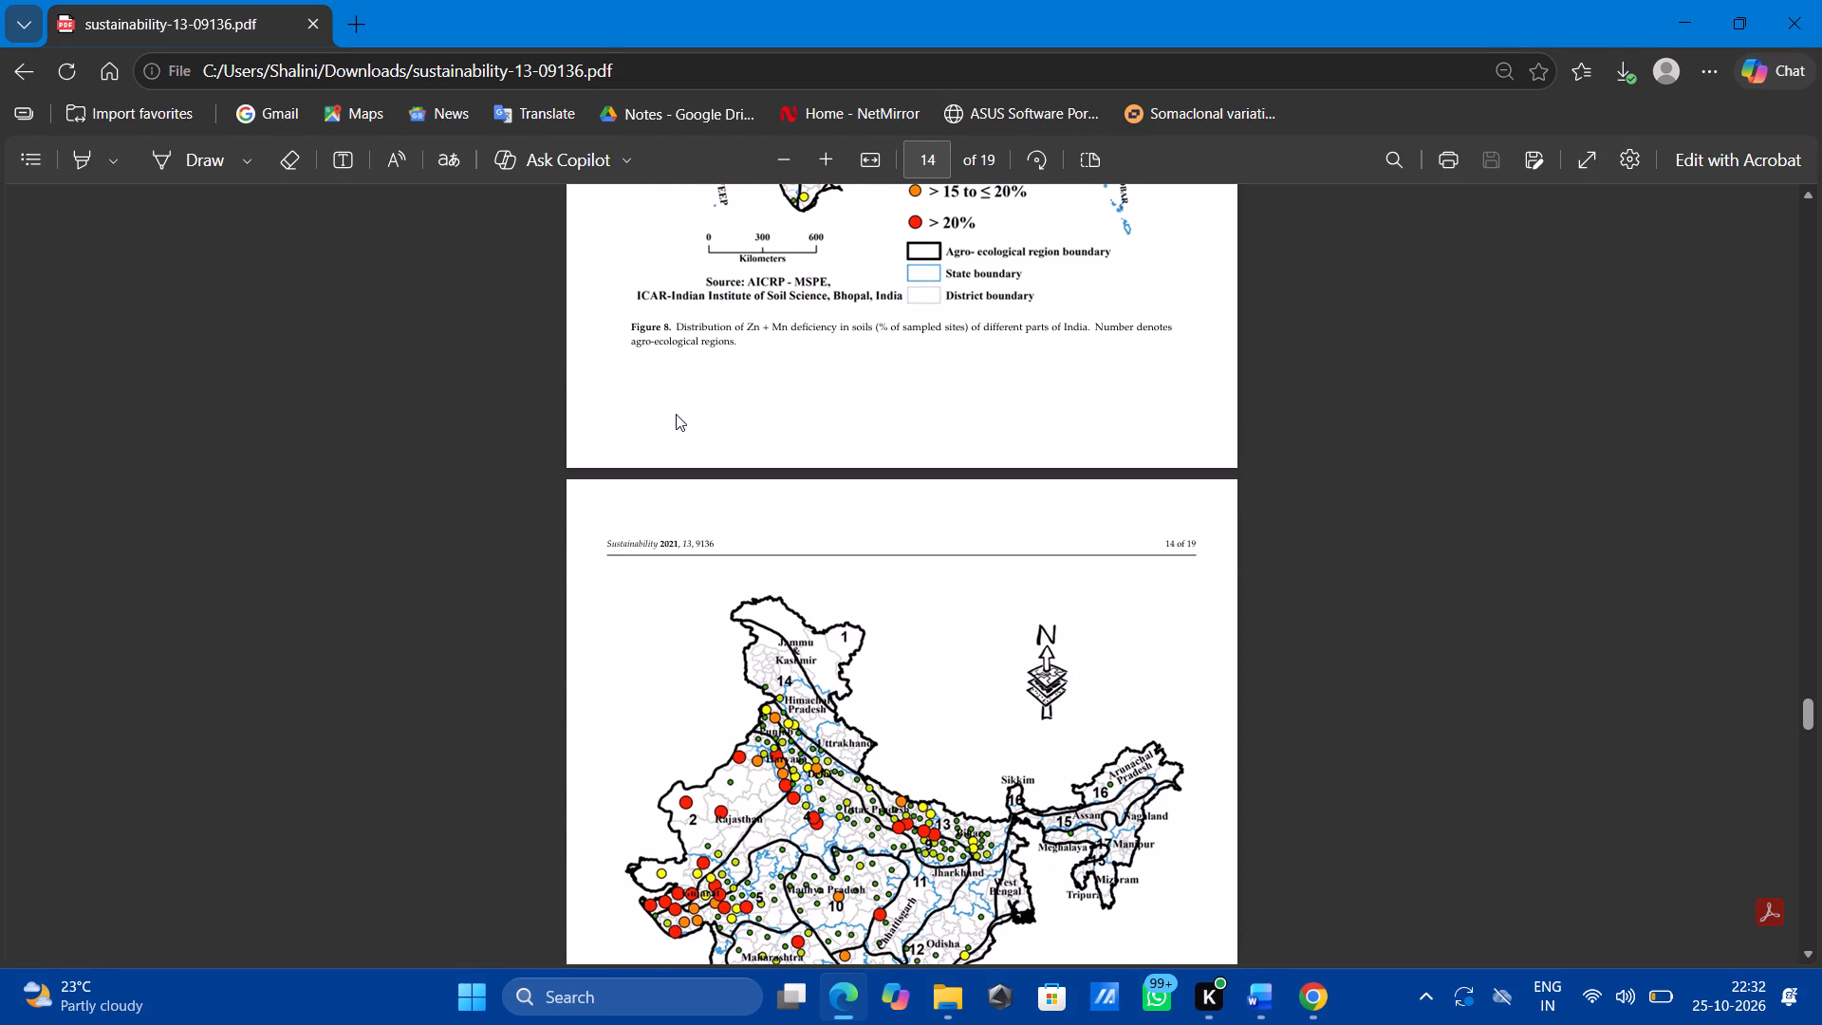
pyautogui.moveTo(626, 330); pyautogui.dragTo(677, 343)
pyautogui.moveTo(677, 343); pyautogui.dragTo(616, 320)
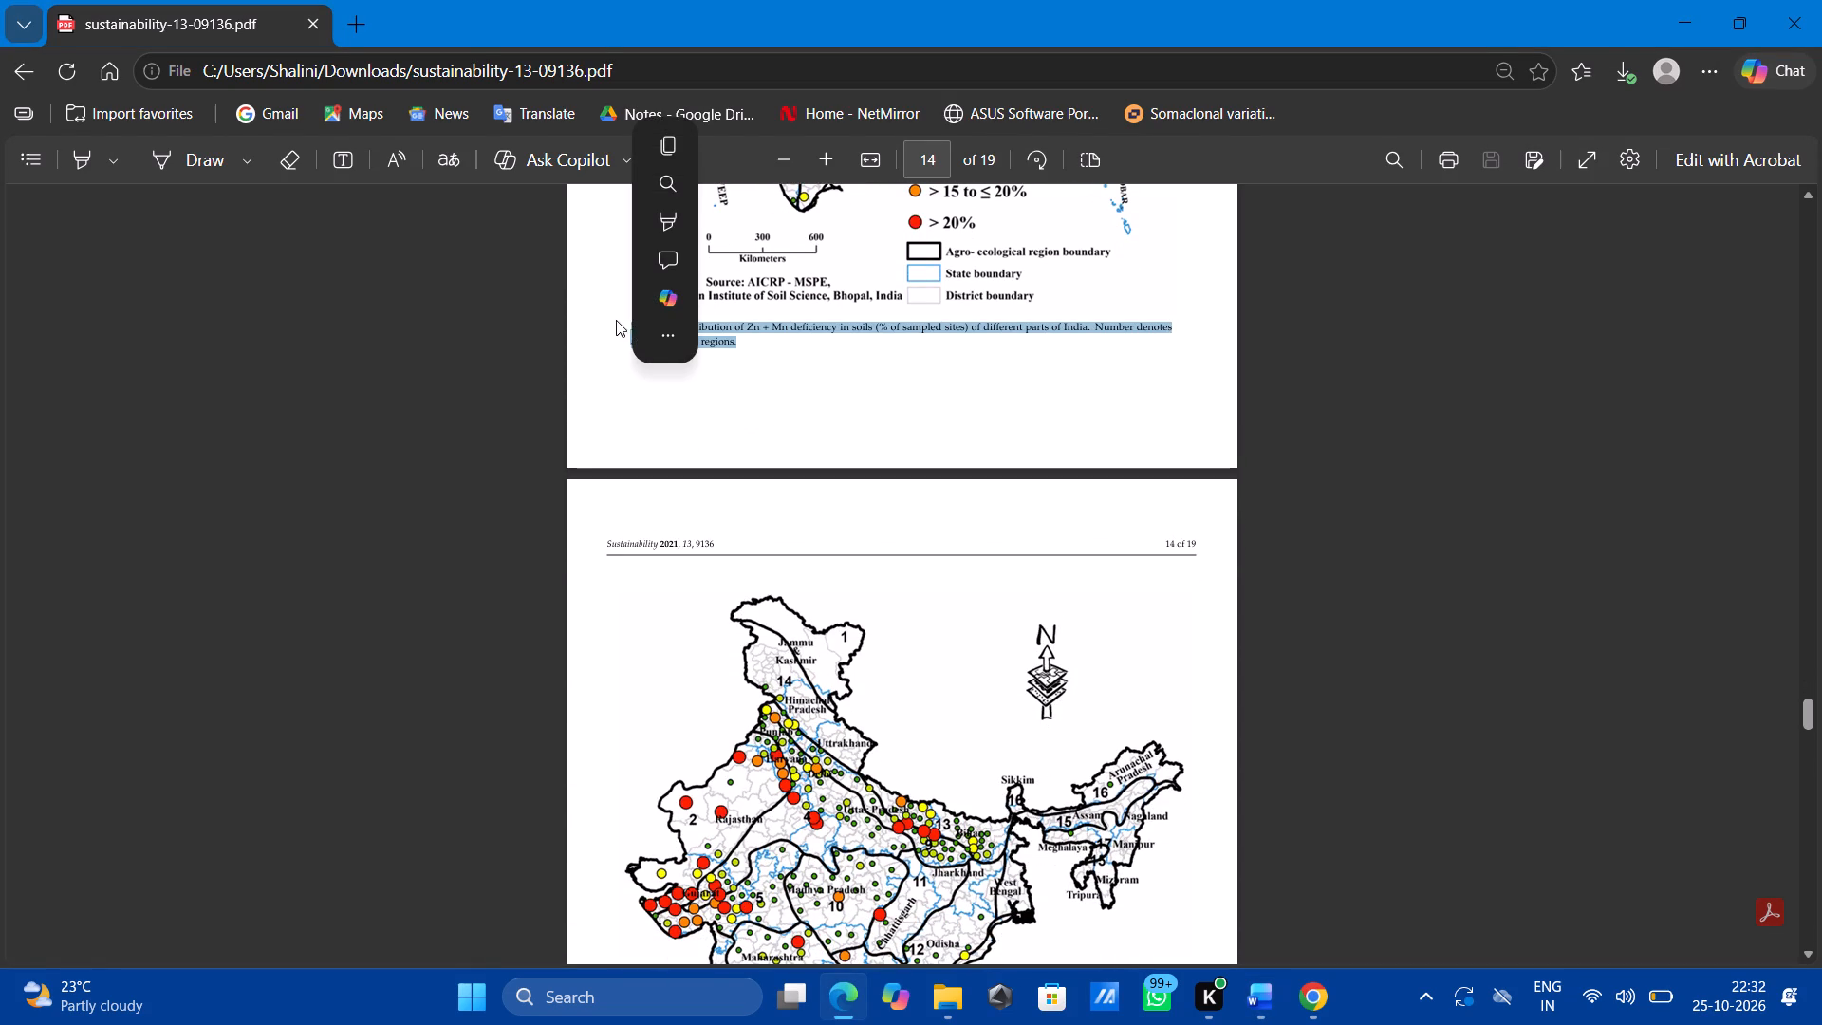
pyautogui.hotkey('ctrl', 'c')
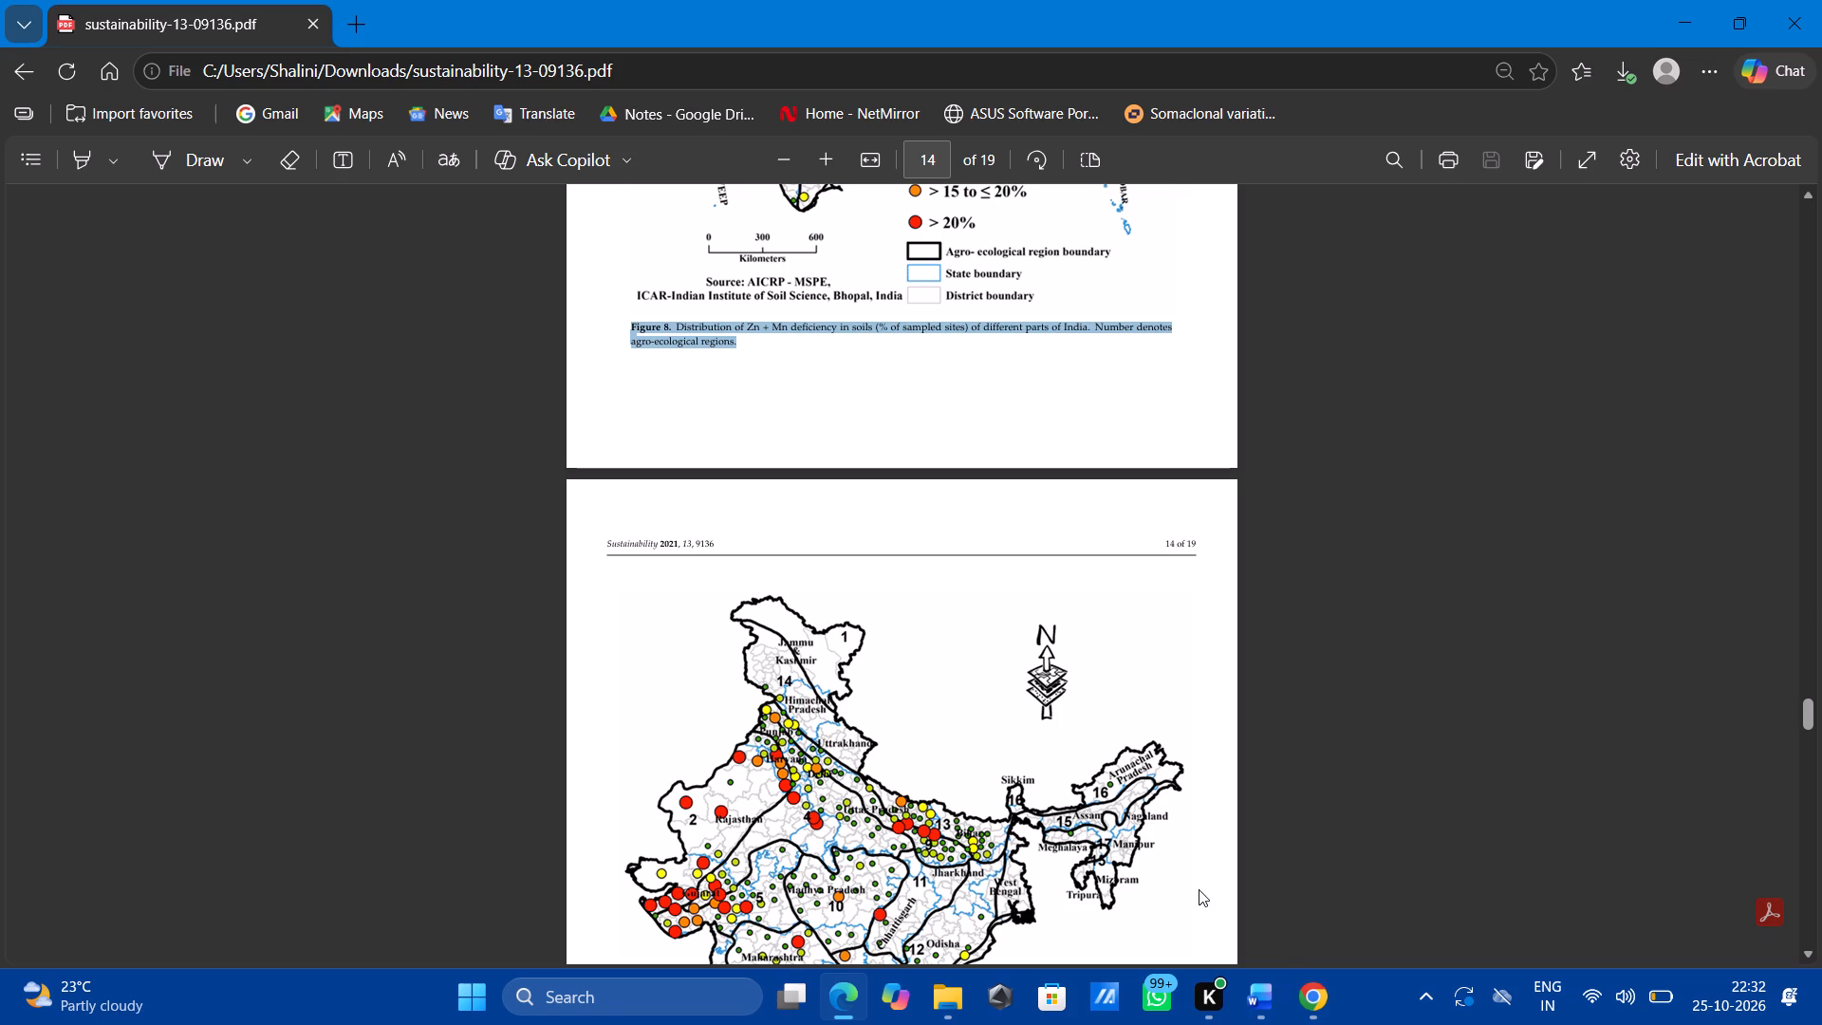
pyautogui.click(1264, 1005)
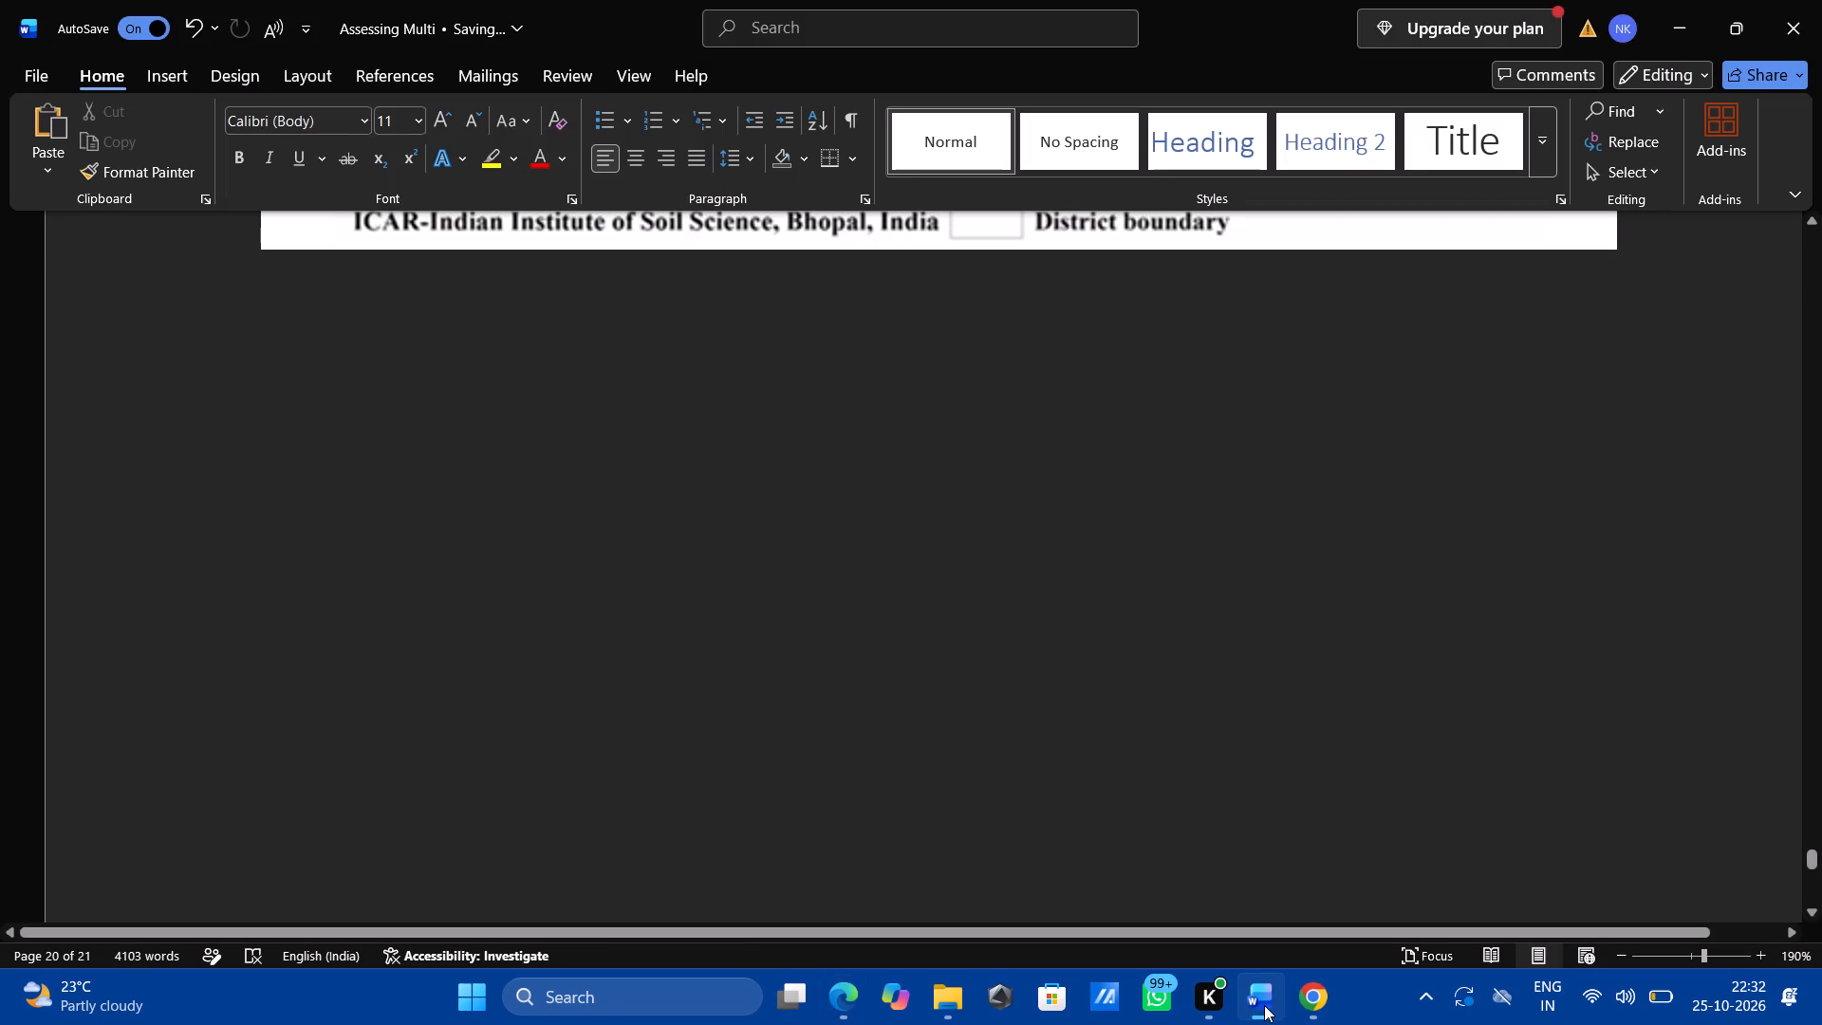
pyautogui.hotkey('ctrl', 'v')
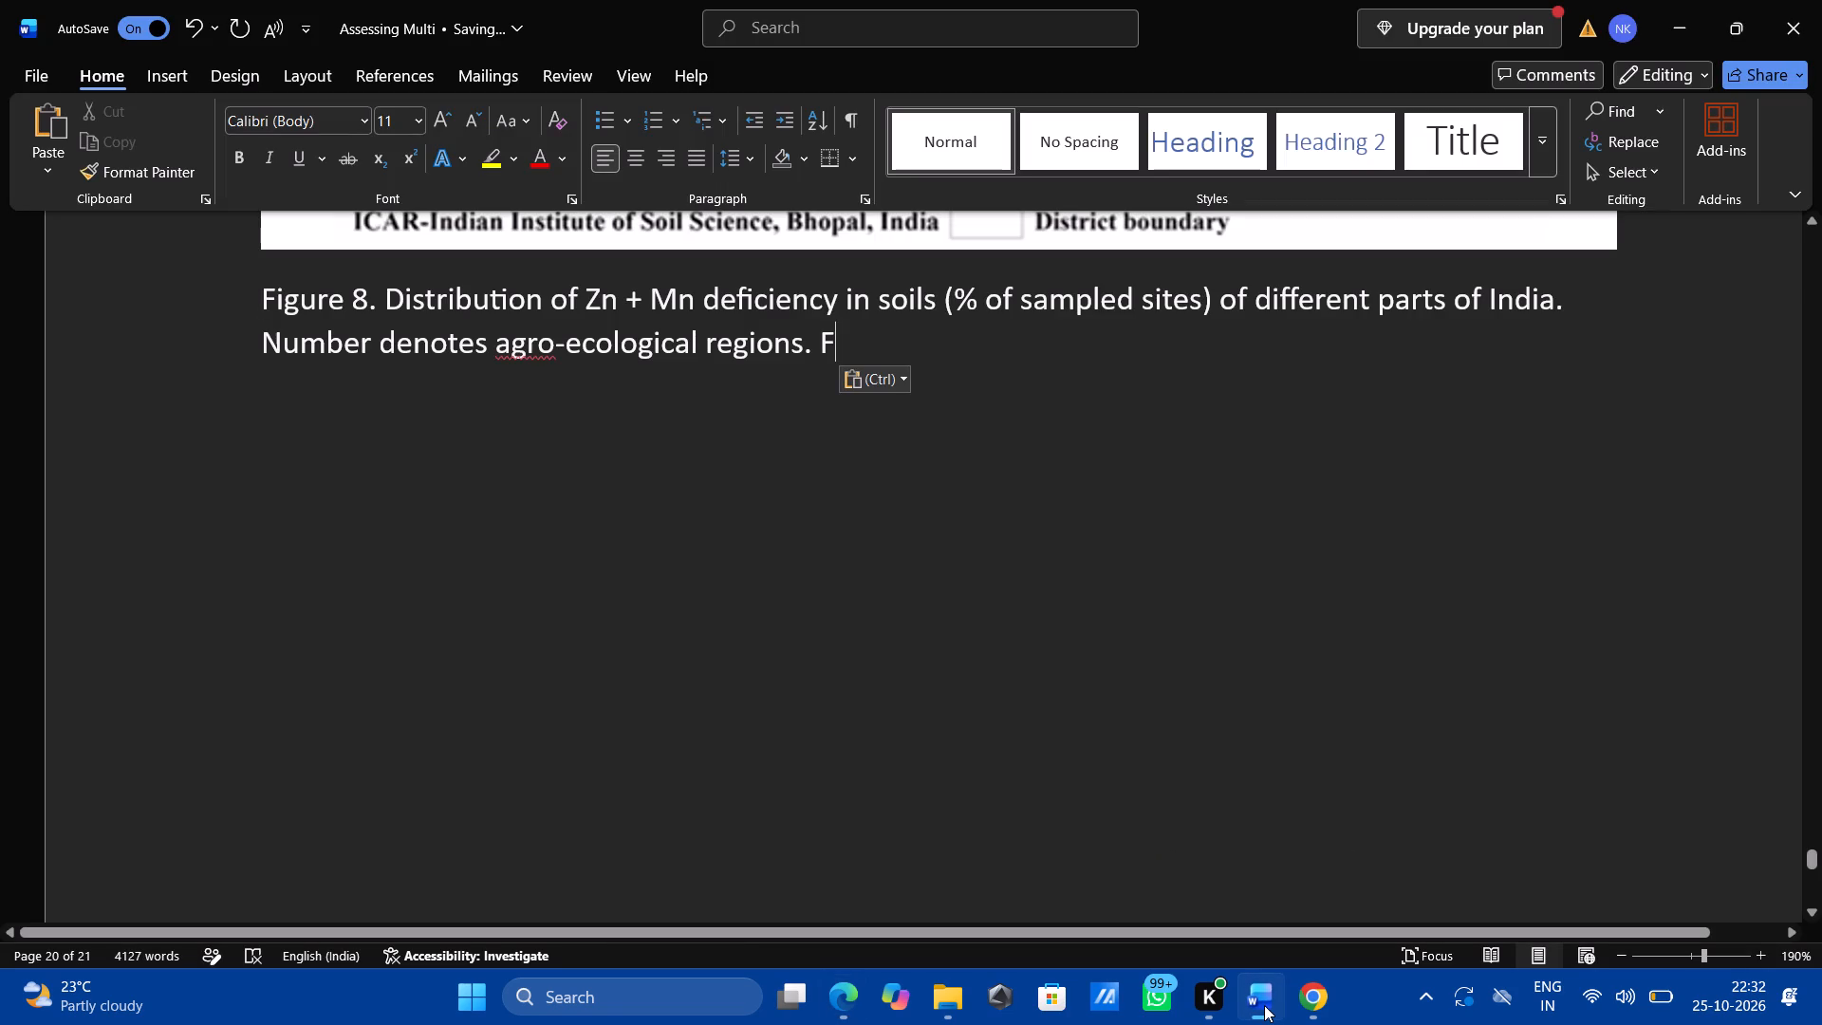
pyautogui.press('BackSpace')
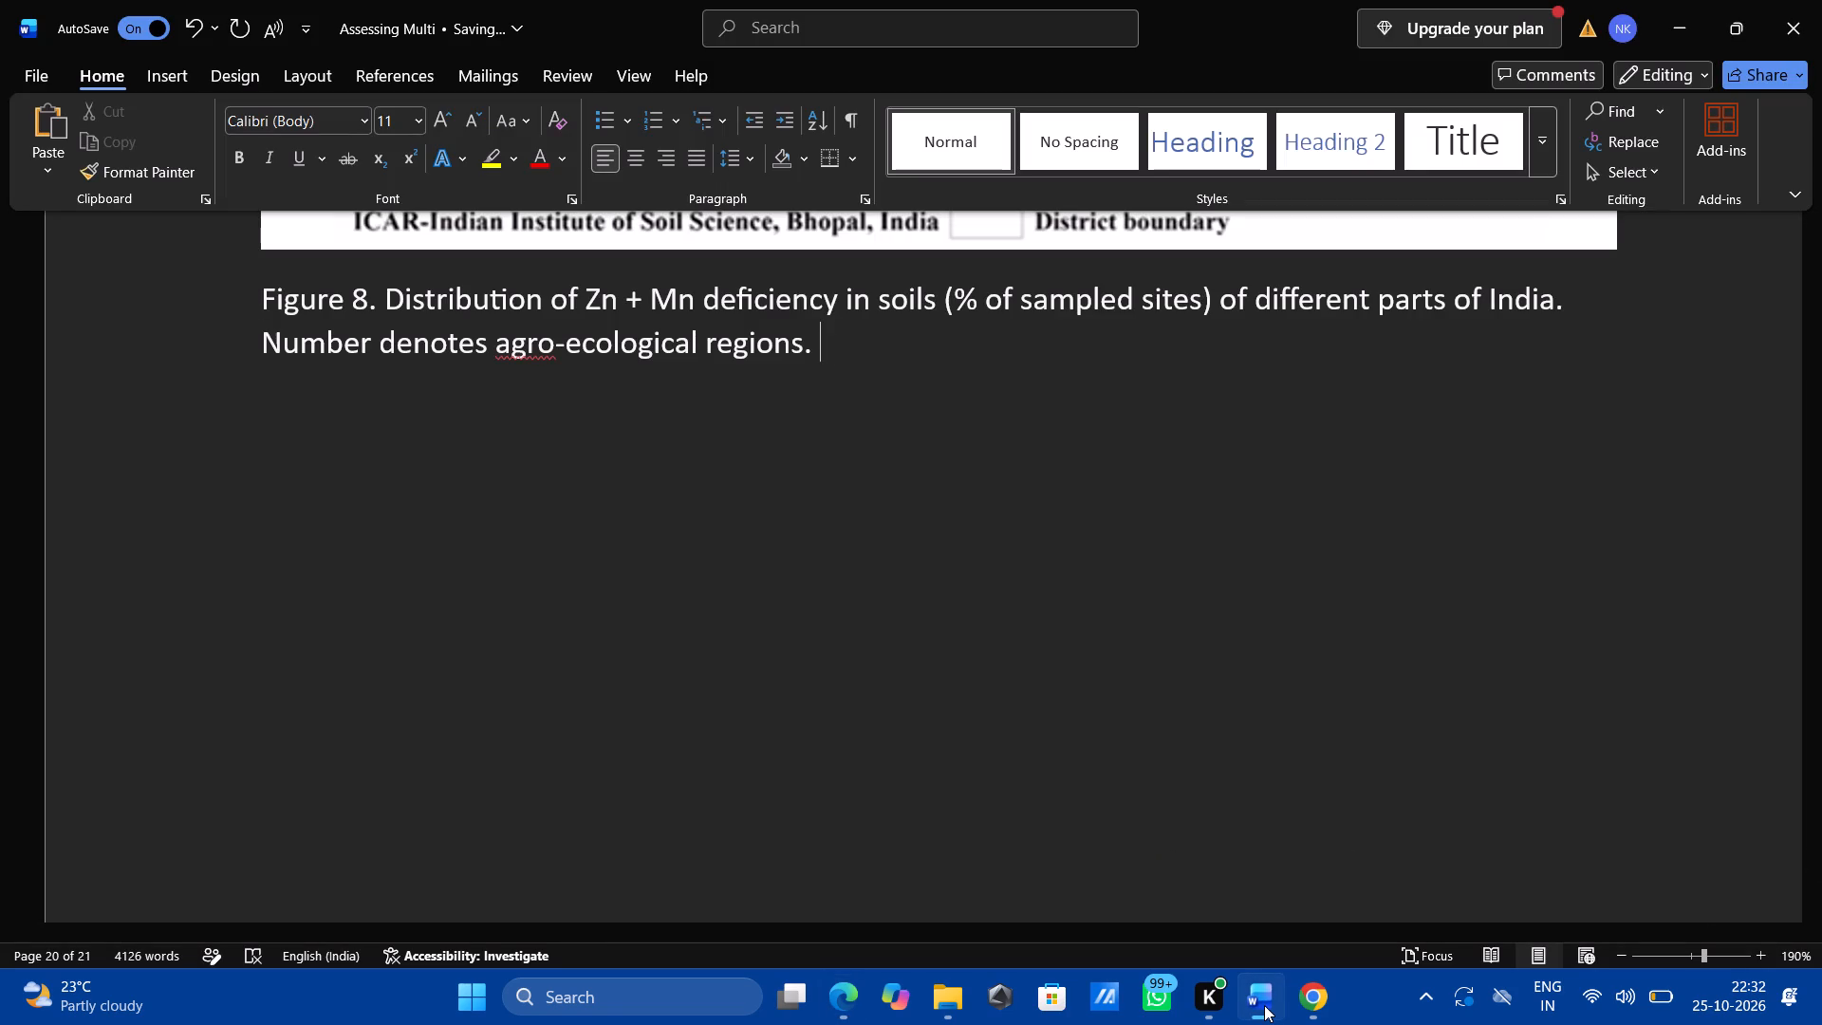
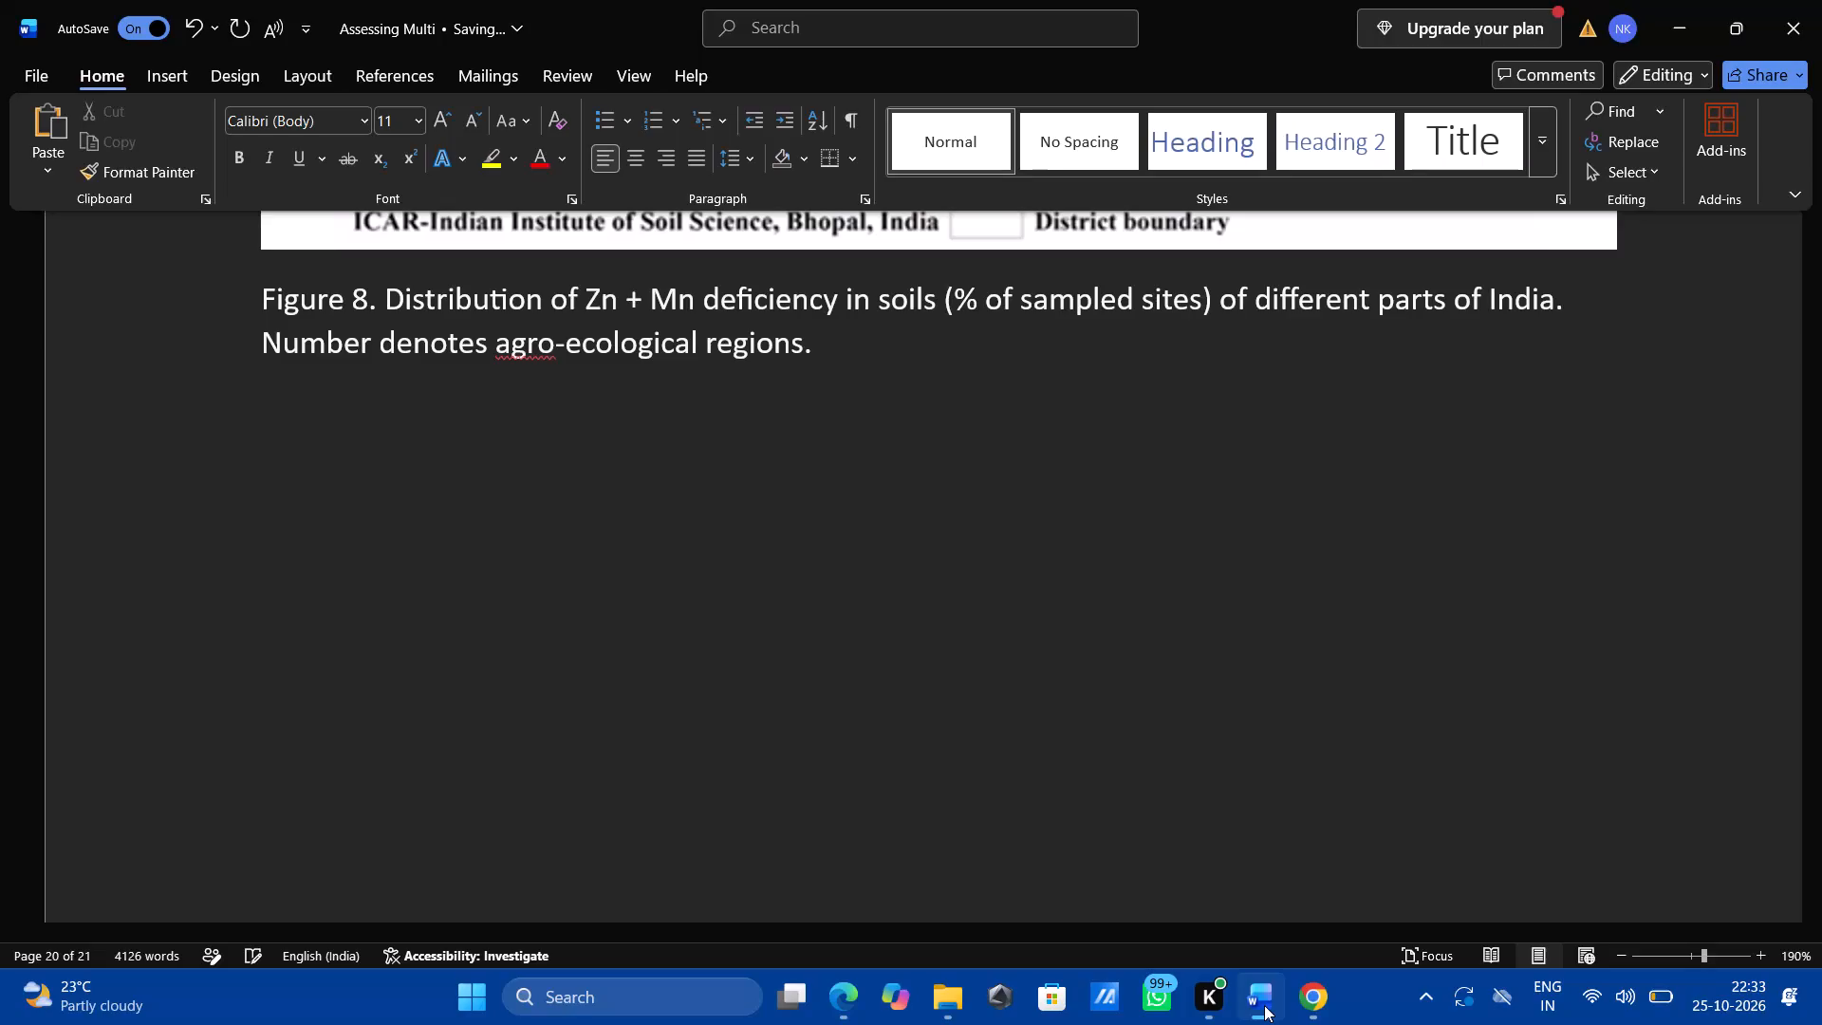
# Add seven blank lines after the Figure 8 caption so the insertion point moves onto the following page.
pyautogui.press('Return')
pyautogui.press('Return')
pyautogui.press('Return')
pyautogui.press('Return')
pyautogui.press('Return')
pyautogui.press('Return')
pyautogui.press('Return')
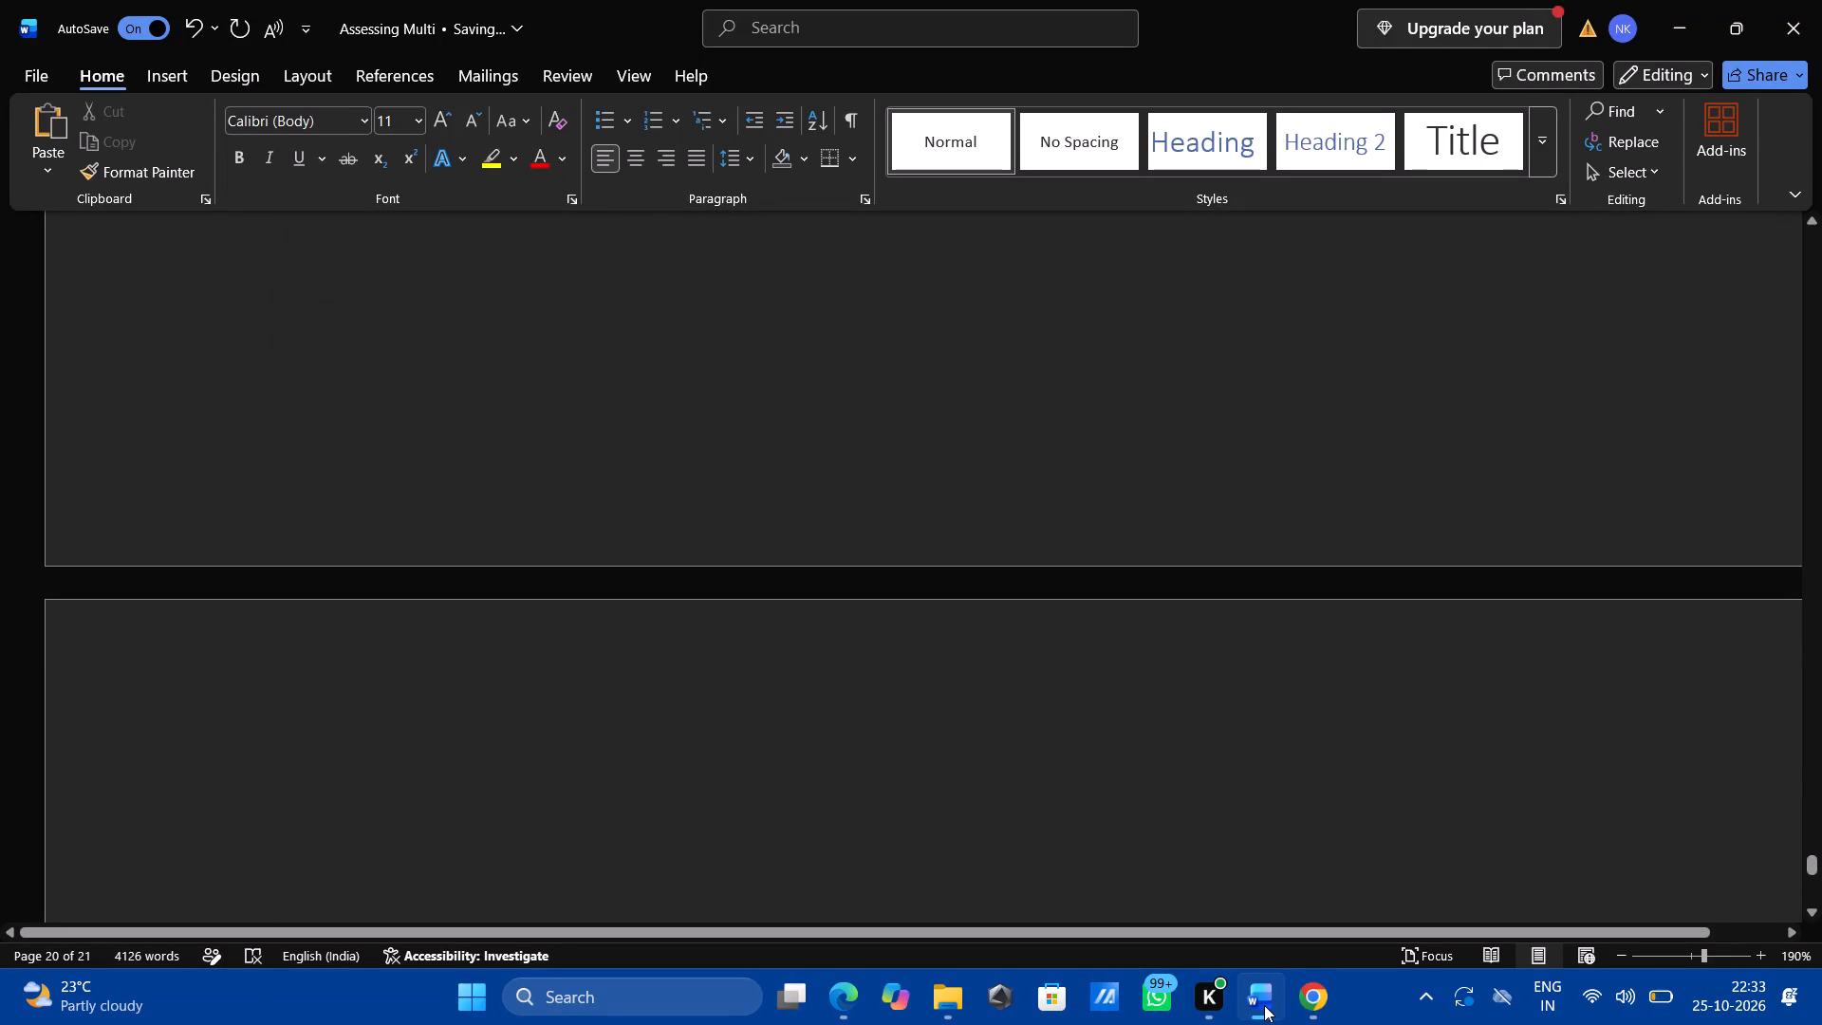
# Switch to the PDF in Edge, capture the Figure 9 S + Fe deficiency map on page 14 without its caption, and save the screenshot.
pyautogui.click(834, 1005)
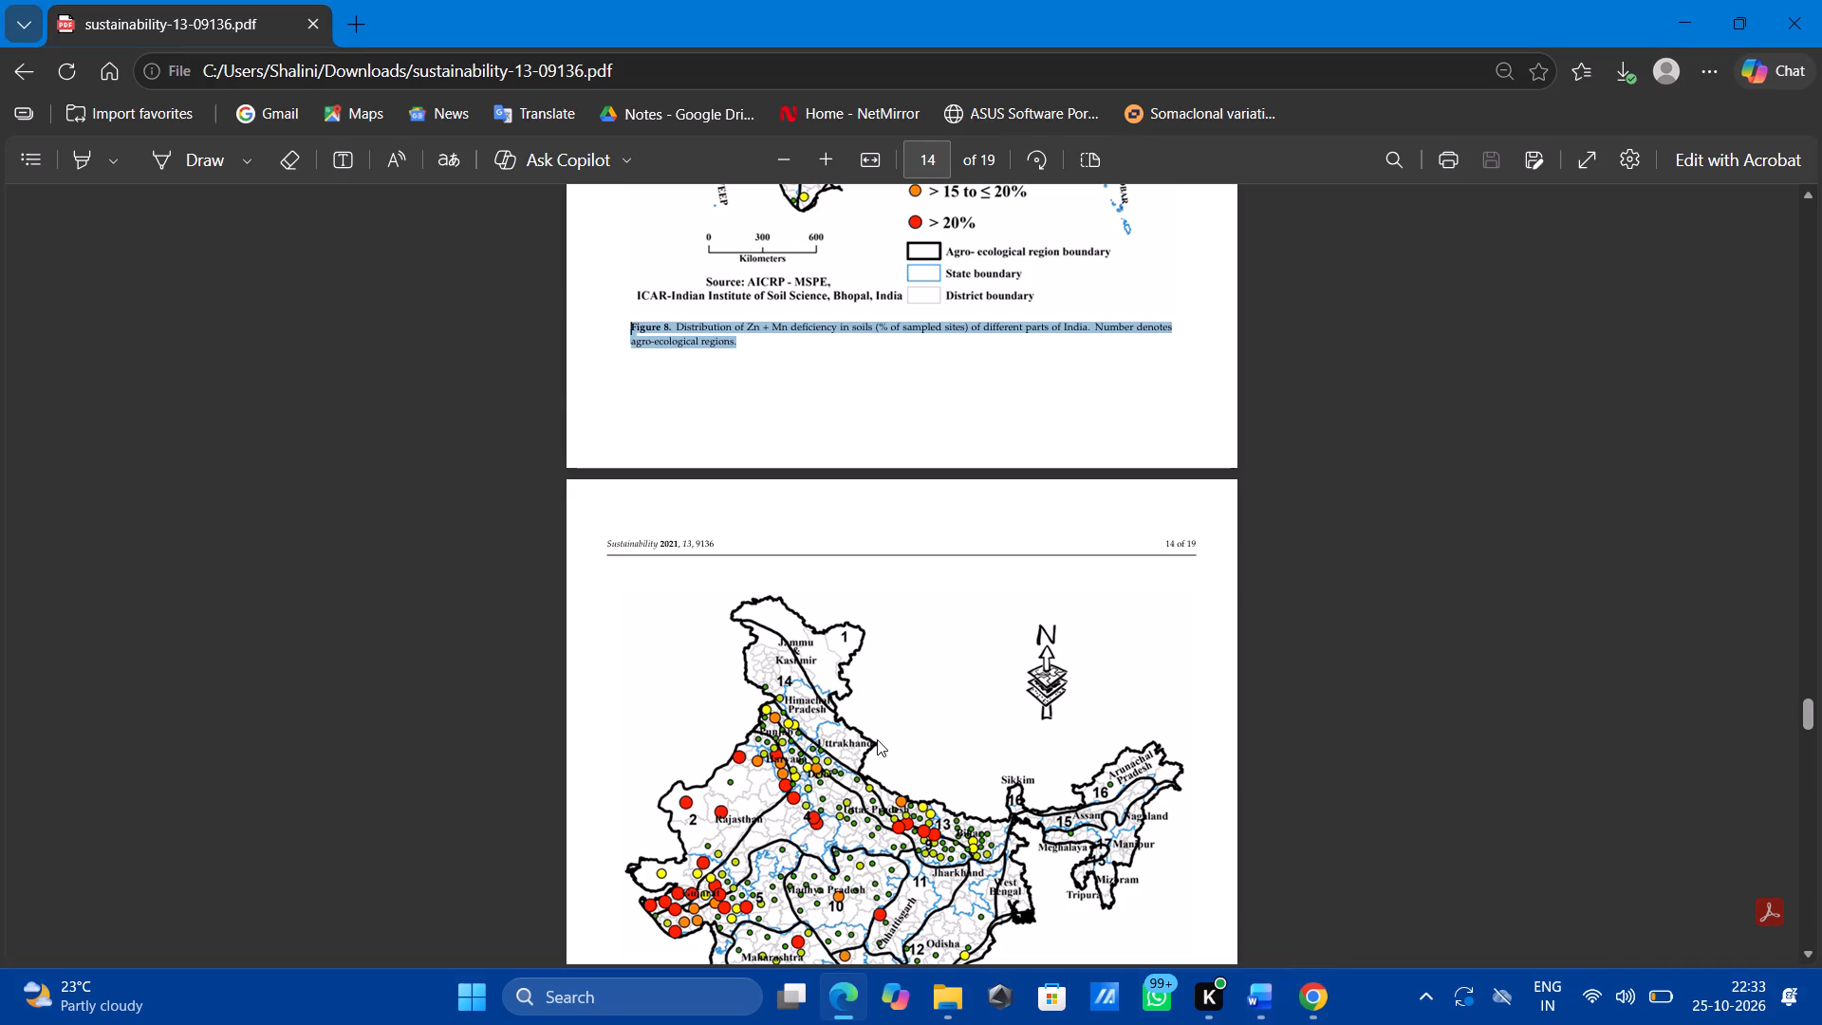
pyautogui.scroll(-5, 877, 739)
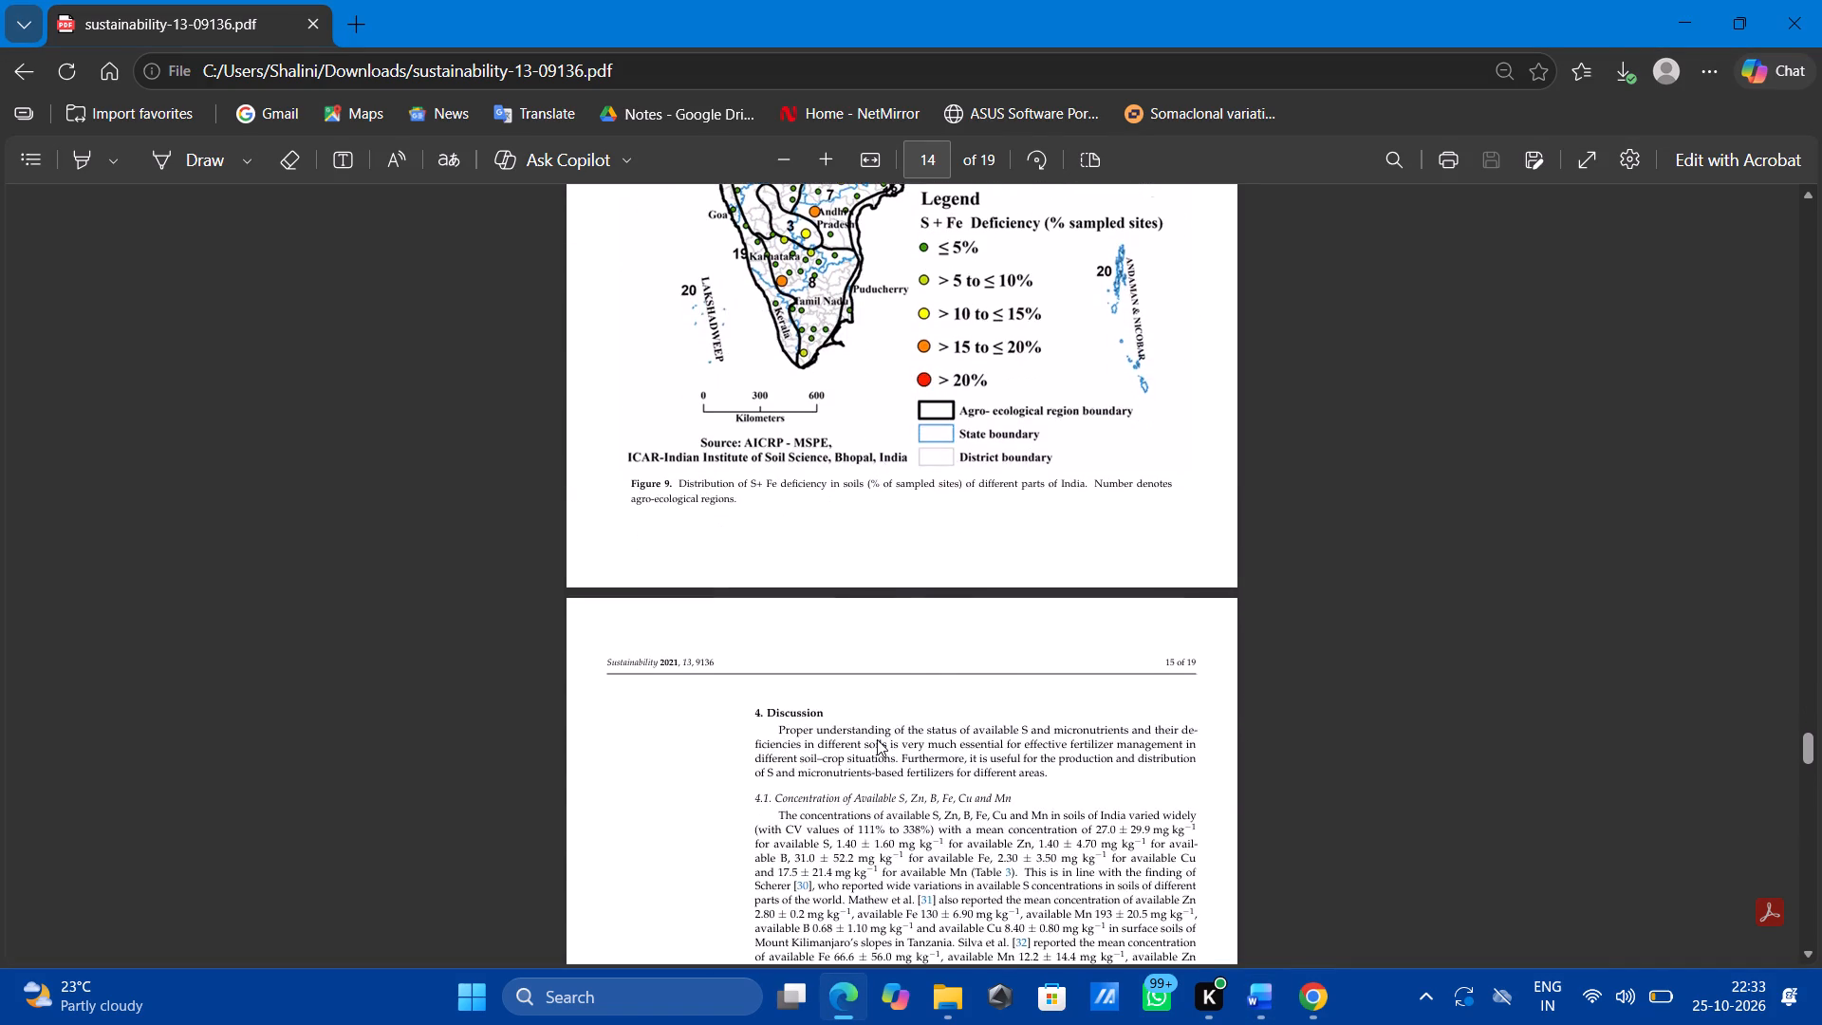
pyautogui.scroll(1, 877, 739)
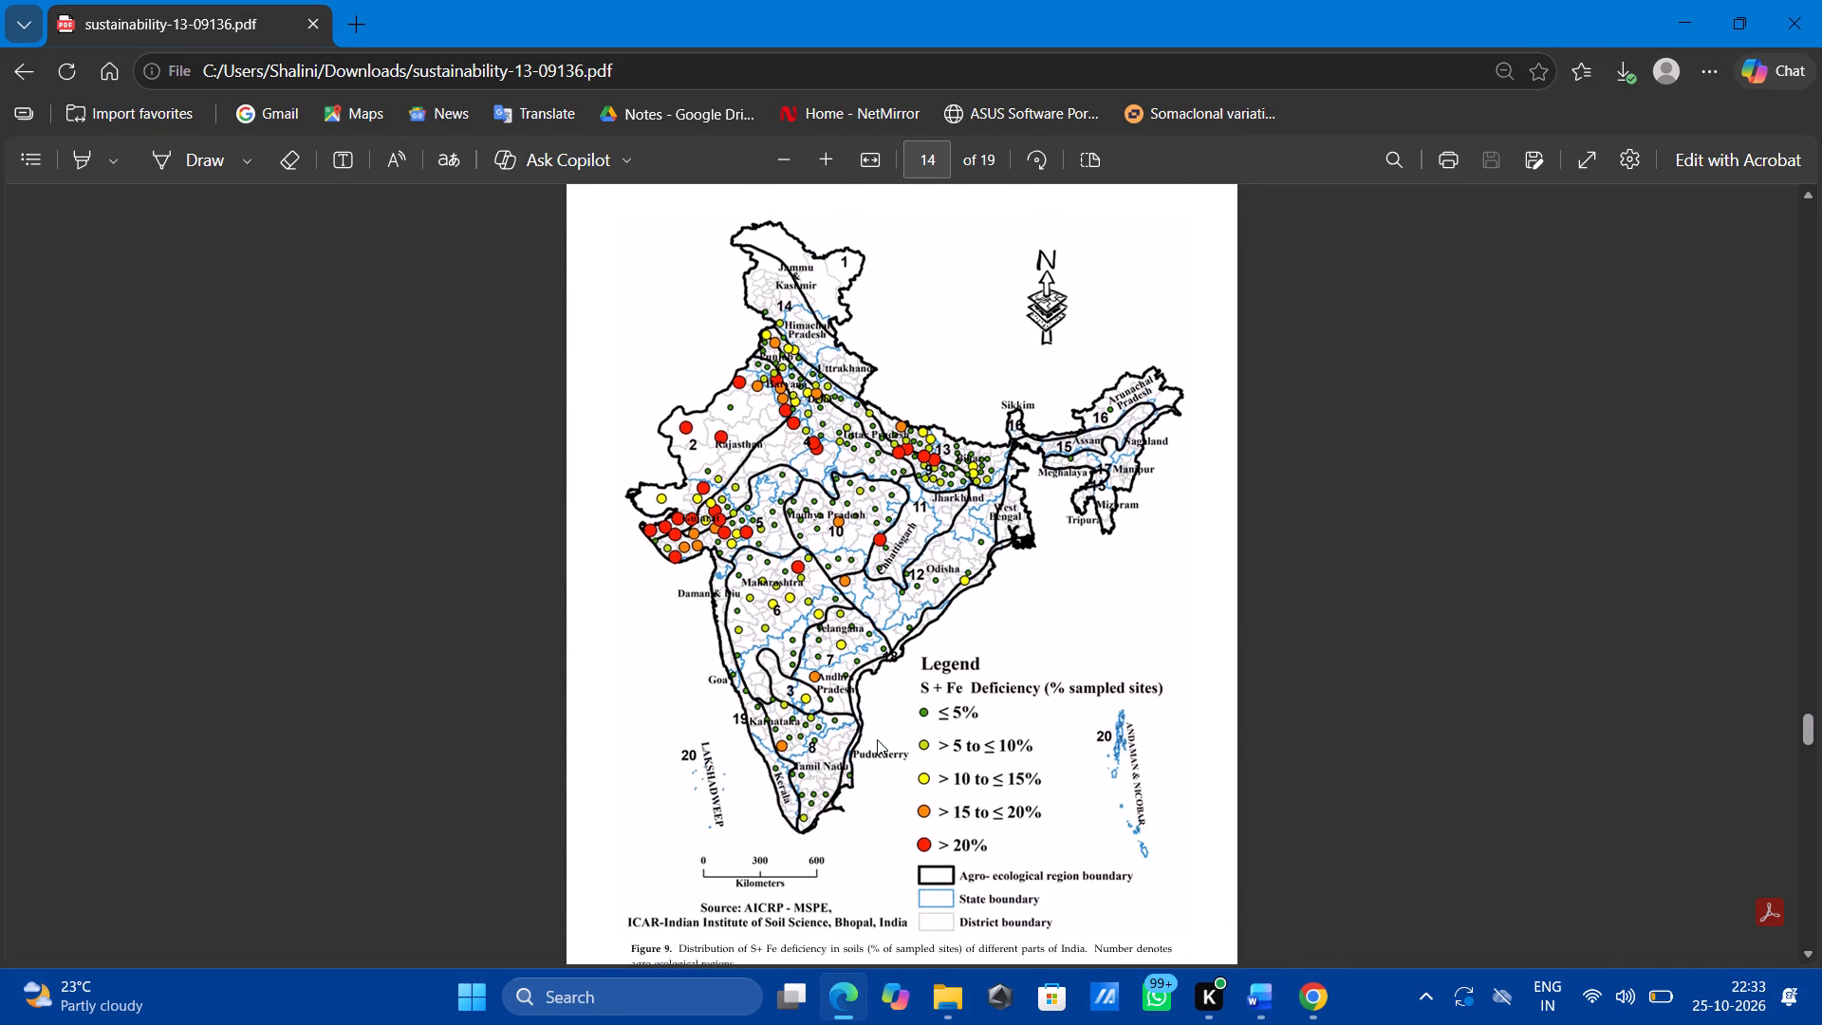
pyautogui.scroll(1, 877, 739)
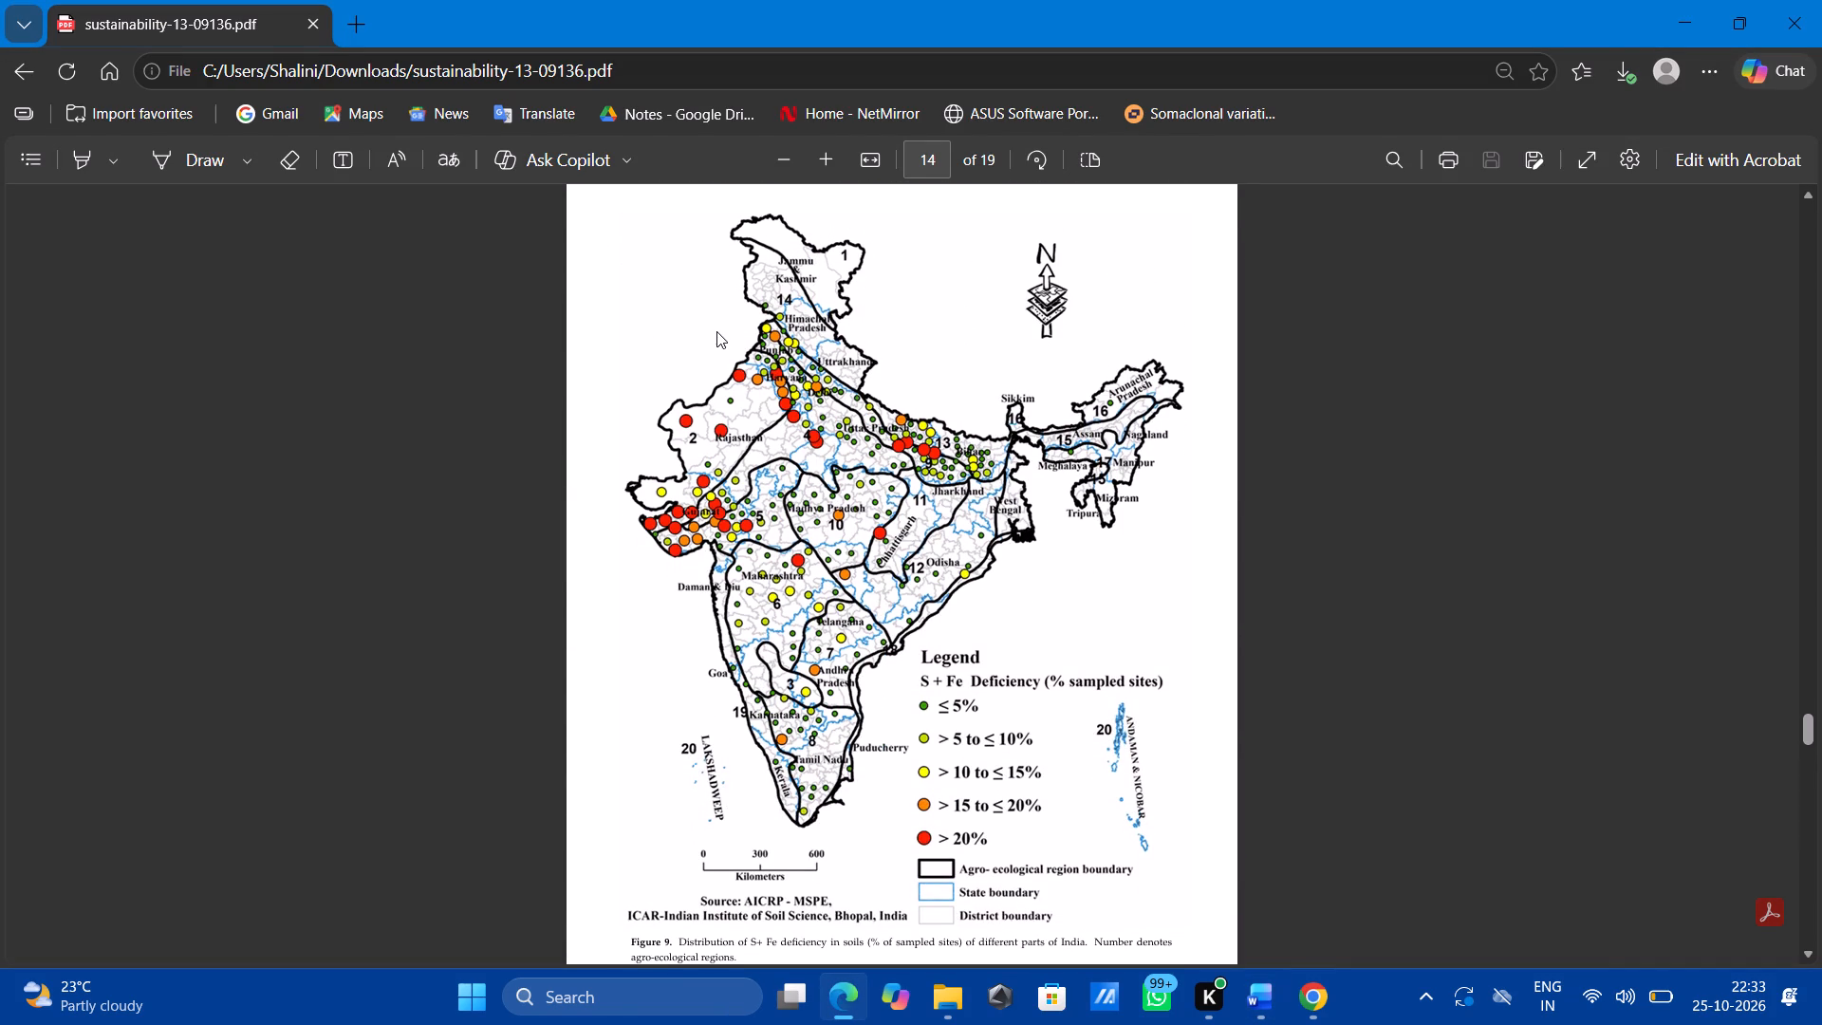
pyautogui.rightClick(716, 331)
pyautogui.click(796, 810)
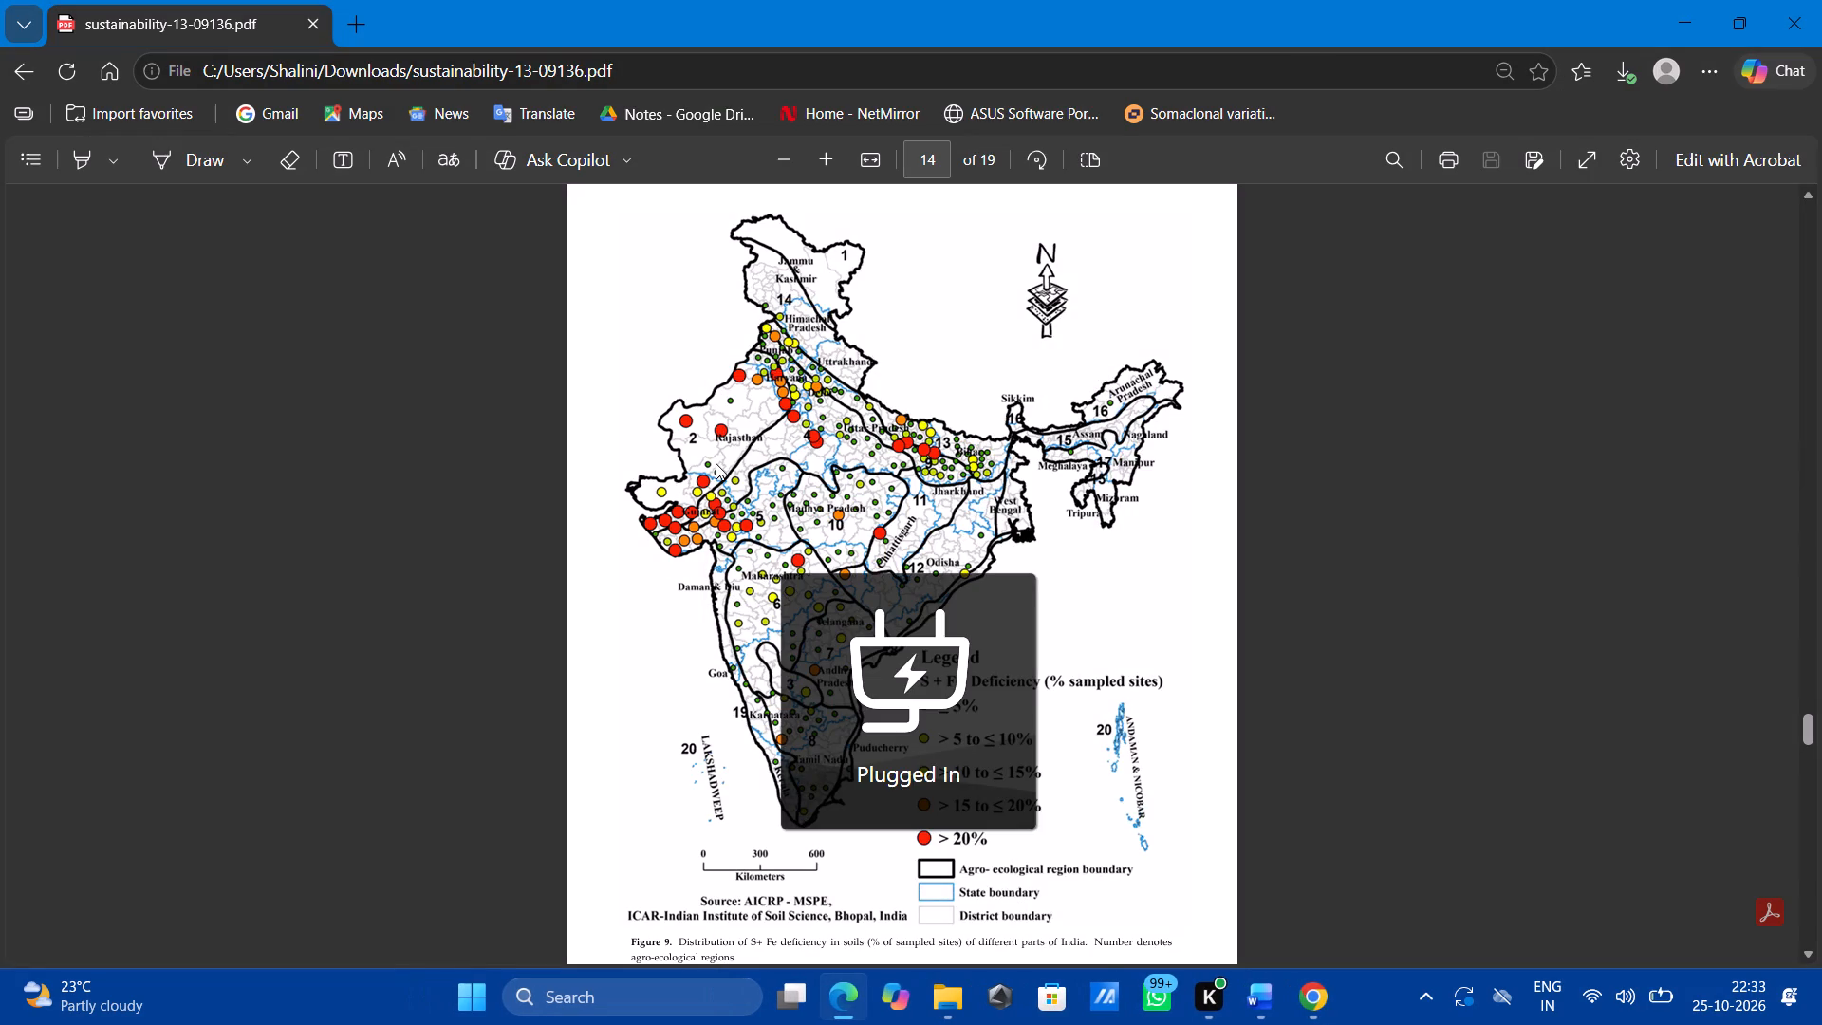
pyautogui.rightClick(716, 463)
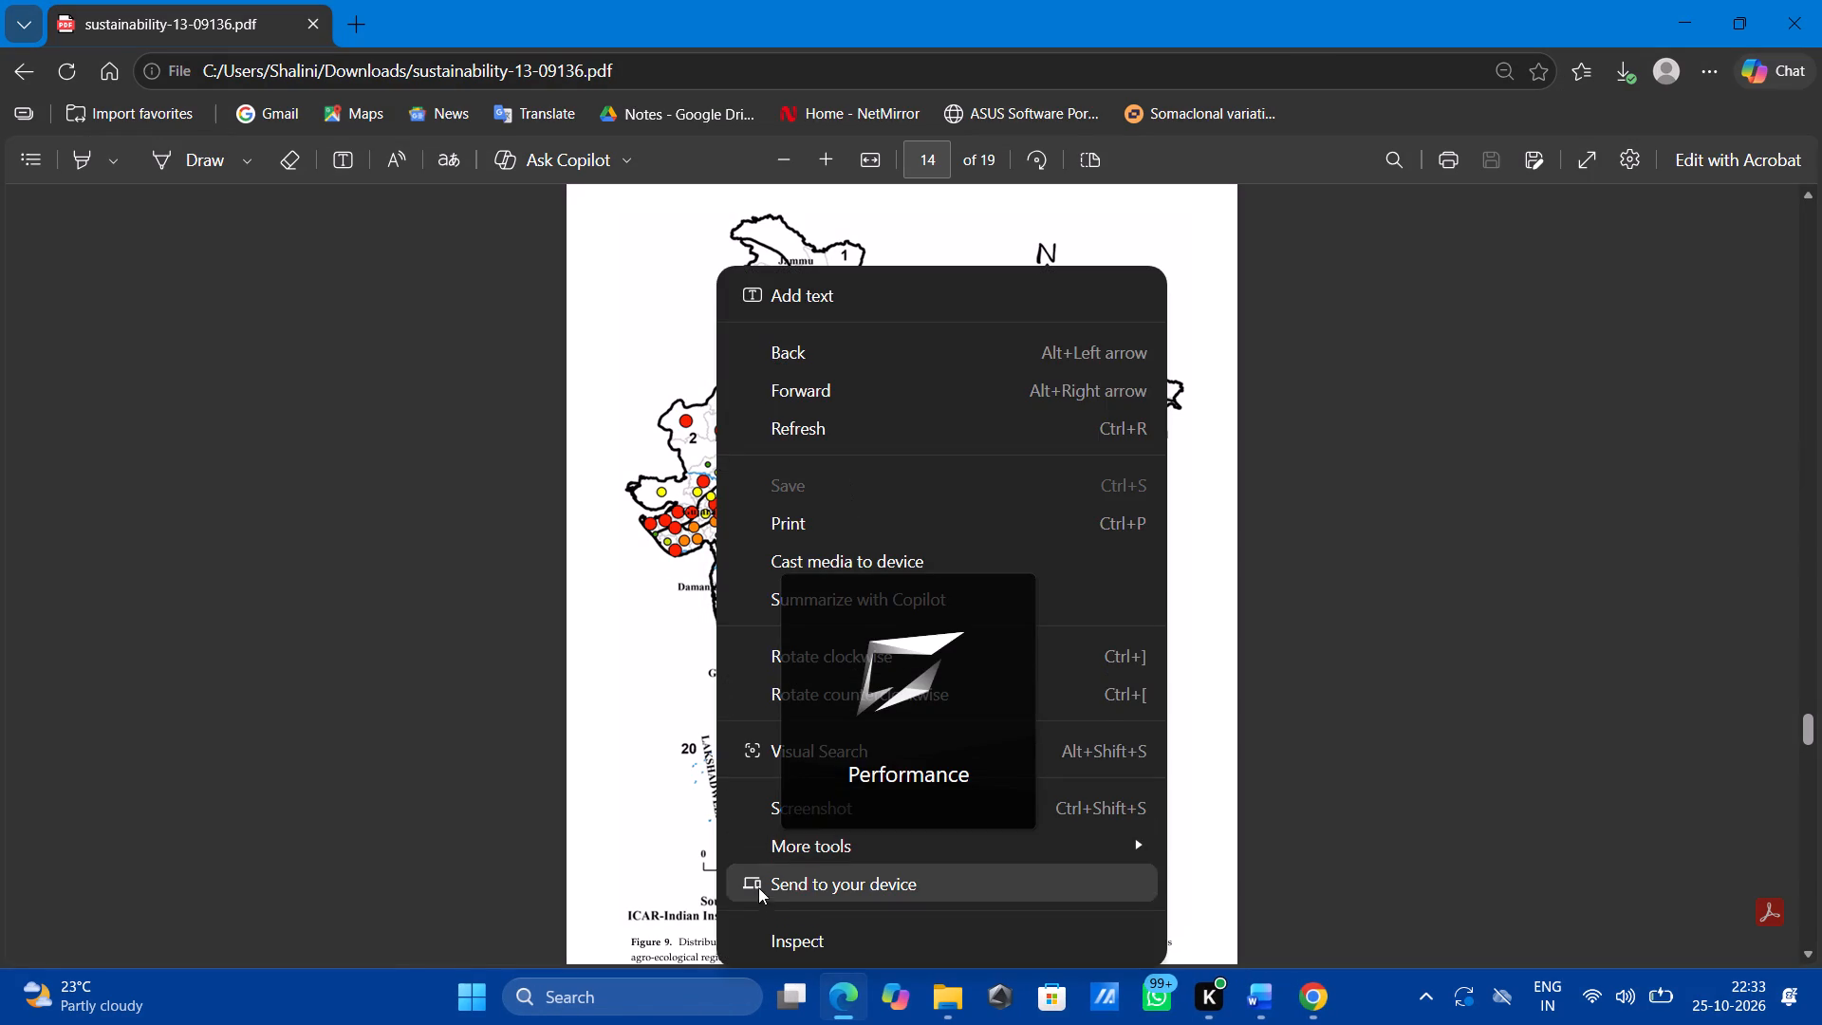
pyautogui.click(787, 798)
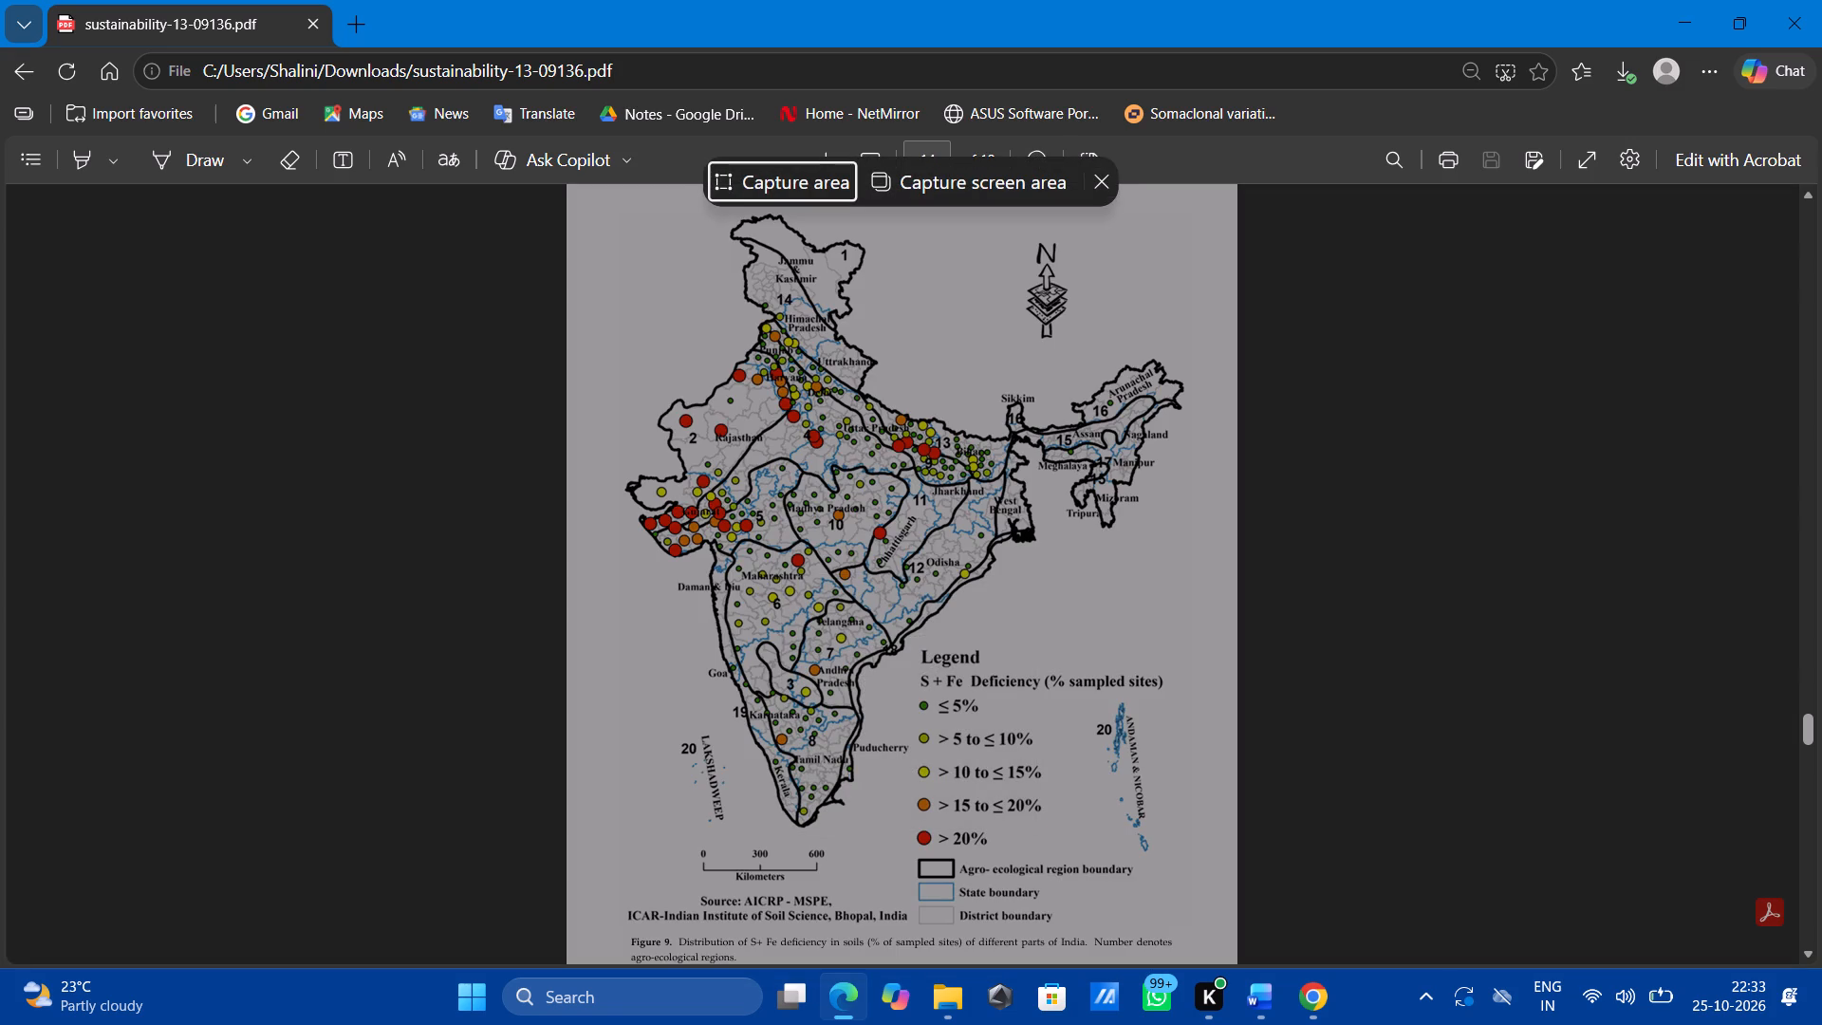
pyautogui.moveTo(594, 209); pyautogui.dragTo(860, 247)
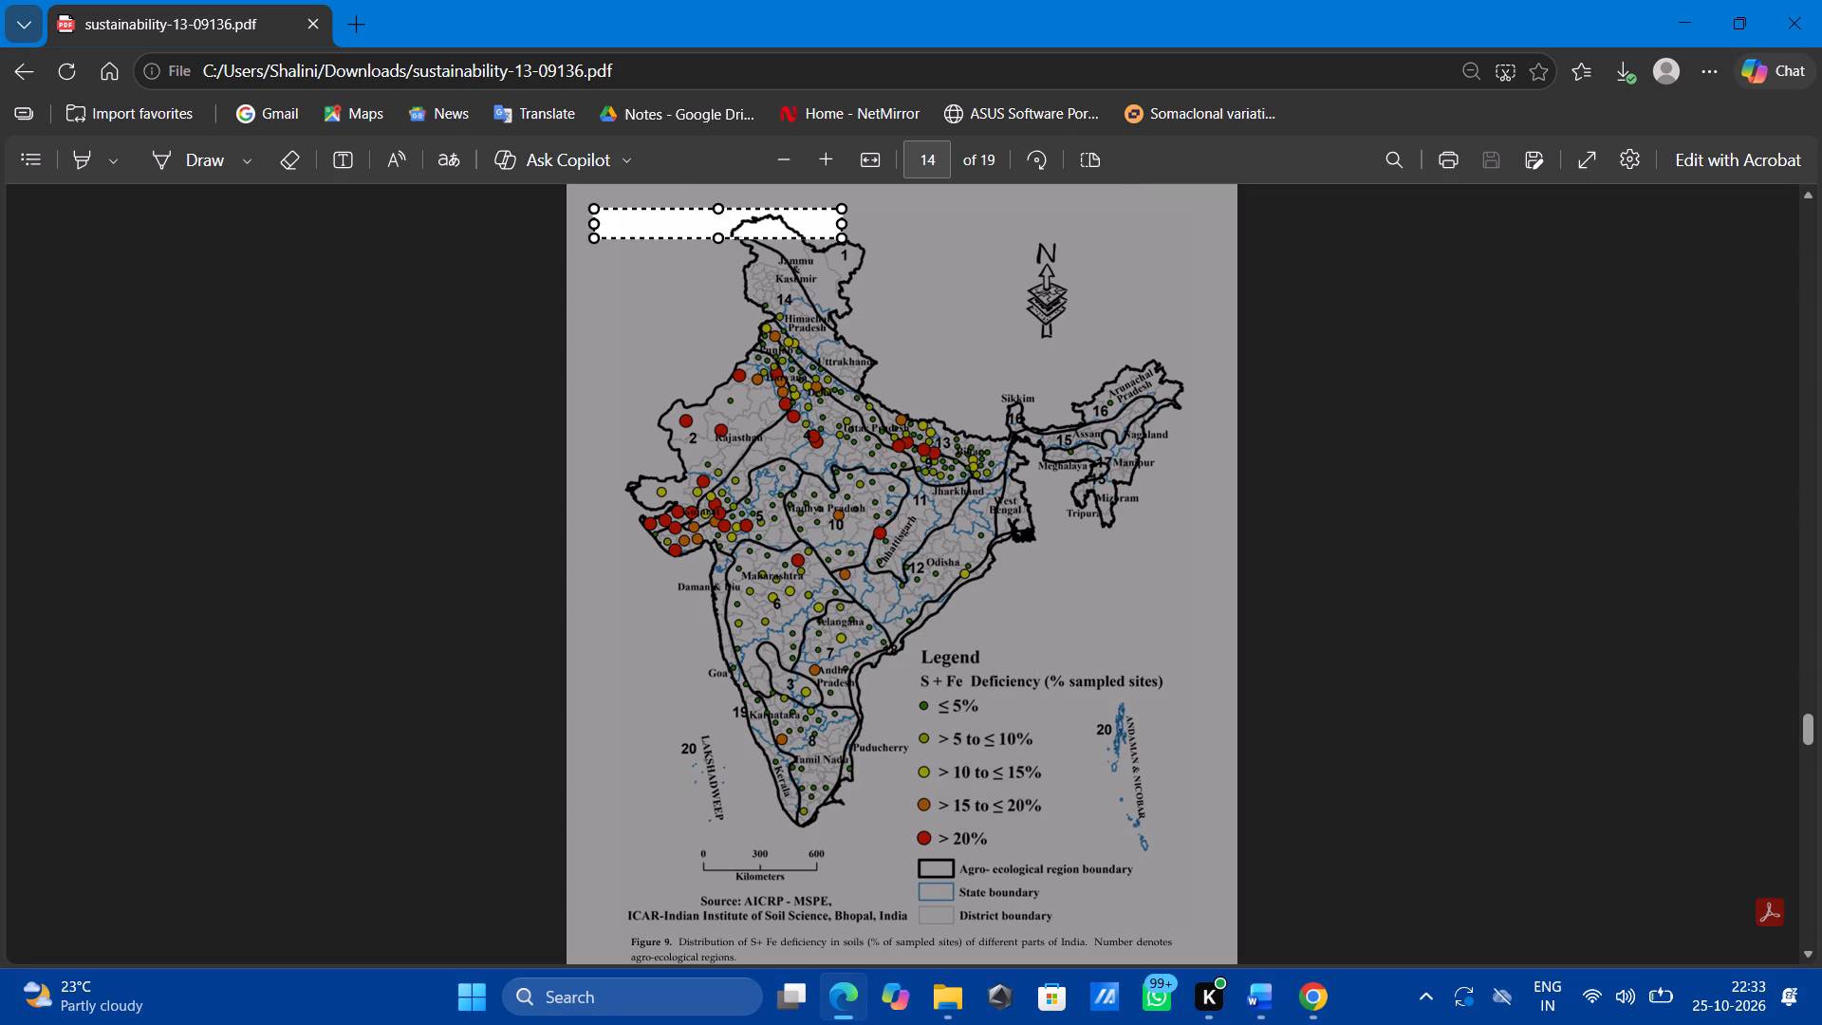
pyautogui.moveTo(860, 247); pyautogui.dragTo(1217, 752)
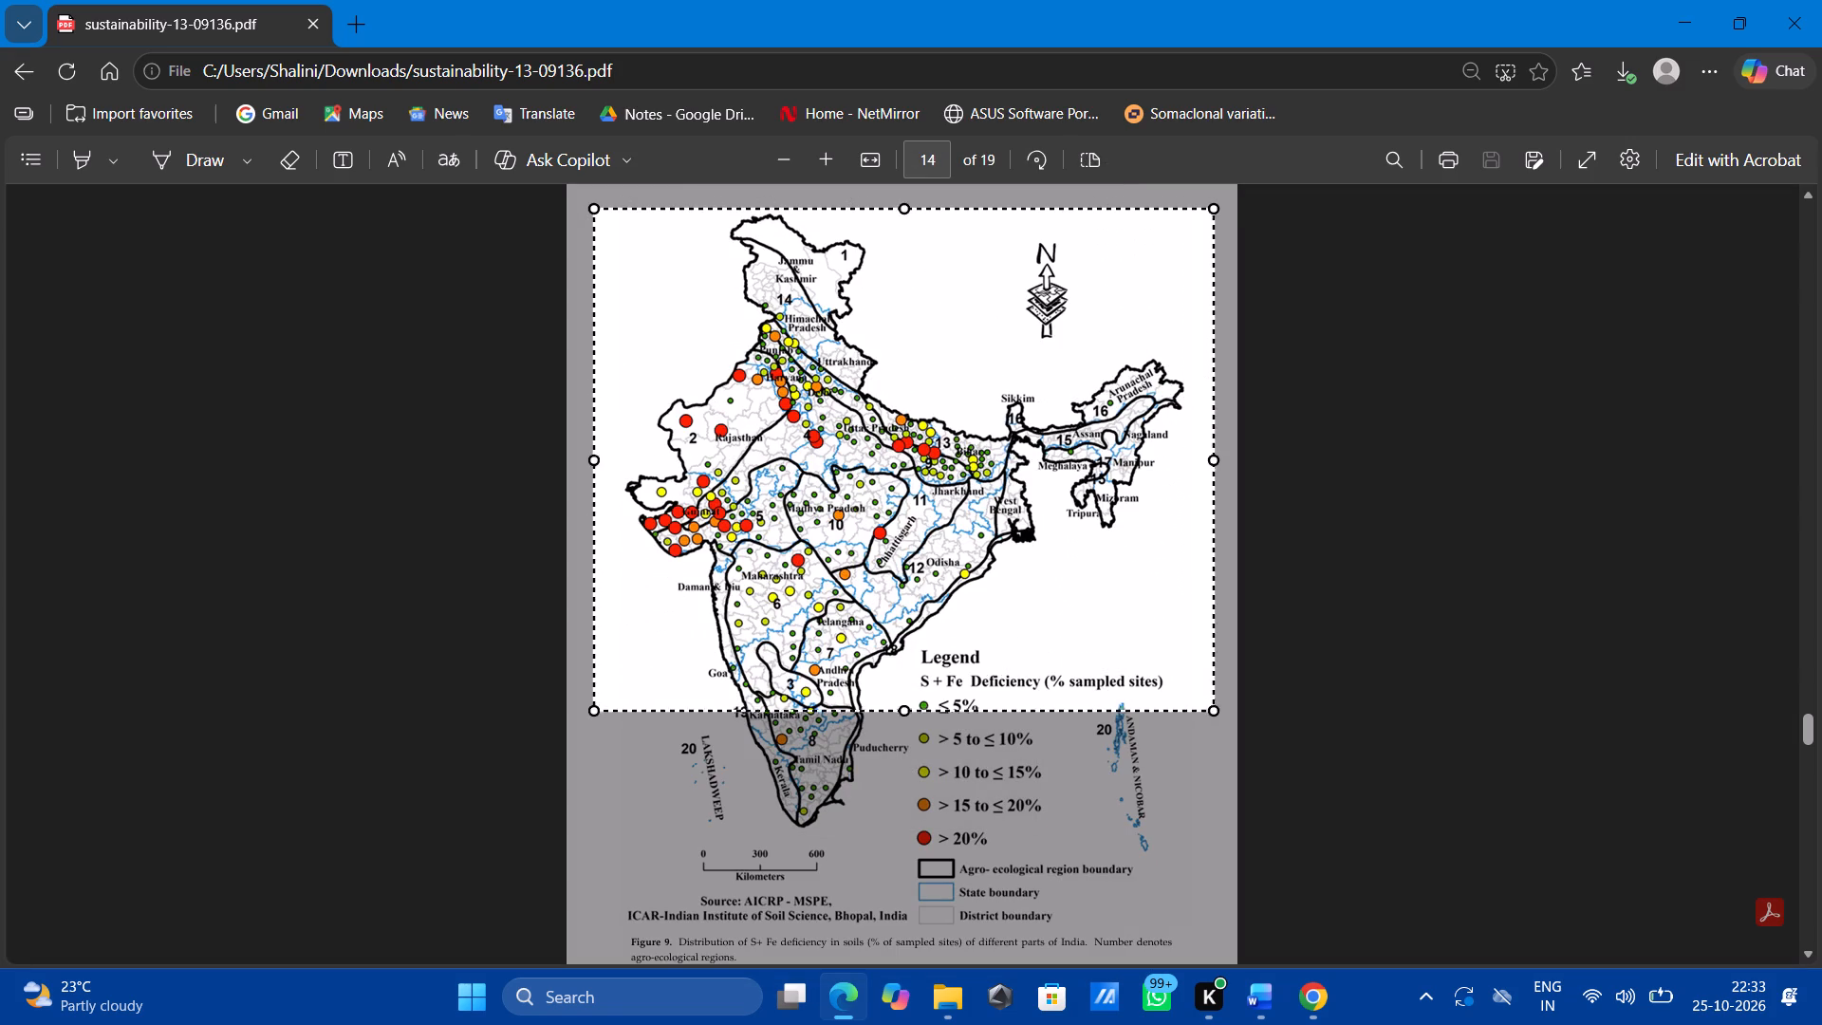
pyautogui.moveTo(1217, 752); pyautogui.dragTo(1226, 929)
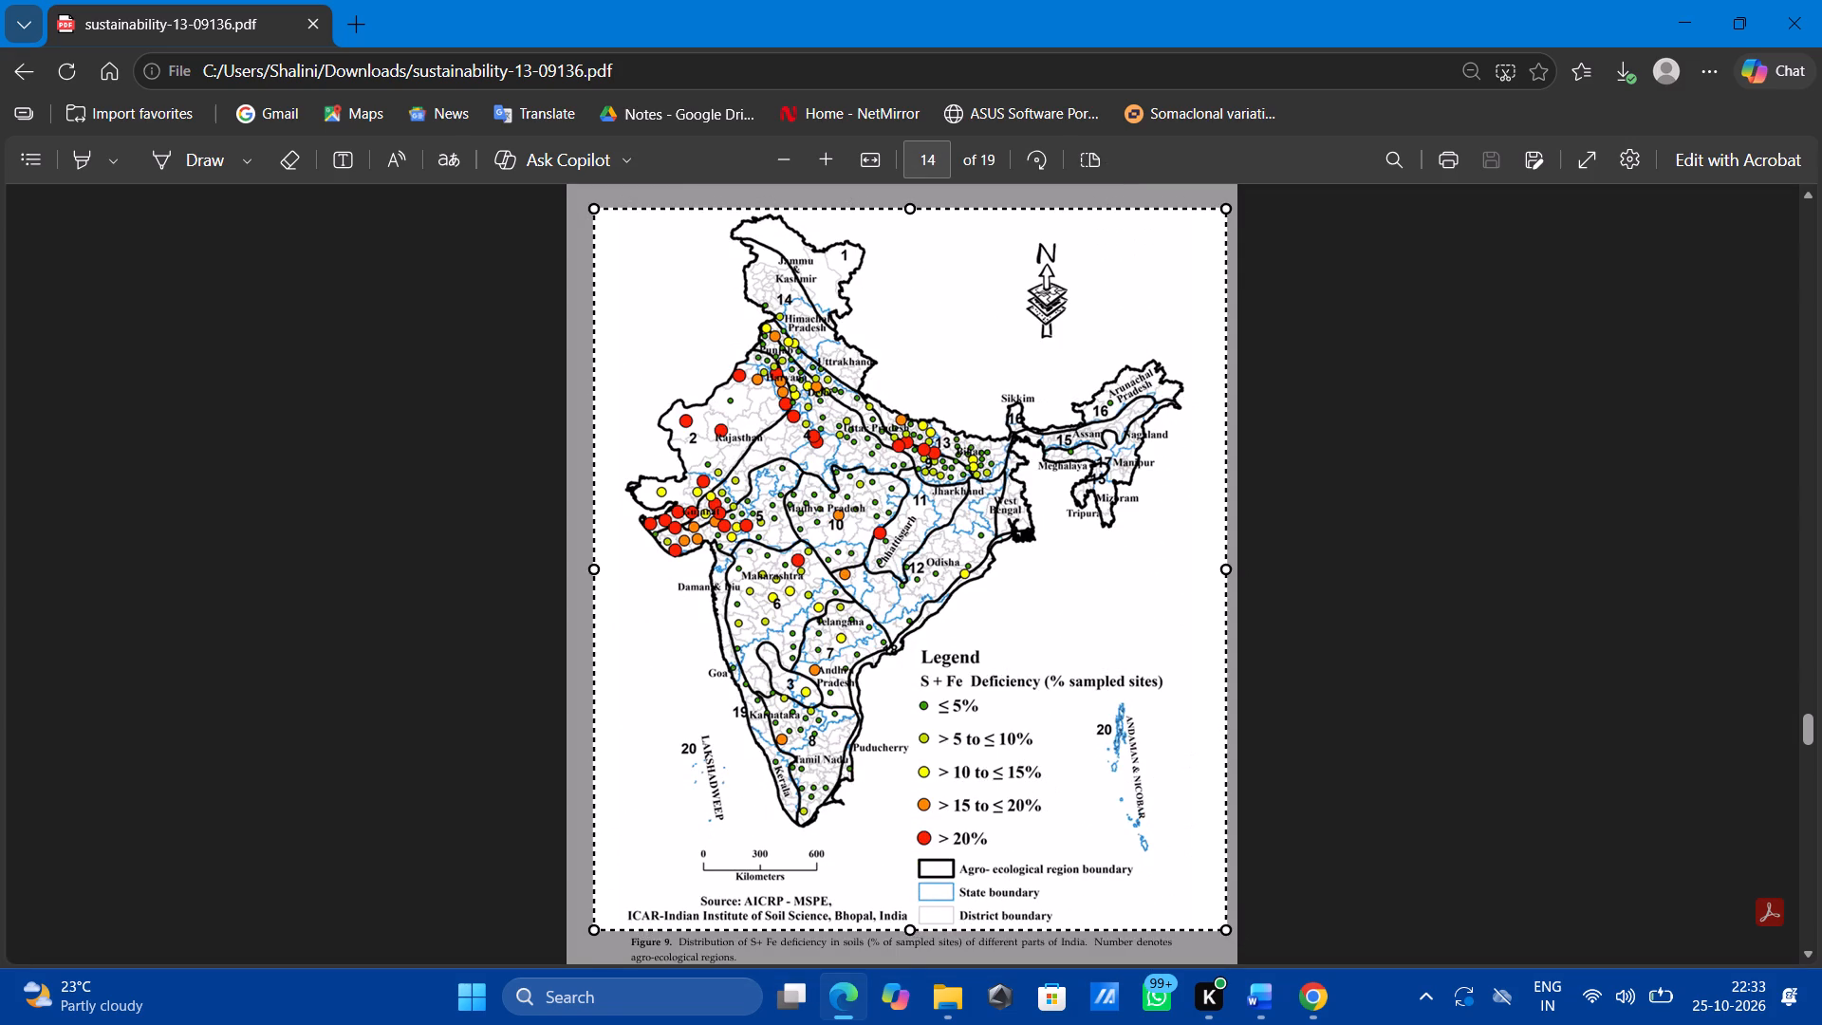
pyautogui.moveTo(1226, 929); pyautogui.dragTo(1221, 928)
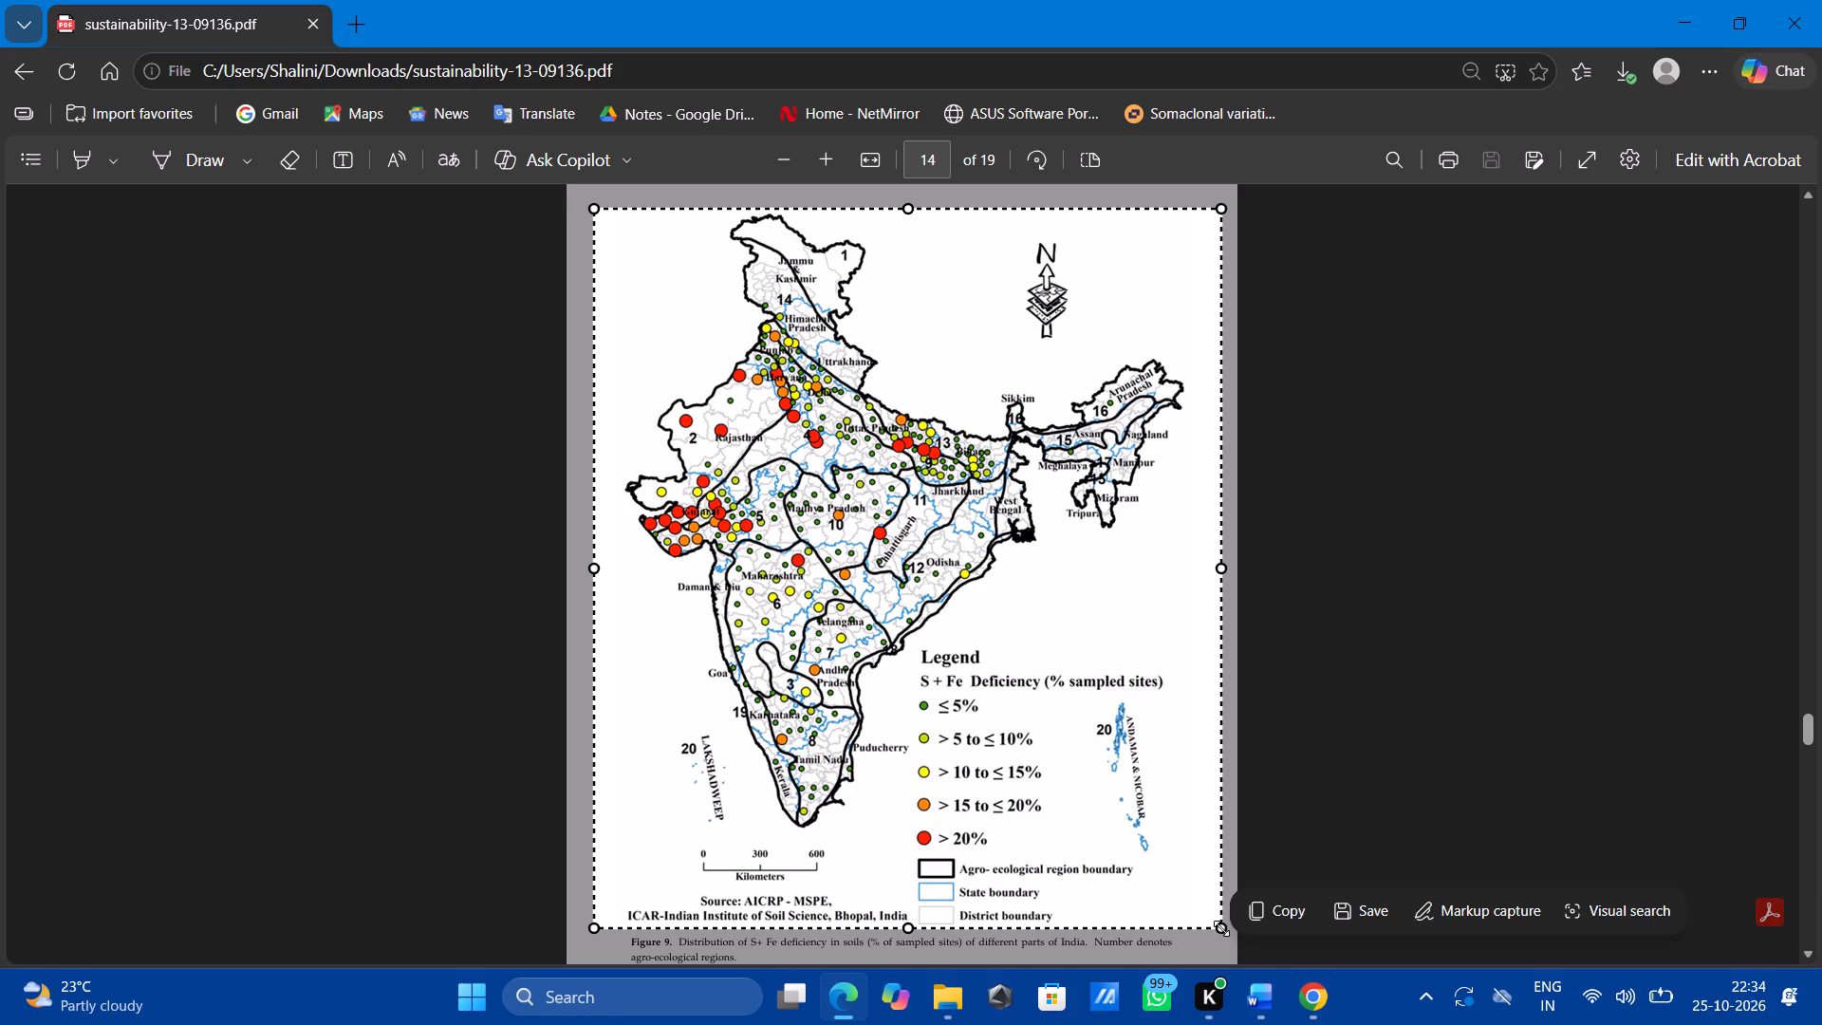
pyautogui.click(1360, 904)
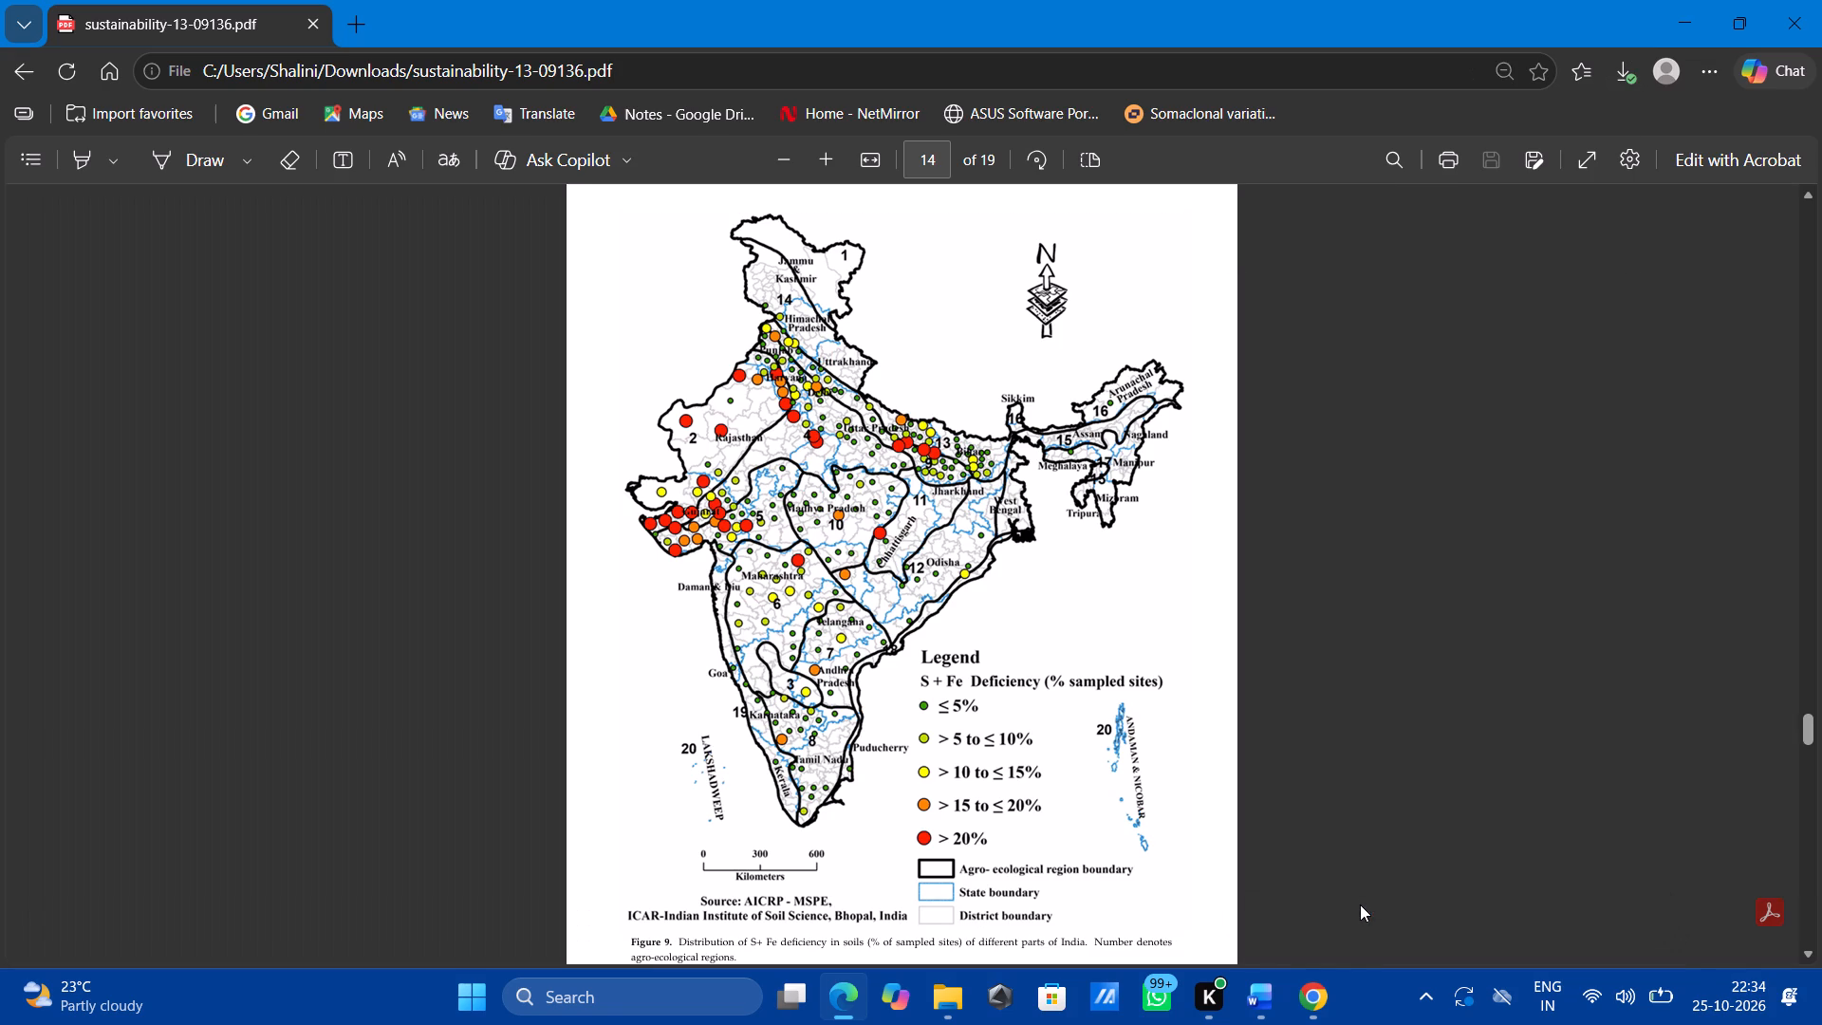
# Switch to the Word document and insert the saved picture Screenshot_25-10-2026_22343_ from Downloads on the page after Figure 8.
pyautogui.click(1274, 1011)
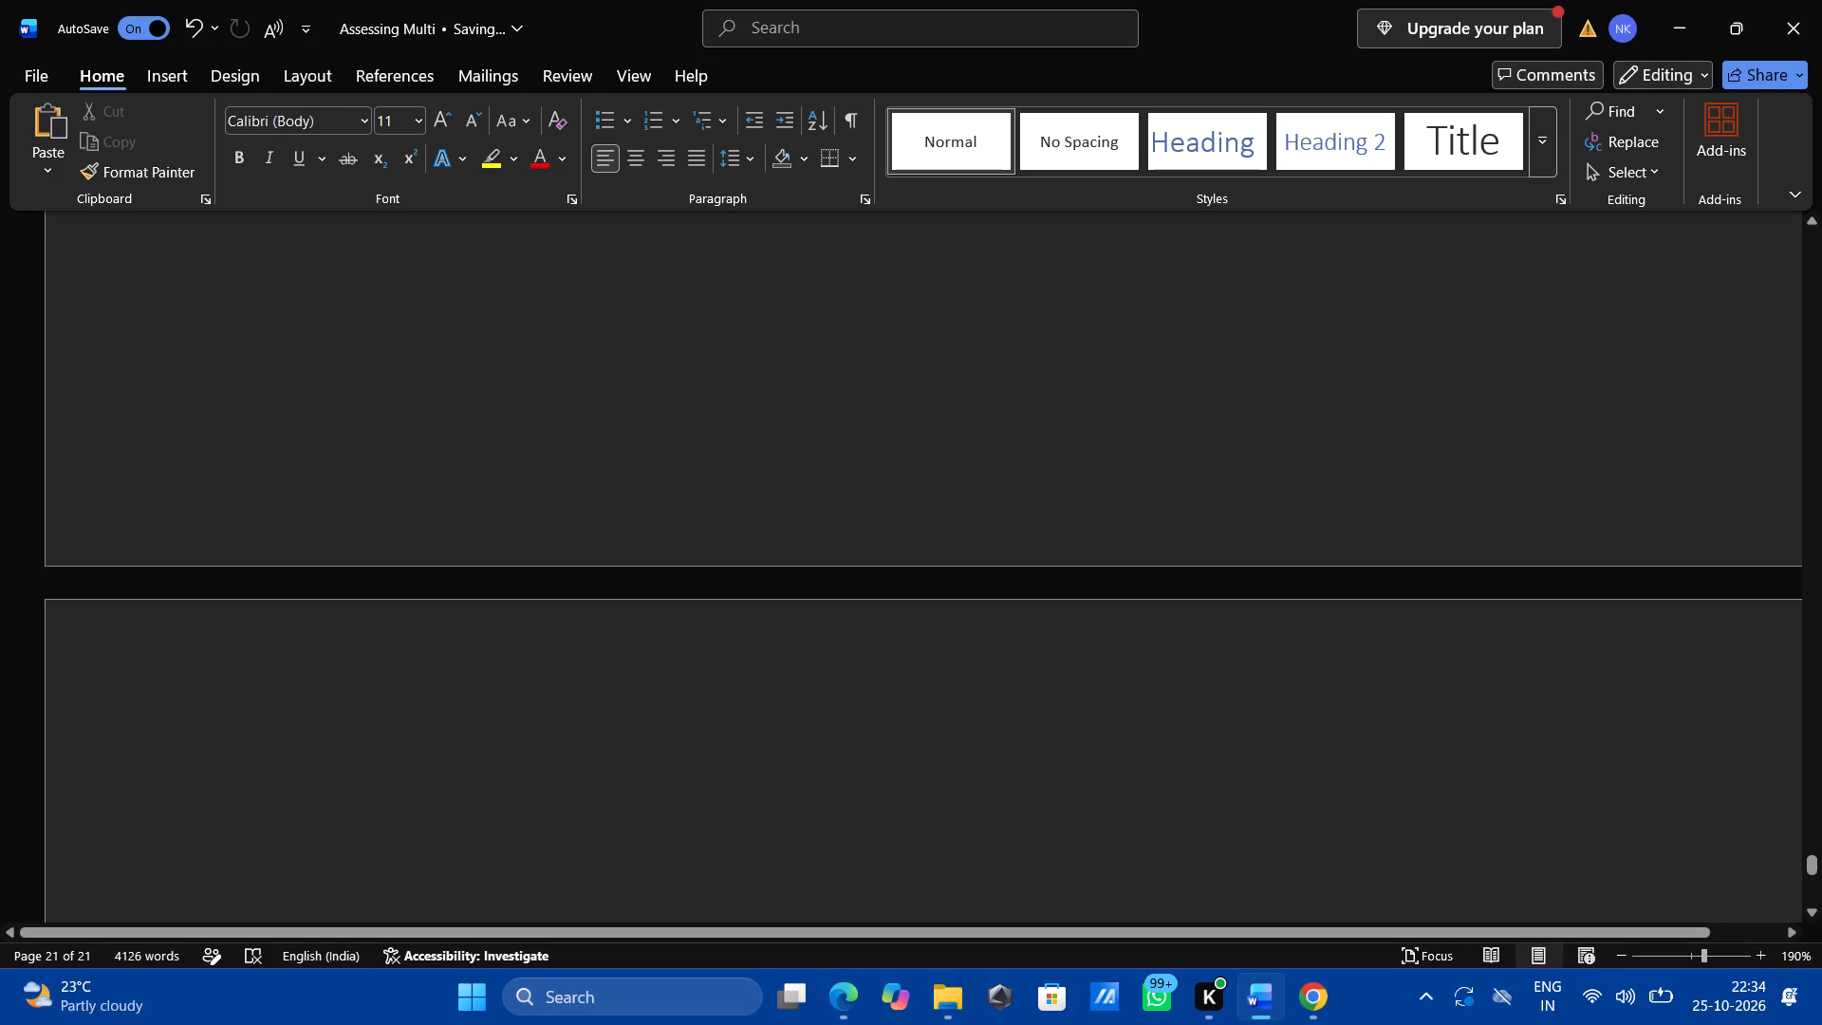
pyautogui.click(162, 89)
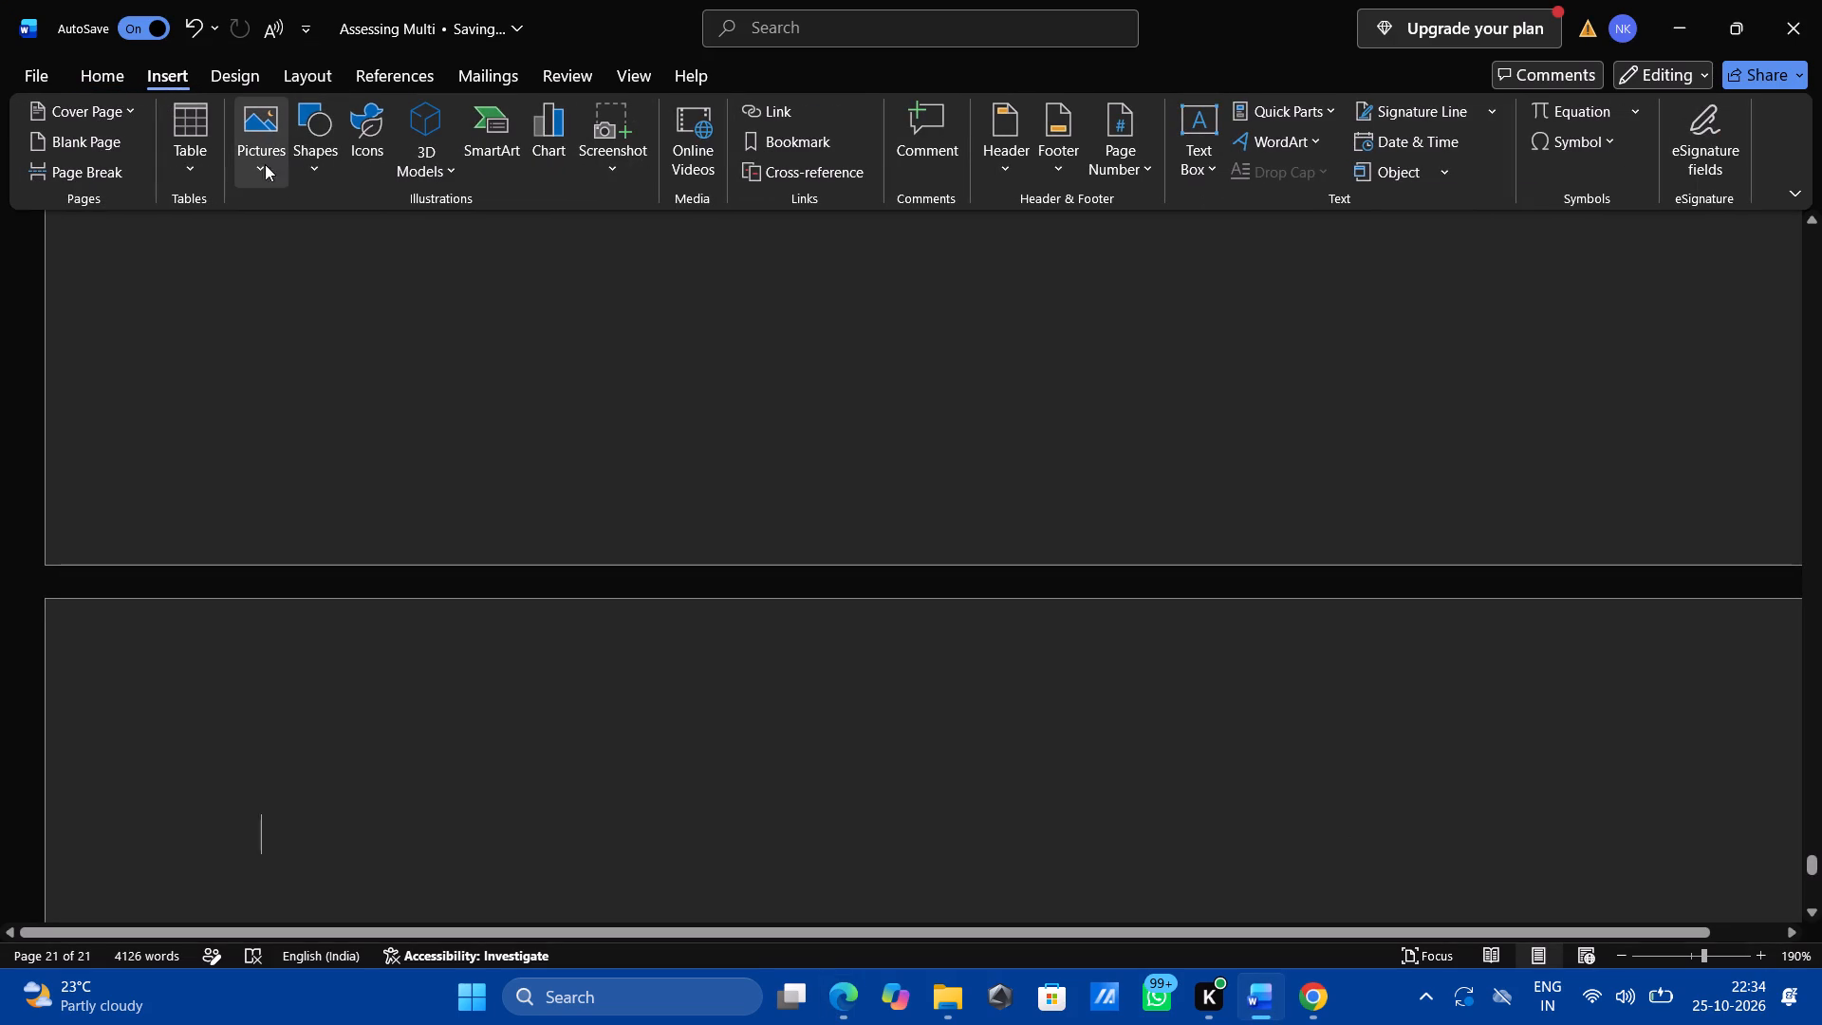
pyautogui.click(253, 162)
pyautogui.click(306, 256)
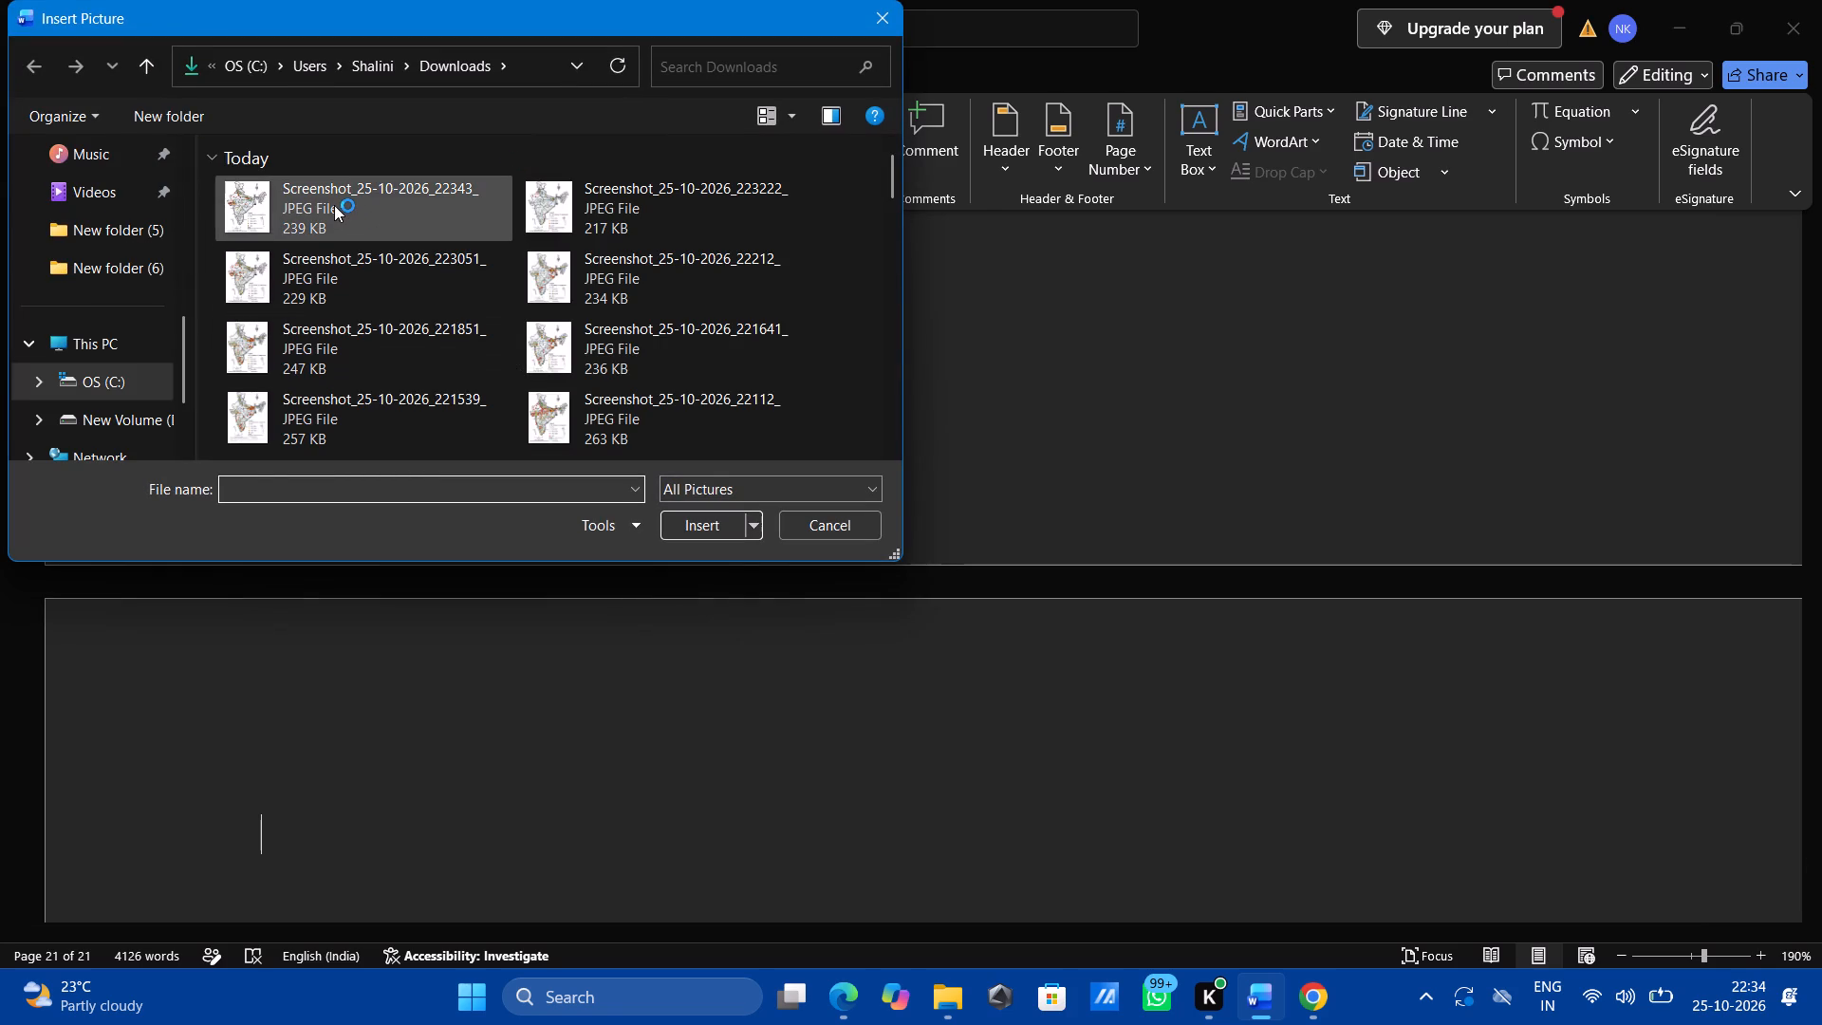
pyautogui.click(334, 205)
pyautogui.click(708, 528)
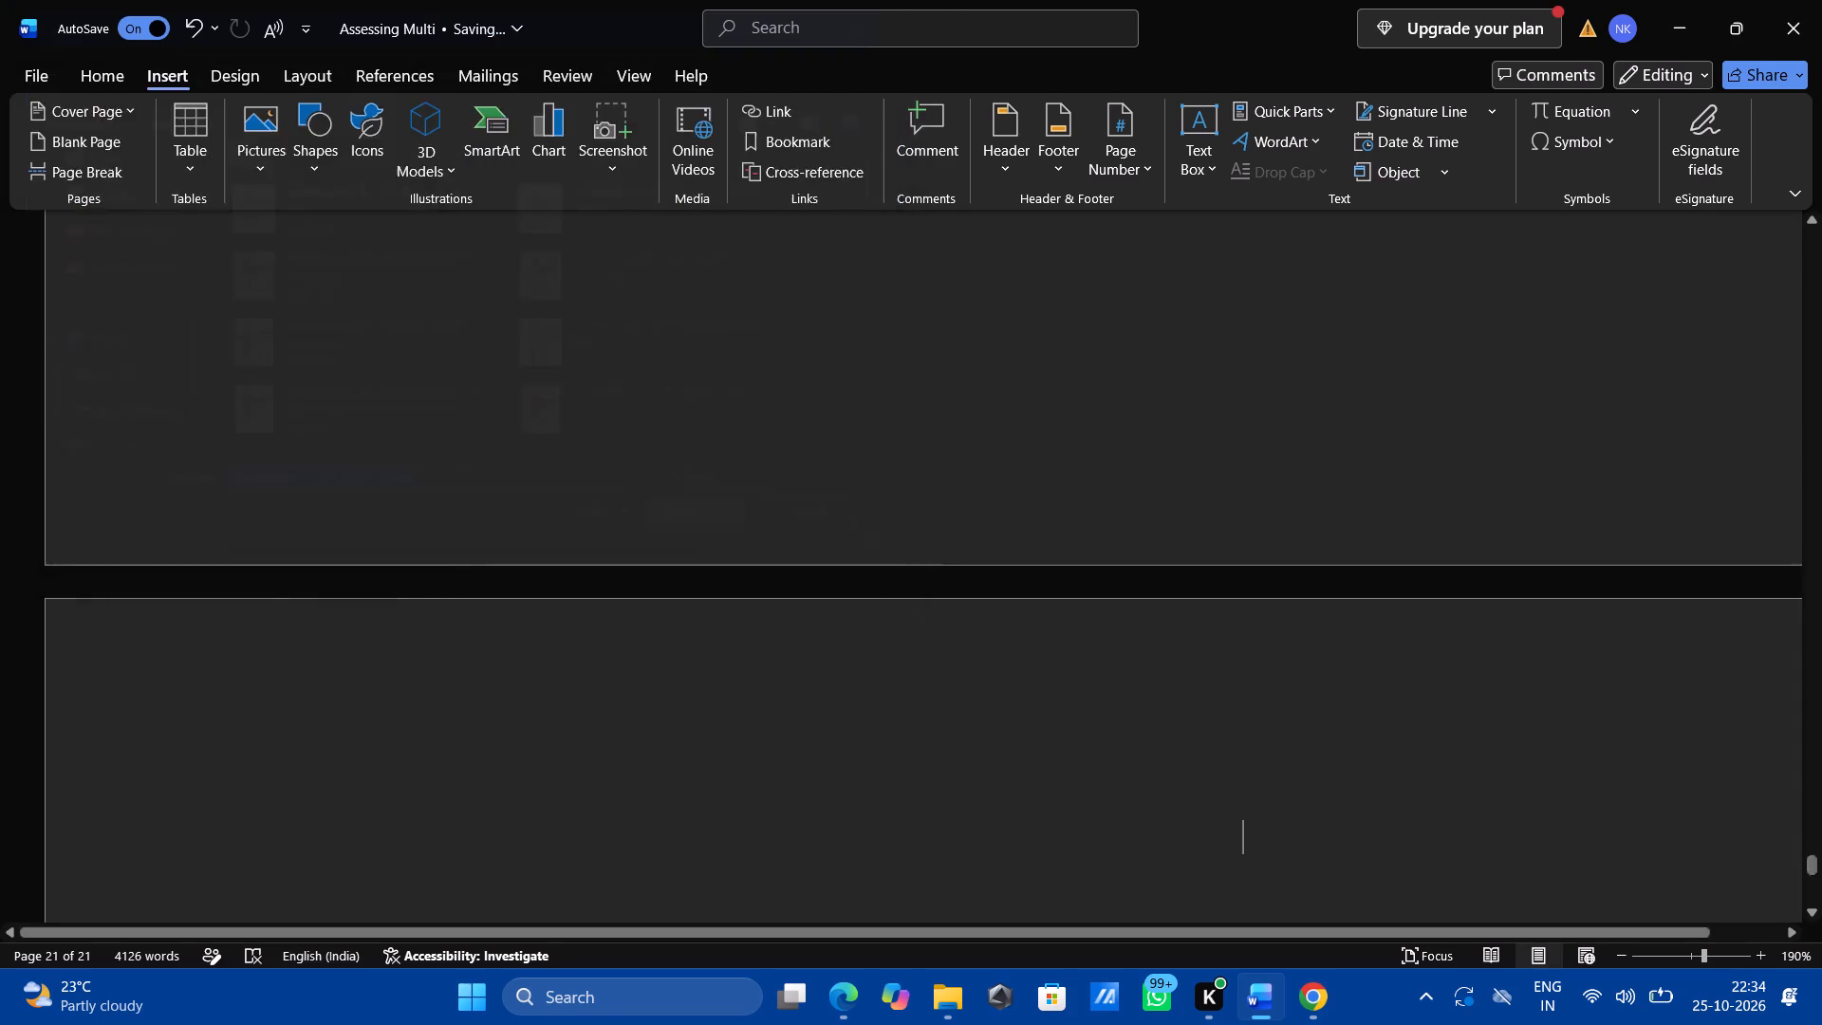
# Copy the Figure 9 caption from the PDF in Edge and paste it below the inserted S + Fe map in Word.
pyautogui.scroll(-4, 708, 528)
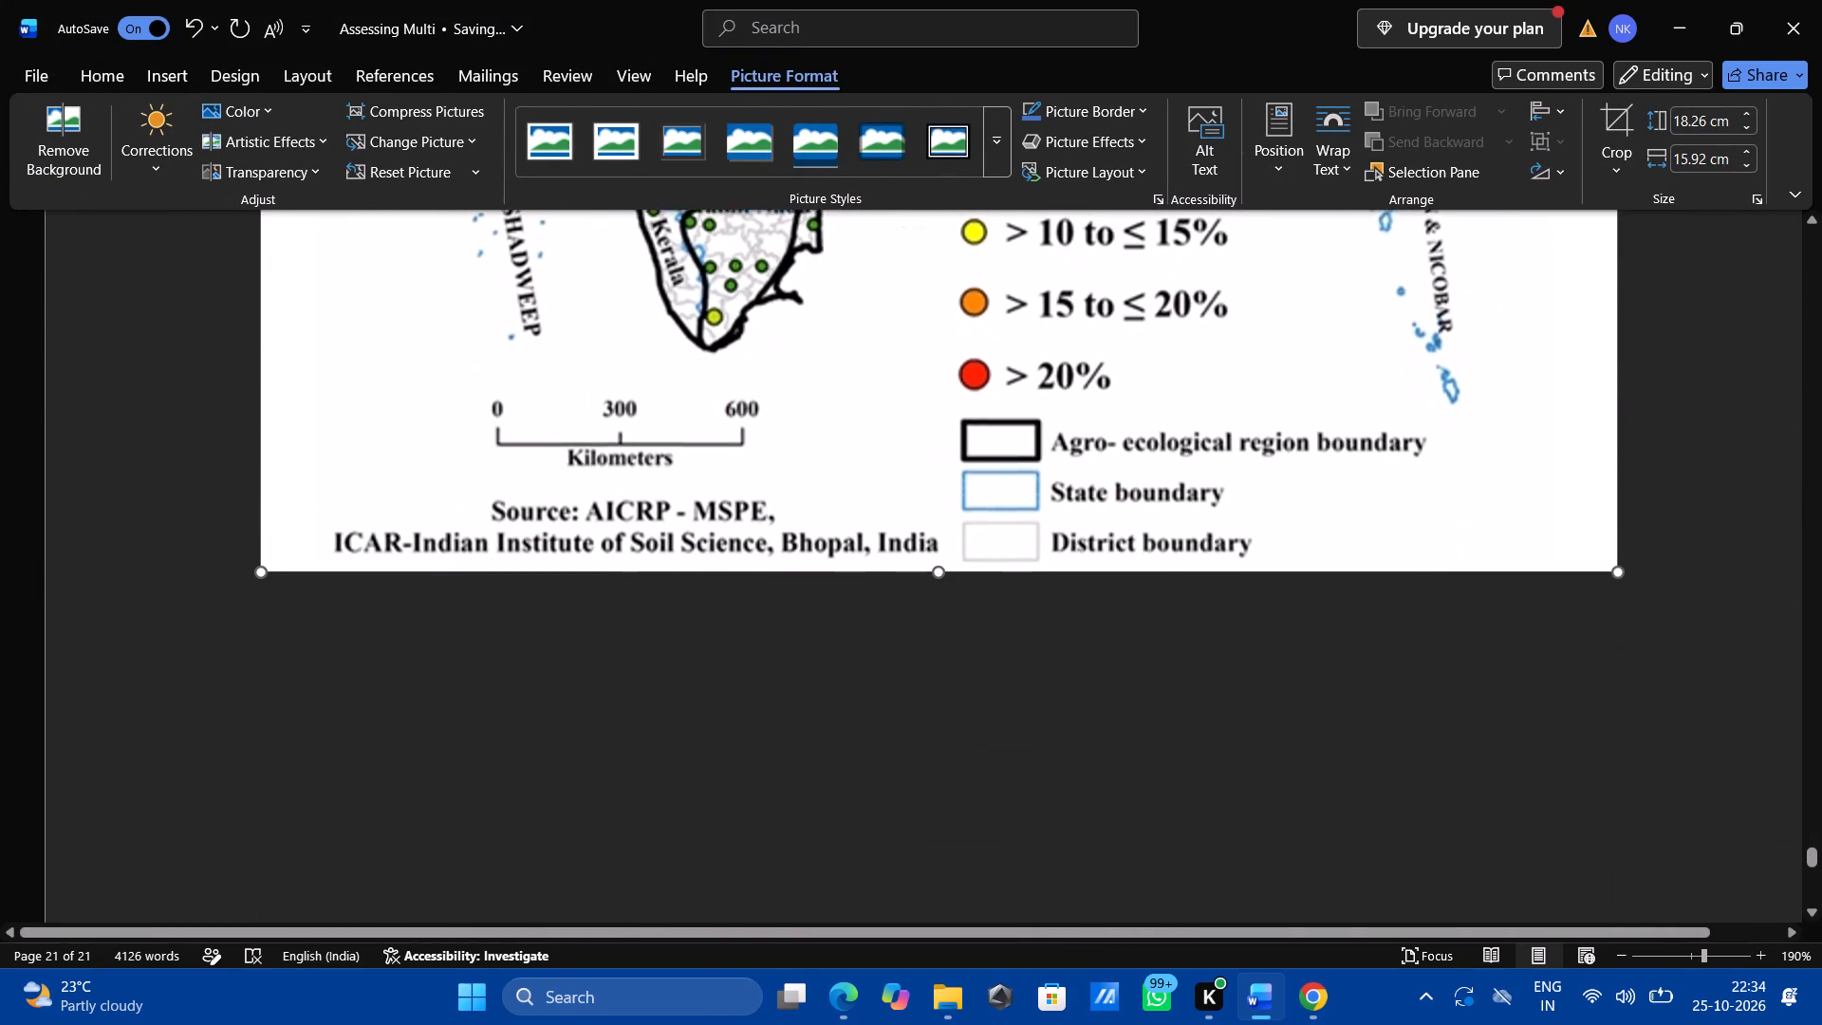
pyautogui.scroll(-1, 708, 528)
pyautogui.click(275, 597)
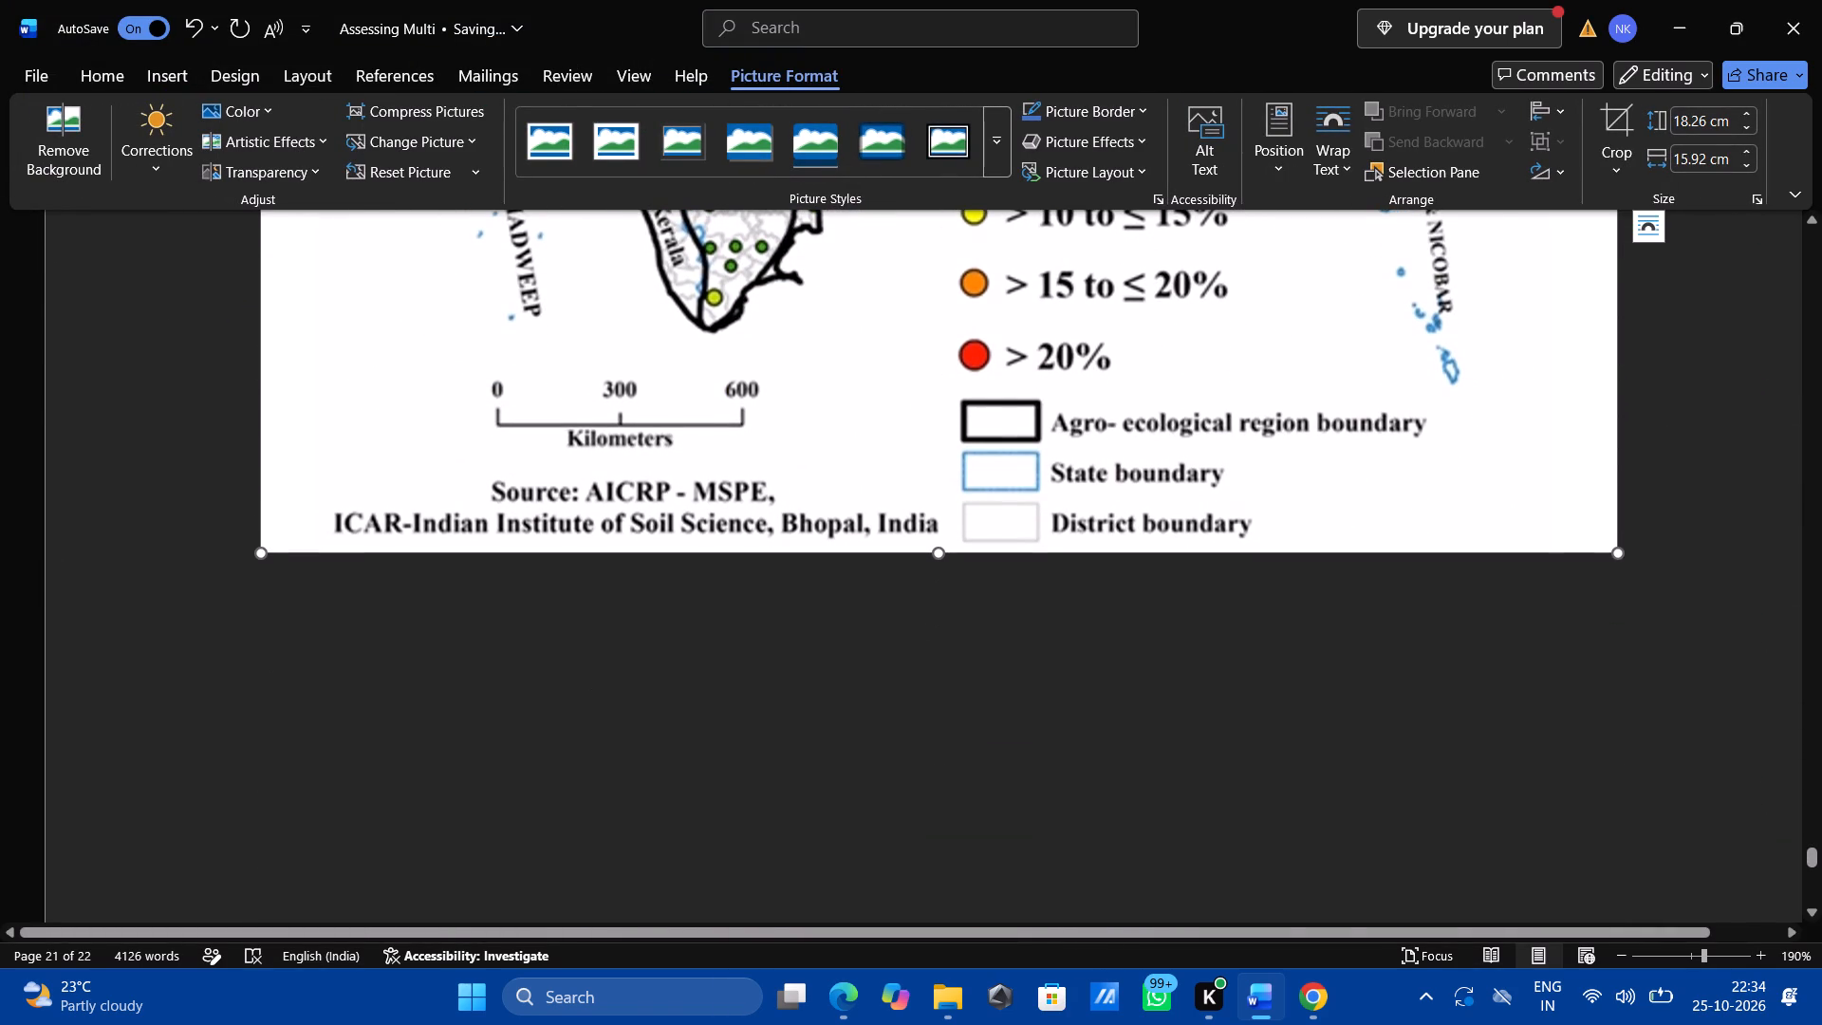
pyautogui.click(836, 981)
pyautogui.scroll(-1, 827, 872)
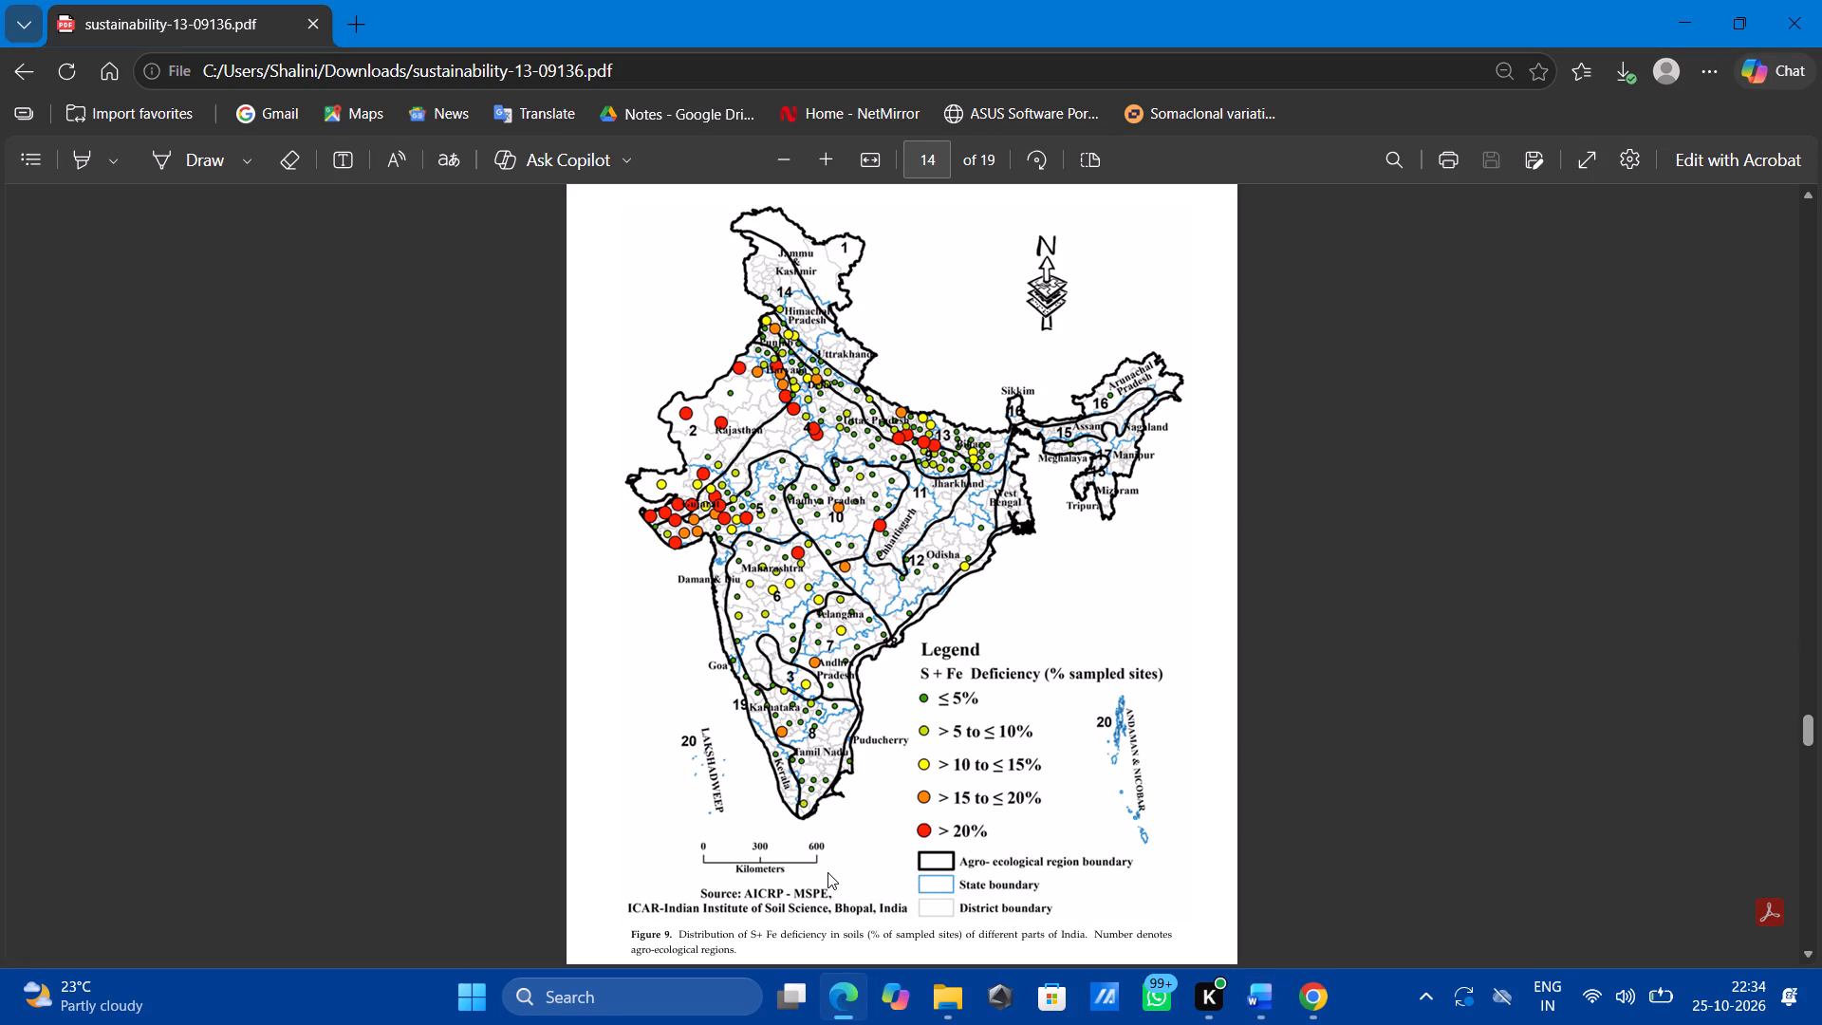
pyautogui.scroll(-4, 827, 872)
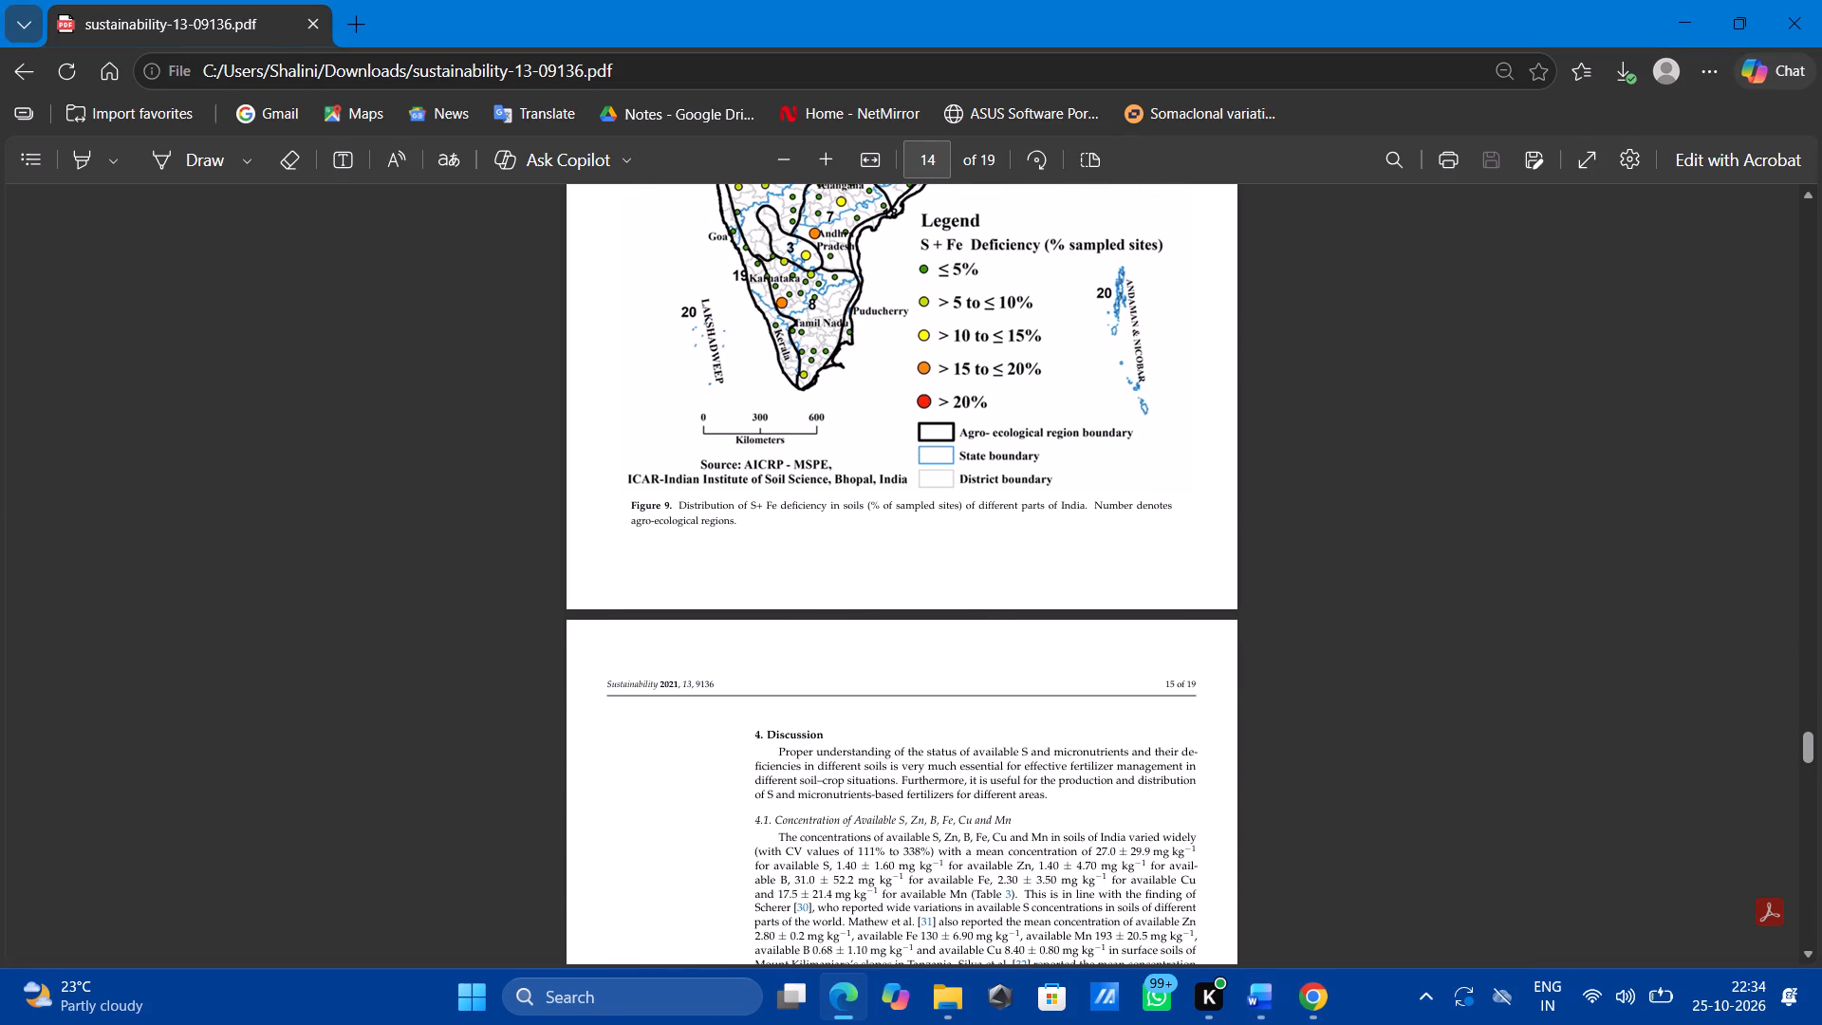
pyautogui.moveTo(627, 510); pyautogui.dragTo(641, 506)
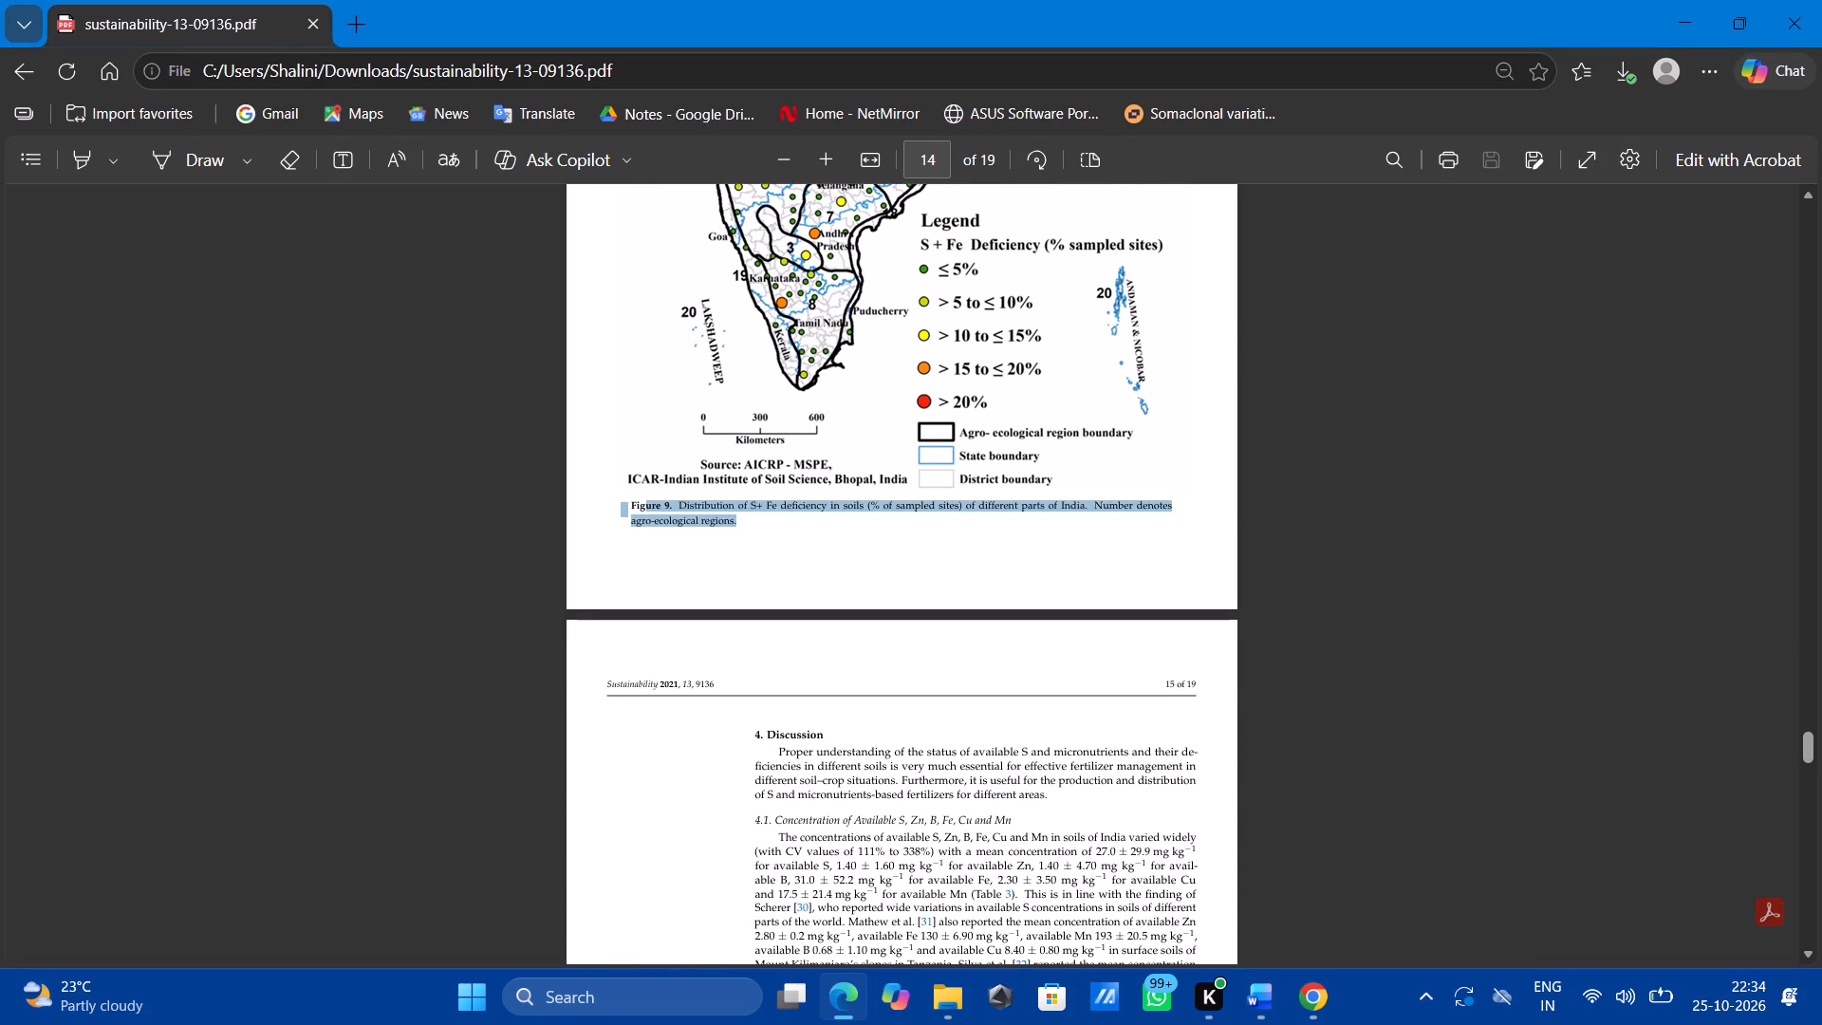
pyautogui.moveTo(641, 506); pyautogui.dragTo(635, 502)
pyautogui.moveTo(635, 502); pyautogui.dragTo(641, 505)
pyautogui.moveTo(641, 505); pyautogui.dragTo(767, 519)
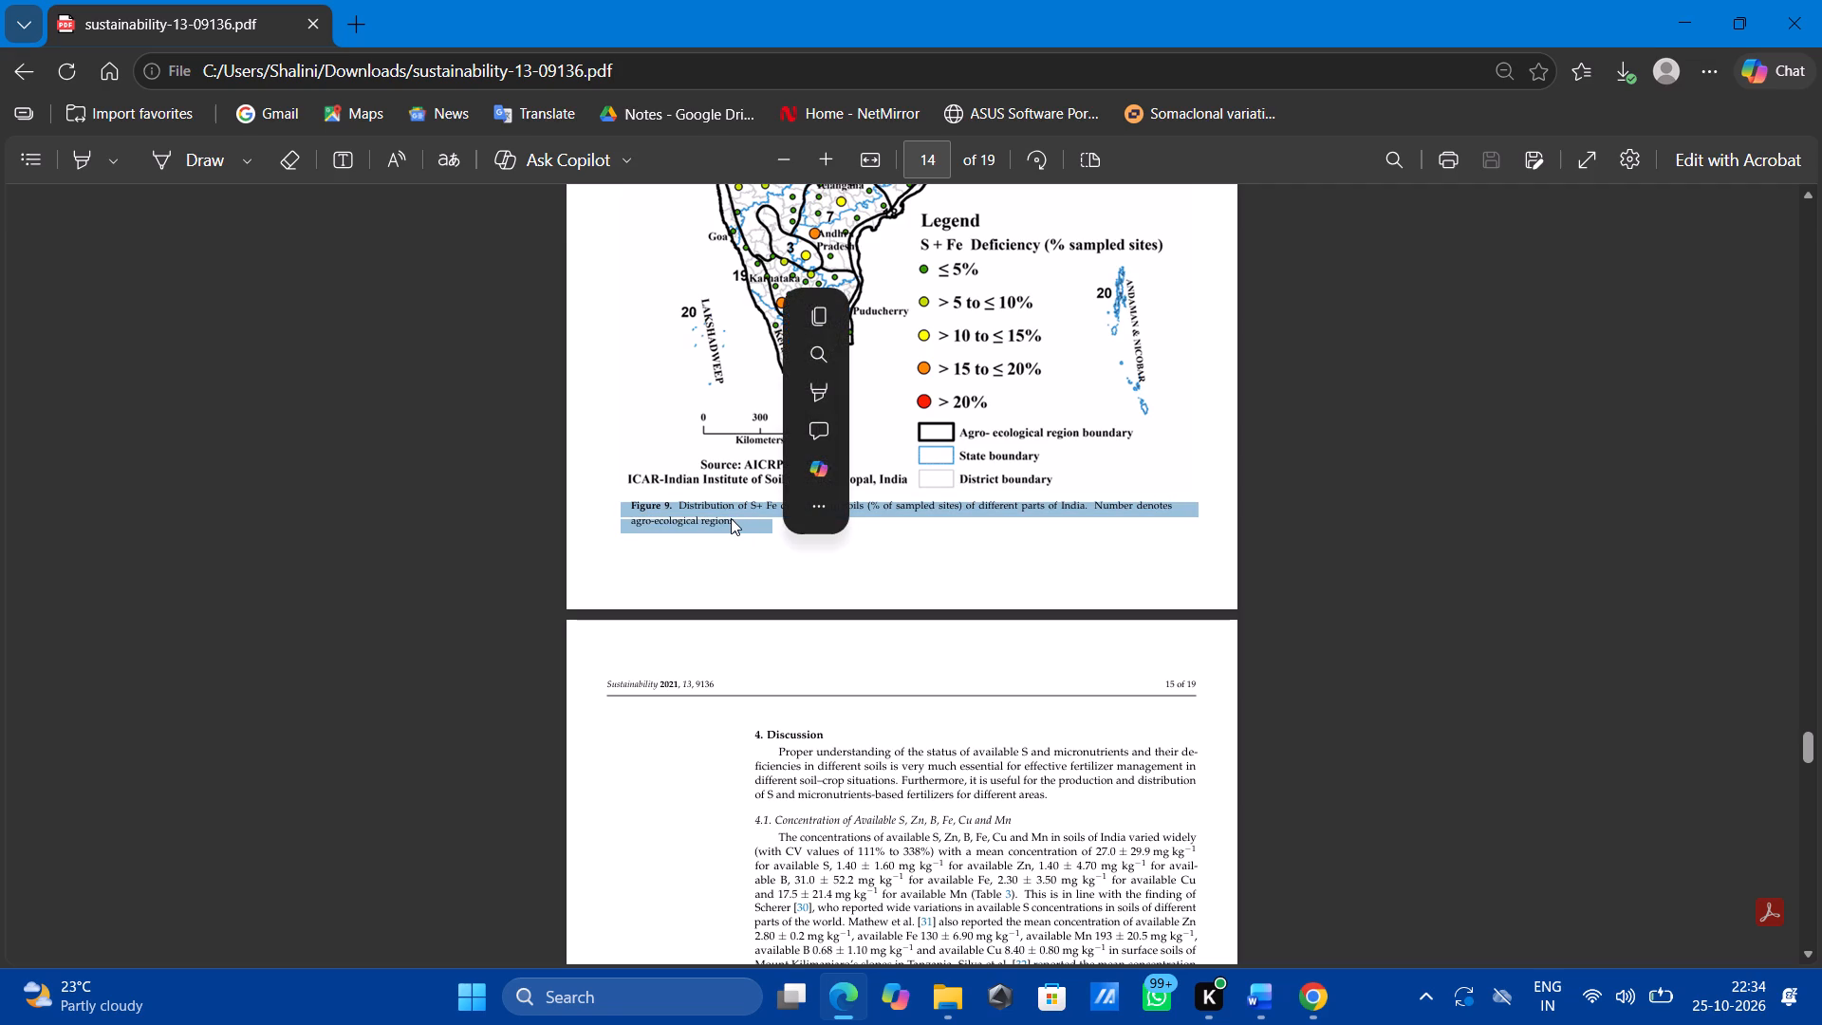
pyautogui.hotkey('ctrl', 'c')
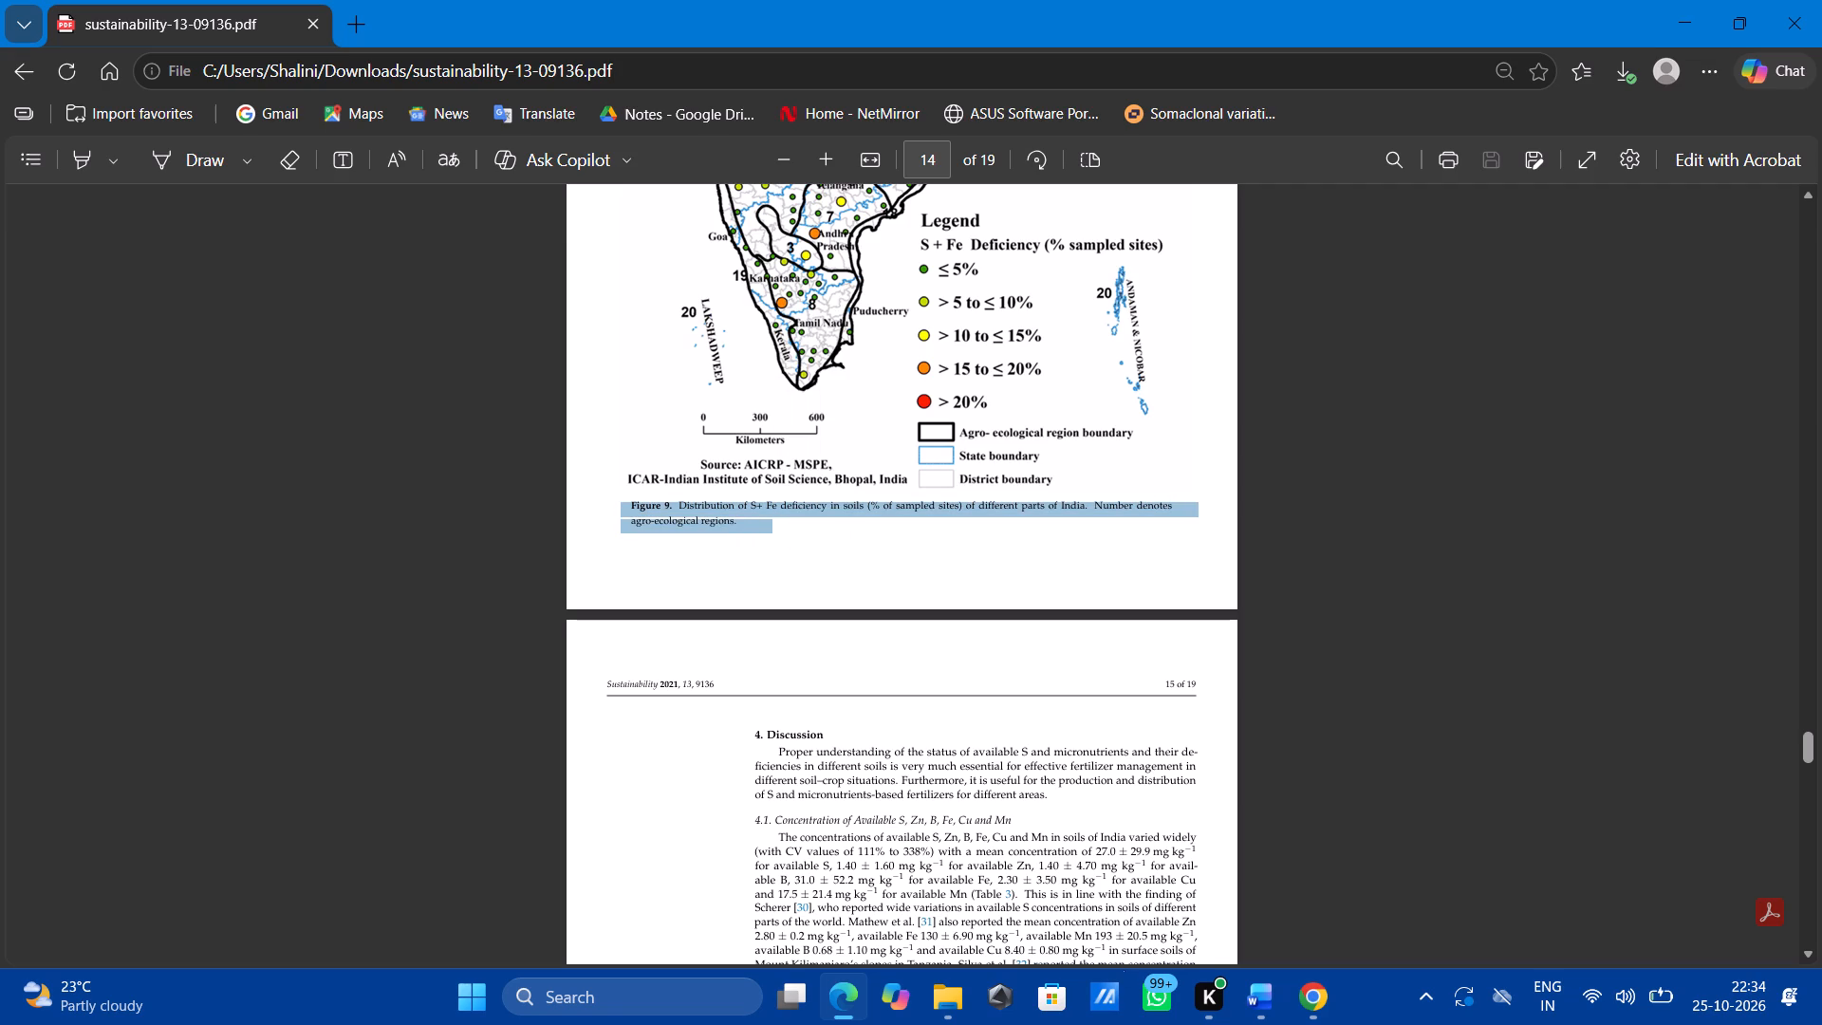
pyautogui.click(1245, 983)
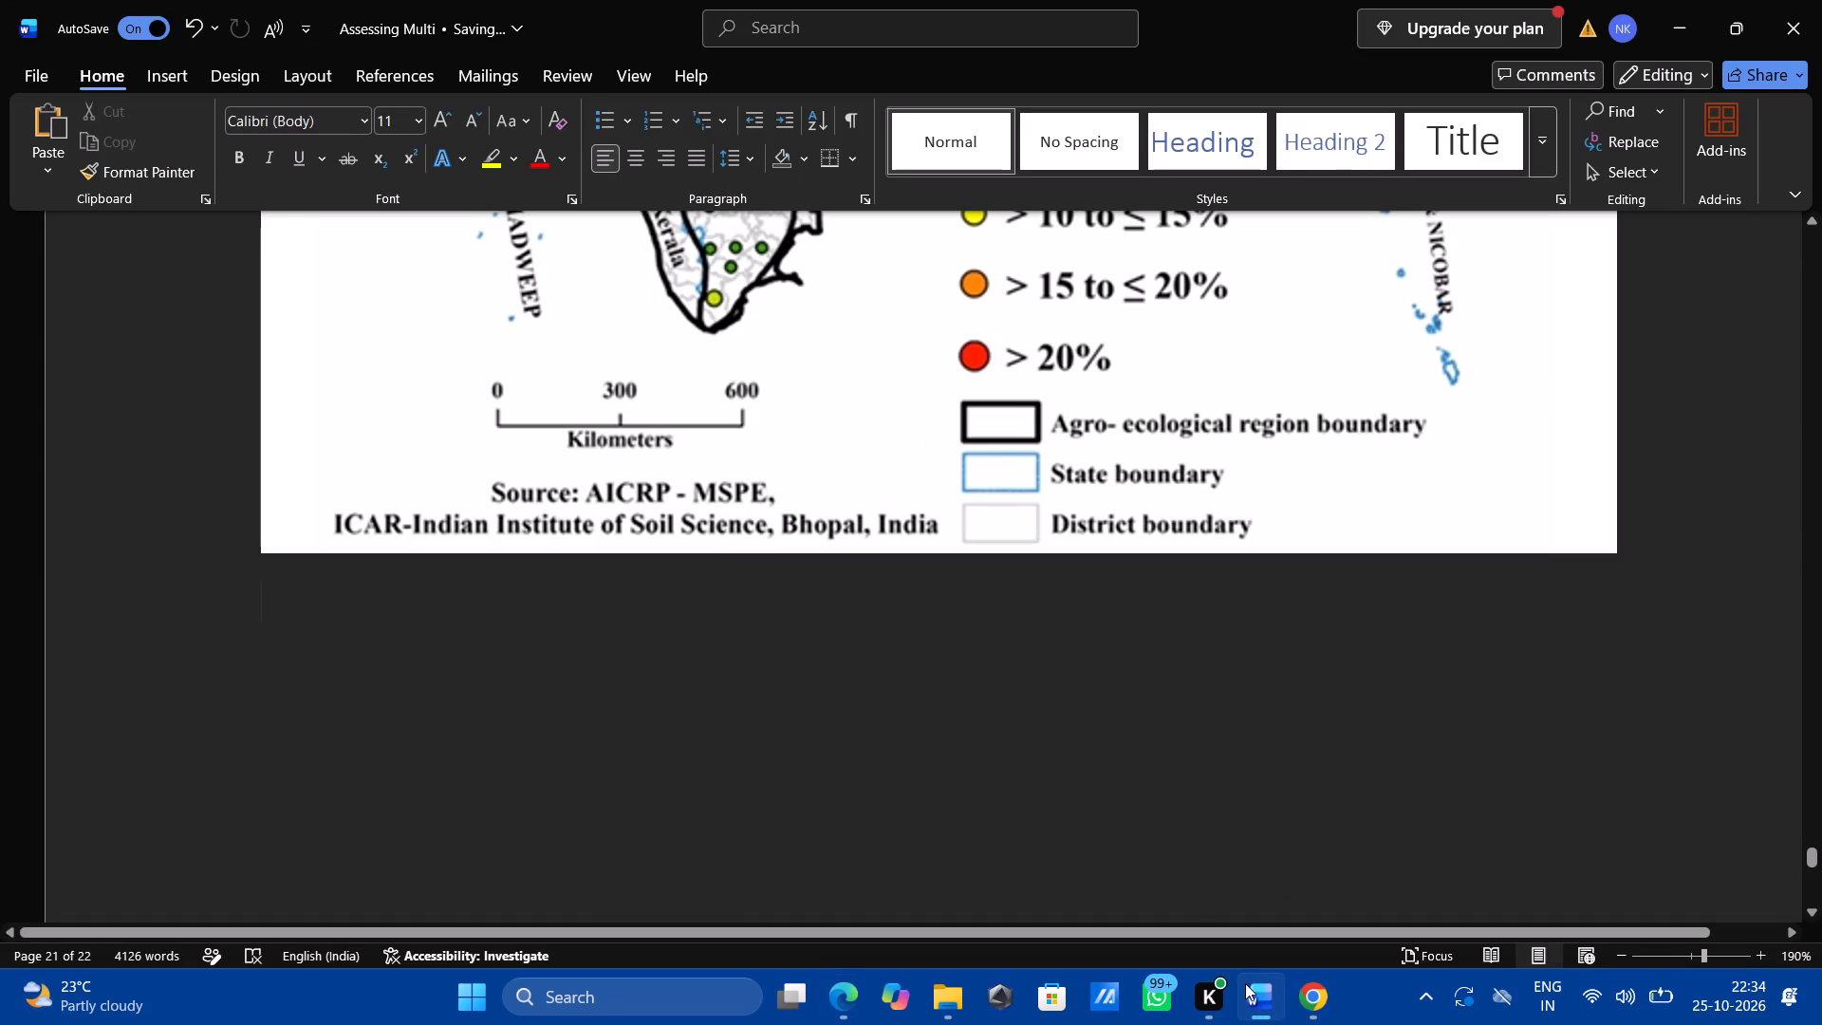
pyautogui.hotkey('ctrl', 'v')
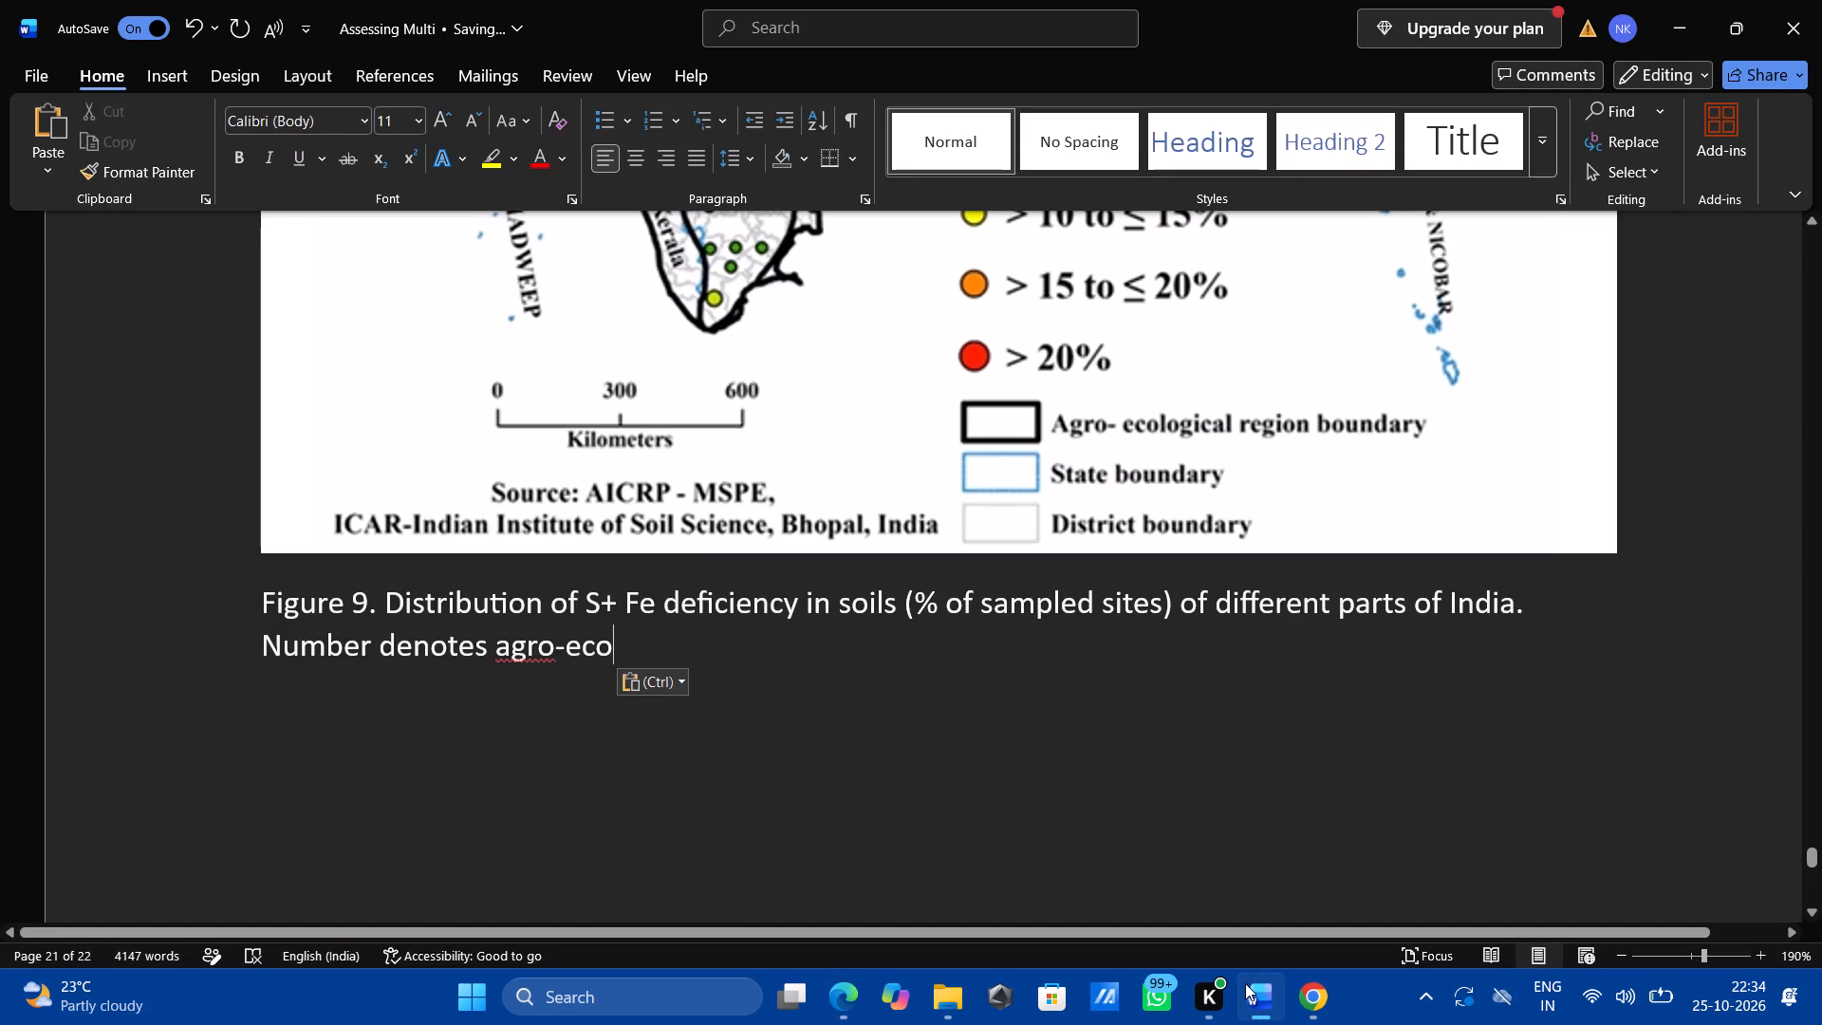
# Complete the cut-off end of the Figure 9 caption by adding "logical regions." after "agro-eco".
pyautogui.write('lo')
pyautogui.write('gical')
pyautogui.press('space')
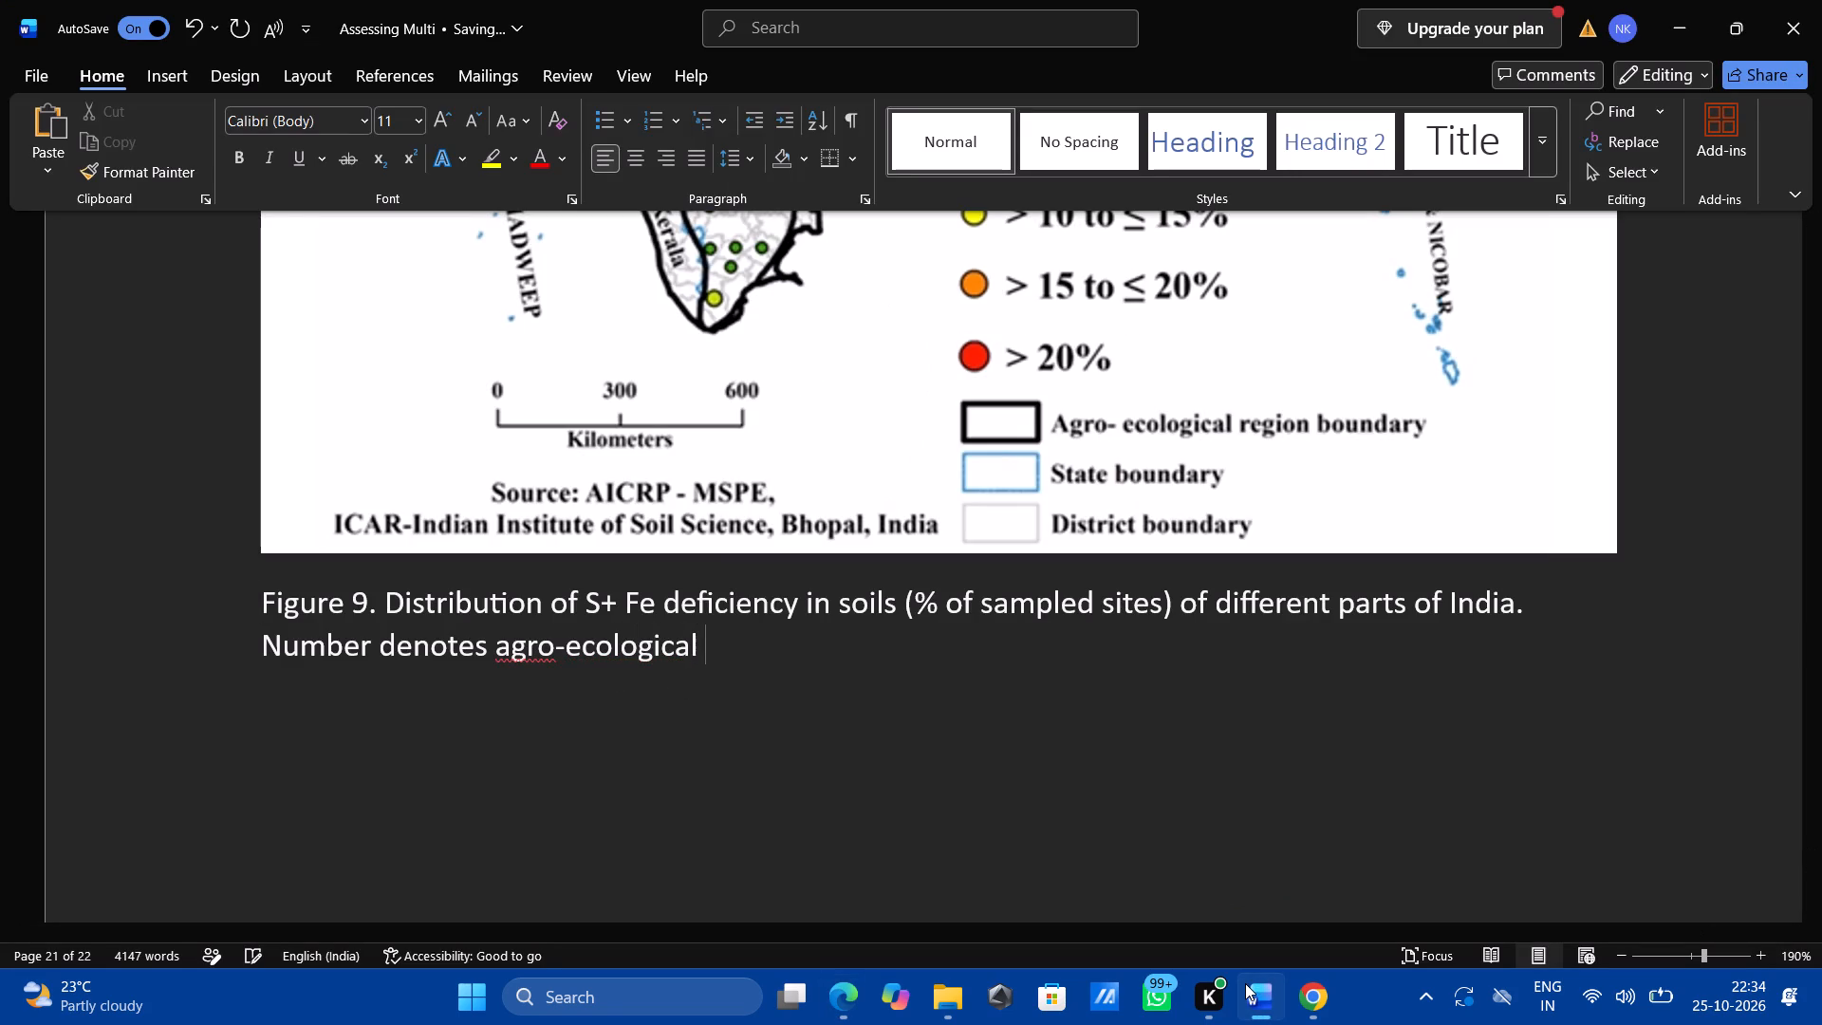
pyautogui.write('regions')
pyautogui.press('.')
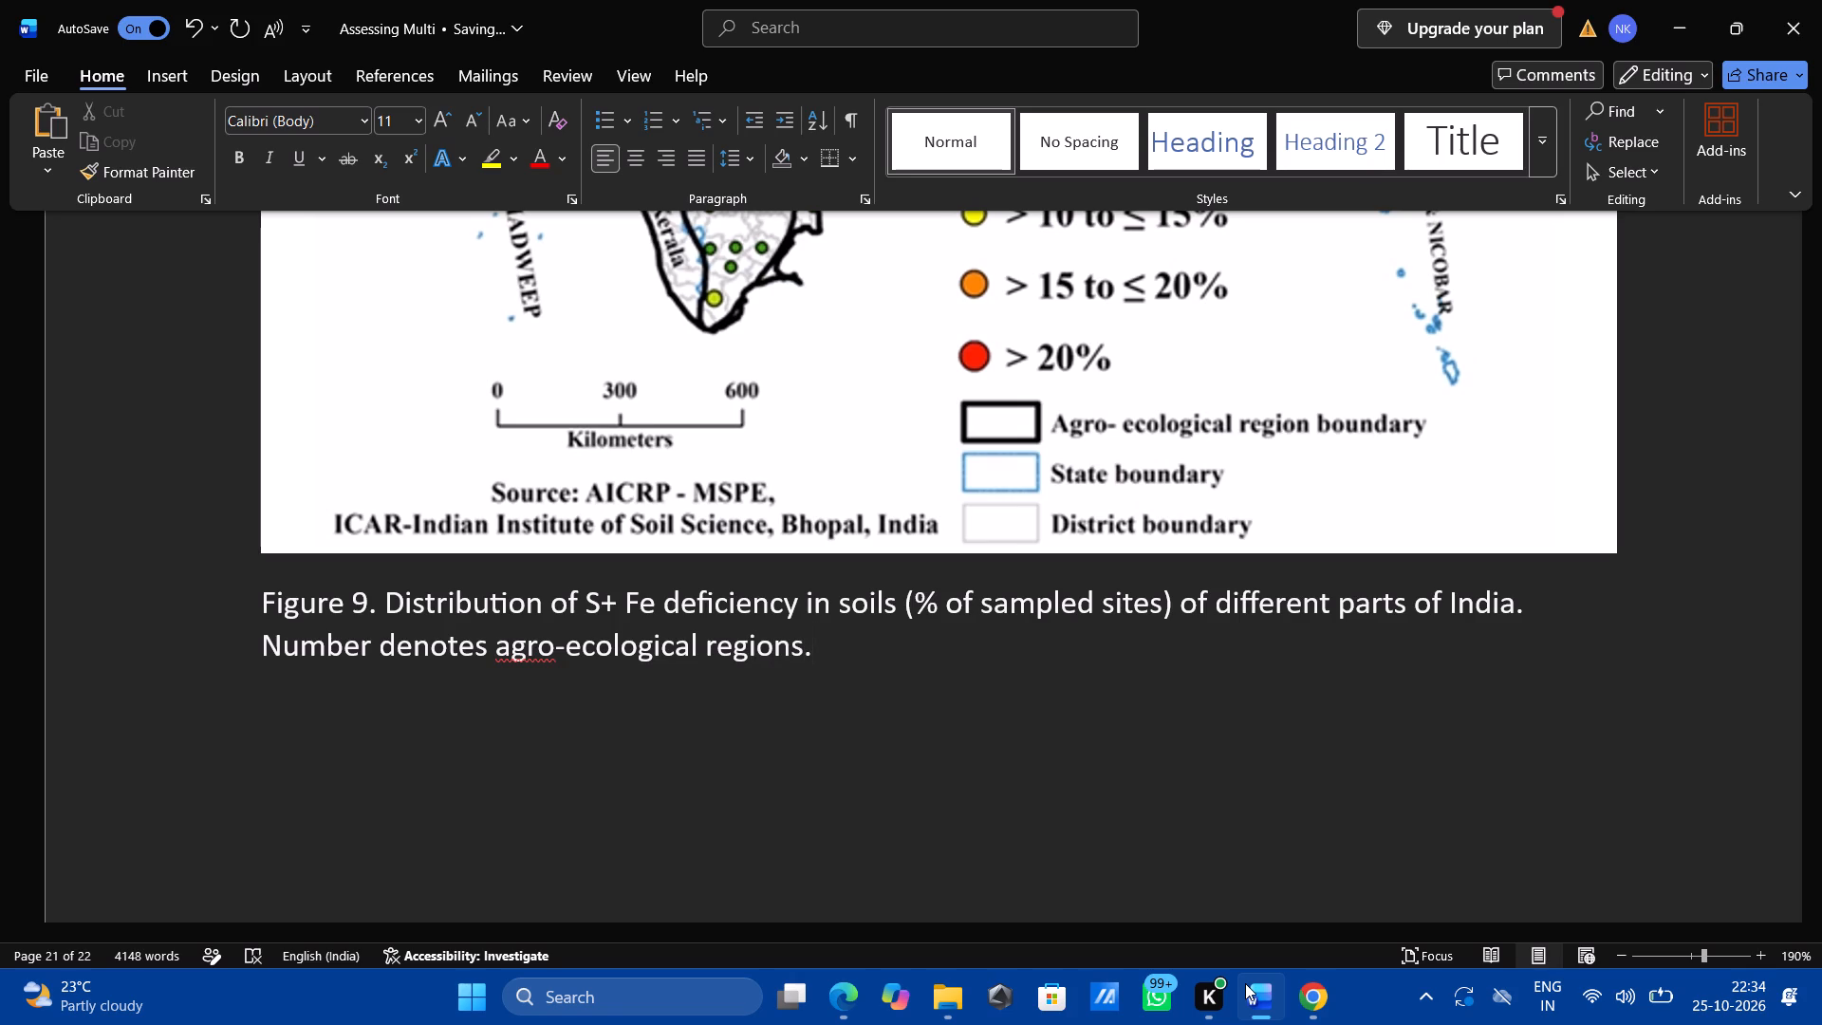
# Add seven blank lines after the Figure 9 caption so the insertion point moves onto the following page.
pyautogui.press('Return')
pyautogui.press('Return')
pyautogui.press('Return')
pyautogui.press('Return')
pyautogui.press('Return')
pyautogui.press('Return')
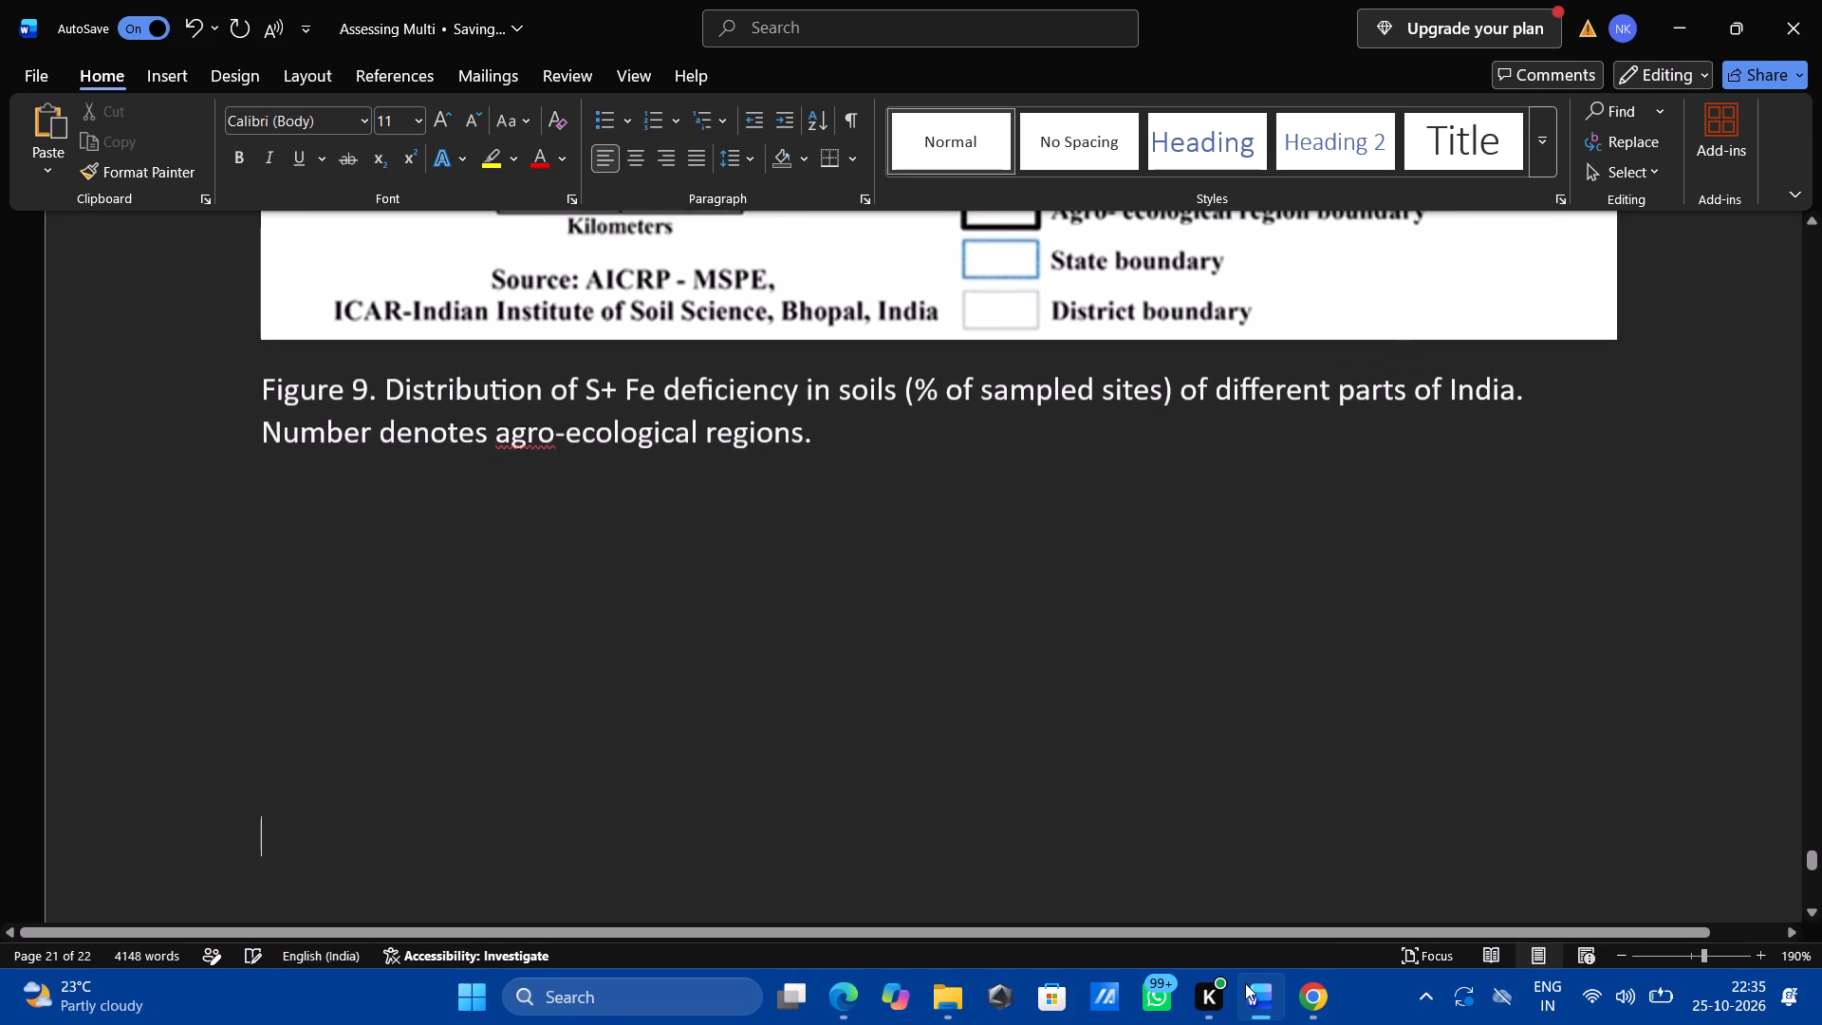
pyautogui.press('Return')
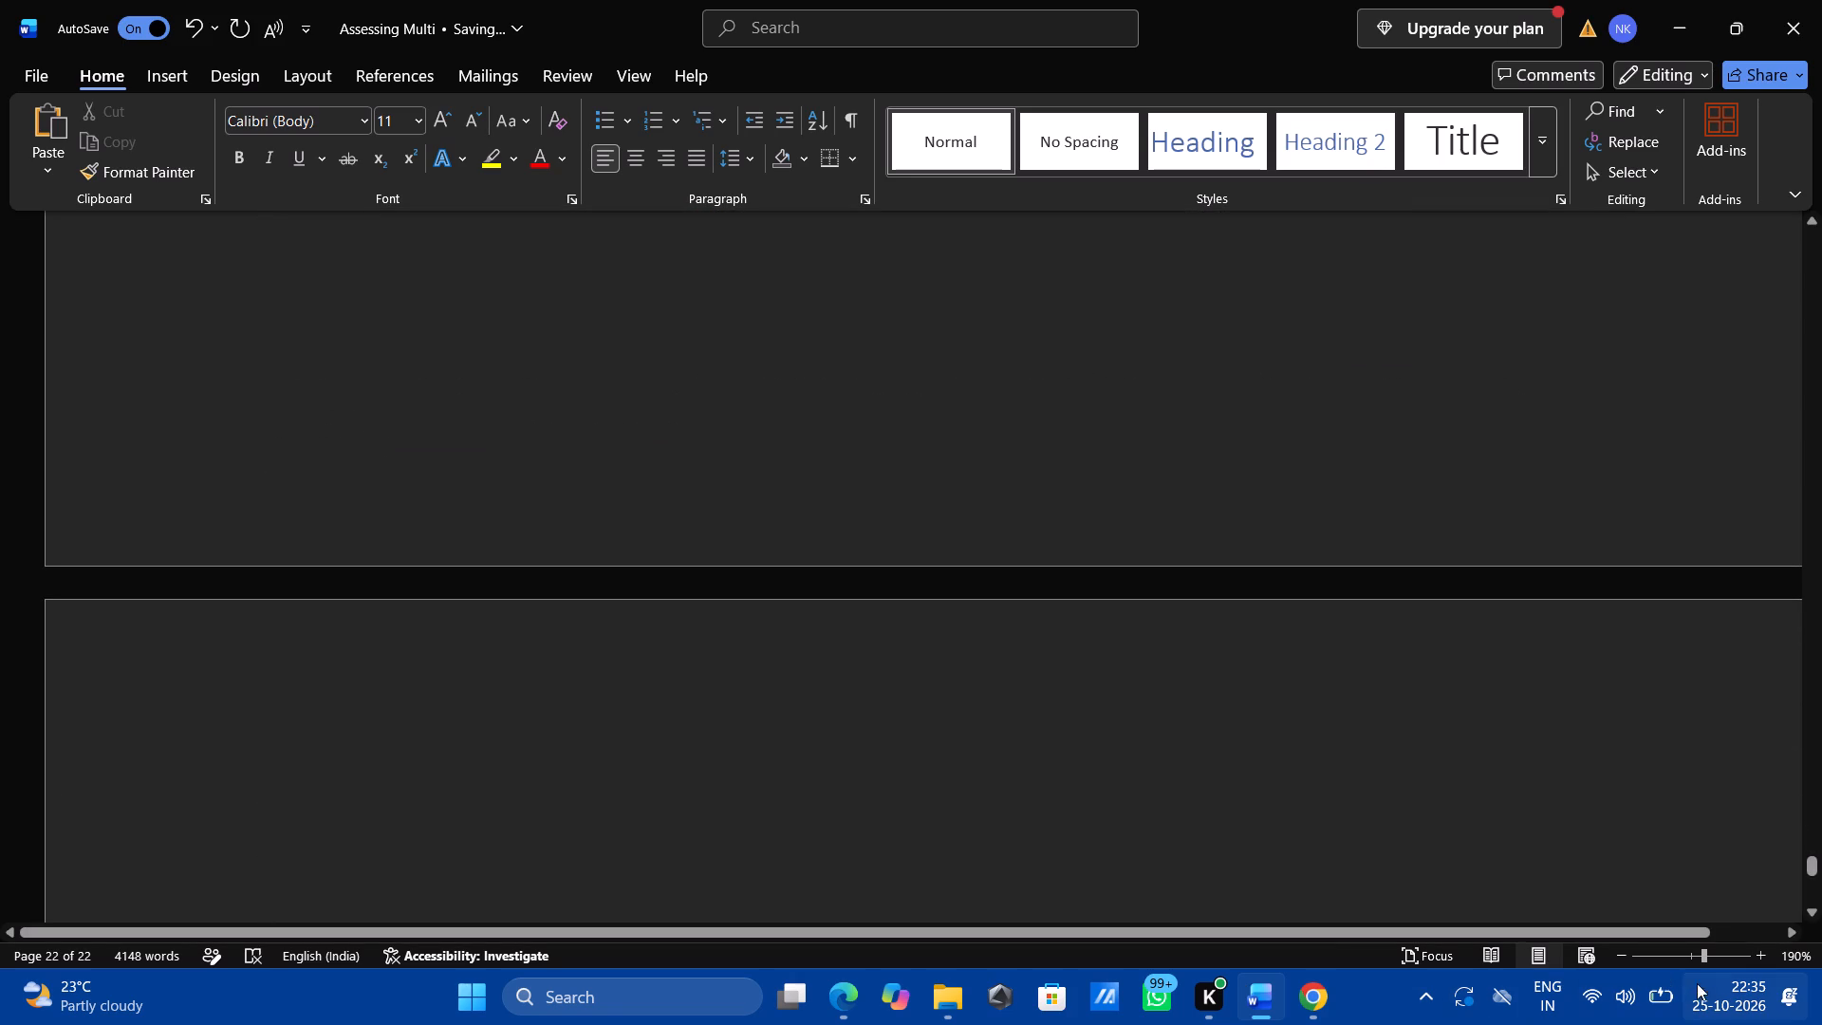
pyautogui.click(822, 1007)
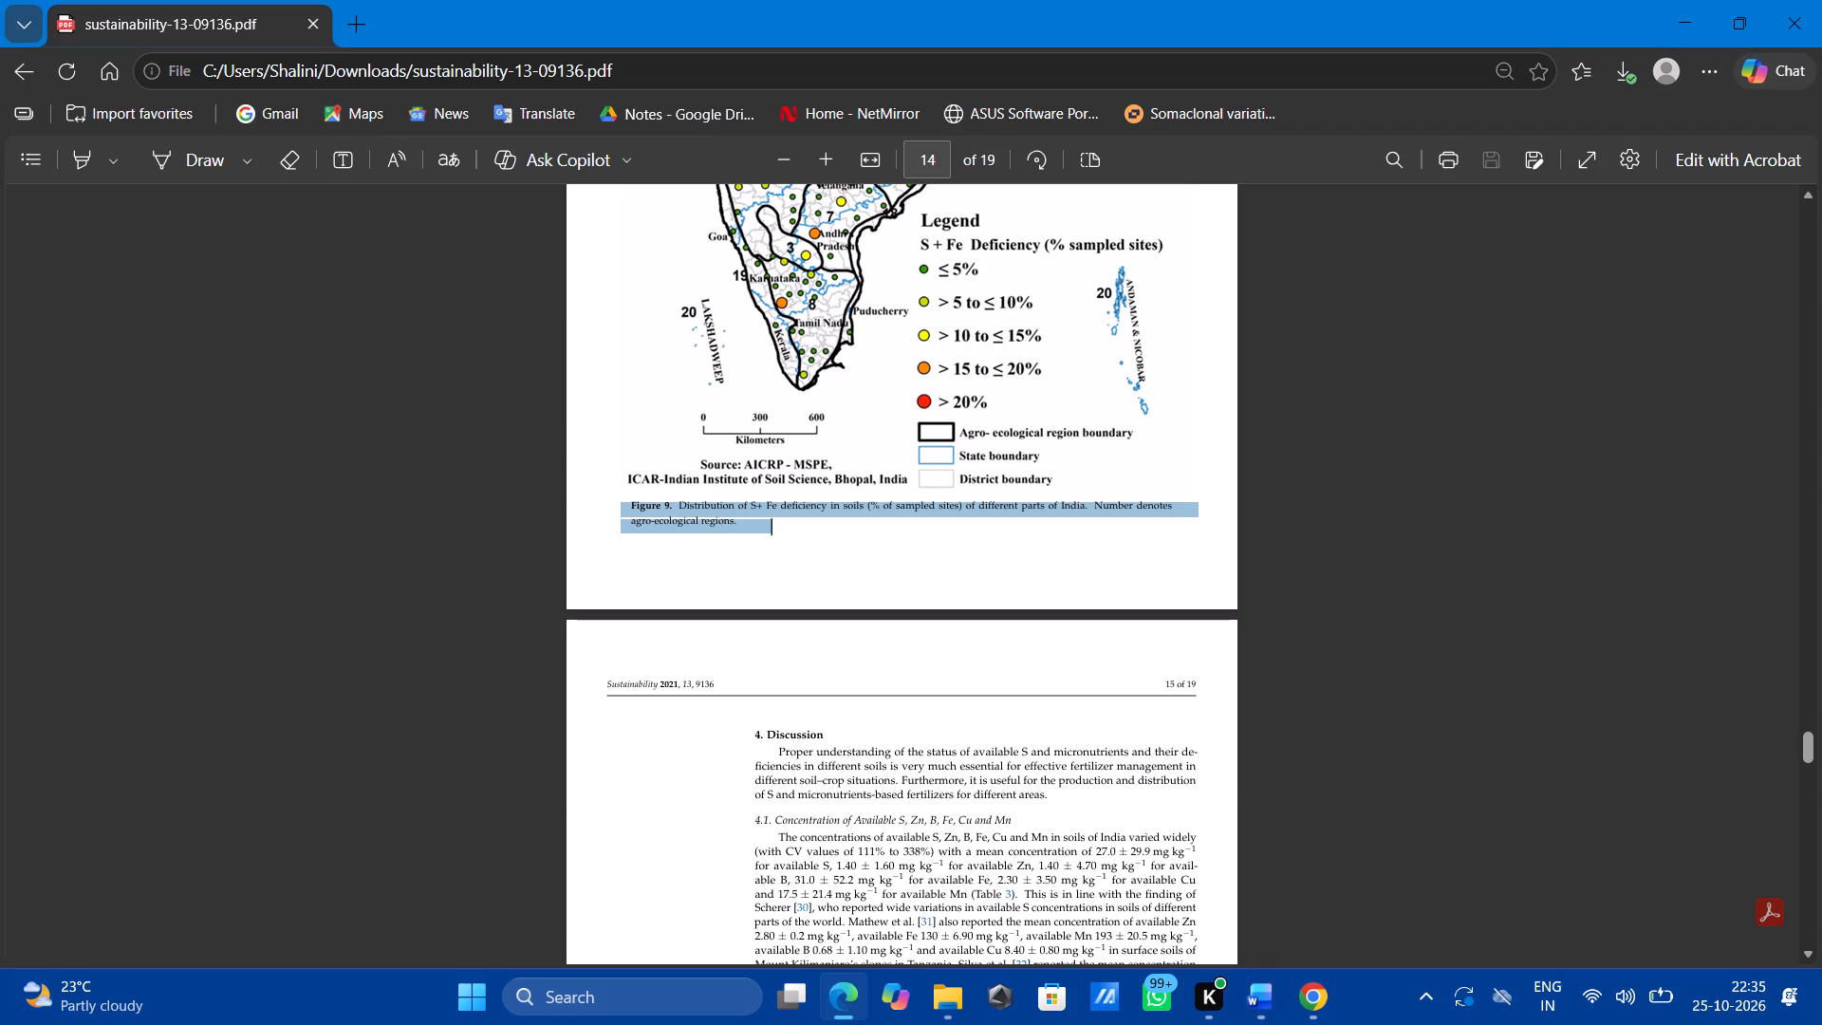
pyautogui.scroll(-5, 885, 773)
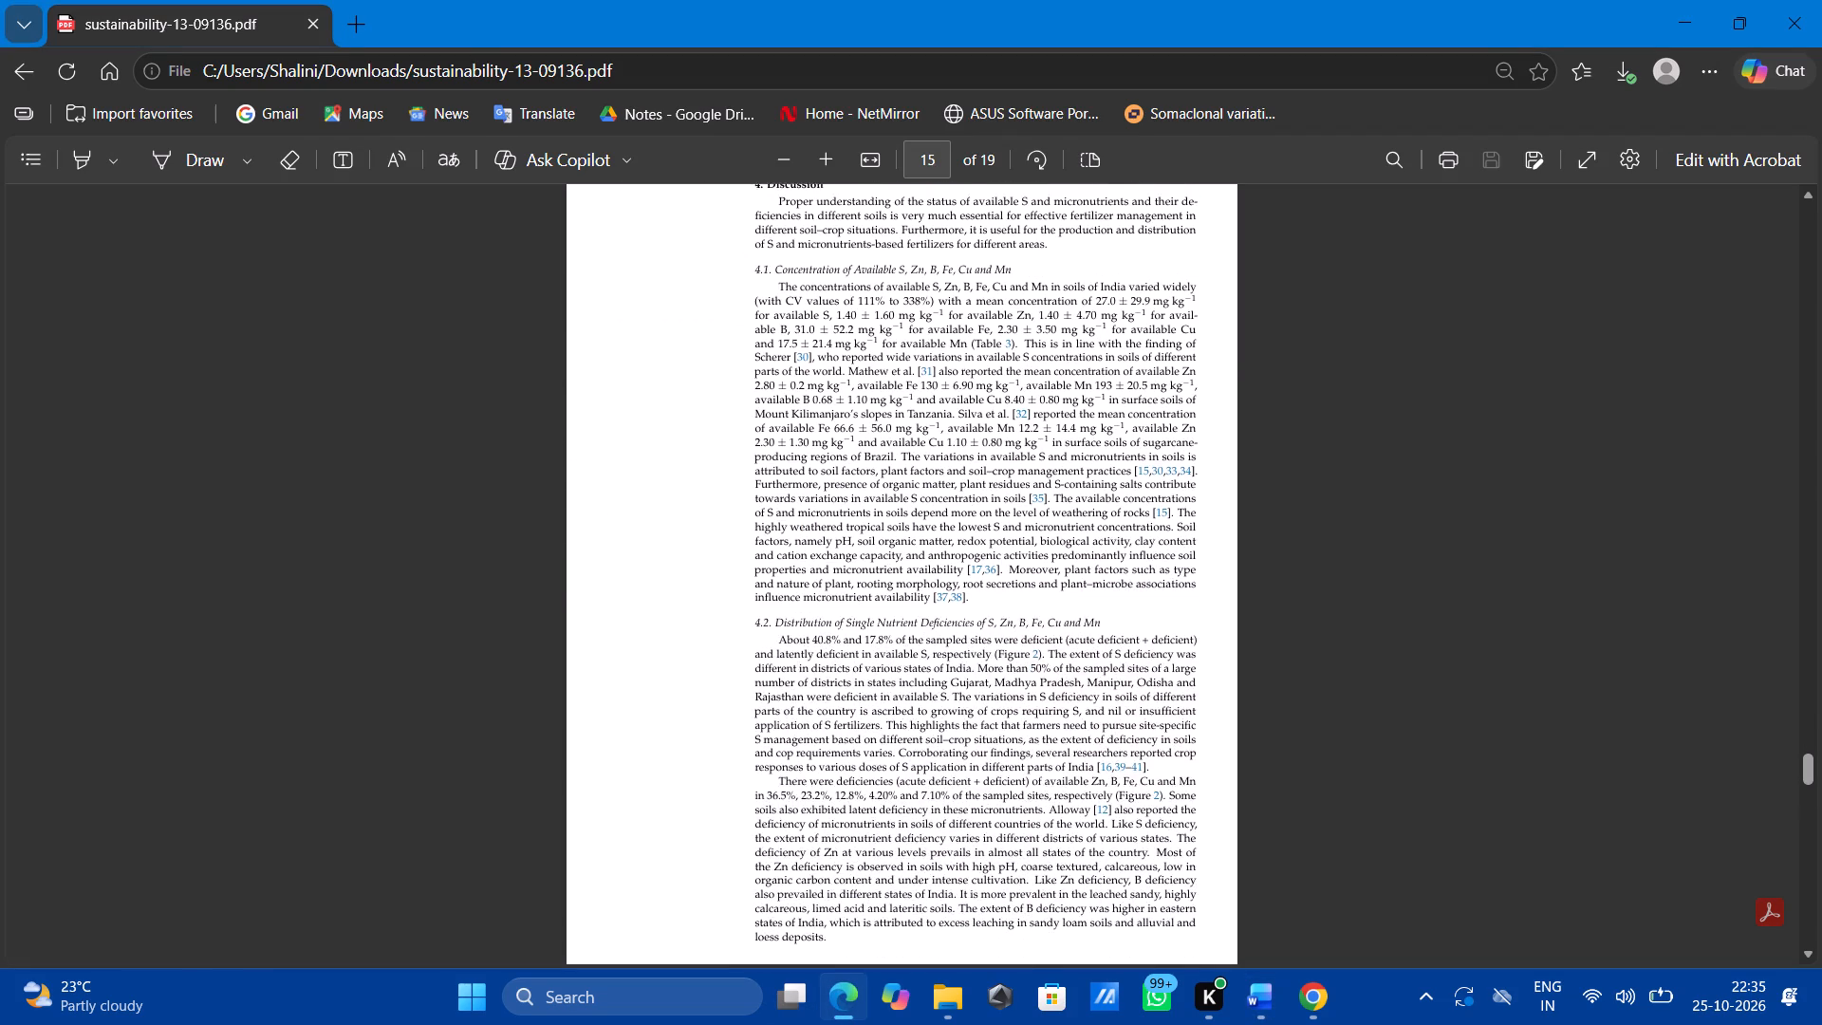
pyautogui.scroll(-1, 885, 773)
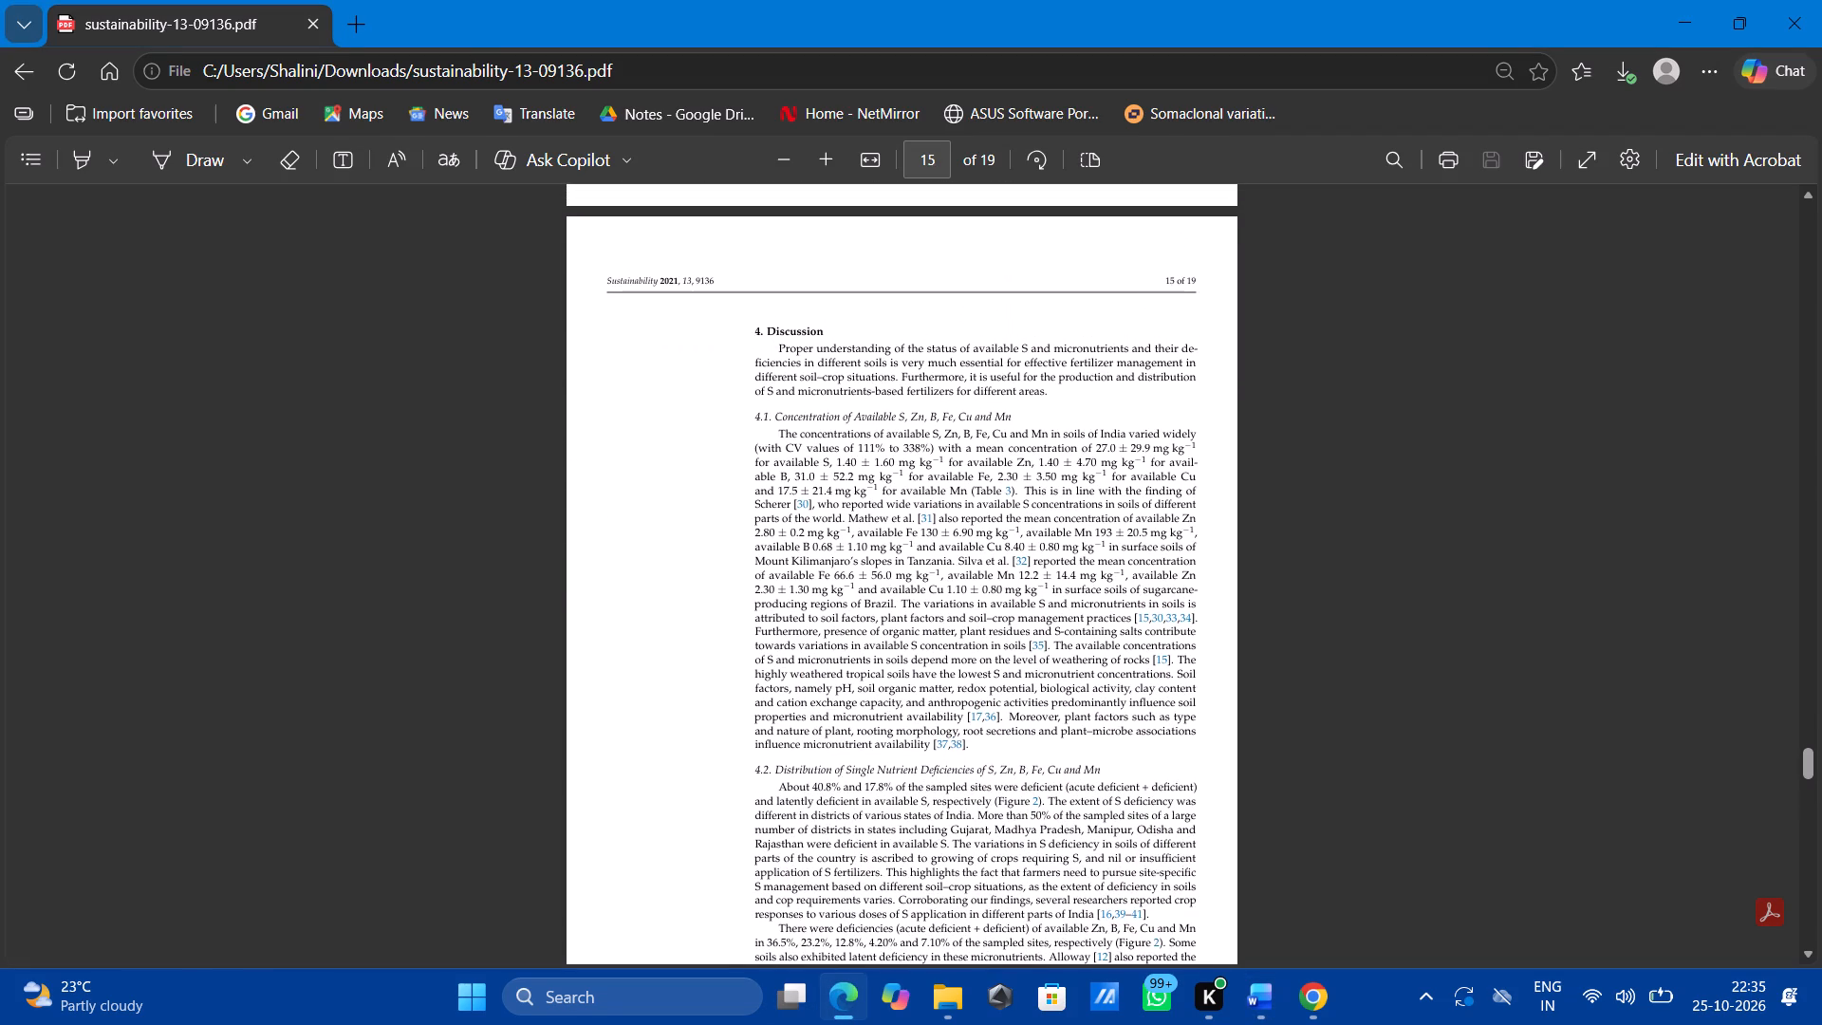
pyautogui.moveTo(753, 337); pyautogui.dragTo(871, 582)
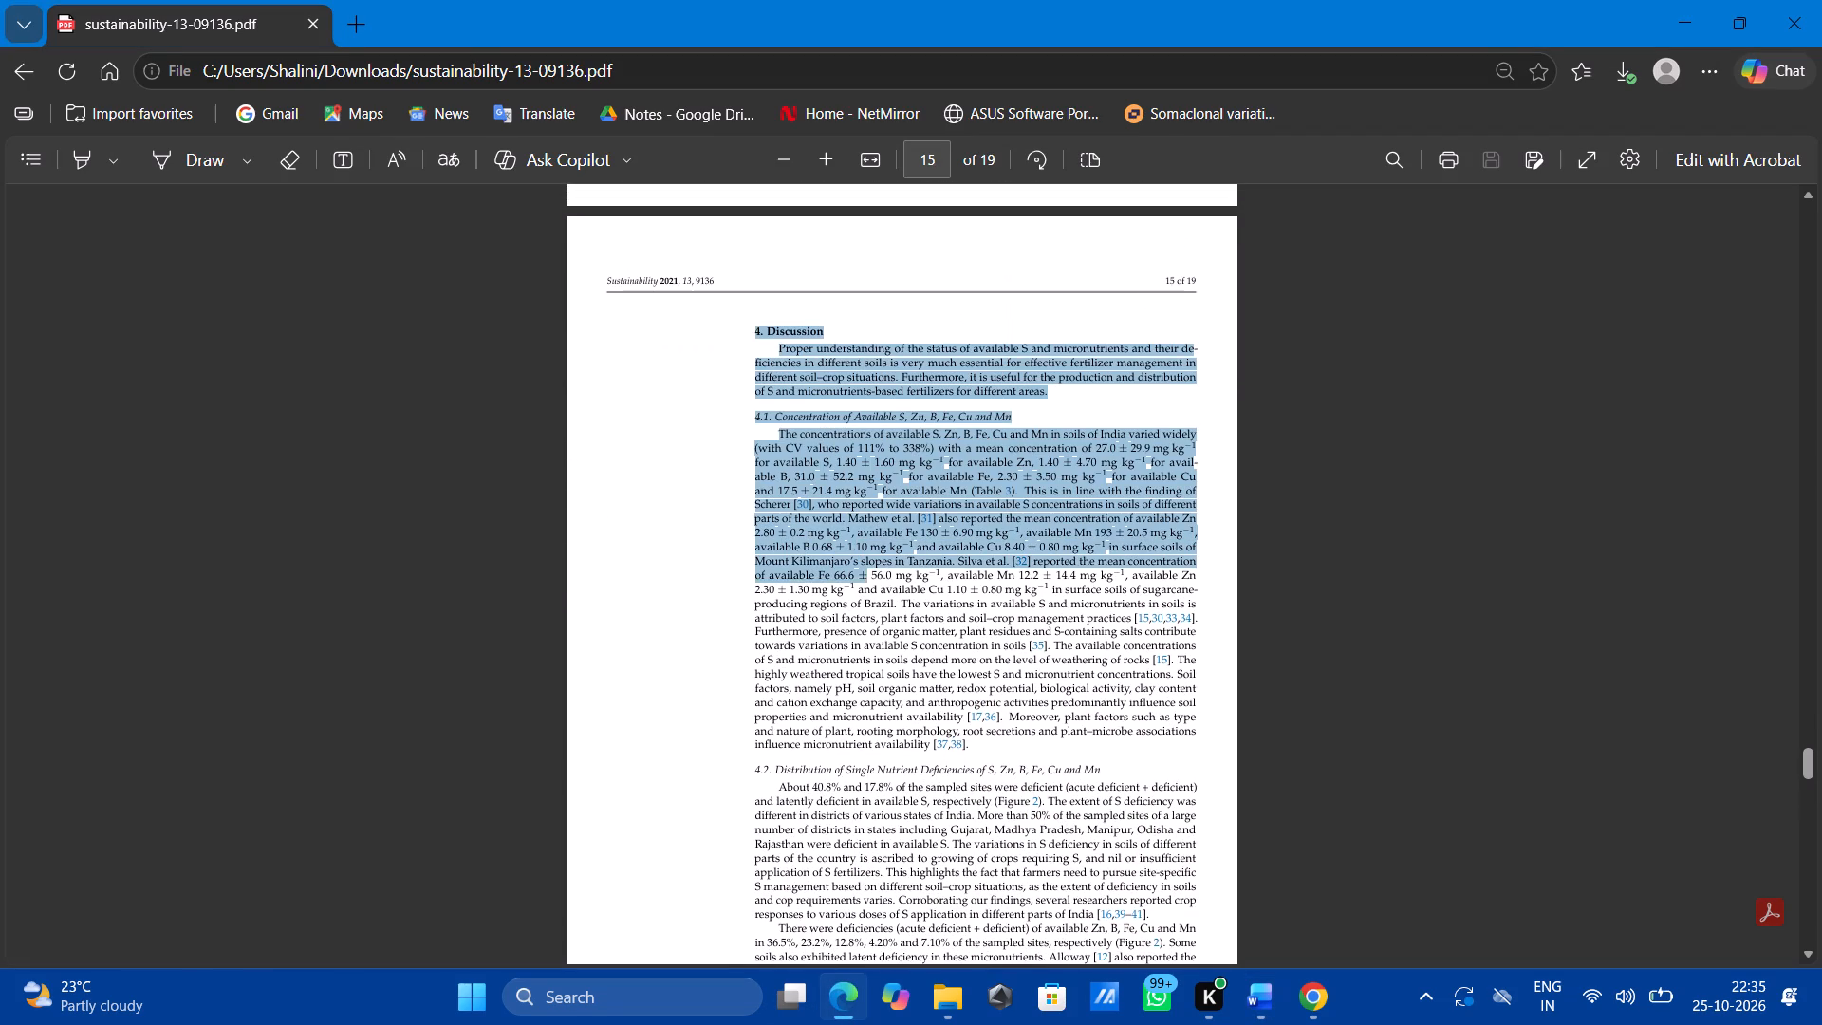
pyautogui.moveTo(871, 582); pyautogui.dragTo(974, 751)
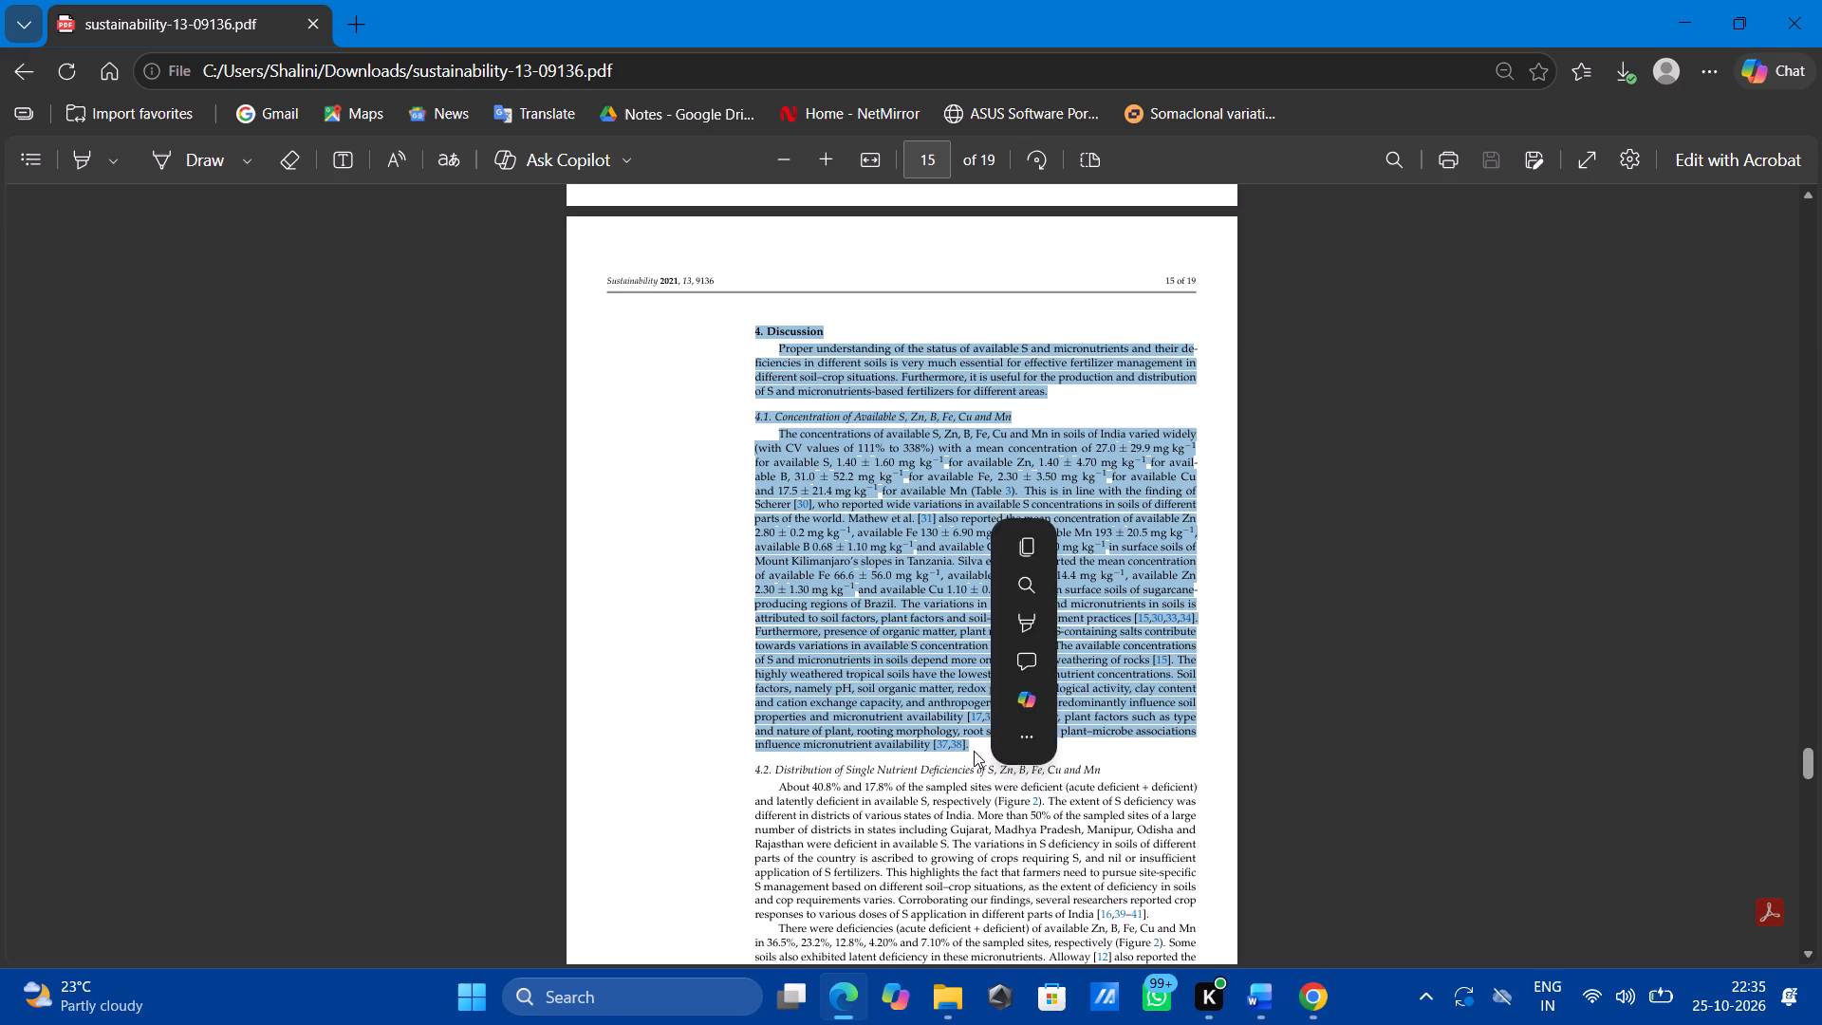
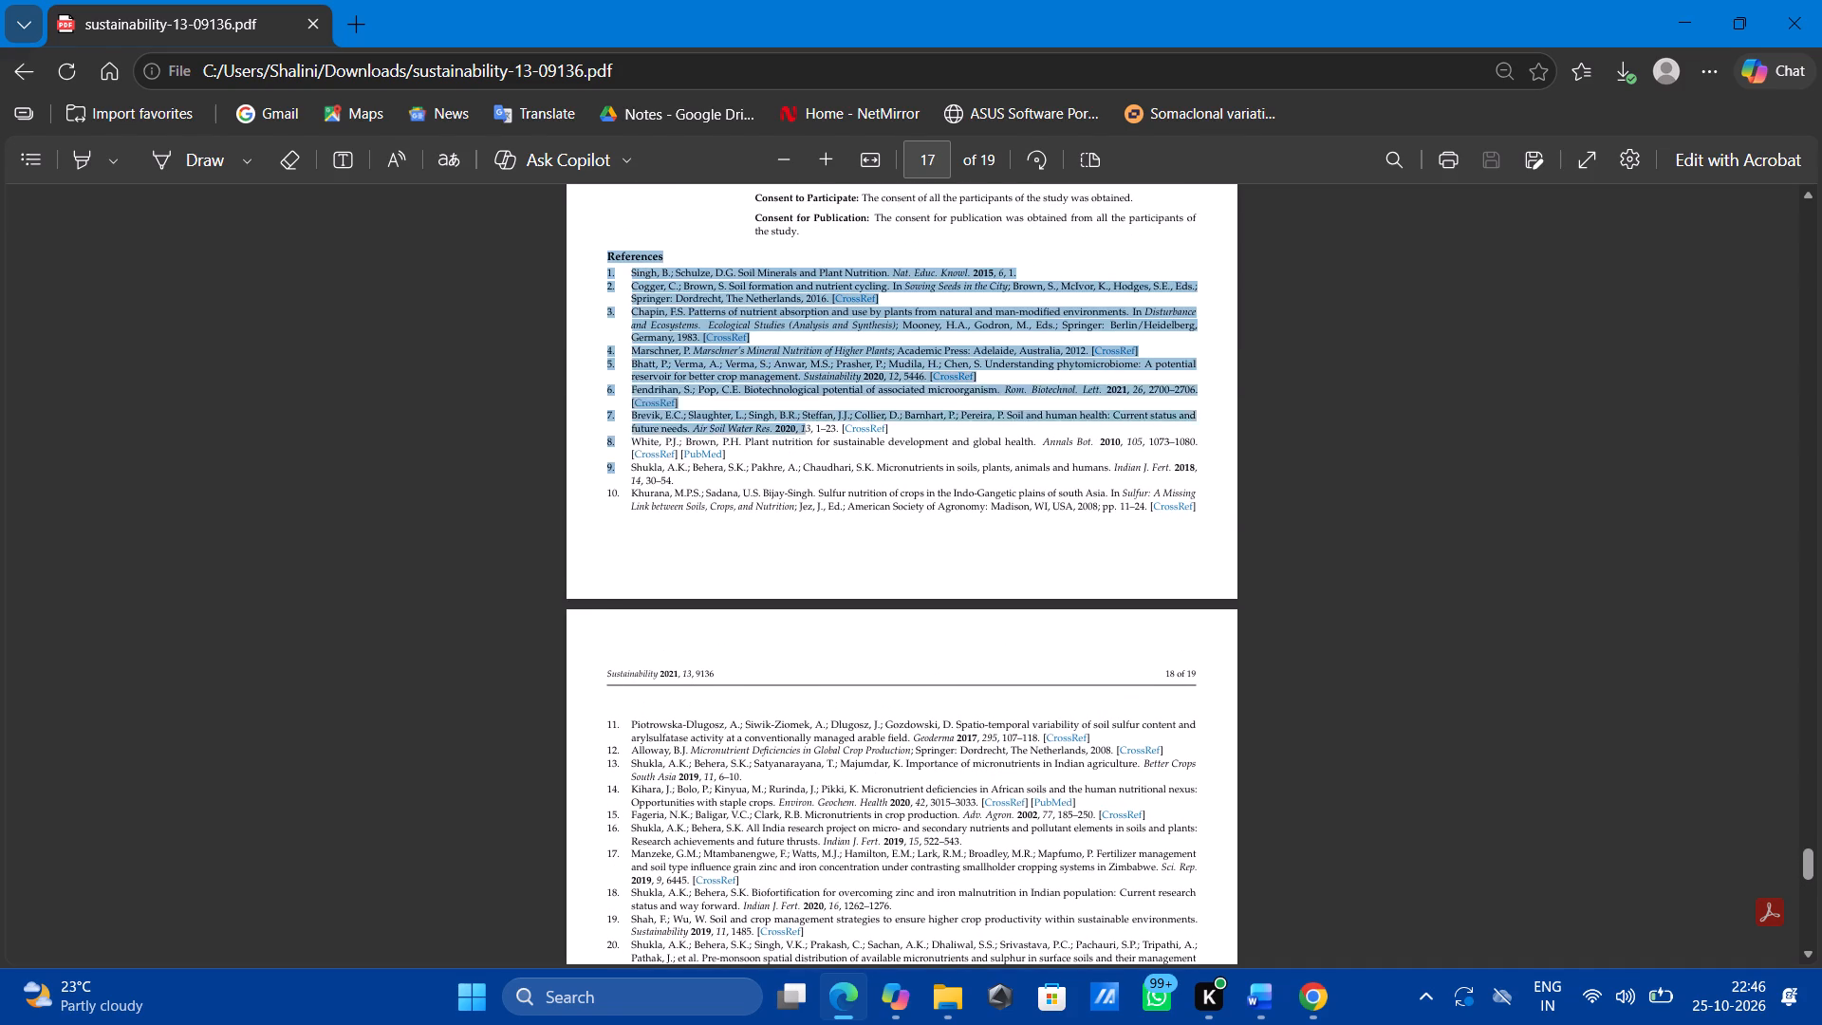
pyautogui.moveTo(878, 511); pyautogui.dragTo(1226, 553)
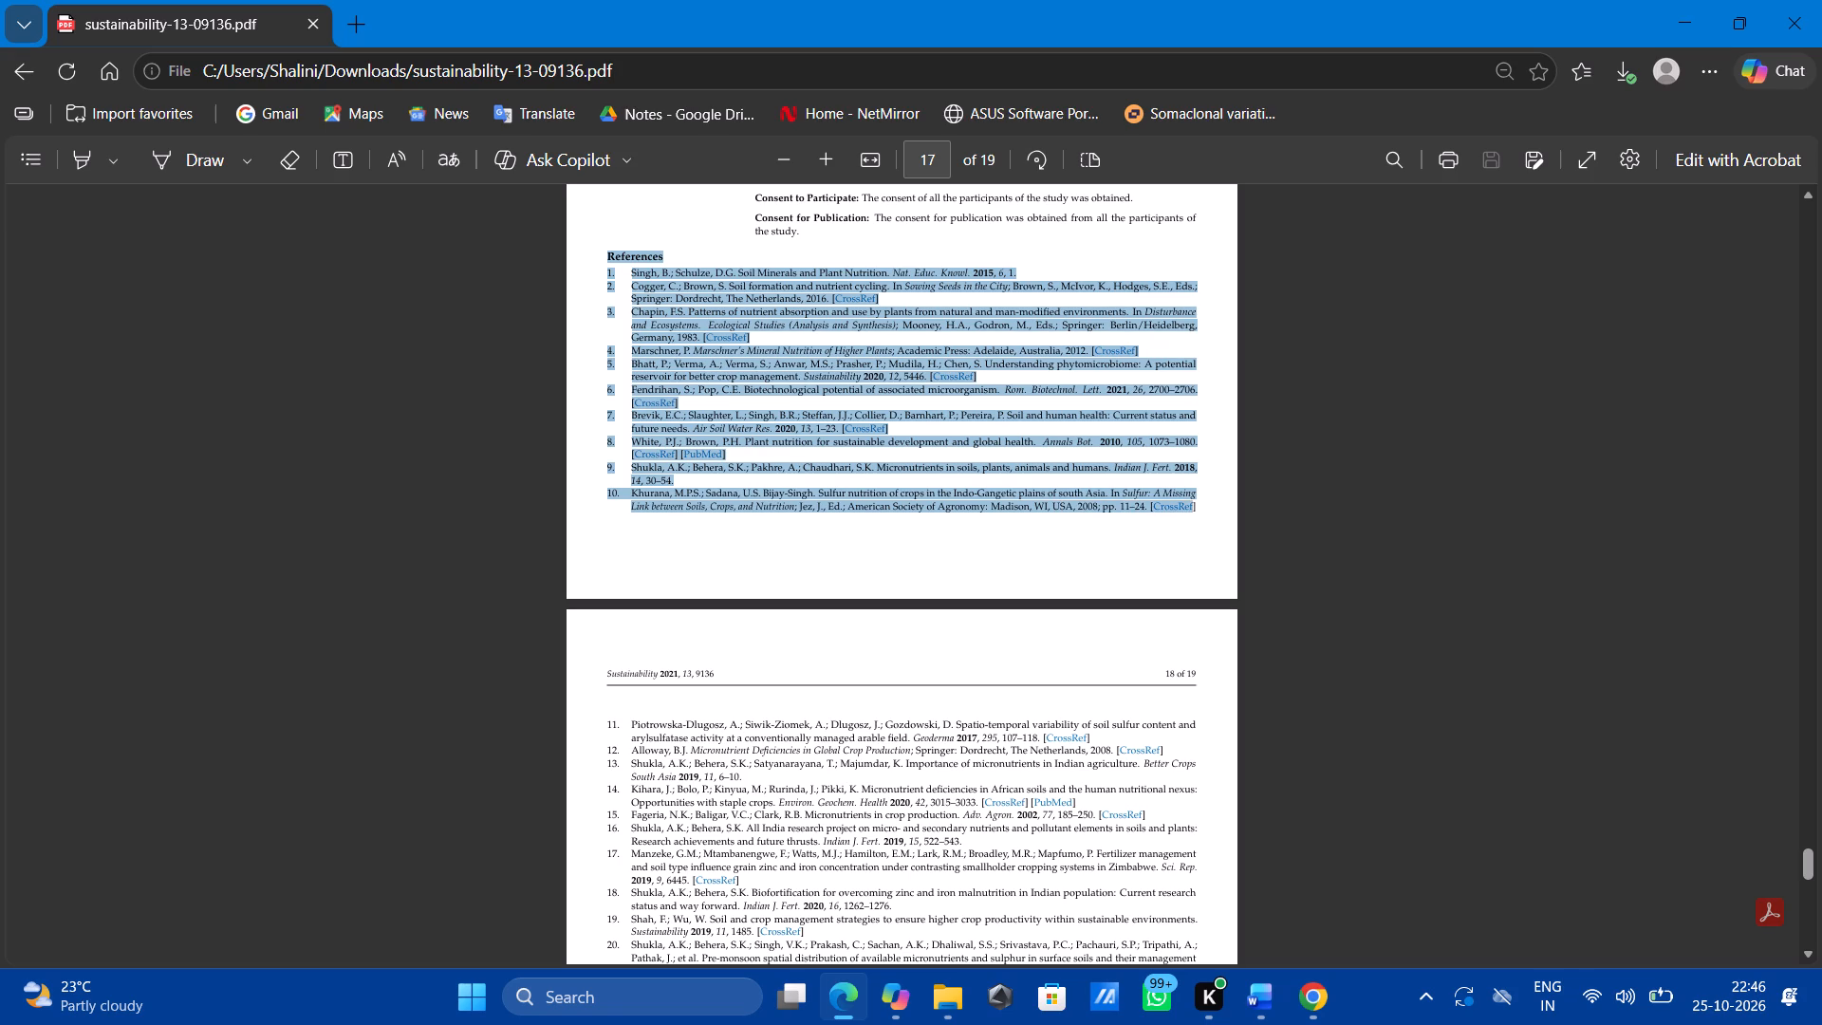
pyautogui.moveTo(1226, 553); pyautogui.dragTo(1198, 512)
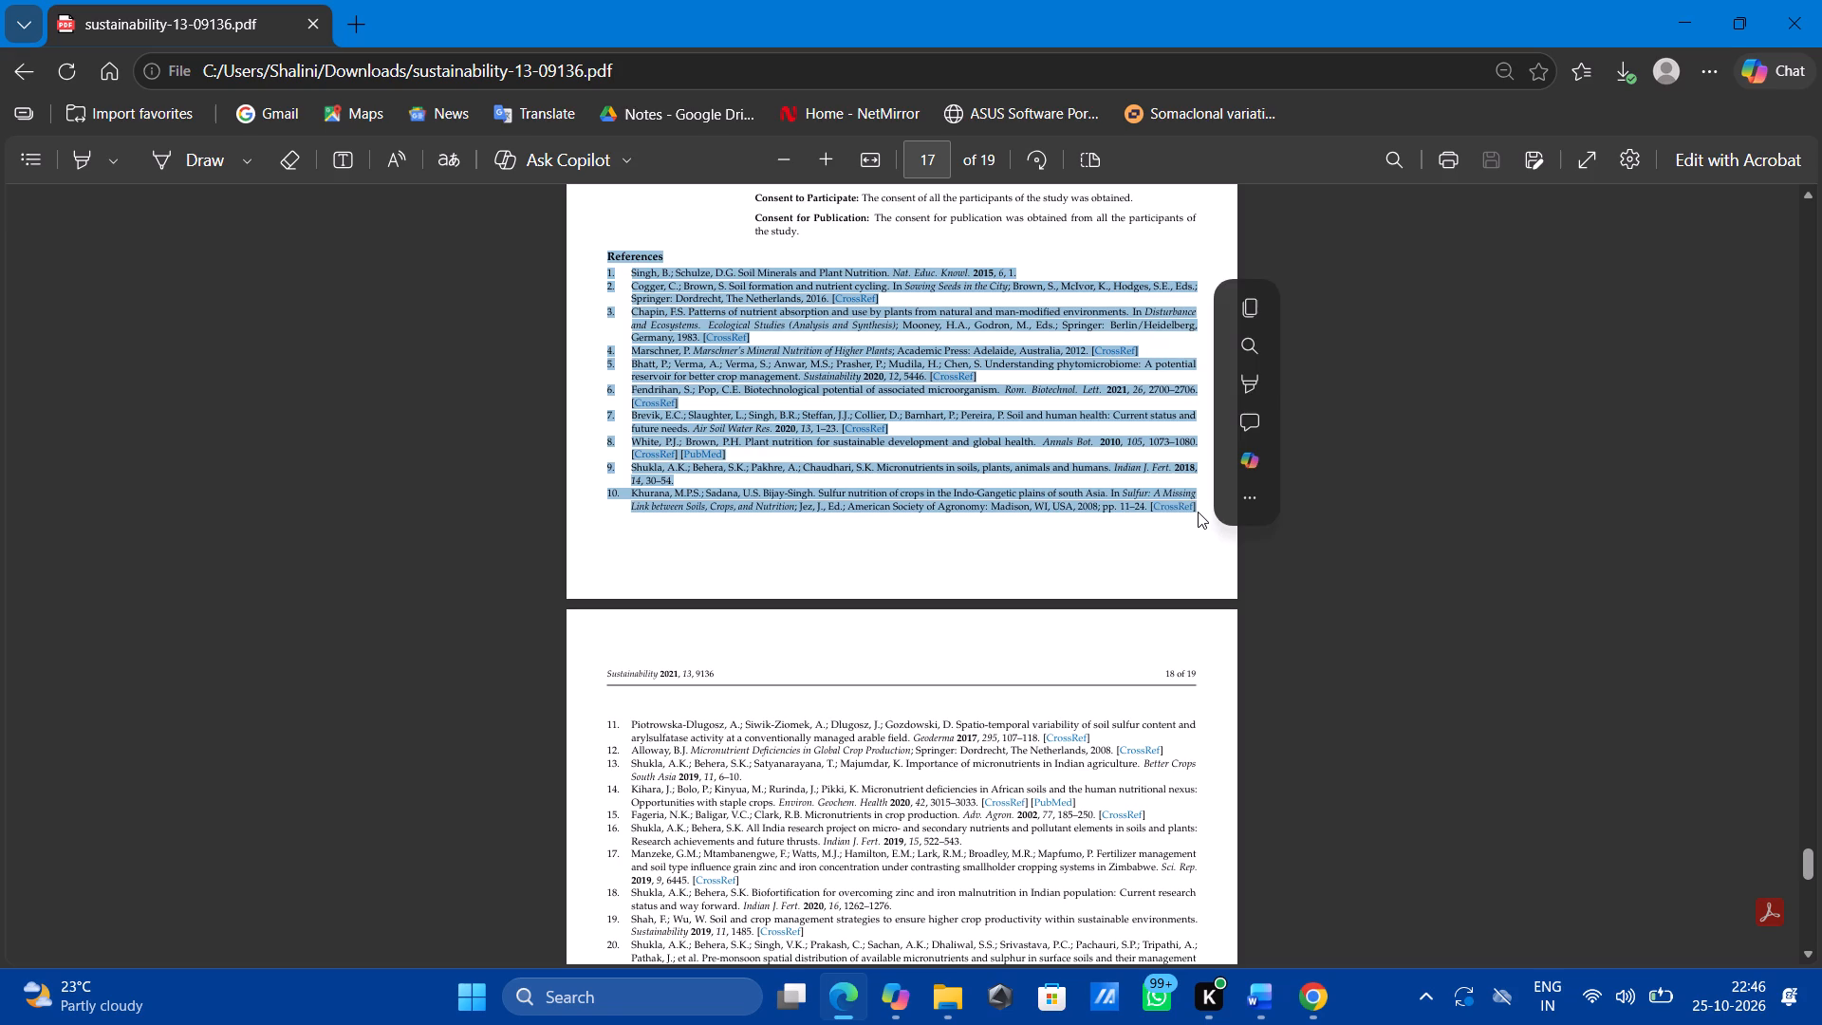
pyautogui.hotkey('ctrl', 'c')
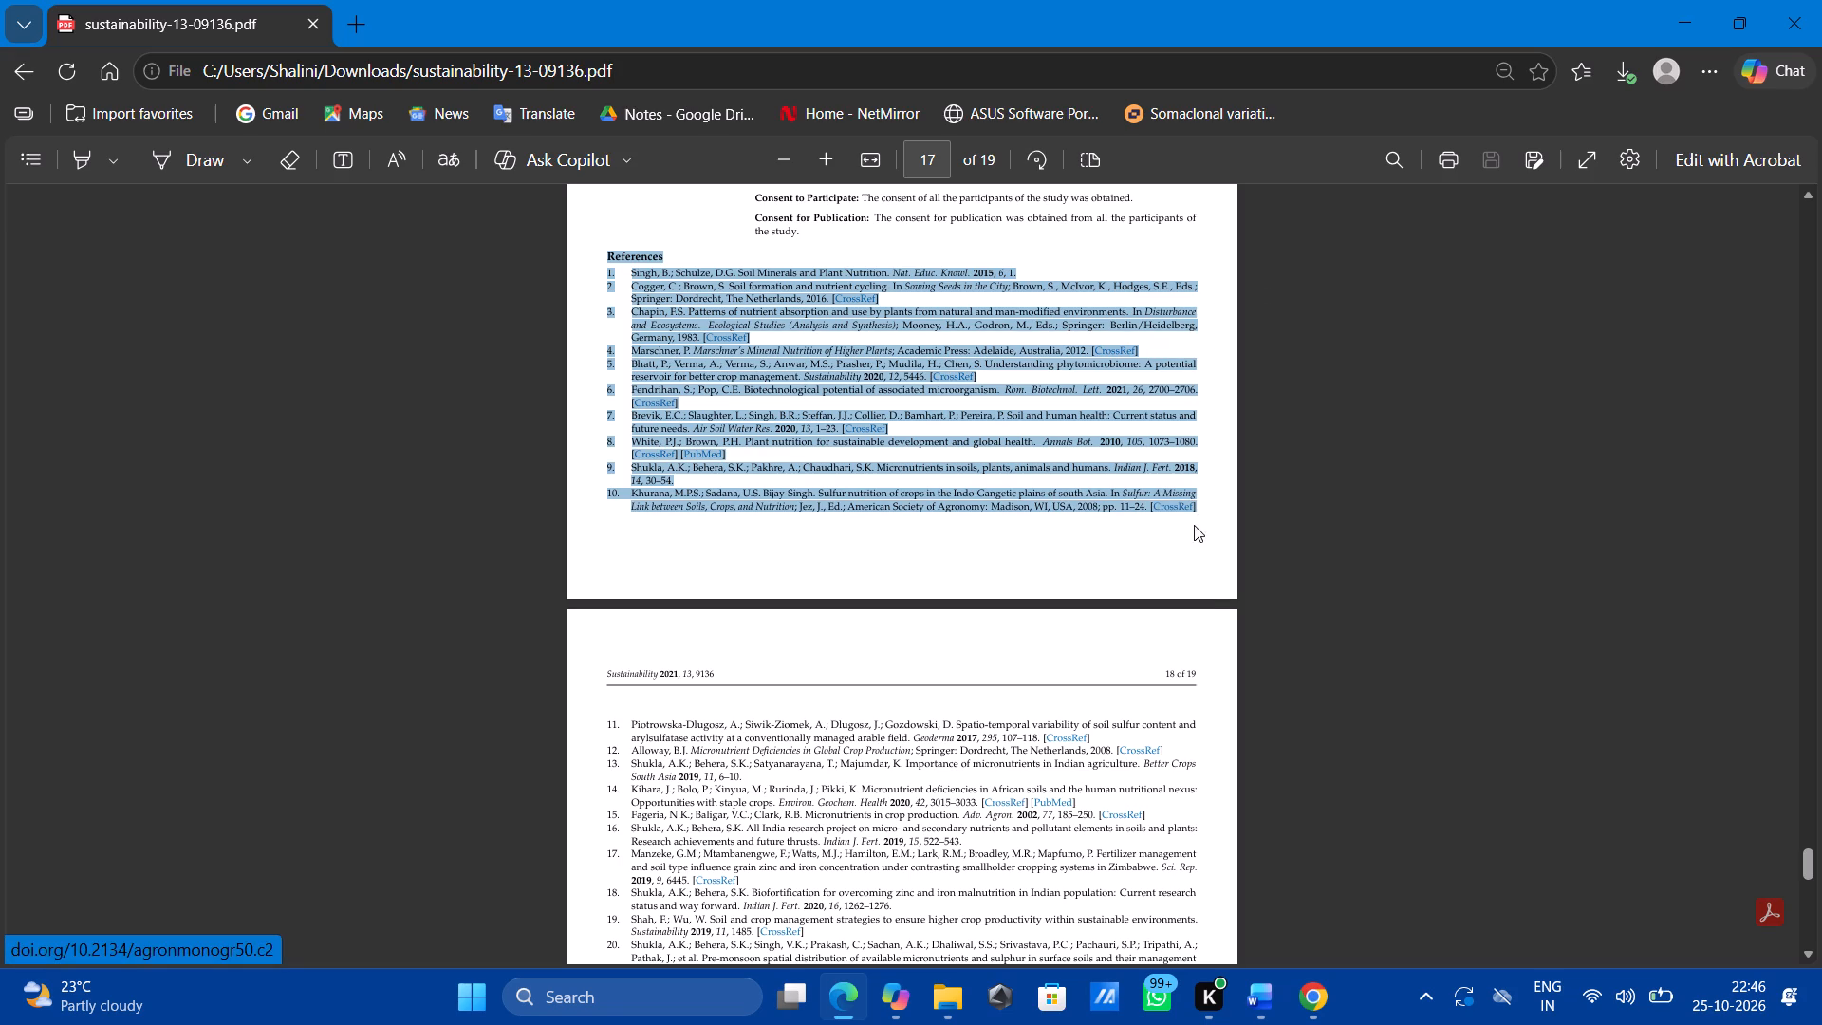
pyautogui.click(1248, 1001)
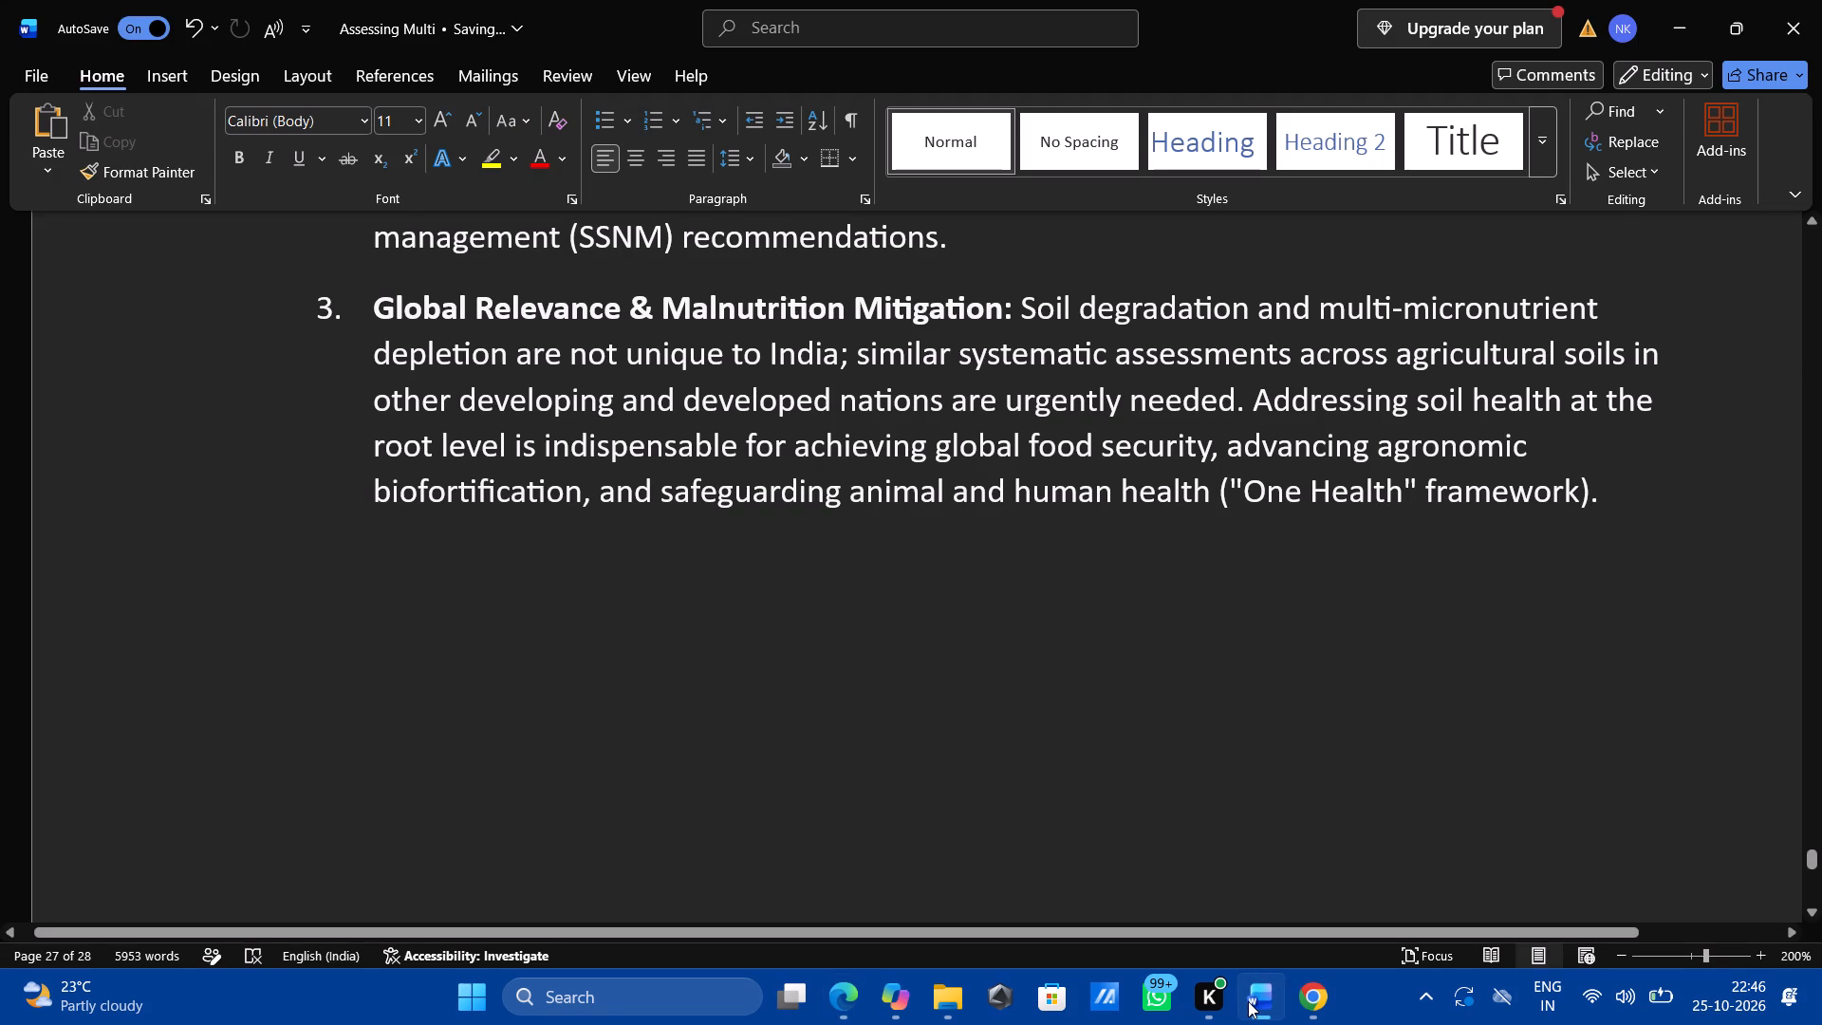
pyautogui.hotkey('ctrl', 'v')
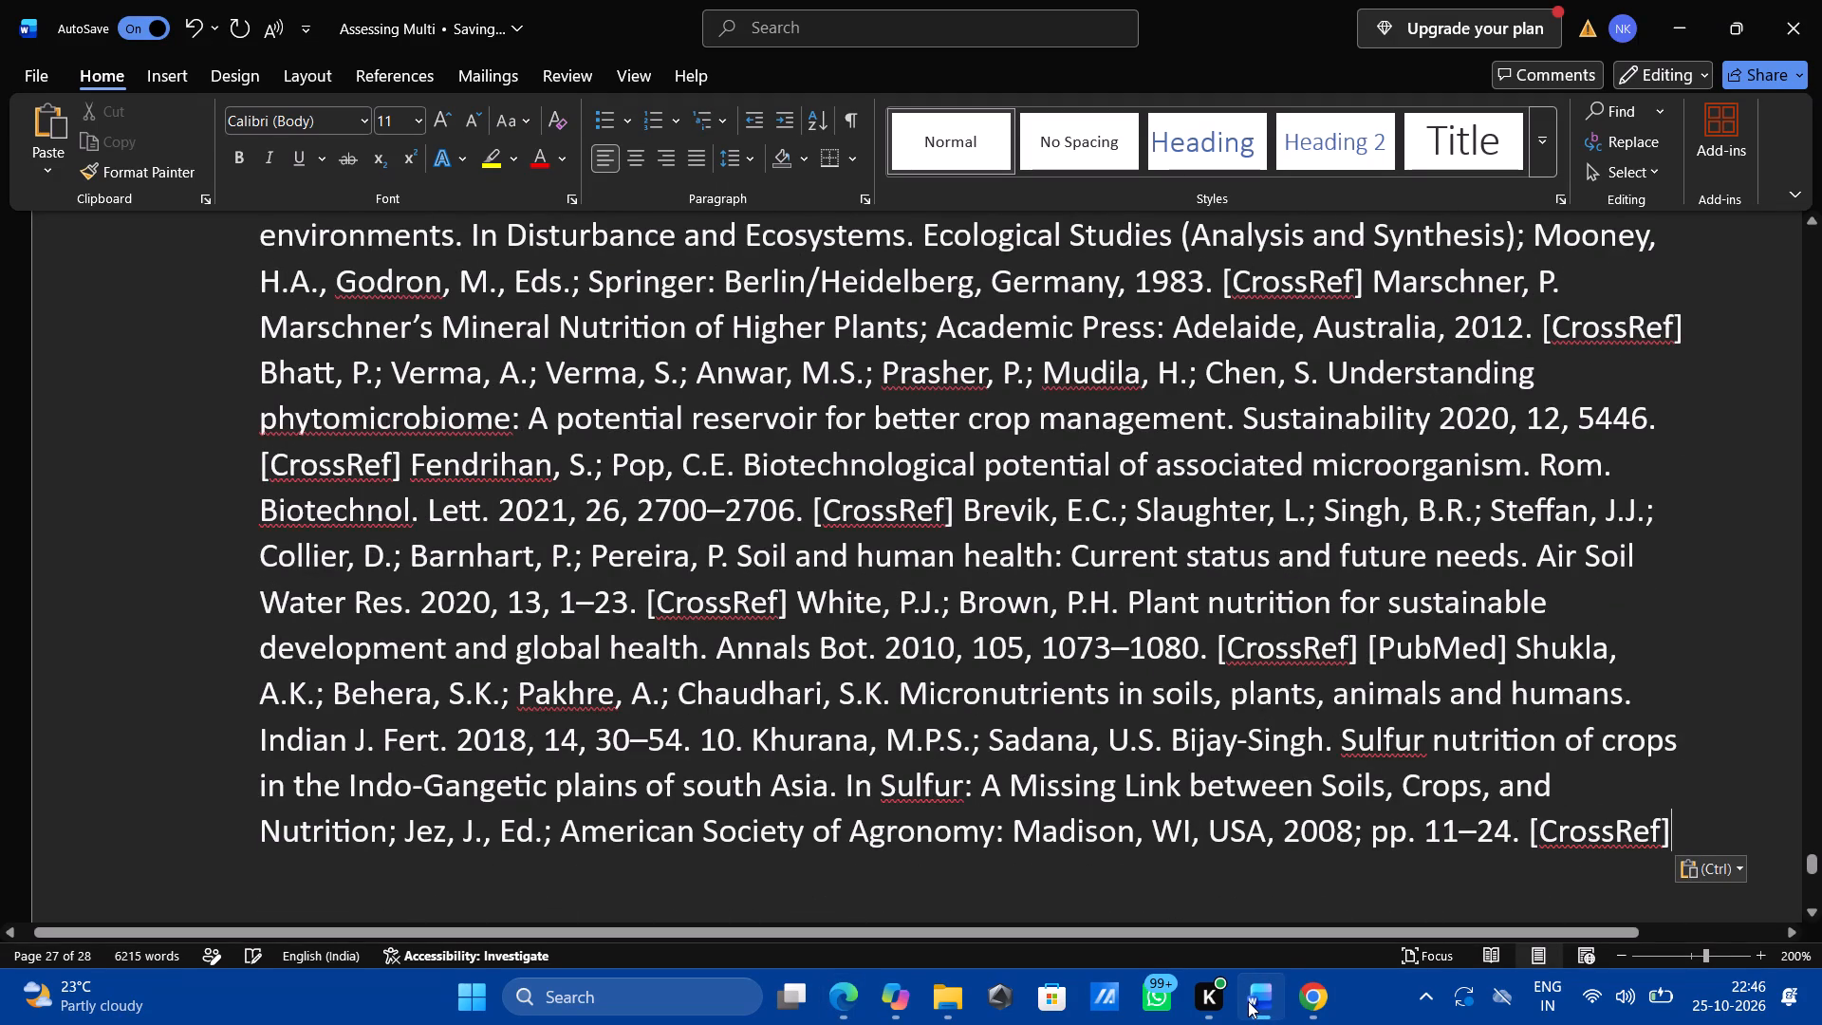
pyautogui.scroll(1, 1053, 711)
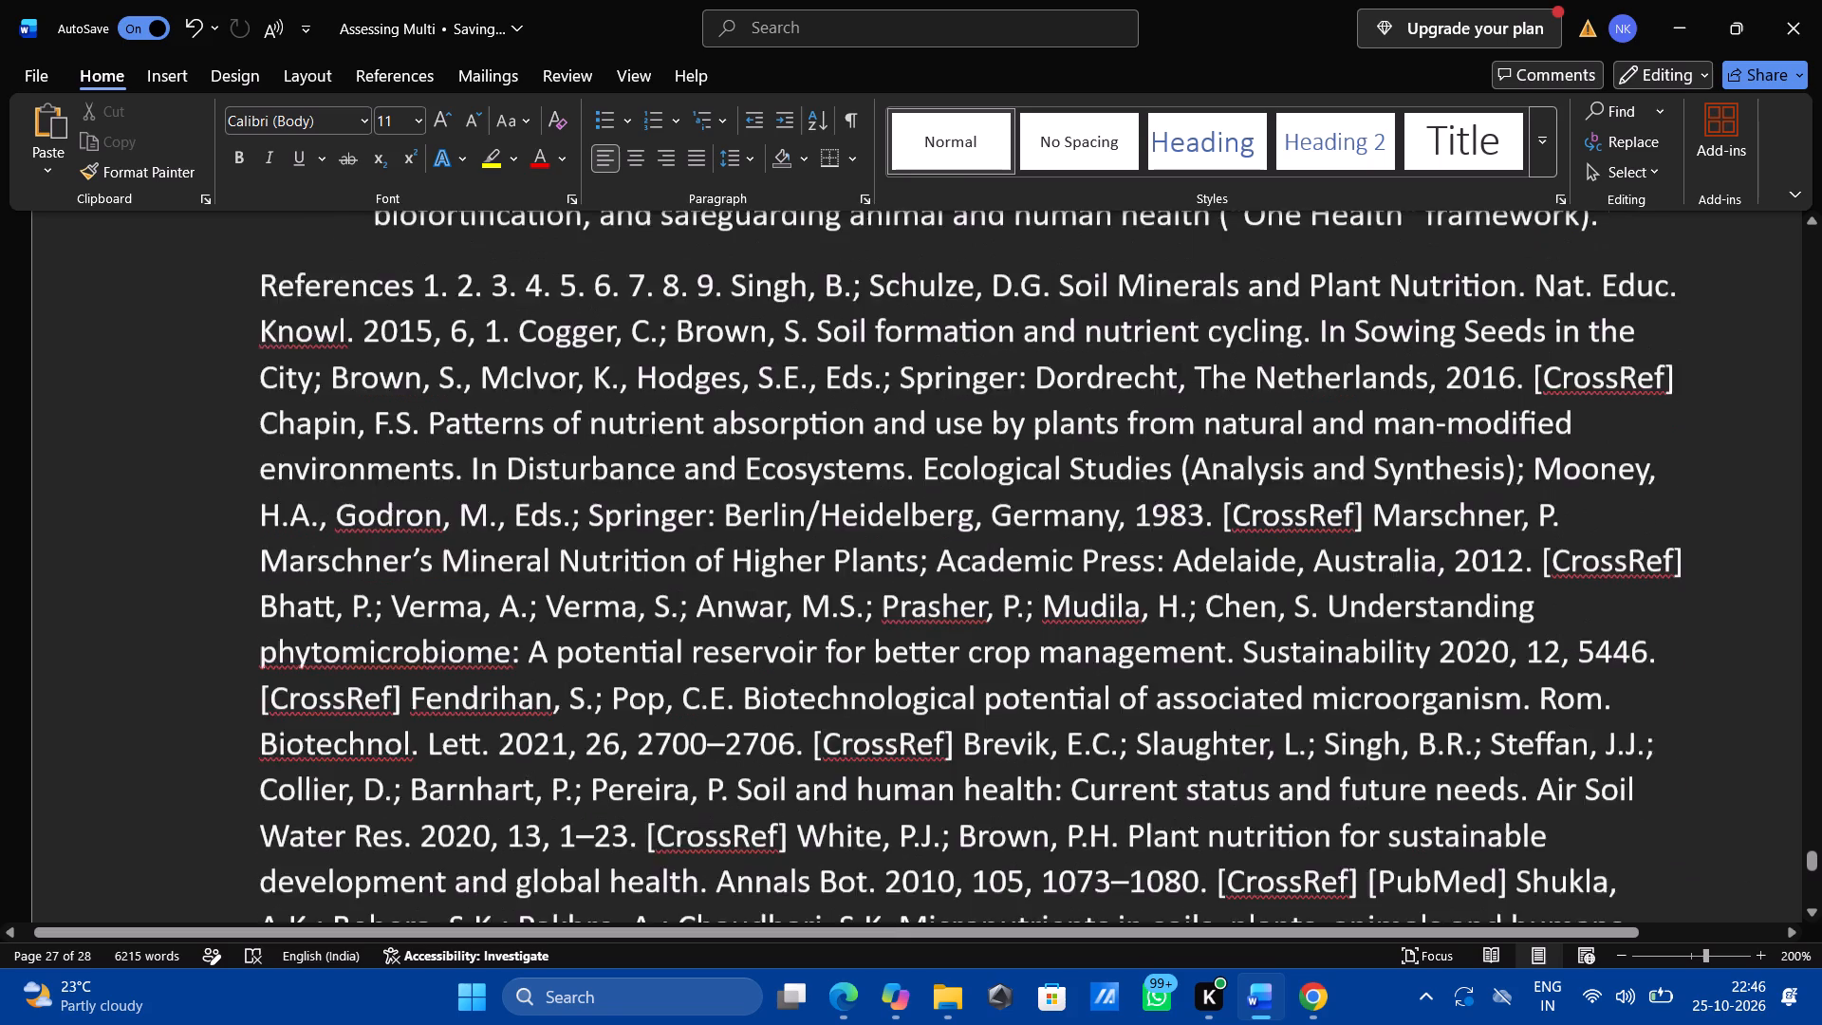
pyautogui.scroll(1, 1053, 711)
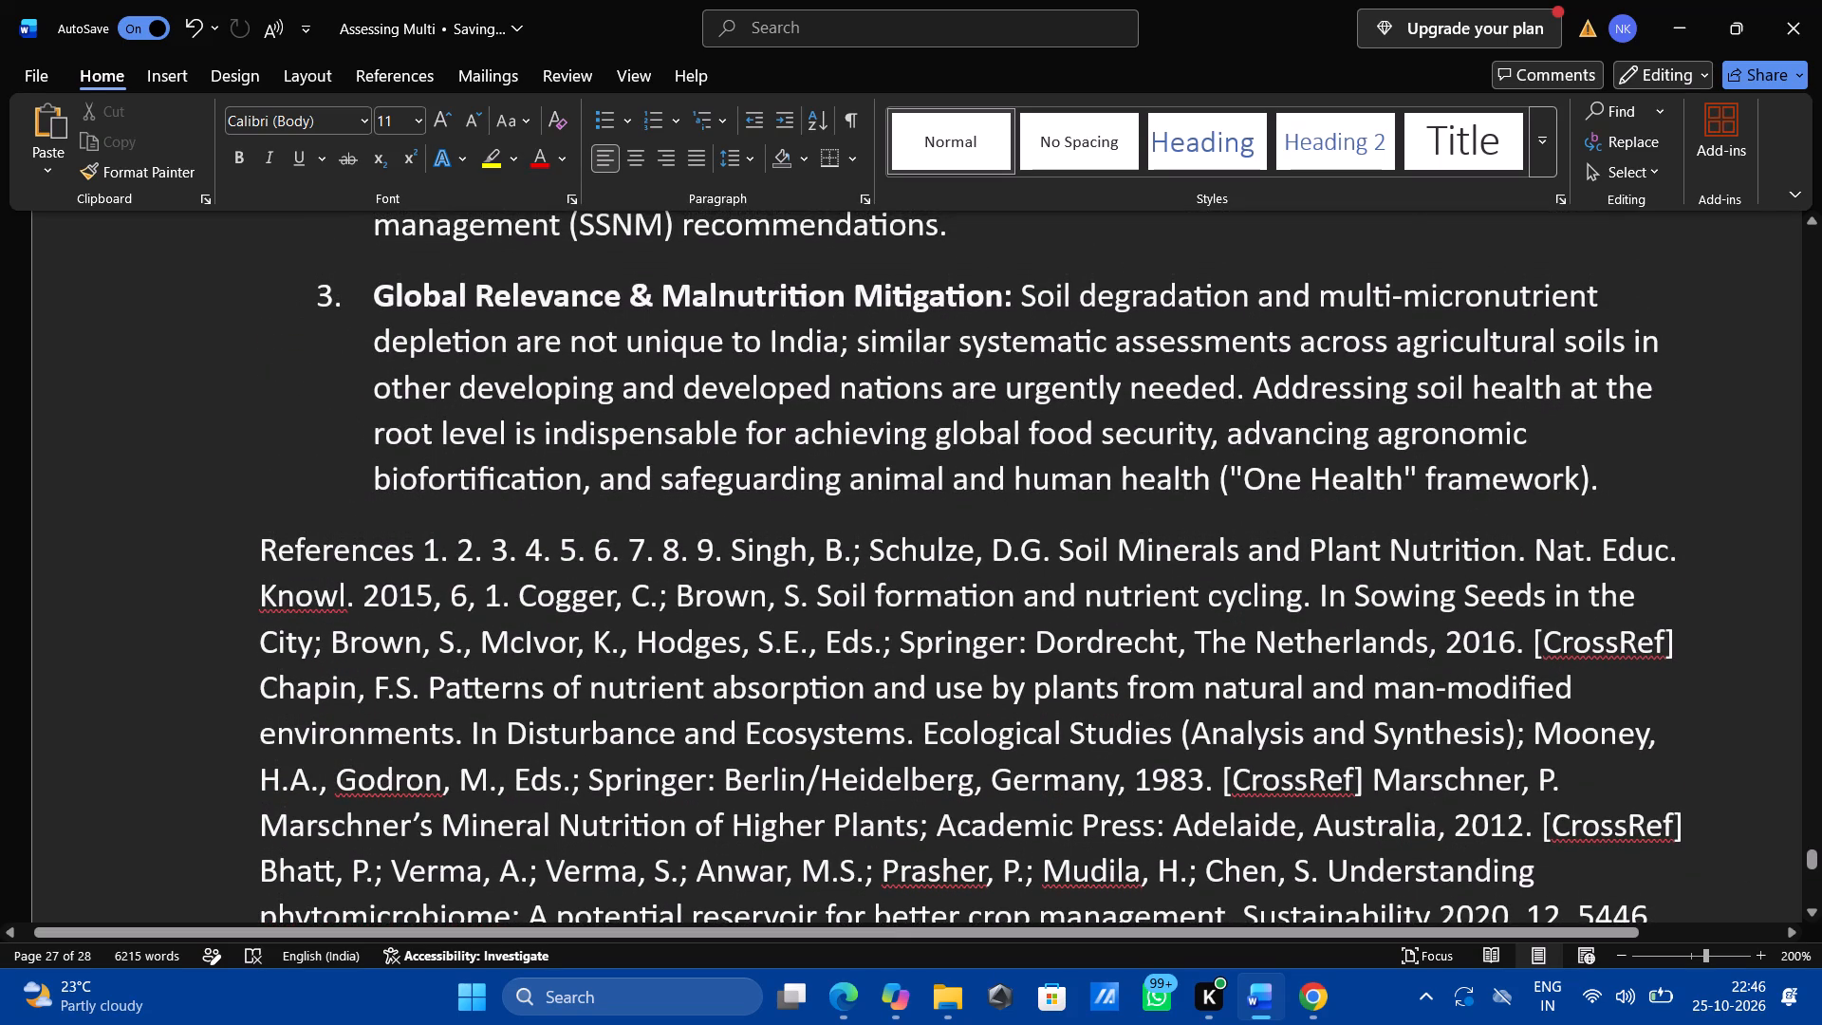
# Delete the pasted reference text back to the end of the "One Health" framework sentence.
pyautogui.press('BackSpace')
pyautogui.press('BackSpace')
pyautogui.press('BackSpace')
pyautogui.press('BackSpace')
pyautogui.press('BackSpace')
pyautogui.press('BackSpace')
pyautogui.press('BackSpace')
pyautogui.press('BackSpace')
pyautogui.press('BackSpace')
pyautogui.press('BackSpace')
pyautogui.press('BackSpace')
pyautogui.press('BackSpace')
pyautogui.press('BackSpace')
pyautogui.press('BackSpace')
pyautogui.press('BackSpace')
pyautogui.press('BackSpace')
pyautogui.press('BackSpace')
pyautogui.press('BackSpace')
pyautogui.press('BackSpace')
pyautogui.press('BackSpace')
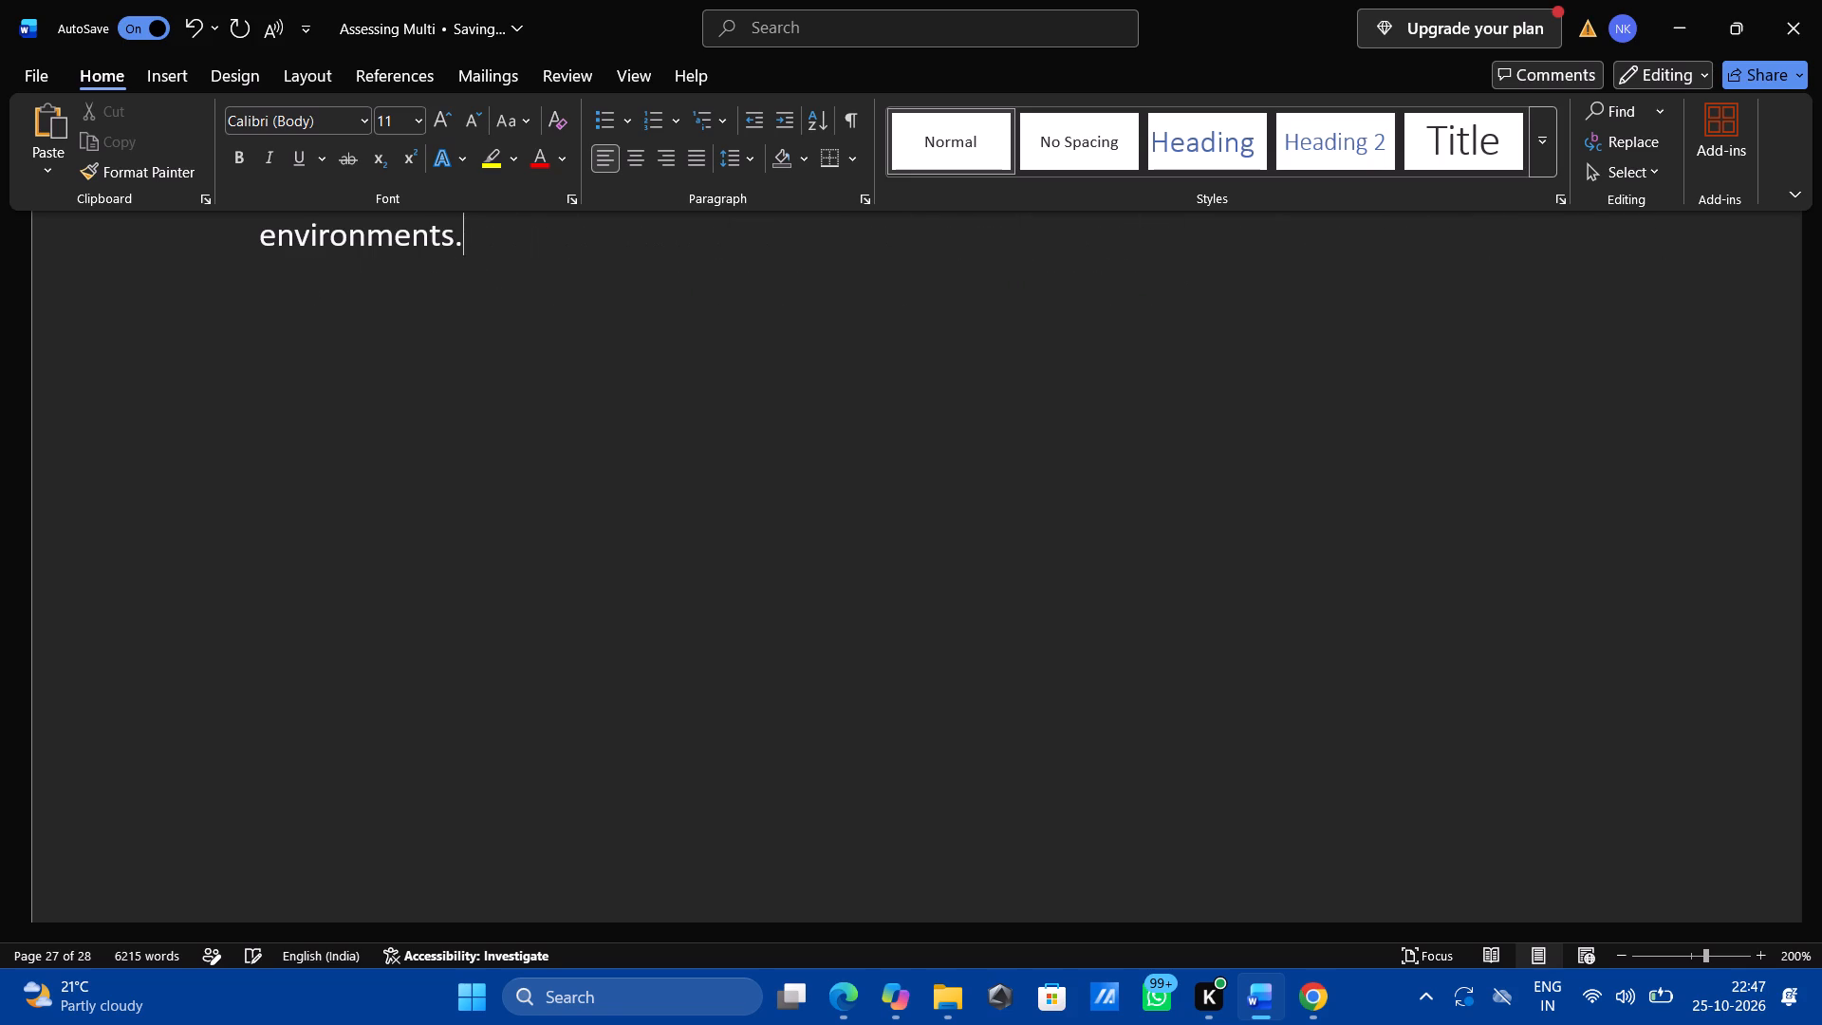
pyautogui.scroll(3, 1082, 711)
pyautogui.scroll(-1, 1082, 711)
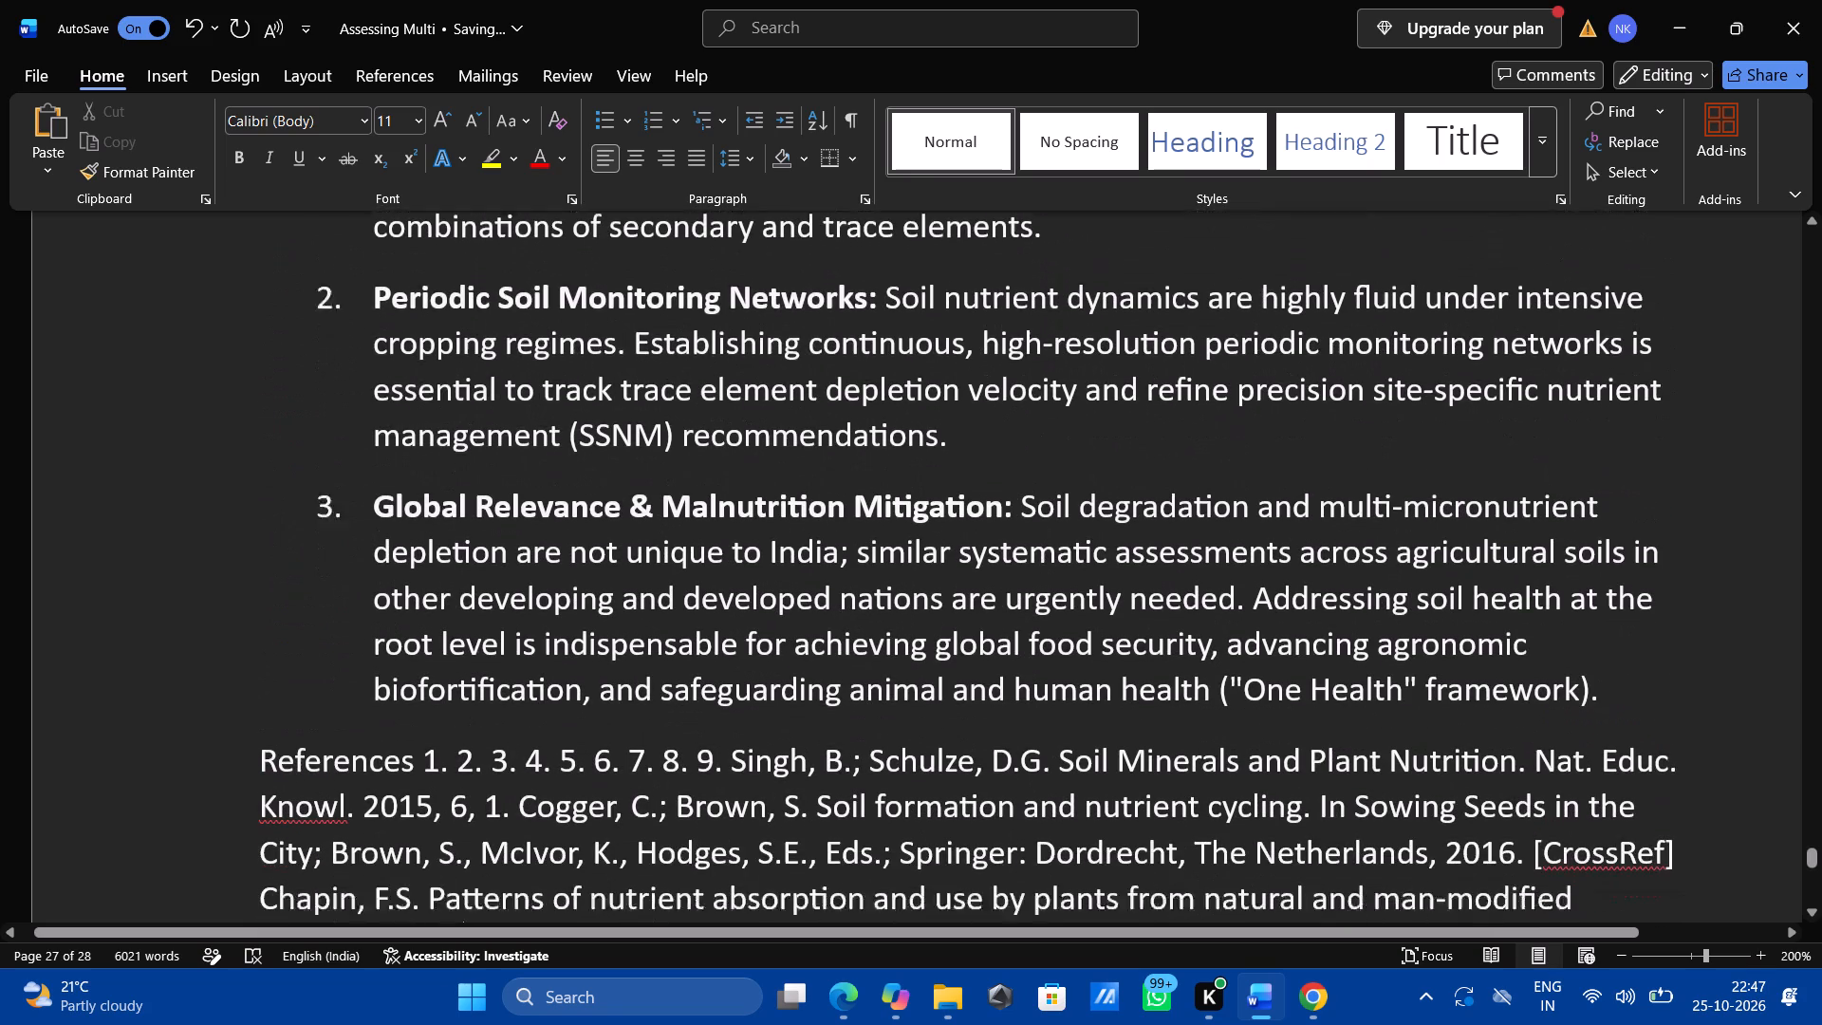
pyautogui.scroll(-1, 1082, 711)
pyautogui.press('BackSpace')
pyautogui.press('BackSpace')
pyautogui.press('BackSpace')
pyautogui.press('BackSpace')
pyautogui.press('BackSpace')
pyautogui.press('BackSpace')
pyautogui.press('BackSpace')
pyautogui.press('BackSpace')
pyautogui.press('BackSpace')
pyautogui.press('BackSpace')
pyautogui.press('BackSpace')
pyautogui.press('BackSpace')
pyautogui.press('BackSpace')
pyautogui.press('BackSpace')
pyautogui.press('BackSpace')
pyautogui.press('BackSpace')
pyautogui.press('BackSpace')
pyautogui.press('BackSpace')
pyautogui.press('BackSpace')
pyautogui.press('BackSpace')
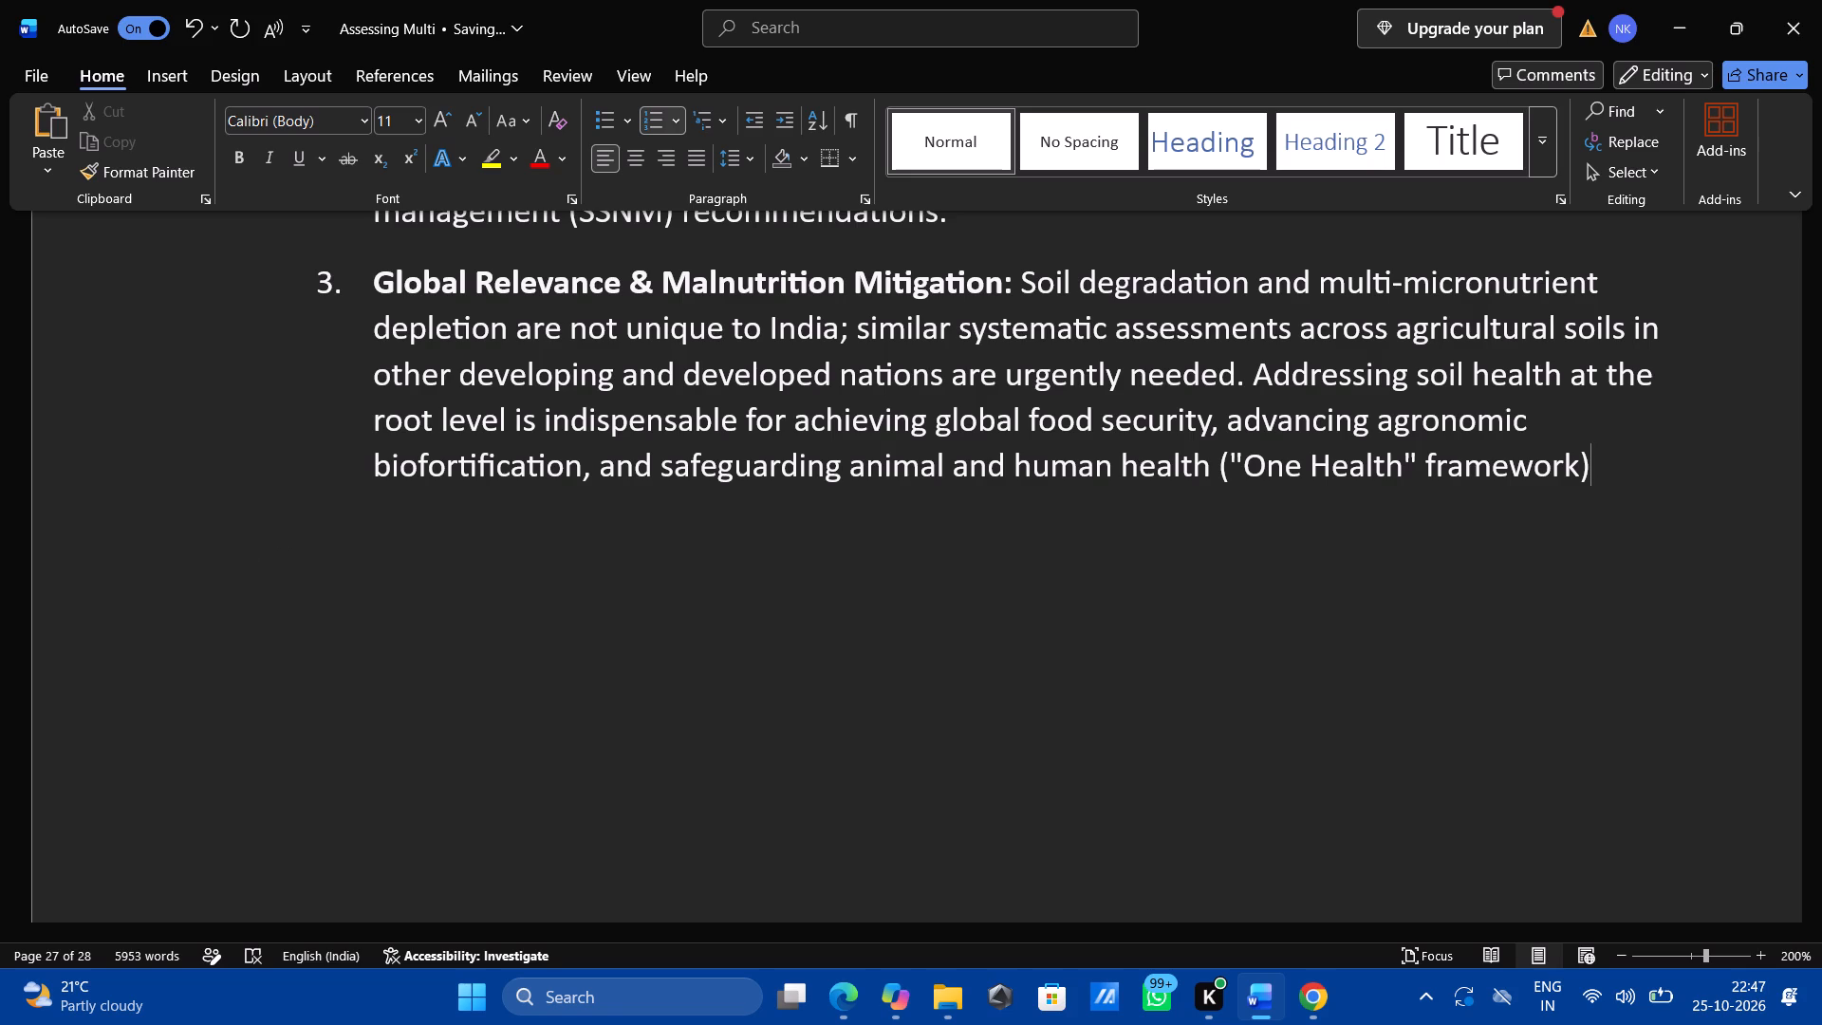
# Restore the full stop after the "One Health" framework sentence and start an unnumbered line below it.
pyautogui.press('.')
pyautogui.press('Return')
pyautogui.press('BackSpace')
pyautogui.press('BackSpace')
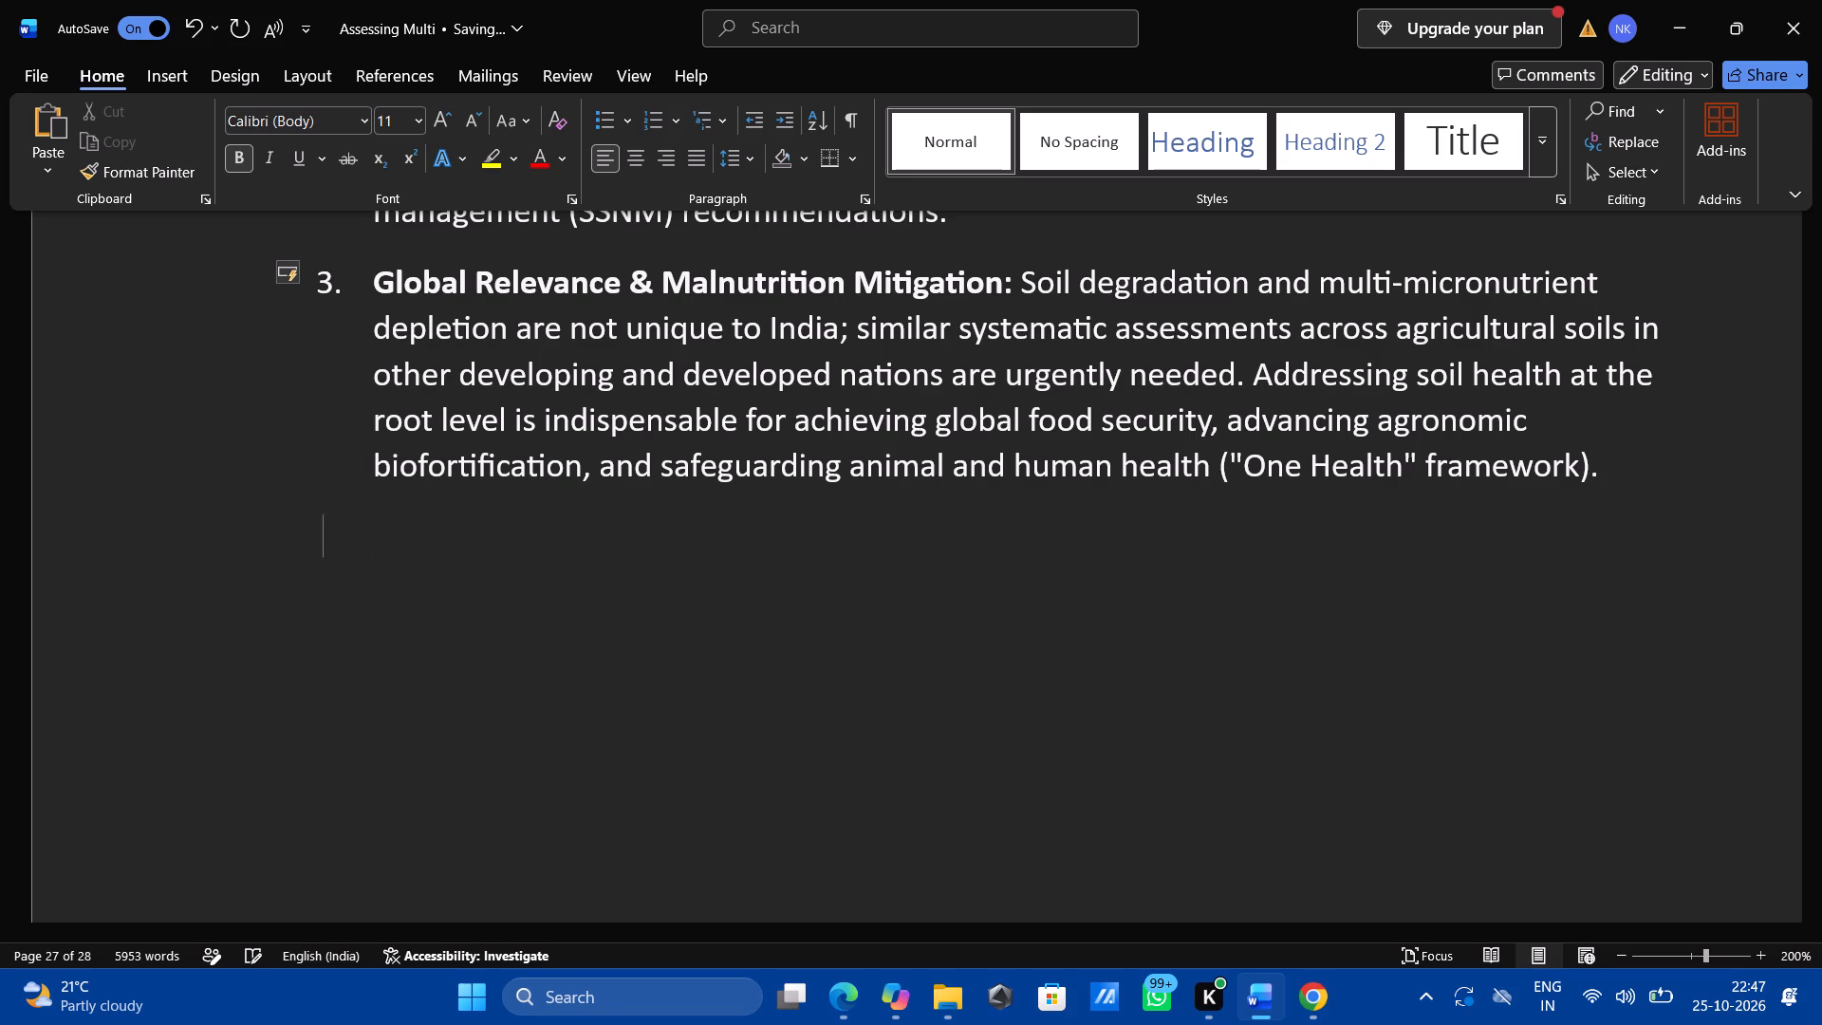
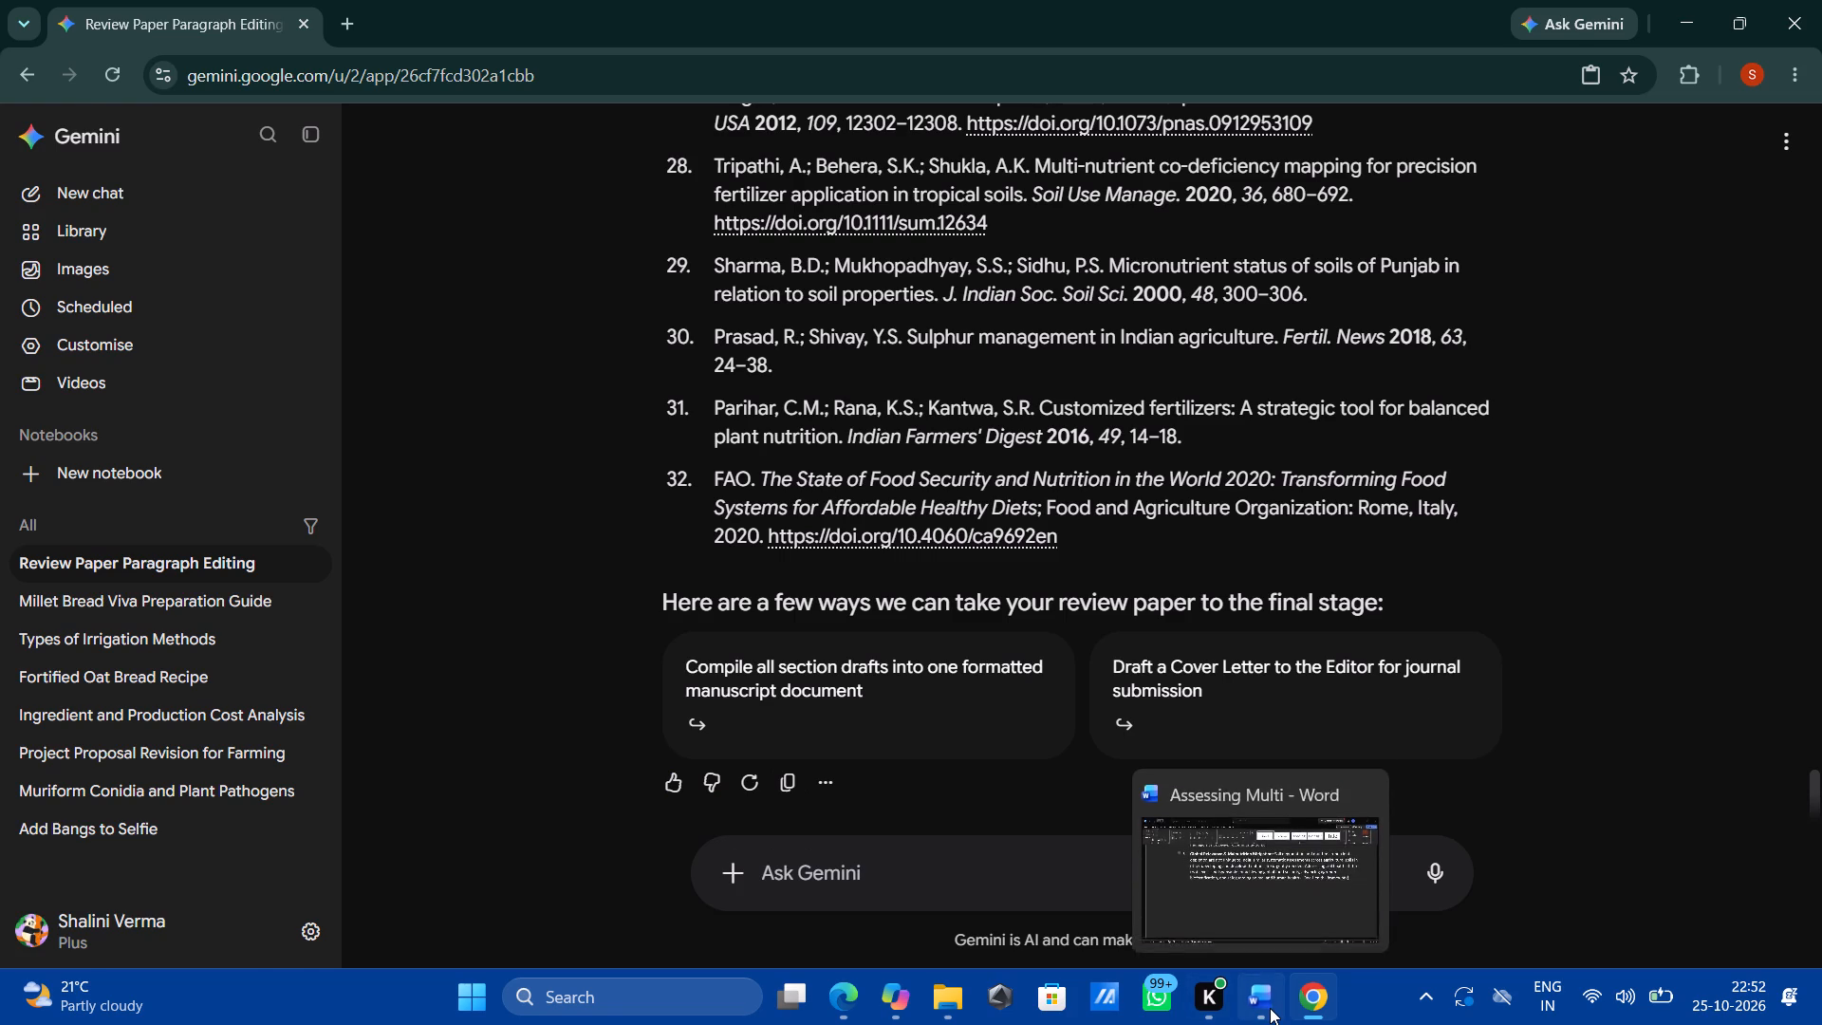
pyautogui.hotkey('ctrl', 'v')
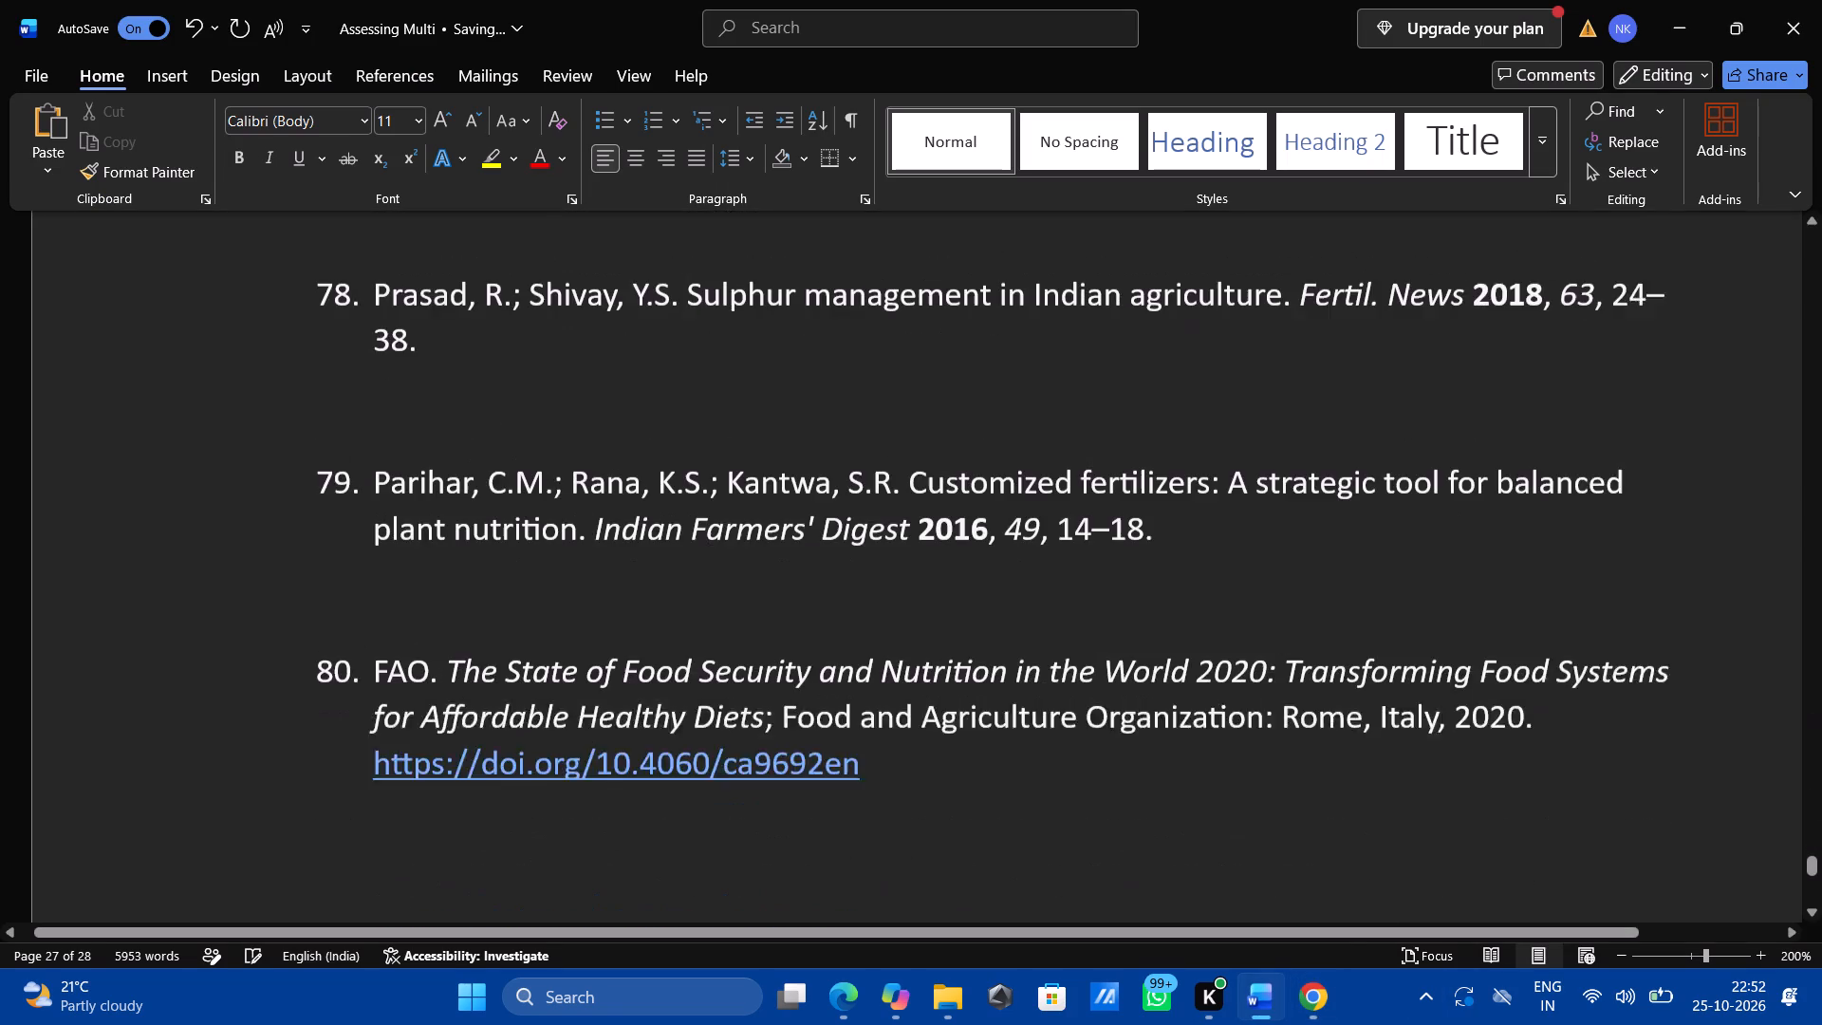
# Delete the "Additional Contextual References (30+ Additions)" heading and its empty line between references 48 and 49.
pyautogui.scroll(-1, 1009, 368)
pyautogui.scroll(1, 1009, 368)
pyautogui.scroll(-1, 1009, 368)
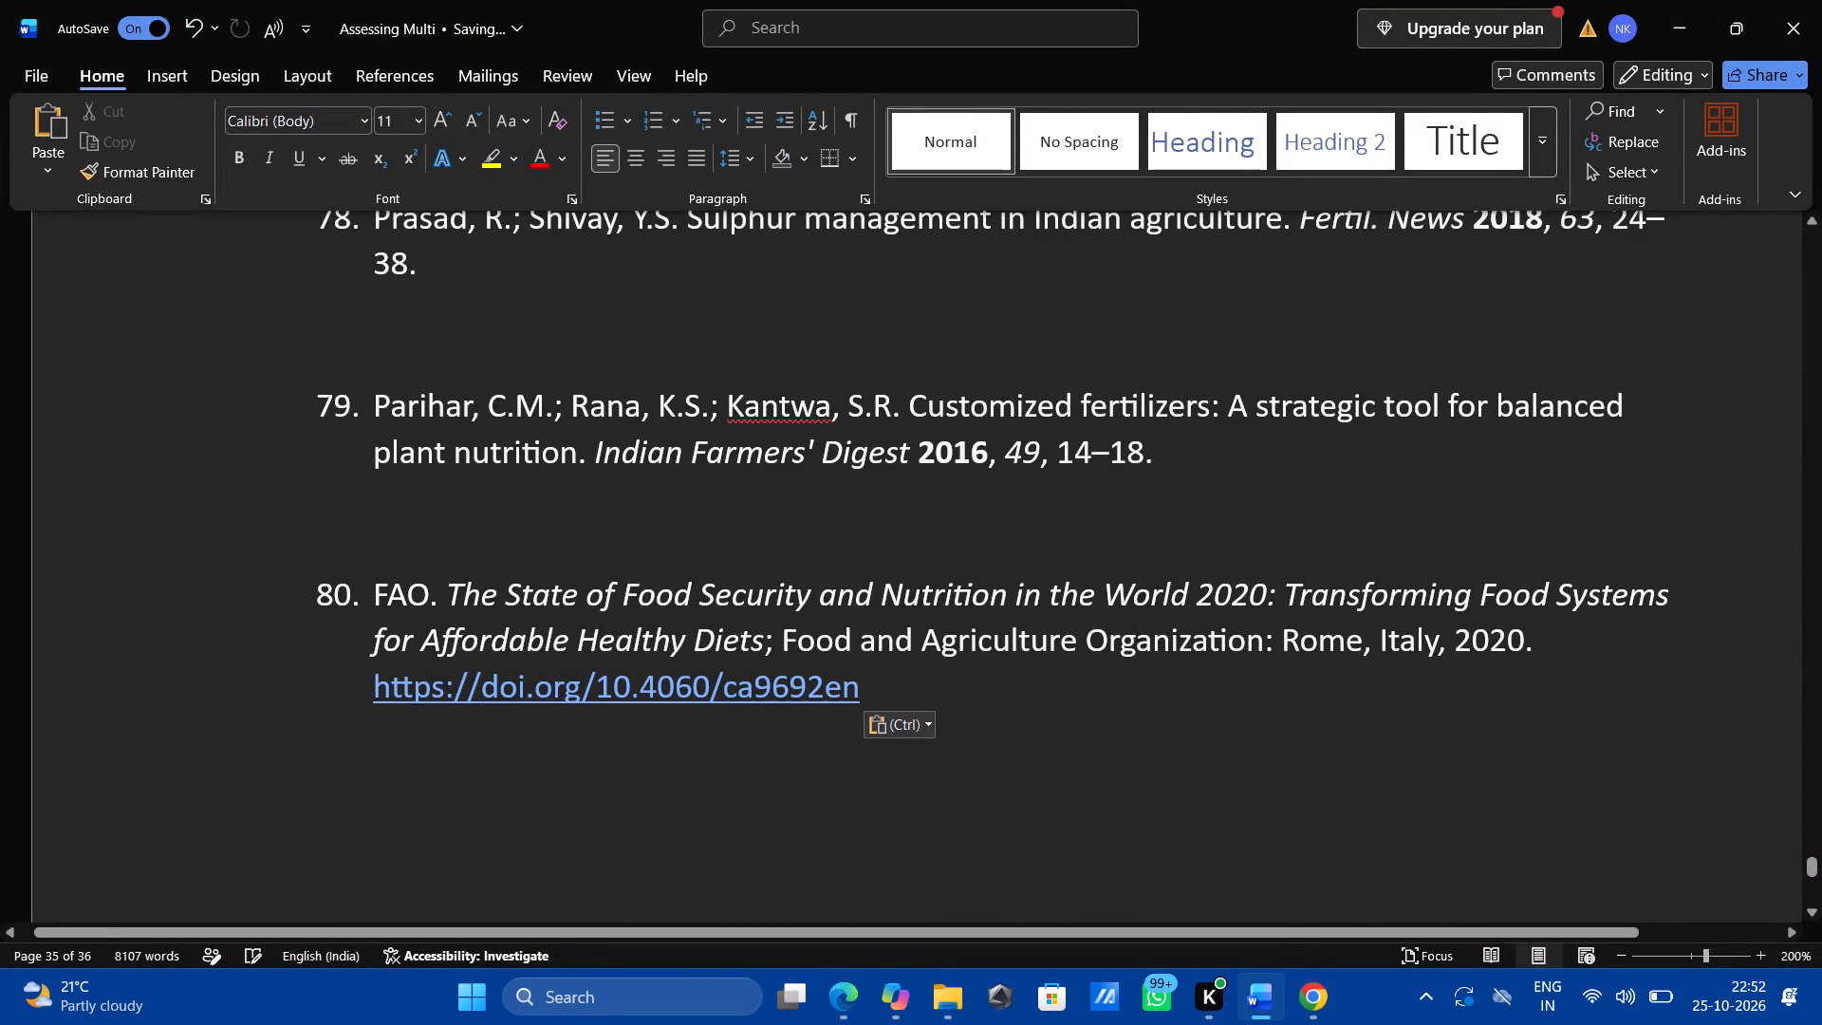
pyautogui.scroll(1, 1182, 471)
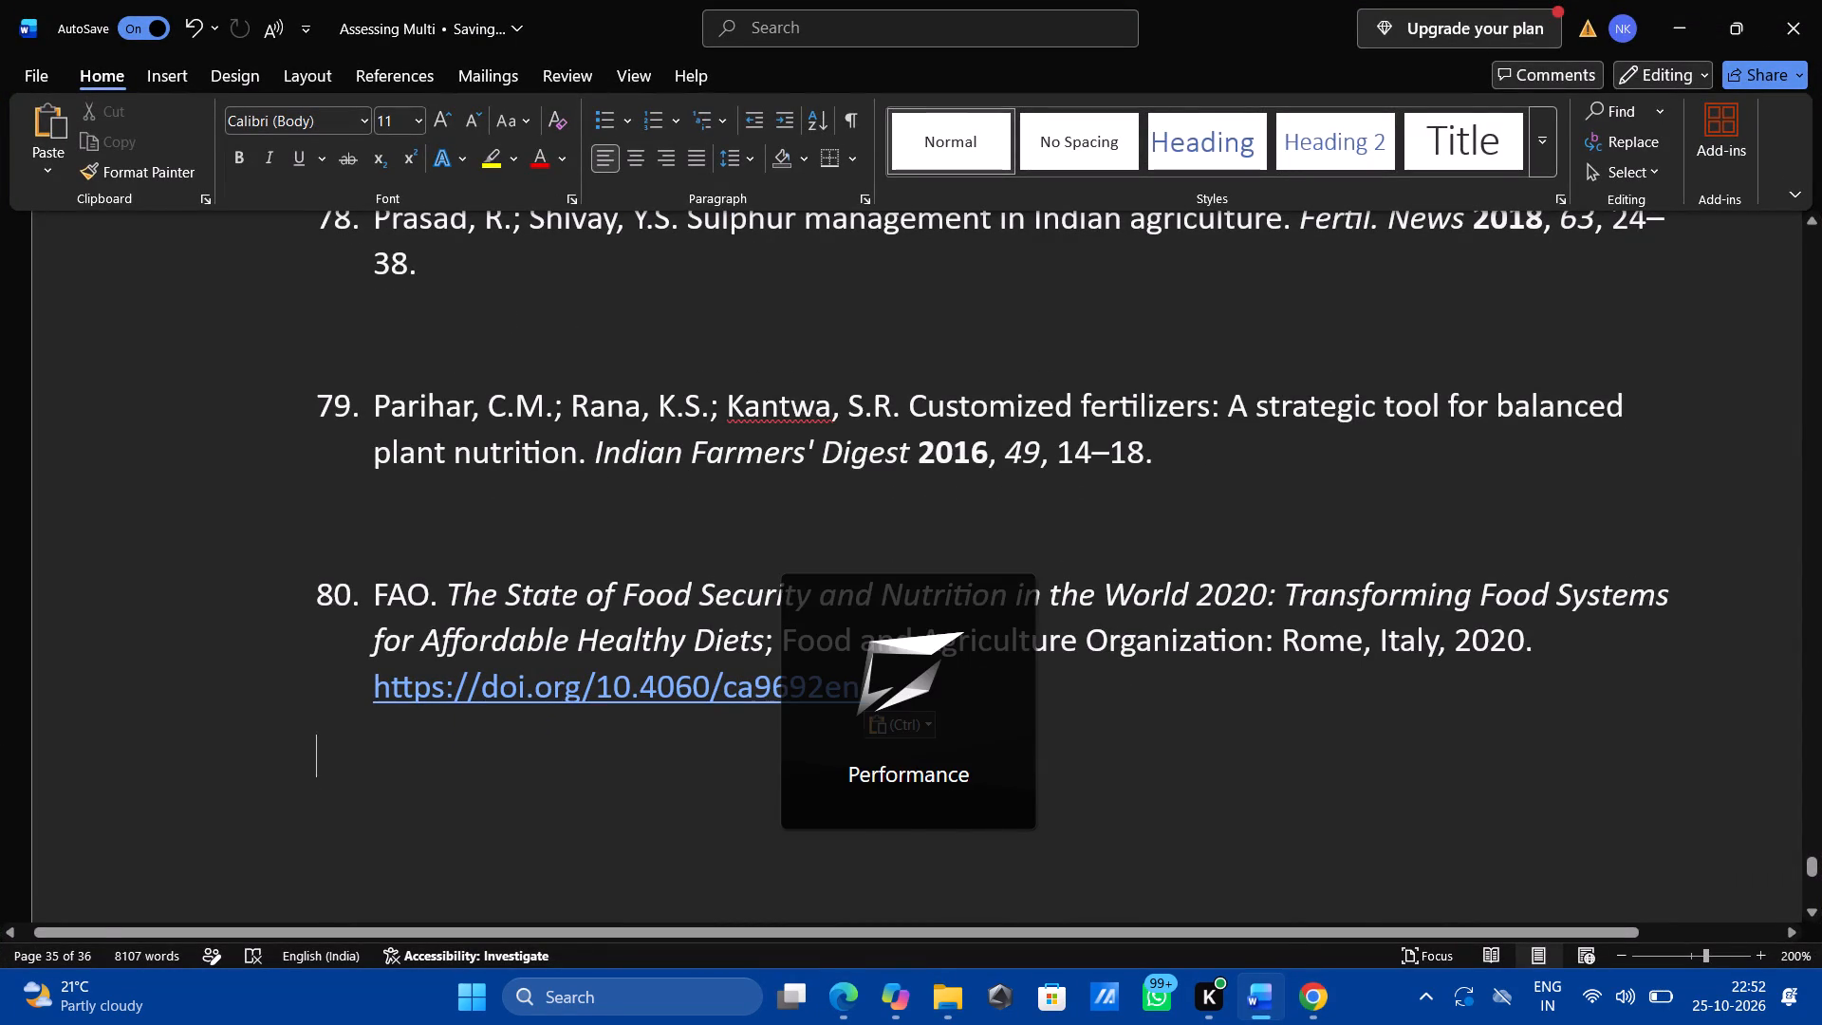
pyautogui.scroll(5, 1182, 471)
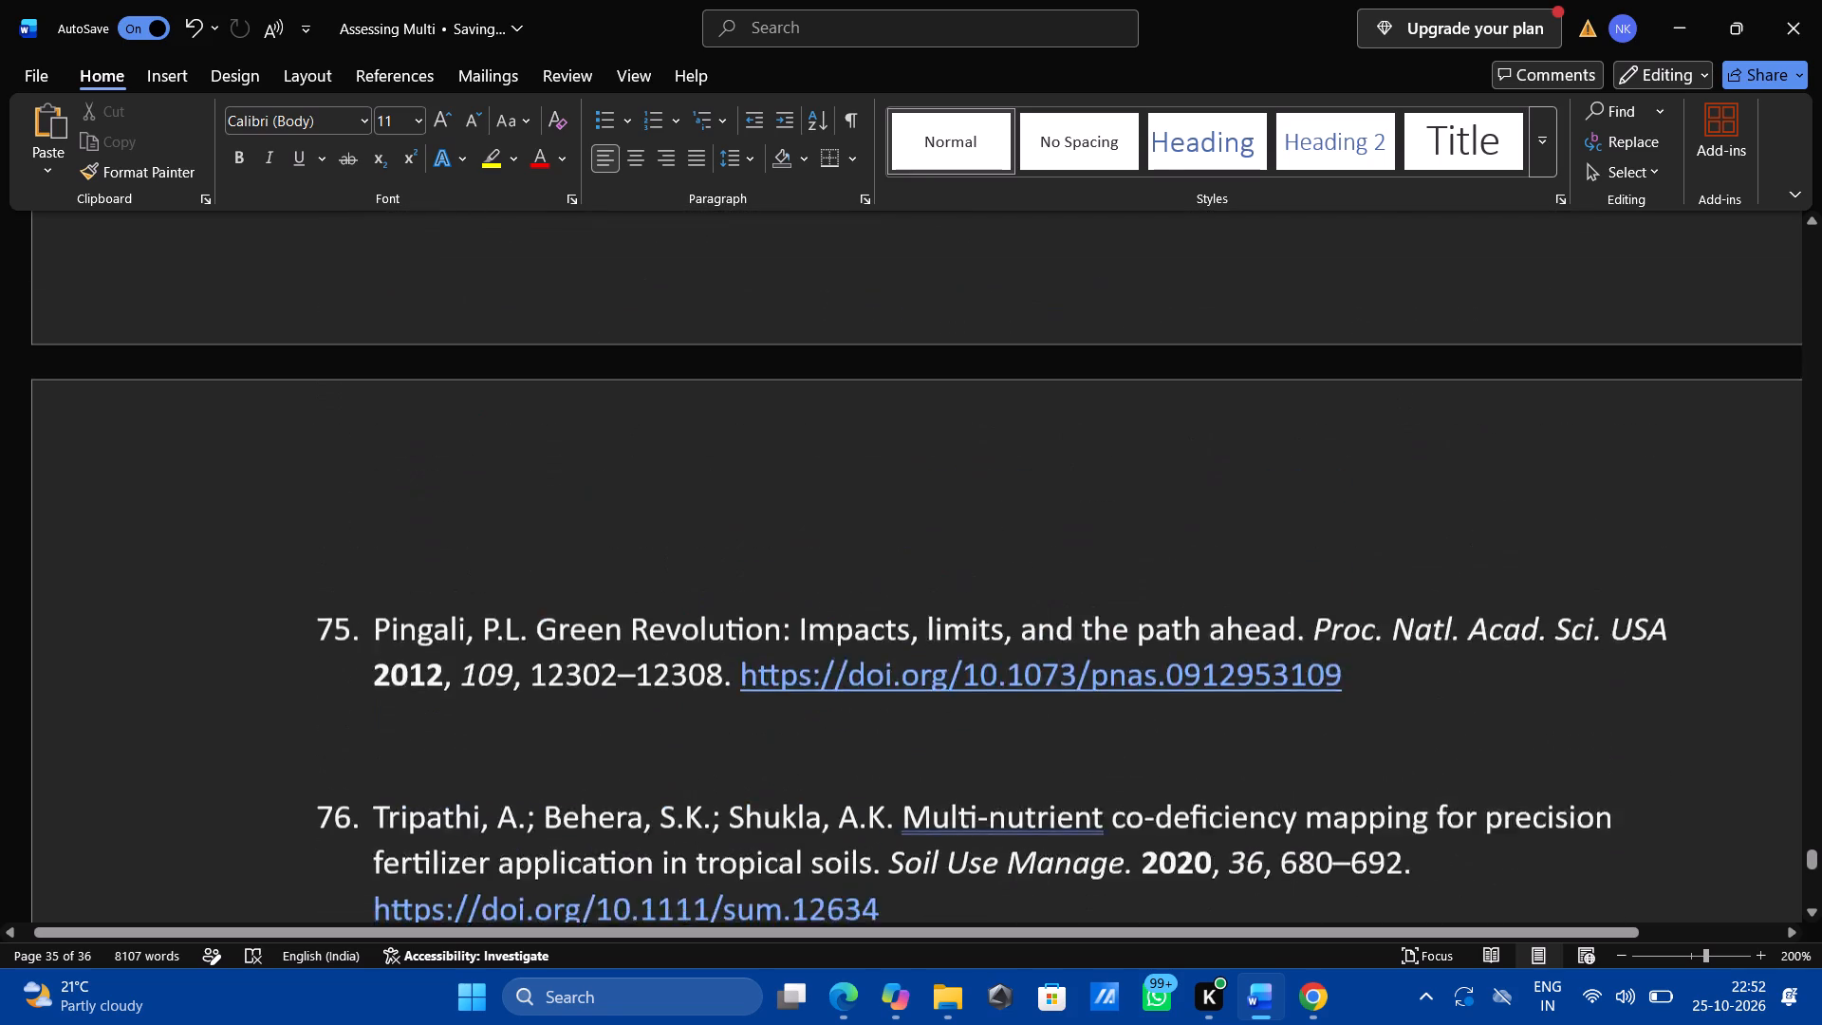
pyautogui.scroll(7, 1182, 471)
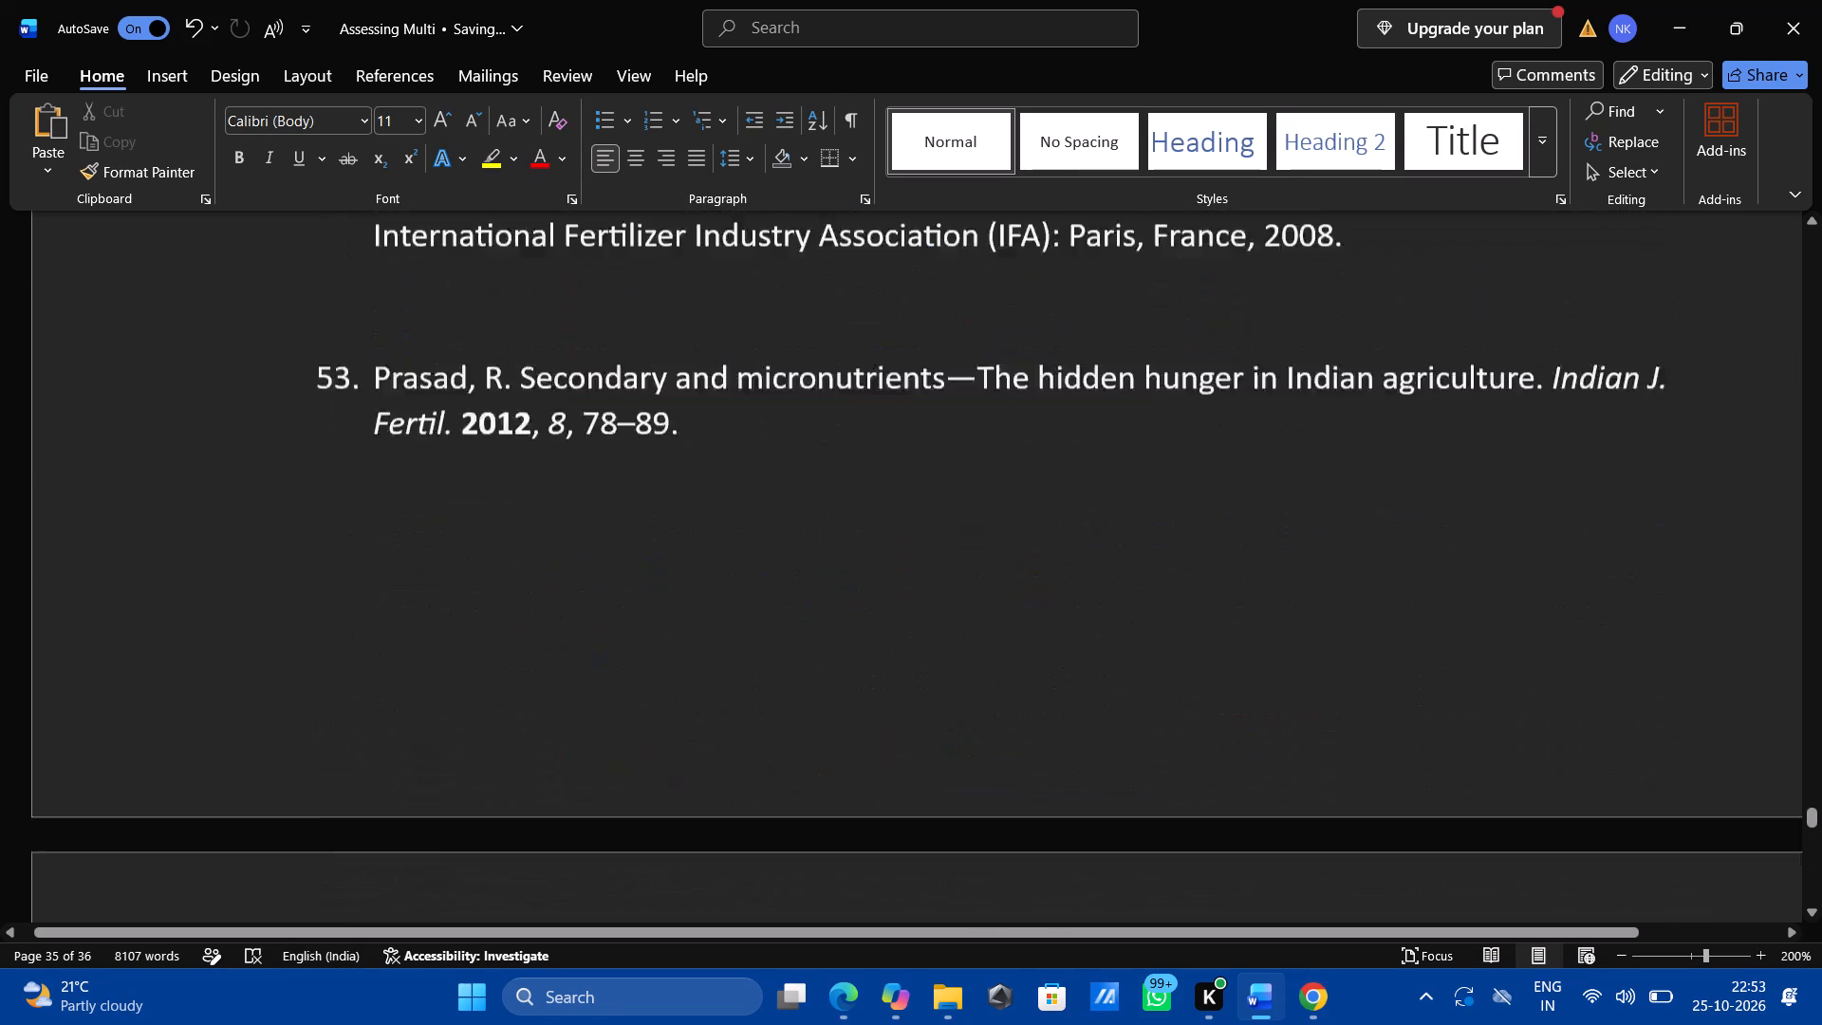
pyautogui.scroll(3, 1182, 471)
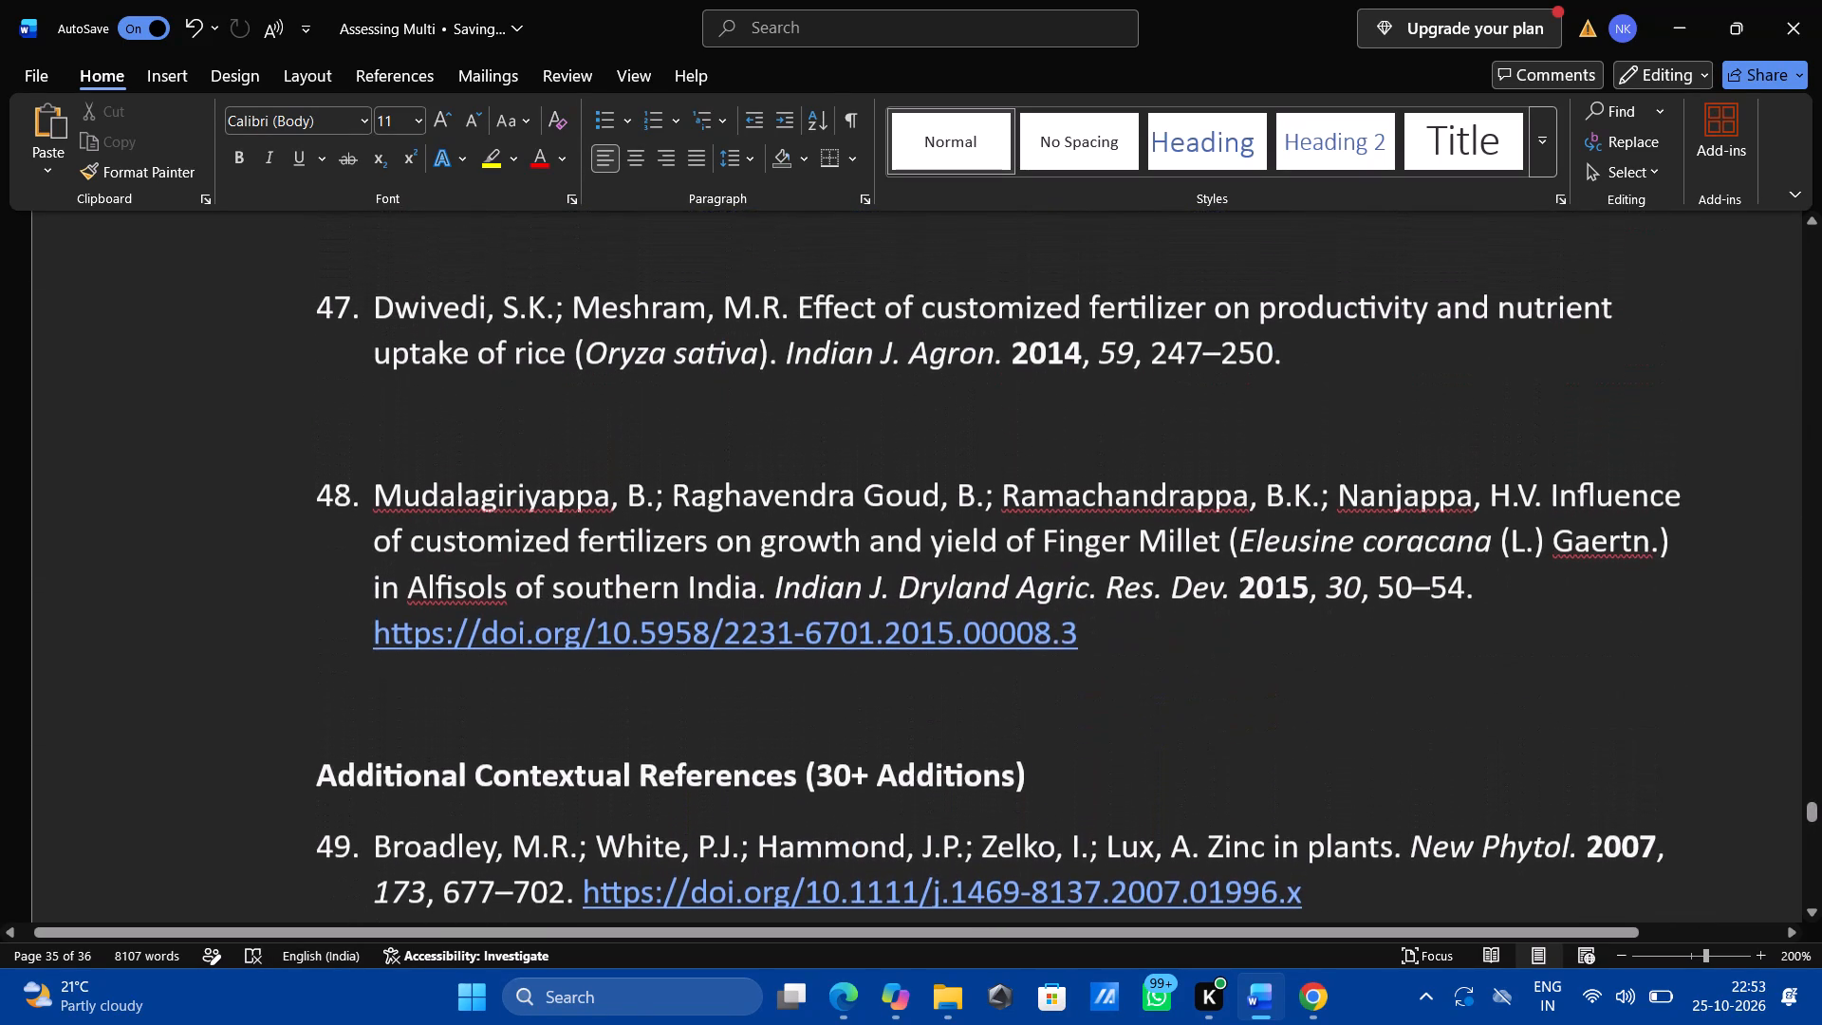
pyautogui.click(1093, 773)
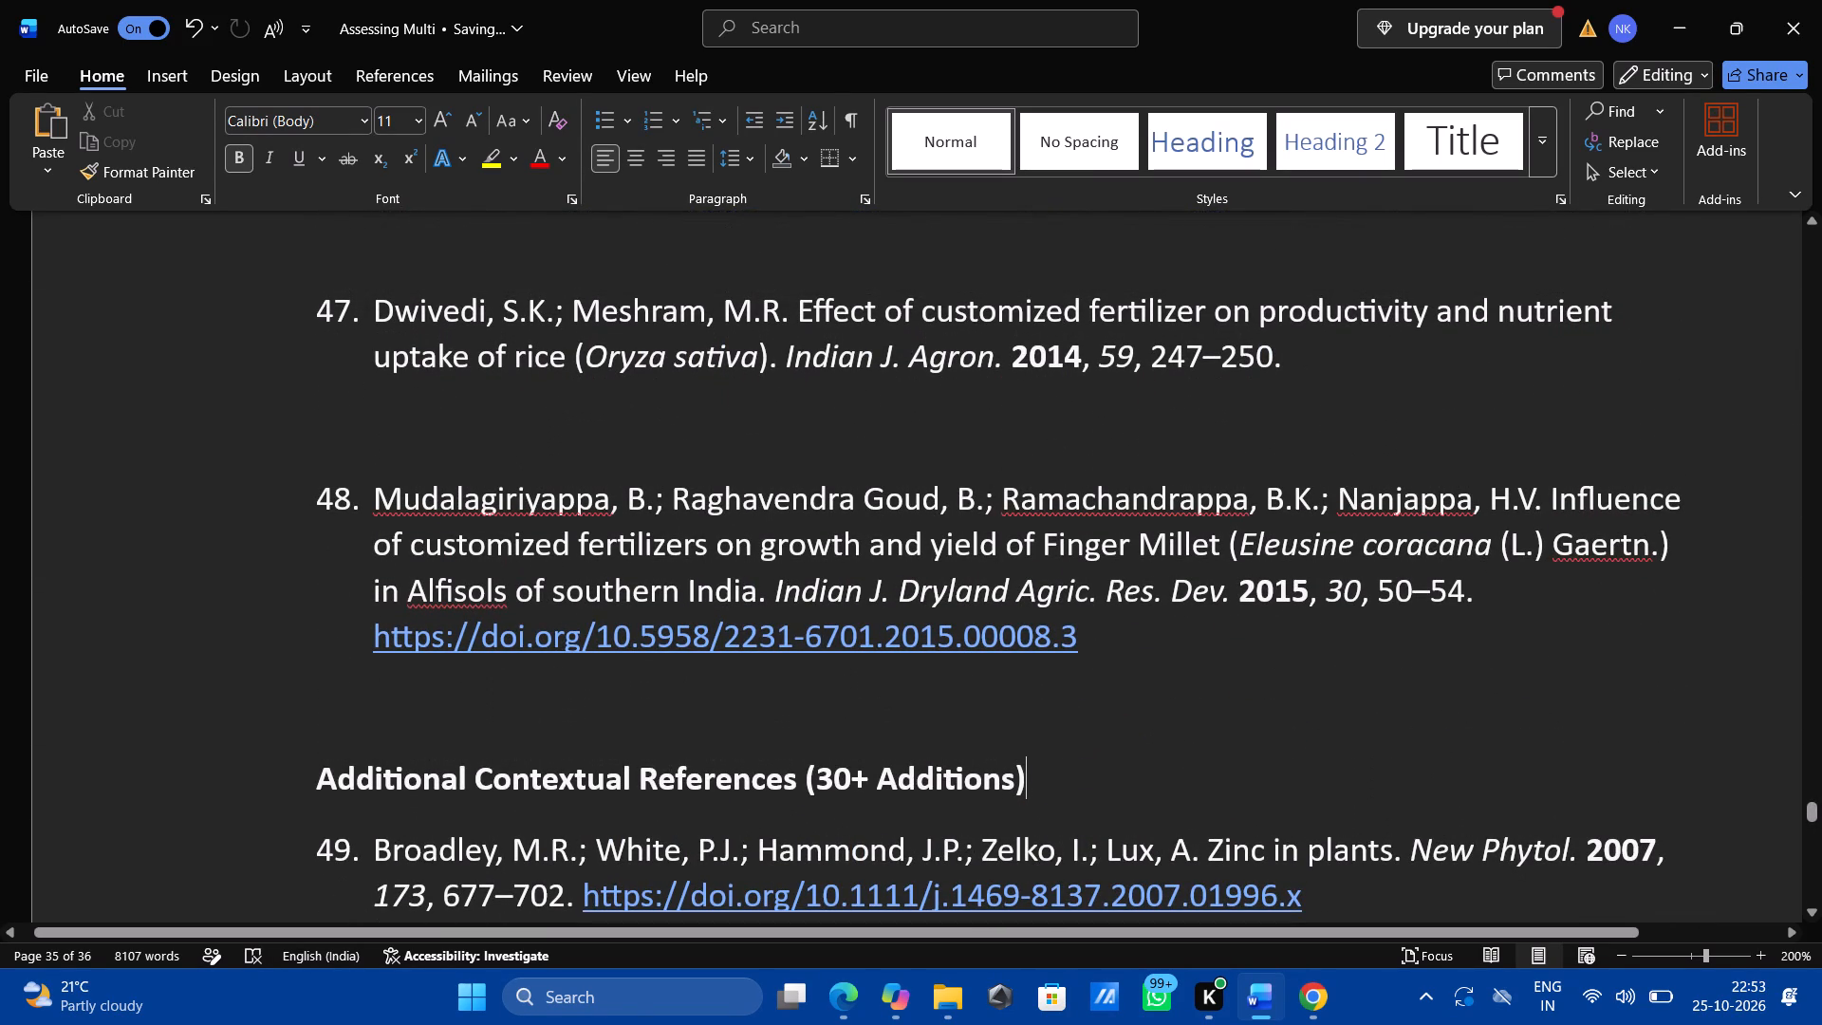
pyautogui.press('BackSpace')
pyautogui.press('BackSpace')
pyautogui.press('BackSpace')
pyautogui.press('BackSpace')
pyautogui.press('BackSpace')
pyautogui.press('BackSpace')
pyautogui.press('BackSpace')
pyautogui.press('BackSpace')
pyautogui.press('BackSpace')
pyautogui.press('BackSpace')
pyautogui.press('BackSpace')
pyautogui.press('BackSpace')
pyautogui.press('BackSpace')
pyautogui.press('BackSpace')
pyautogui.press('BackSpace')
pyautogui.press('BackSpace')
pyautogui.press('BackSpace')
pyautogui.press('BackSpace')
pyautogui.press('BackSpace')
pyautogui.press('BackSpace')
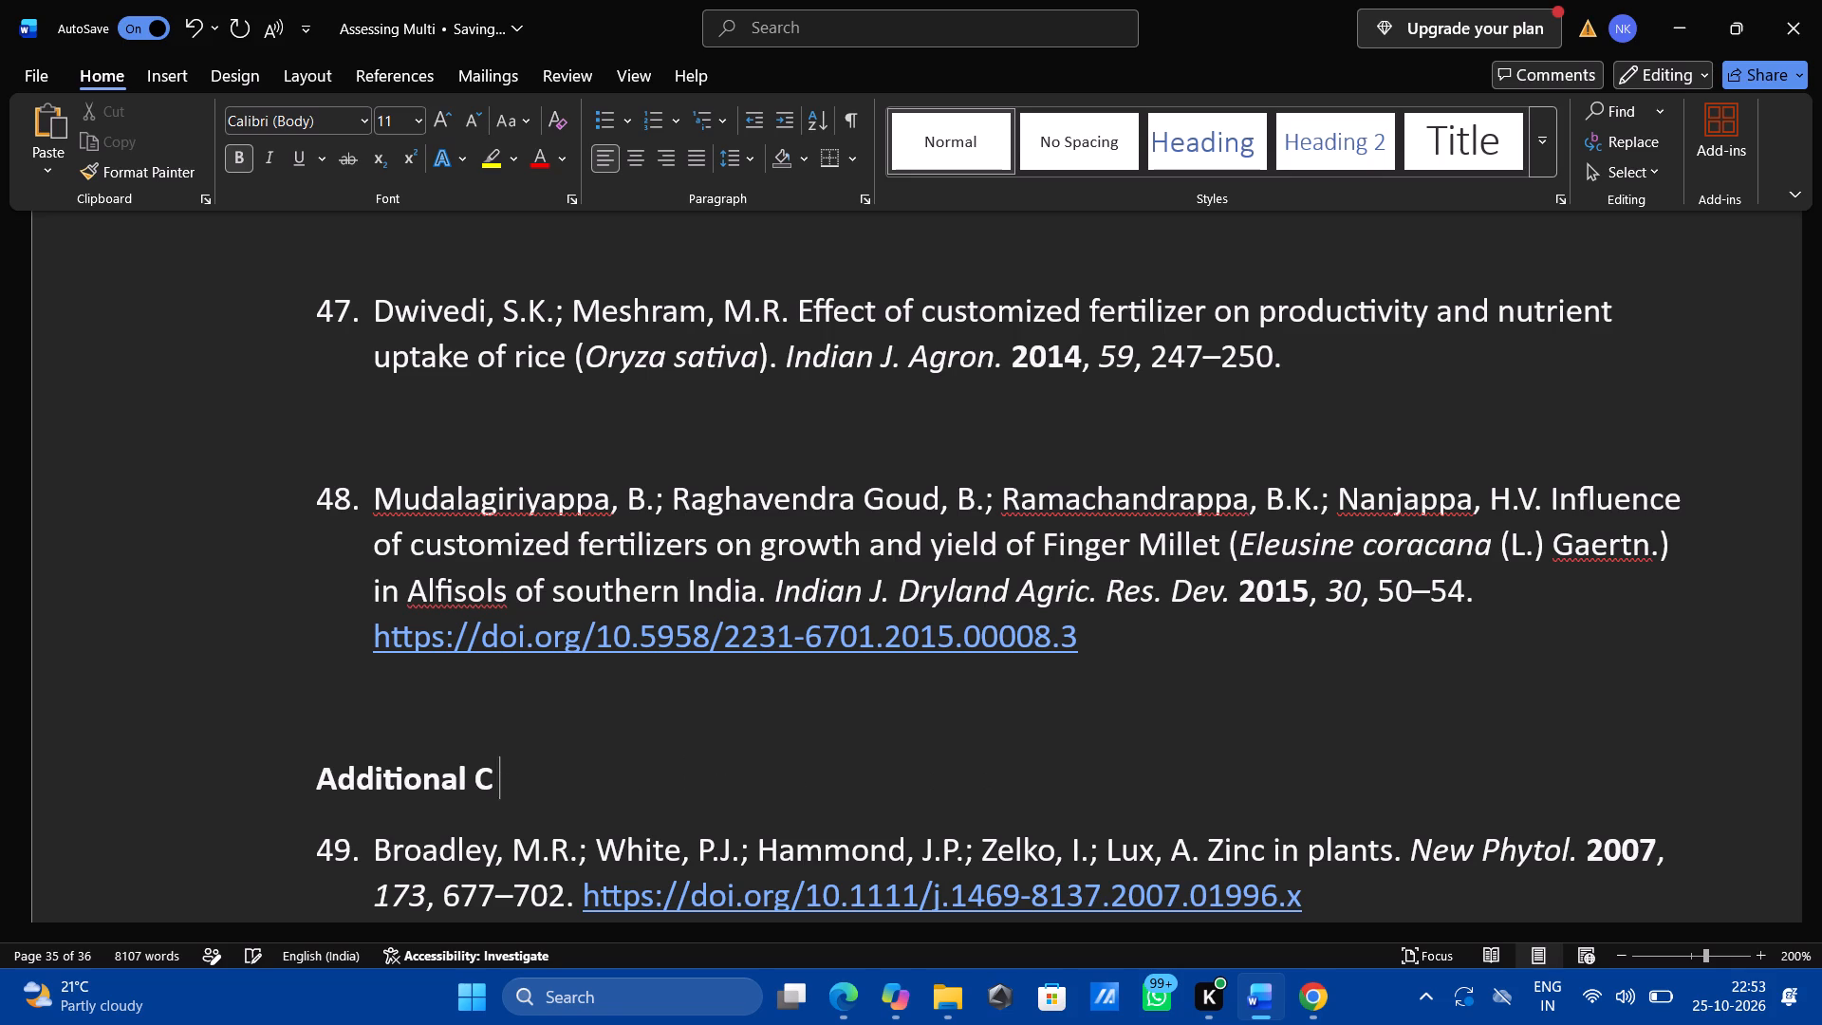
pyautogui.press('BackSpace')
pyautogui.press('BackSpace')
pyautogui.press('BackSpace')
pyautogui.press('BackSpace')
pyautogui.press('BackSpace')
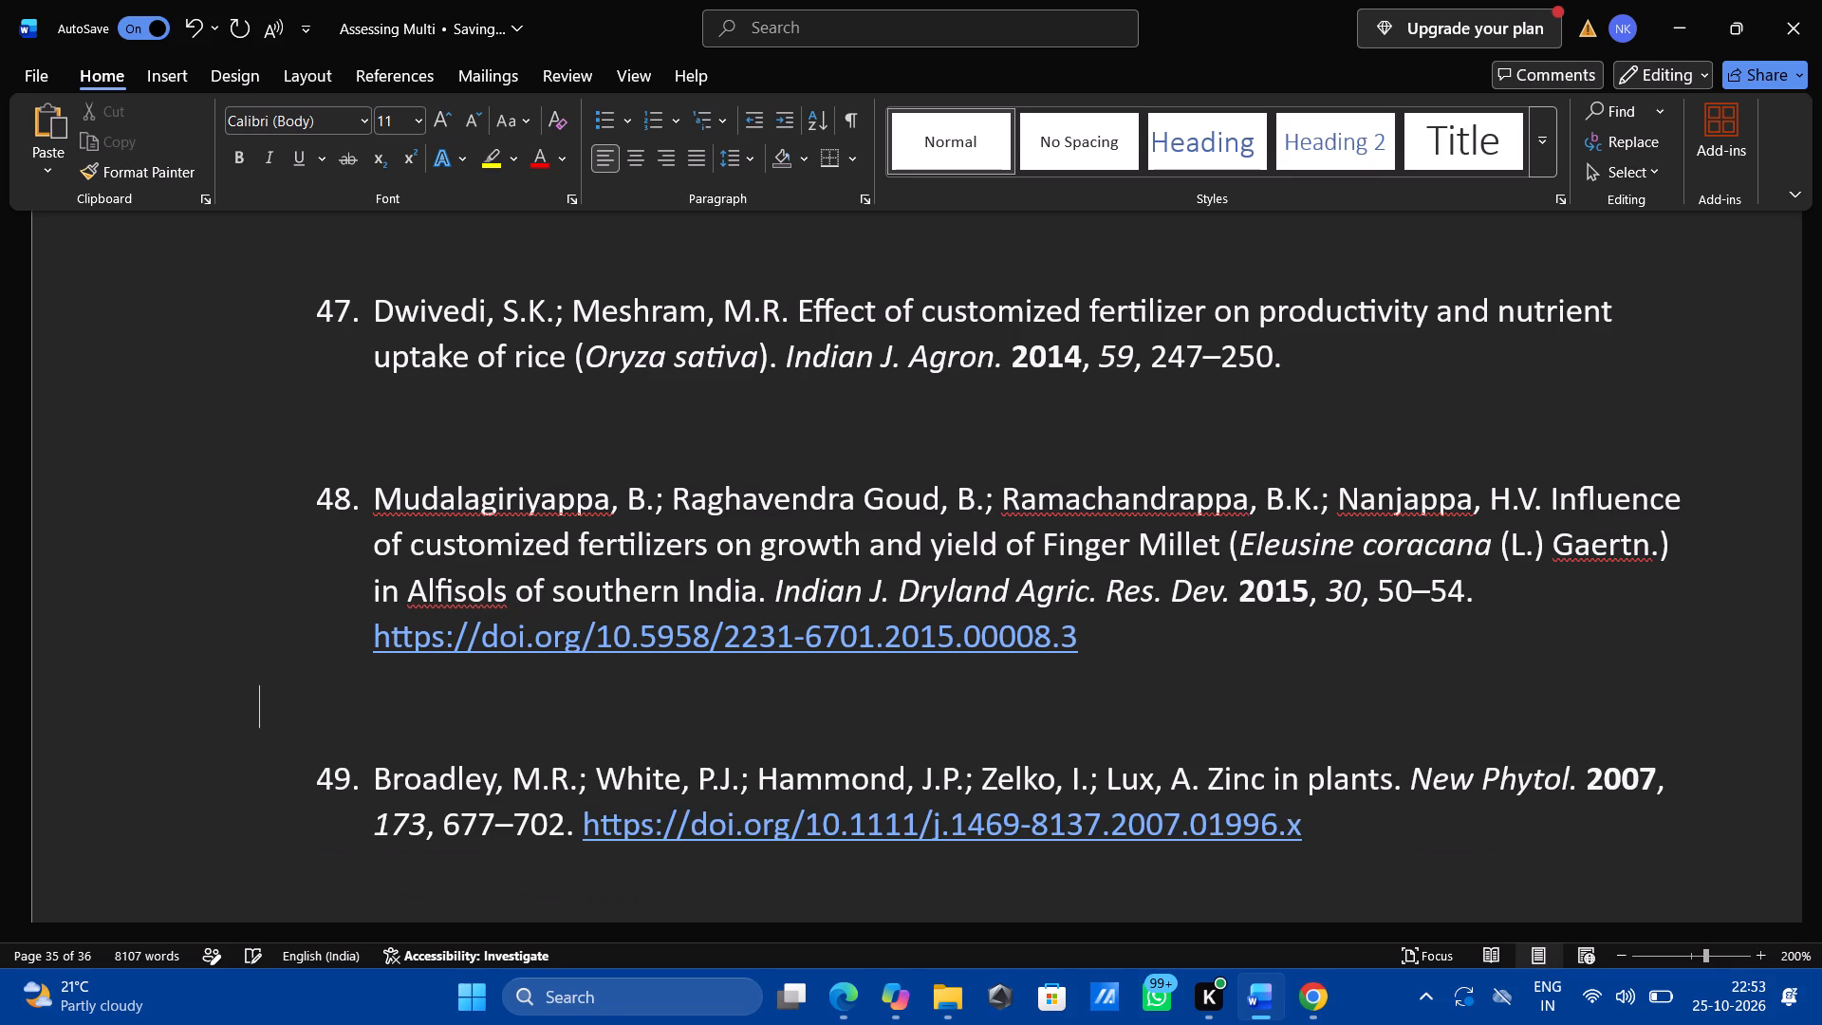
pyautogui.press('BackSpace')
pyautogui.scroll(2, 1093, 773)
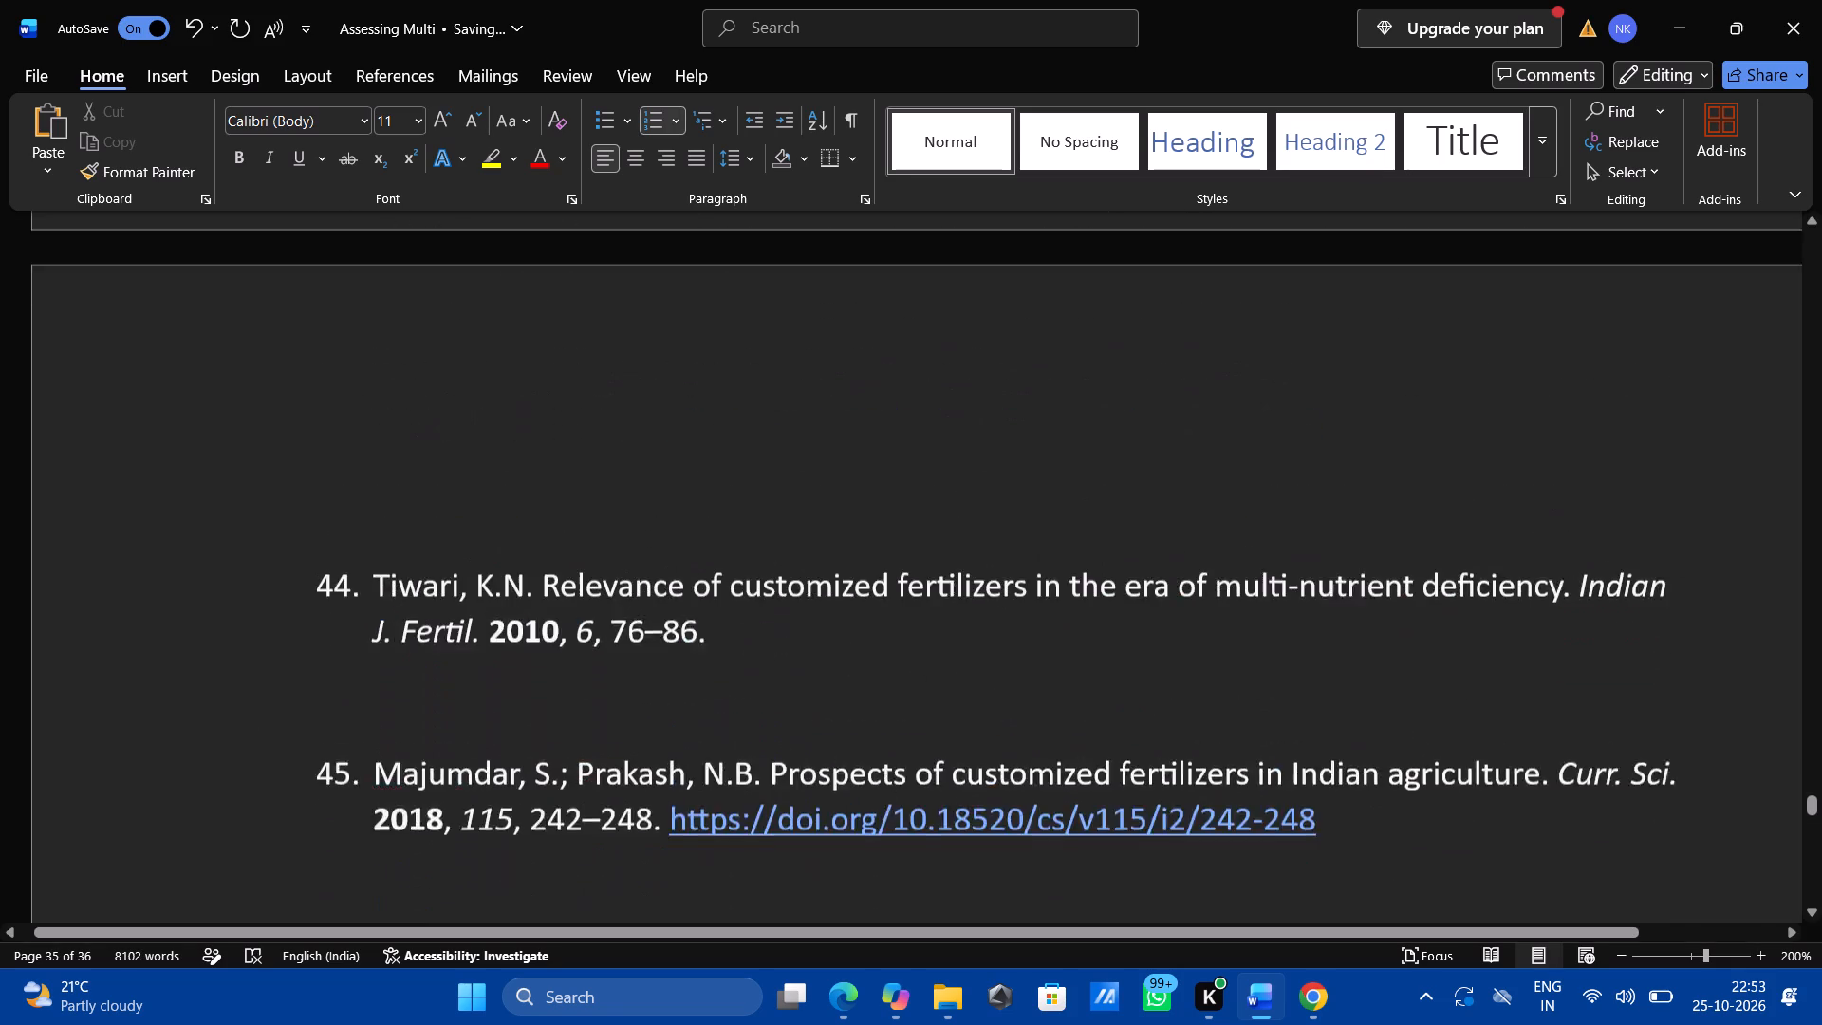
pyautogui.scroll(8, 1093, 773)
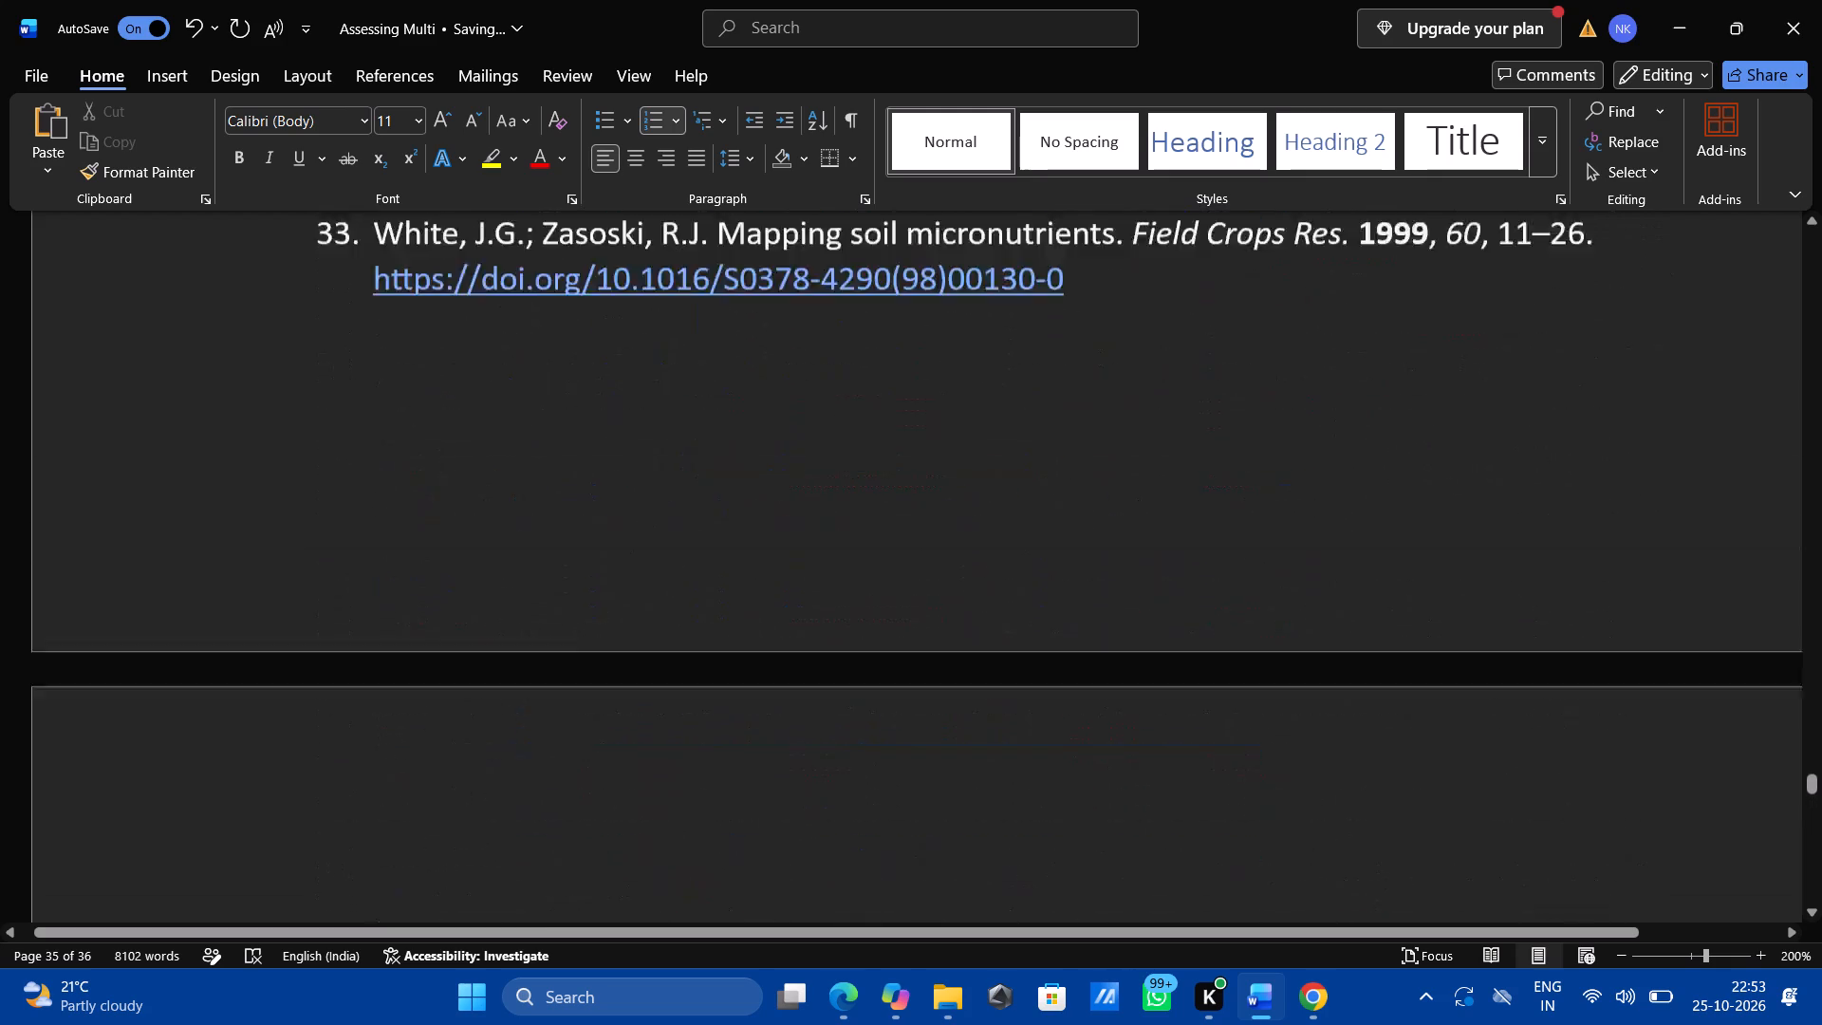
pyautogui.scroll(7, 1093, 773)
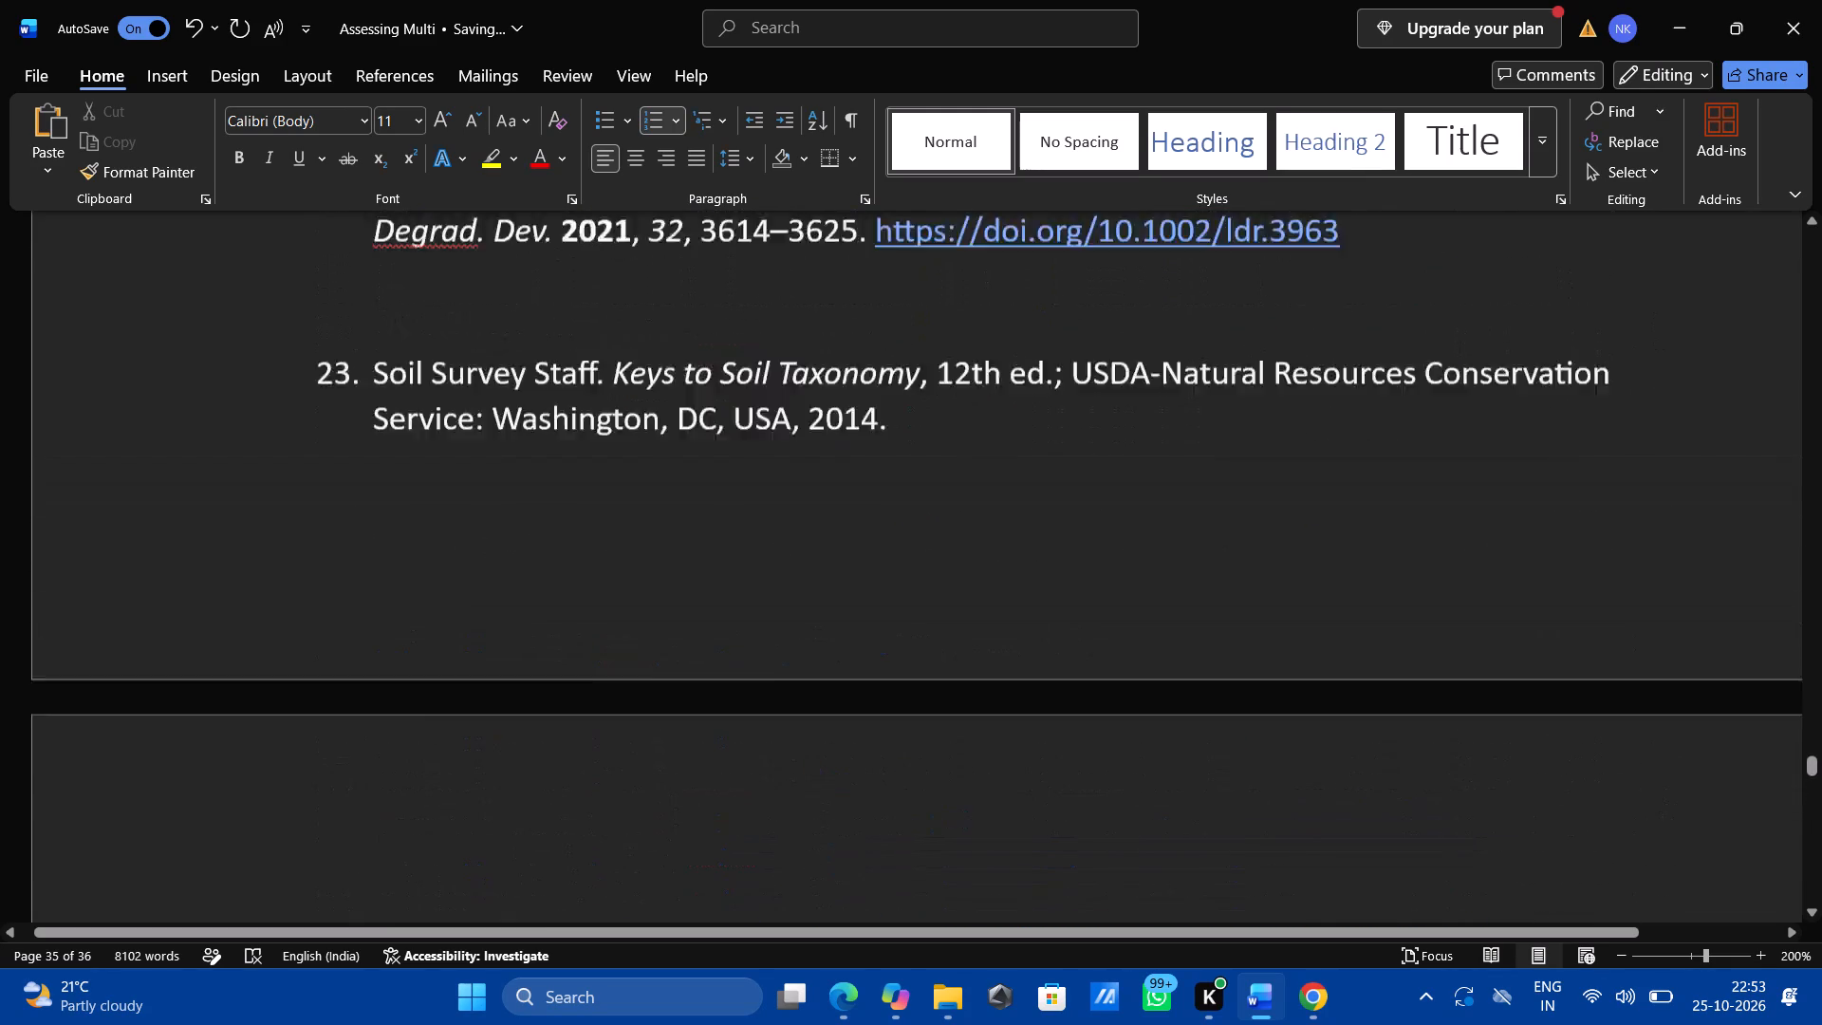
pyautogui.scroll(7, 1093, 773)
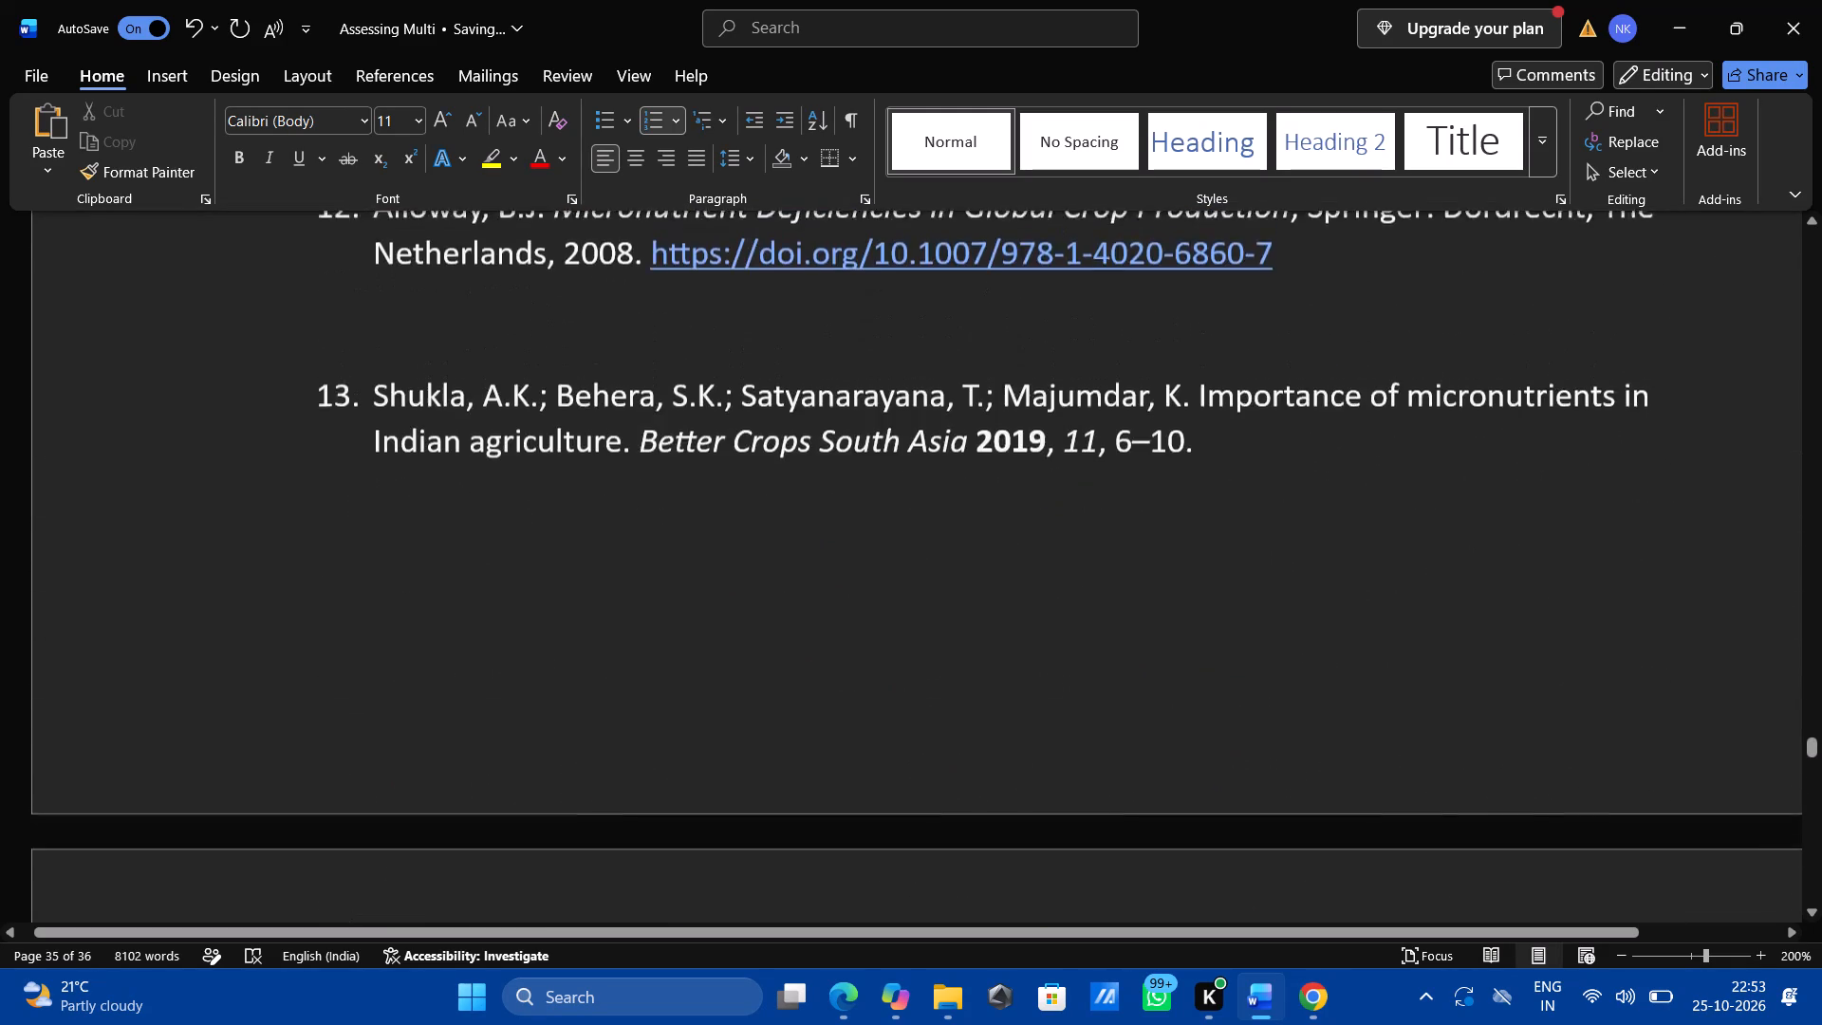
pyautogui.scroll(3, 1093, 773)
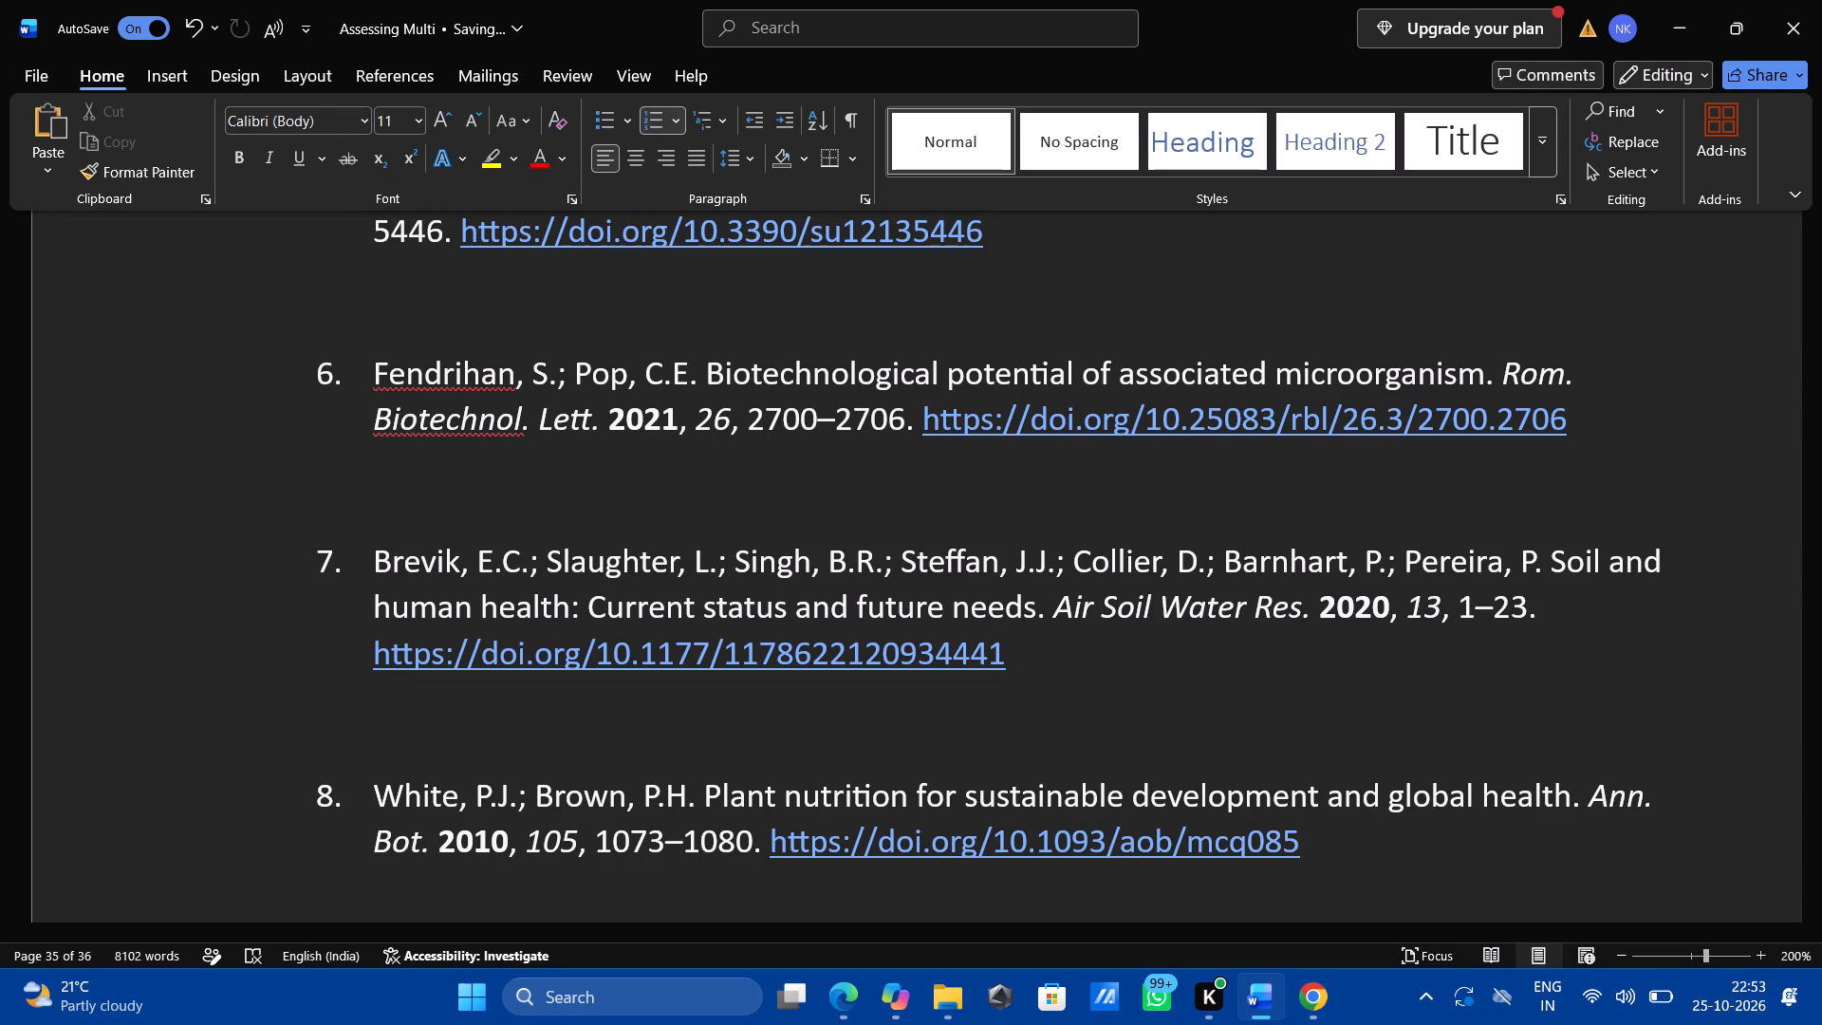
pyautogui.scroll(2, 1093, 773)
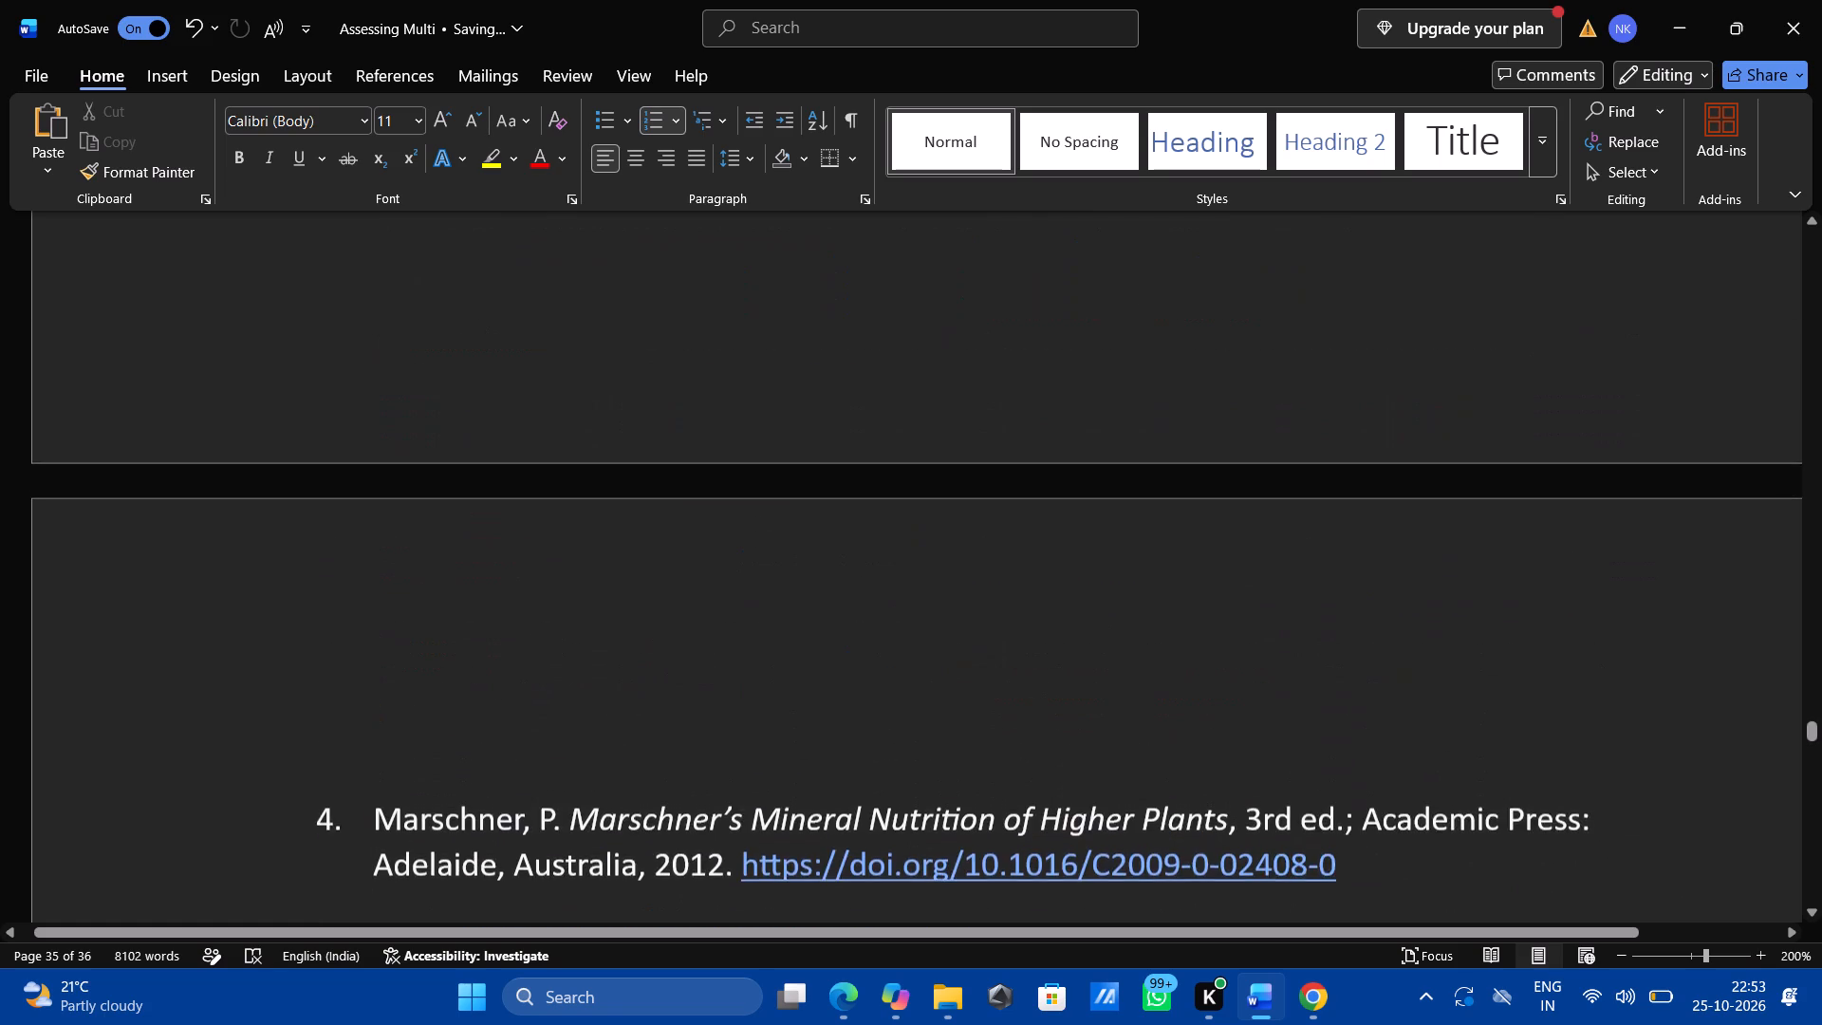
pyautogui.scroll(3, 1093, 773)
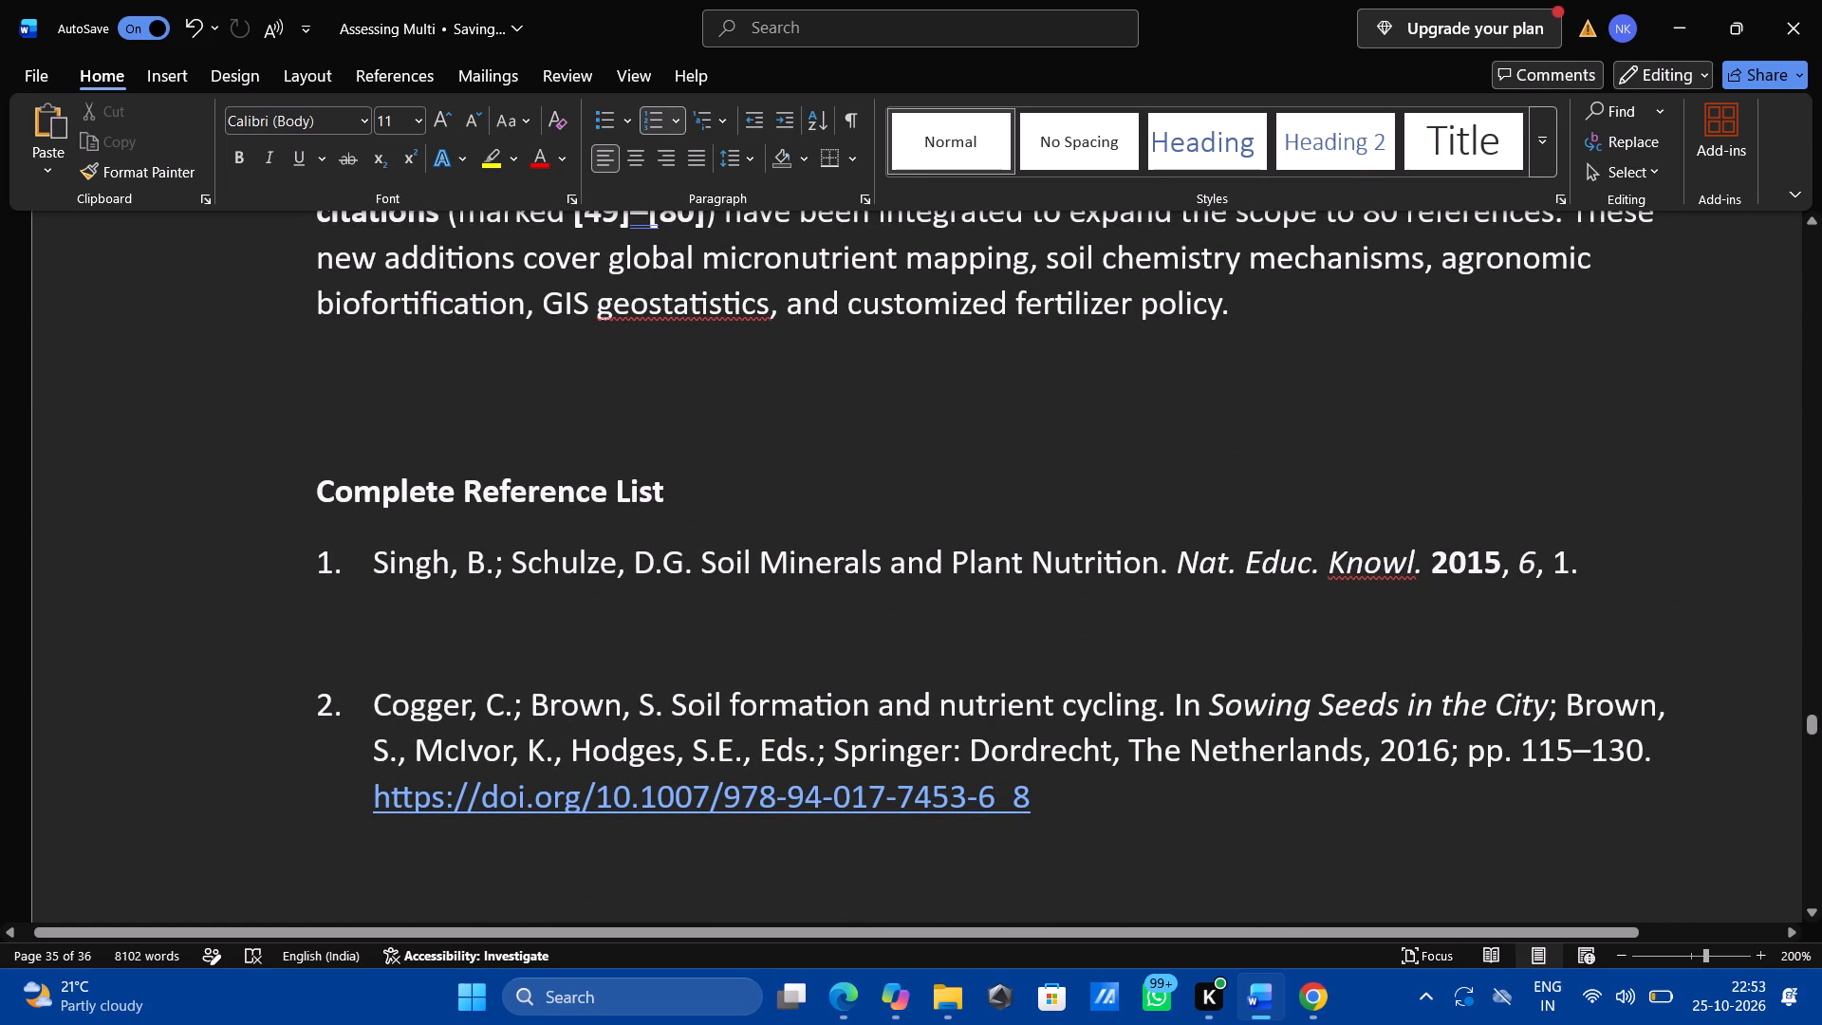
pyautogui.click(456, 486)
pyautogui.press('BackSpace')
pyautogui.press('BackSpace')
pyautogui.press('BackSpace')
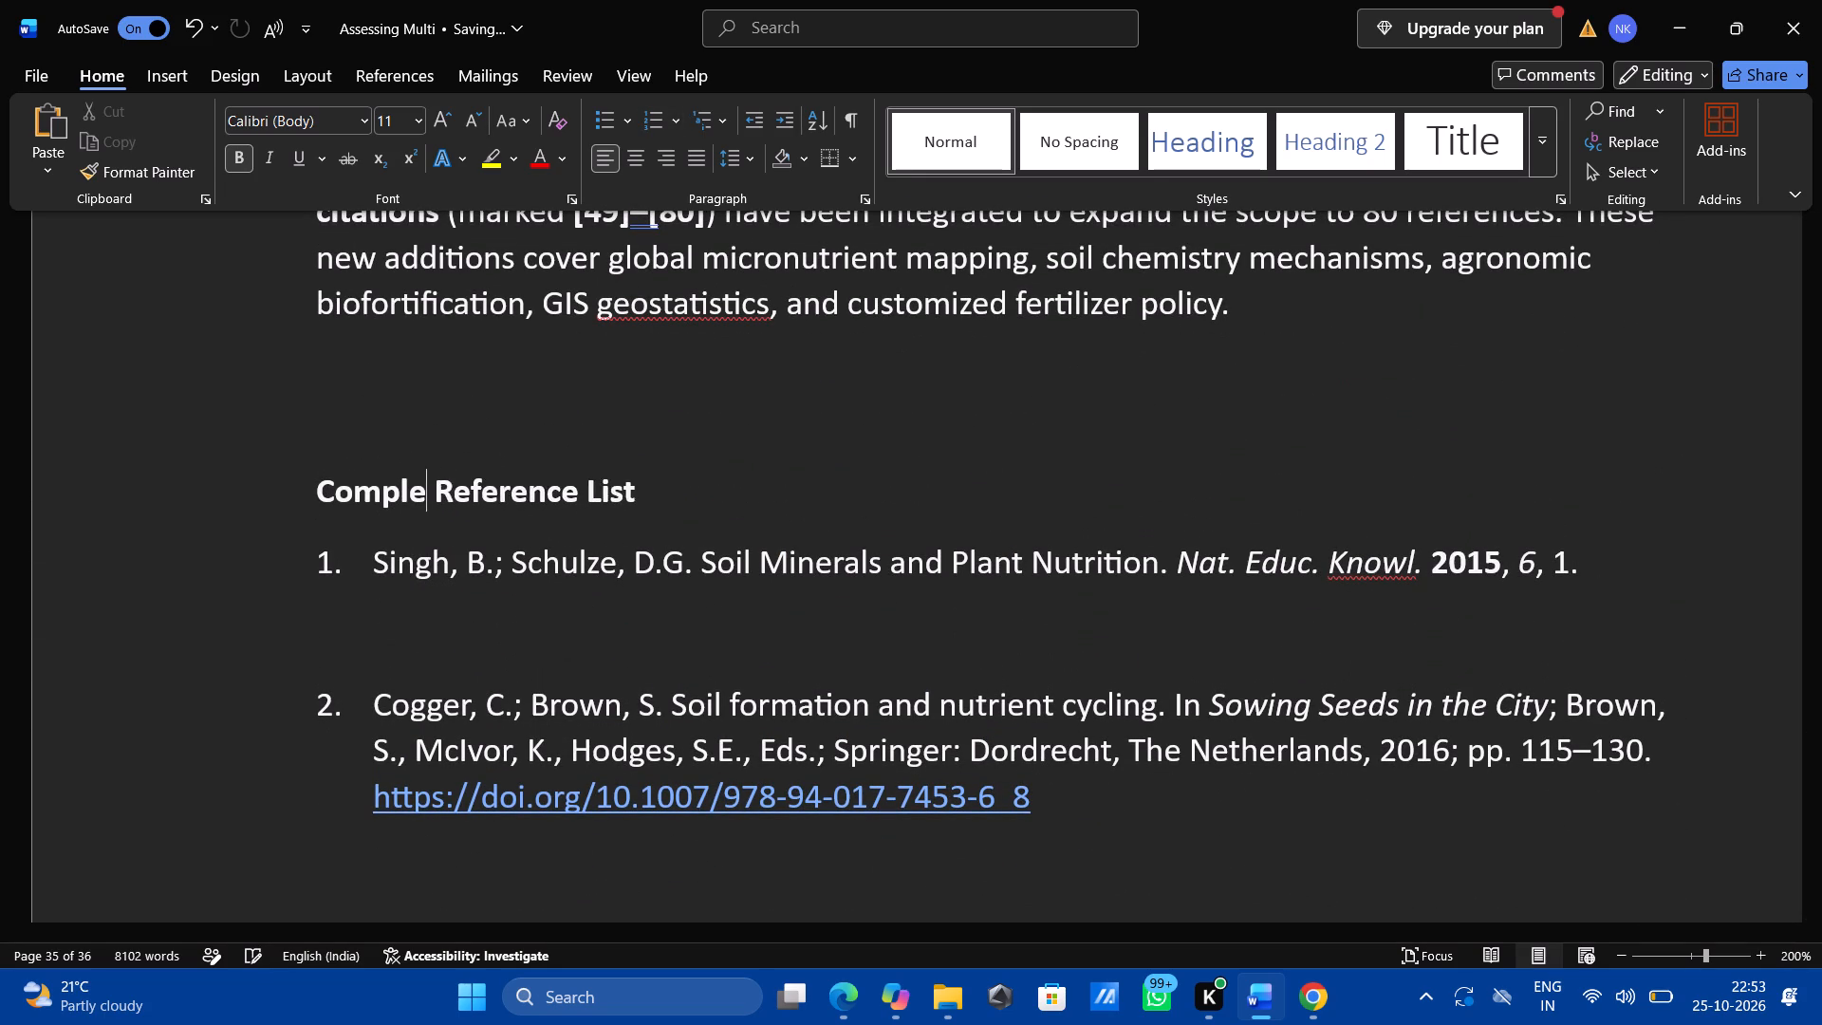
pyautogui.press('BackSpace')
pyautogui.press('BackSpace')
pyautogui.press('BackSpace')
pyautogui.press('BackSpace')
pyautogui.press('BackSpace')
pyautogui.press('BackSpace')
pyautogui.press('BackSpace')
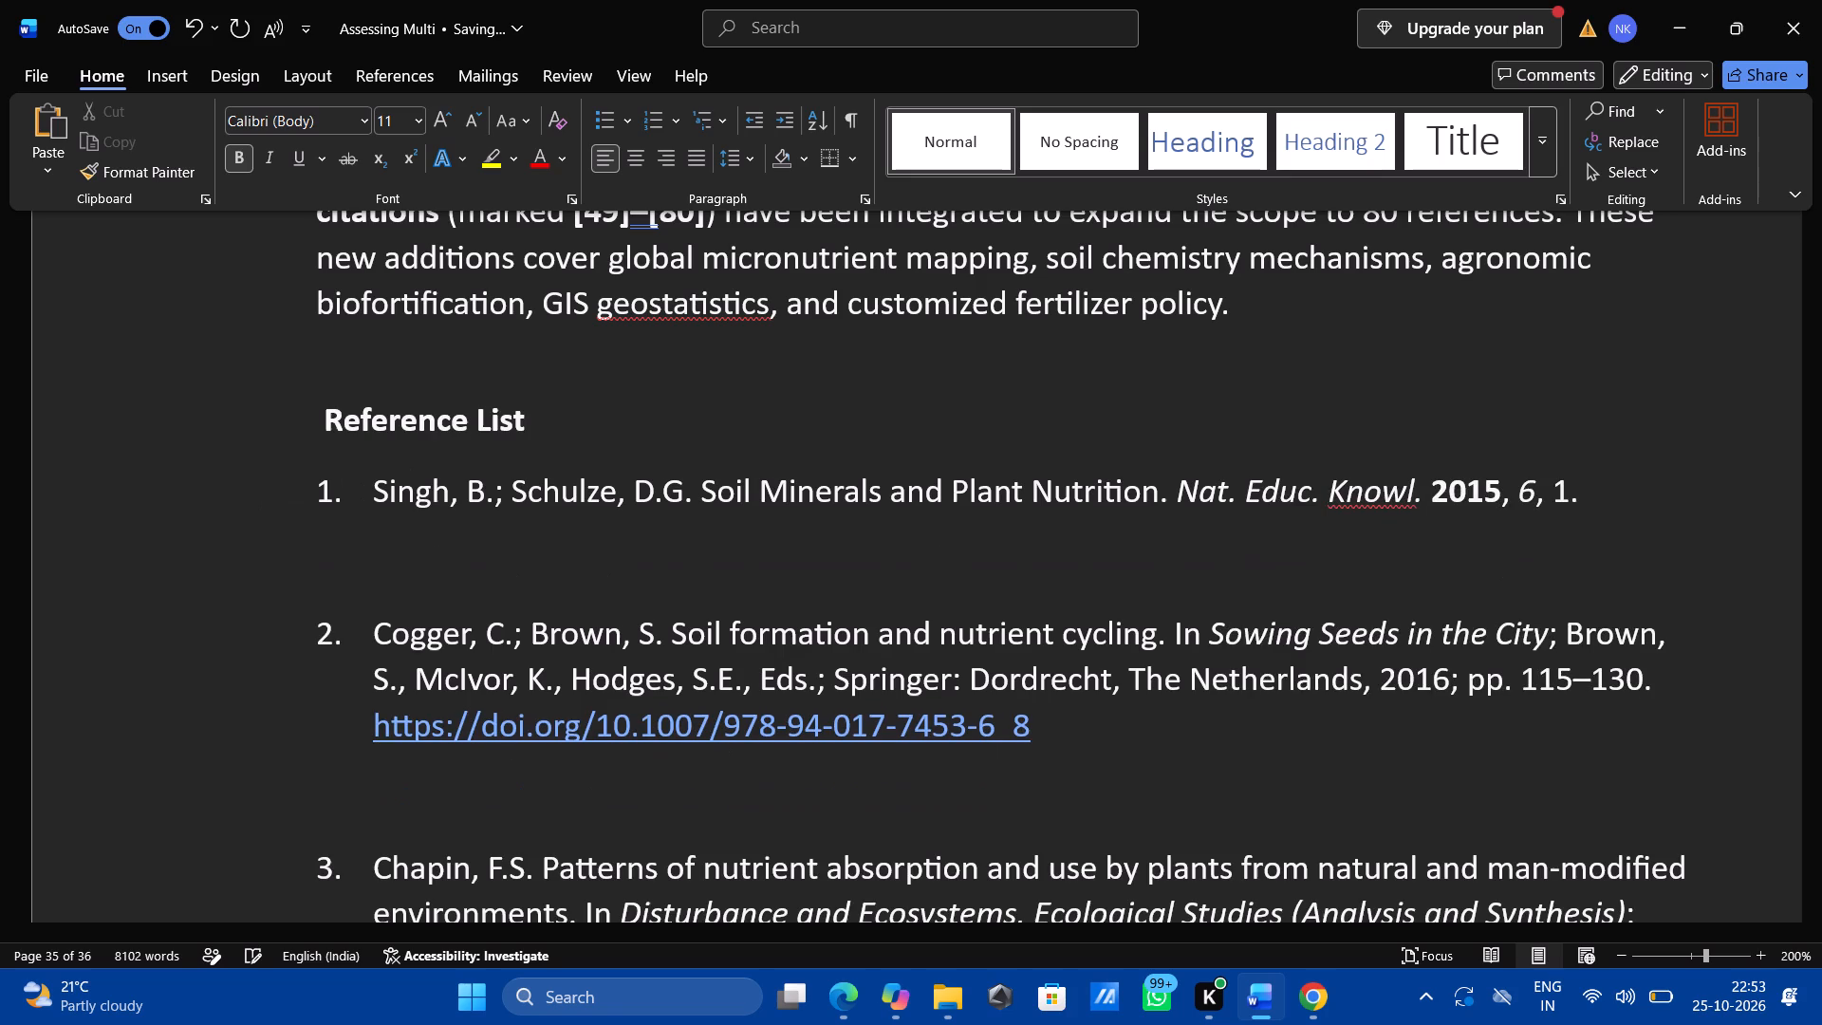